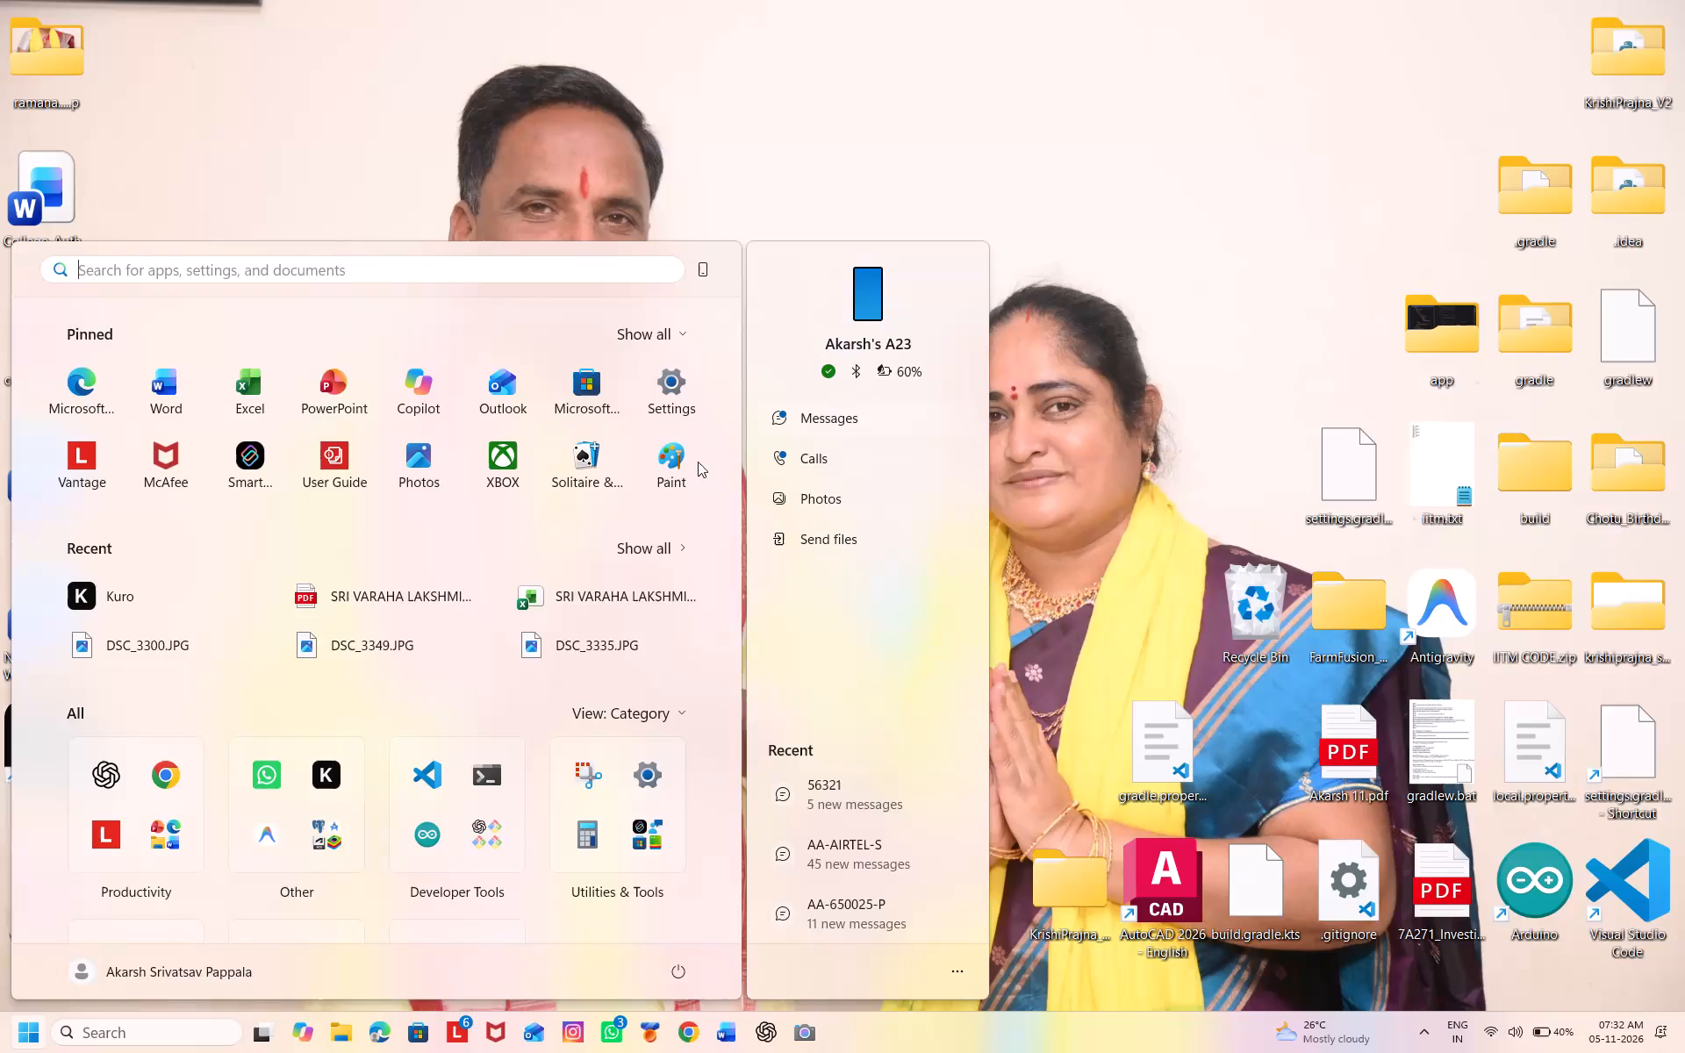
# Start Excel and open the recent workbook SRI VARAHA LAKSHMI NARASIMHA TRADERS, THOTAPALEM.xlsx.
pyautogui.click(223, 387)
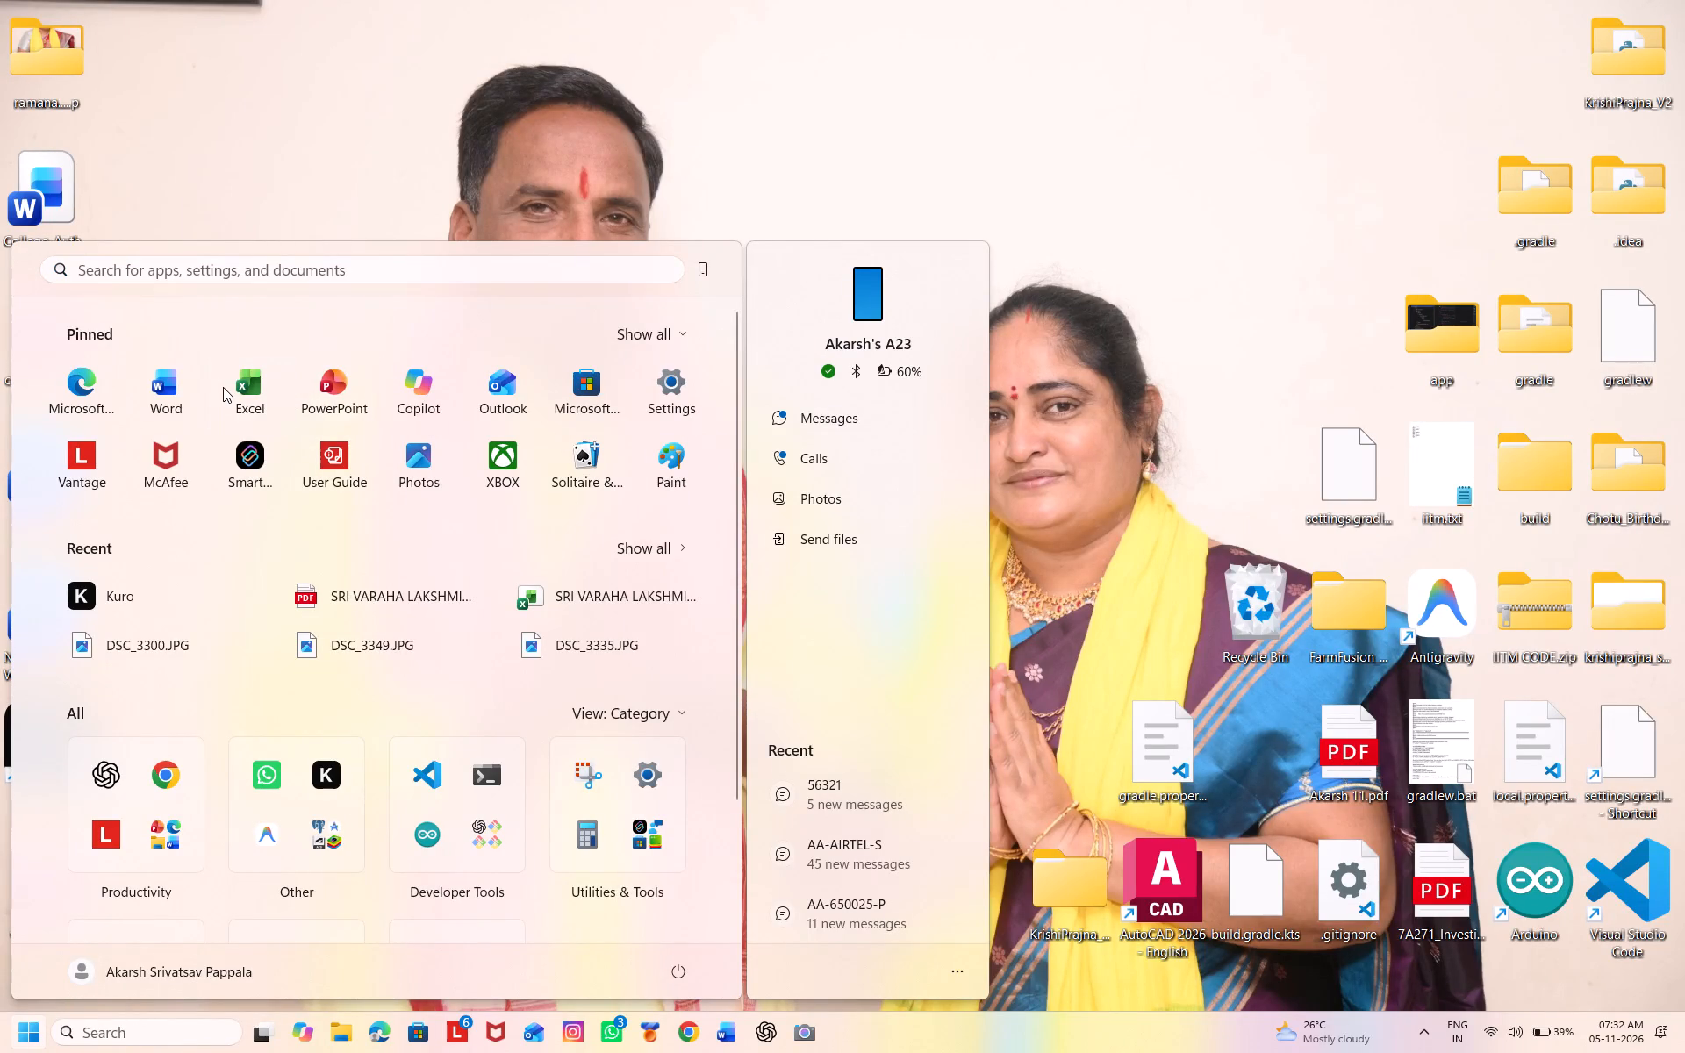
pyautogui.click(264, 390)
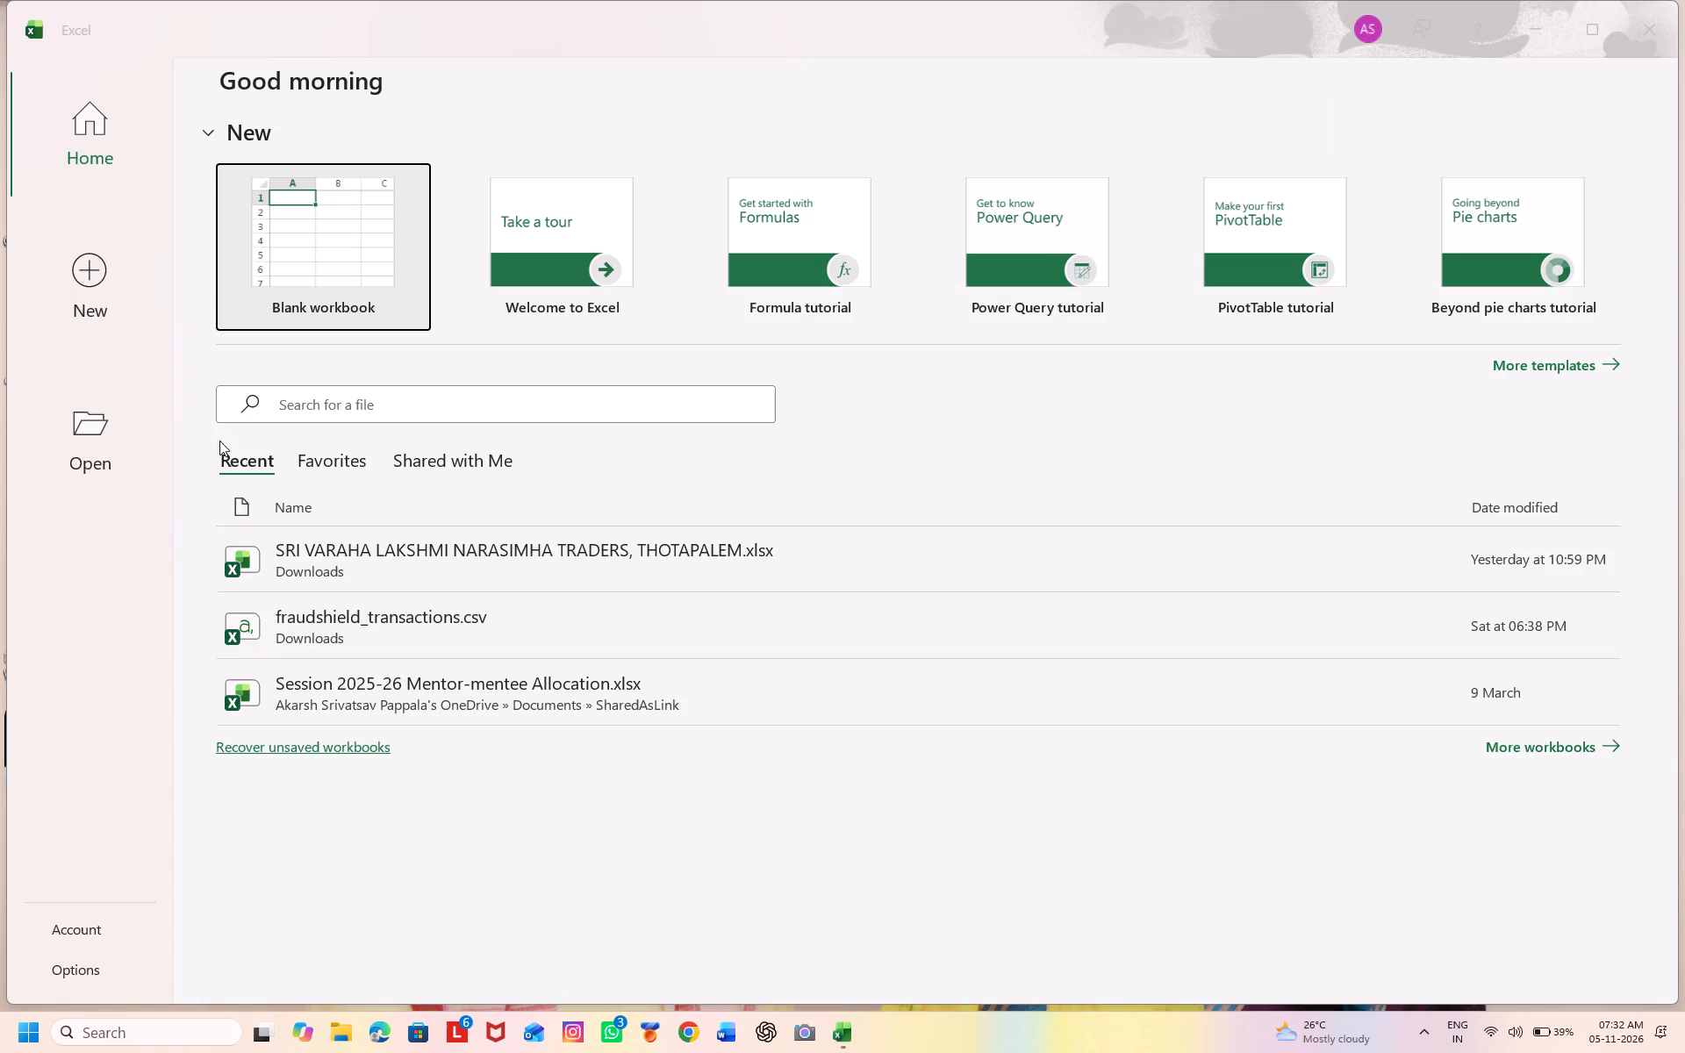
pyautogui.doubleClick(347, 569)
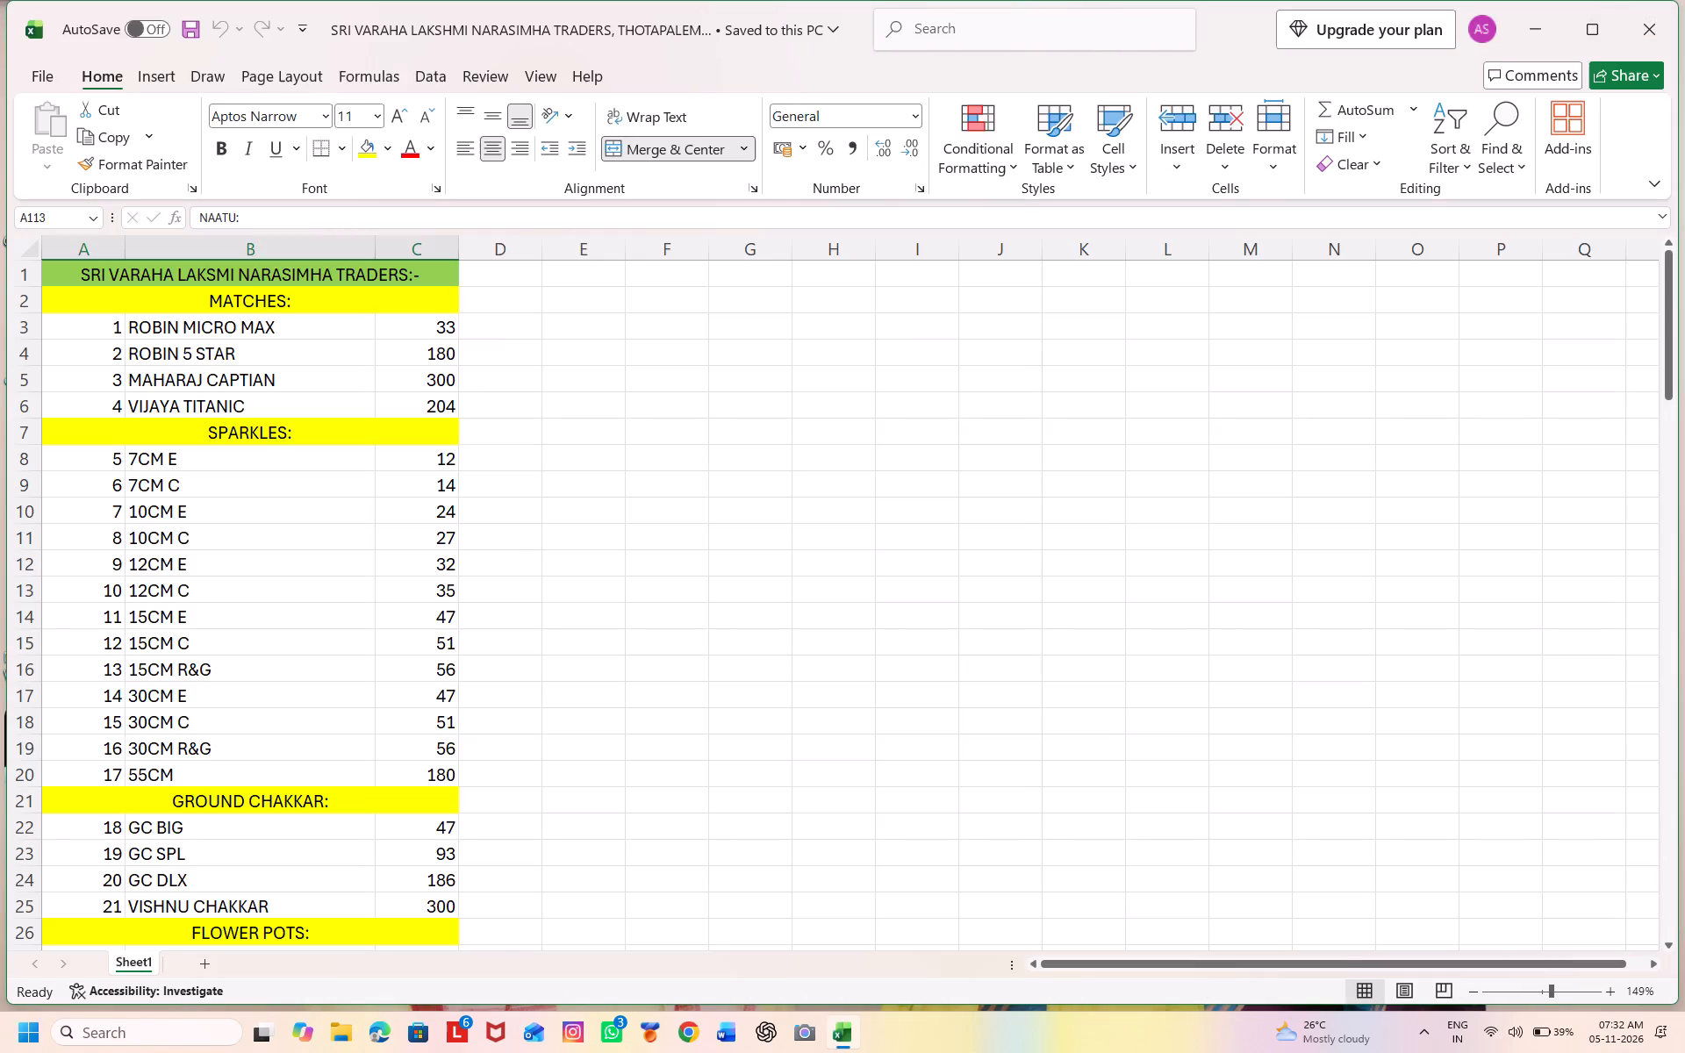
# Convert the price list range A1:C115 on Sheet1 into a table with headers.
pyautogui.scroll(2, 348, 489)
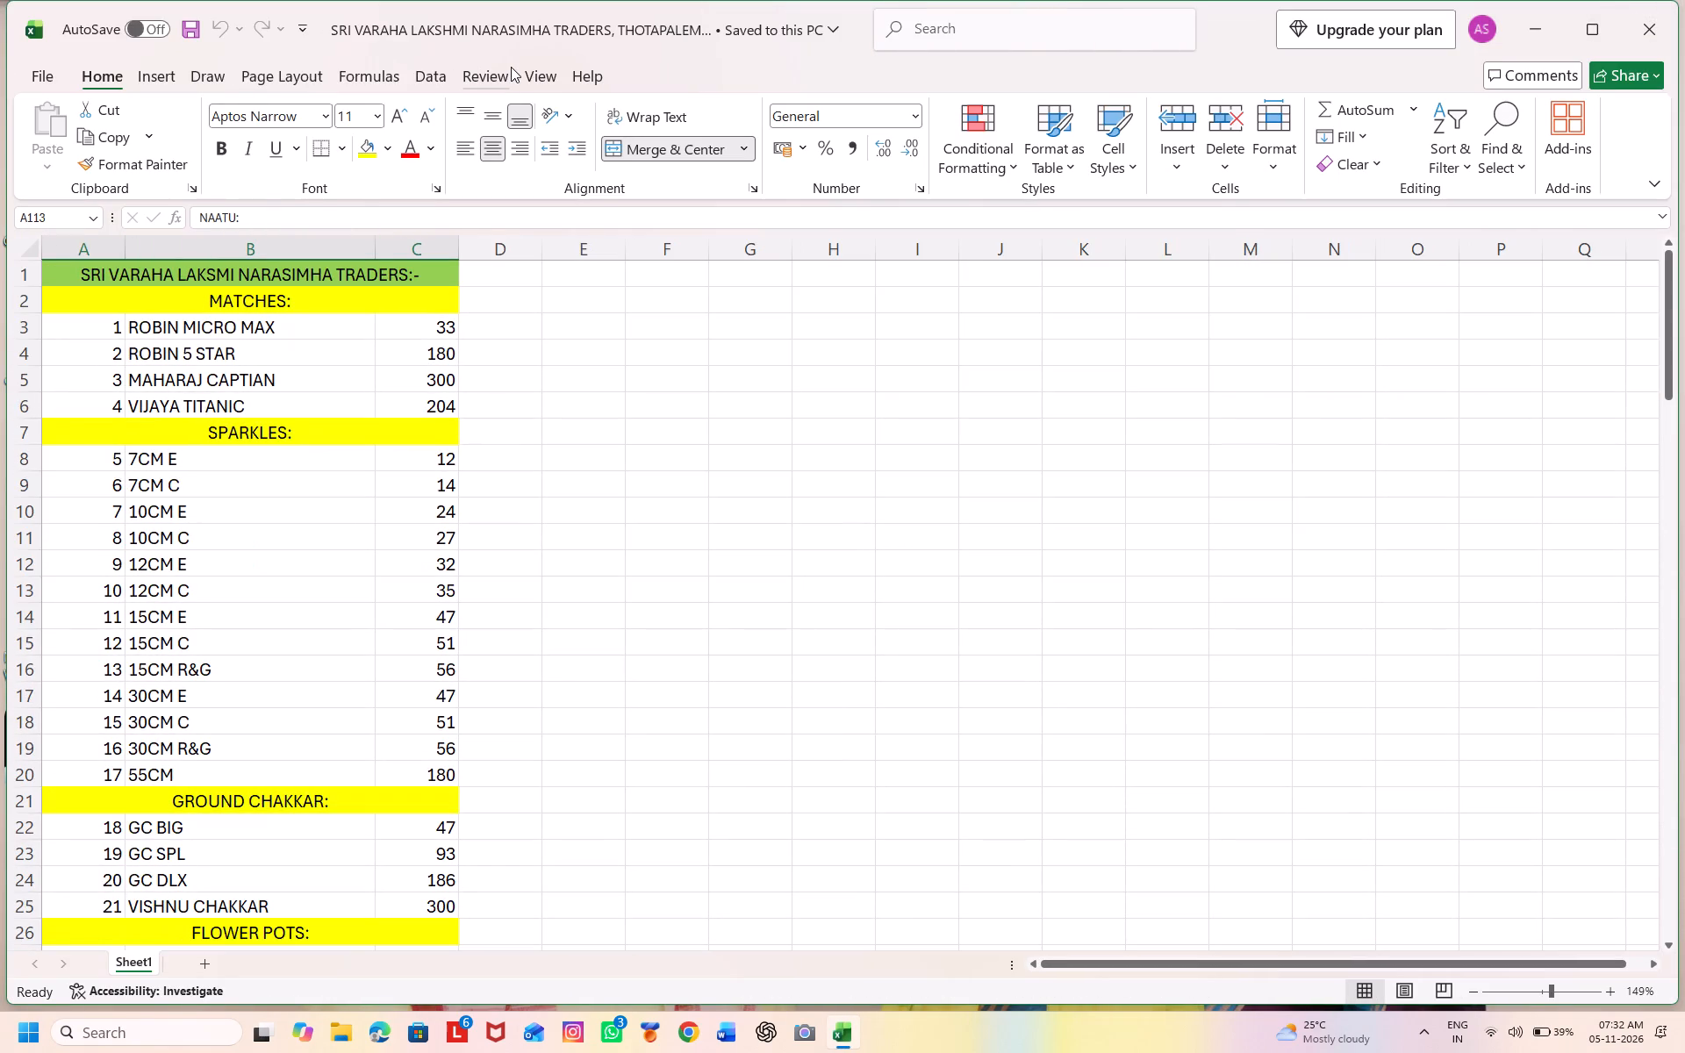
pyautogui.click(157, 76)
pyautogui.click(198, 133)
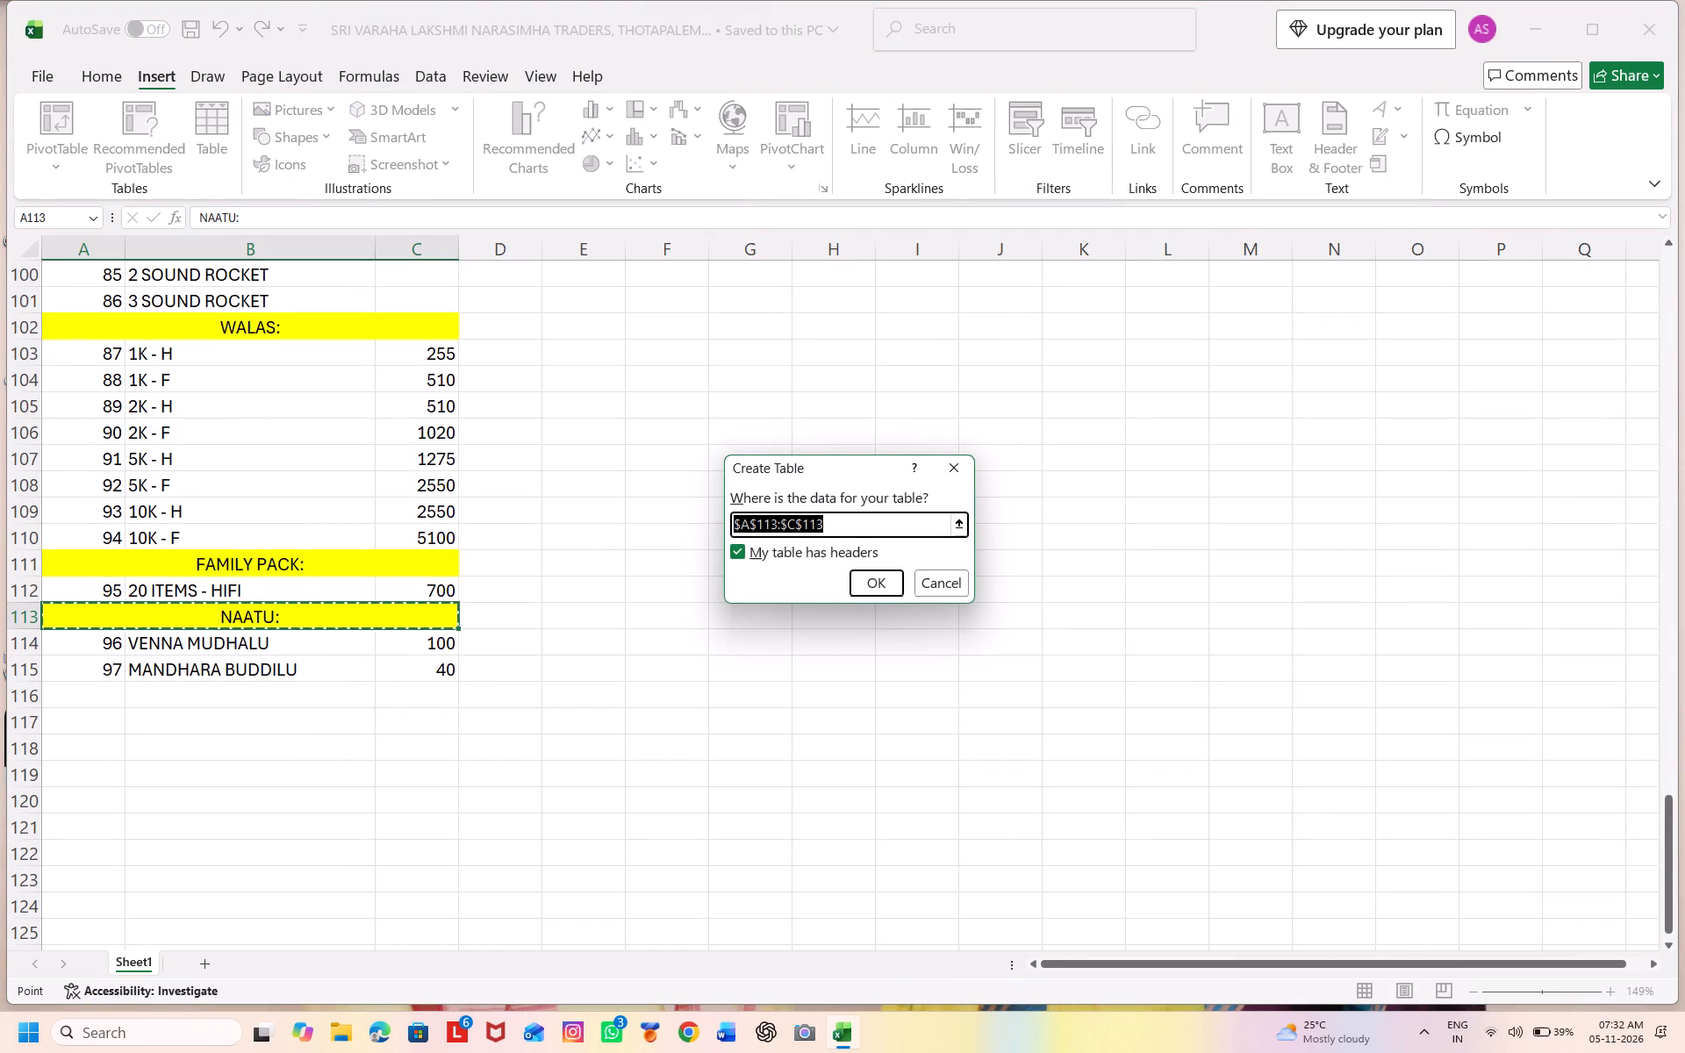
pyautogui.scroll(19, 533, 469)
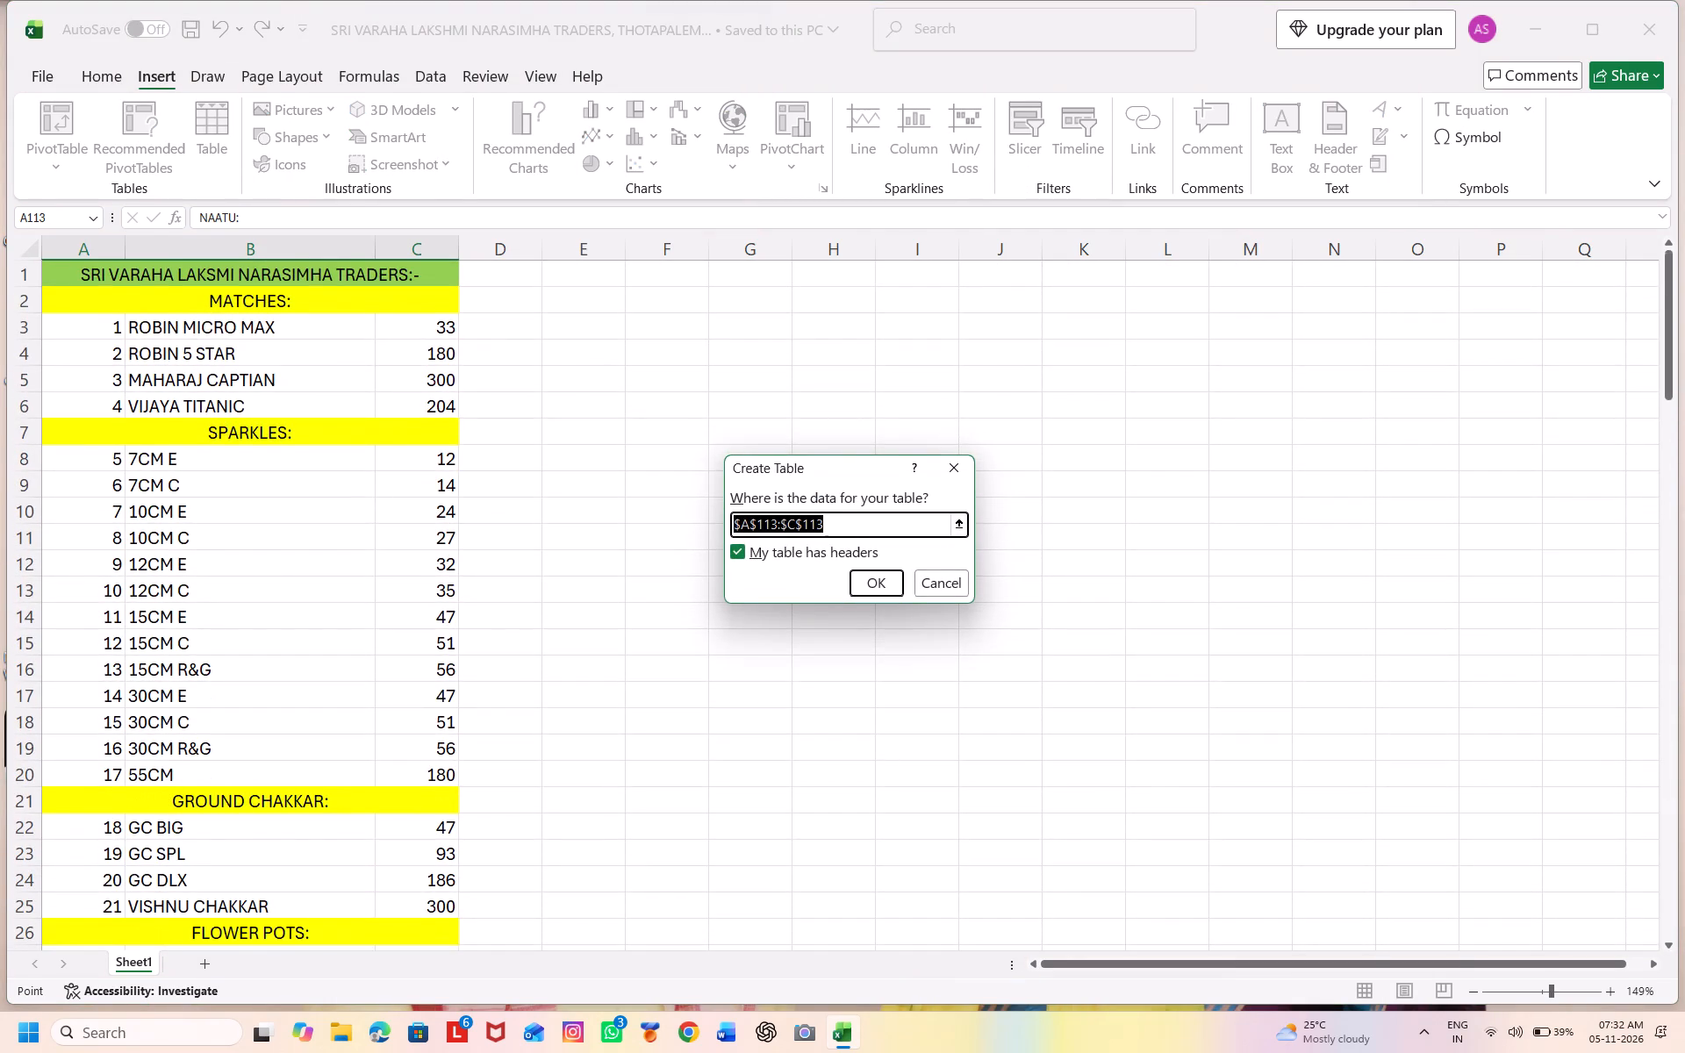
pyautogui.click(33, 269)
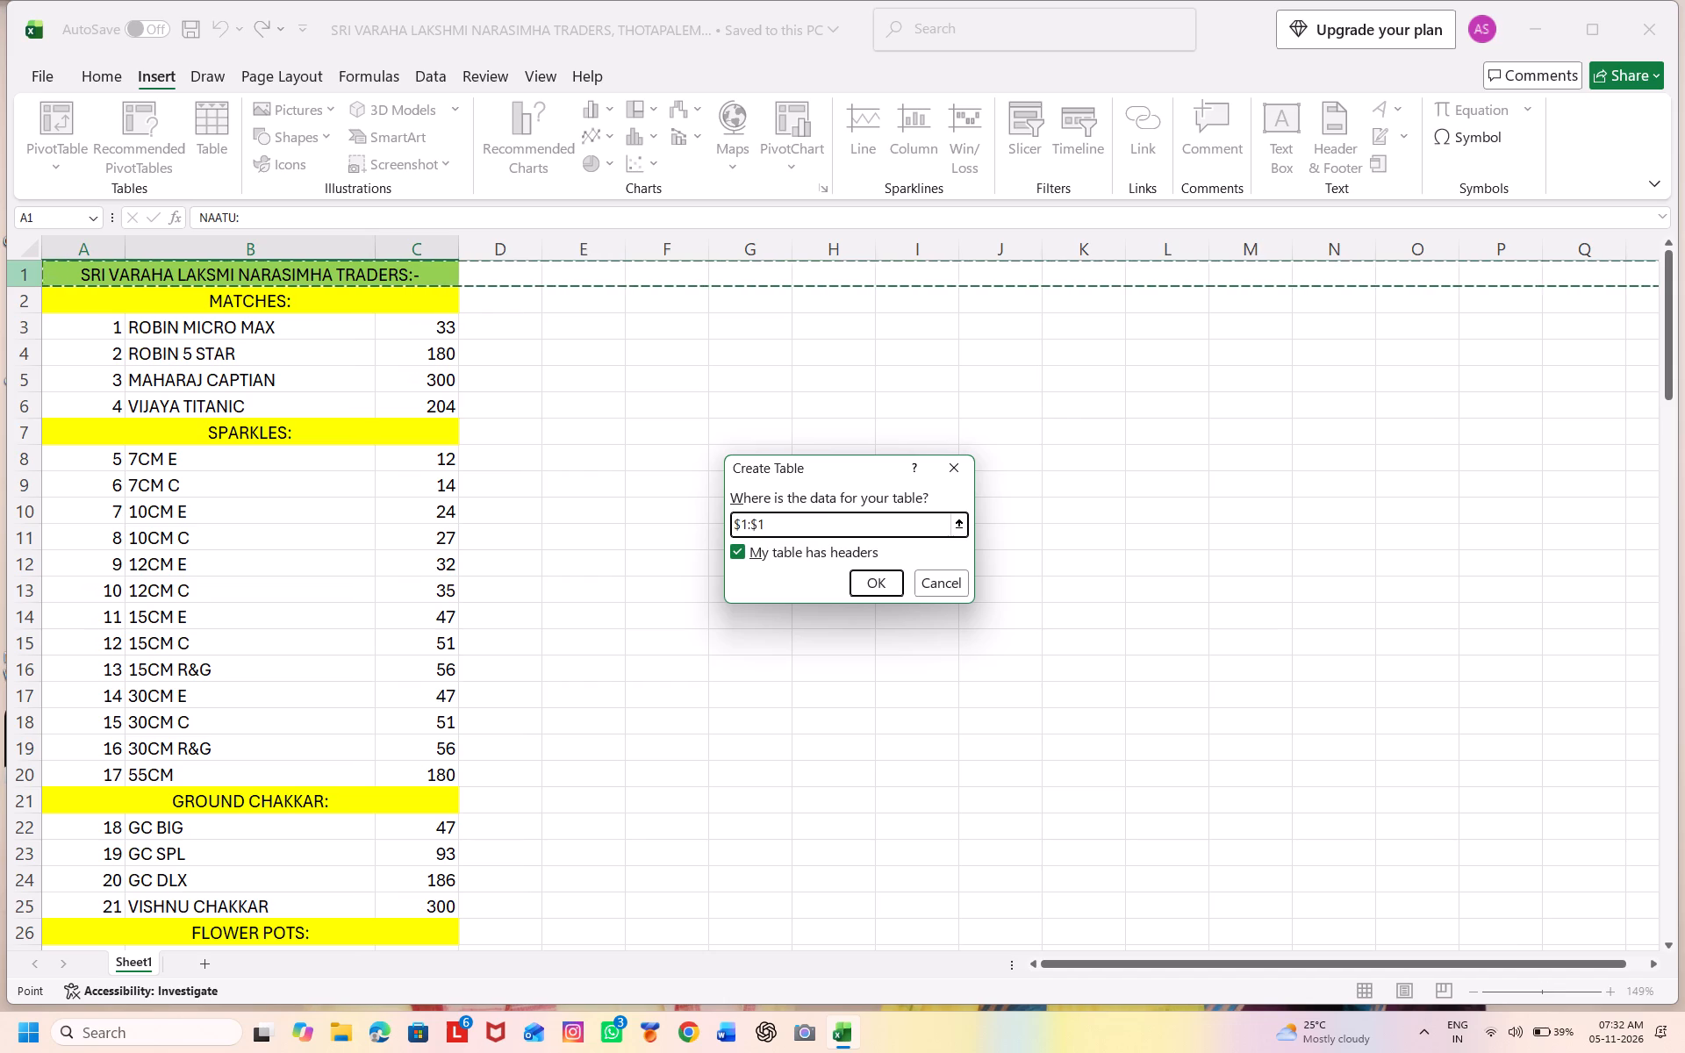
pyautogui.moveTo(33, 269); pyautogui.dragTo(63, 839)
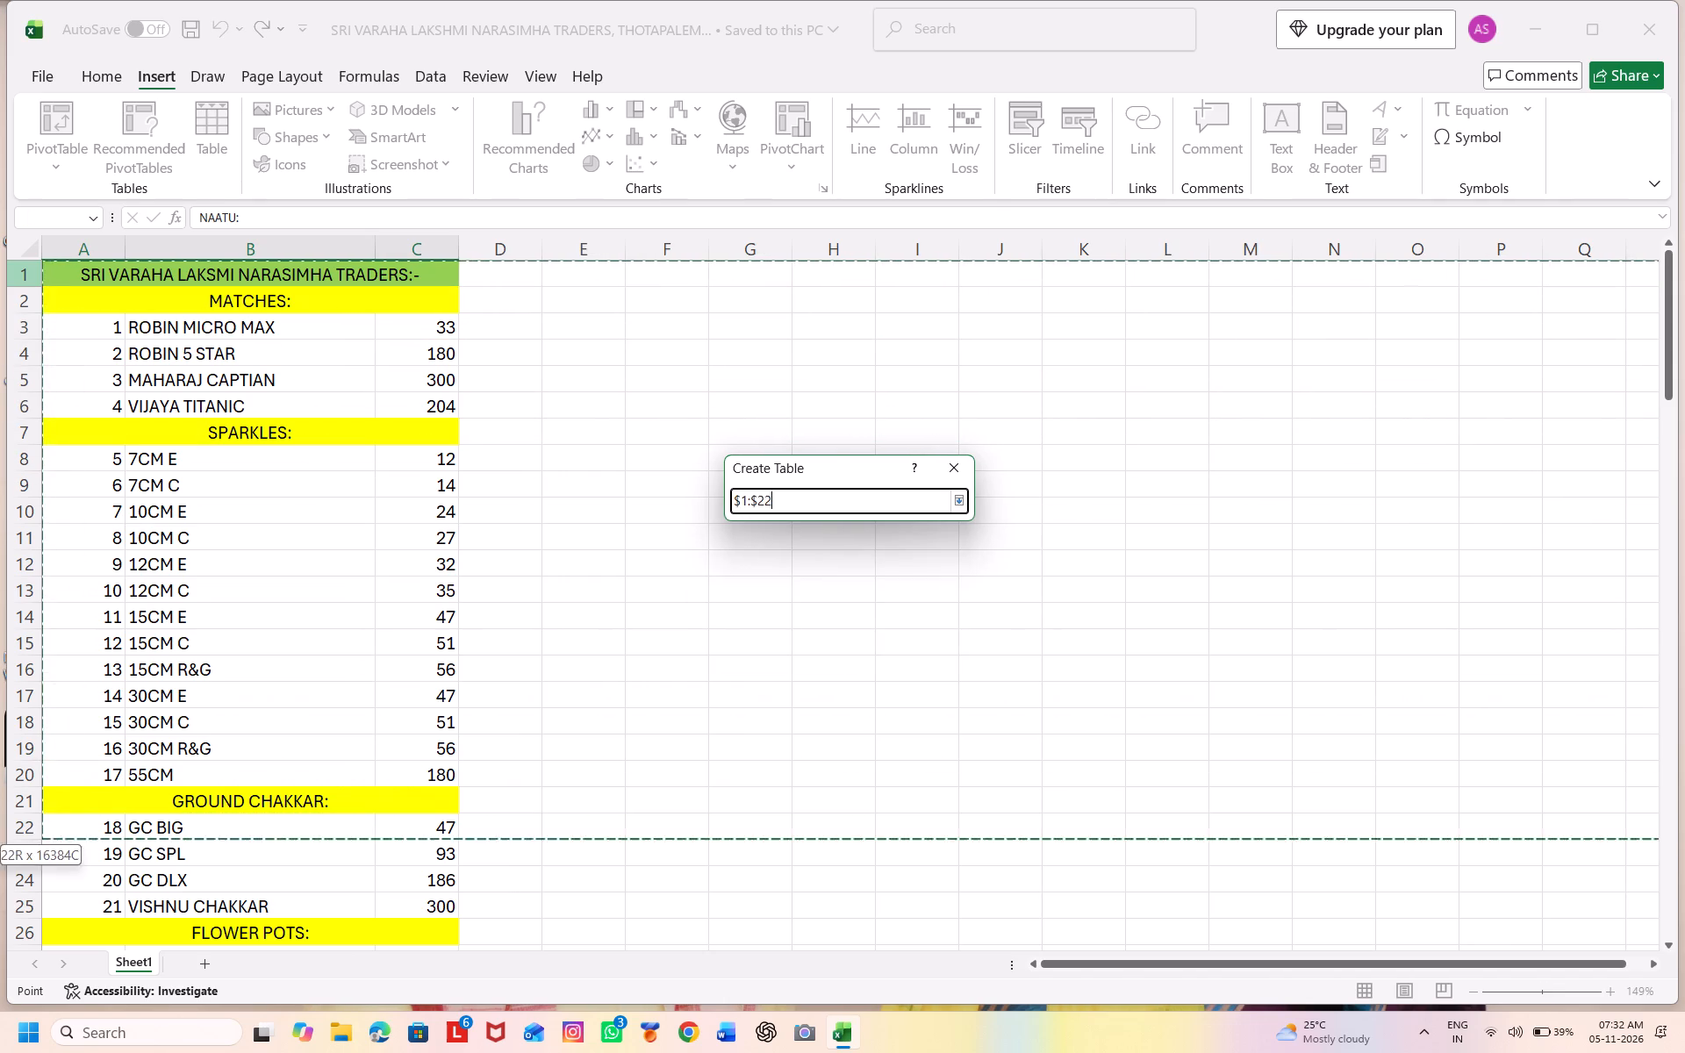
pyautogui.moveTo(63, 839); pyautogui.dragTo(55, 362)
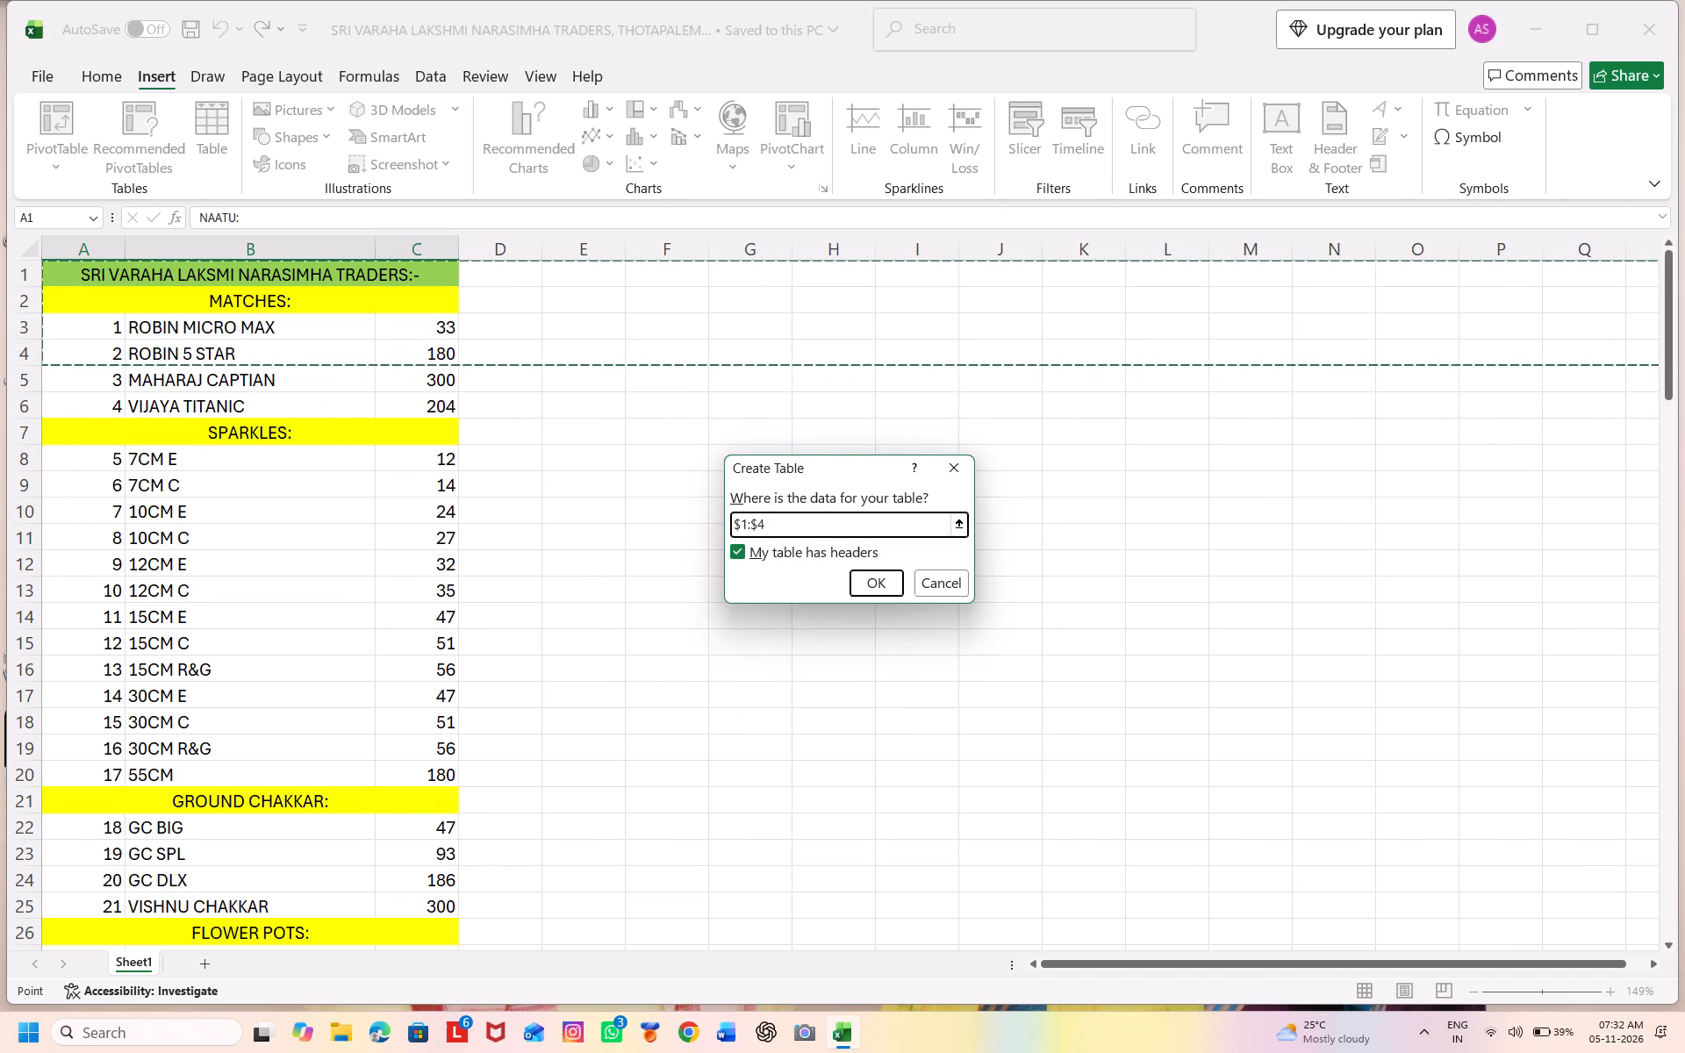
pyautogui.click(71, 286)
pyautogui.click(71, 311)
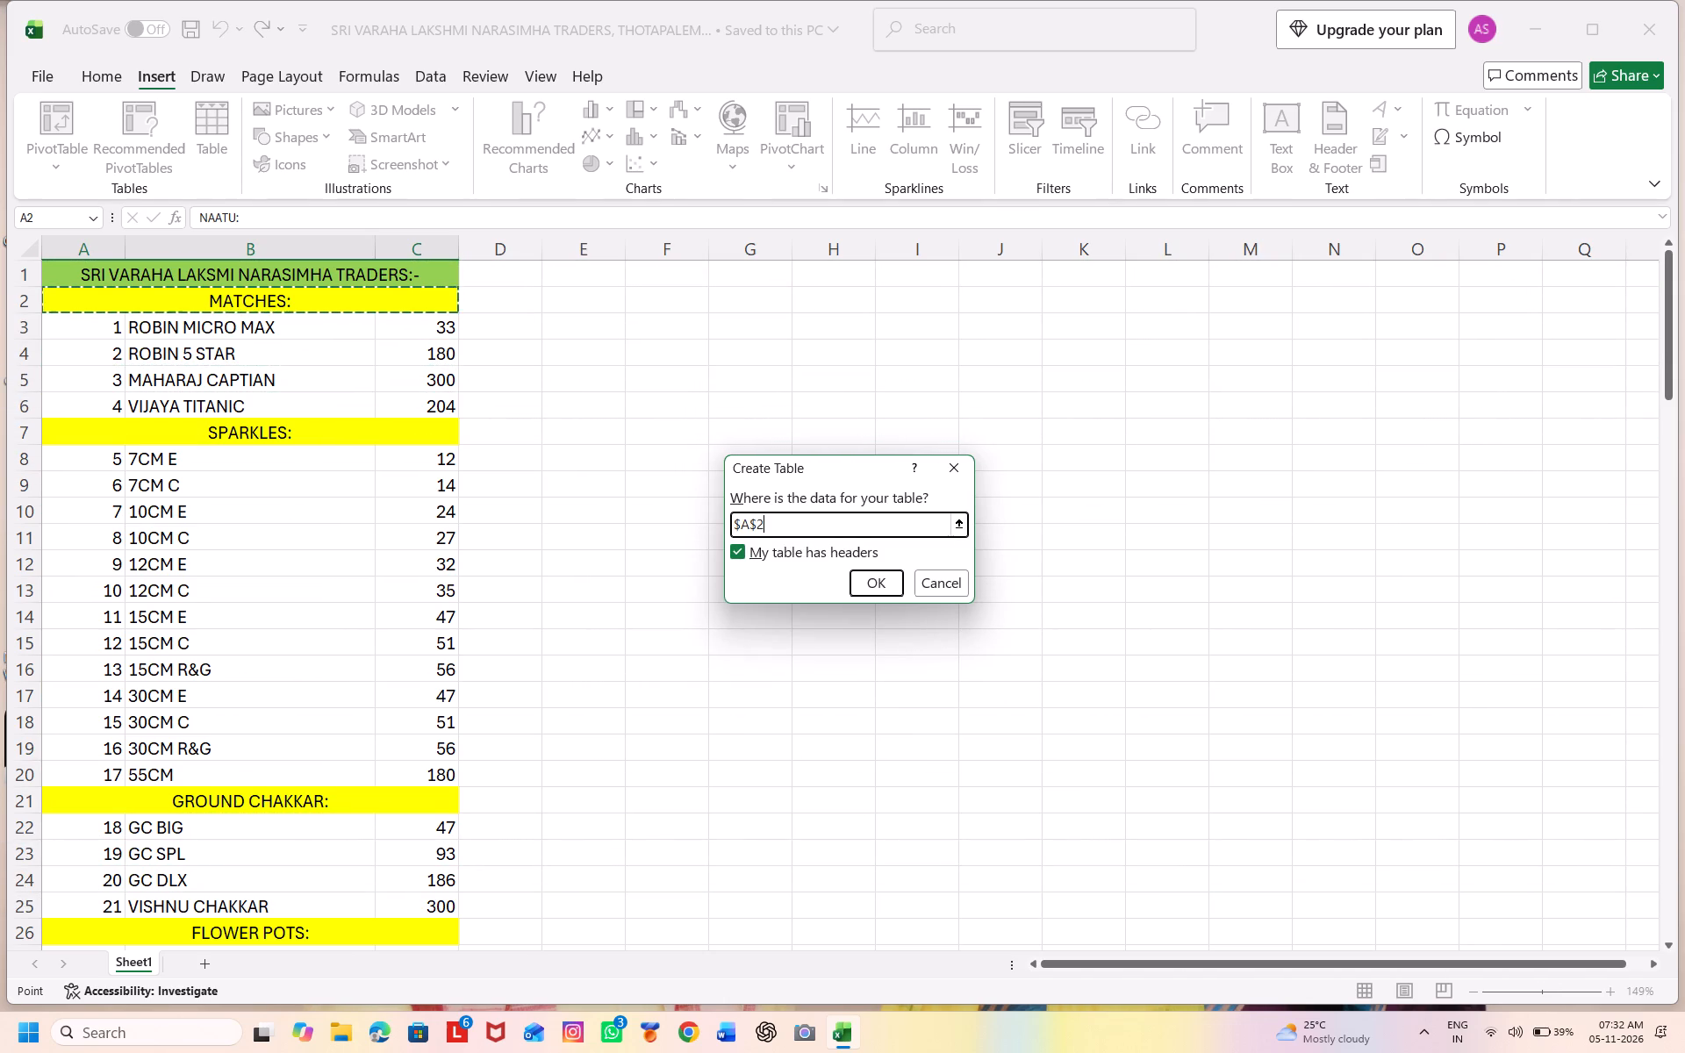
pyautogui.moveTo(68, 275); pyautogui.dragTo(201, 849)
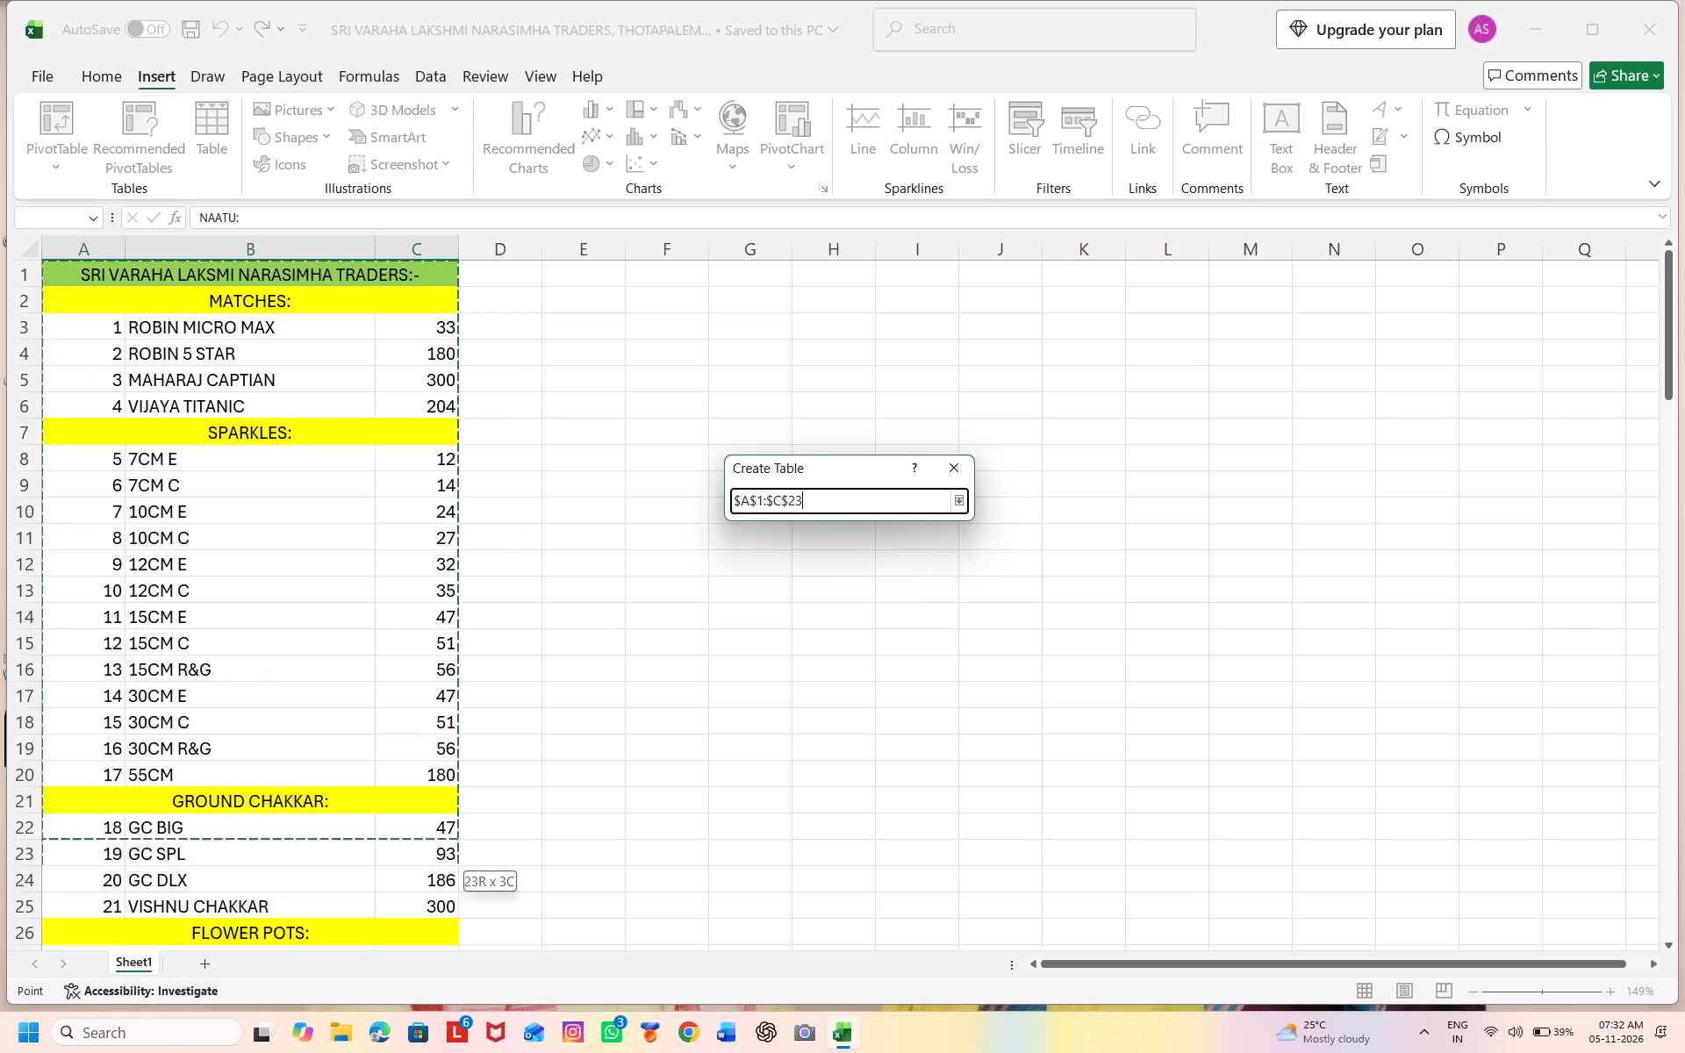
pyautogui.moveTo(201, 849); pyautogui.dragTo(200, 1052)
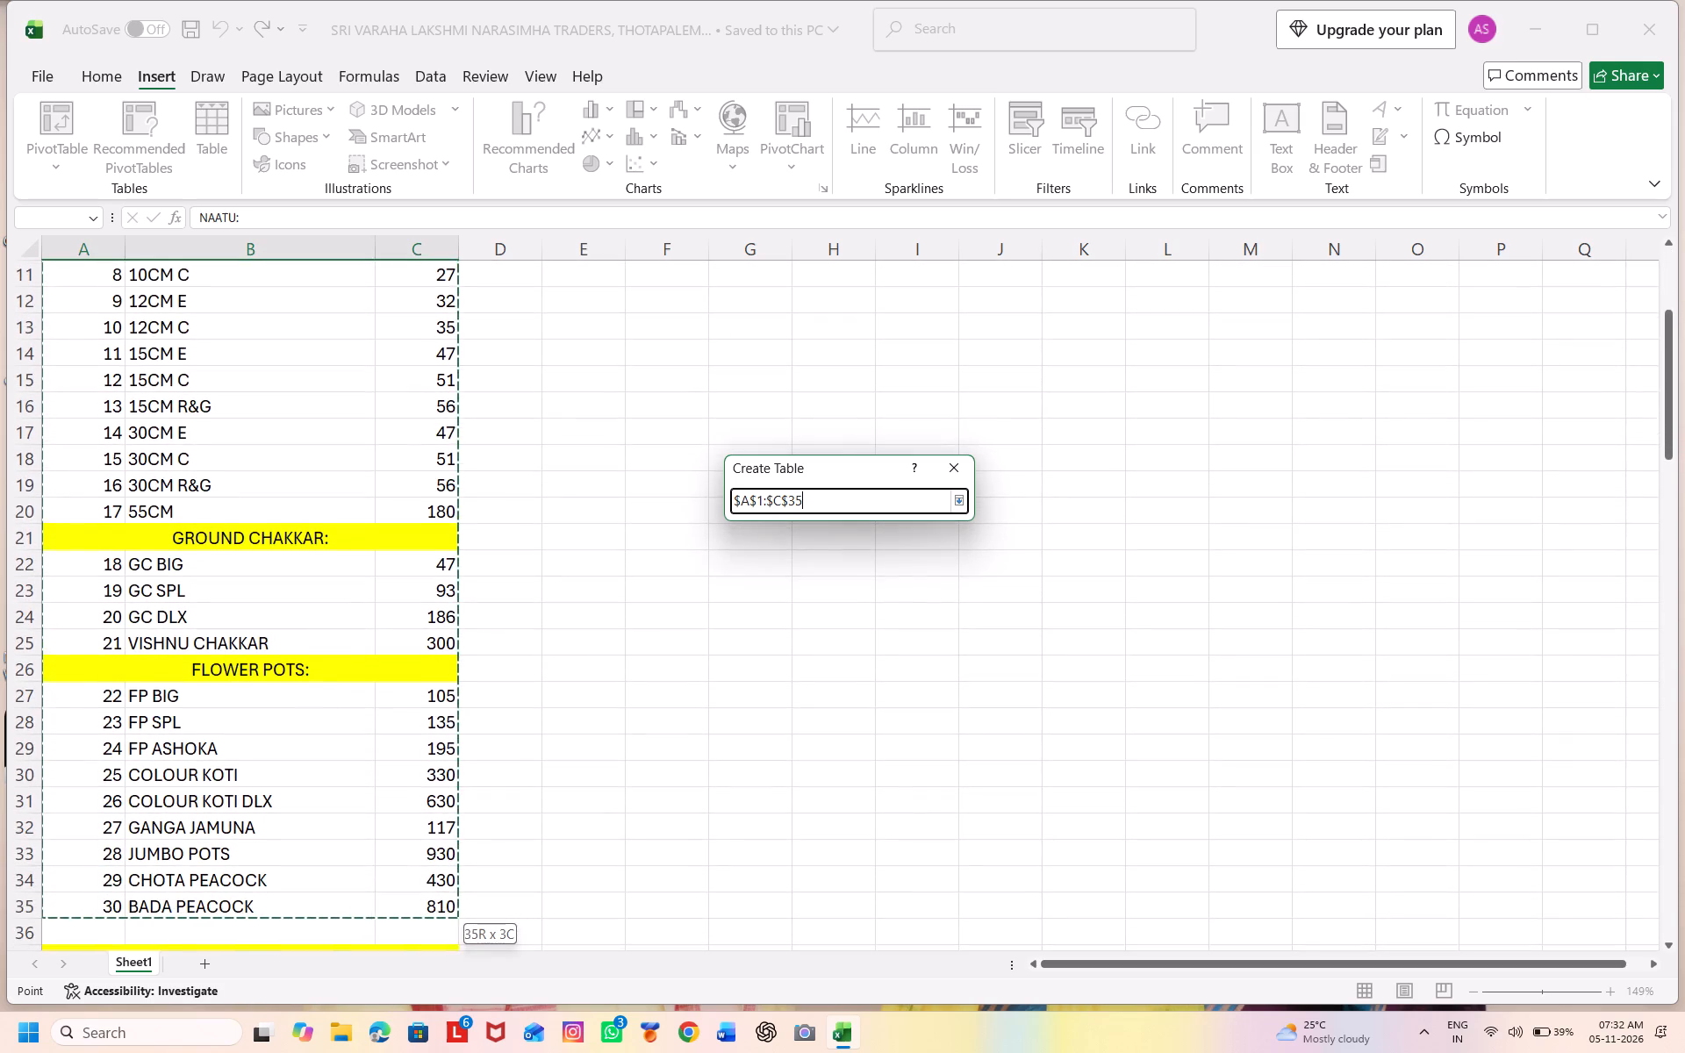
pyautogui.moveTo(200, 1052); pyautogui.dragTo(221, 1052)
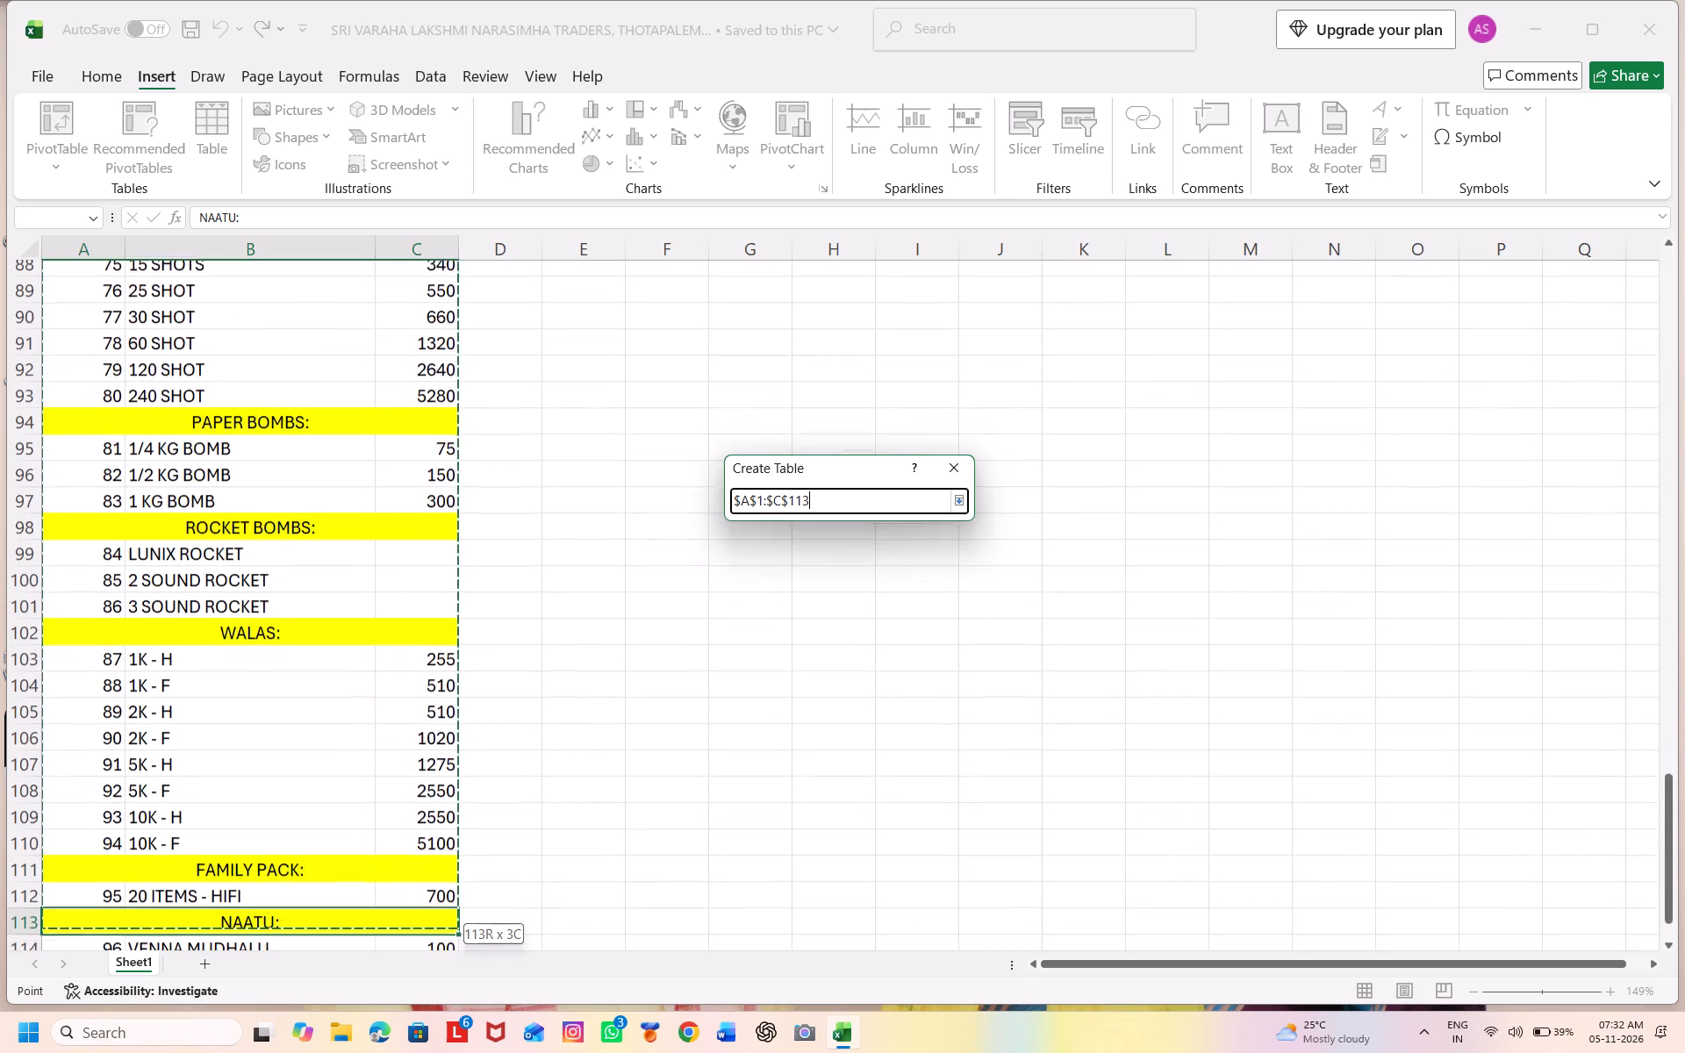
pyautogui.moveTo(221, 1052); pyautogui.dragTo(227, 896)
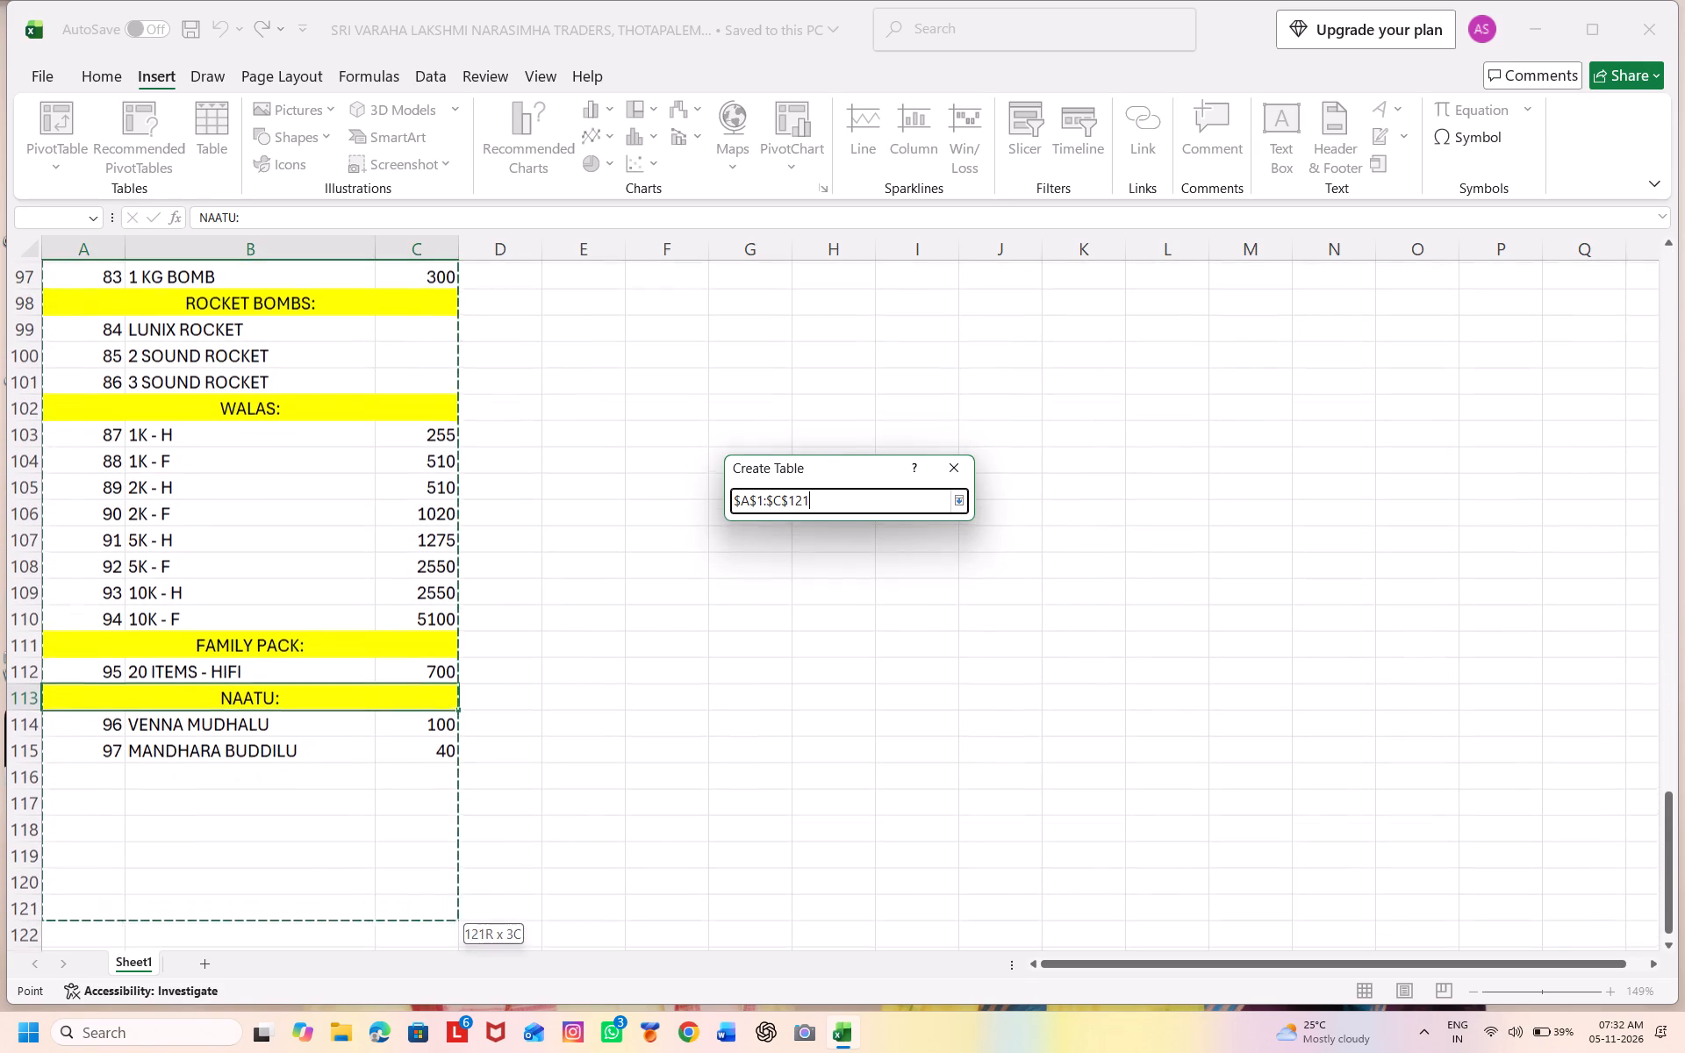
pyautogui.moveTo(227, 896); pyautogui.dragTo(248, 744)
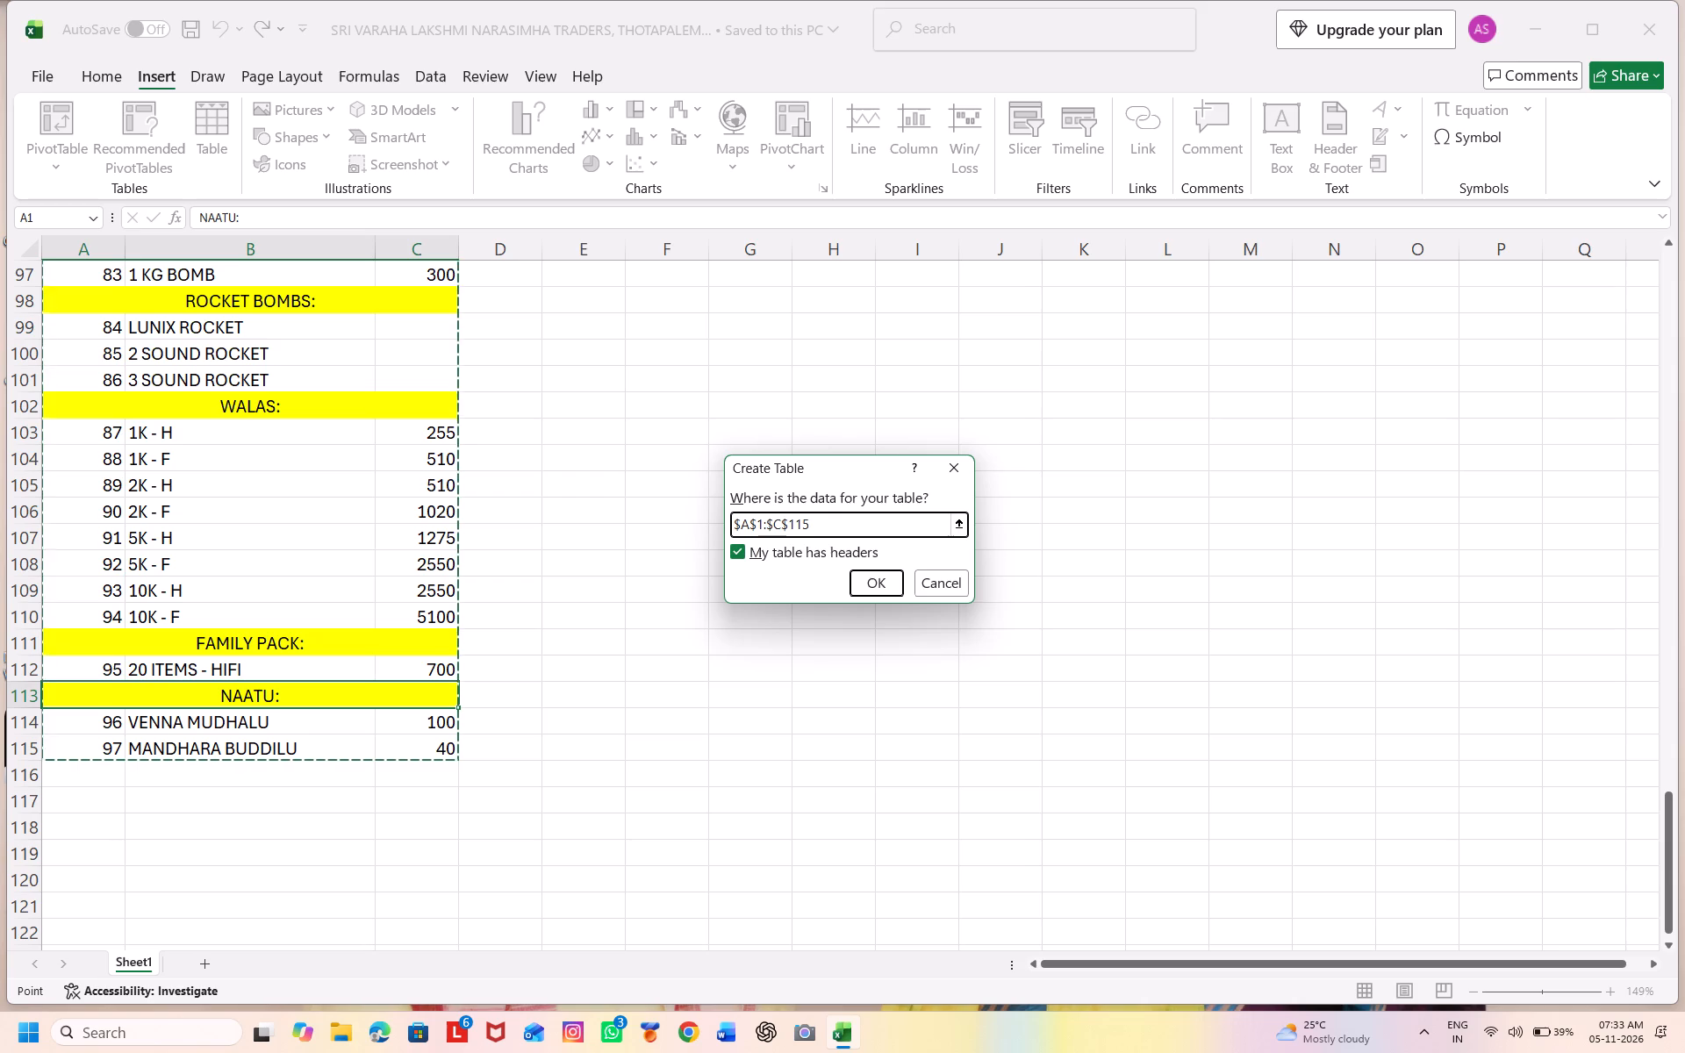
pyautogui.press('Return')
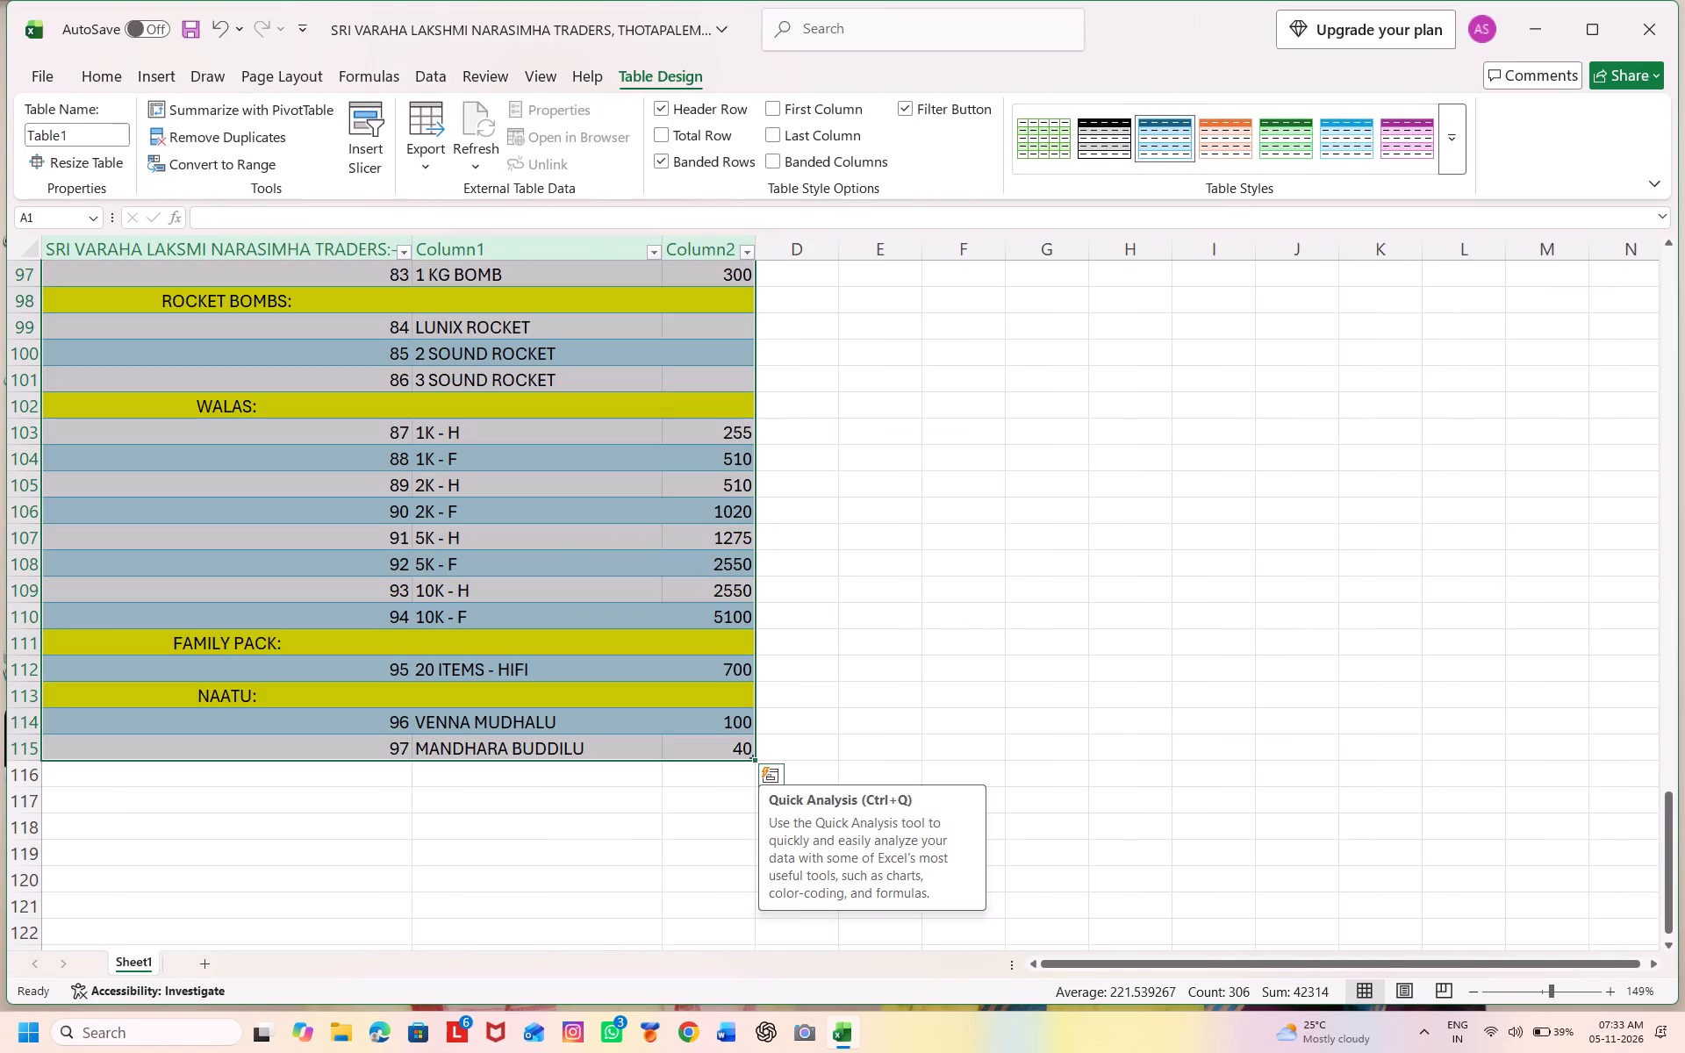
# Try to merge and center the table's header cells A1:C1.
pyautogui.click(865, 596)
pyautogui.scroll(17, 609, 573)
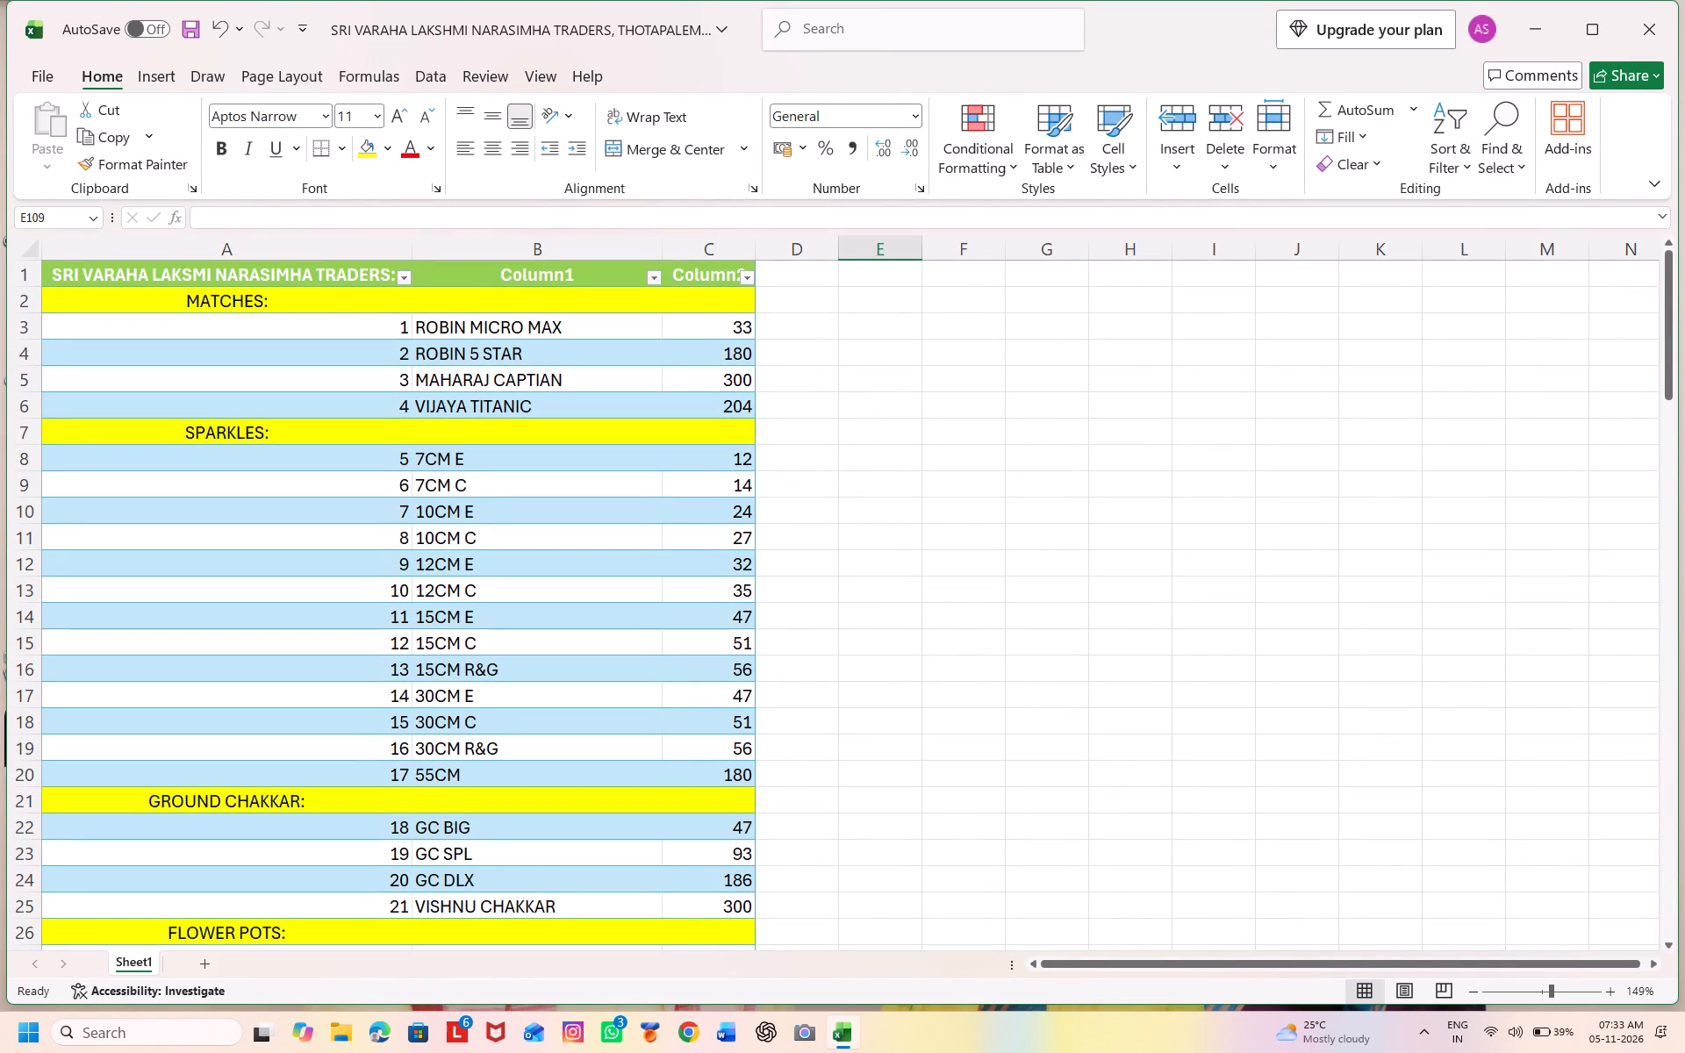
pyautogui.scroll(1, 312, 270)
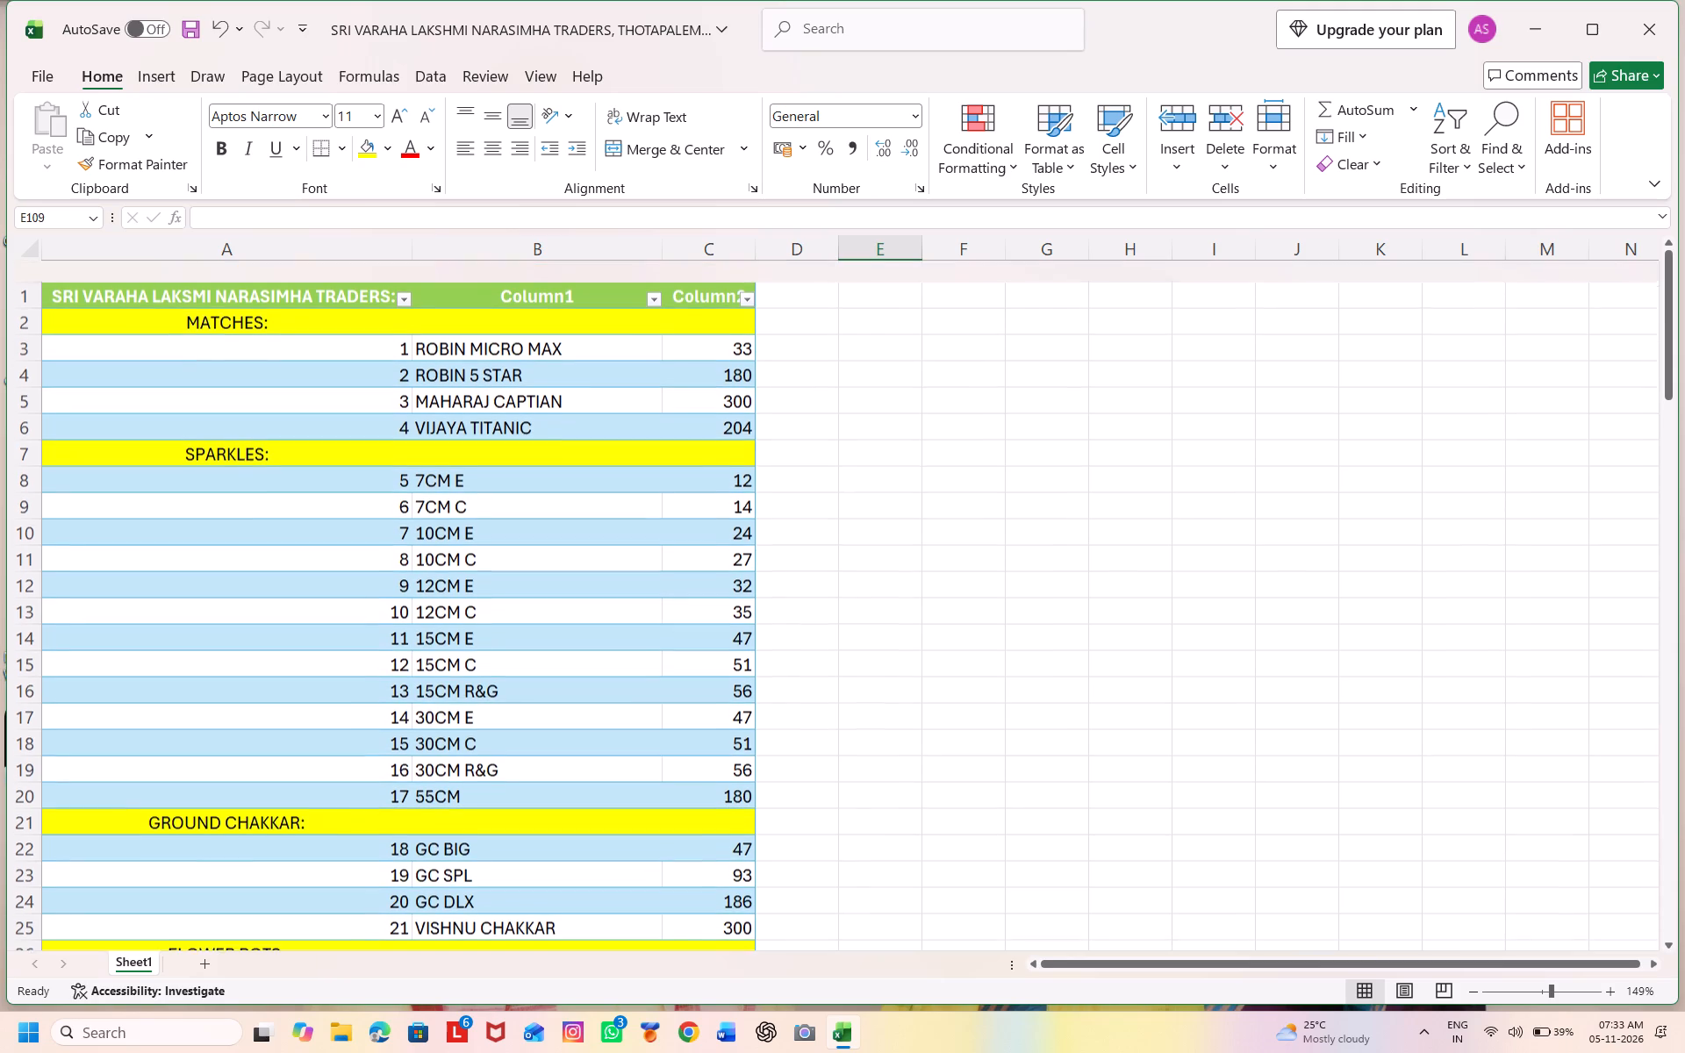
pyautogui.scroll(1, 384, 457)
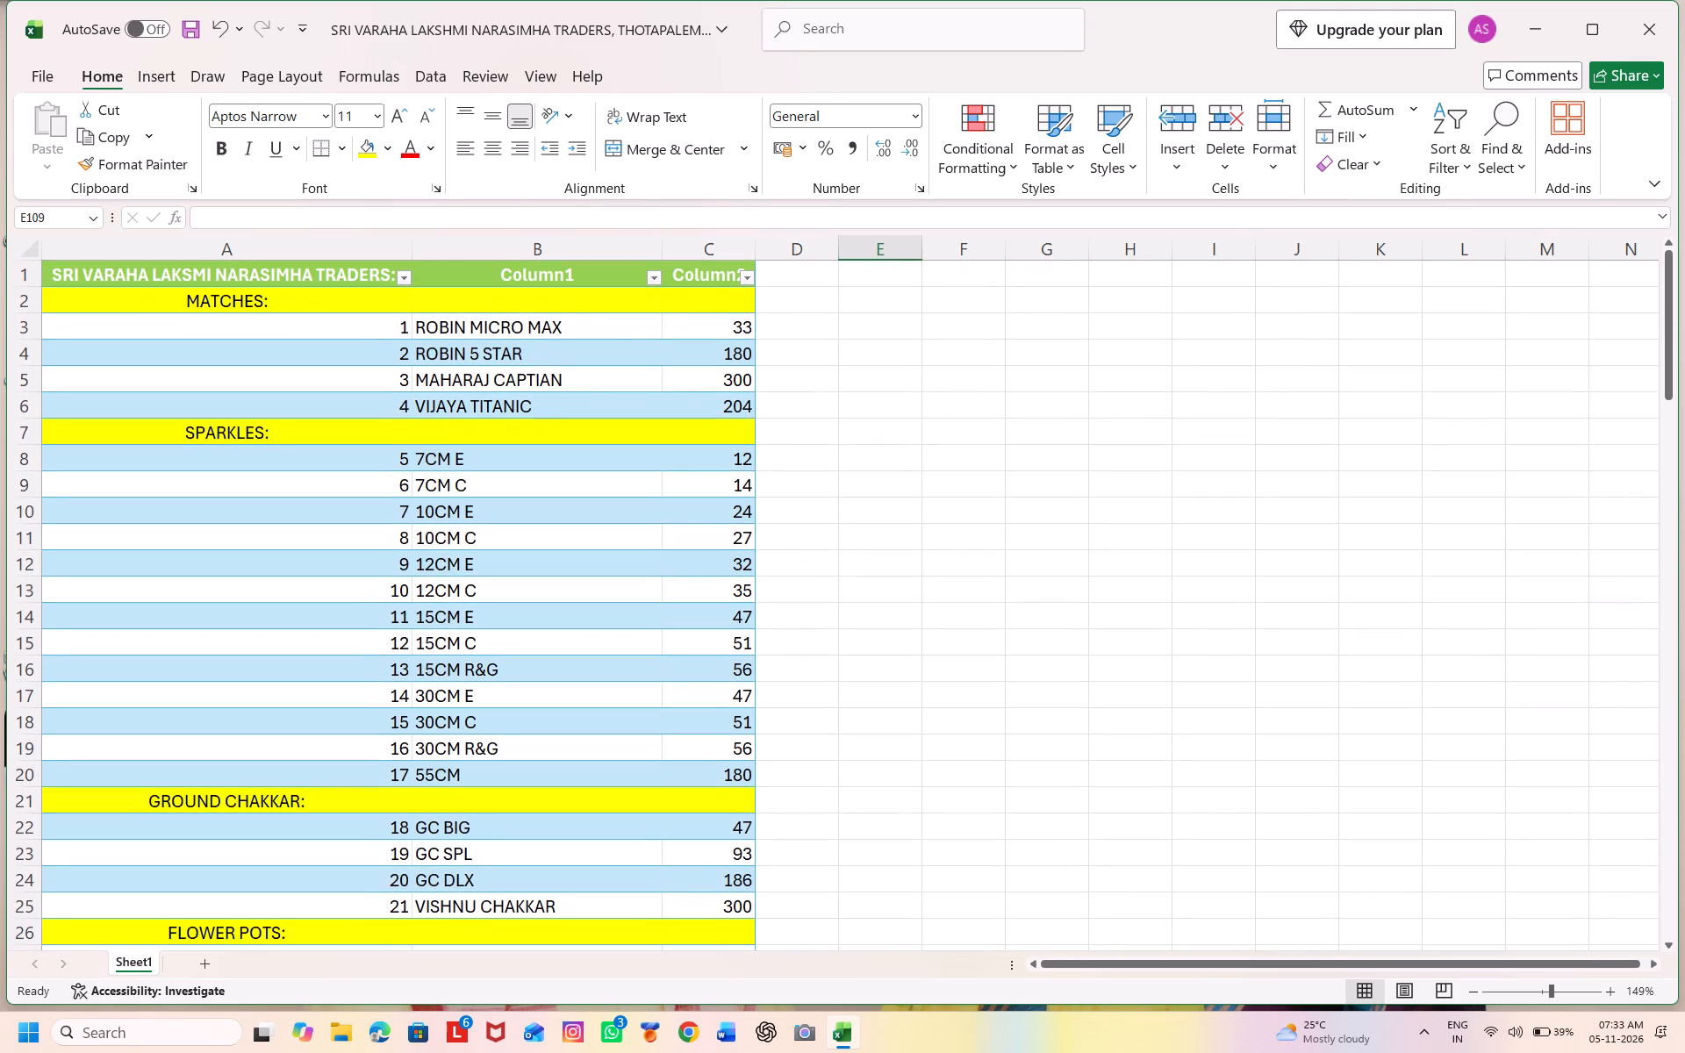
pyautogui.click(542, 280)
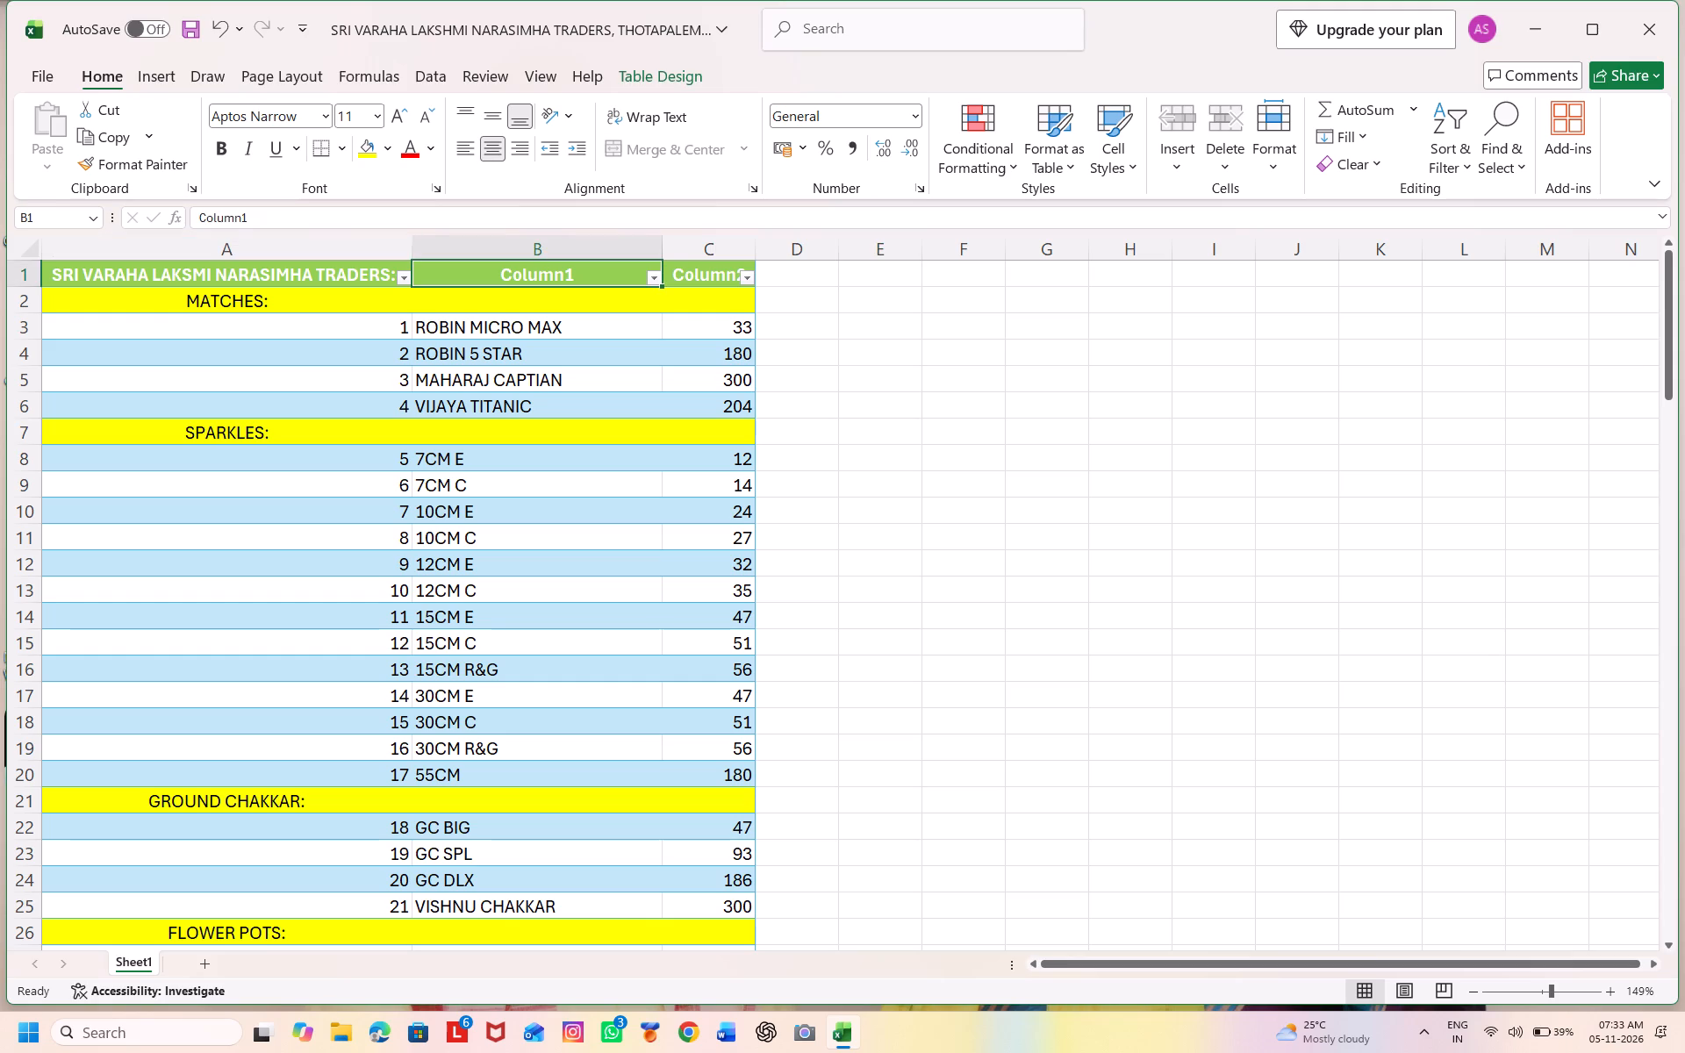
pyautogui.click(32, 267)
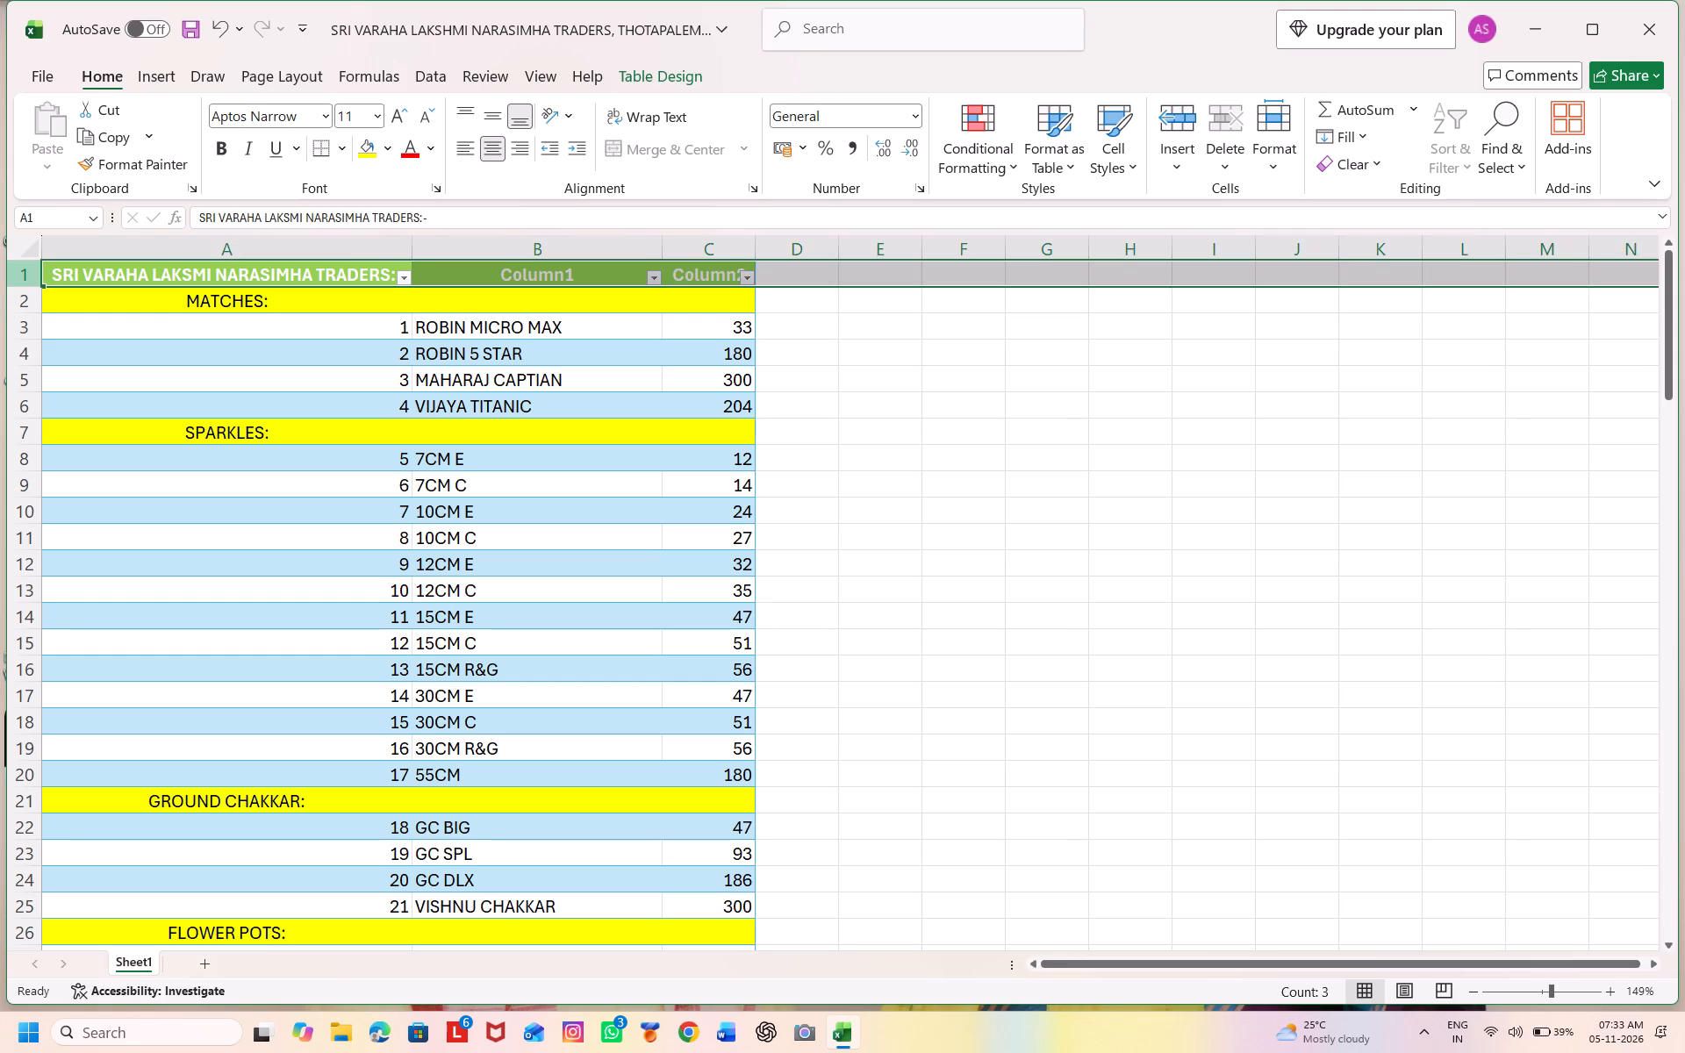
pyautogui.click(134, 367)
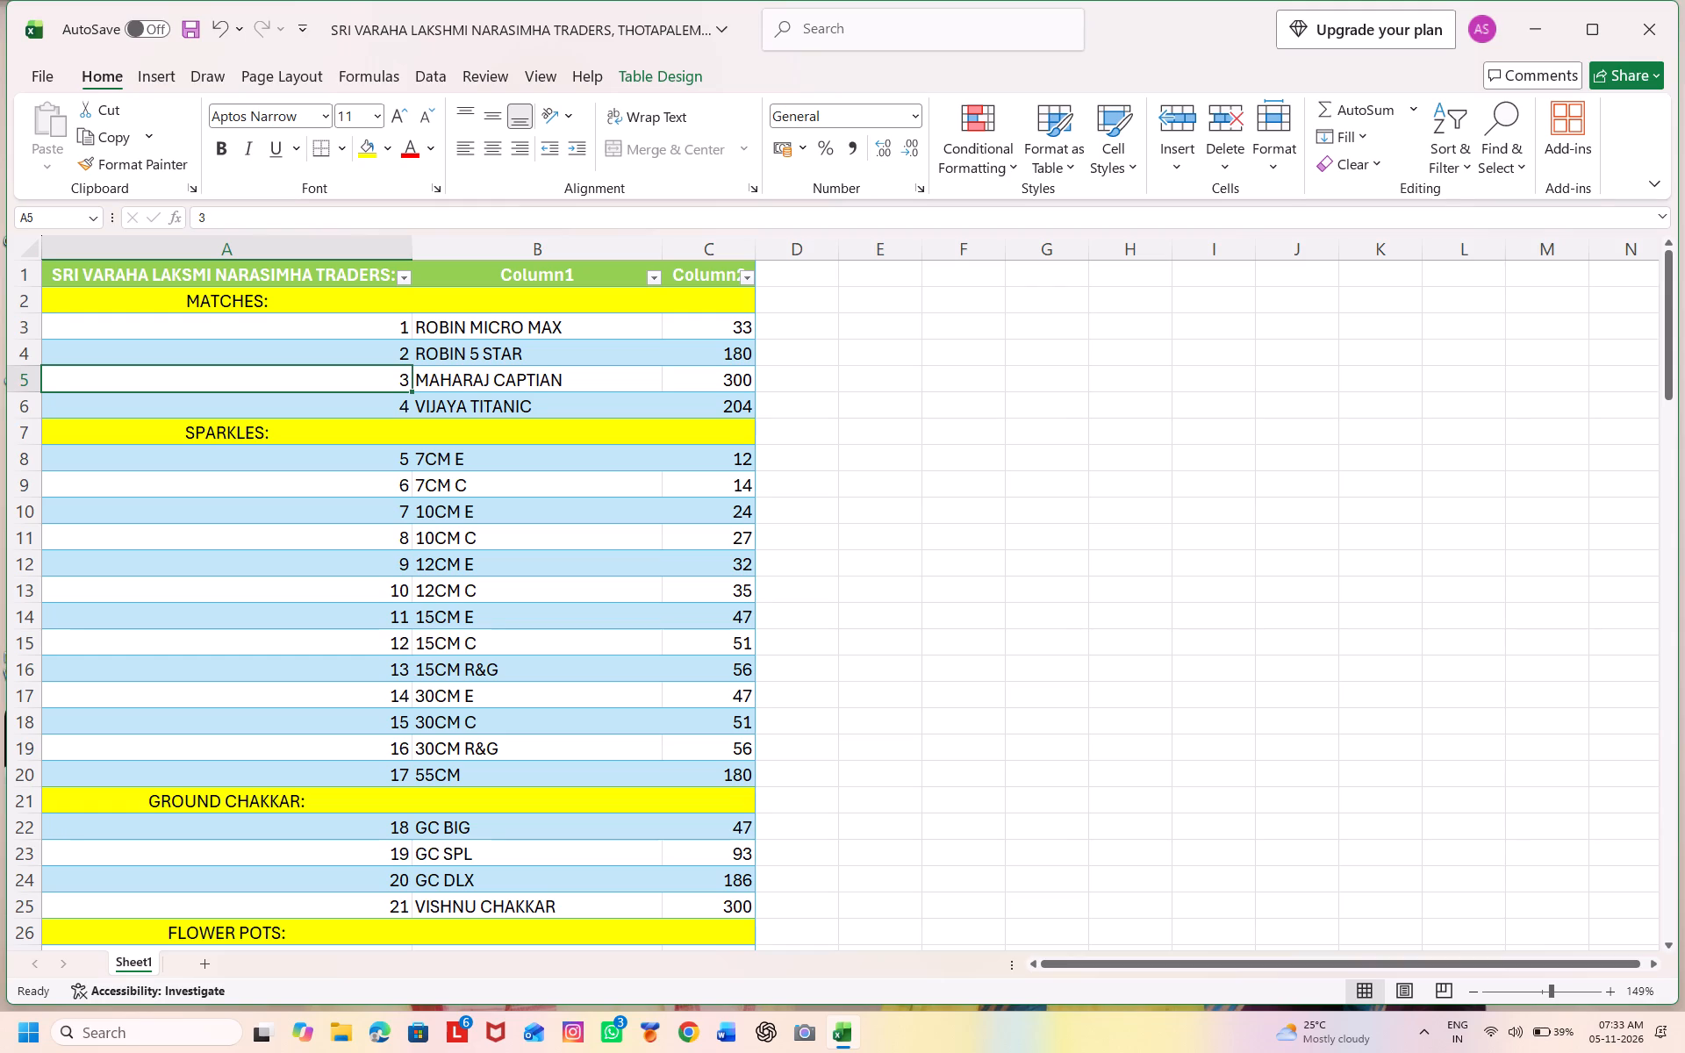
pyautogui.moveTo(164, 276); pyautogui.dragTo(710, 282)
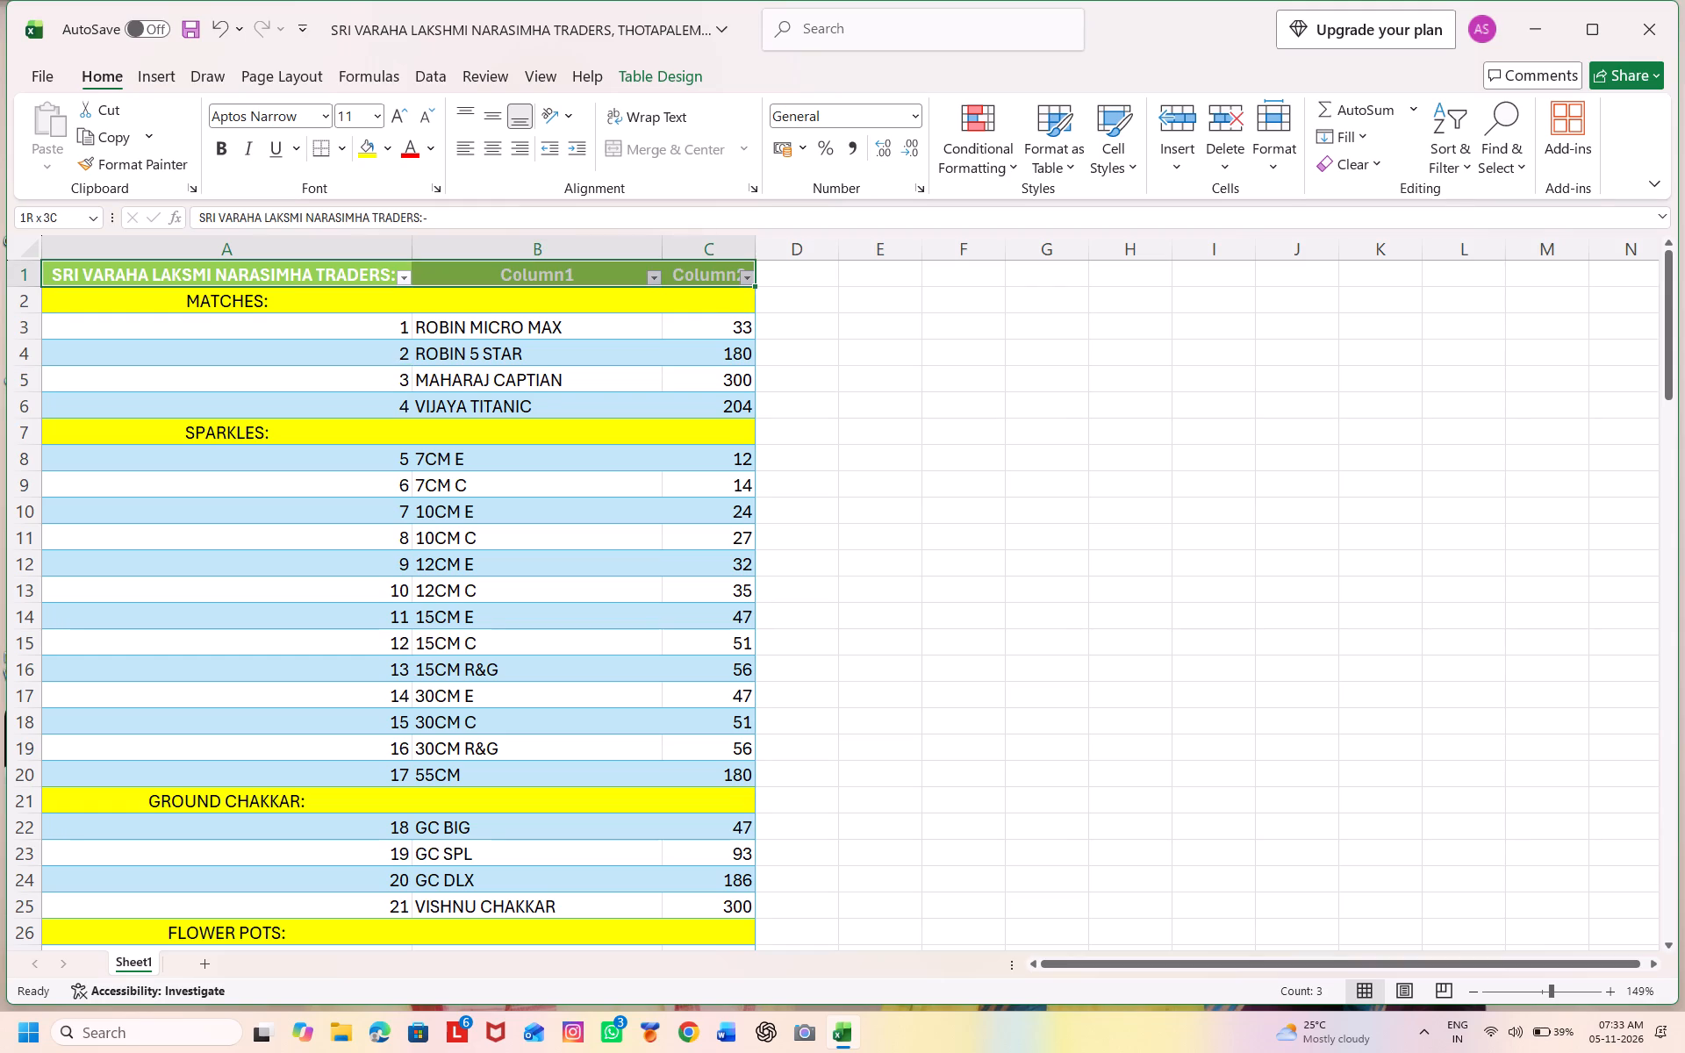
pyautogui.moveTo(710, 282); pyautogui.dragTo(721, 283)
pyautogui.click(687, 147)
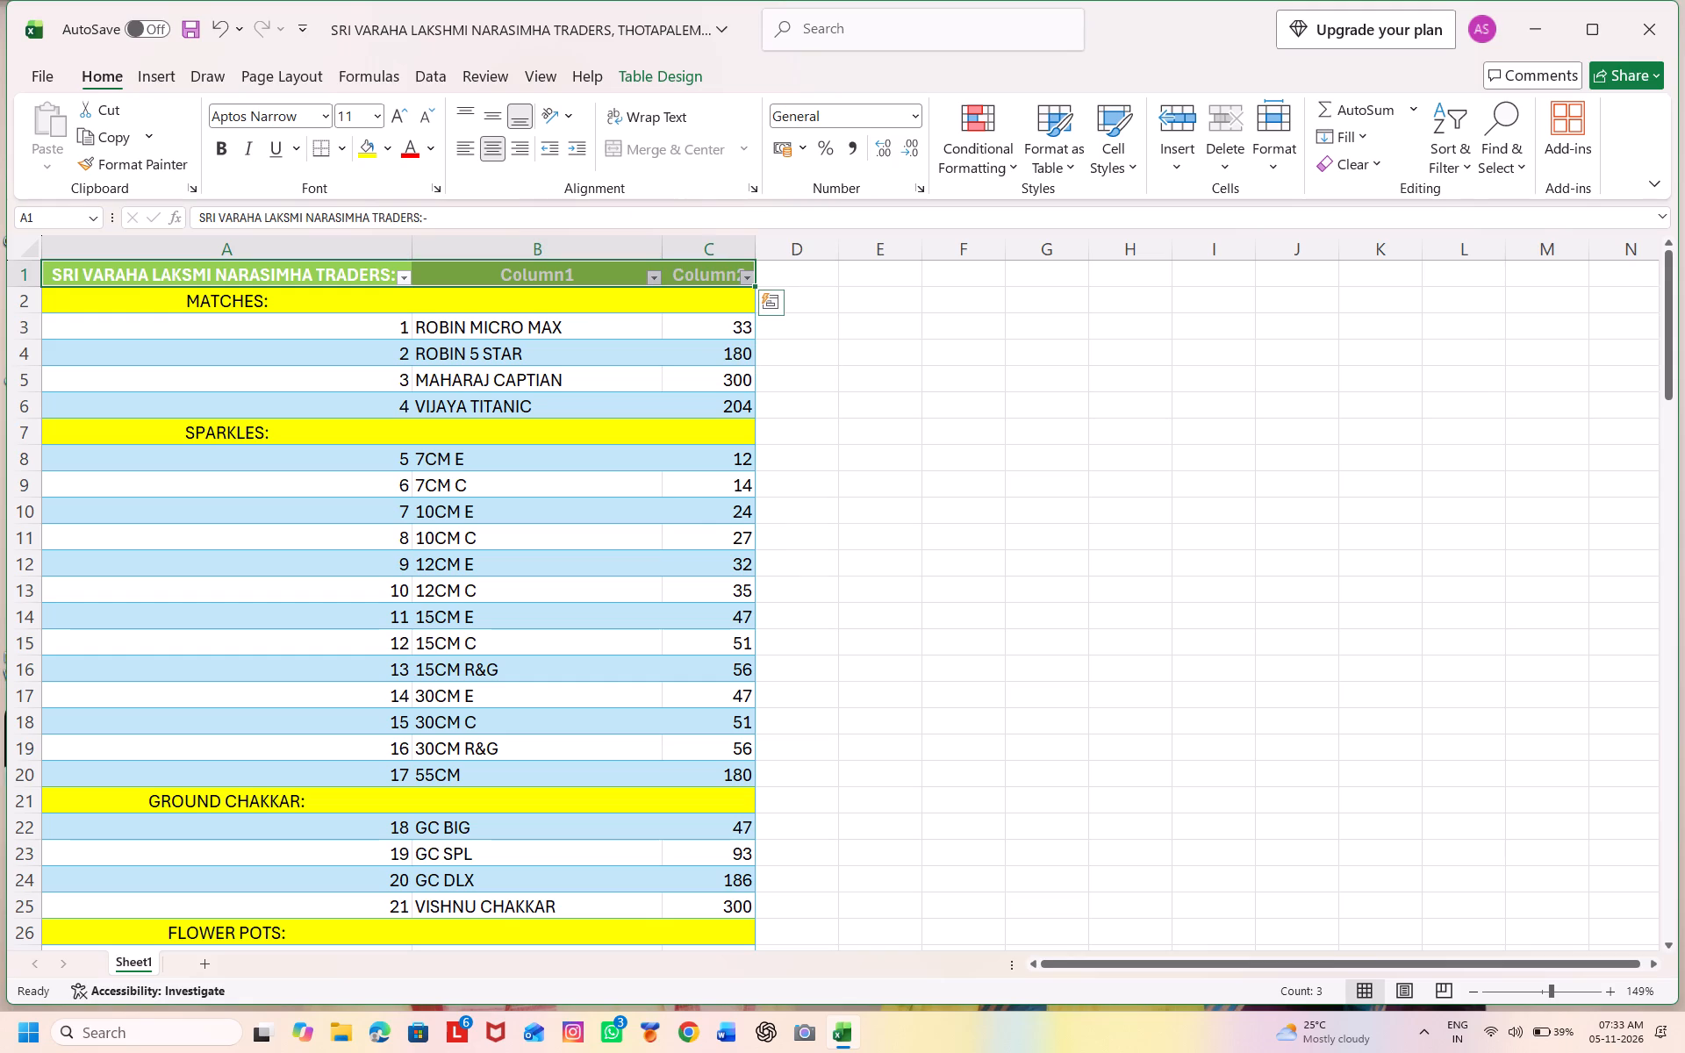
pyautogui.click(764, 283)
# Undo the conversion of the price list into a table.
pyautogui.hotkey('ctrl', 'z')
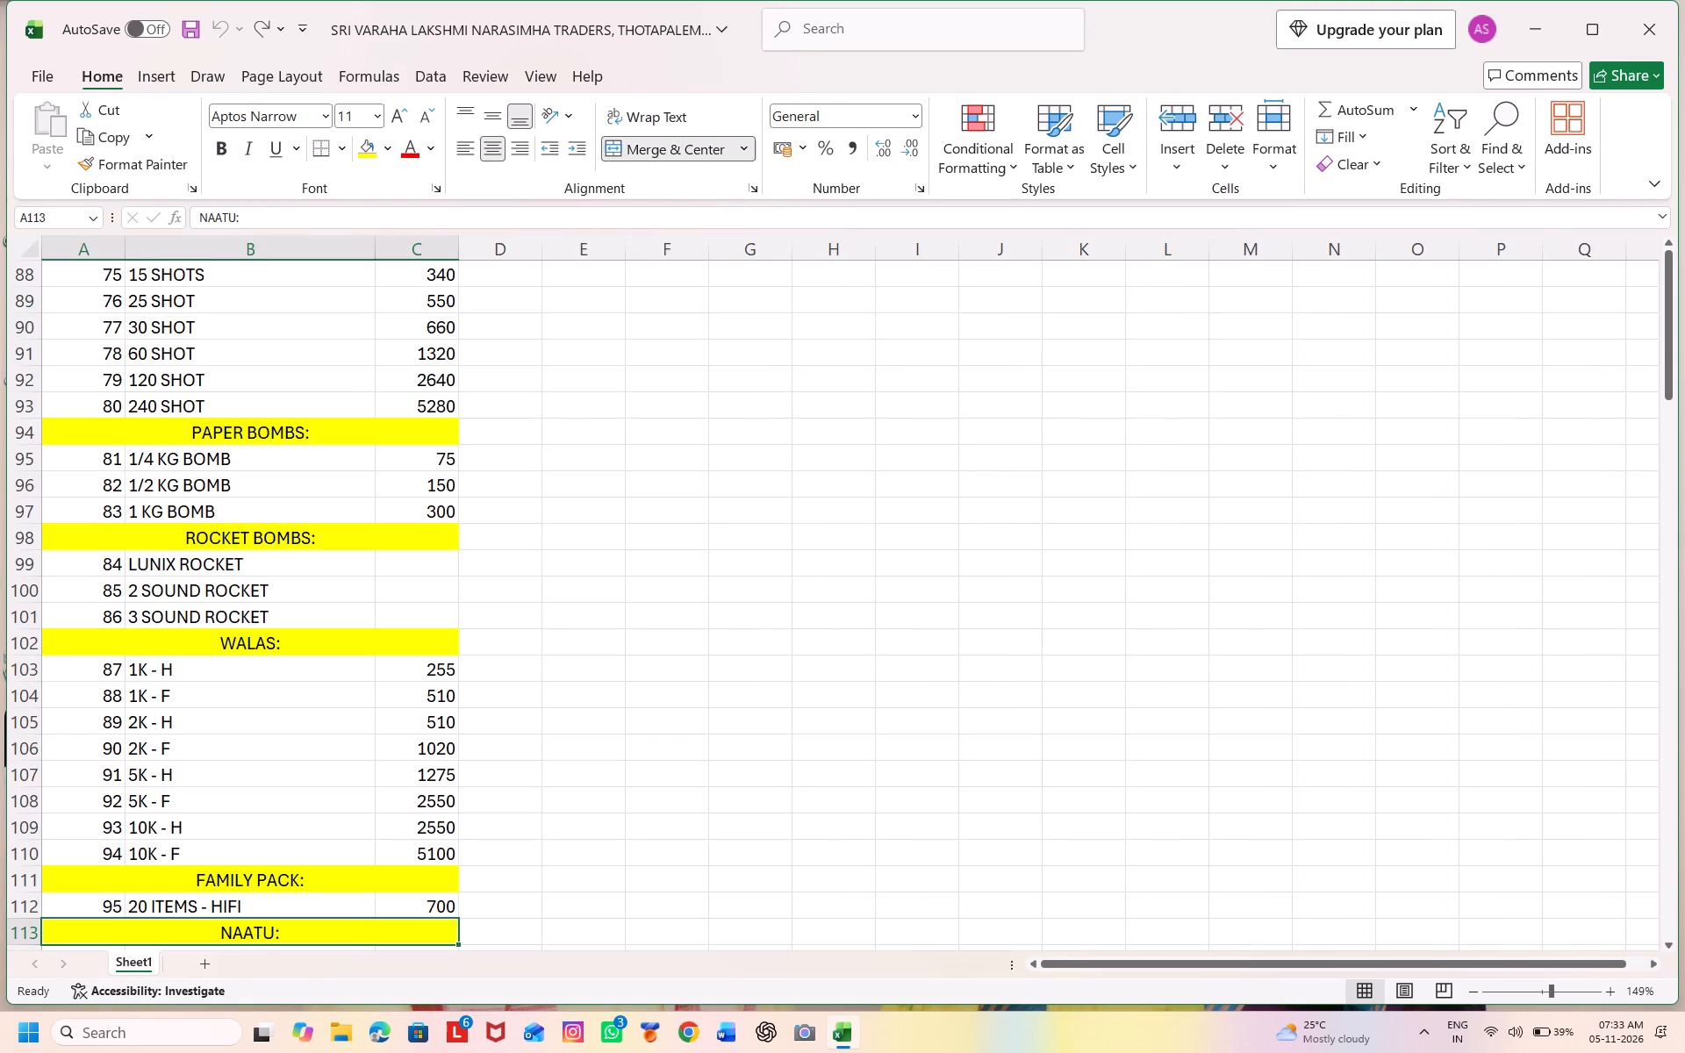
# Apply All Borders to the NAATU: heading in row 113.
pyautogui.scroll(13, 254, 489)
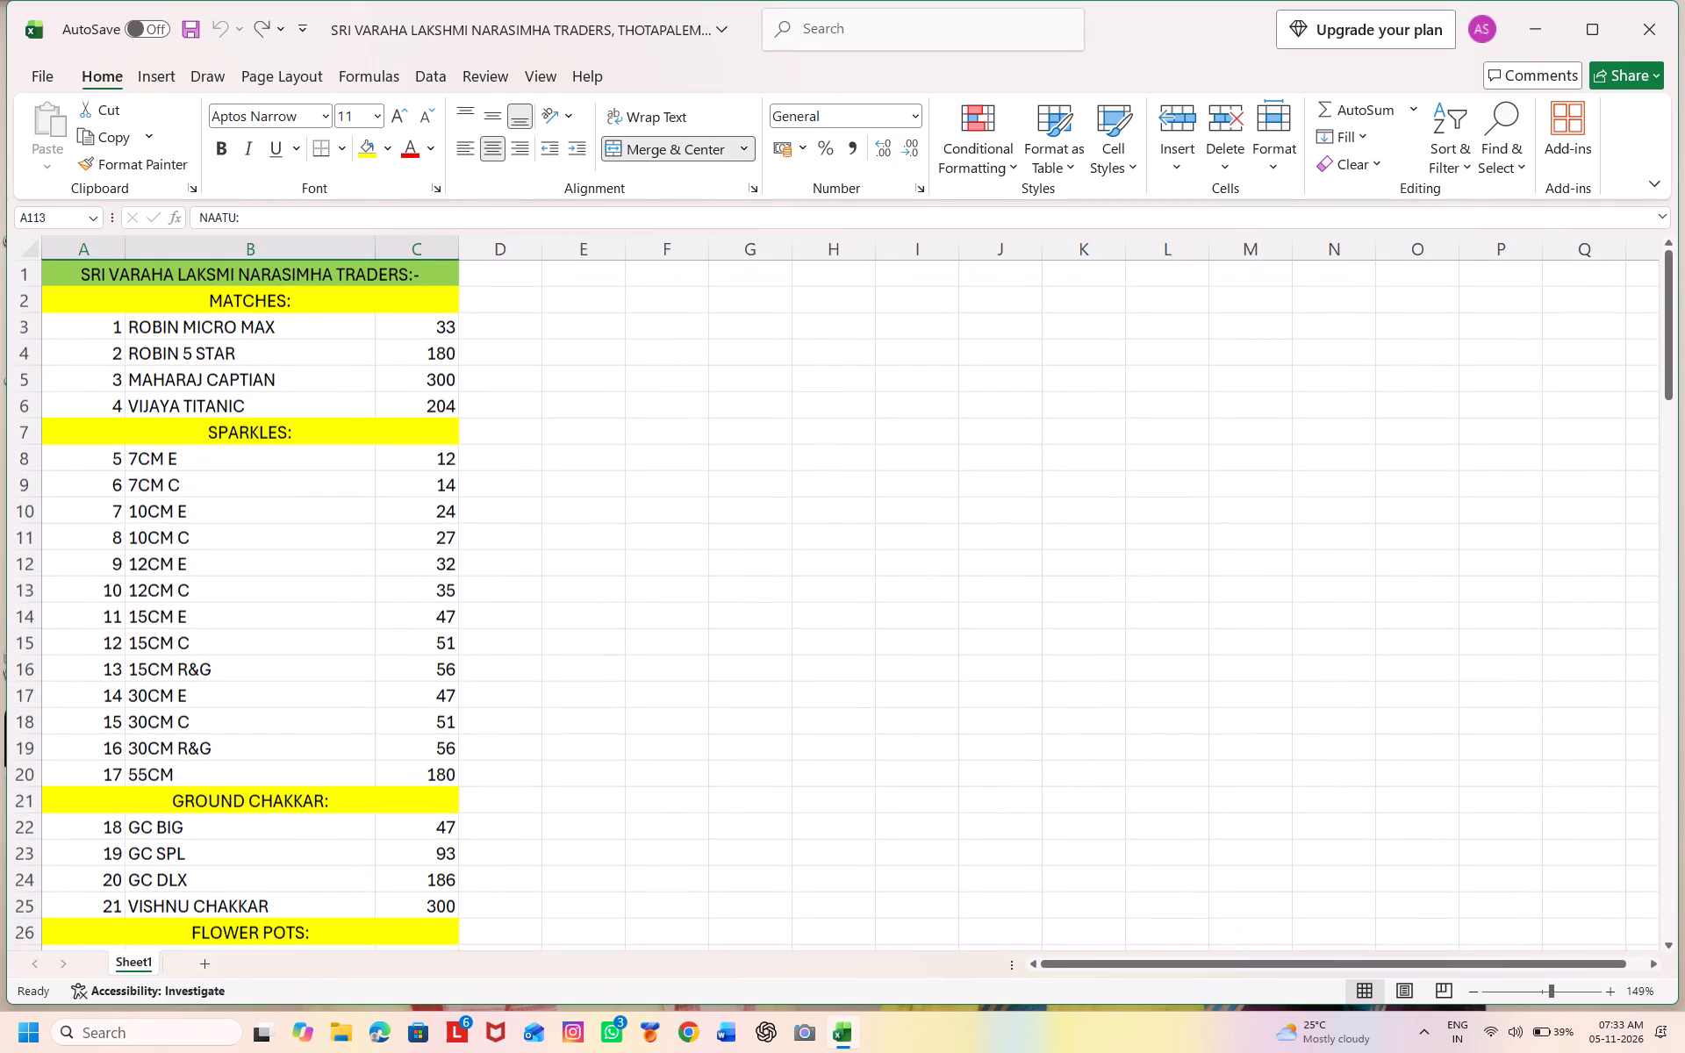
pyautogui.click(326, 146)
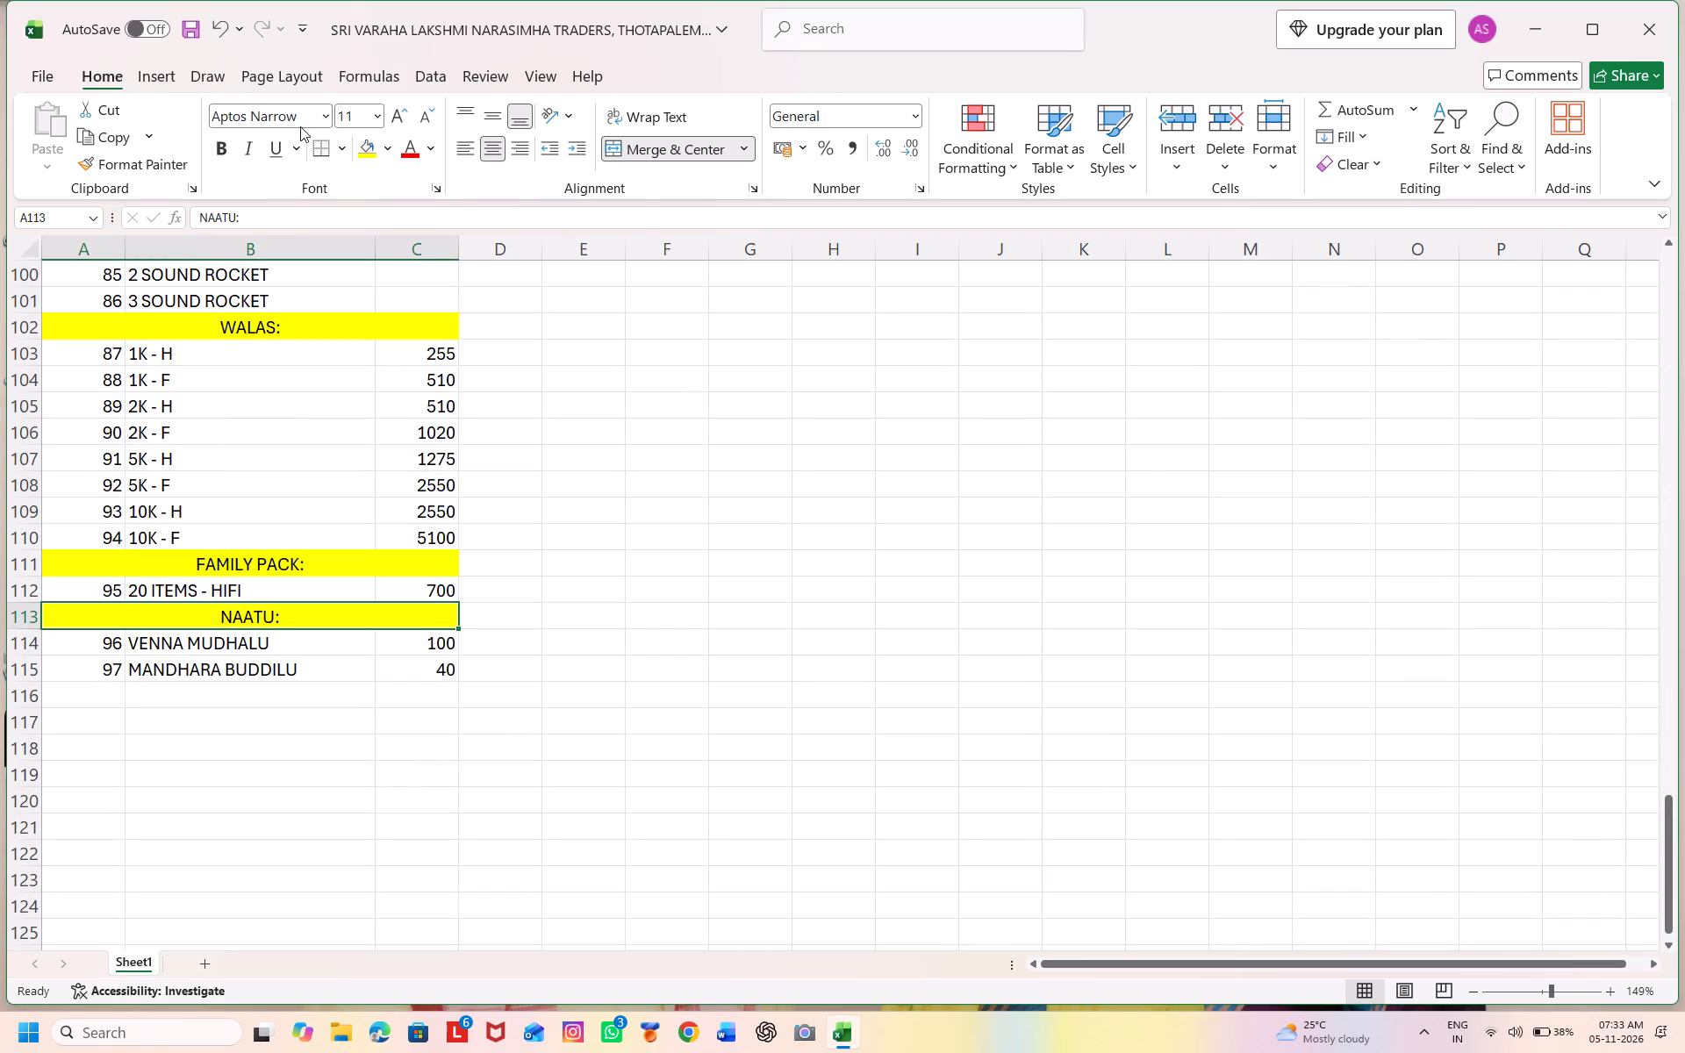
pyautogui.click(338, 147)
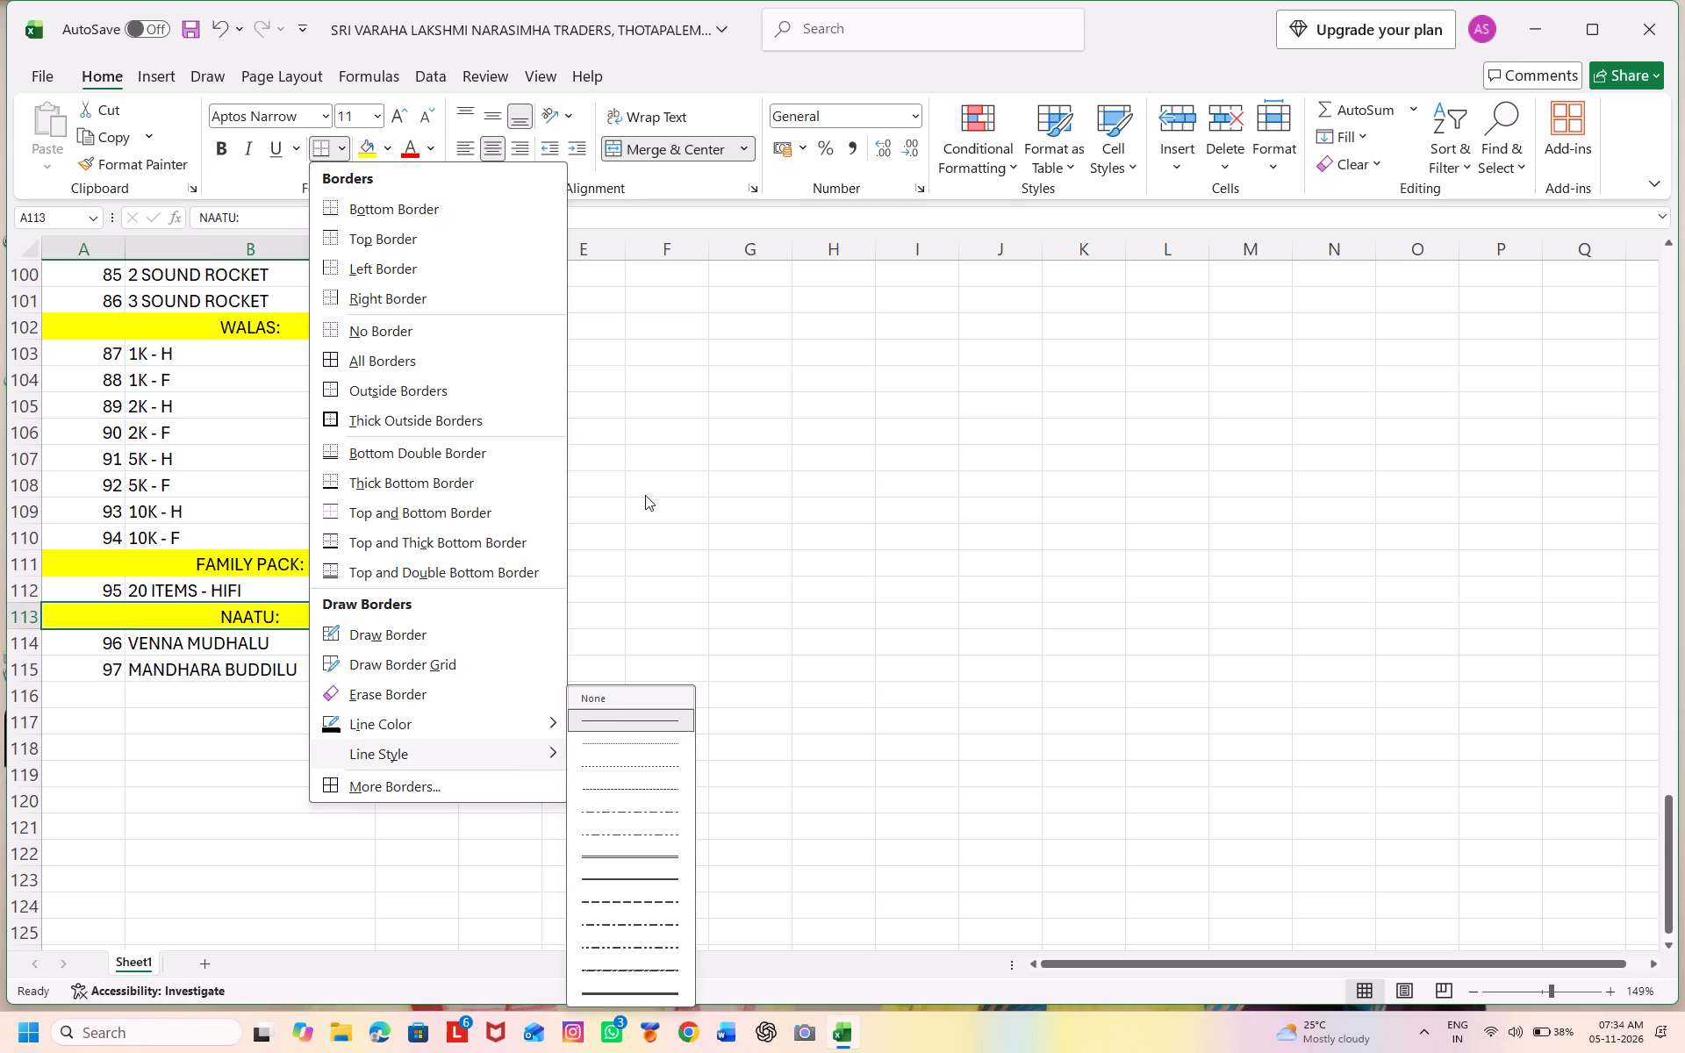
pyautogui.click(392, 355)
# Apply All Borders to the full price list range A1:C115.
pyautogui.scroll(11, 125, 426)
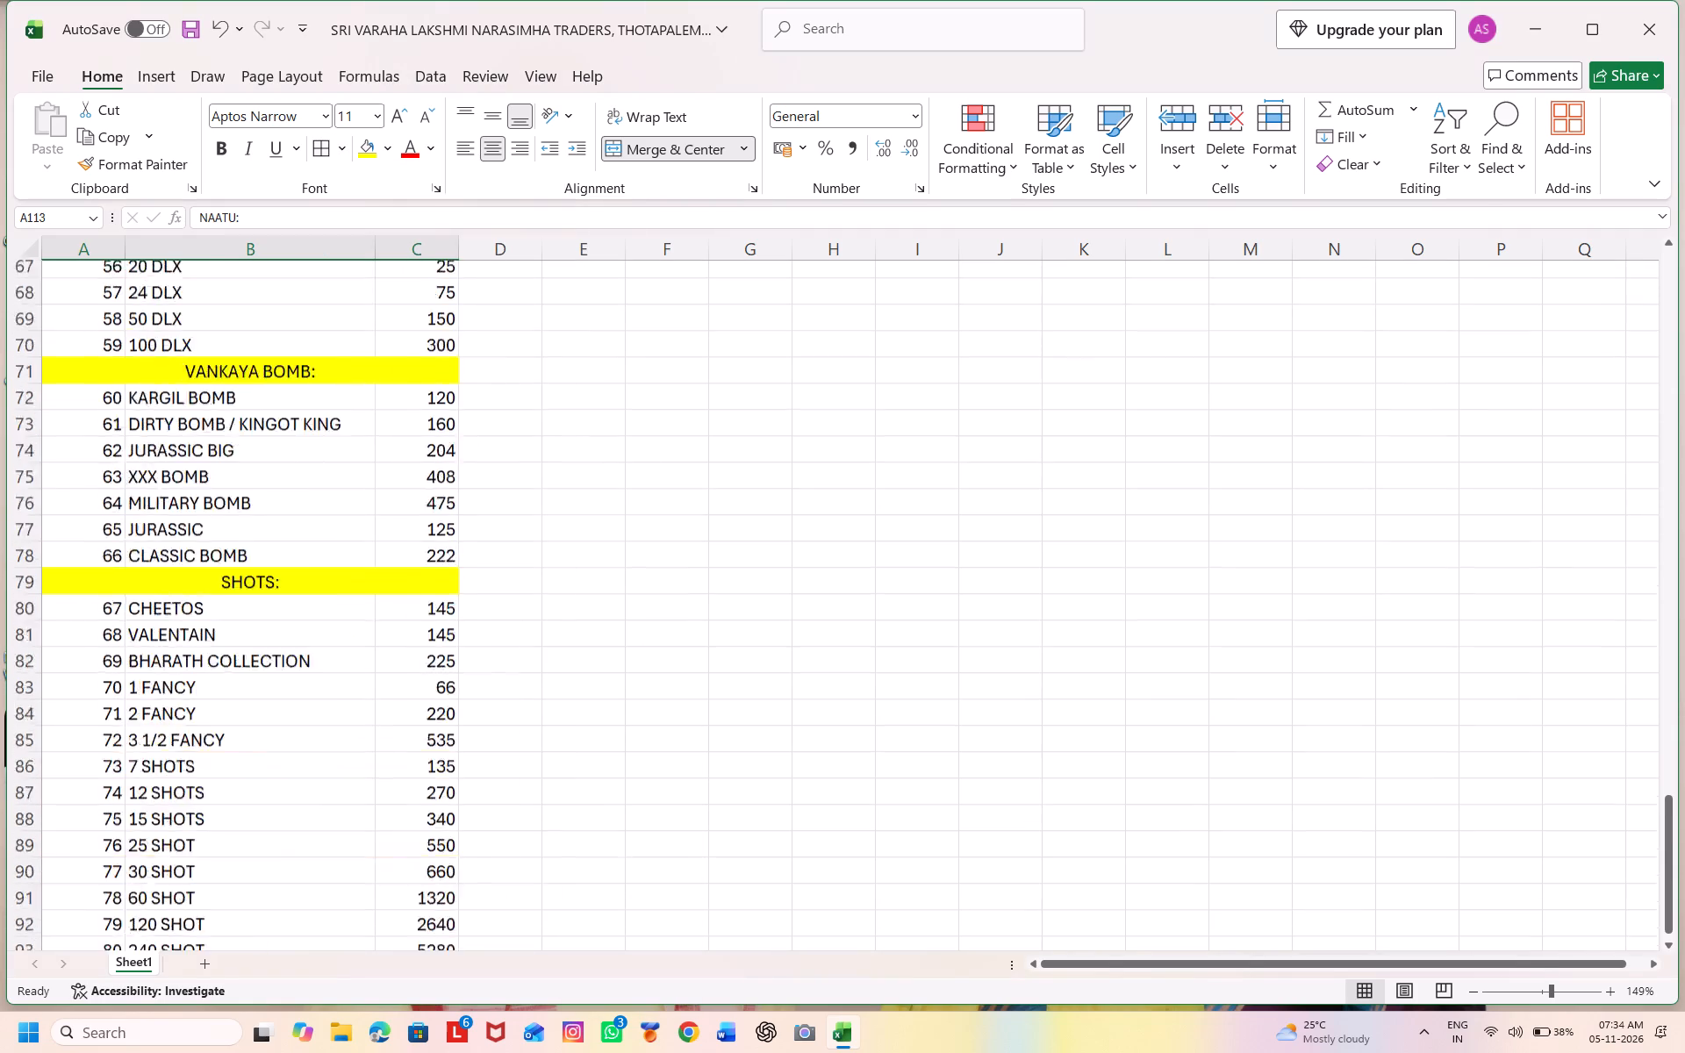
pyautogui.scroll(9, 125, 426)
pyautogui.moveTo(68, 274); pyautogui.dragTo(132, 1052)
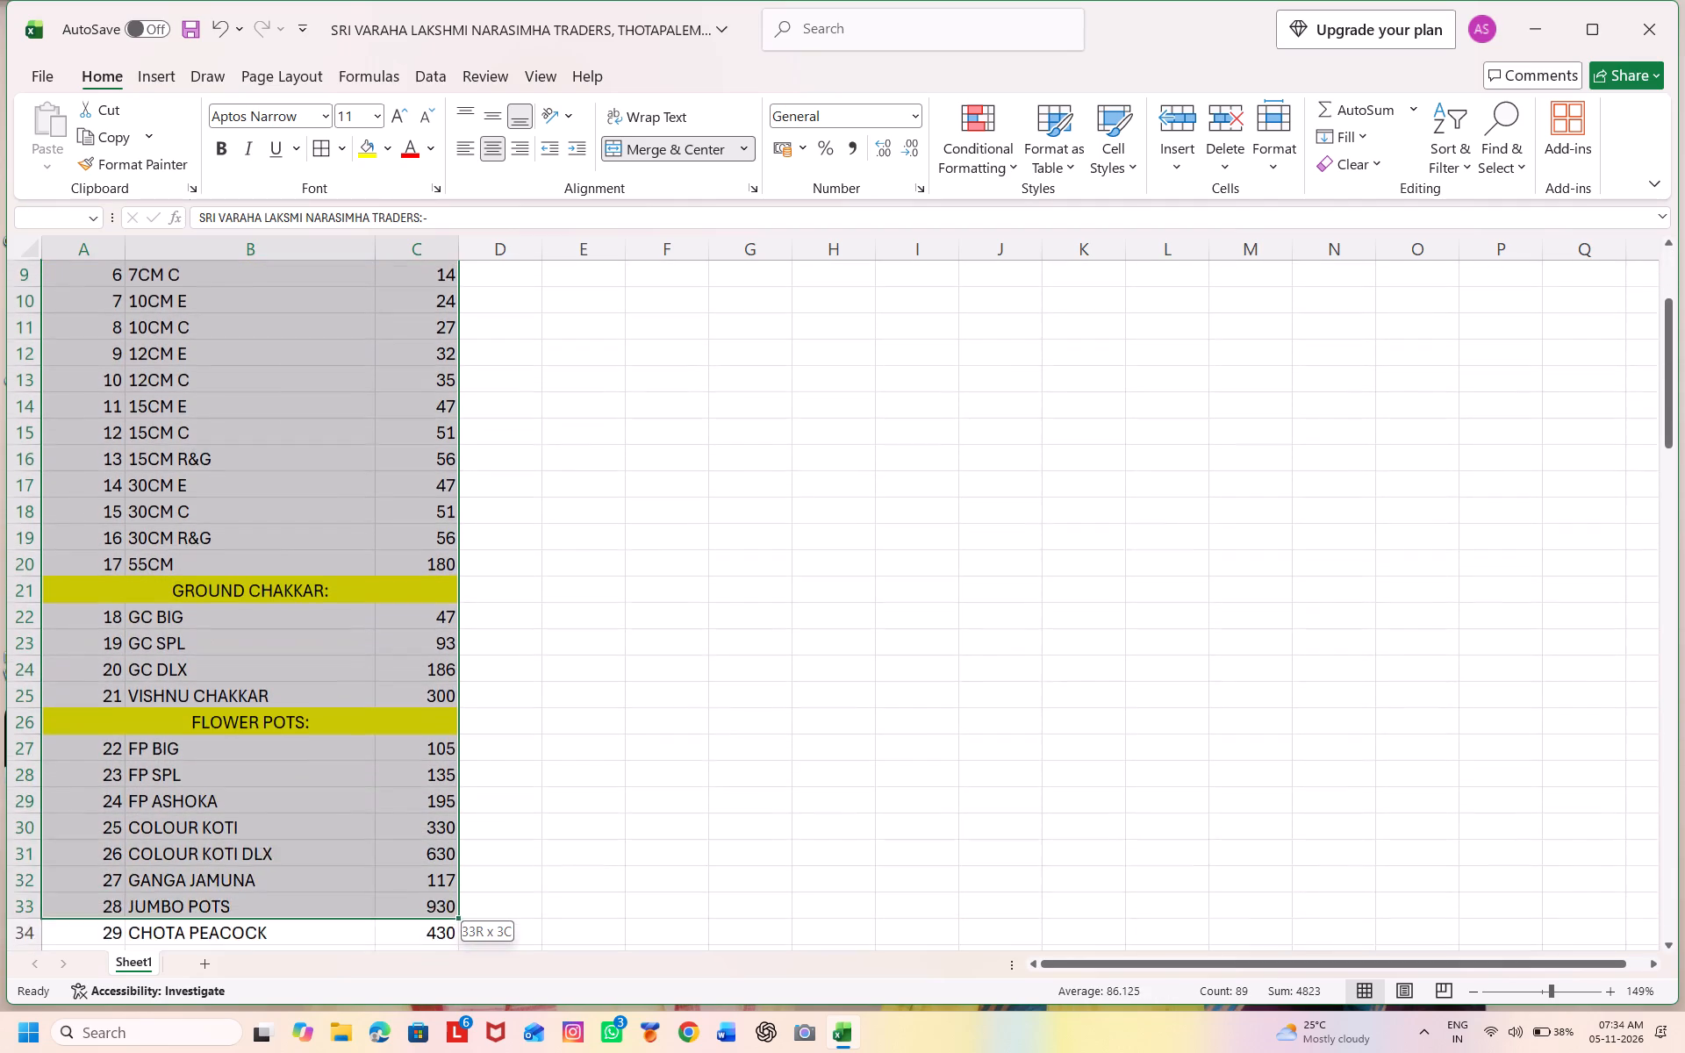
pyautogui.moveTo(132, 1052); pyautogui.dragTo(135, 1052)
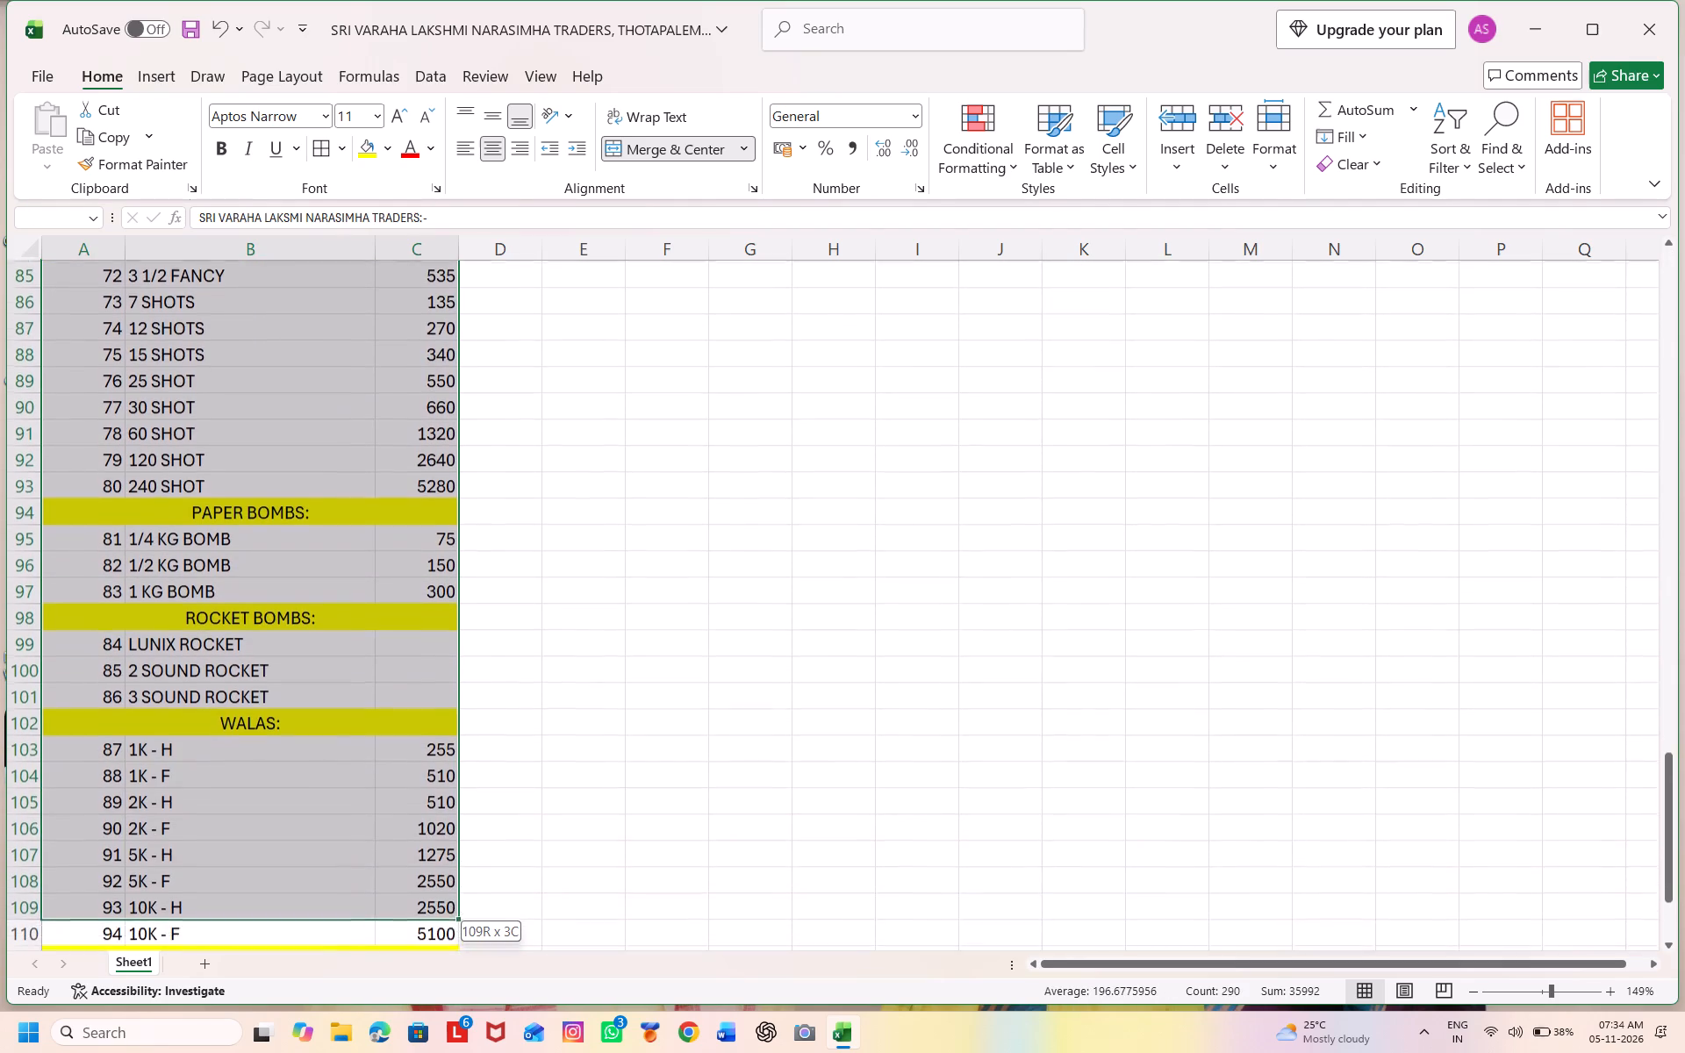
pyautogui.moveTo(135, 1052); pyautogui.dragTo(129, 991)
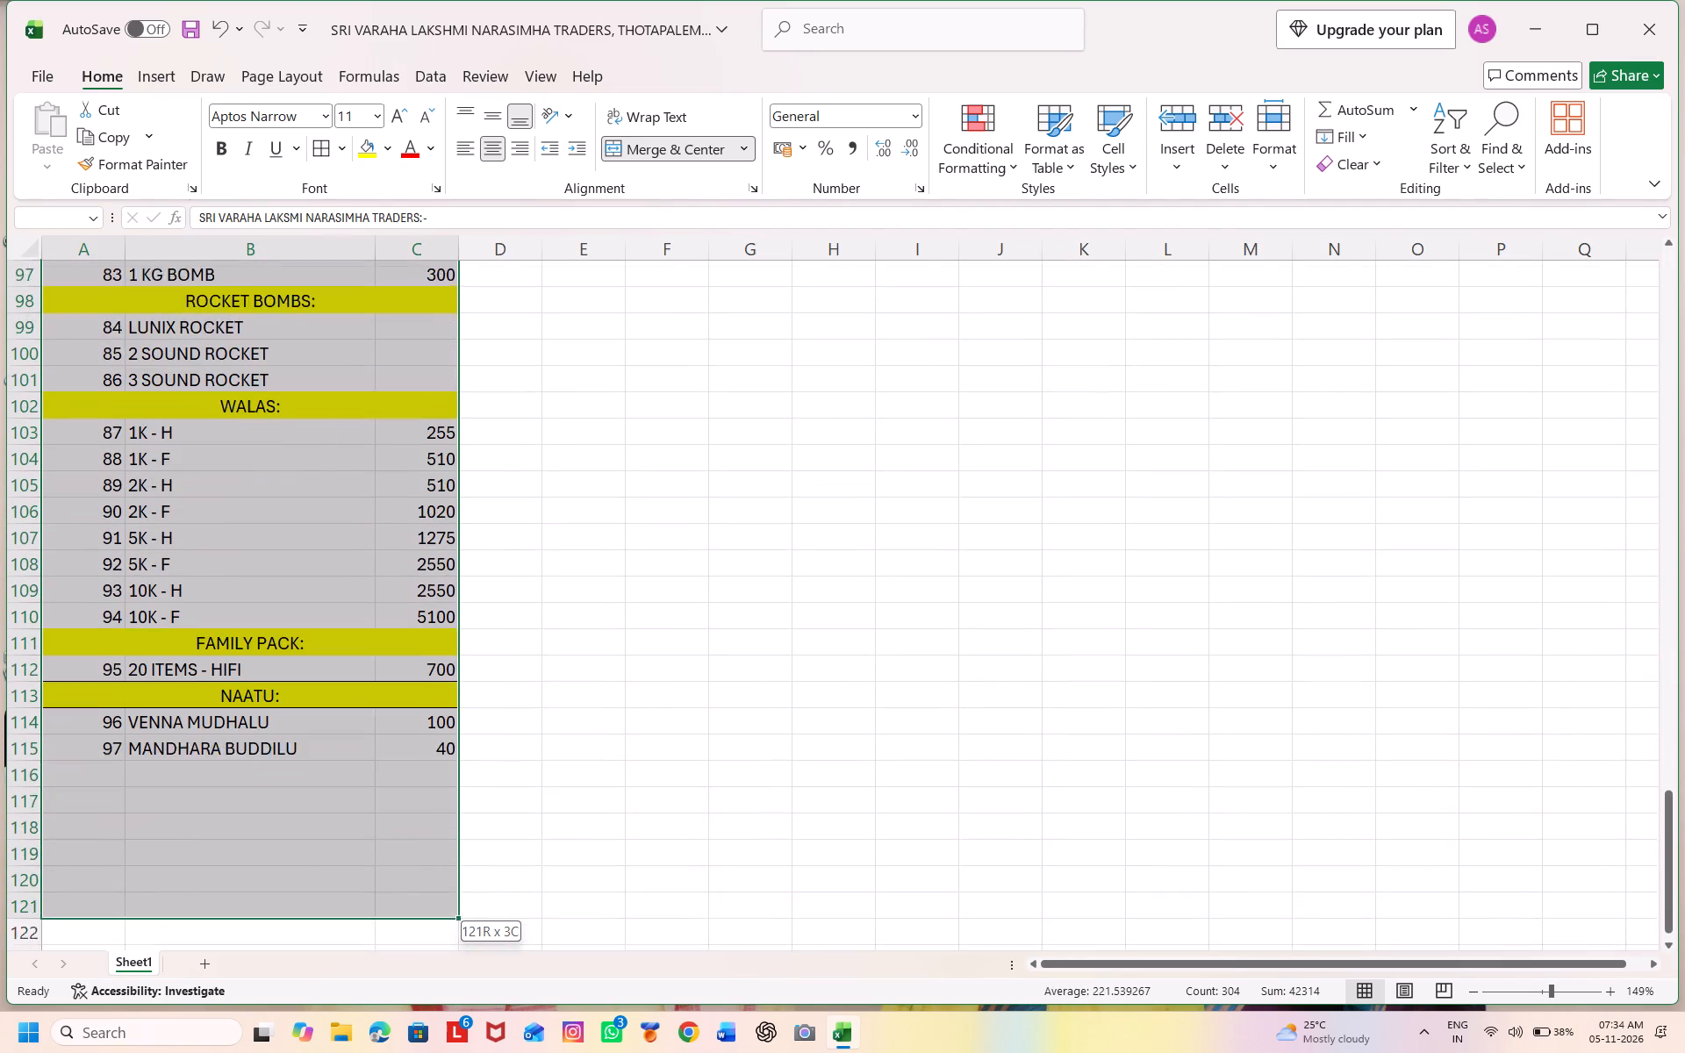
pyautogui.moveTo(129, 991); pyautogui.dragTo(163, 677)
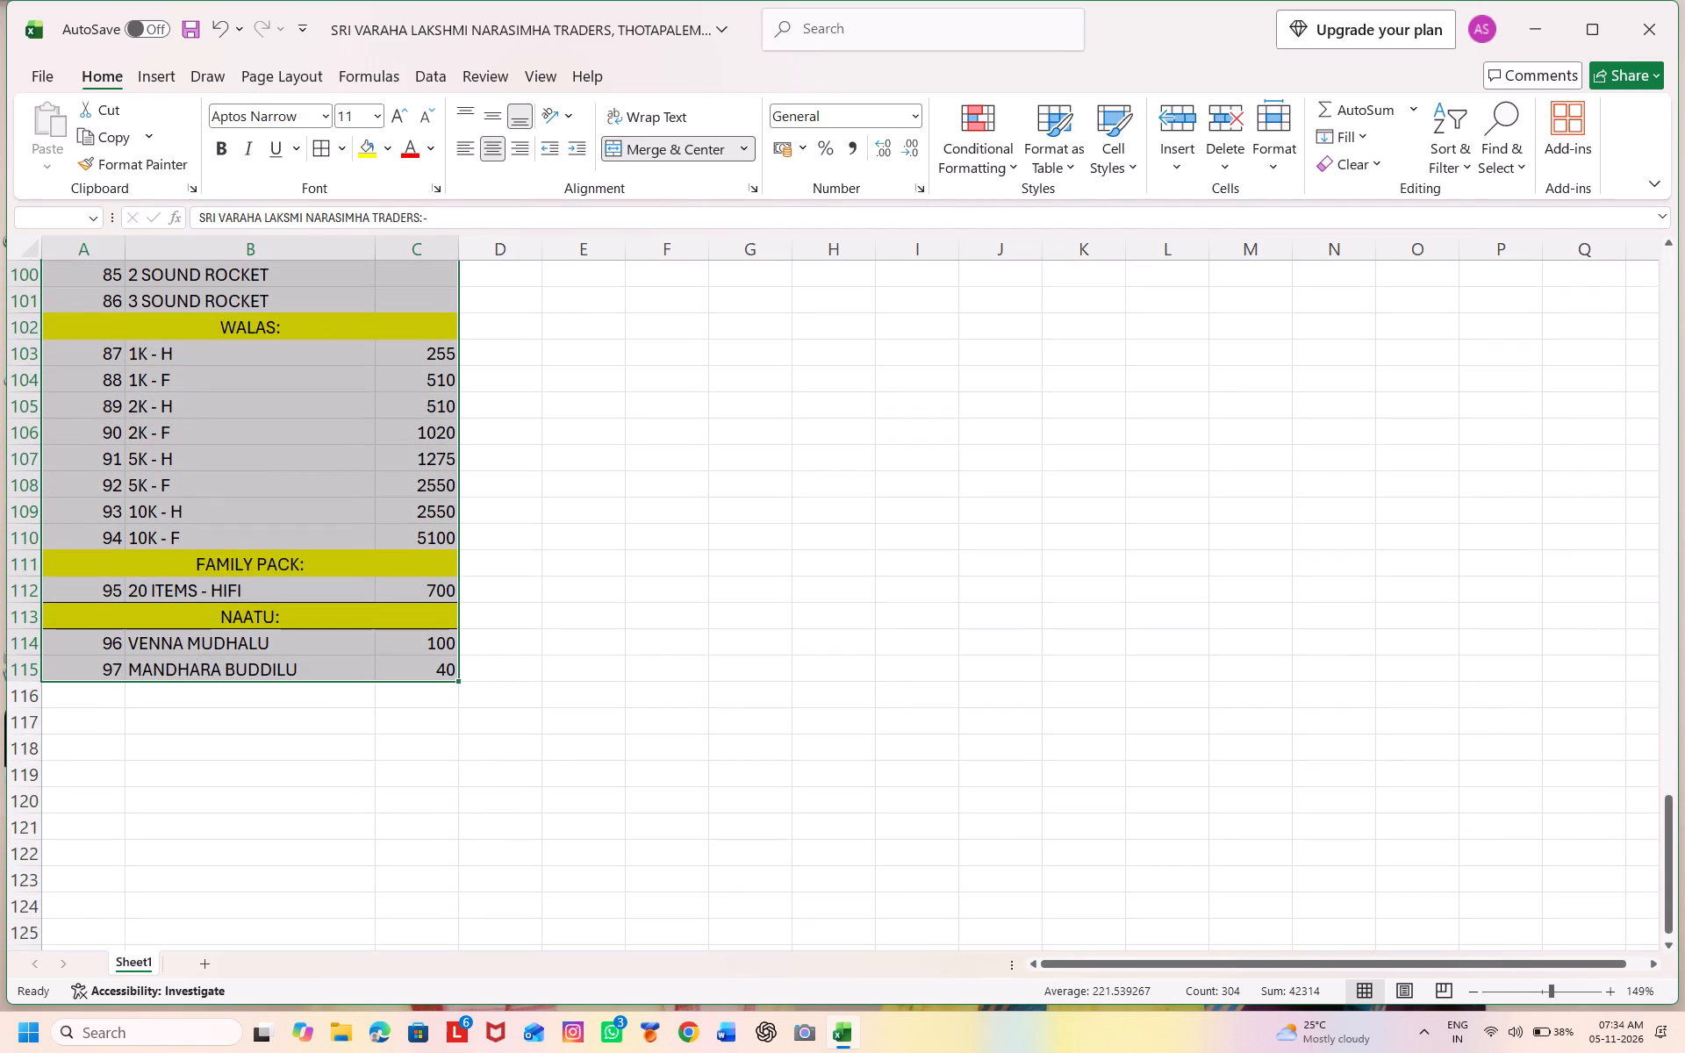
pyautogui.click(341, 148)
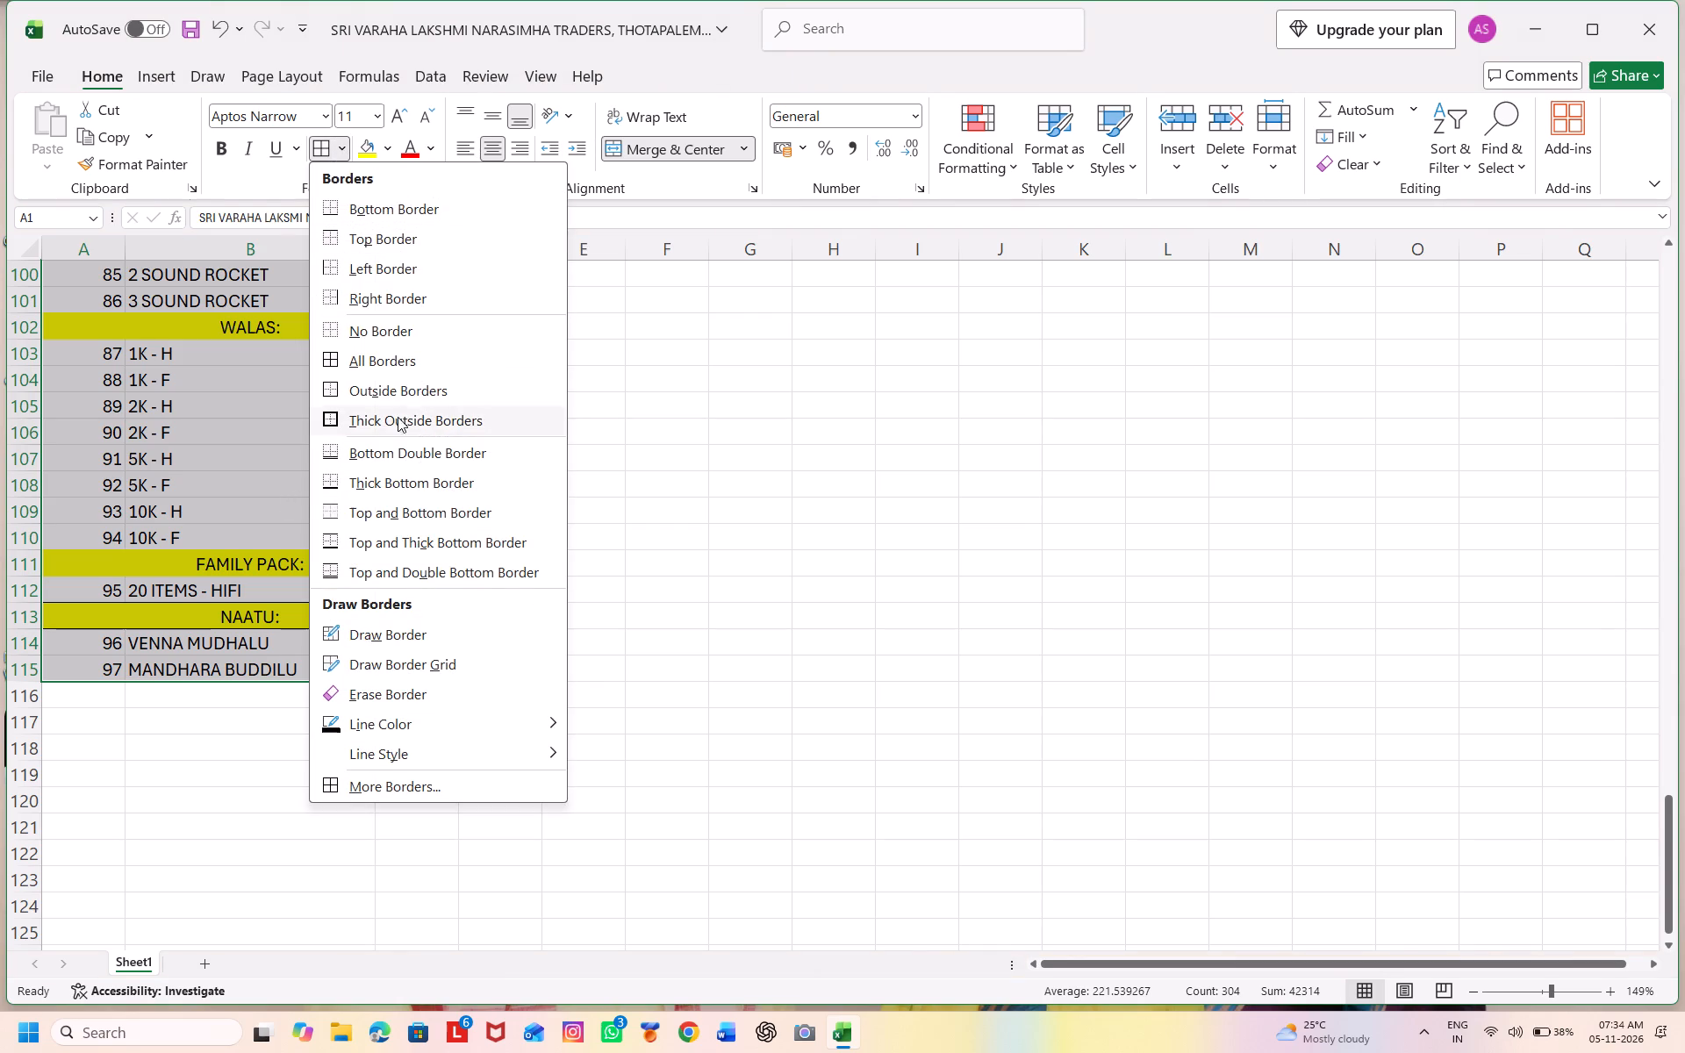
pyautogui.click(424, 358)
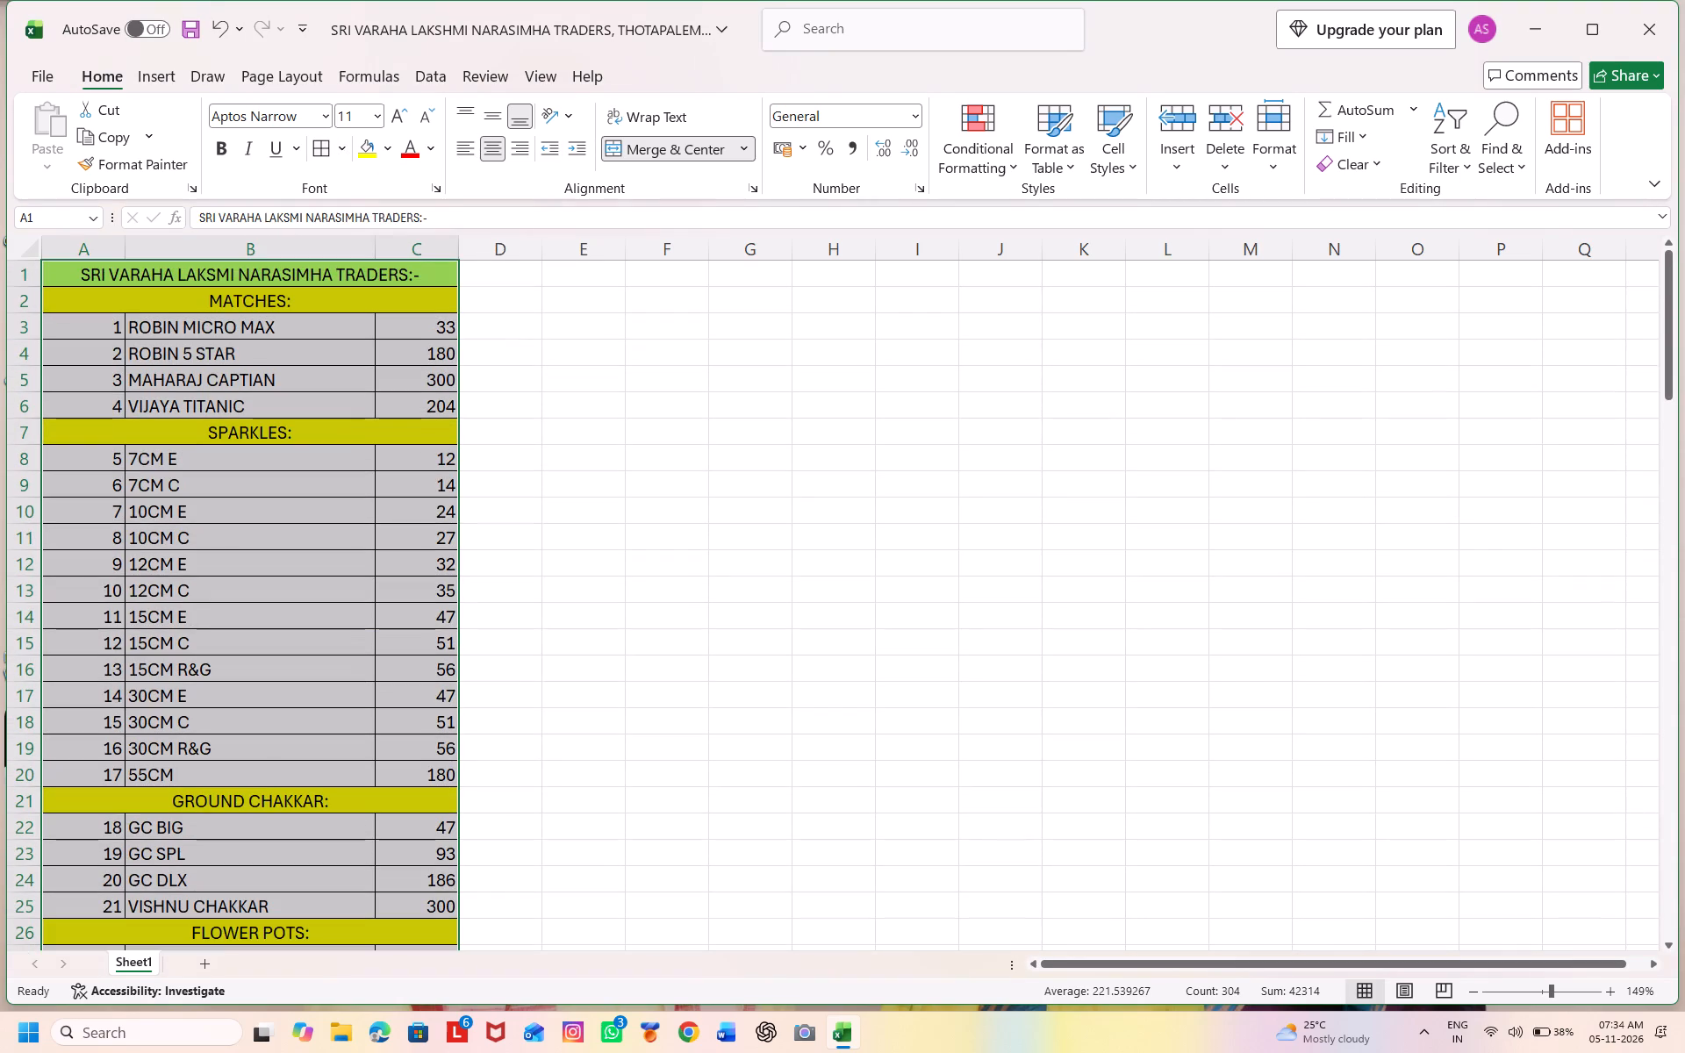
pyautogui.click(602, 460)
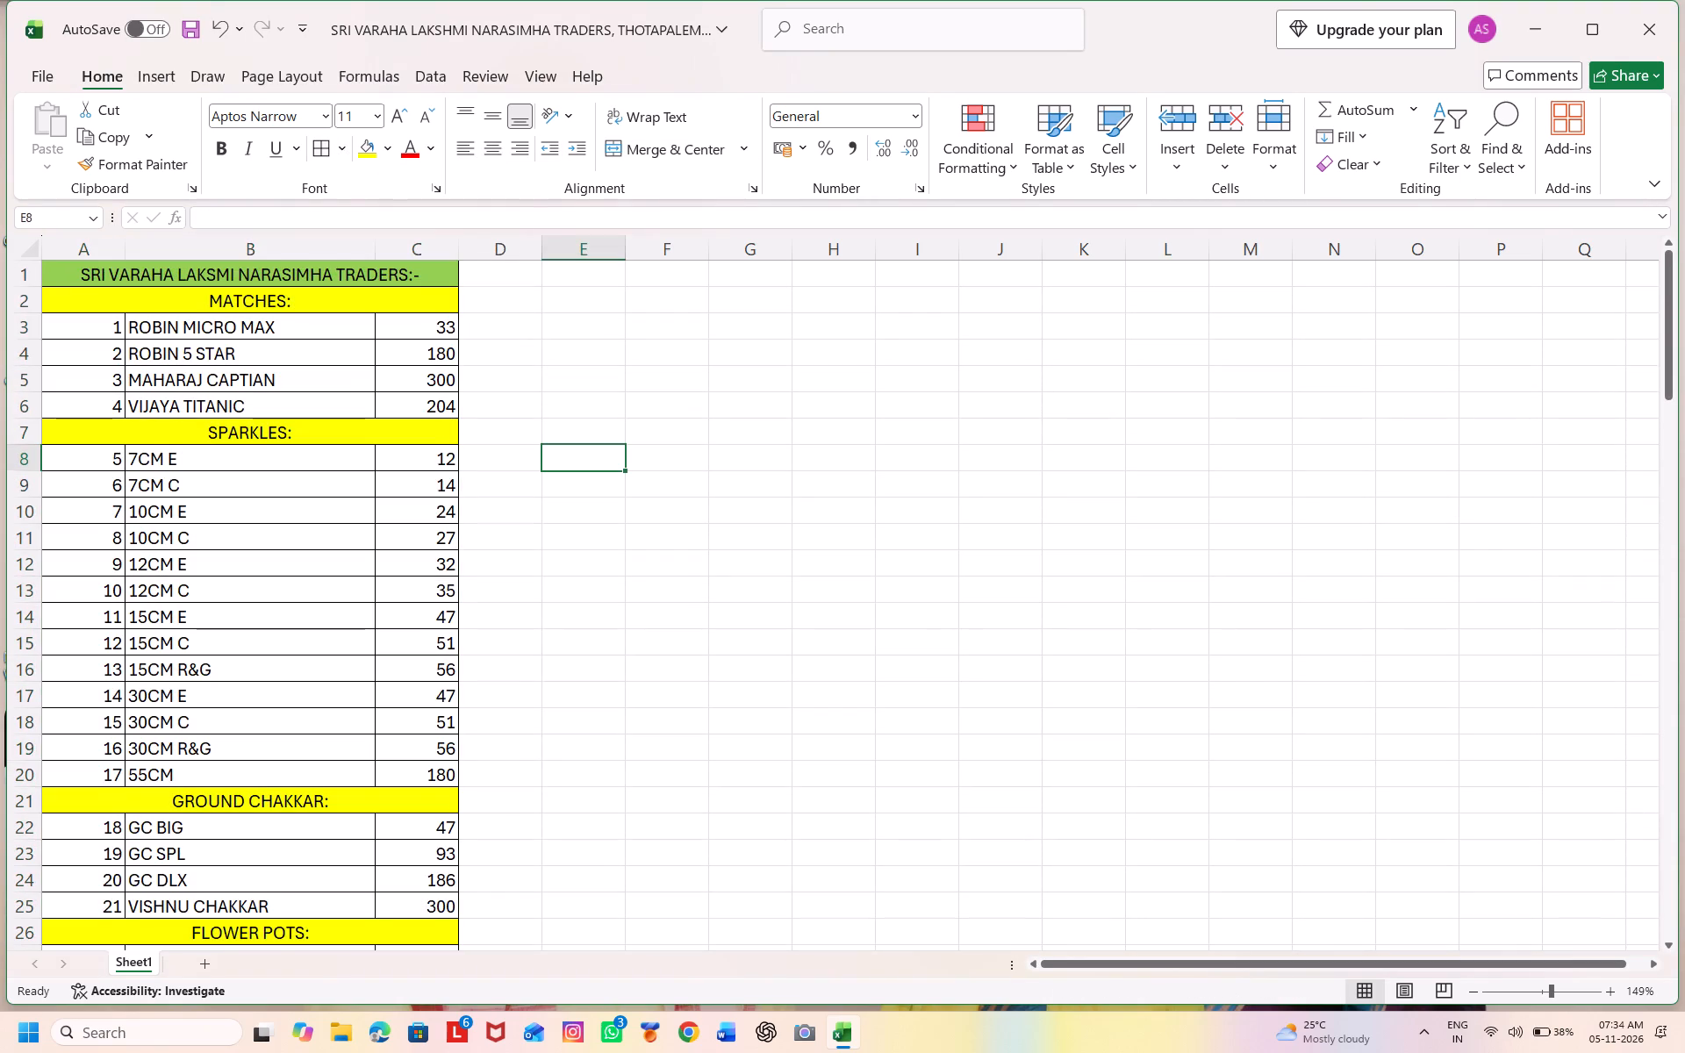
pyautogui.scroll(1, 371, 465)
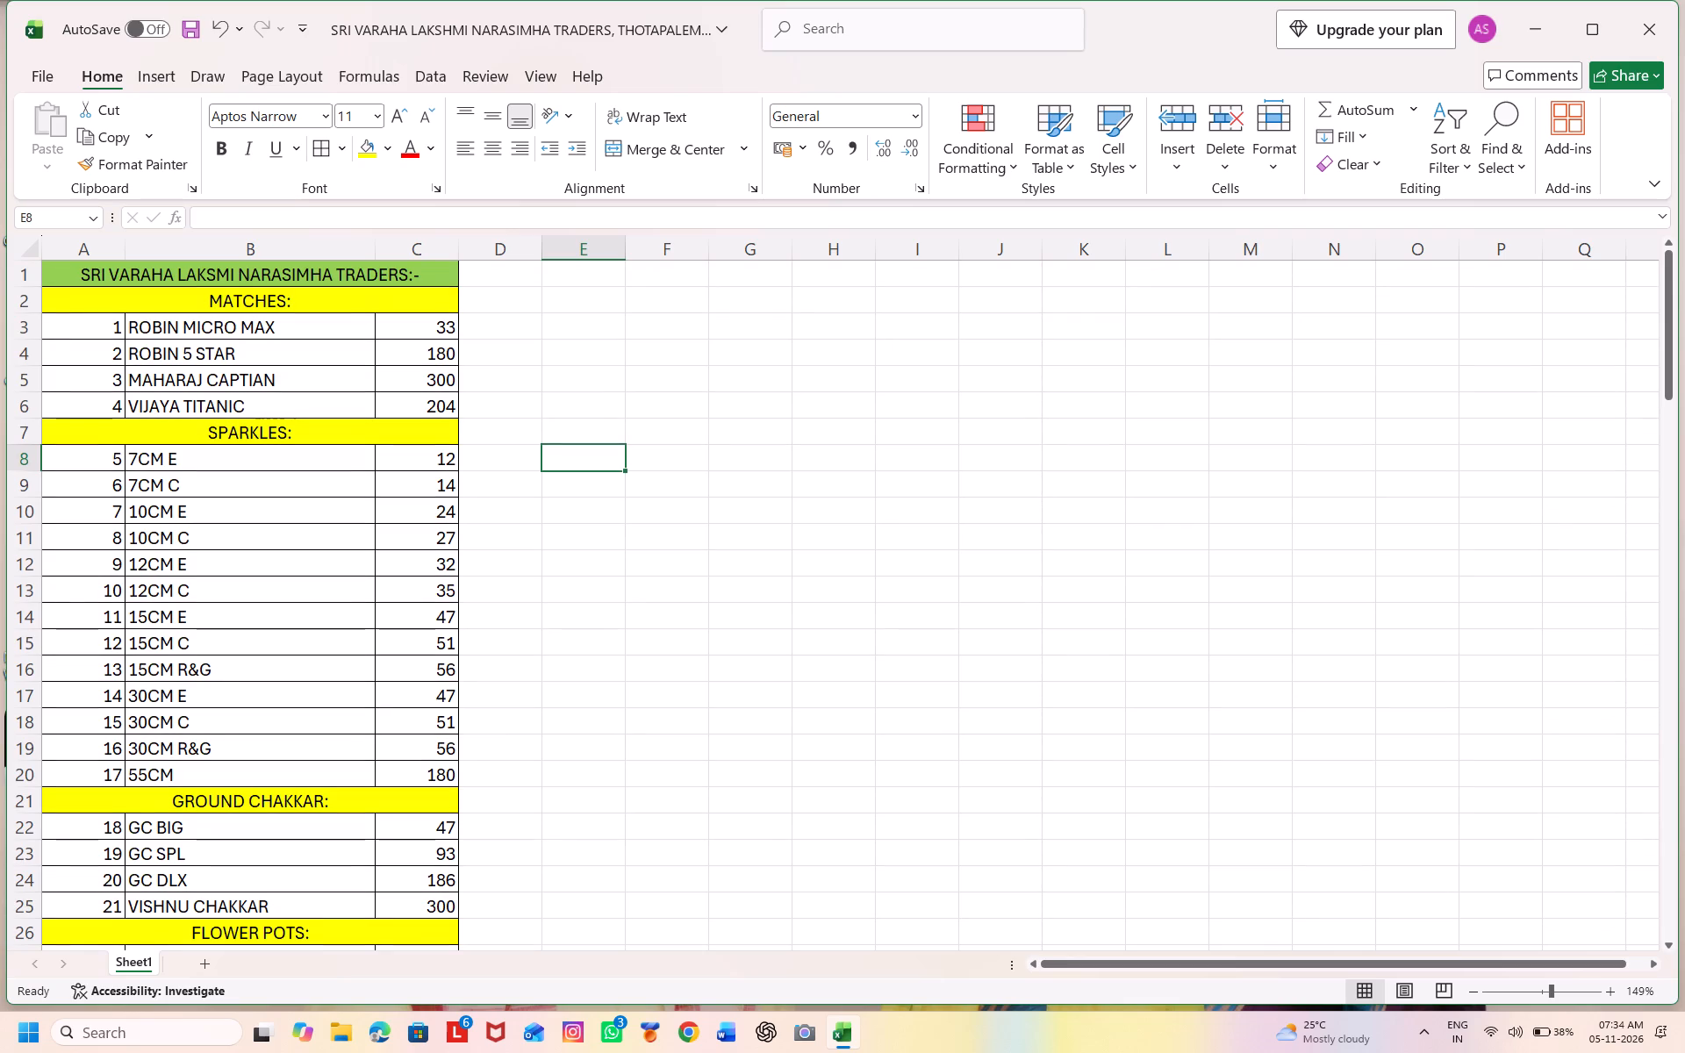
# Left-align the serial numbers in column A.
pyautogui.click(371, 465)
pyautogui.scroll(-5, 371, 465)
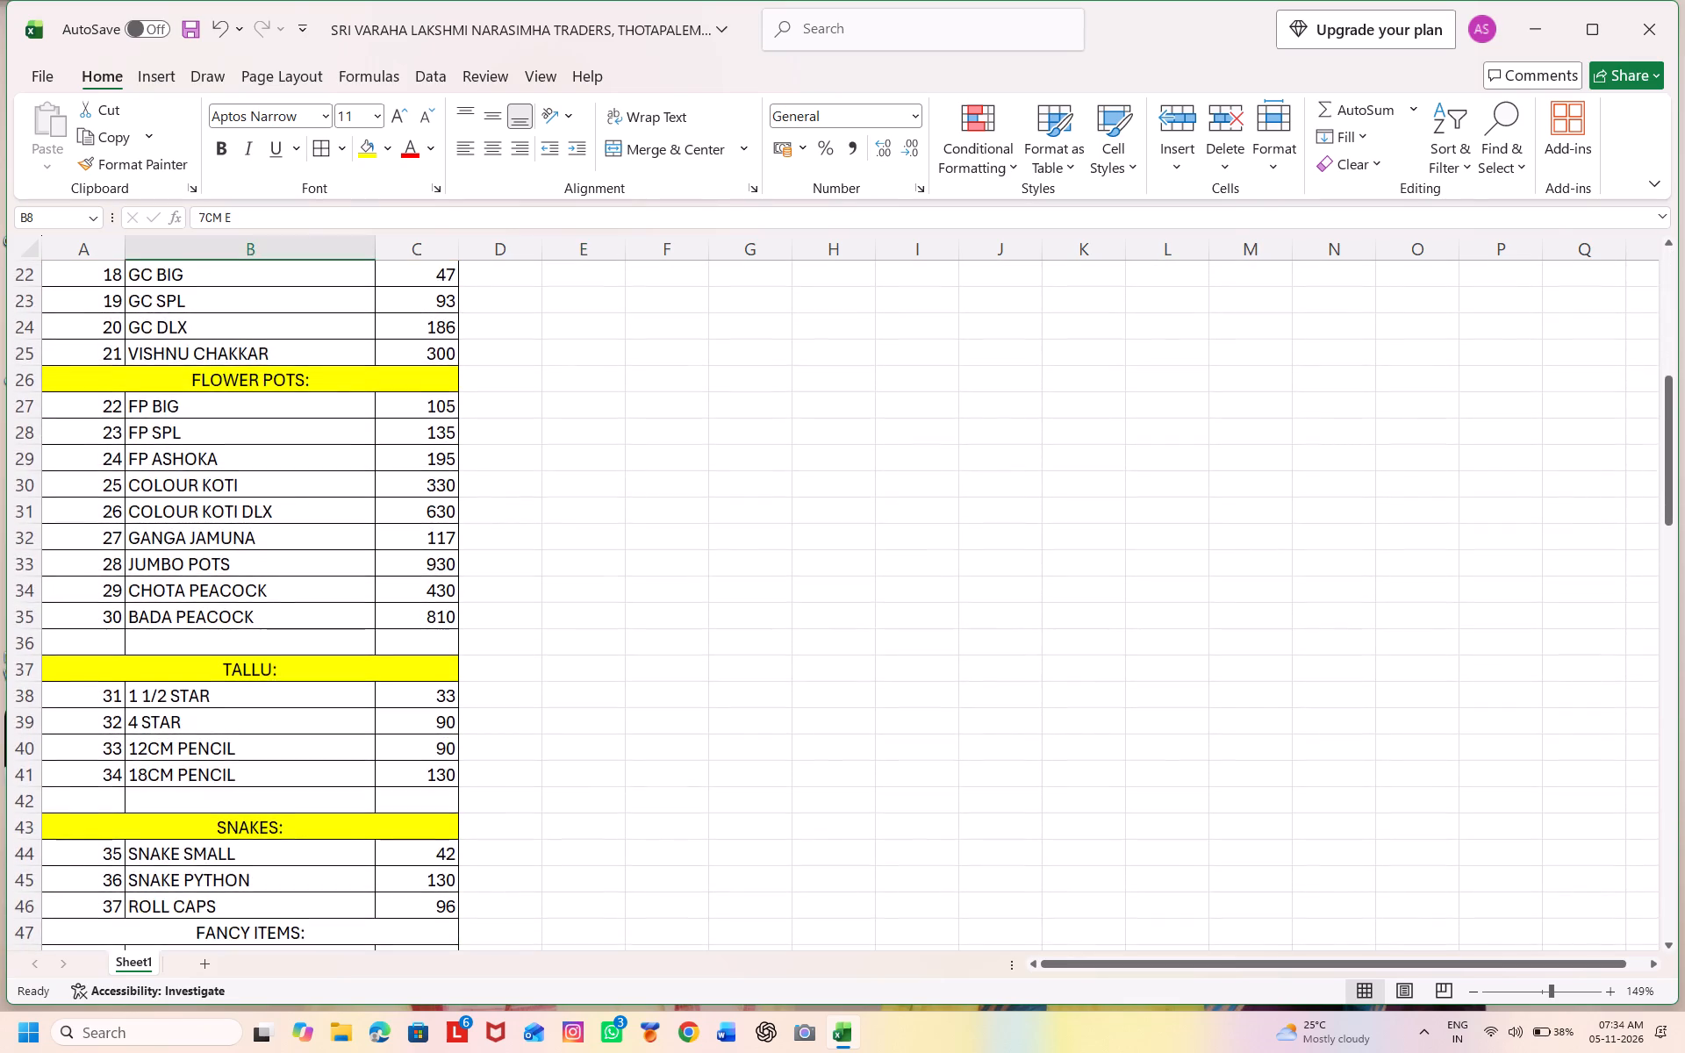
pyautogui.scroll(6, 371, 465)
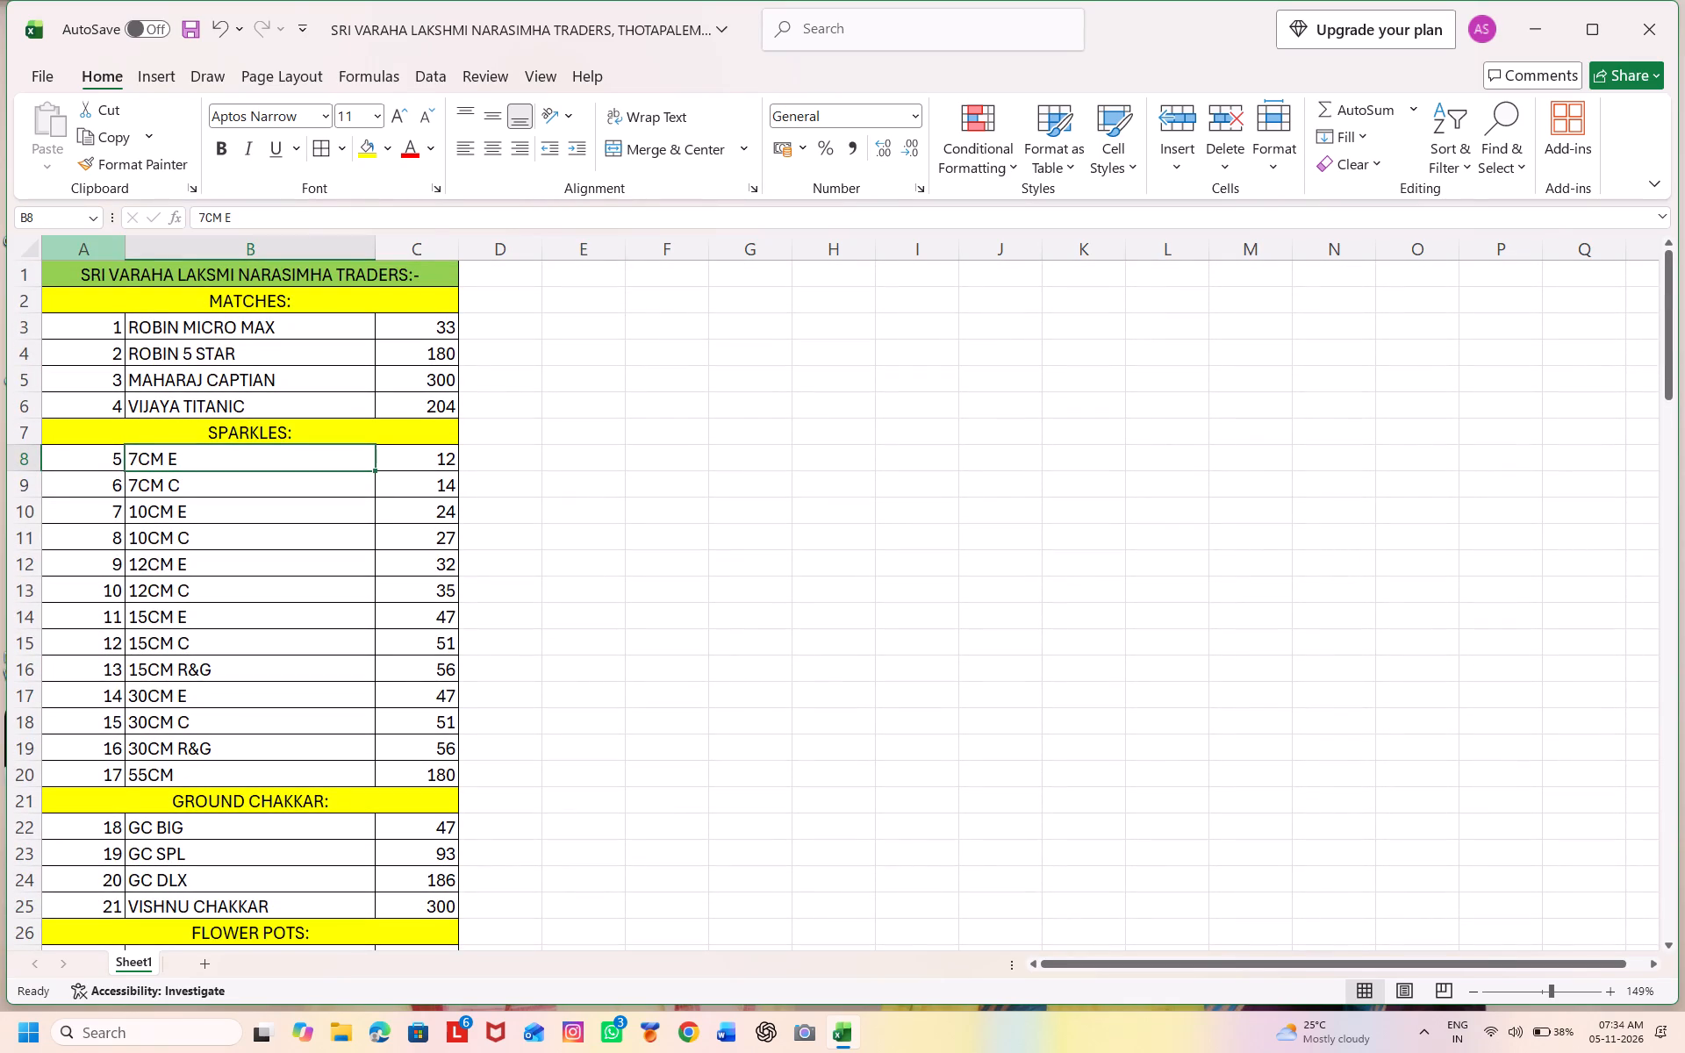
pyautogui.click(85, 249)
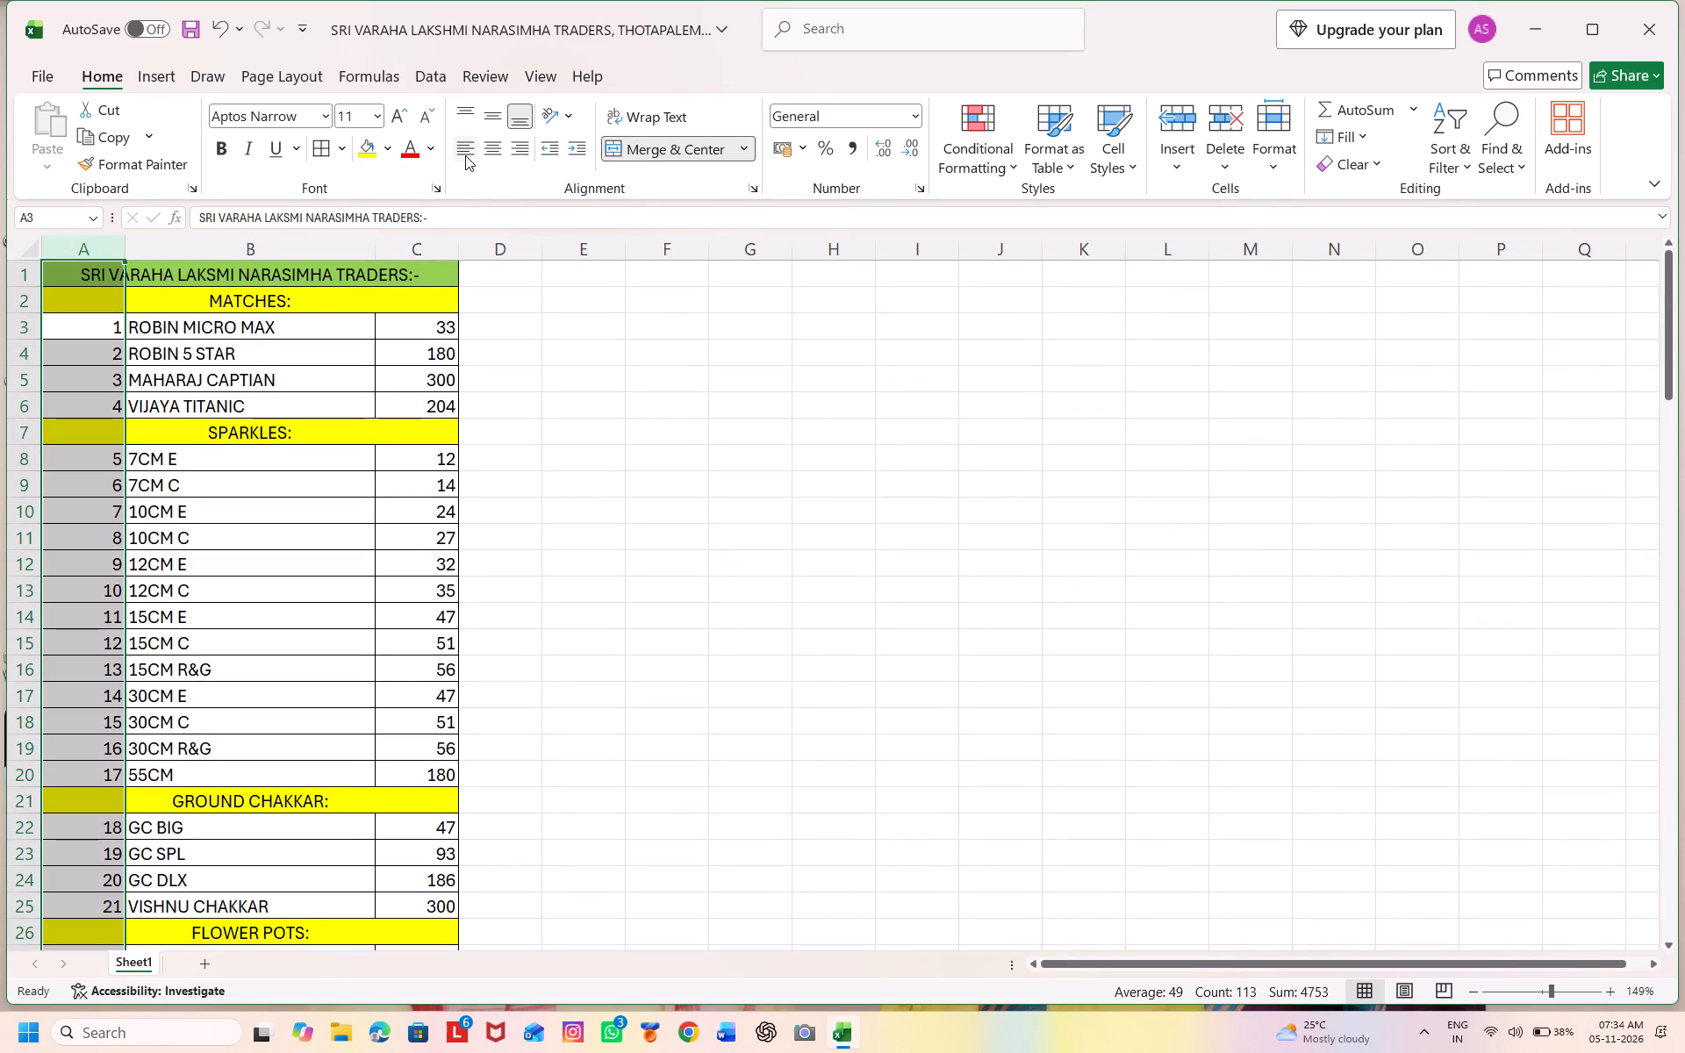
pyautogui.click(465, 155)
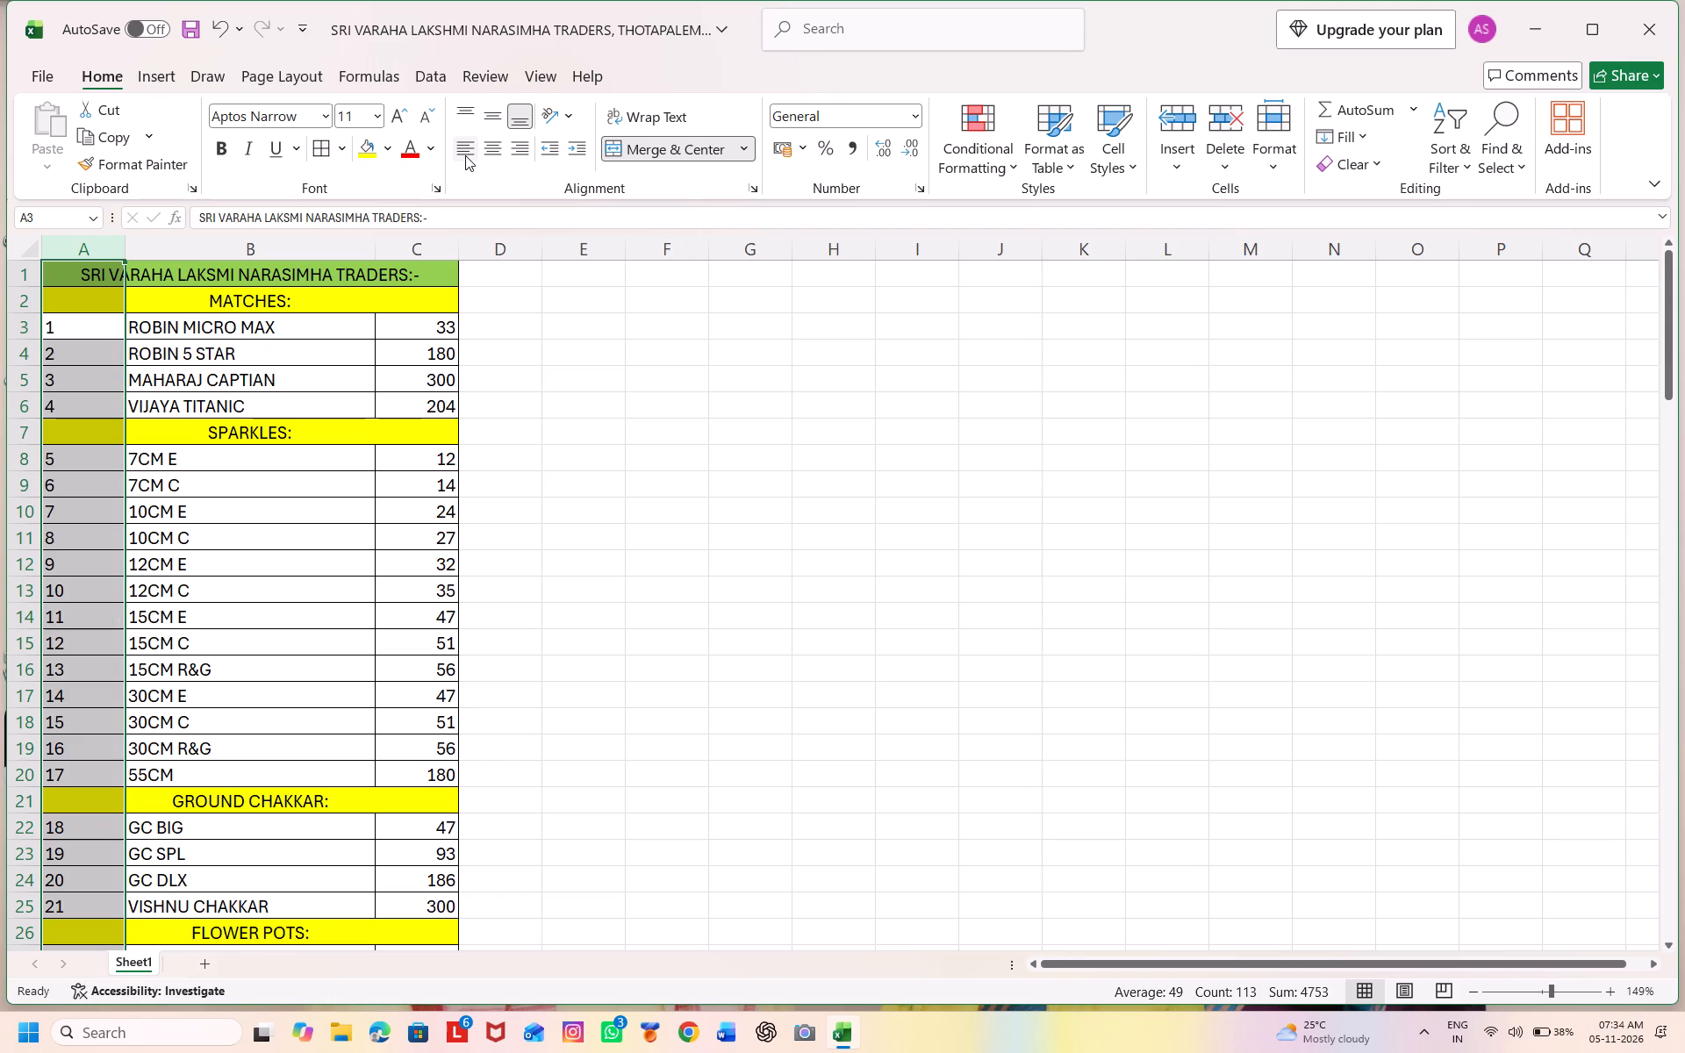
pyautogui.click(711, 462)
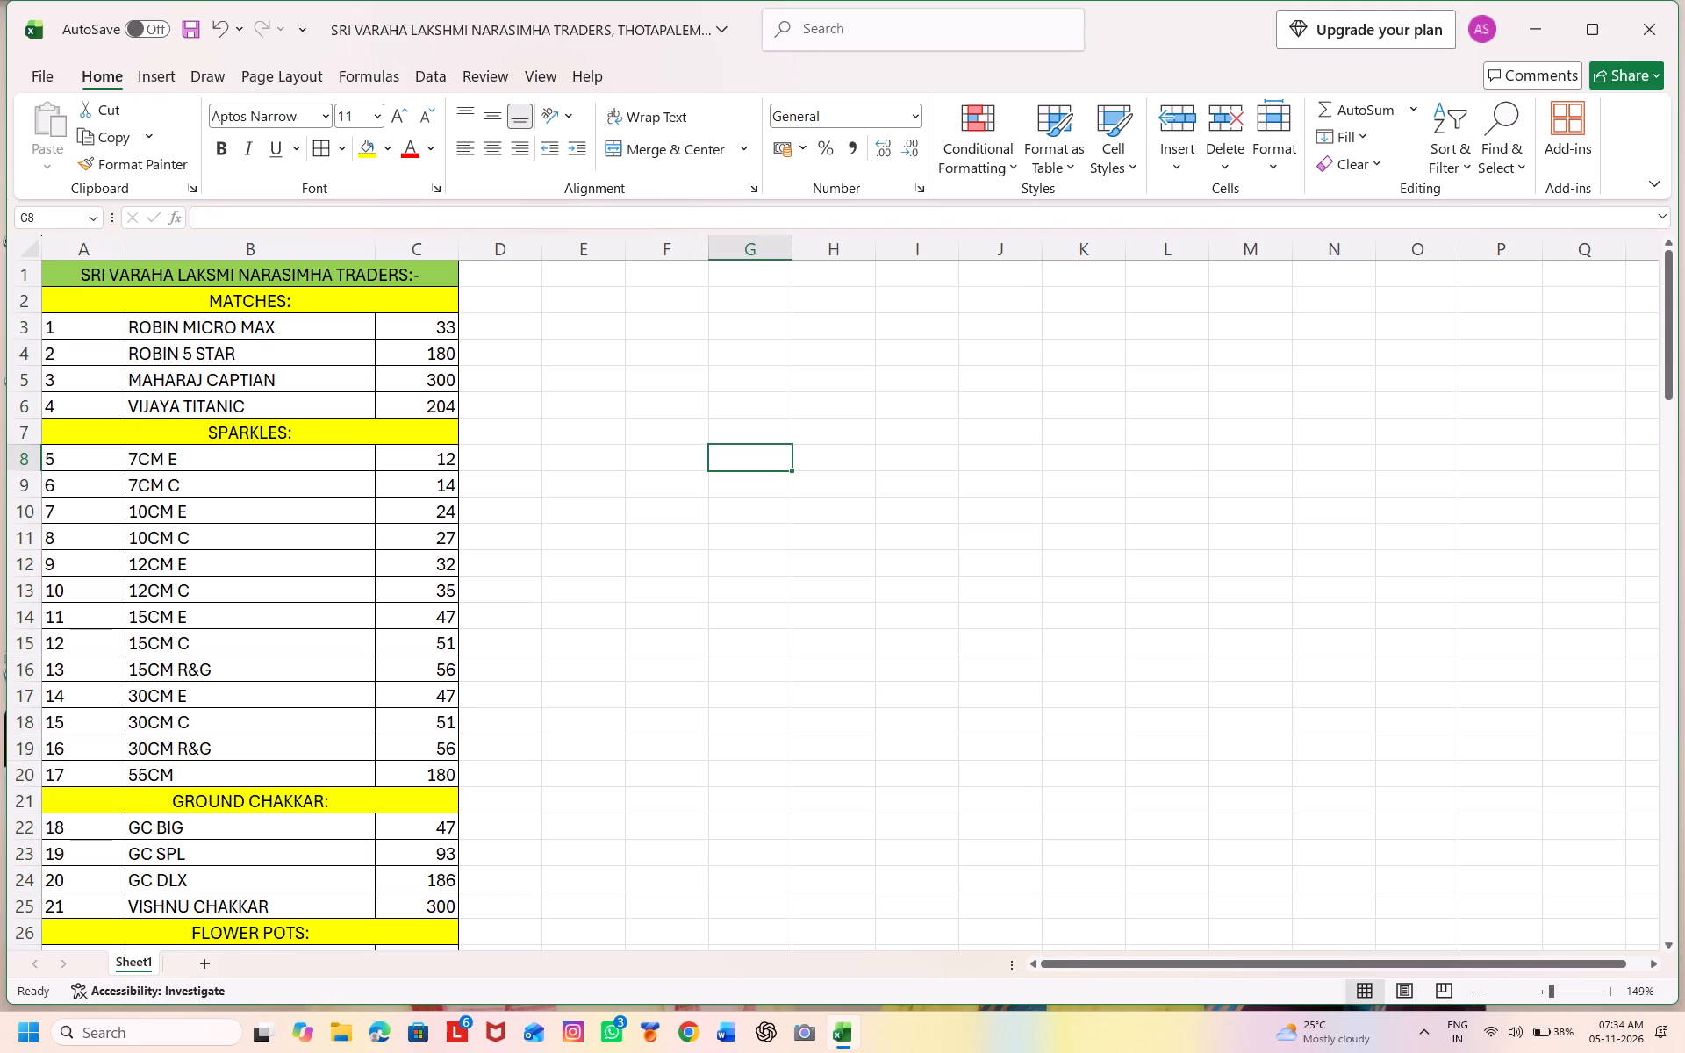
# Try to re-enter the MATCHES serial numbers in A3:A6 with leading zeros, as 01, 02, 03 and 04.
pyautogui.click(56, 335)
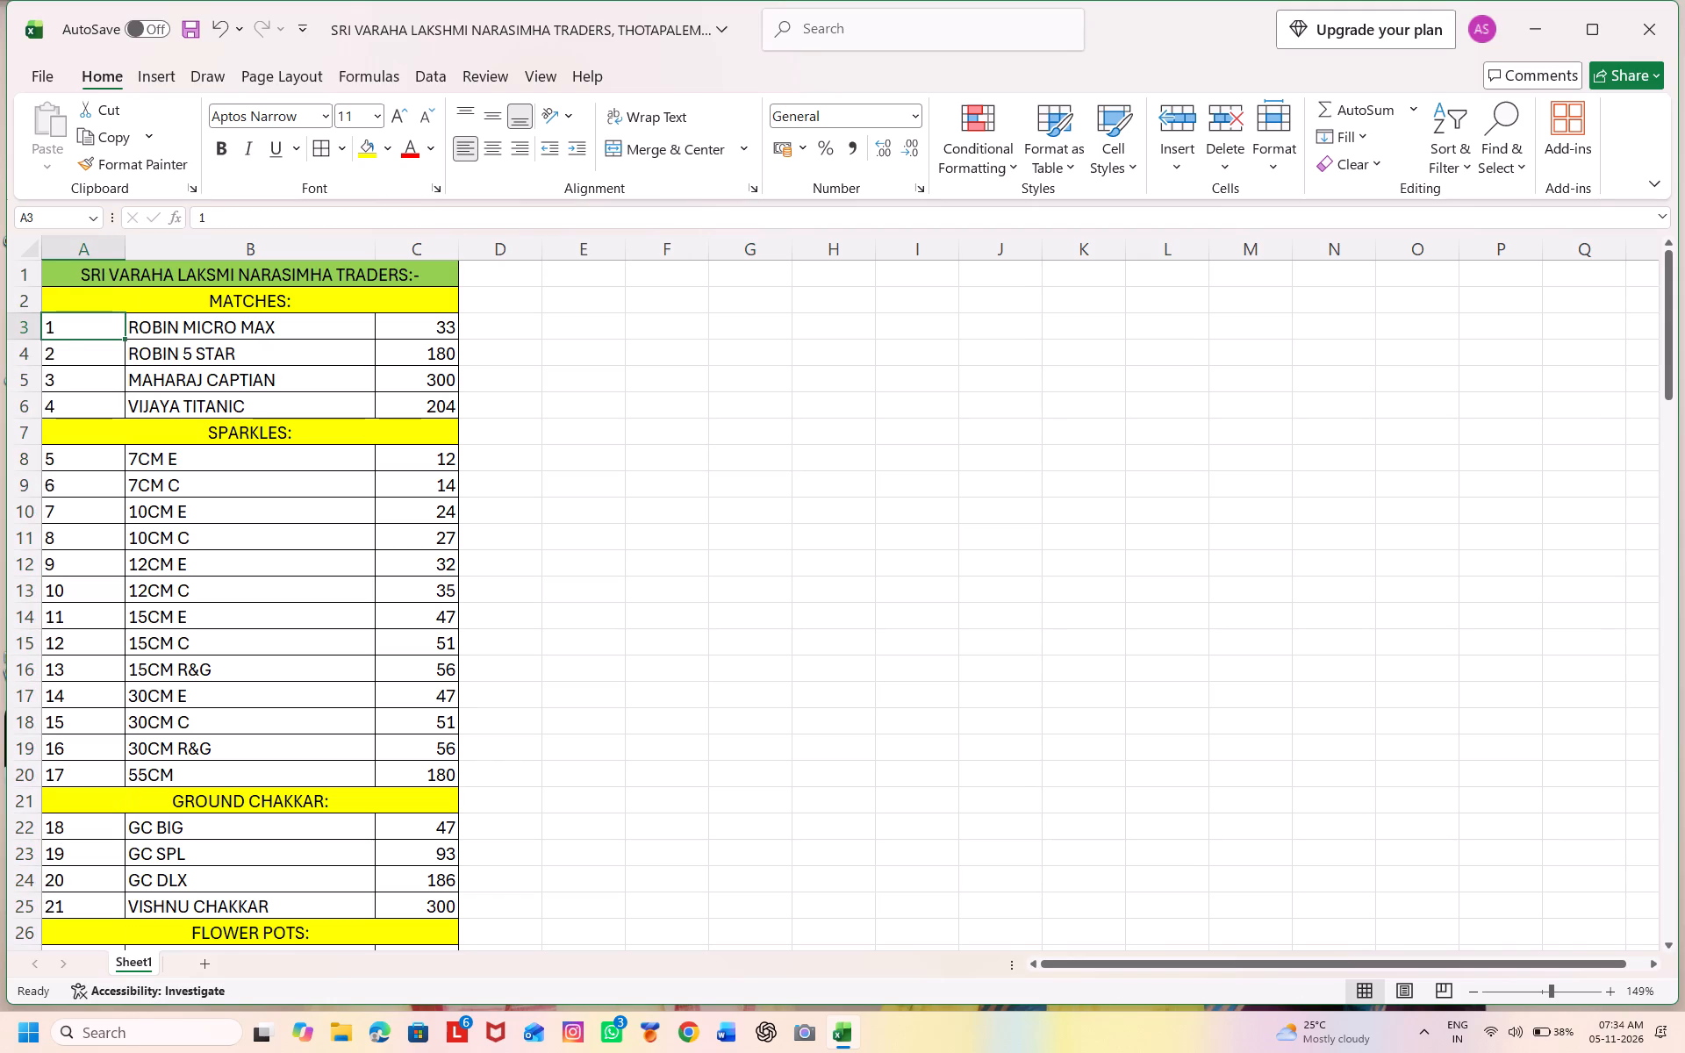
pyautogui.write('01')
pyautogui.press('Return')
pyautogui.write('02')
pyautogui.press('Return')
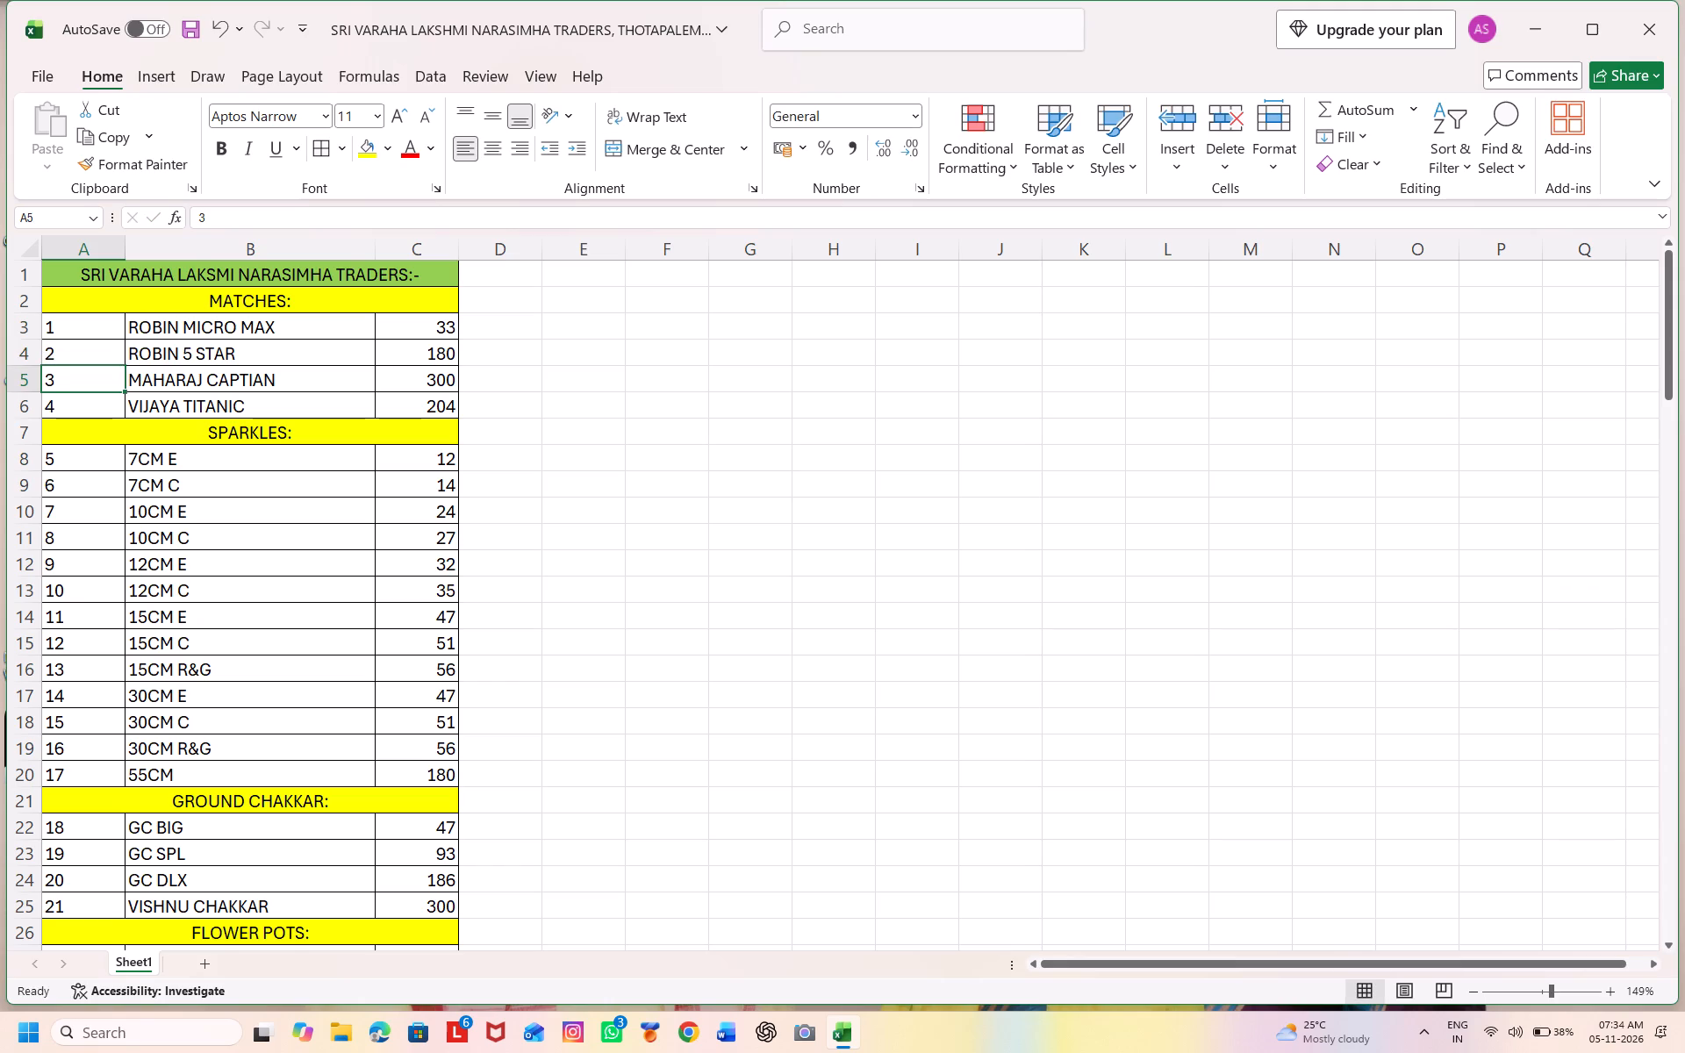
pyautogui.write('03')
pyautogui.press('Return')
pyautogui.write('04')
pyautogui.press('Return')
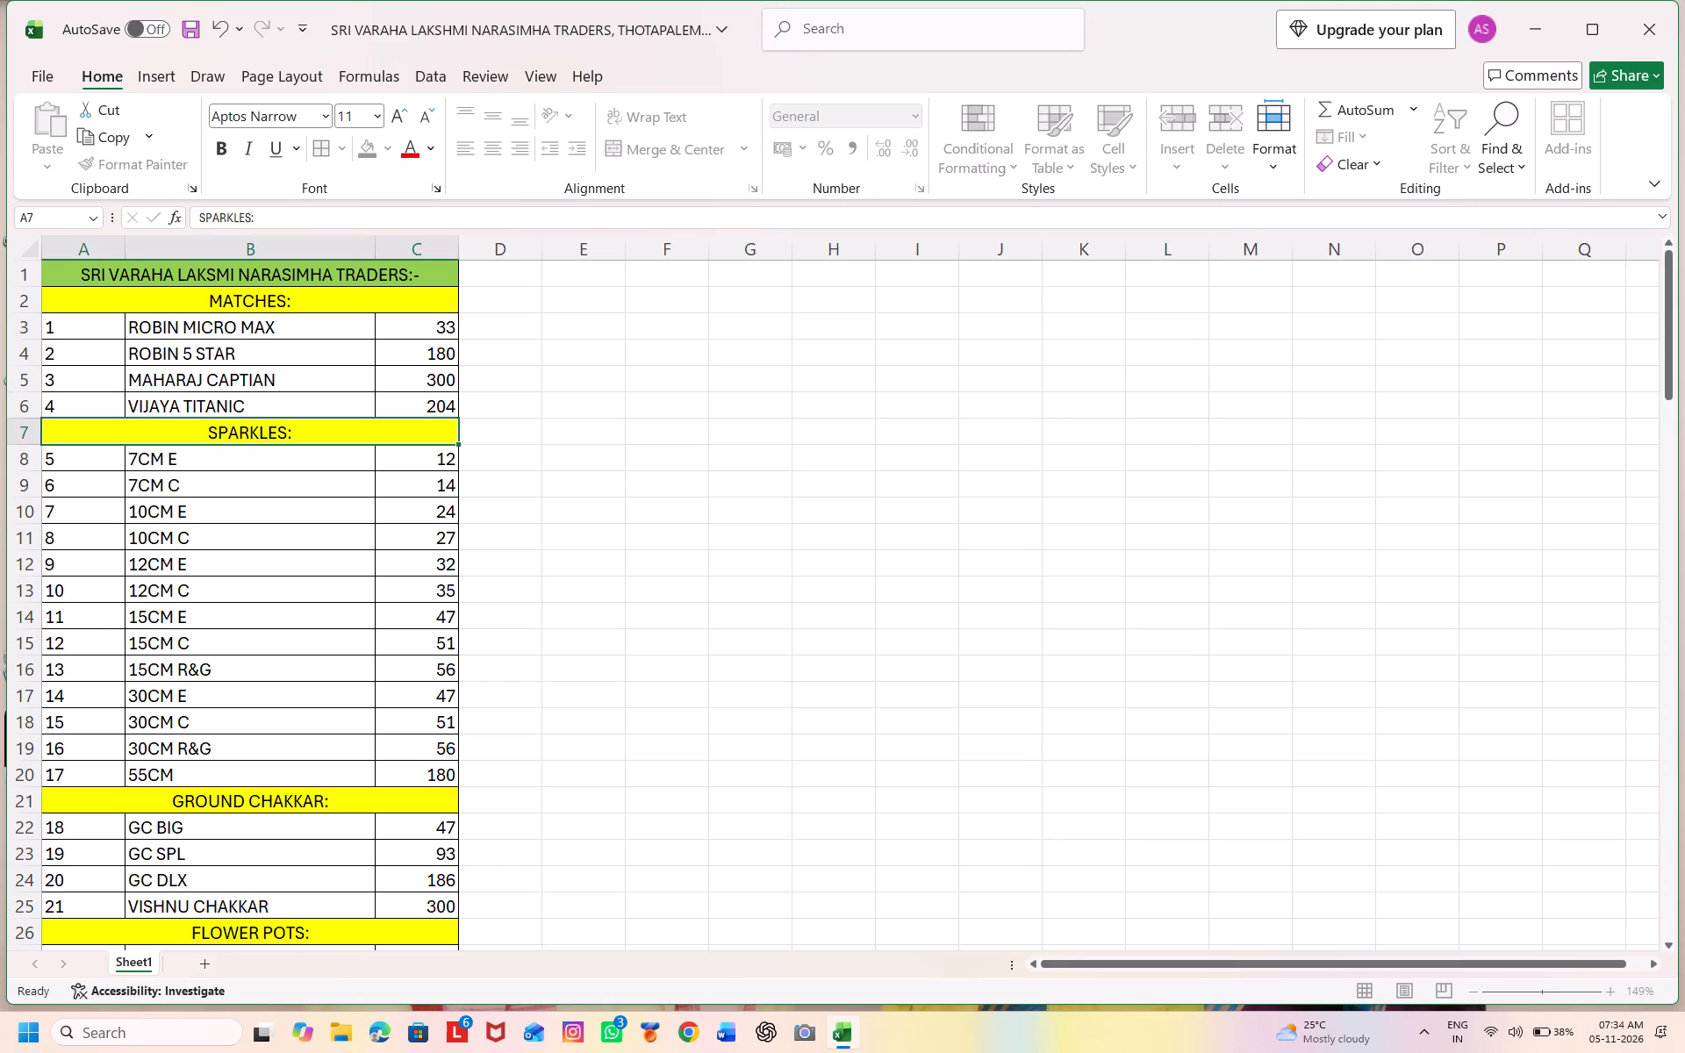
# Enter 0506 in the merged heading cell A7, over the SPARKLES: text.
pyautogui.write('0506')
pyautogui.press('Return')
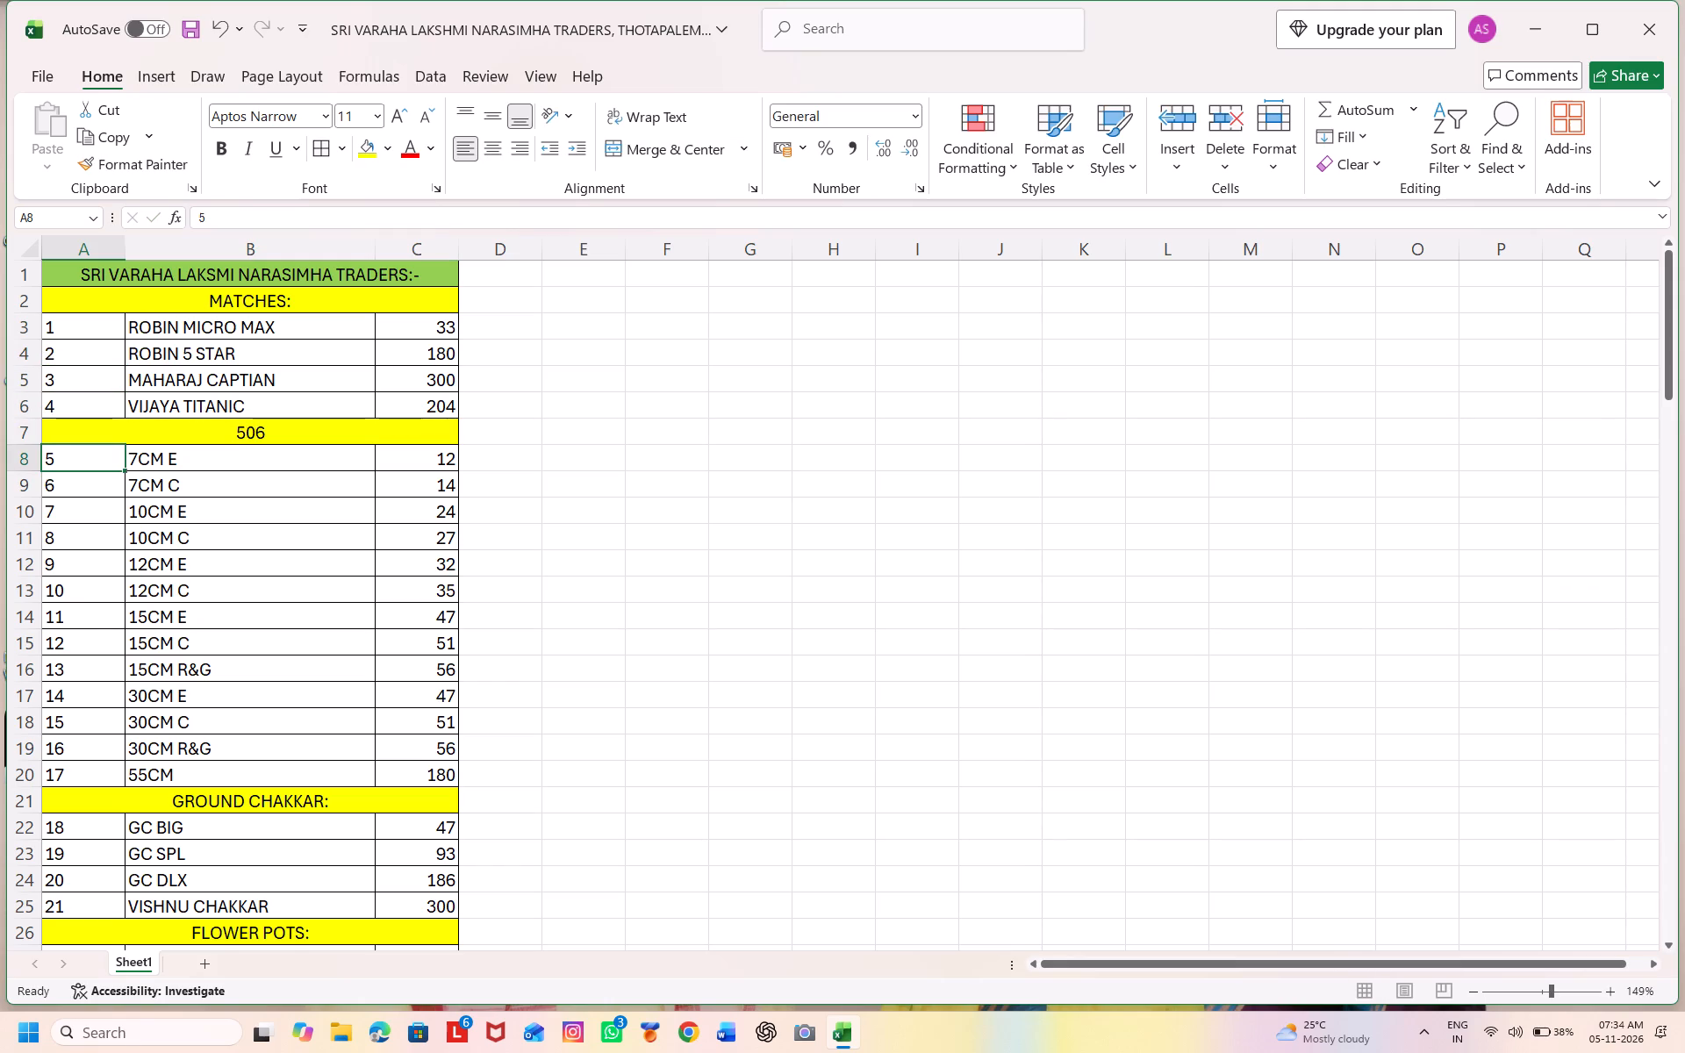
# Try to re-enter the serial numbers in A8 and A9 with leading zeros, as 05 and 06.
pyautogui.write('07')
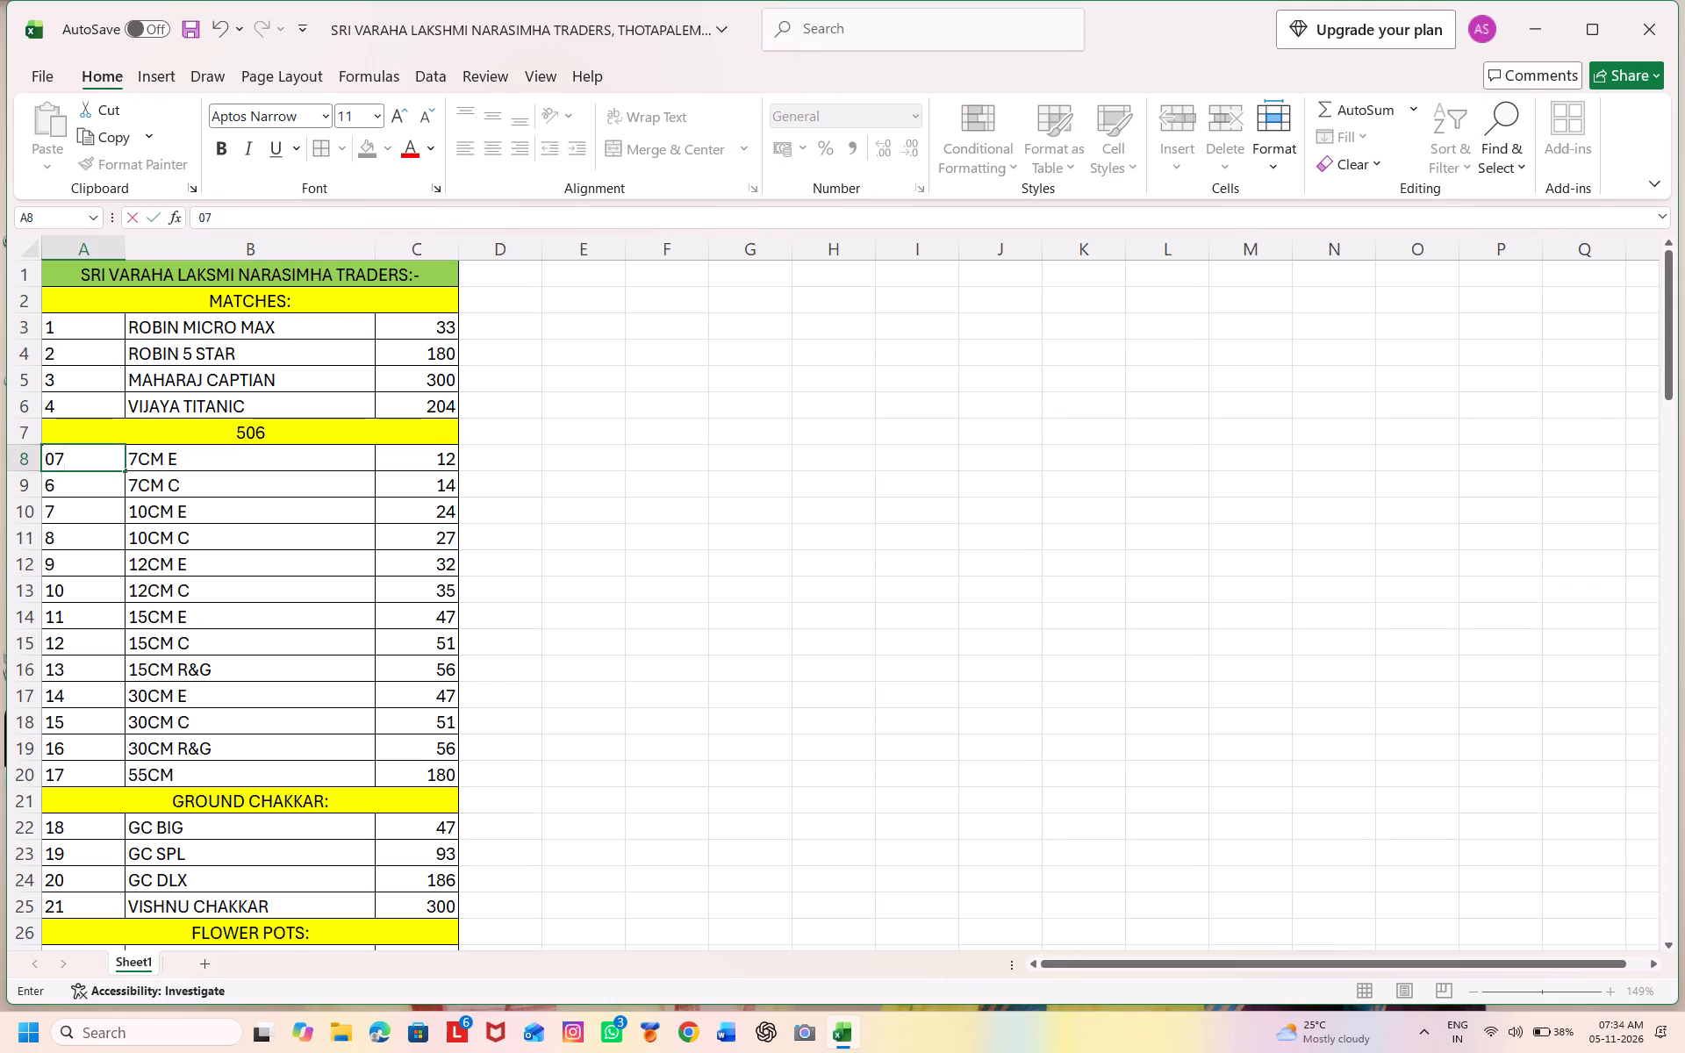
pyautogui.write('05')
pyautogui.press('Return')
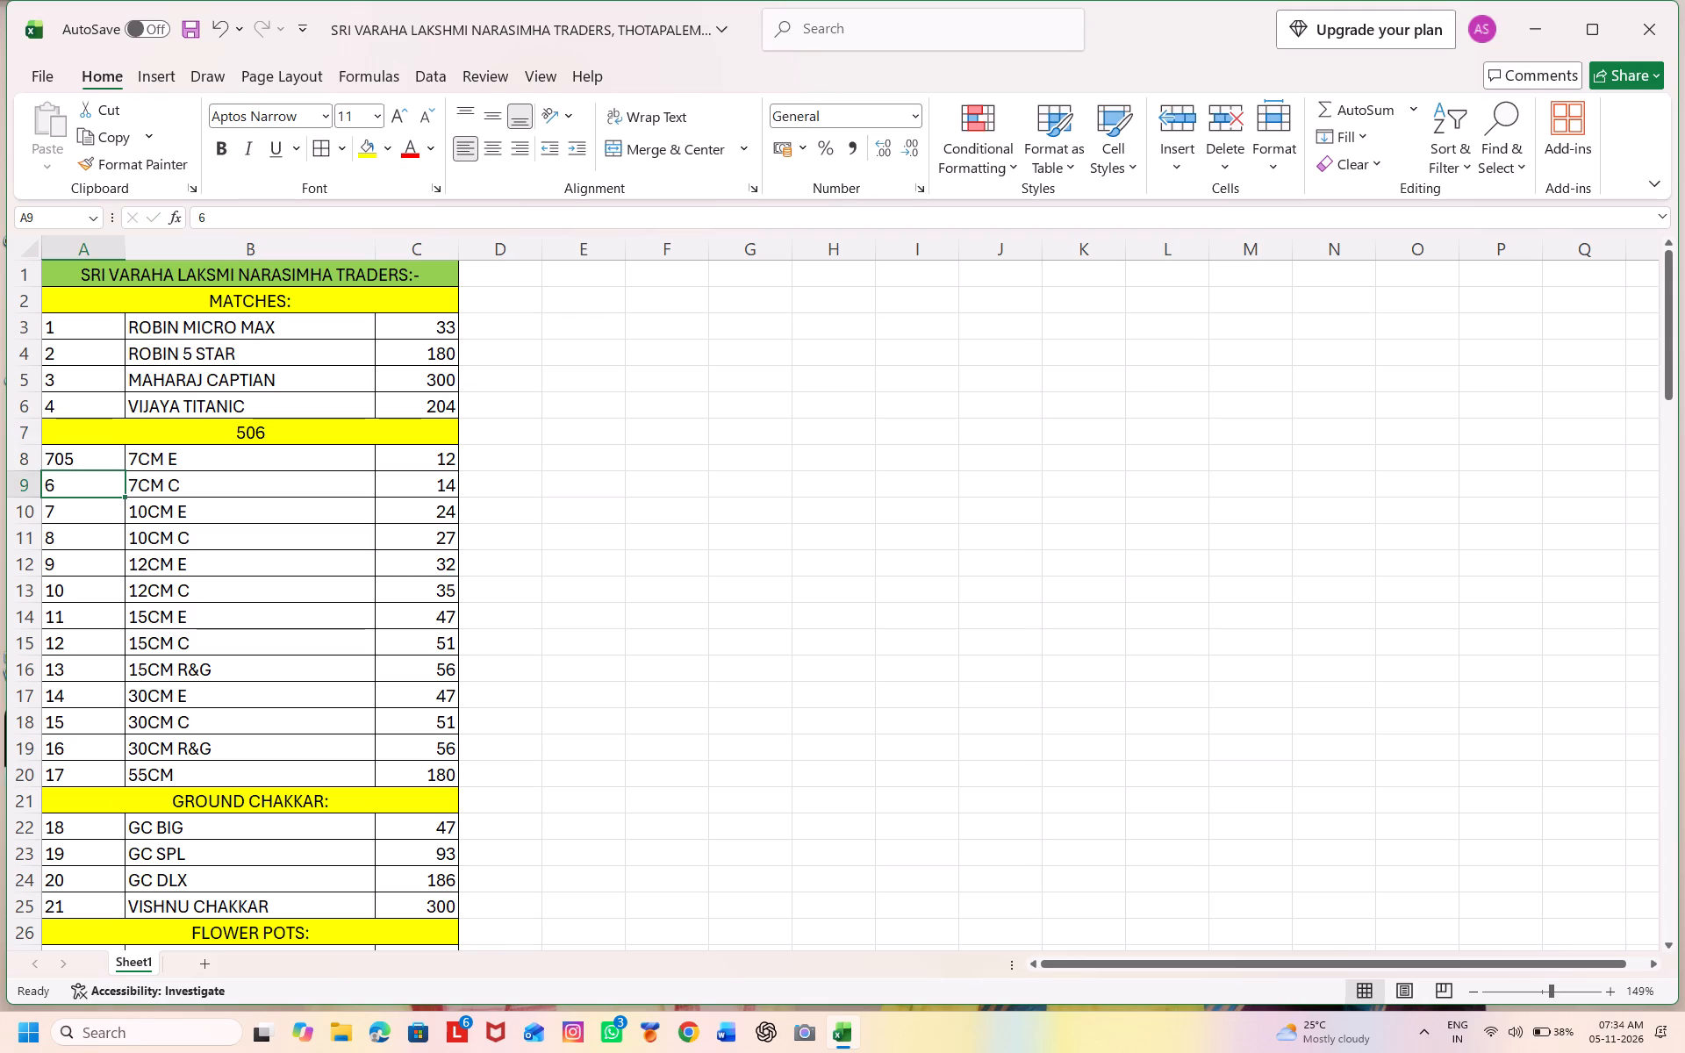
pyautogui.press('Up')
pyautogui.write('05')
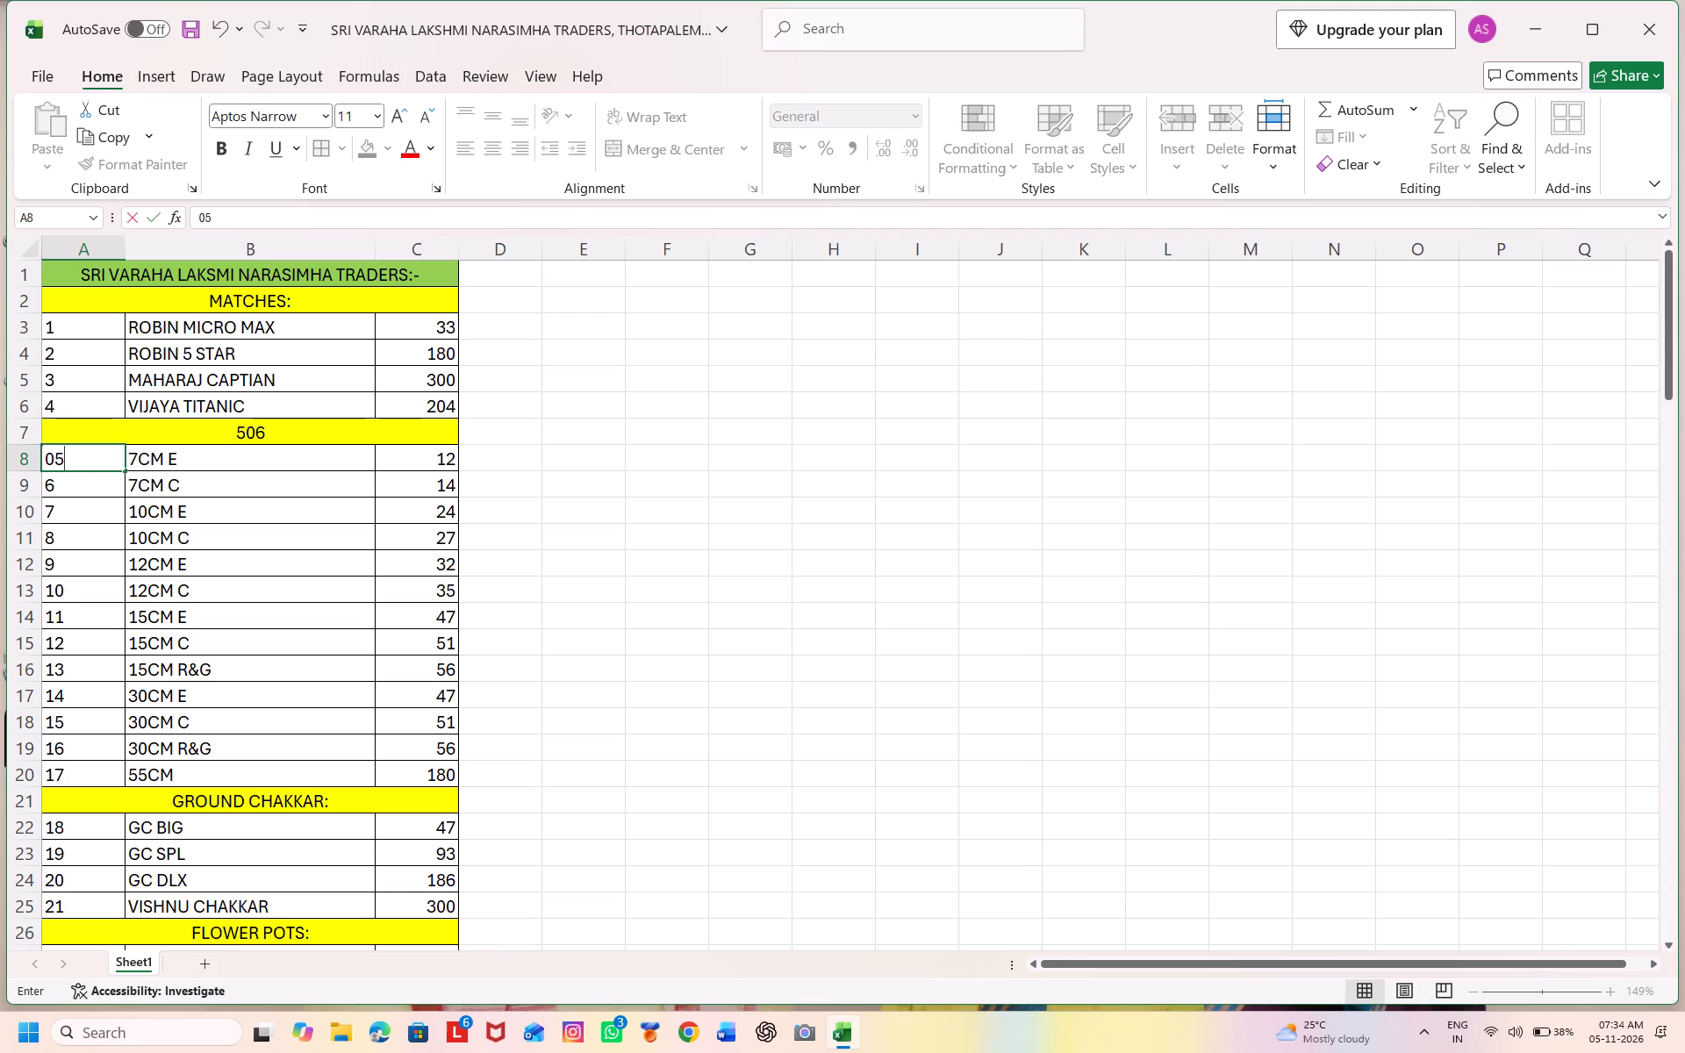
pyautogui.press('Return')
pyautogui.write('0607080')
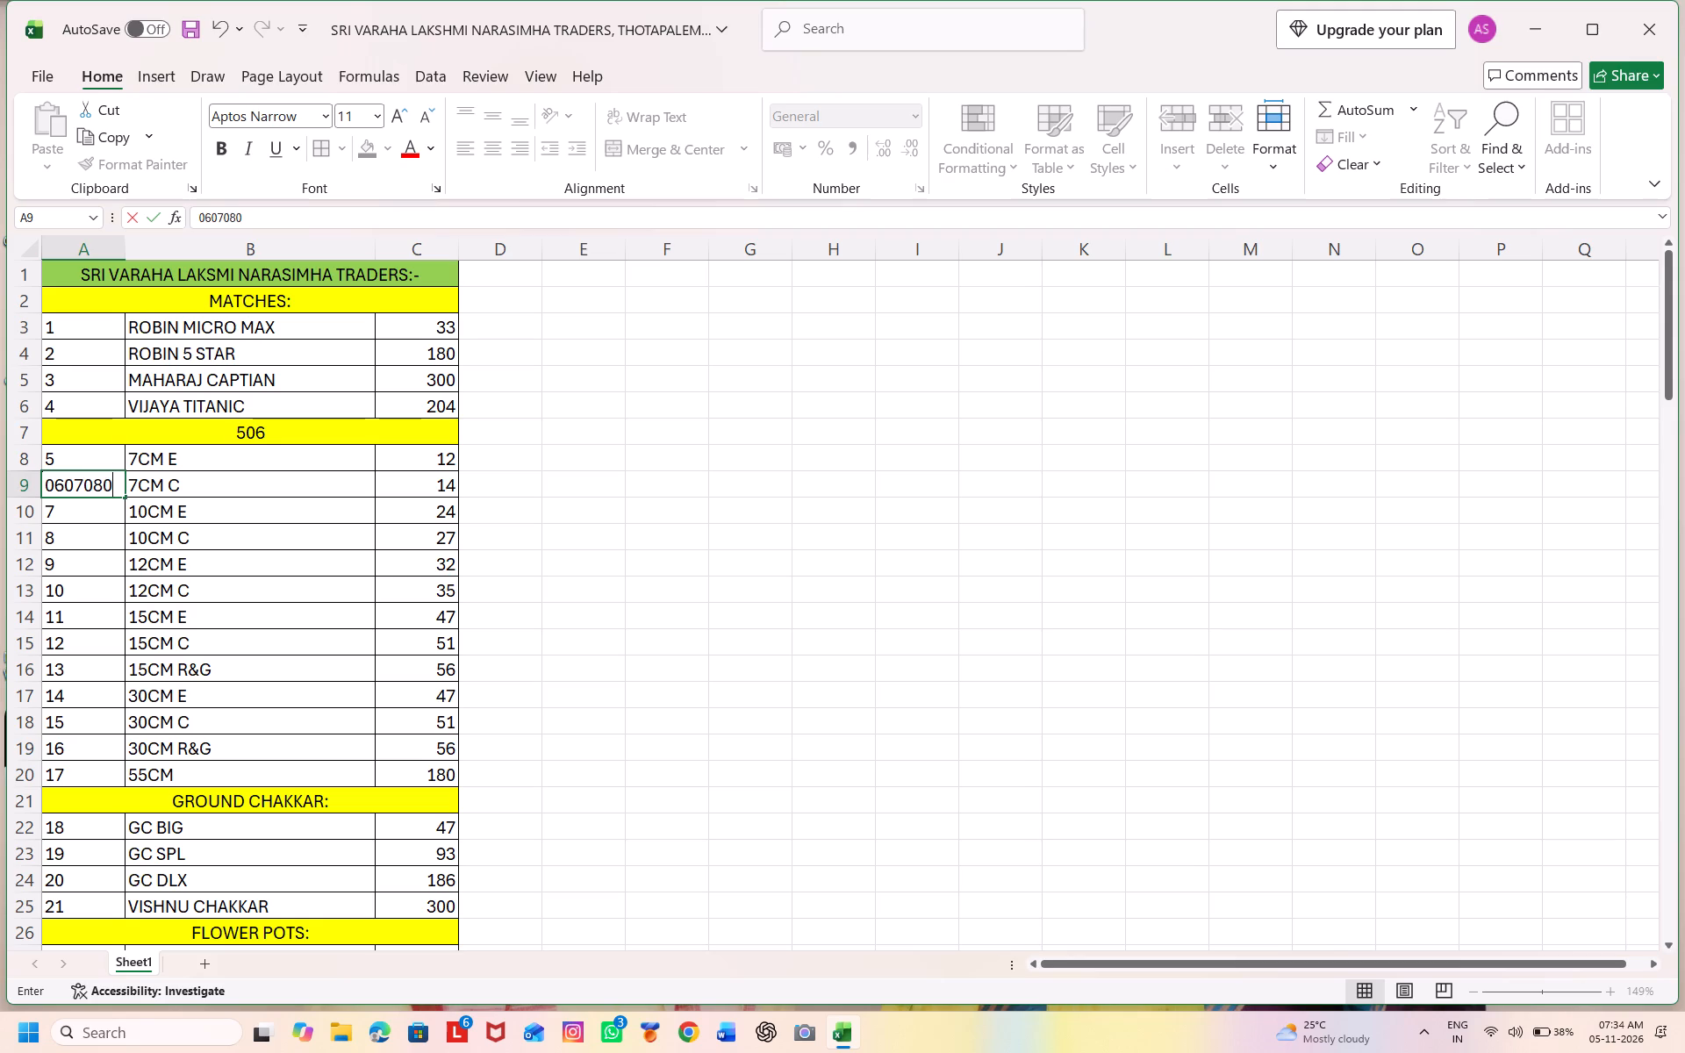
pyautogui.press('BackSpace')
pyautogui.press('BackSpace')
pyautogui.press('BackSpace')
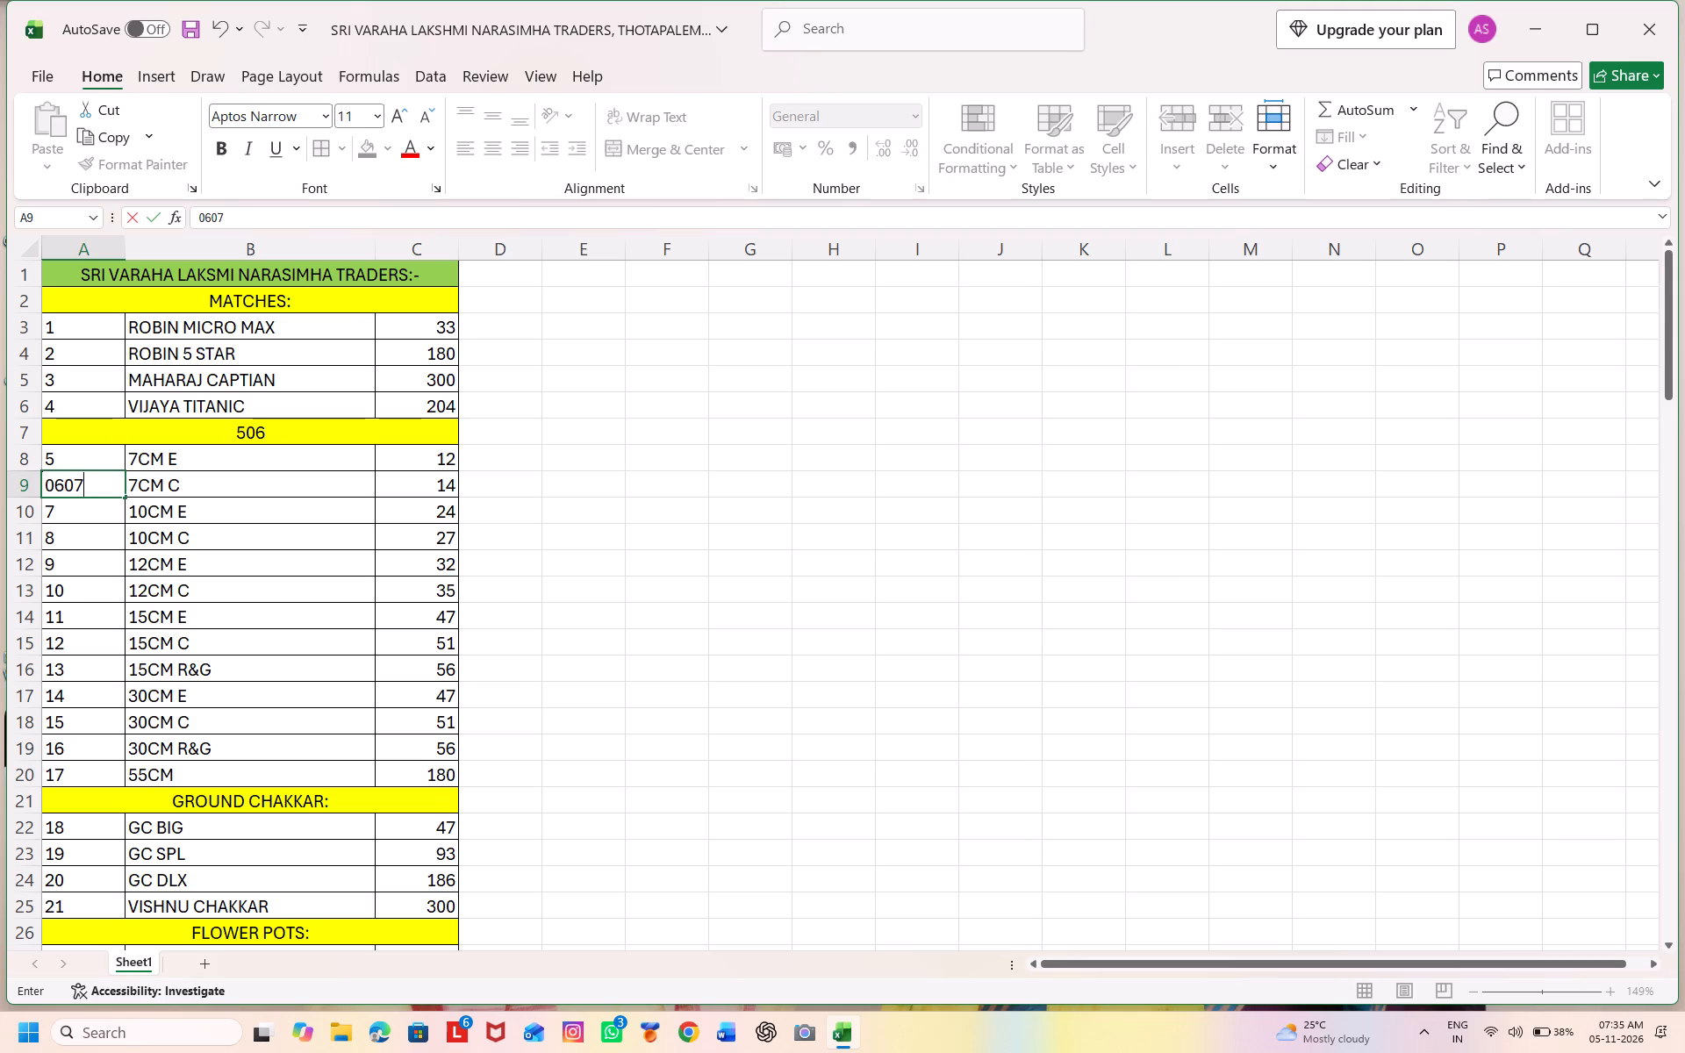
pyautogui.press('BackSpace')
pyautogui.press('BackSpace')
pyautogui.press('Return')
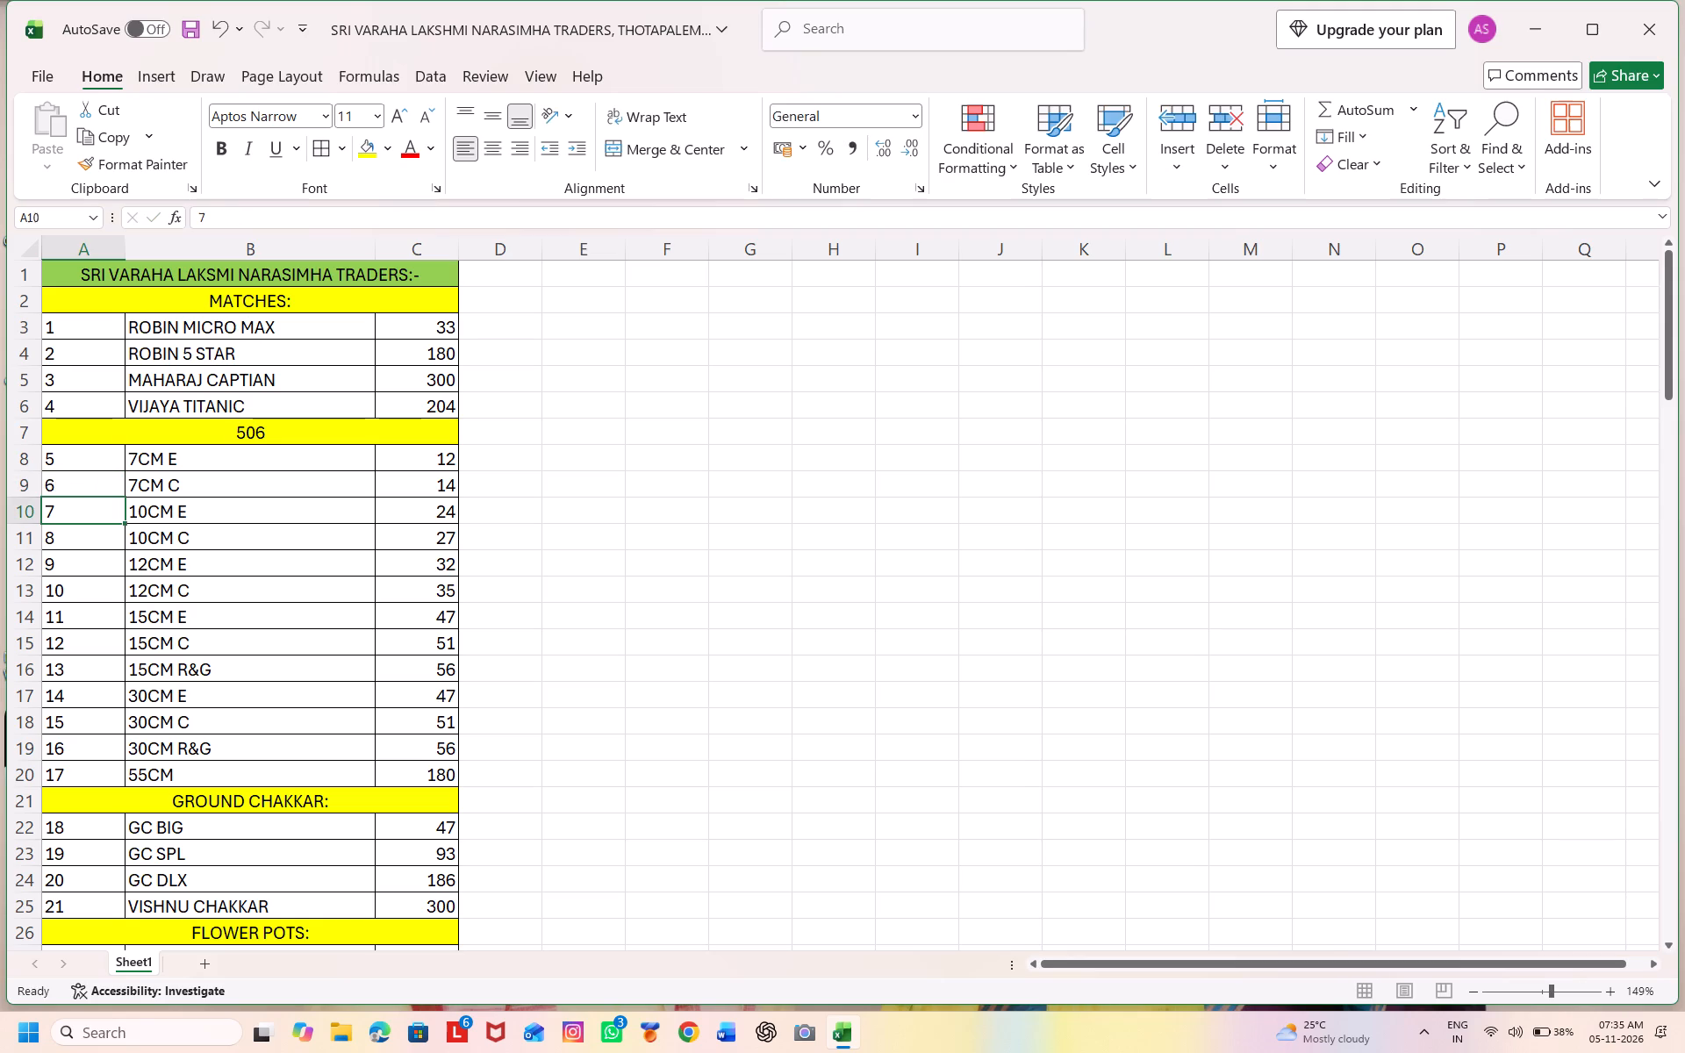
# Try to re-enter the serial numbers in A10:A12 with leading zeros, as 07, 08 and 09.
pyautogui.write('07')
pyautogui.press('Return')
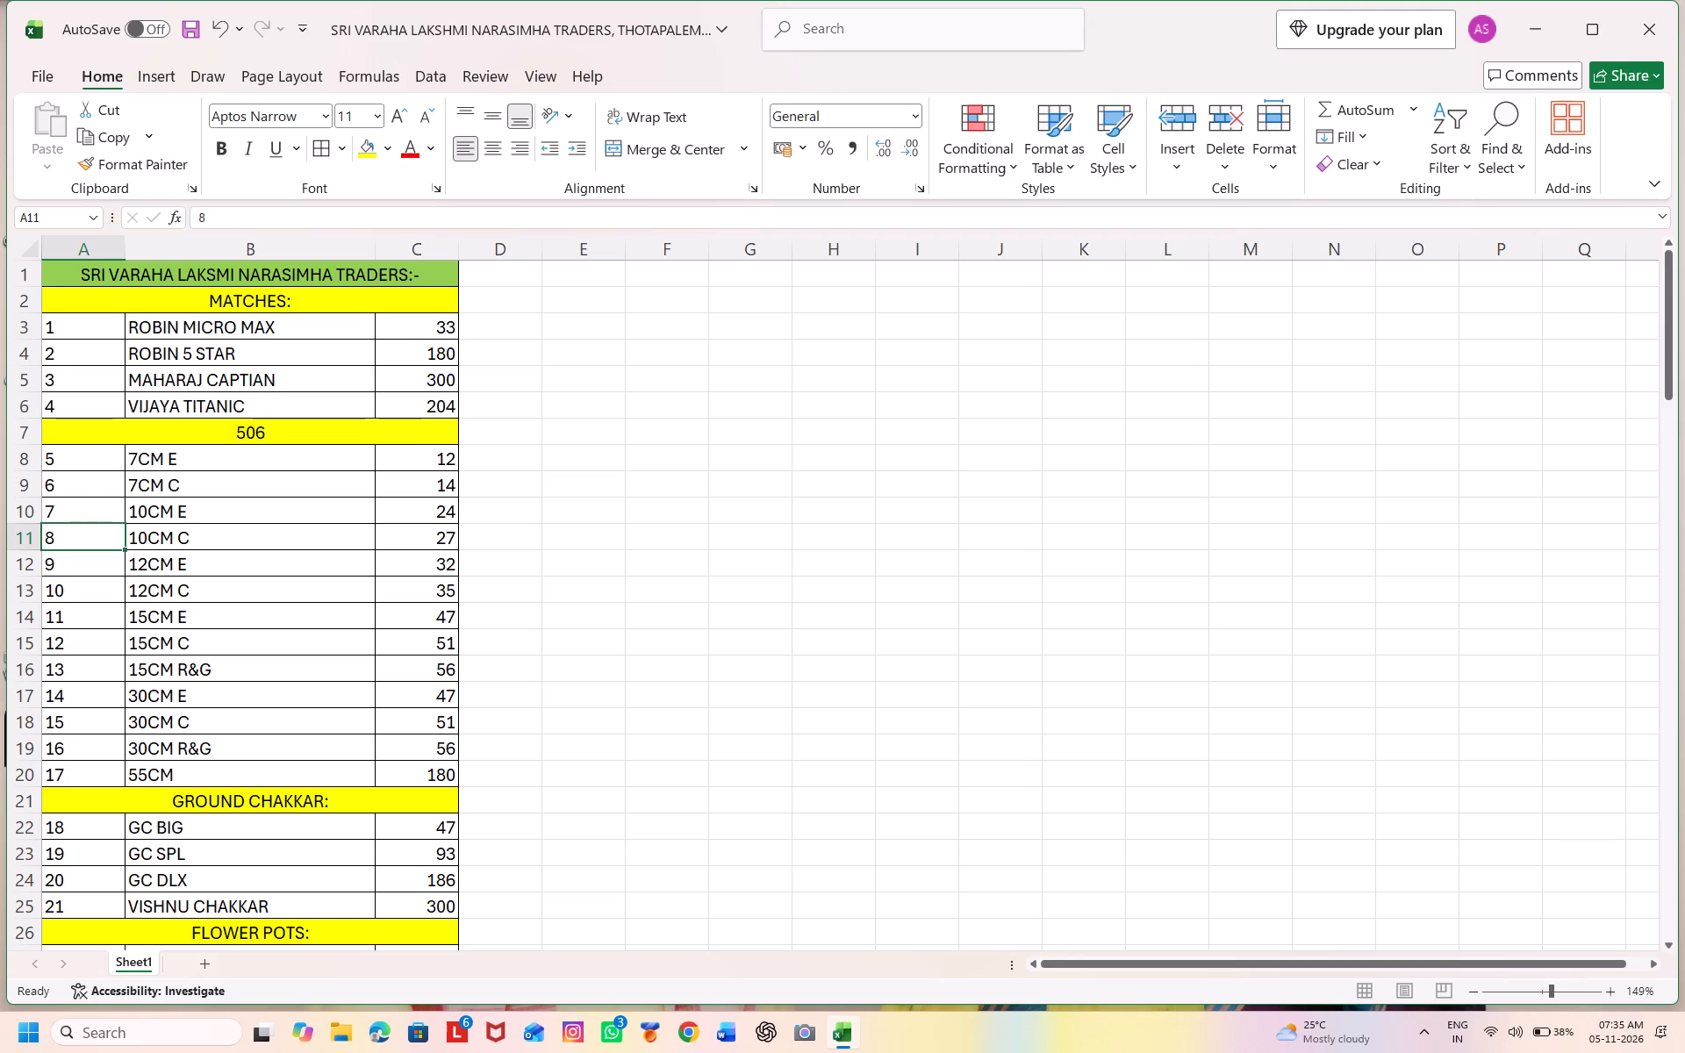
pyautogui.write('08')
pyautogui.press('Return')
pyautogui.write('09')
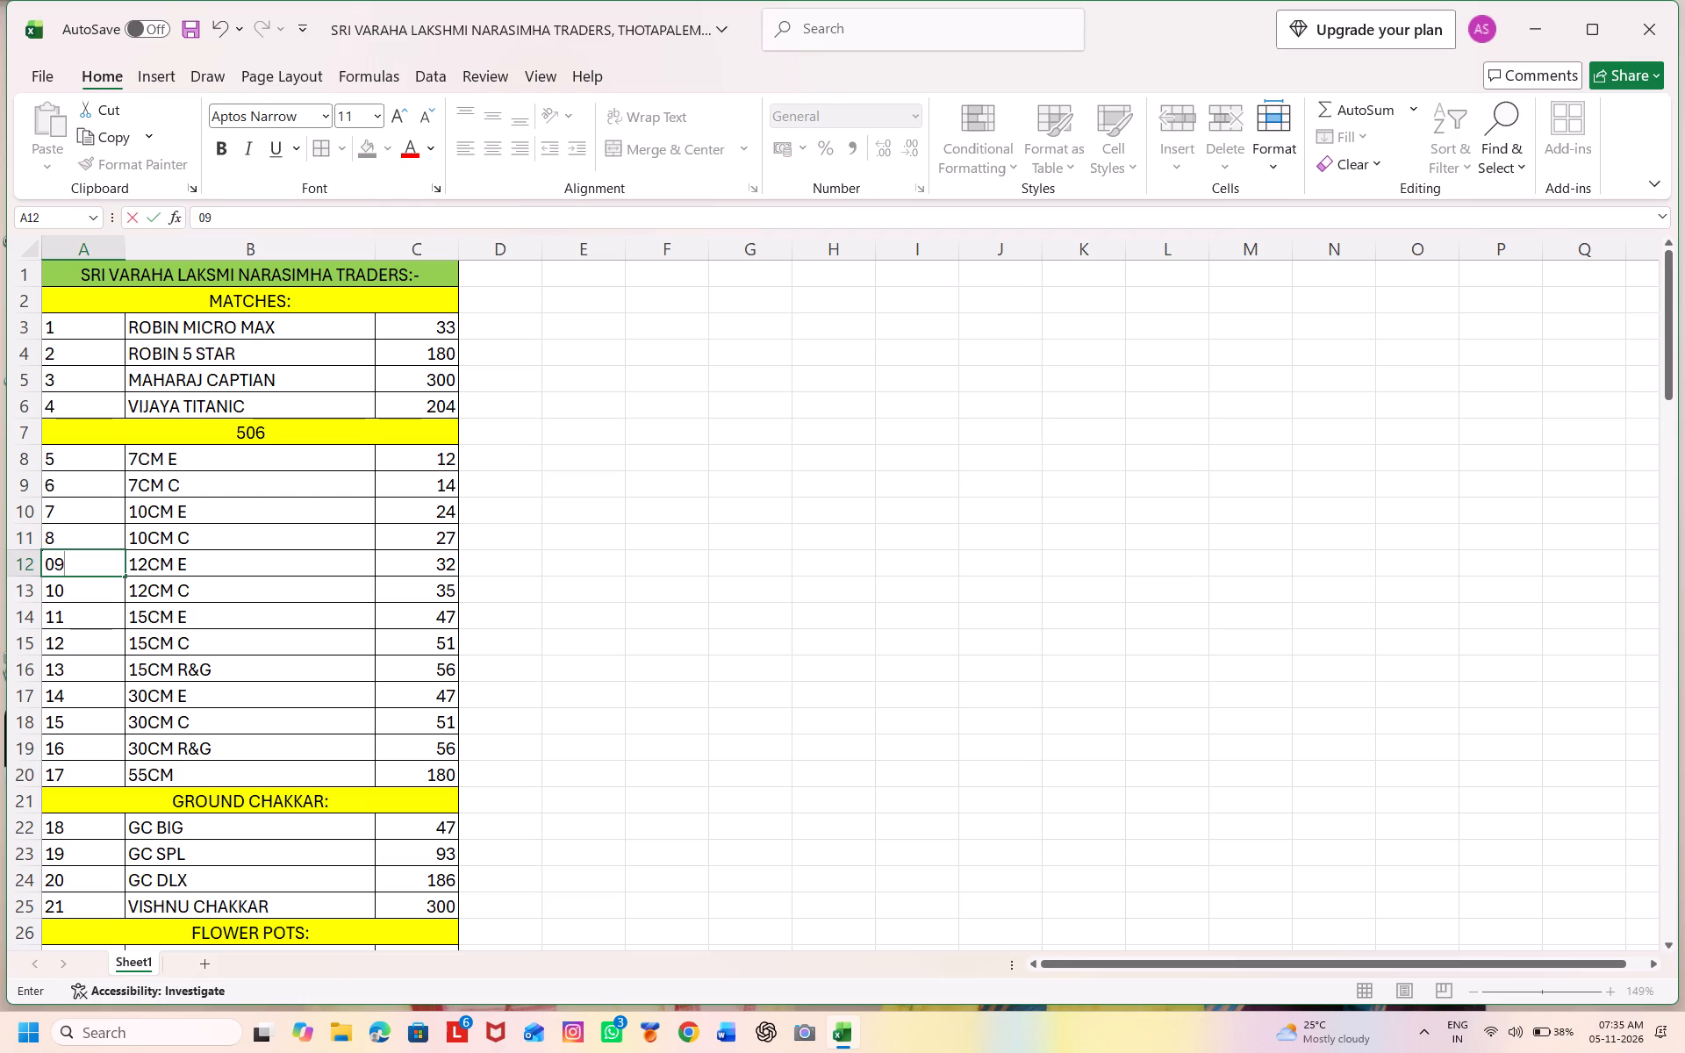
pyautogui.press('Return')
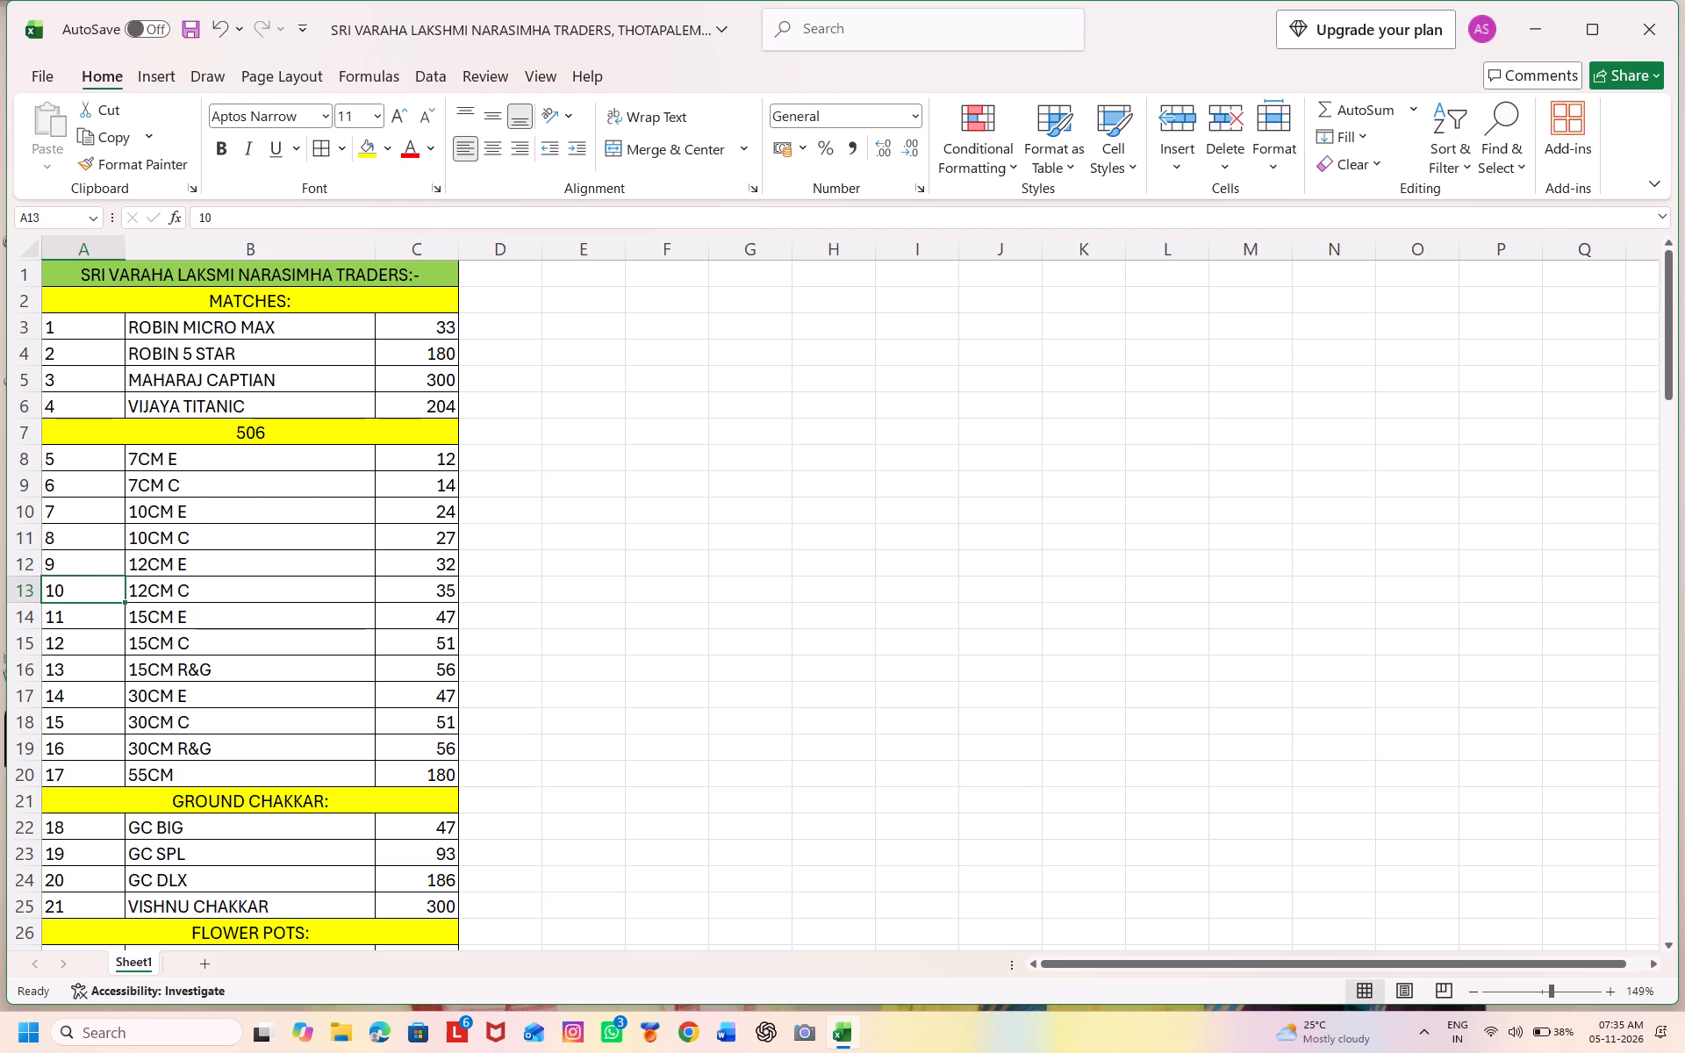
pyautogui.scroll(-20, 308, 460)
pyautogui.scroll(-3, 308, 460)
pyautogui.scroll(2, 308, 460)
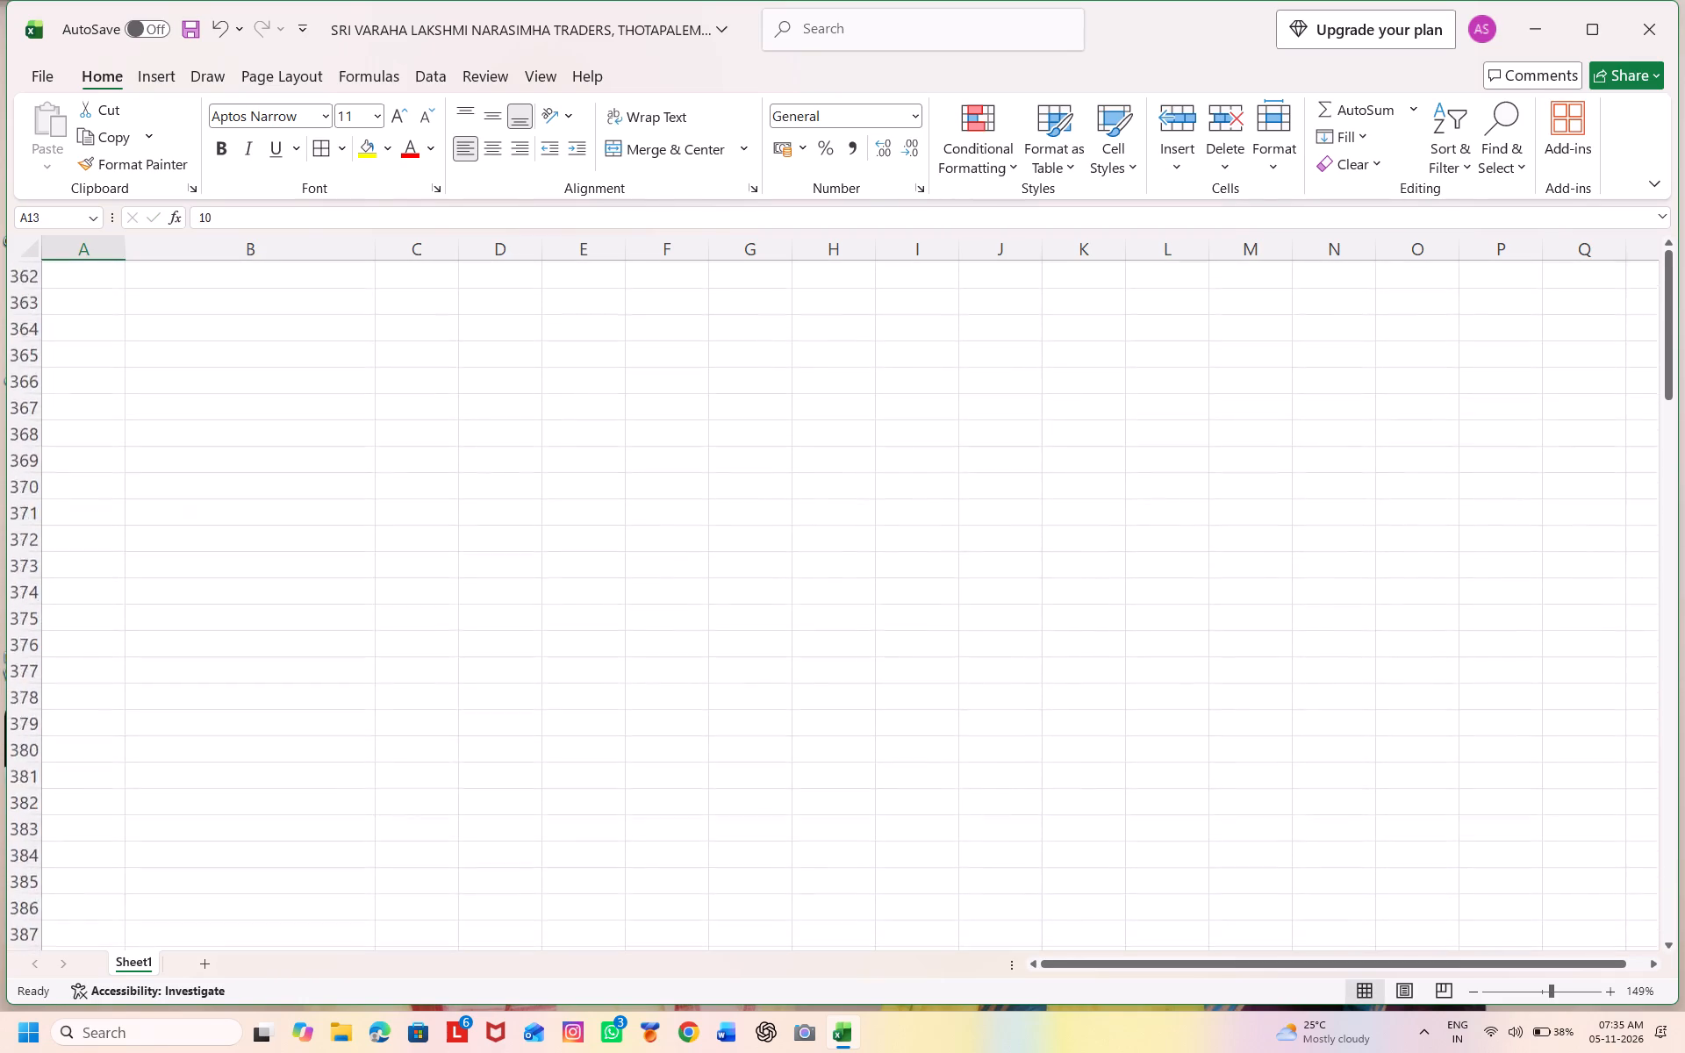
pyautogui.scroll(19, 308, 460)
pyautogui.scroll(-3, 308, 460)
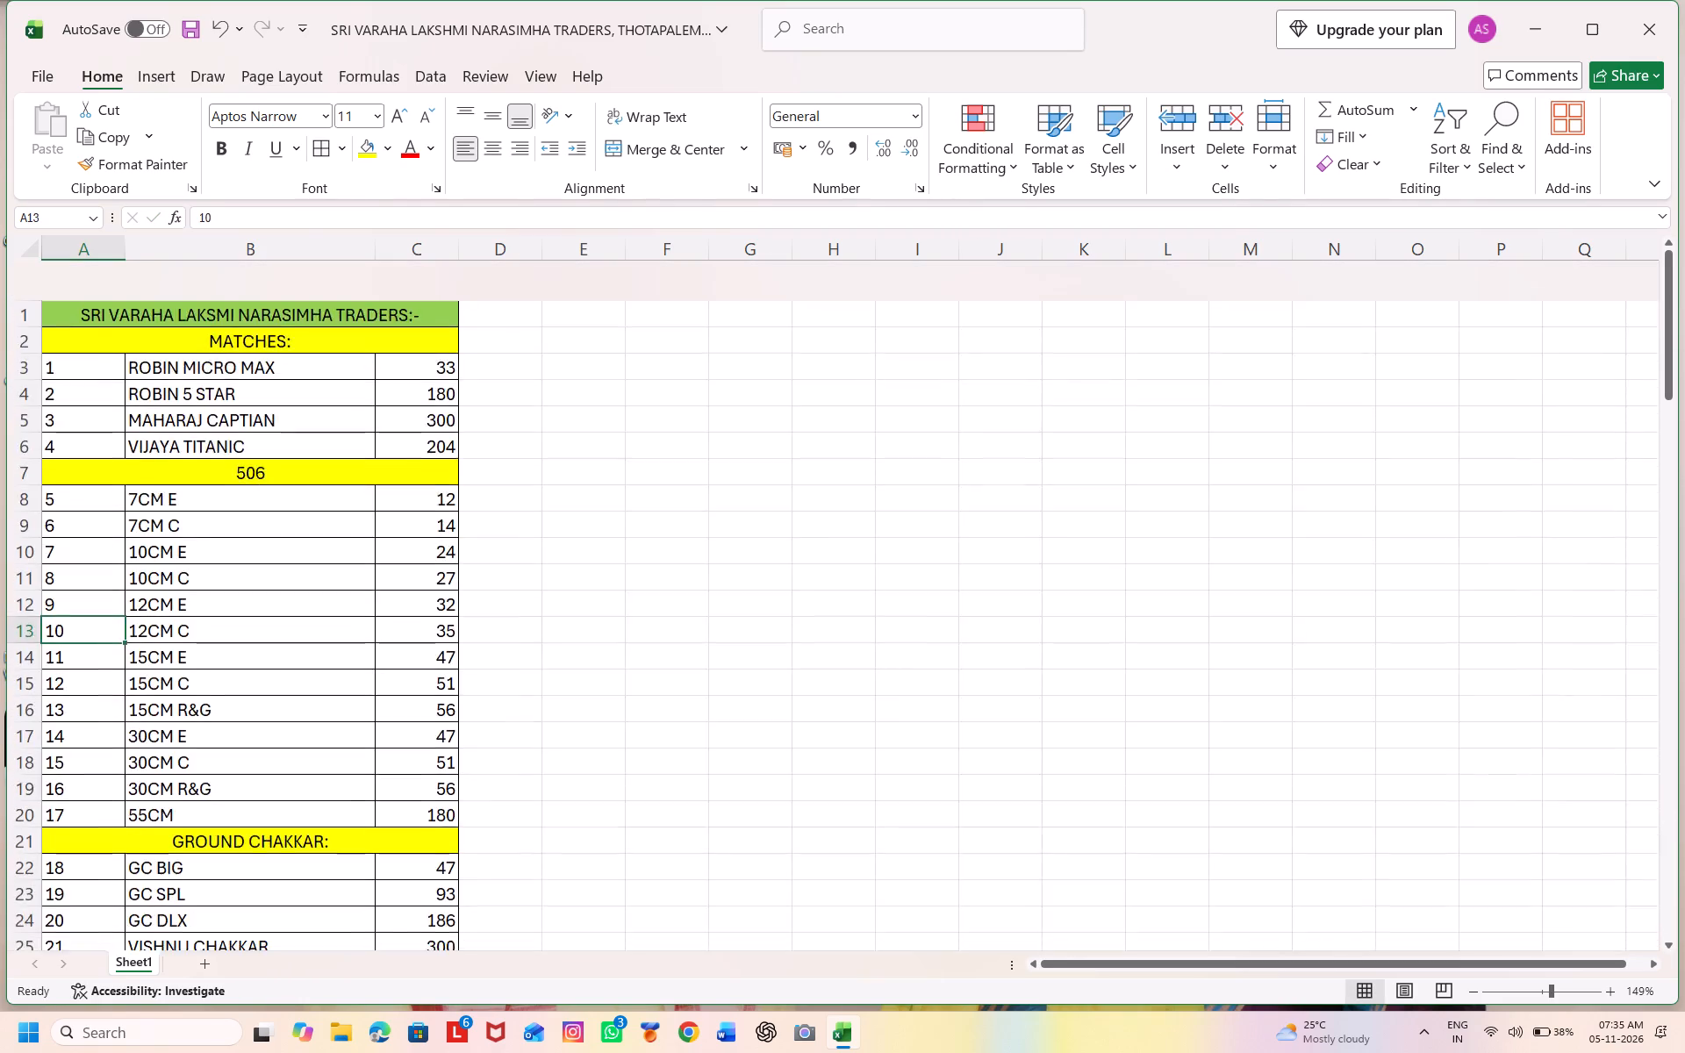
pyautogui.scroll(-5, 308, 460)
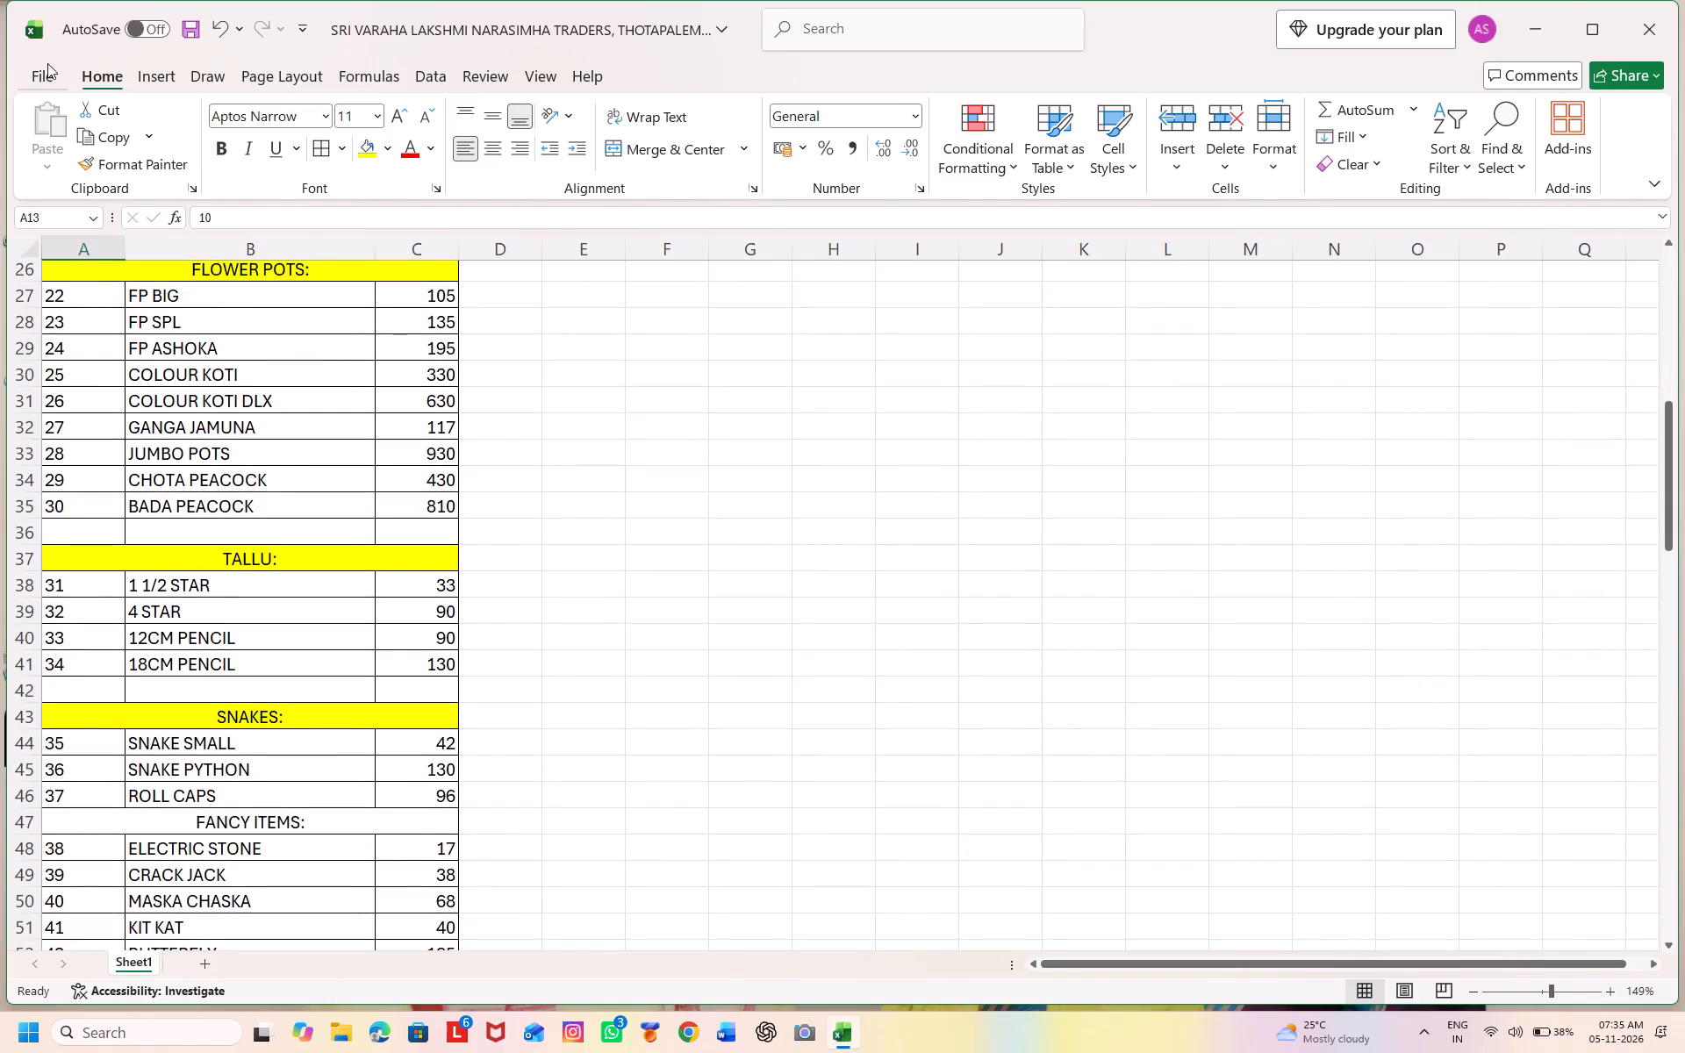
# Save the workbook as the PDF SRI VARAHA LAKSHMI NARASIMHA TRADERS, THOTAPALEM.pdf in Downloads, replacing the existing file.
pyautogui.click(47, 64)
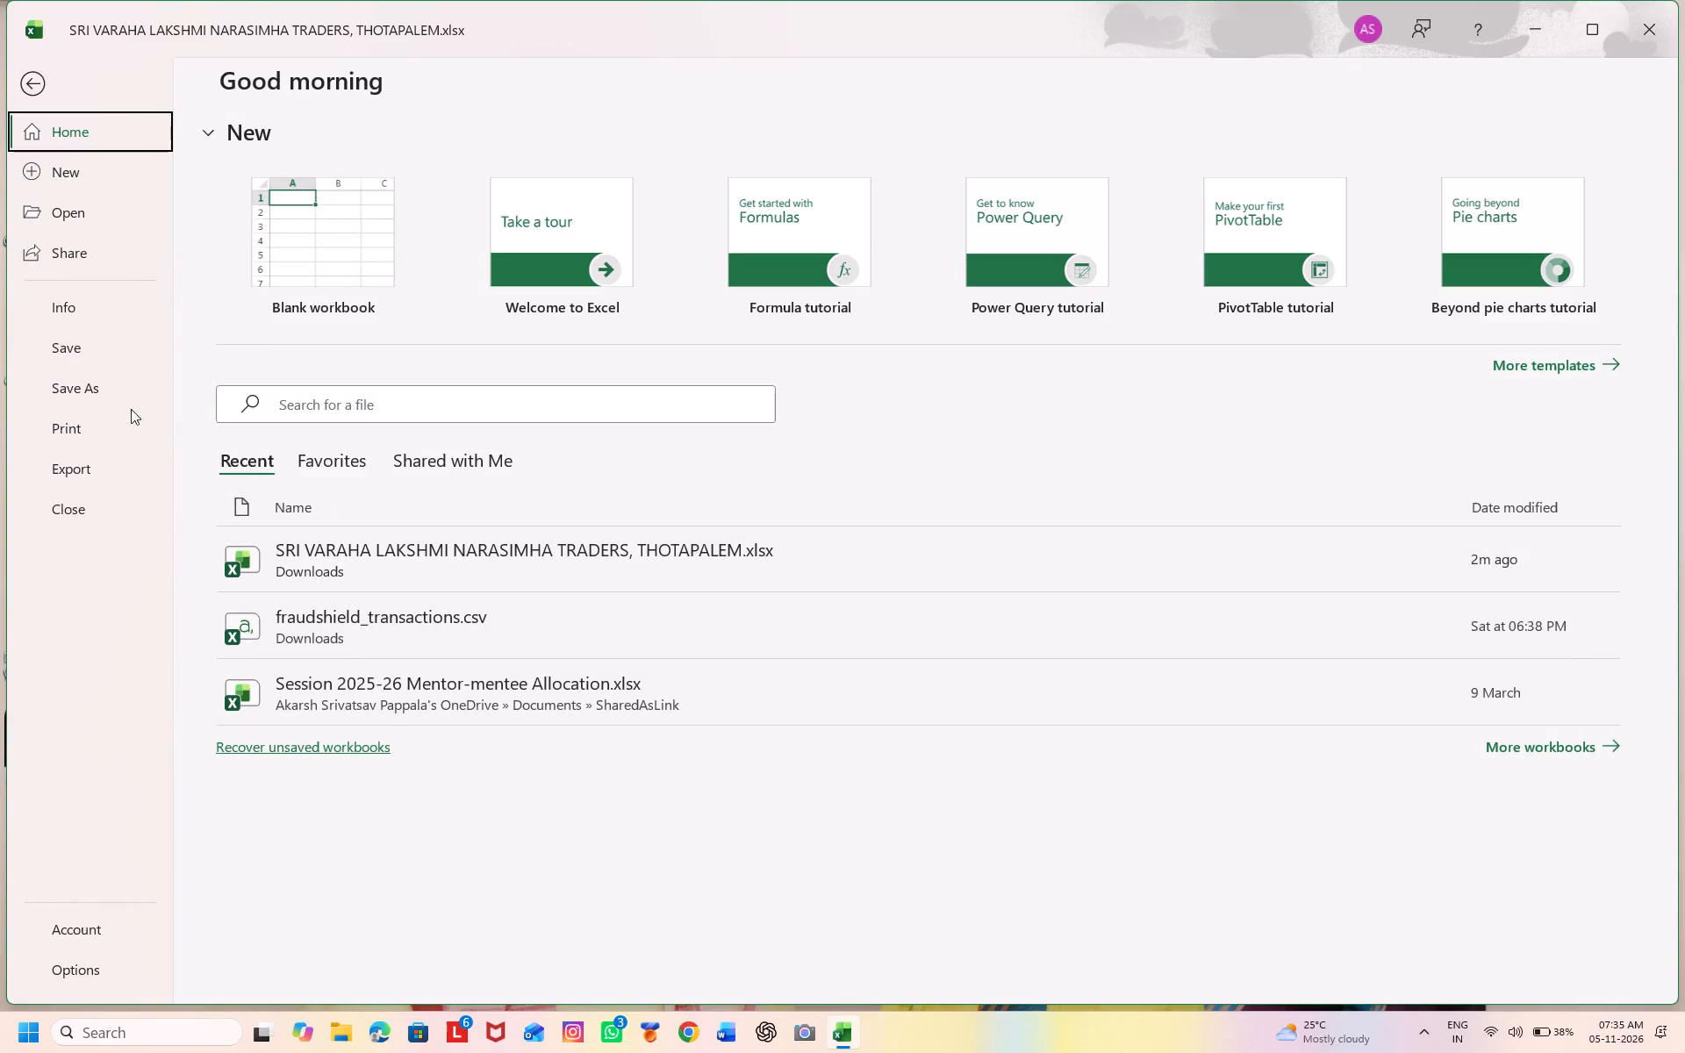
pyautogui.click(85, 381)
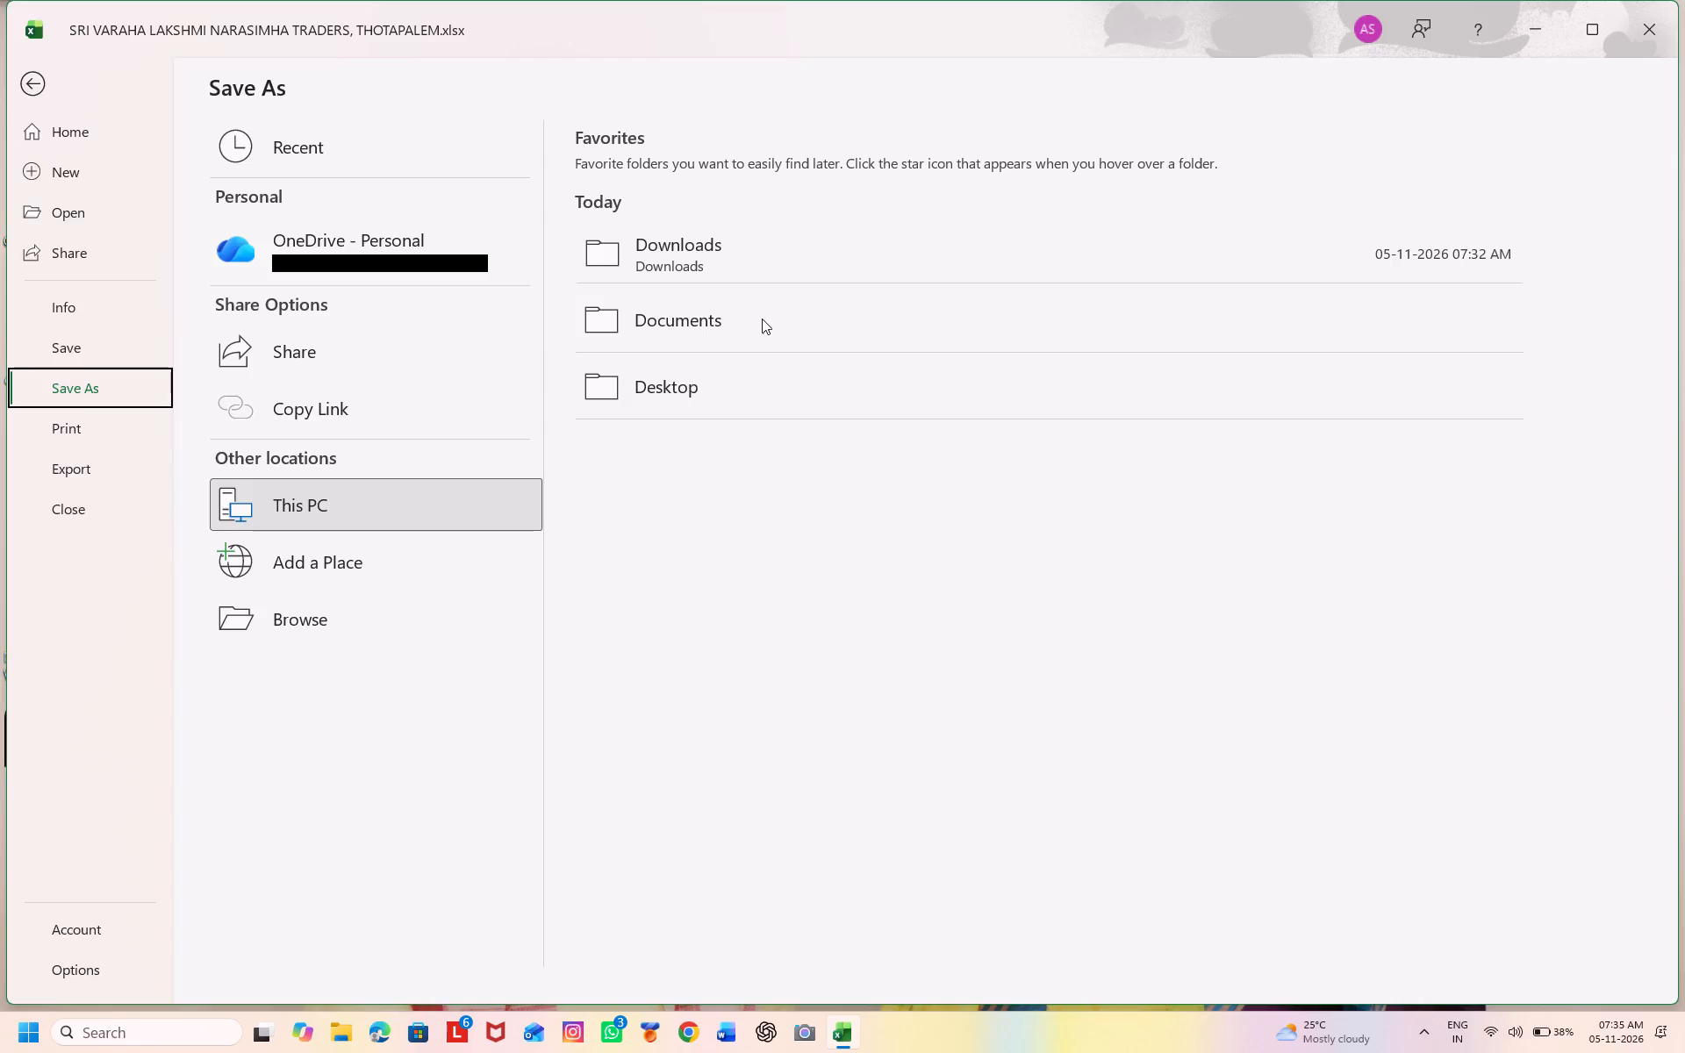
pyautogui.click(742, 278)
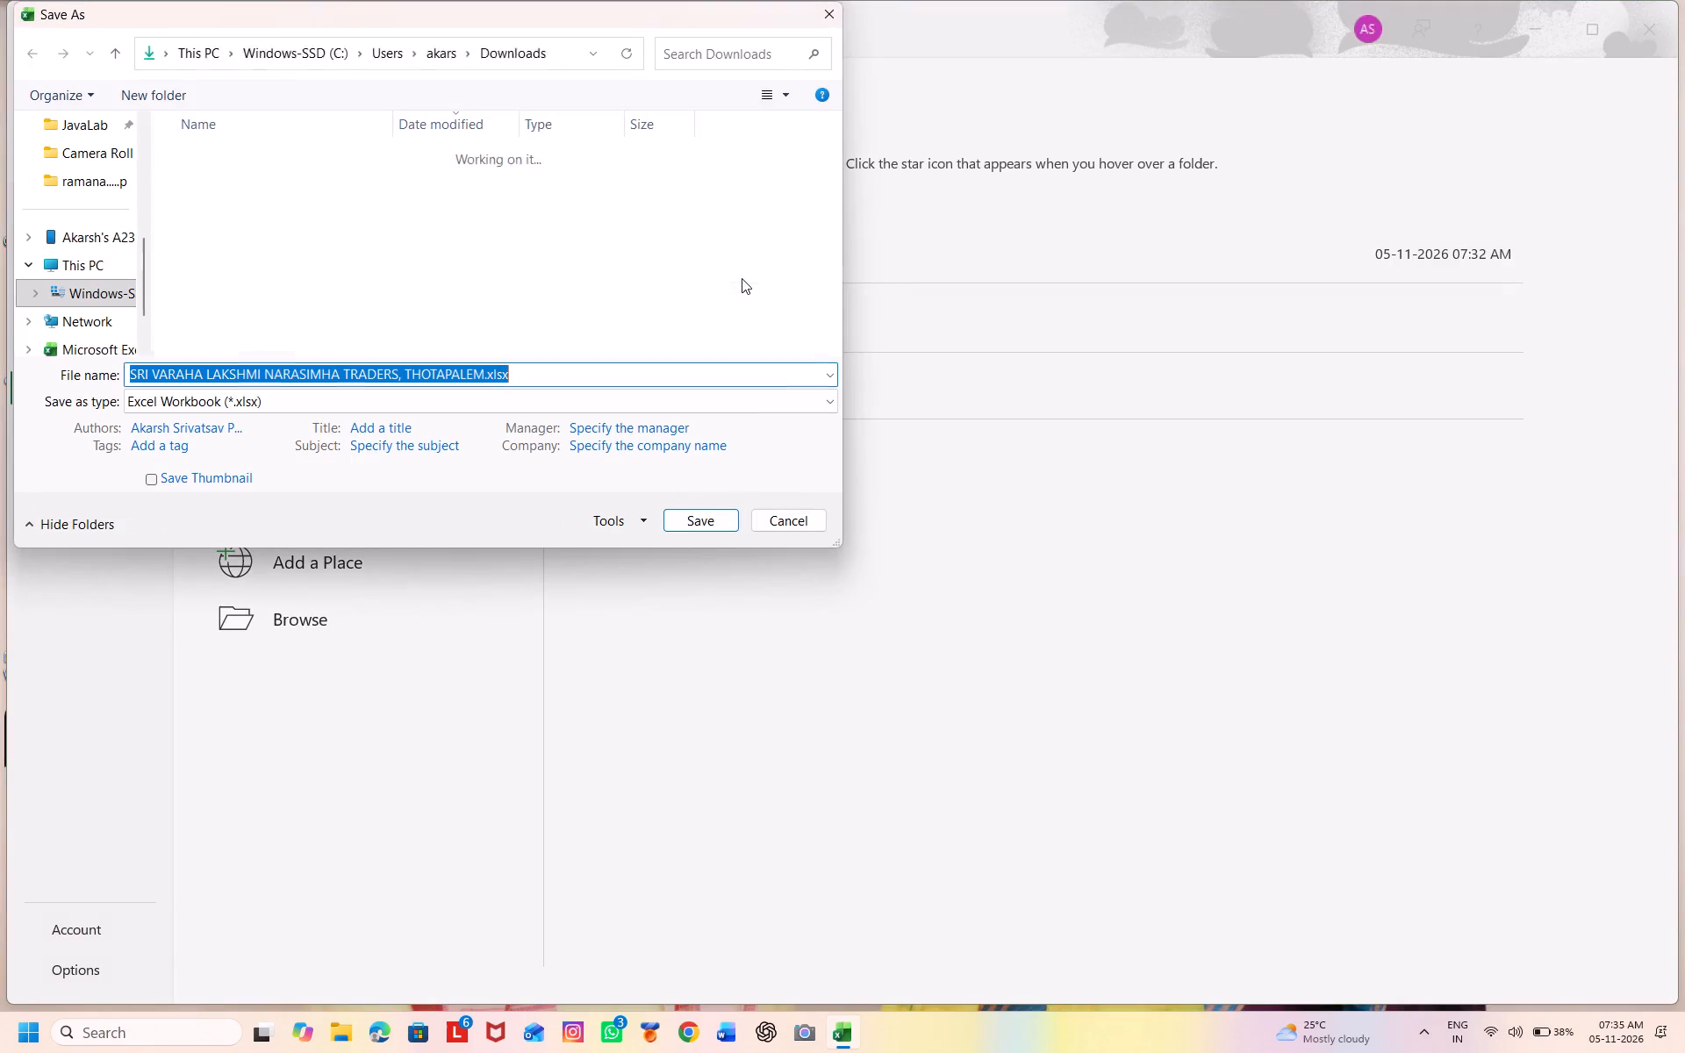
pyautogui.click(536, 404)
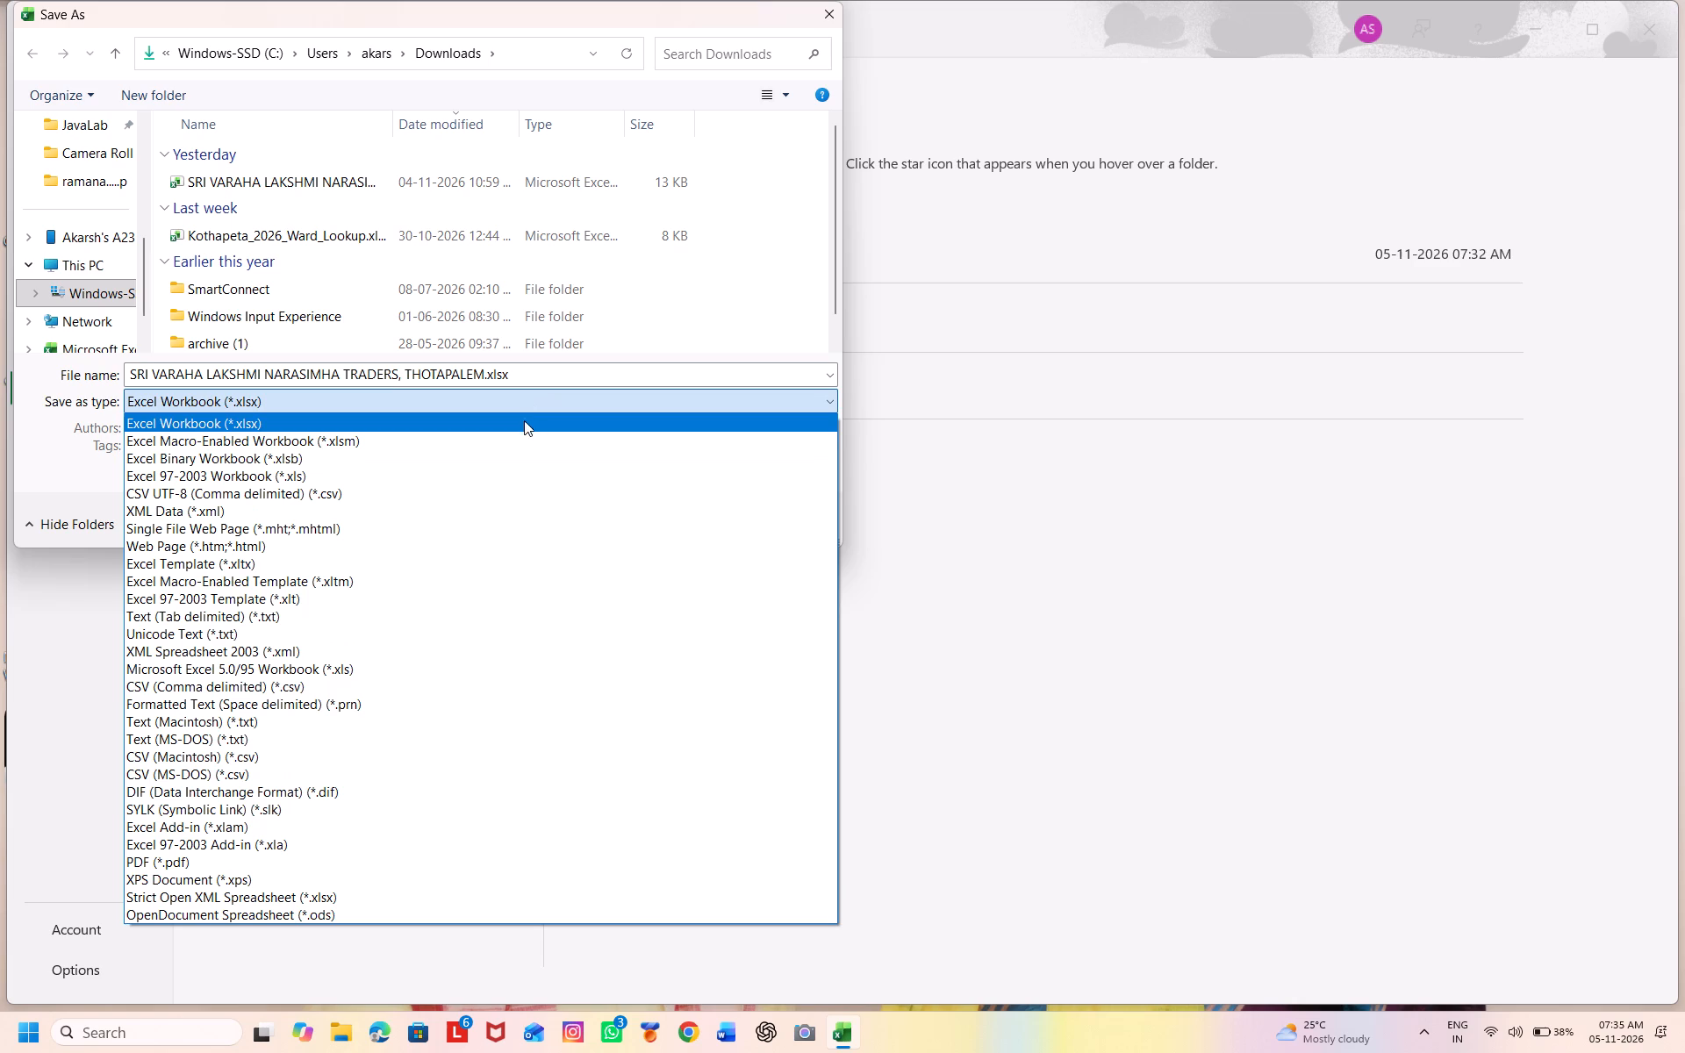
pyautogui.click(478, 862)
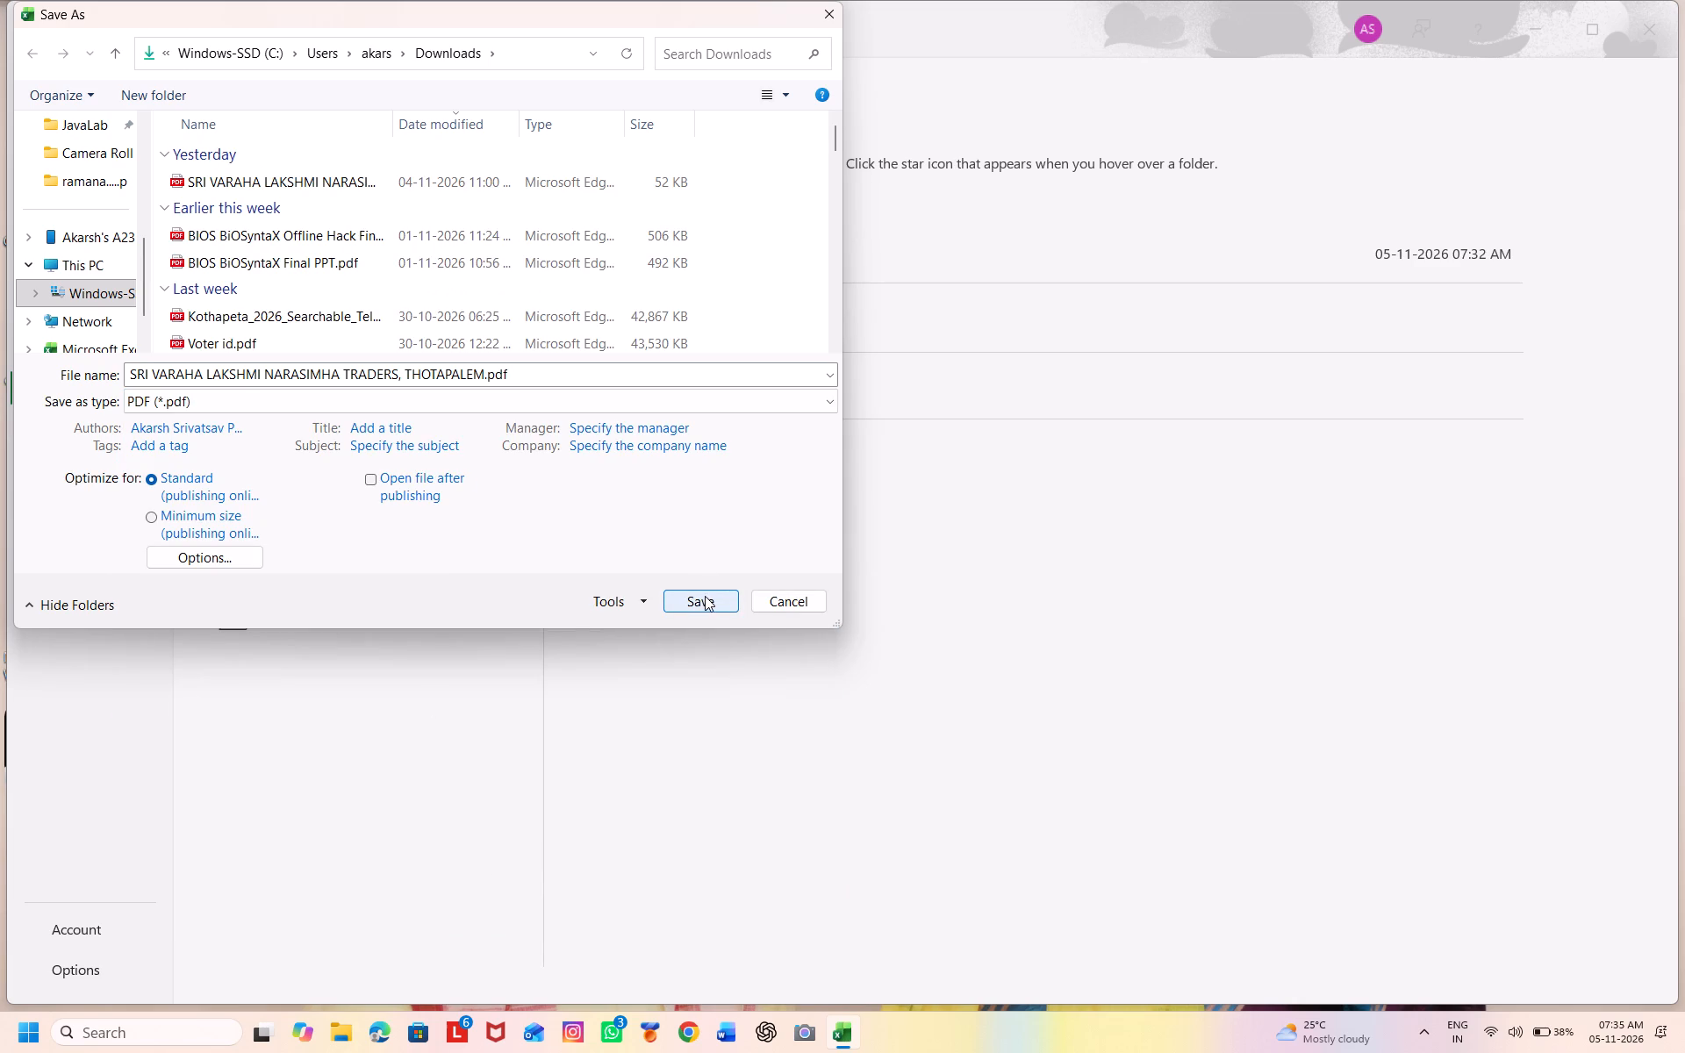
pyautogui.click(705, 596)
pyautogui.press('Return')
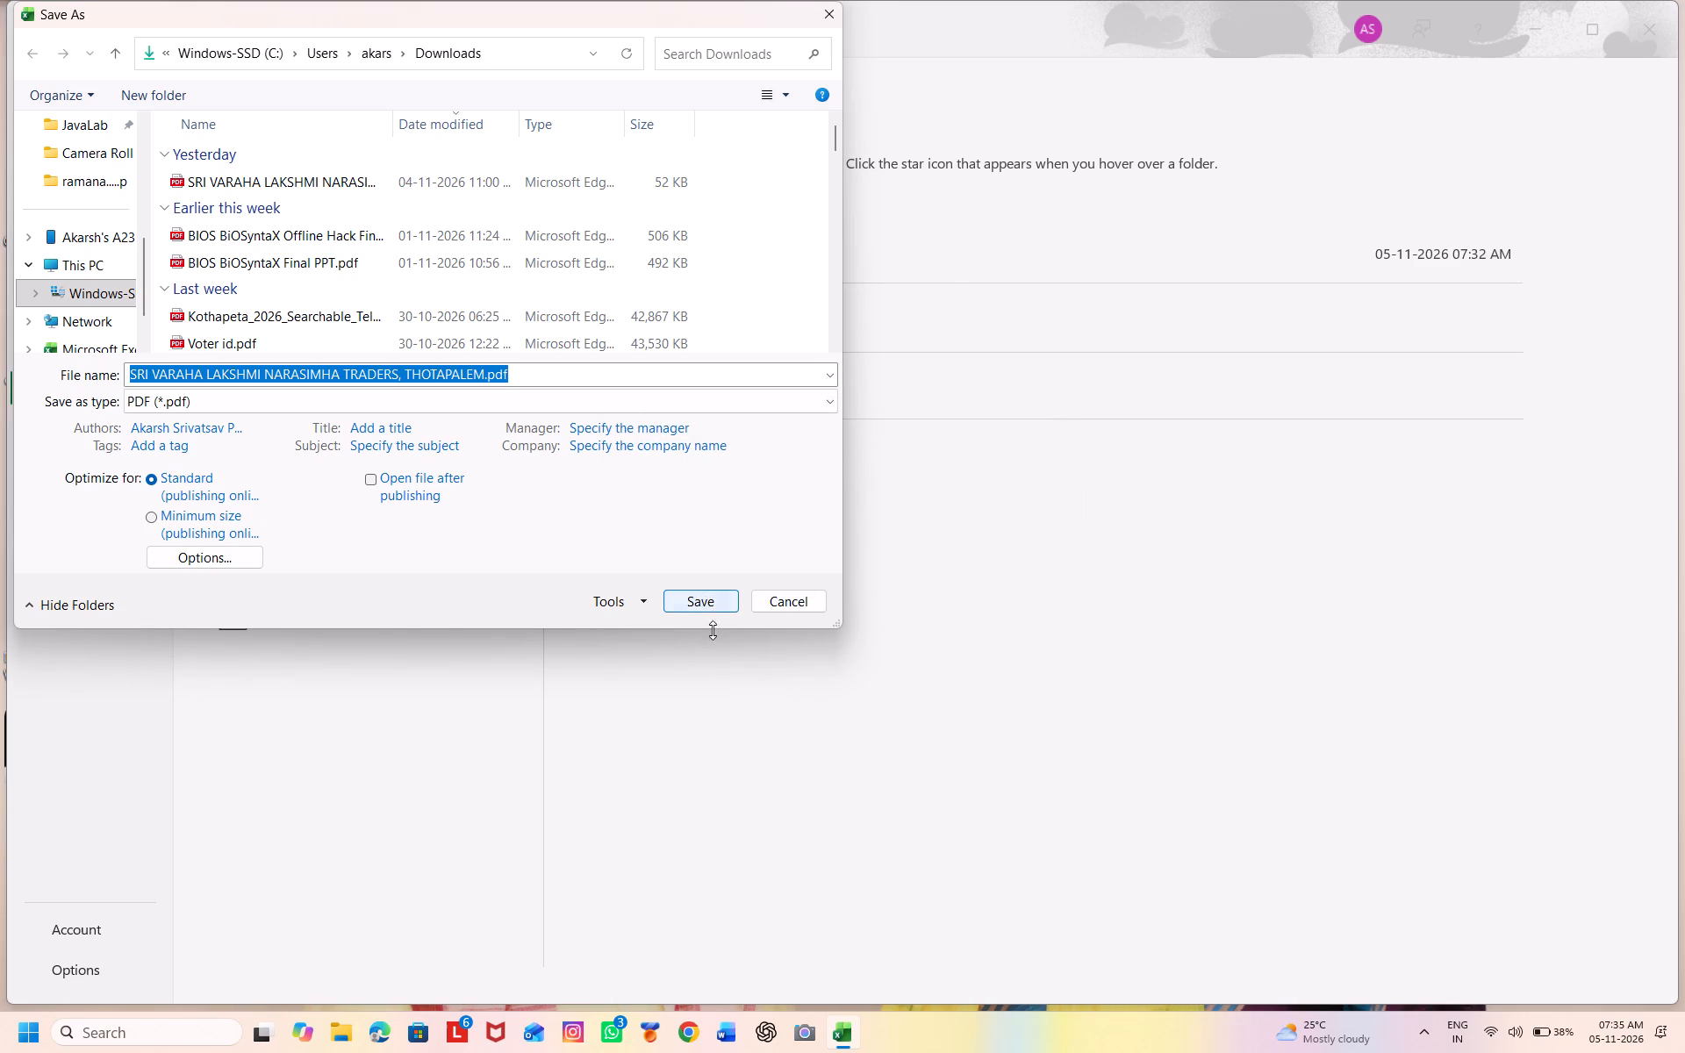
pyautogui.click(713, 605)
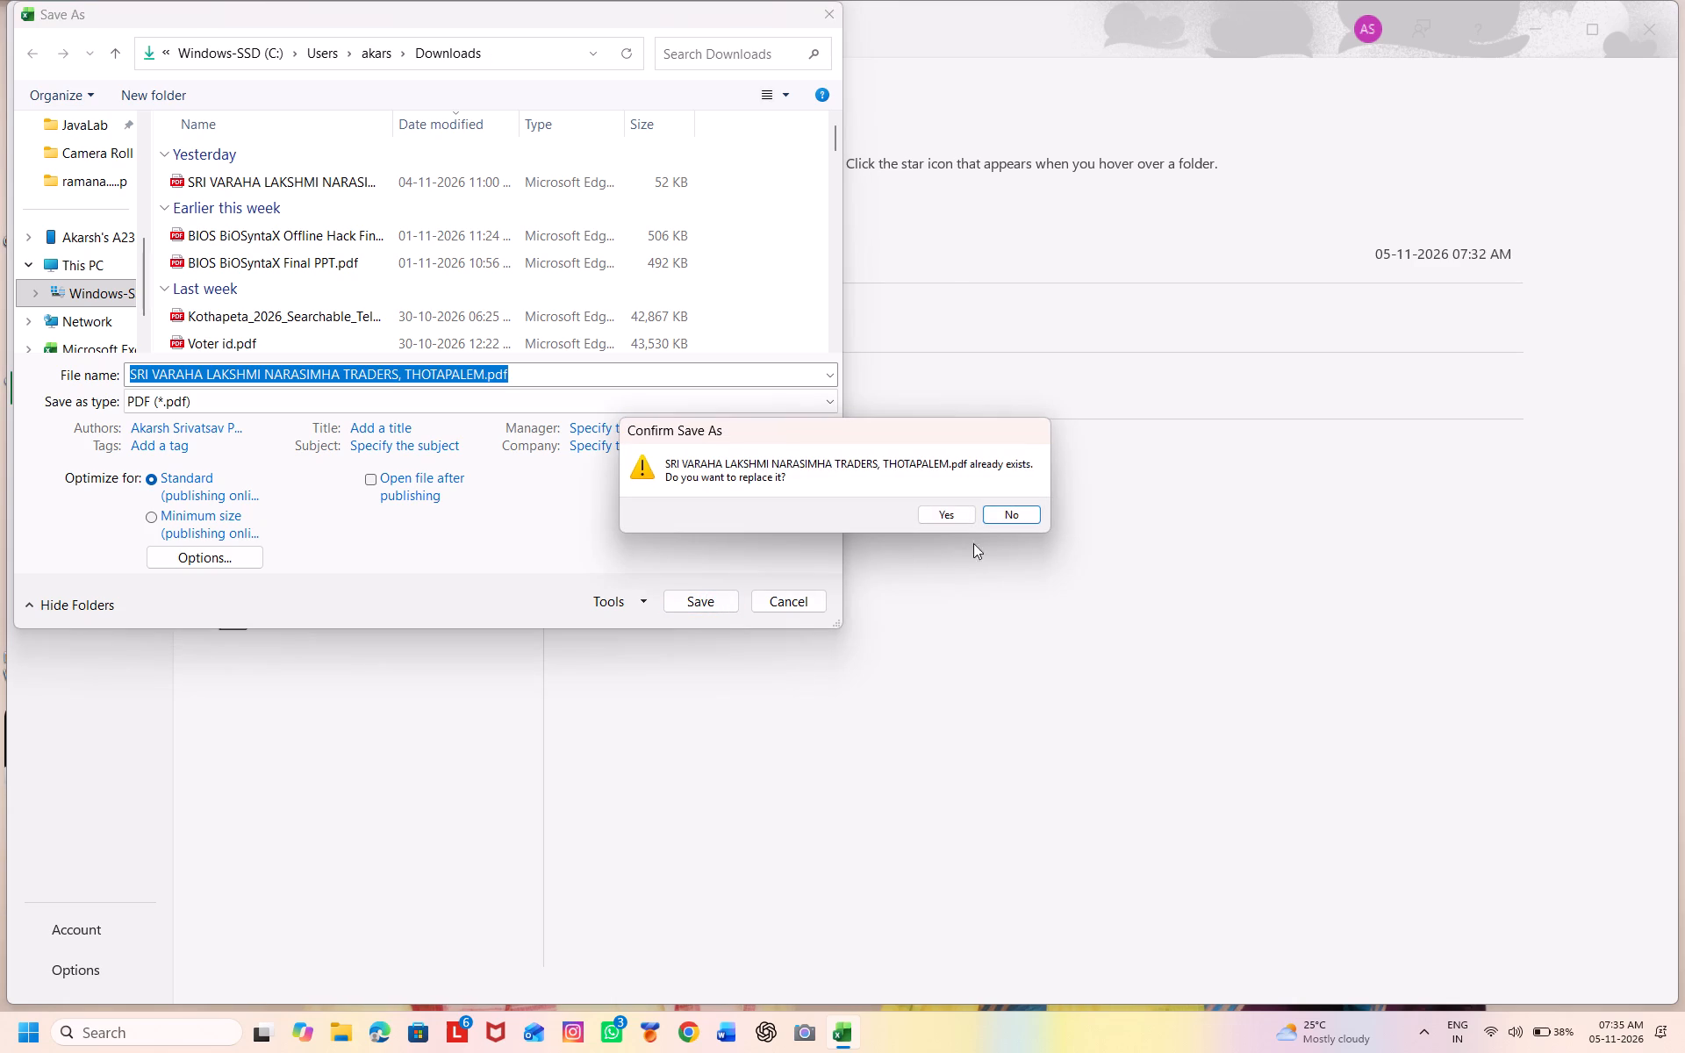
pyautogui.click(951, 517)
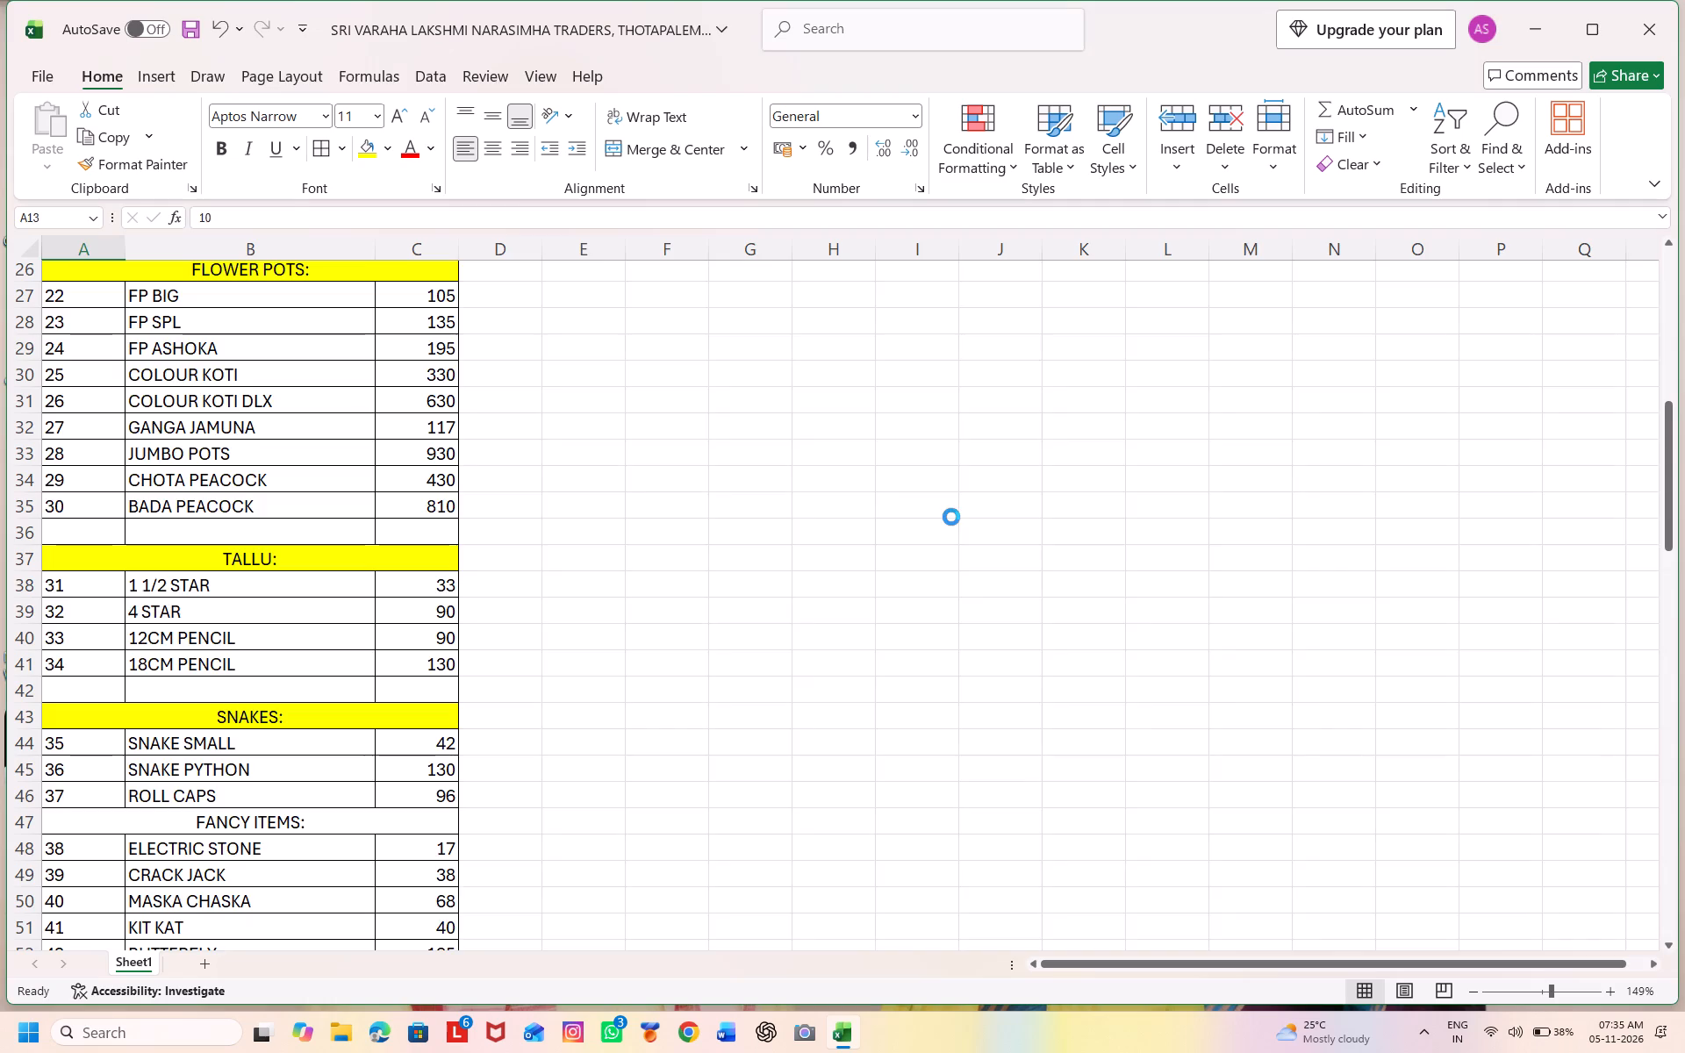
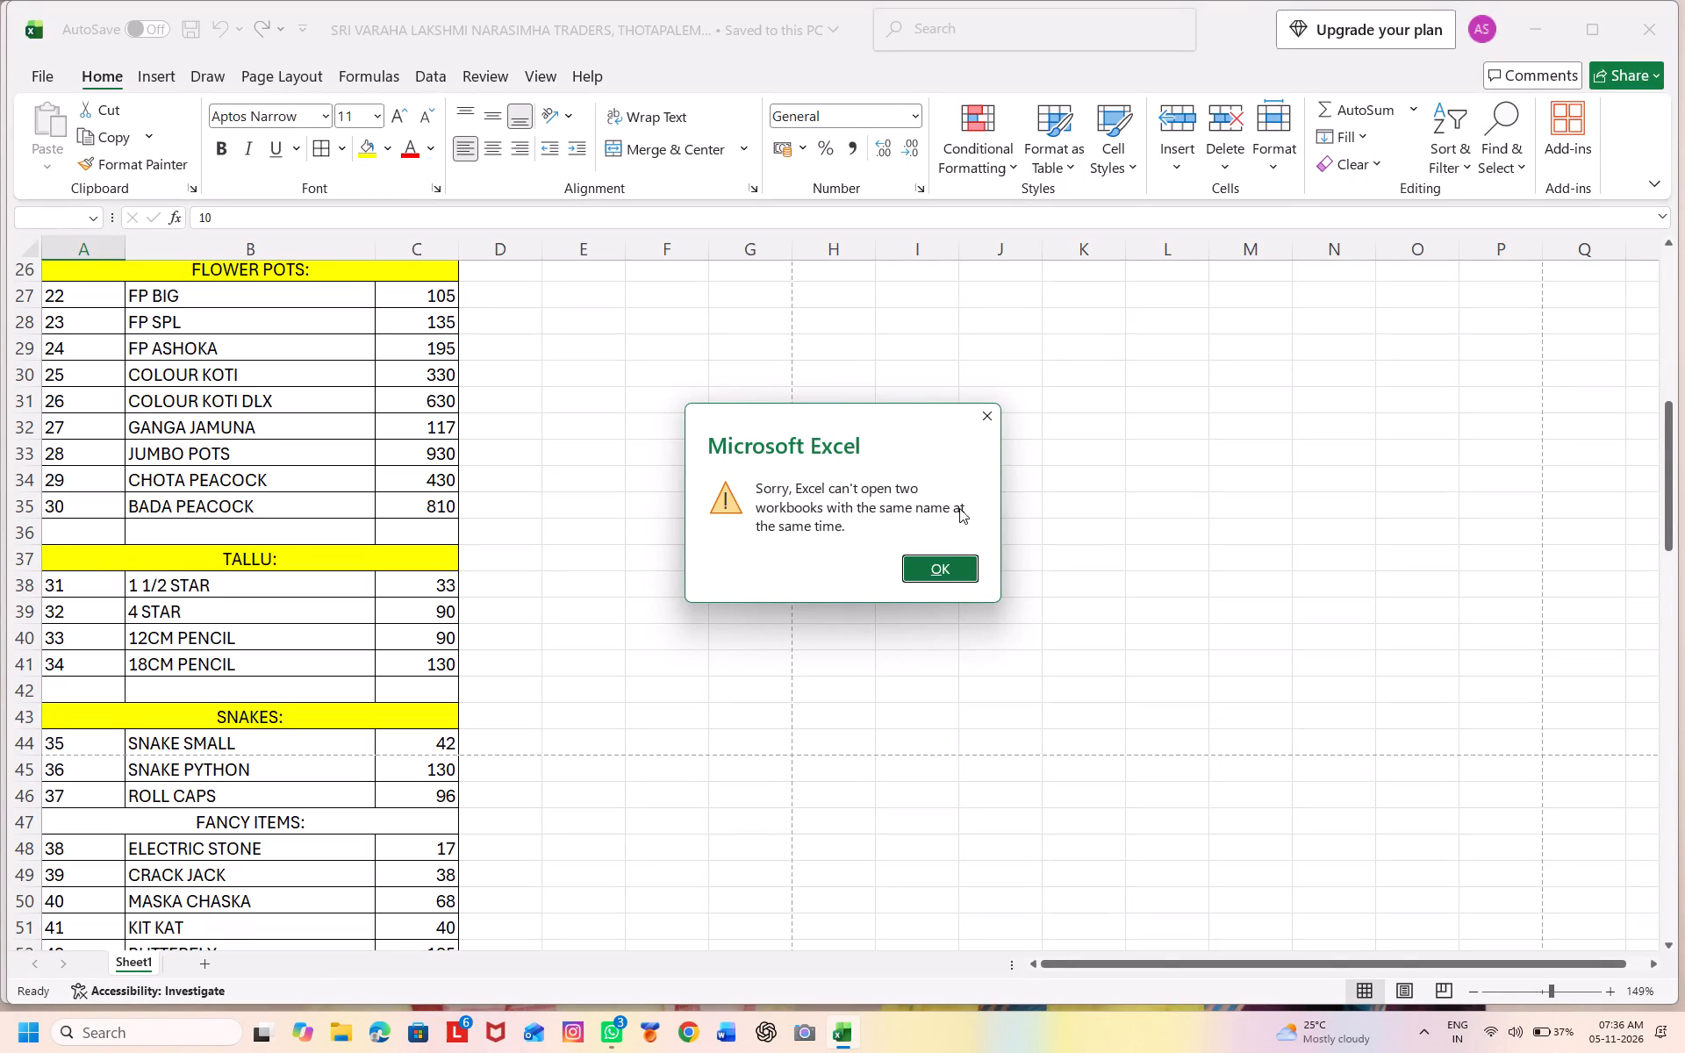
# Dismiss the alert about opening two workbooks with the same name and return to the price list.
pyautogui.click(950, 559)
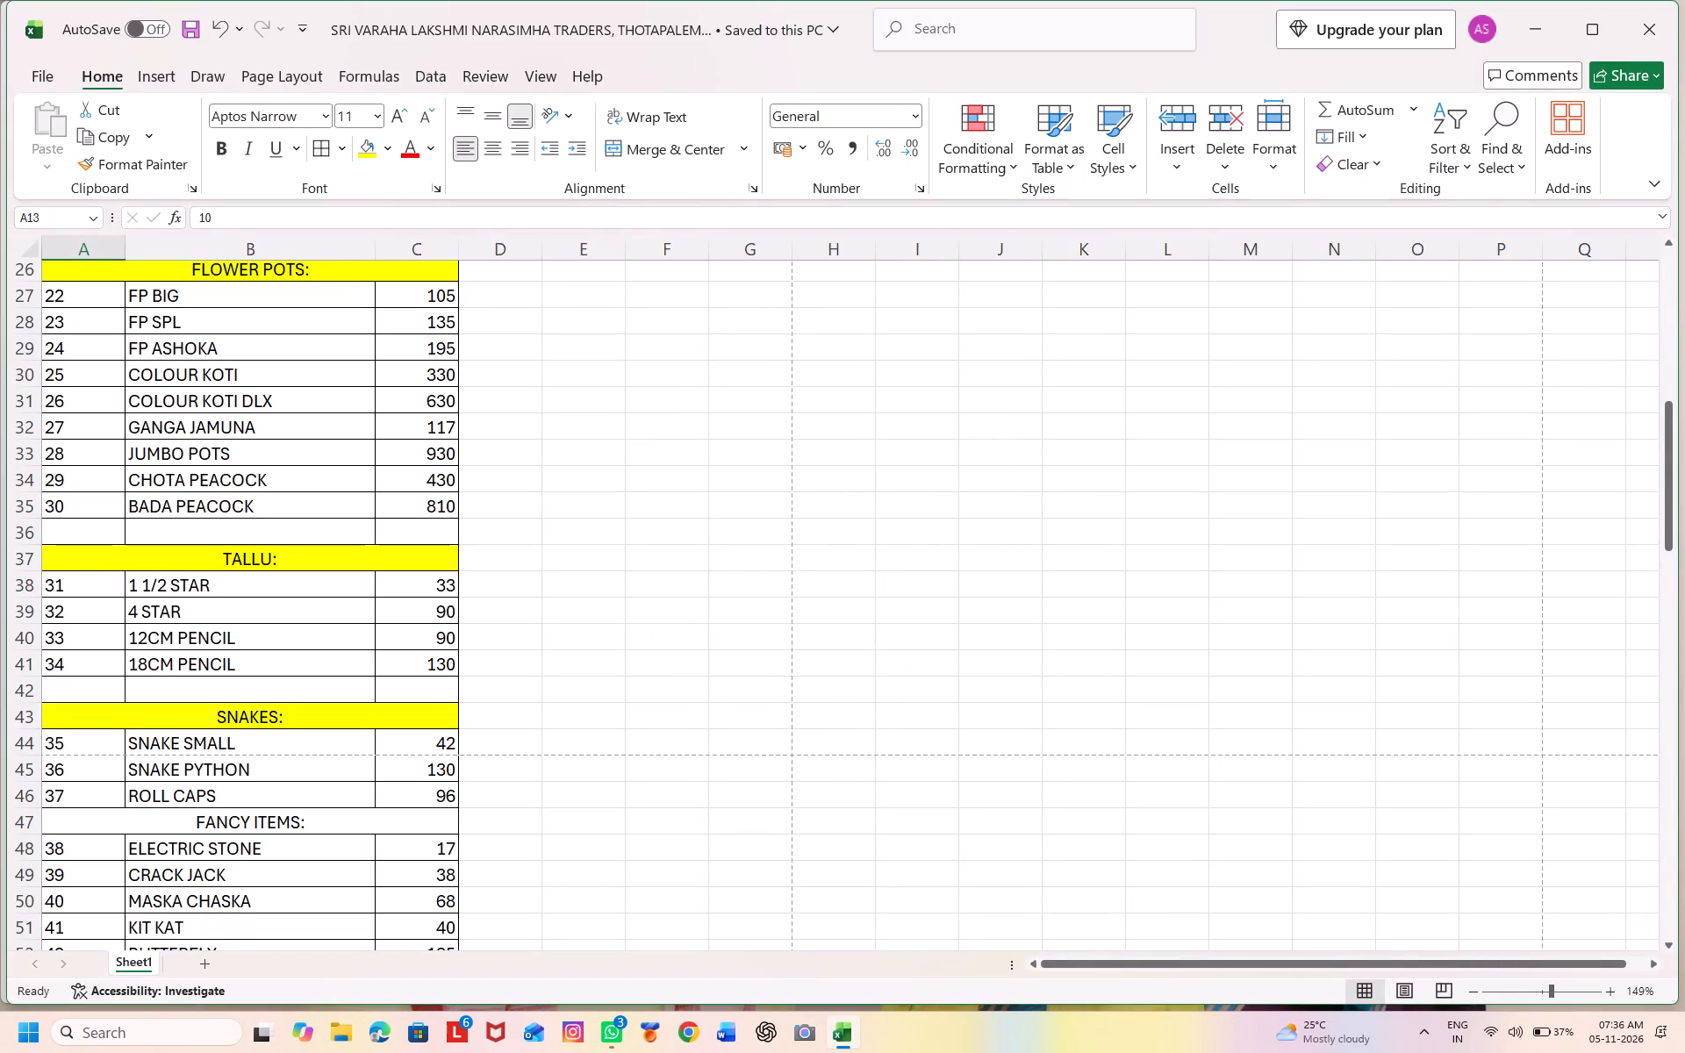
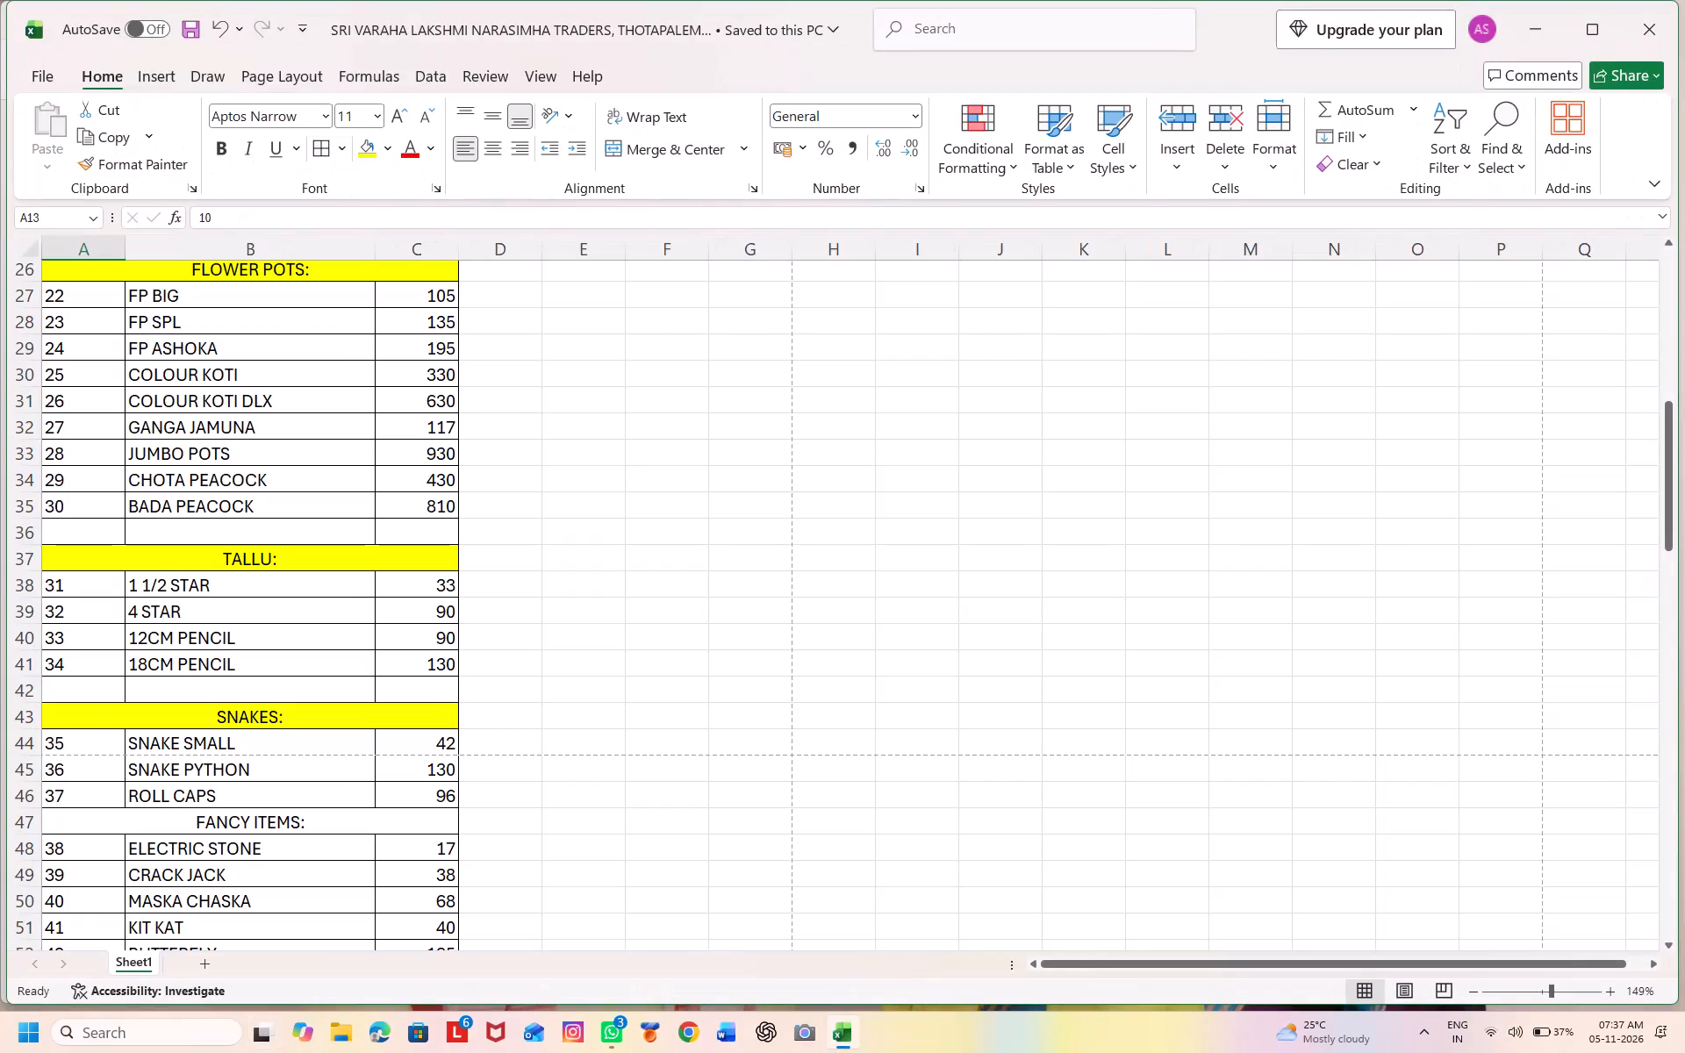
# Move the block from the SNAKES heading through MANDHARA BUDDILU (A43:C115) down two rows, starting at row 45.
pyautogui.click(293, 686)
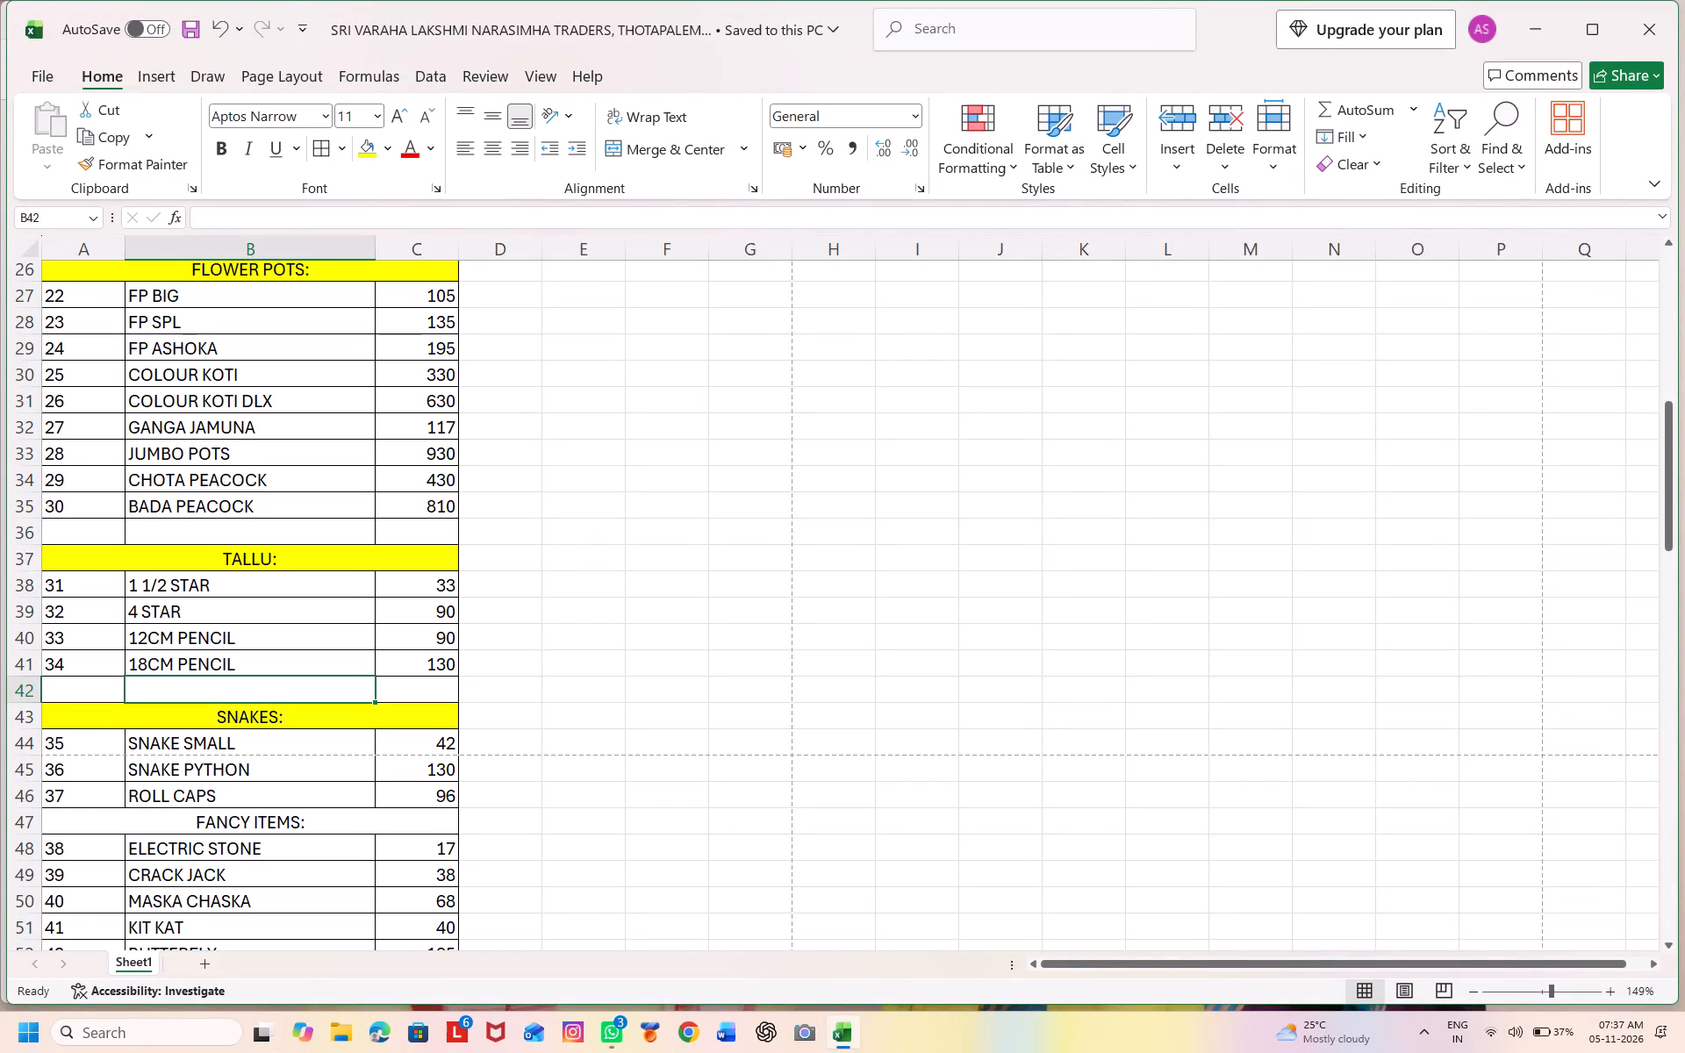
pyautogui.moveTo(70, 708); pyautogui.dragTo(156, 1051)
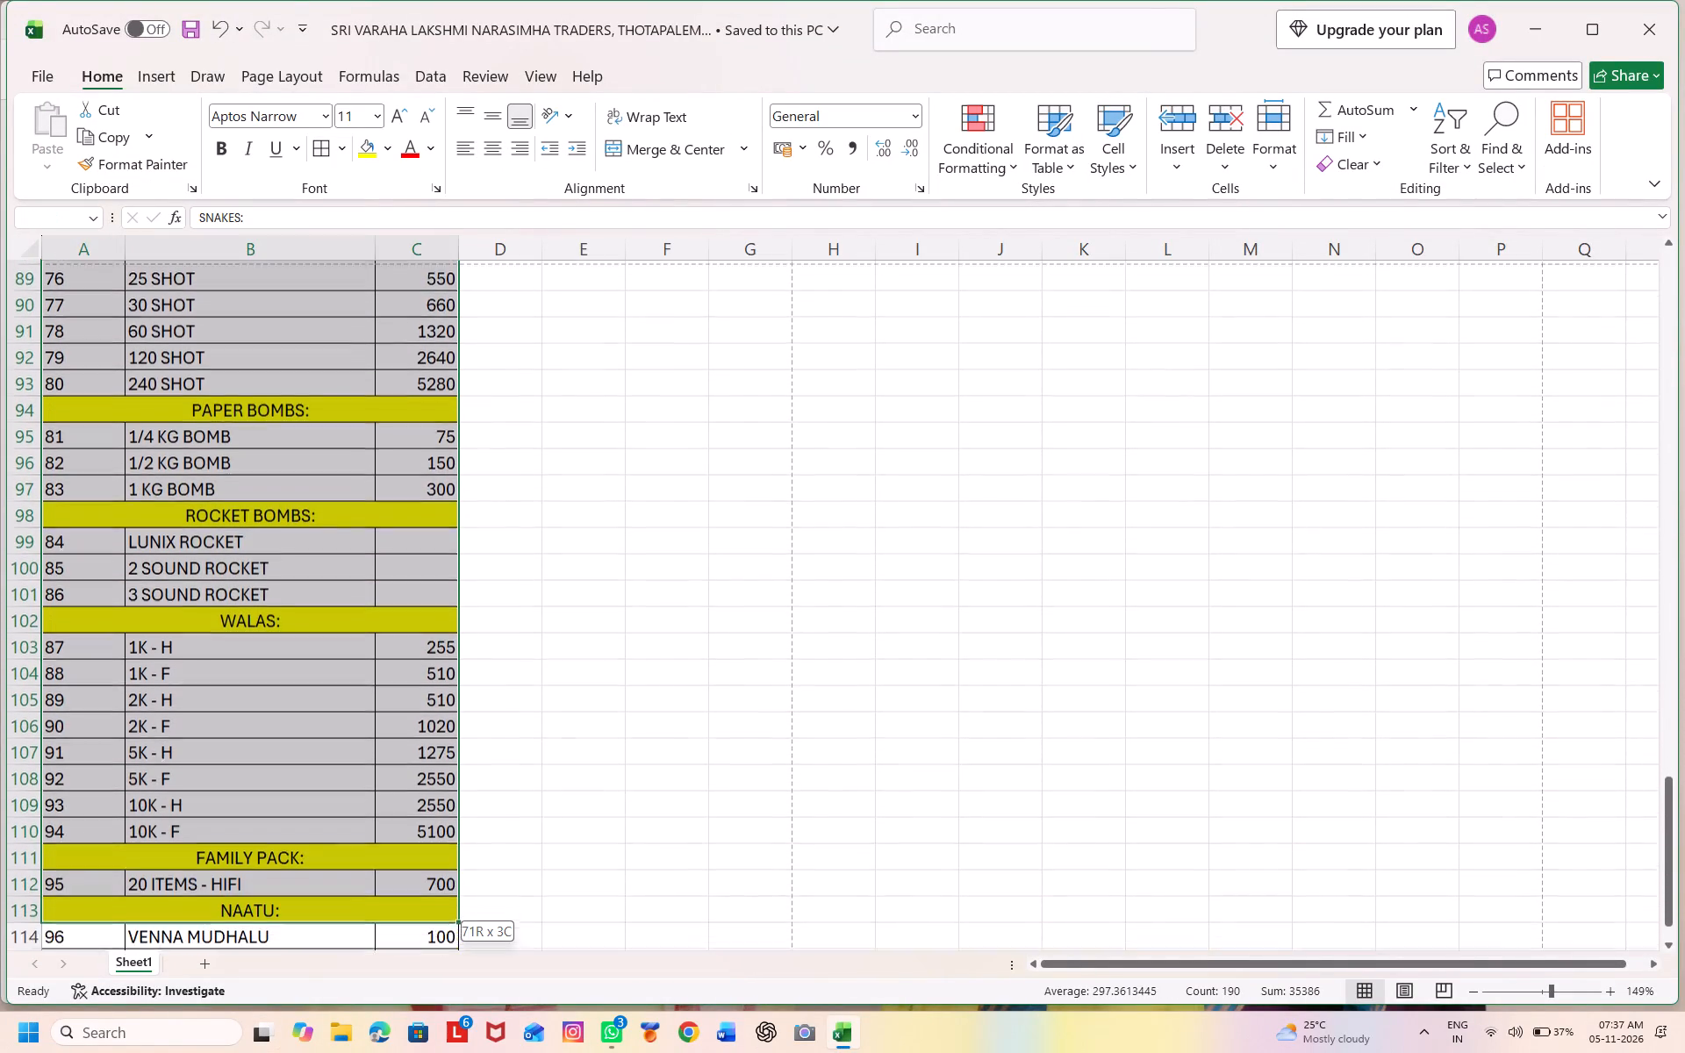
pyautogui.moveTo(156, 1051); pyautogui.dragTo(171, 876)
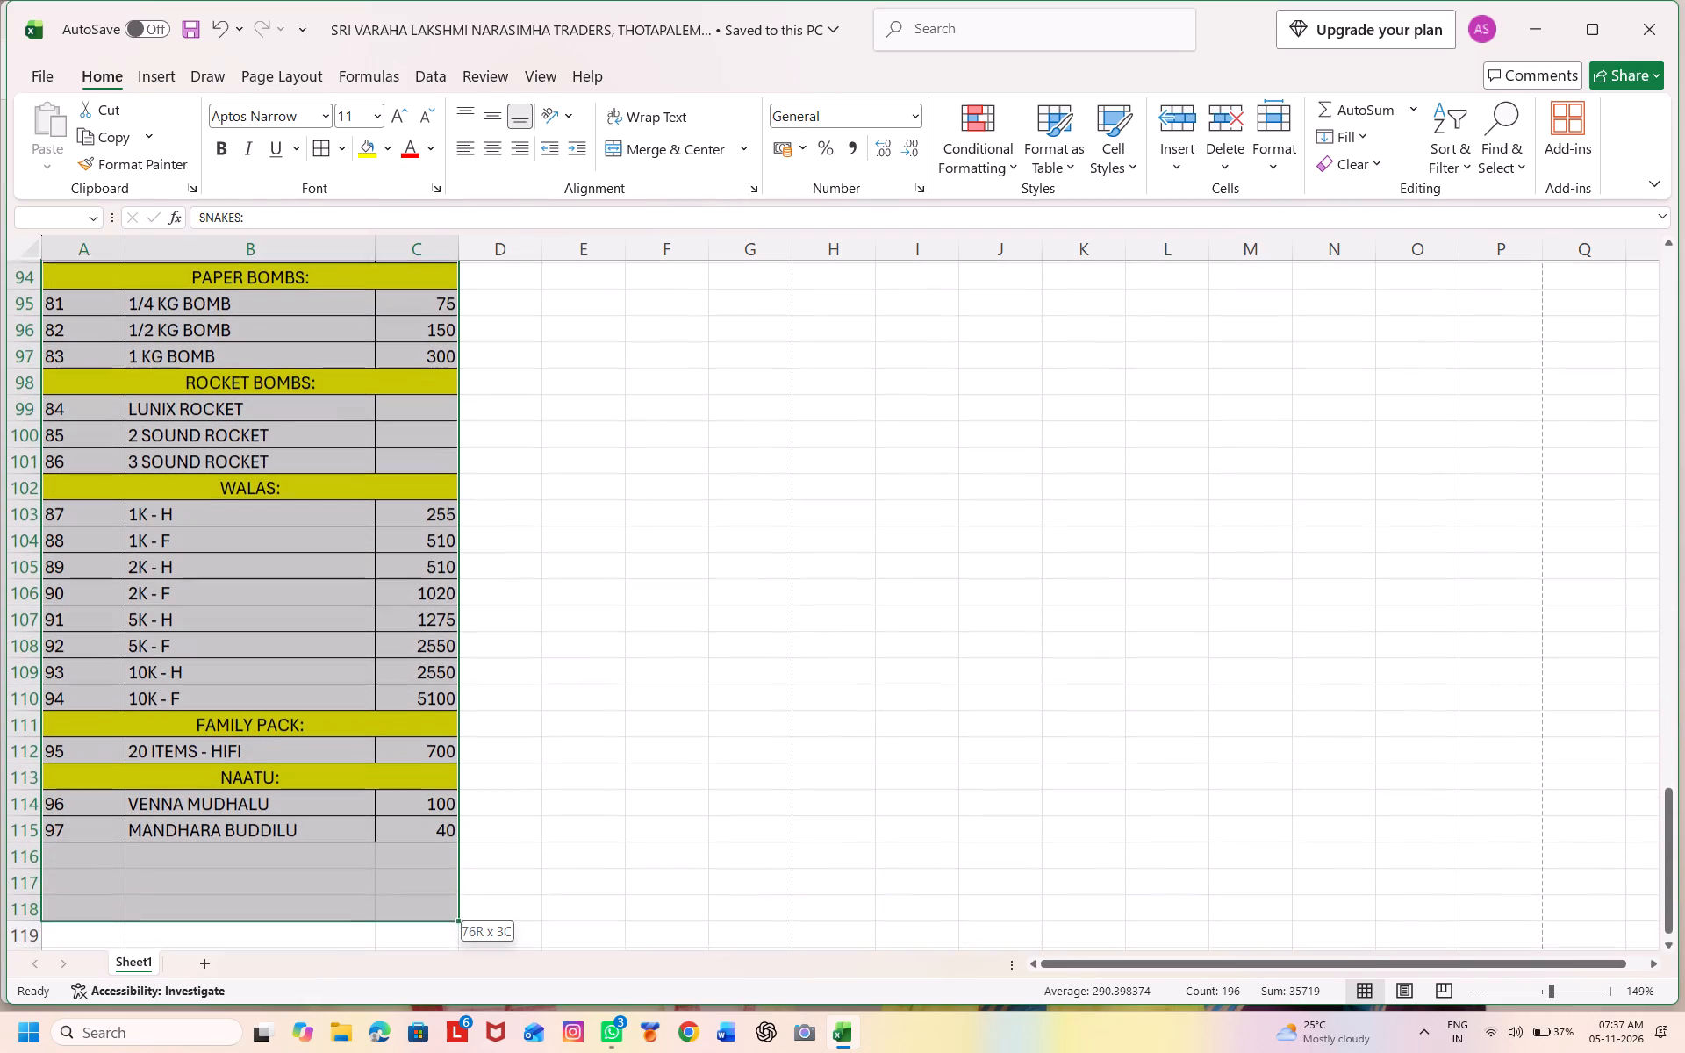
pyautogui.moveTo(171, 876); pyautogui.dragTo(172, 815)
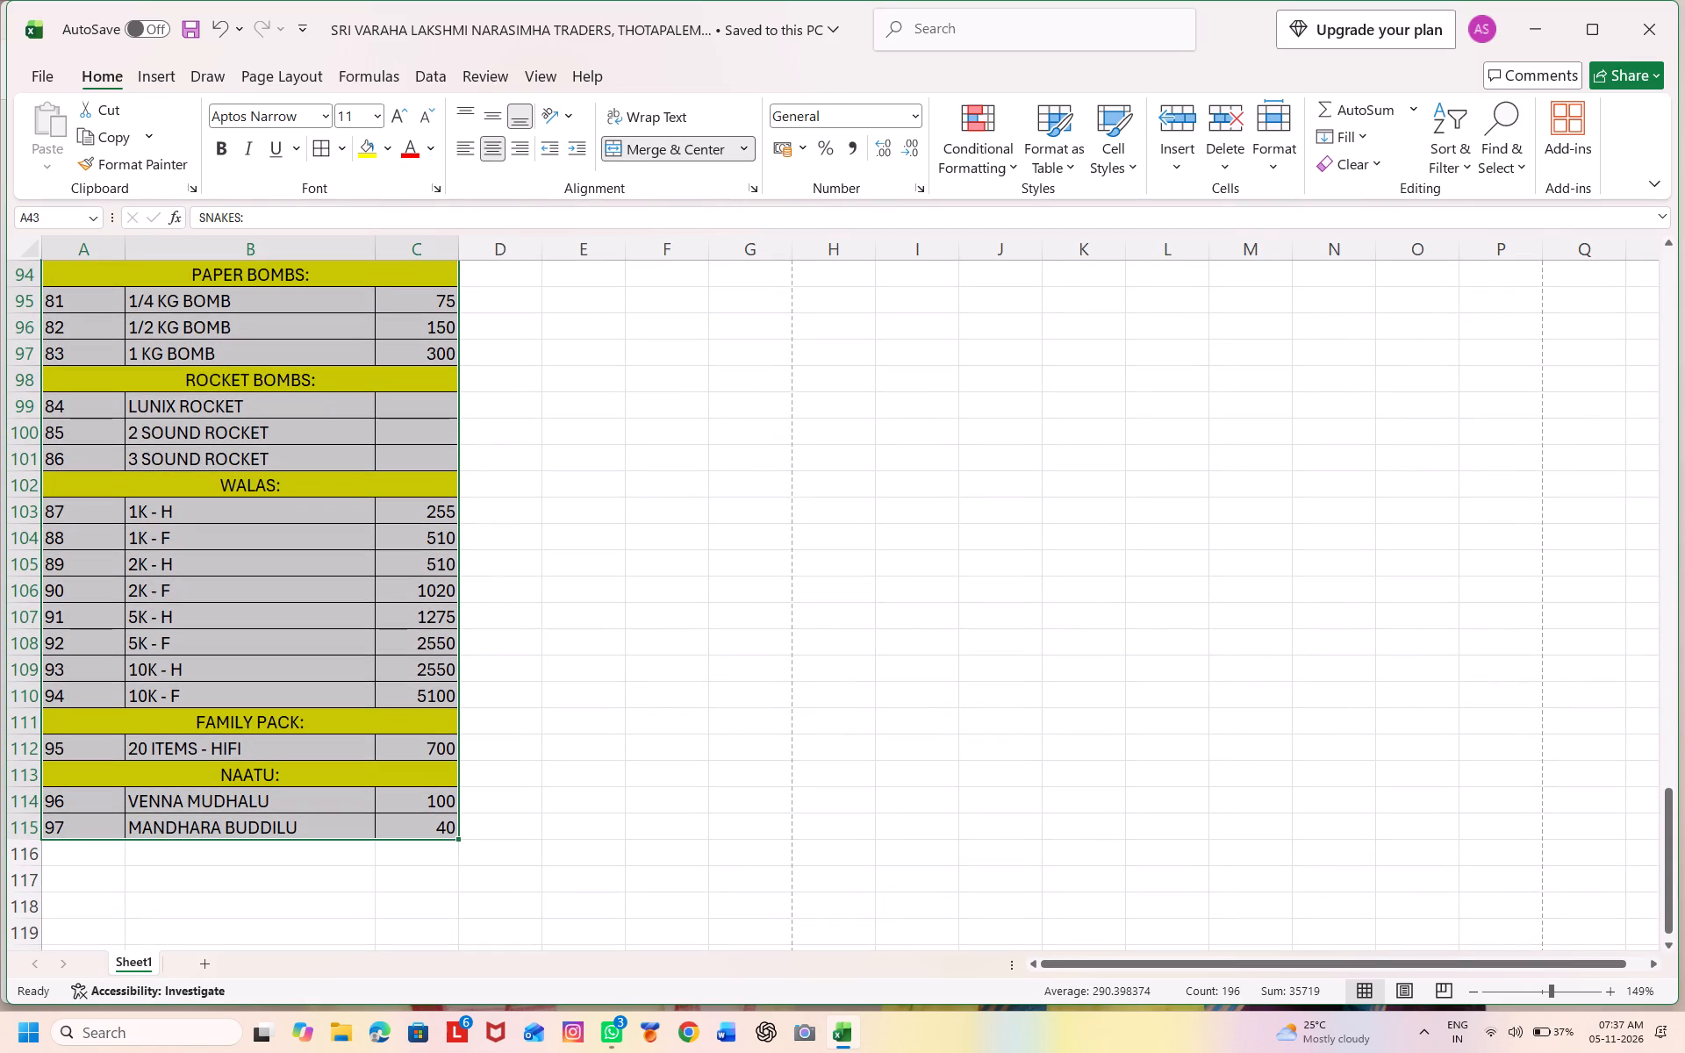
pyautogui.moveTo(455, 594); pyautogui.dragTo(455, 630)
pyautogui.press('Return')
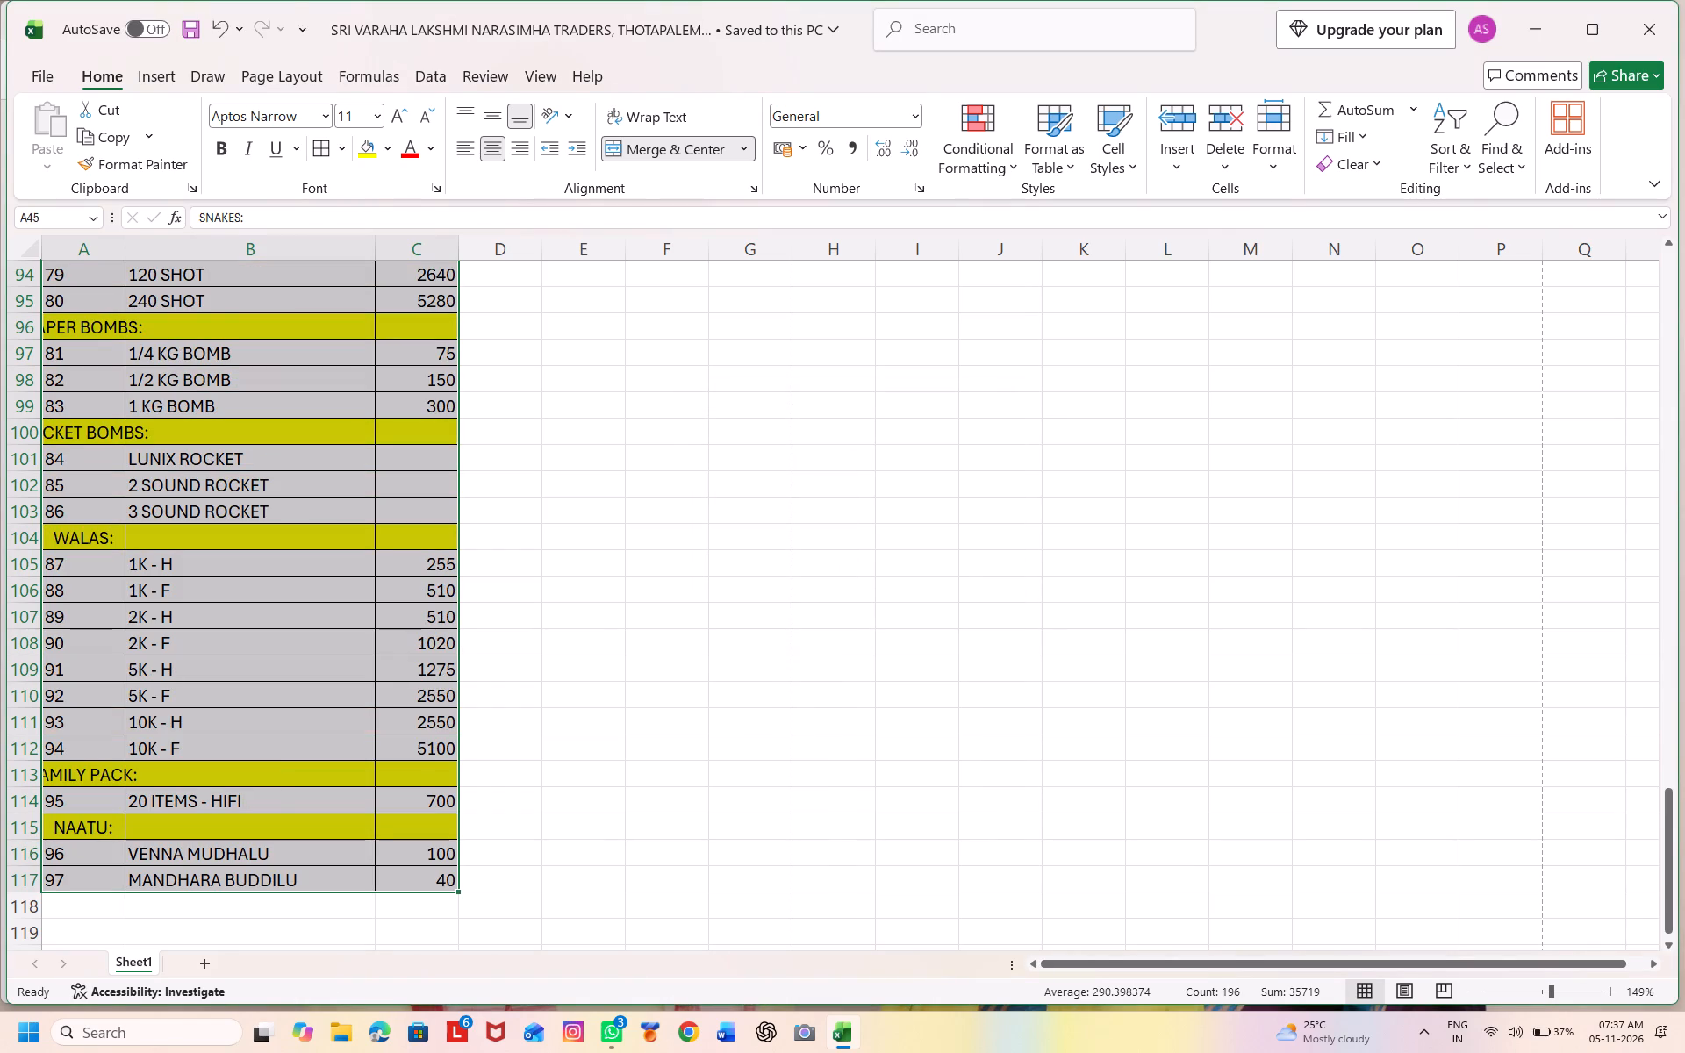
# Merge and center the NAATU, FAMILY PACK, WALAS, ROCKET BOMBS and PAPER BOMBS headings across columns A to C.
pyautogui.click(304, 826)
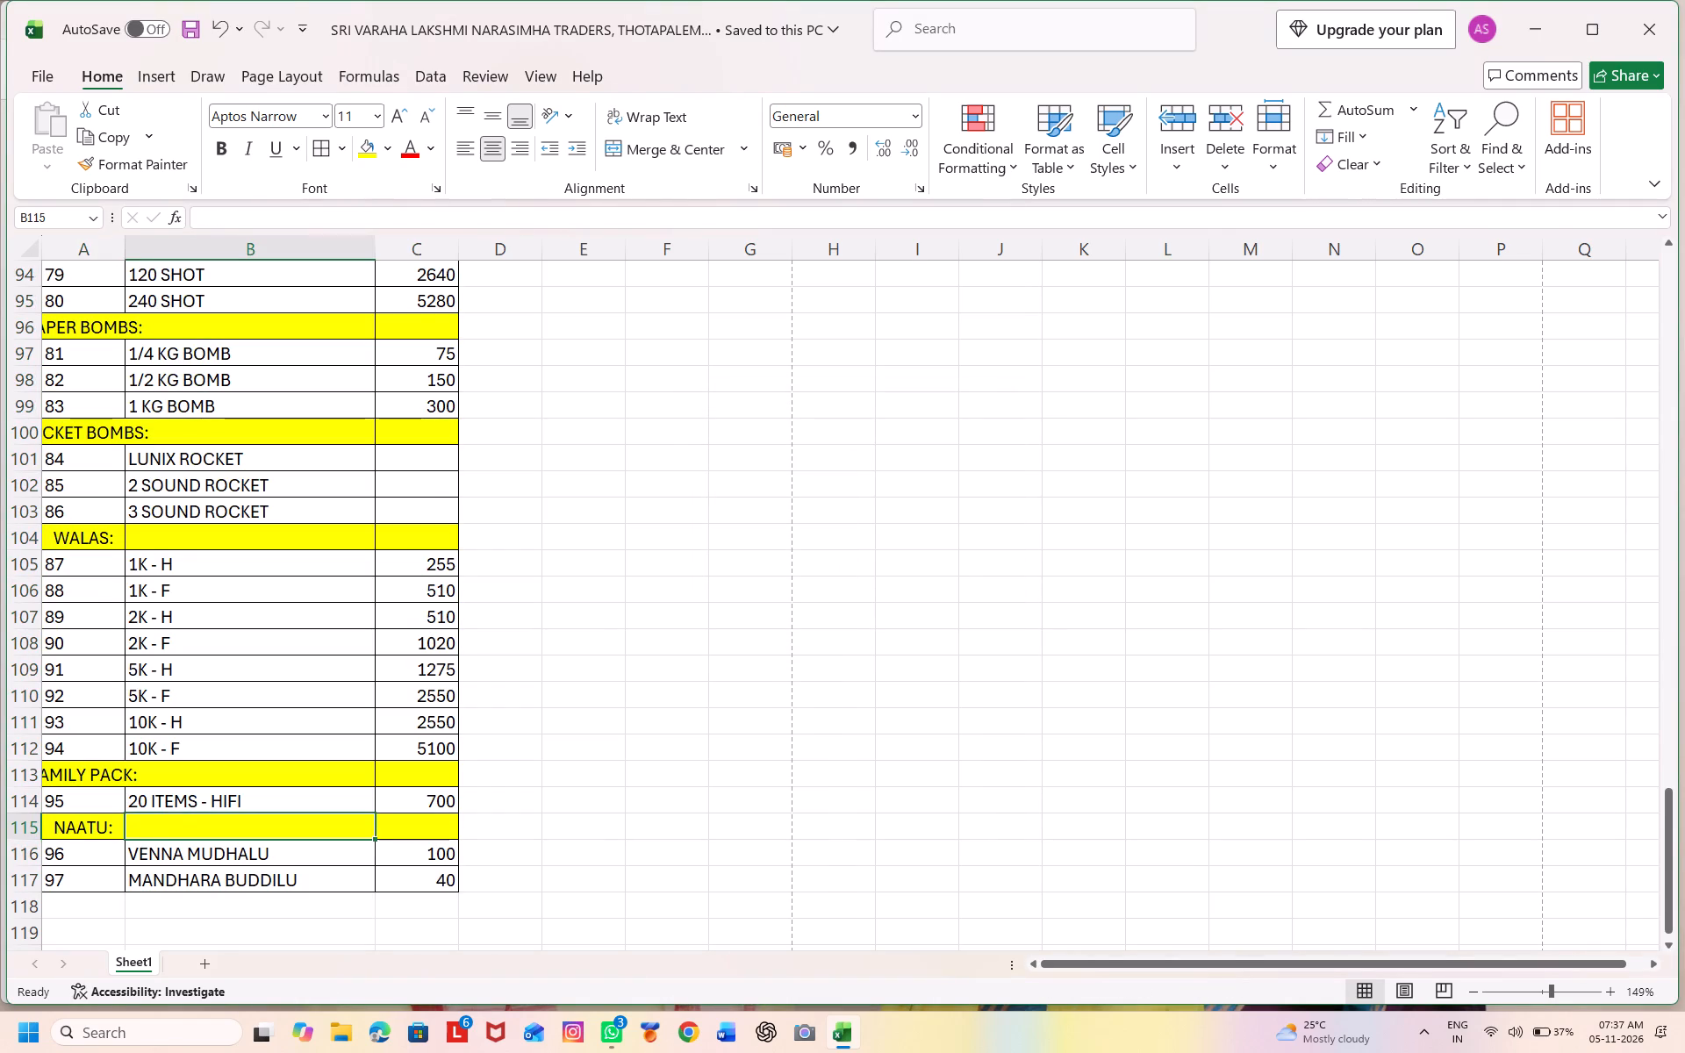
pyautogui.moveTo(75, 835); pyautogui.dragTo(398, 819)
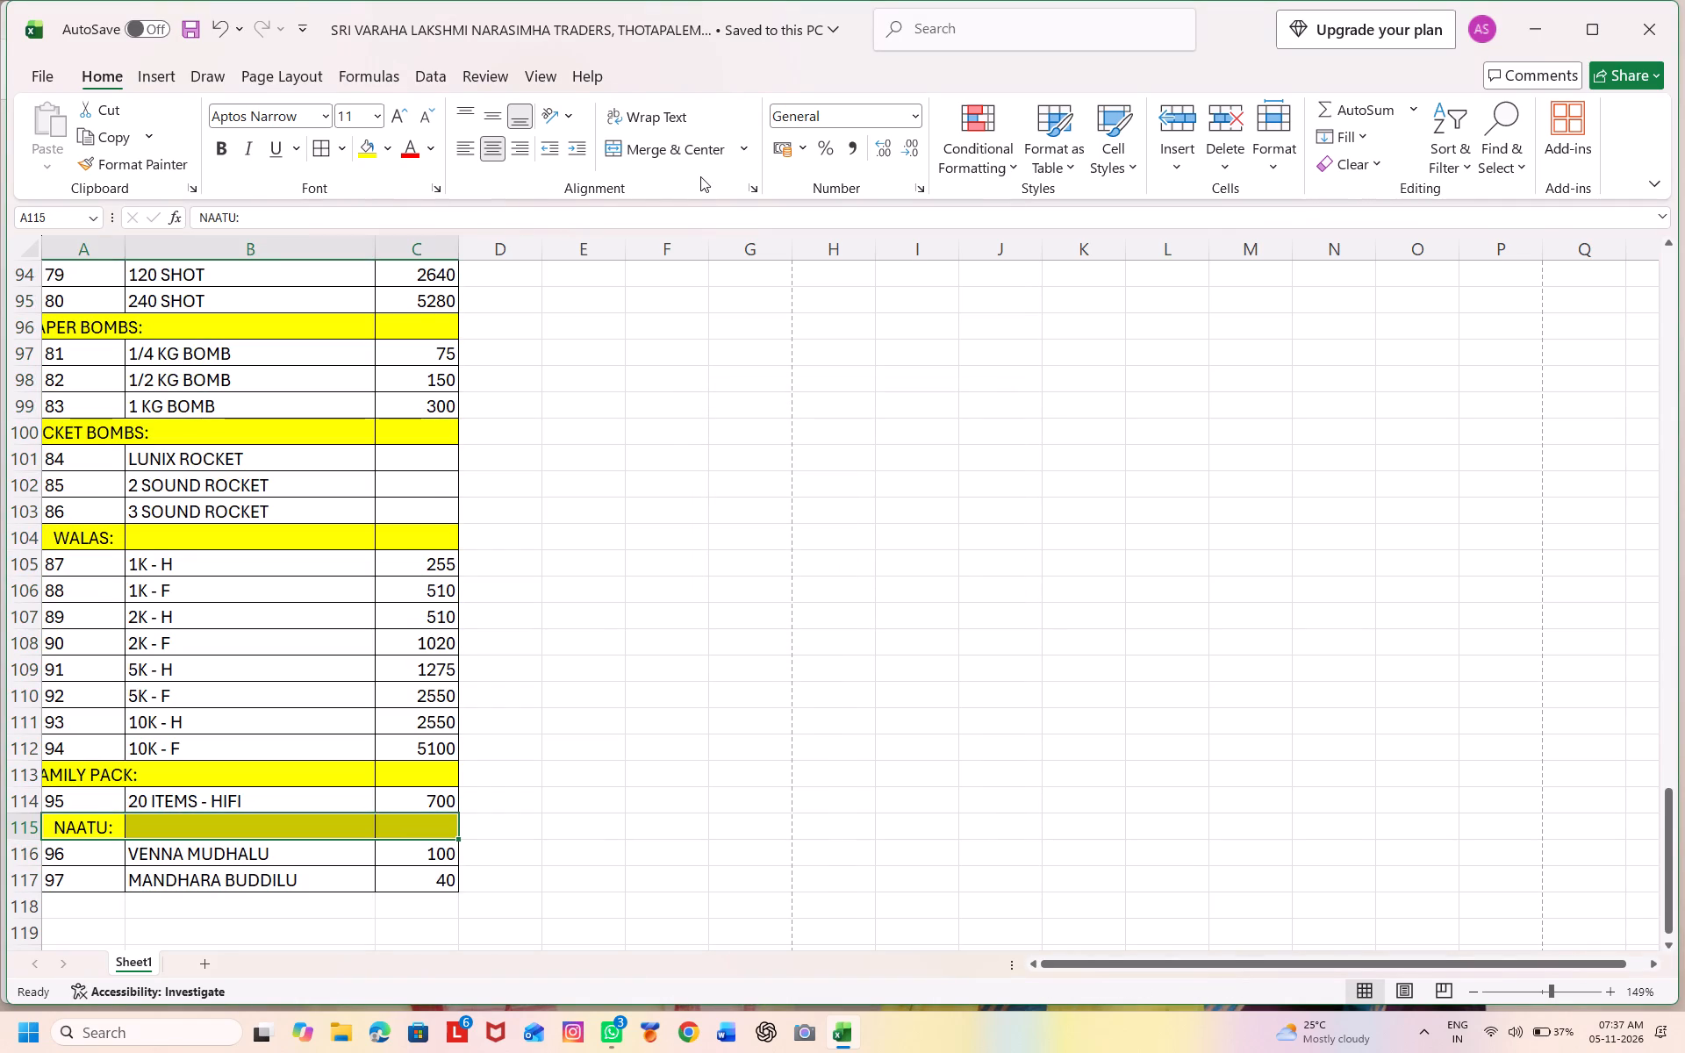
pyautogui.click(700, 160)
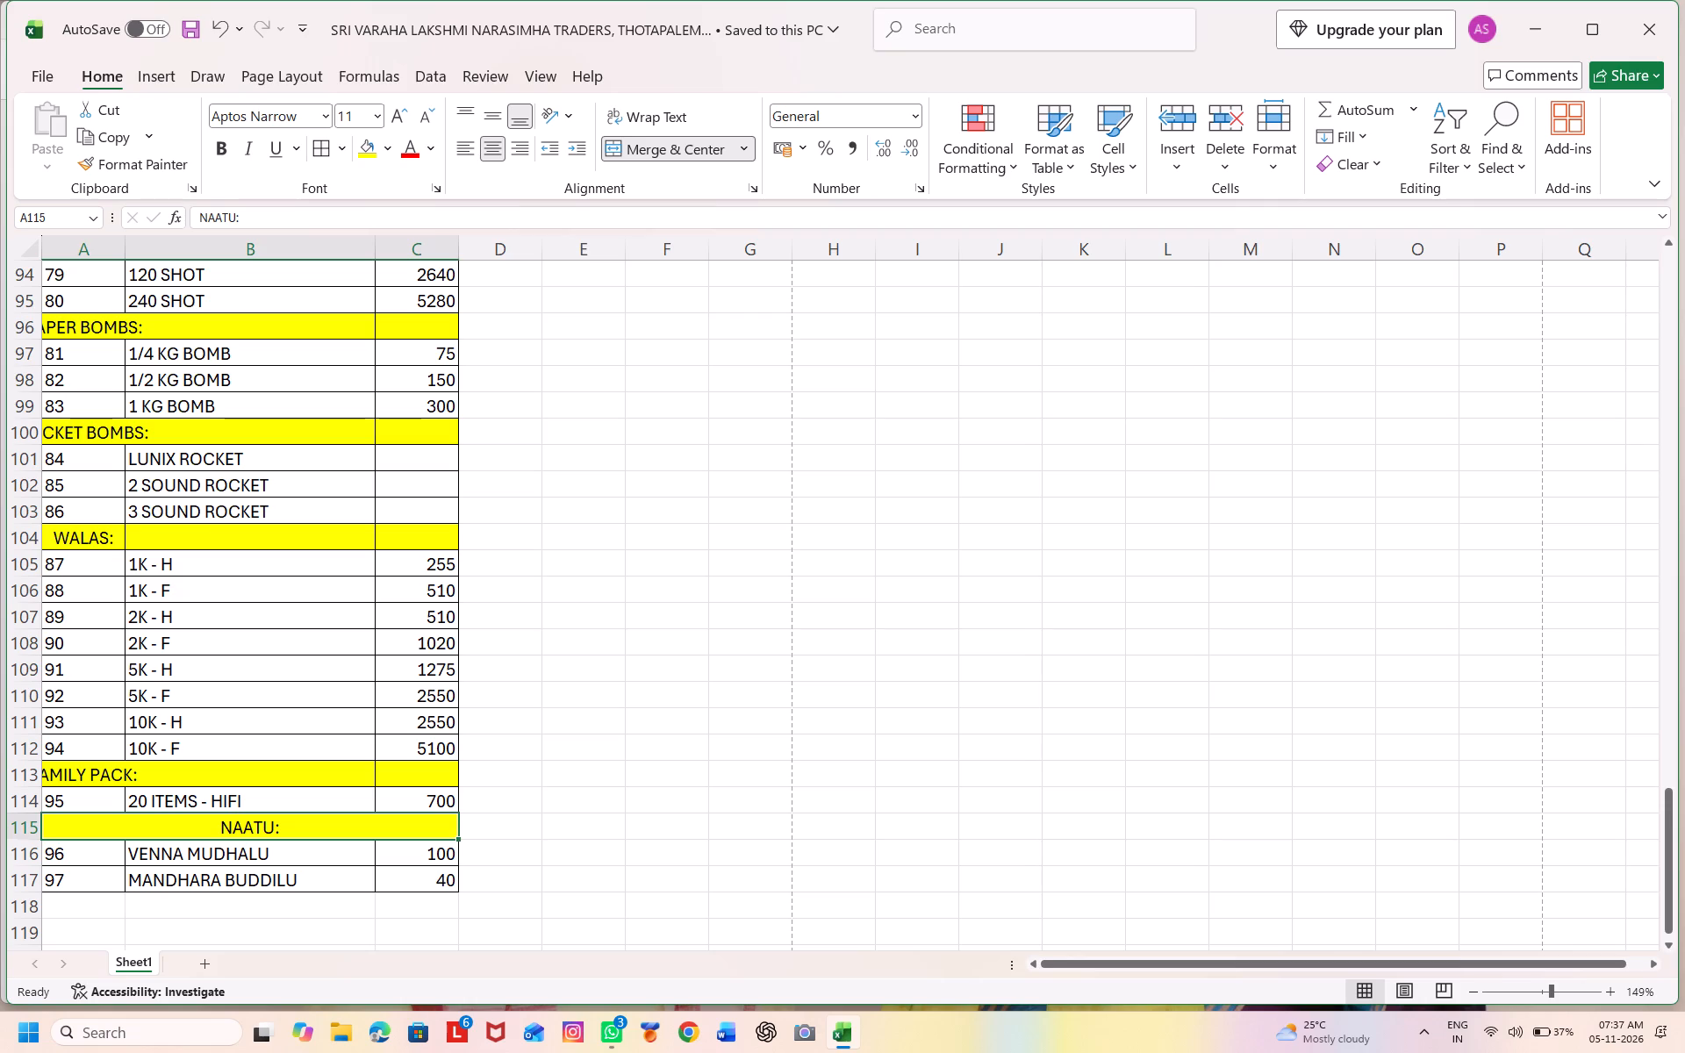
pyautogui.moveTo(85, 774); pyautogui.dragTo(442, 762)
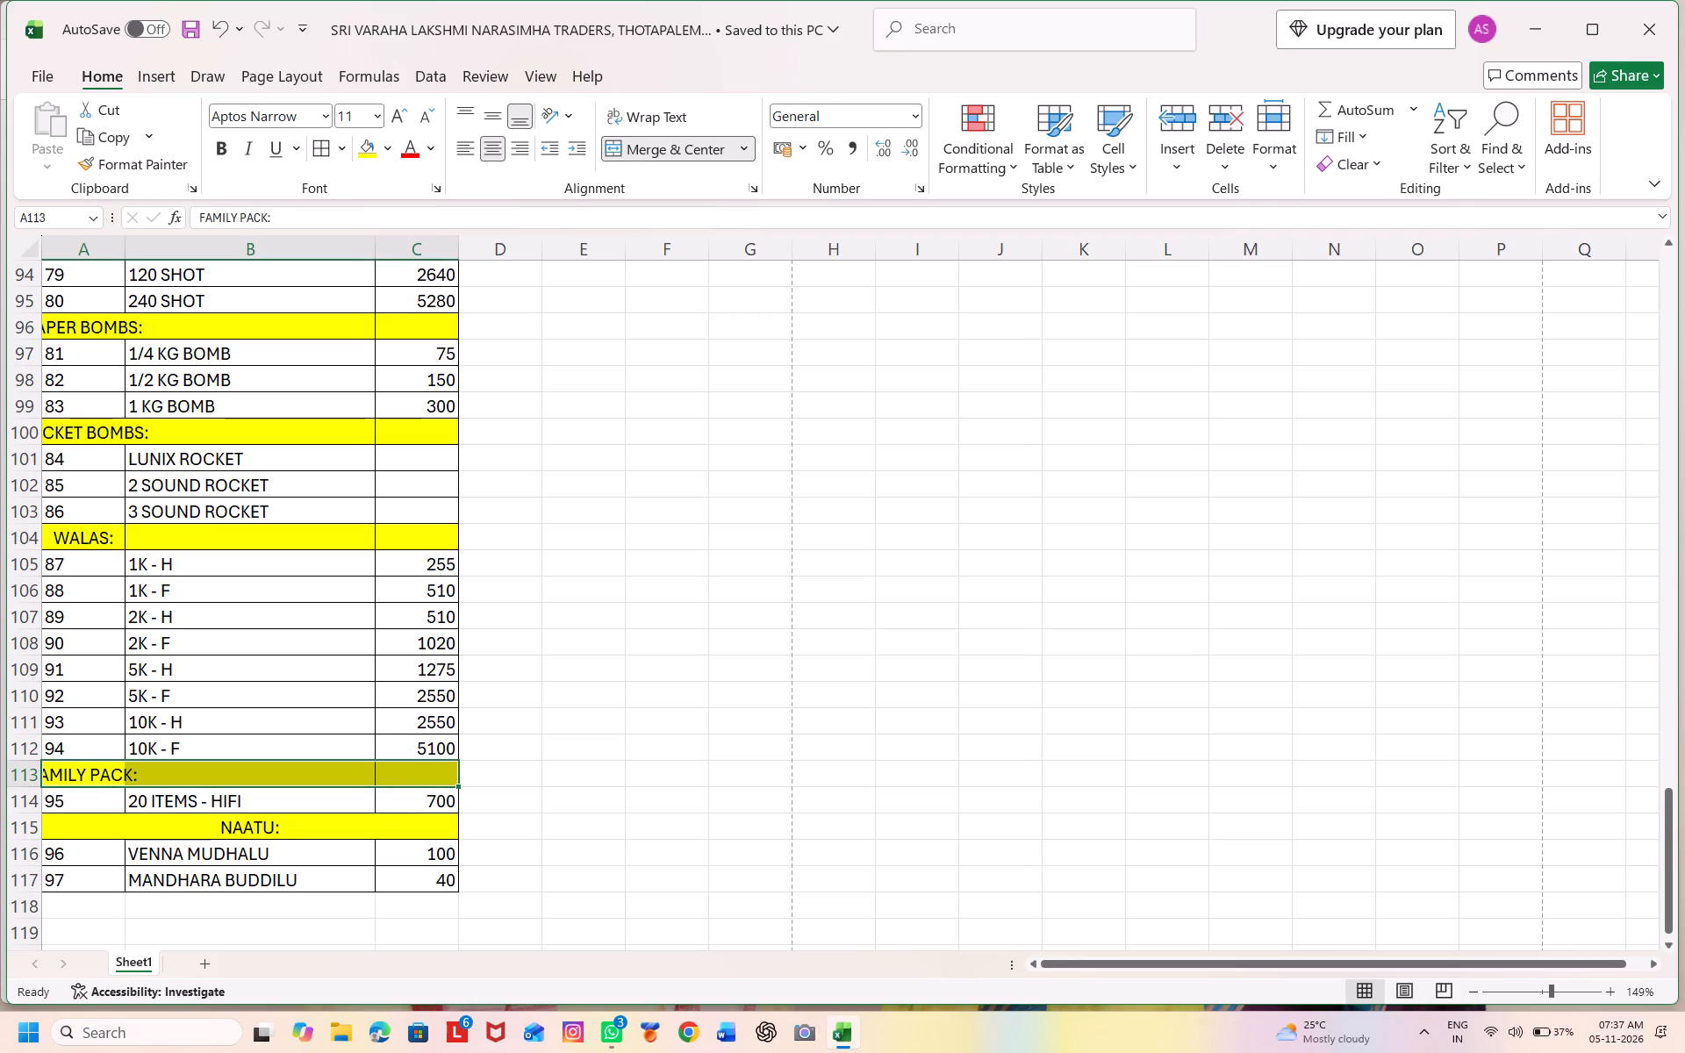
pyautogui.click(643, 144)
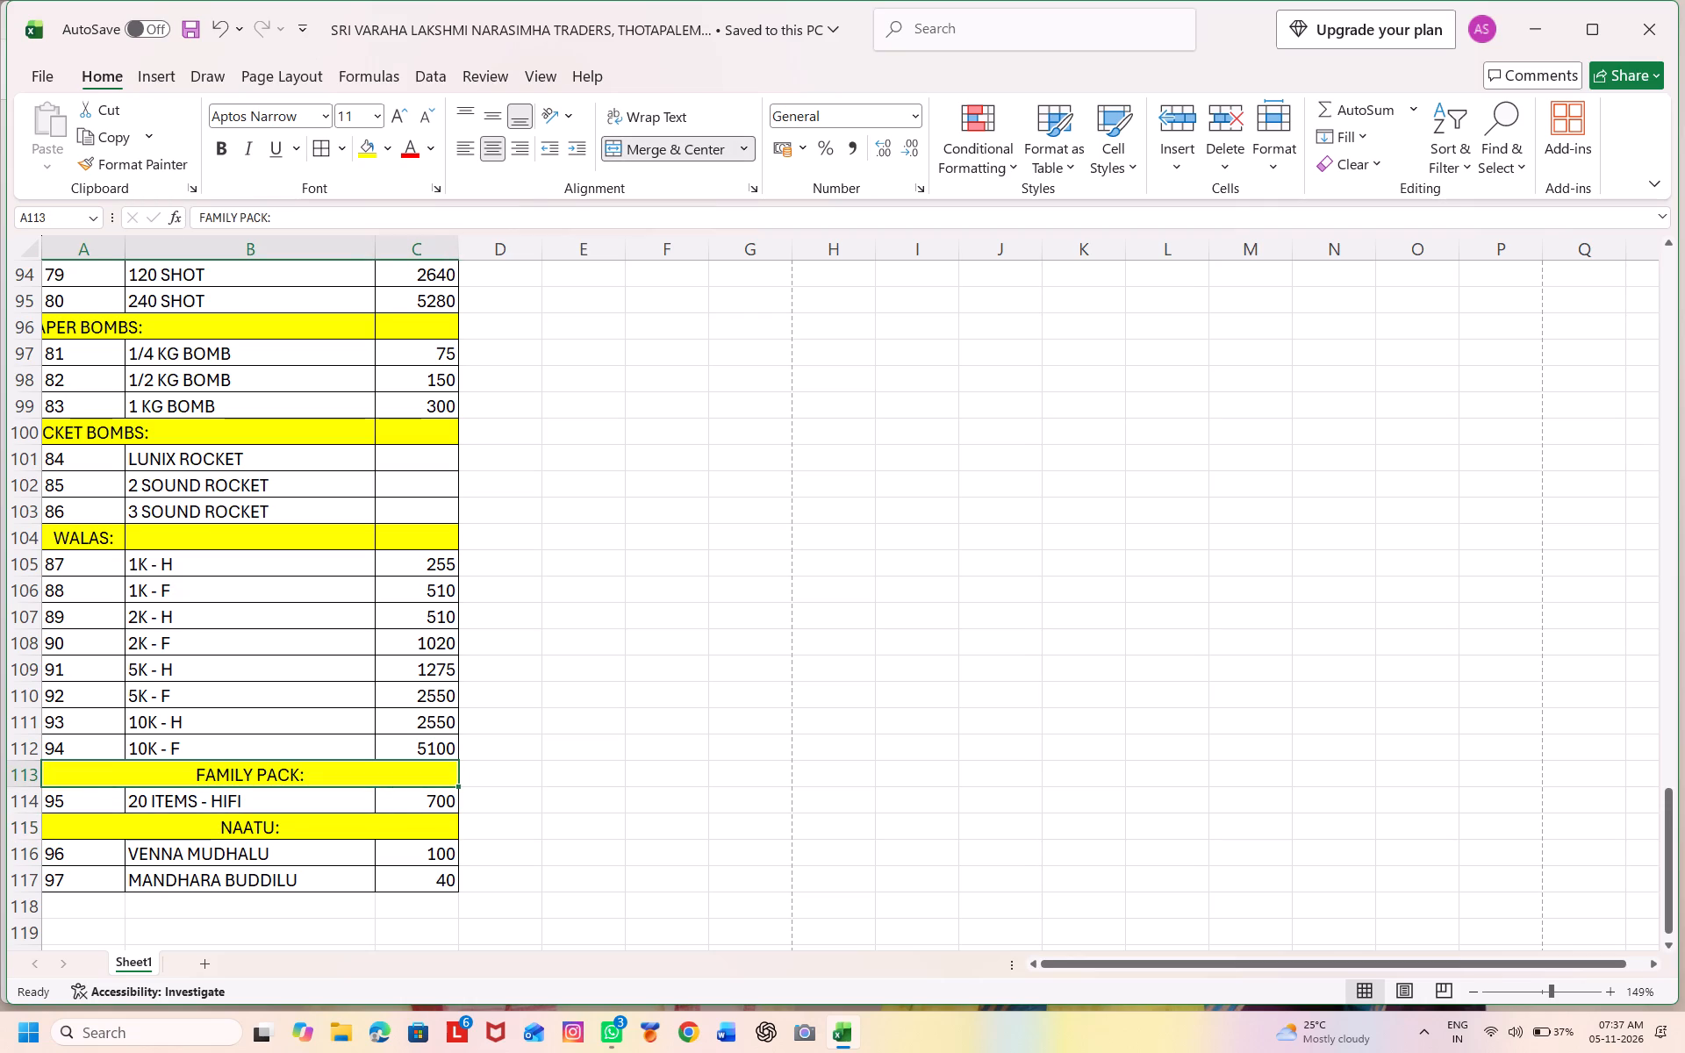
pyautogui.moveTo(72, 537); pyautogui.dragTo(415, 533)
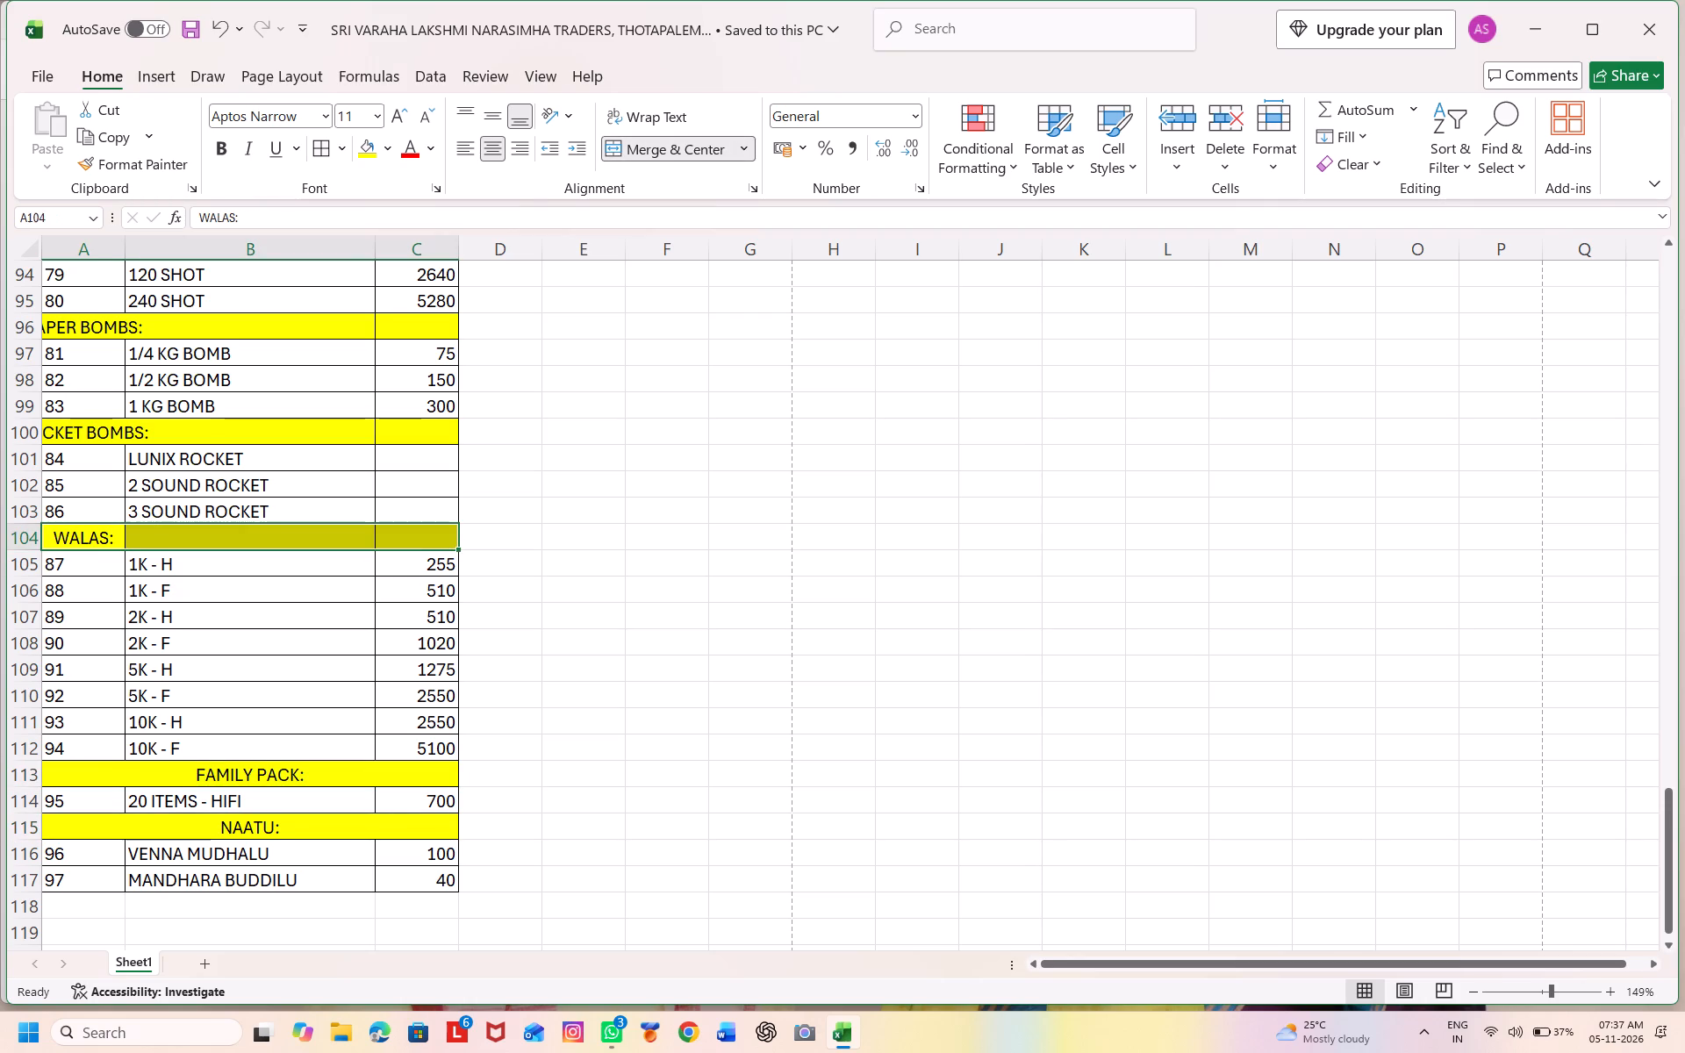
pyautogui.click(649, 156)
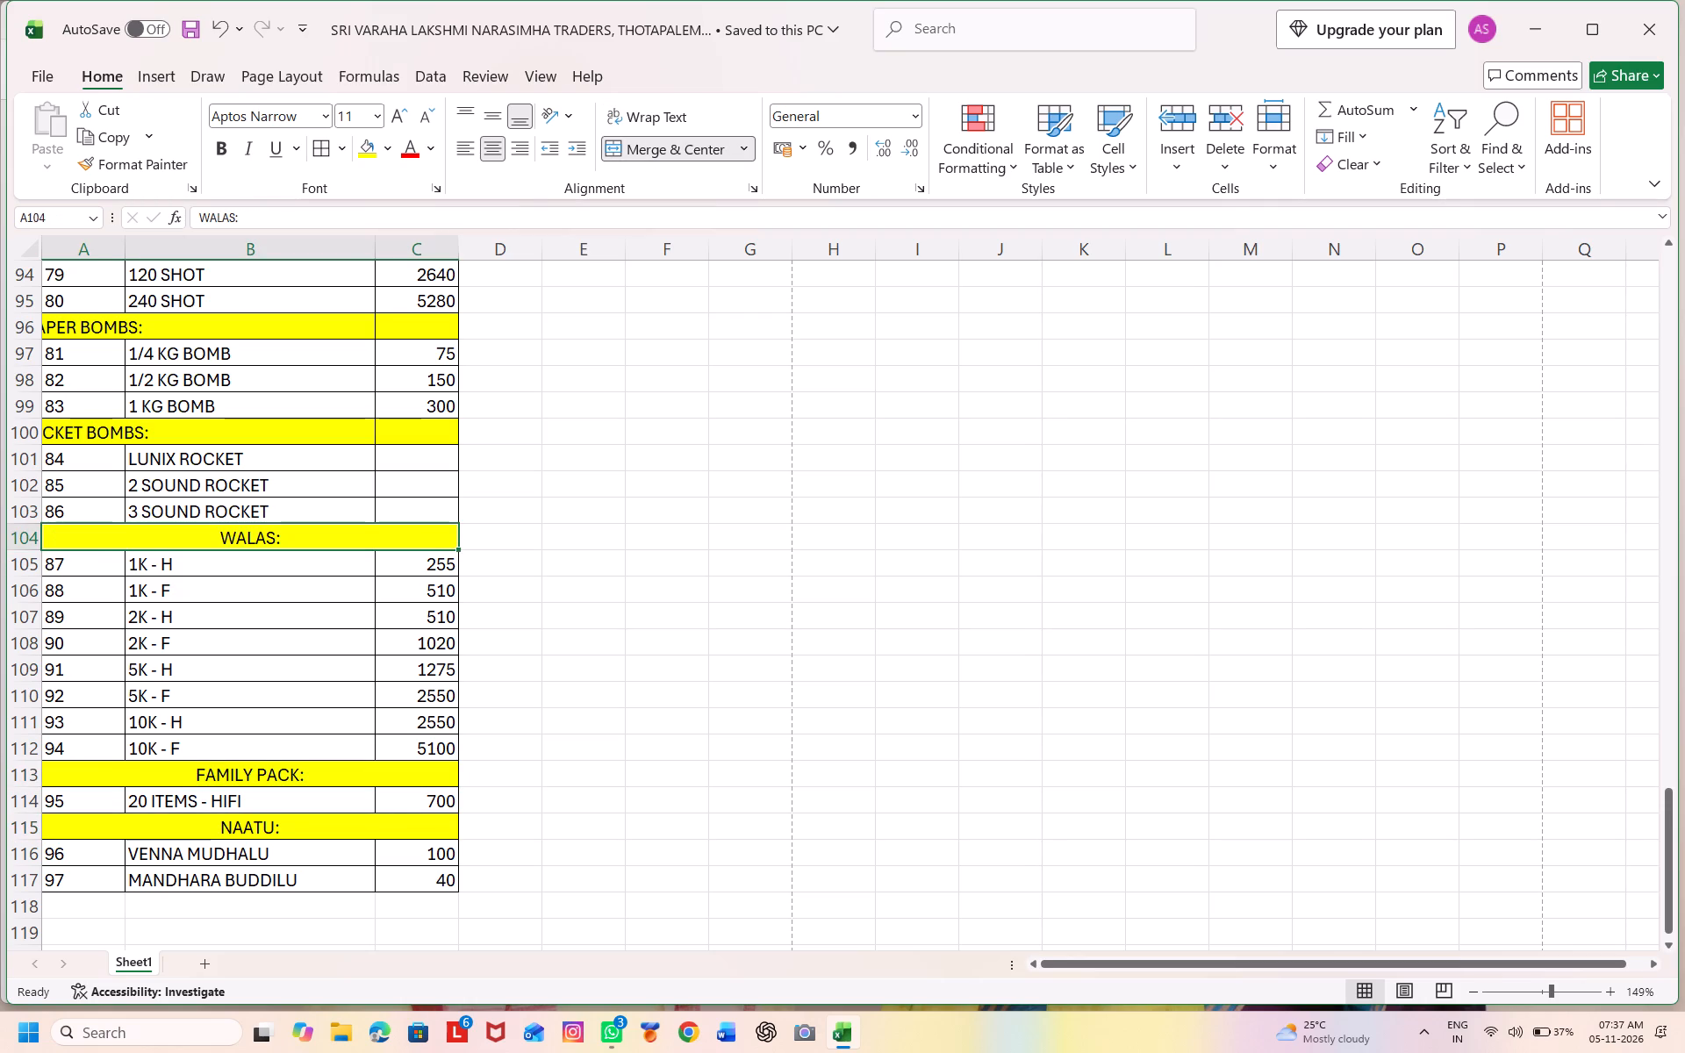
pyautogui.moveTo(97, 437); pyautogui.dragTo(436, 433)
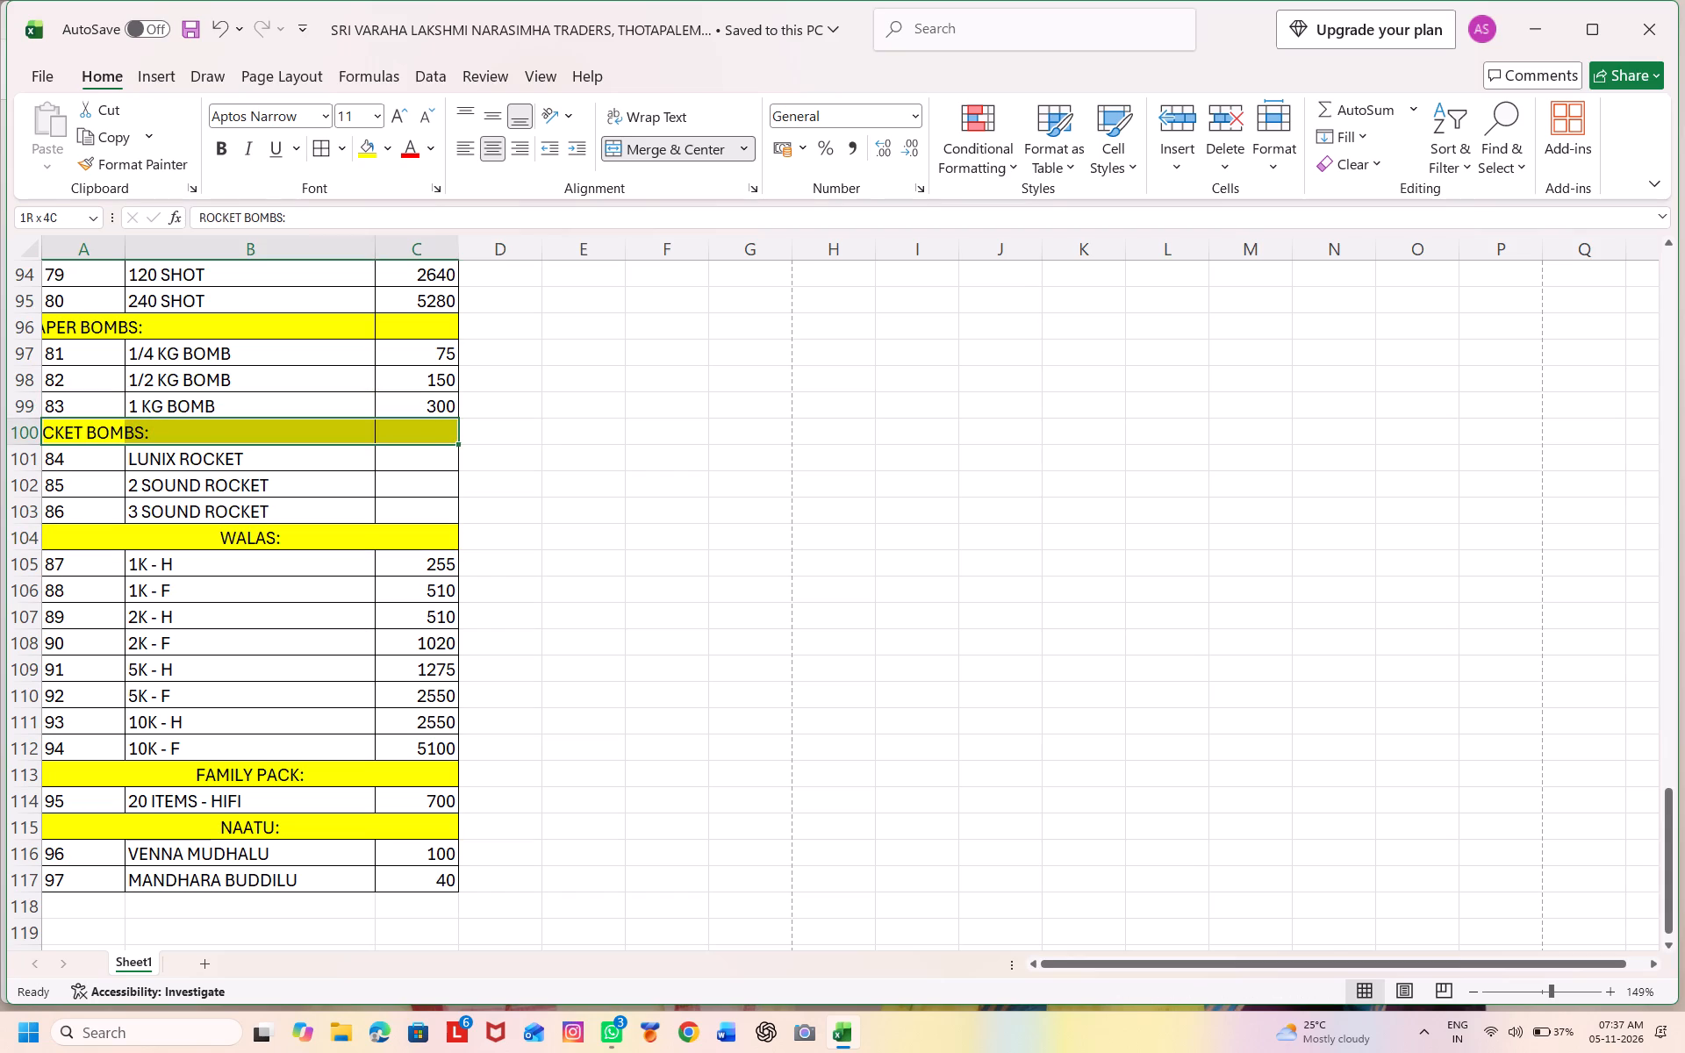
pyautogui.moveTo(436, 433); pyautogui.dragTo(424, 432)
pyautogui.click(651, 136)
pyautogui.moveTo(90, 330); pyautogui.dragTo(424, 324)
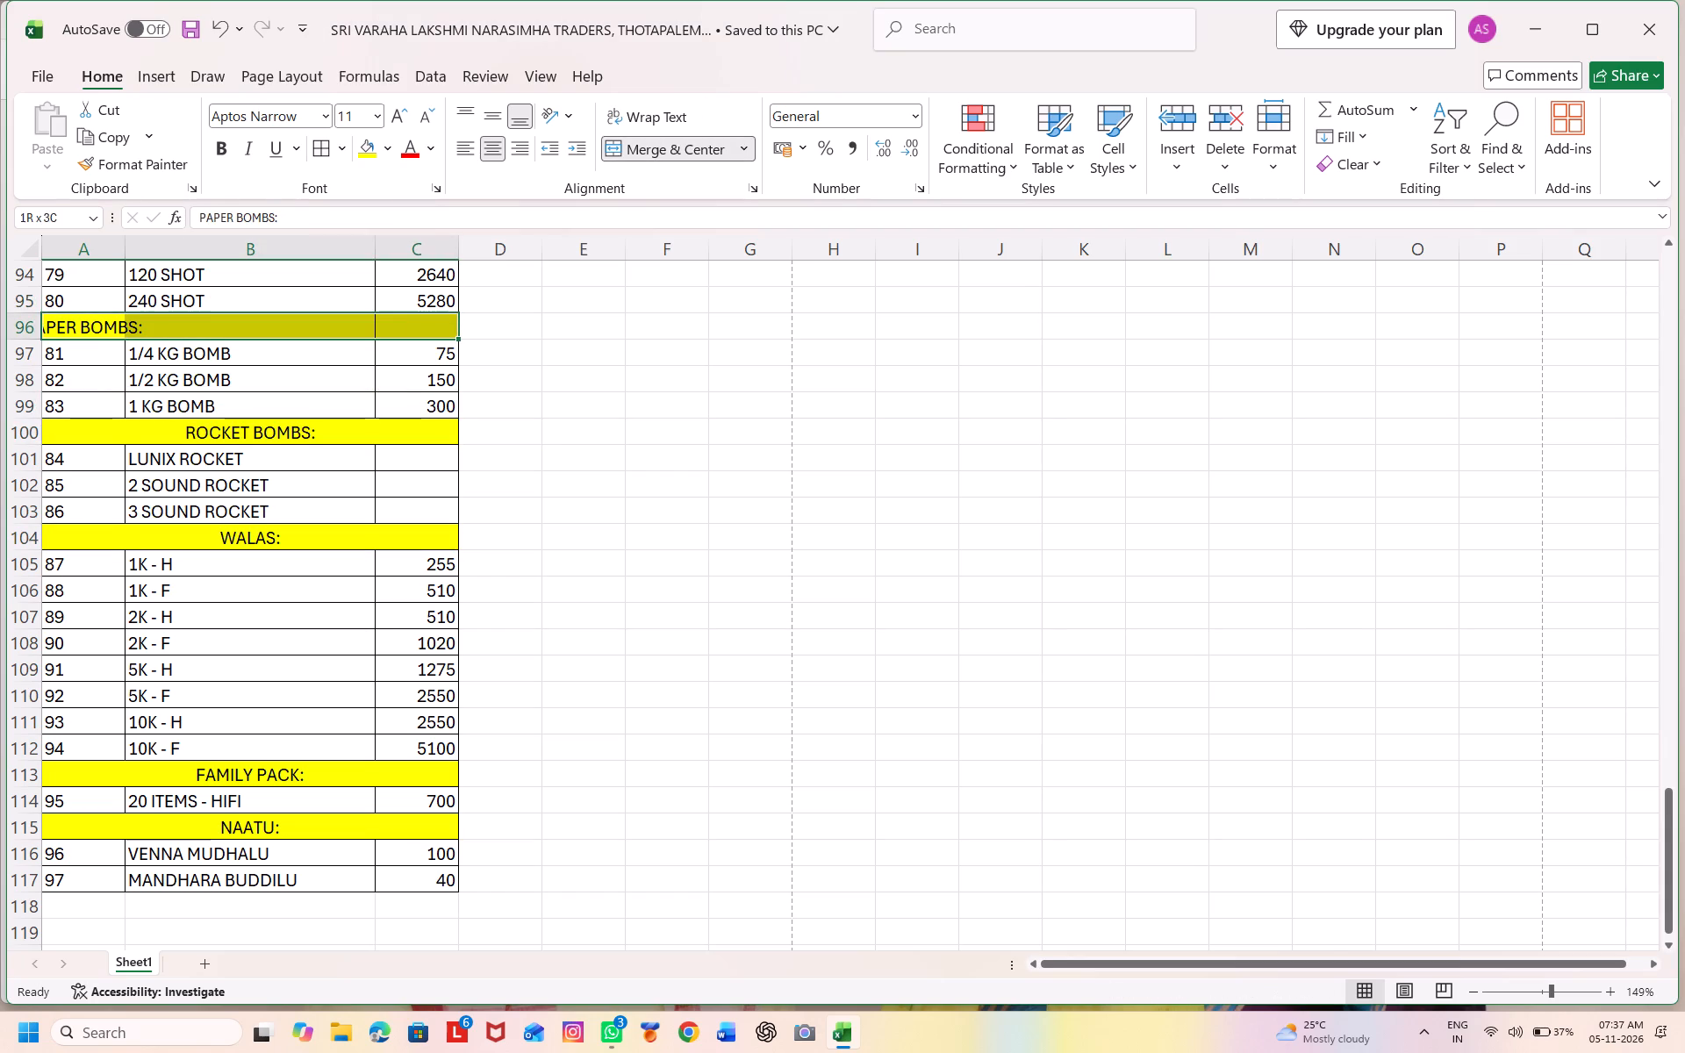
pyautogui.moveTo(424, 324); pyautogui.dragTo(423, 323)
pyautogui.click(638, 141)
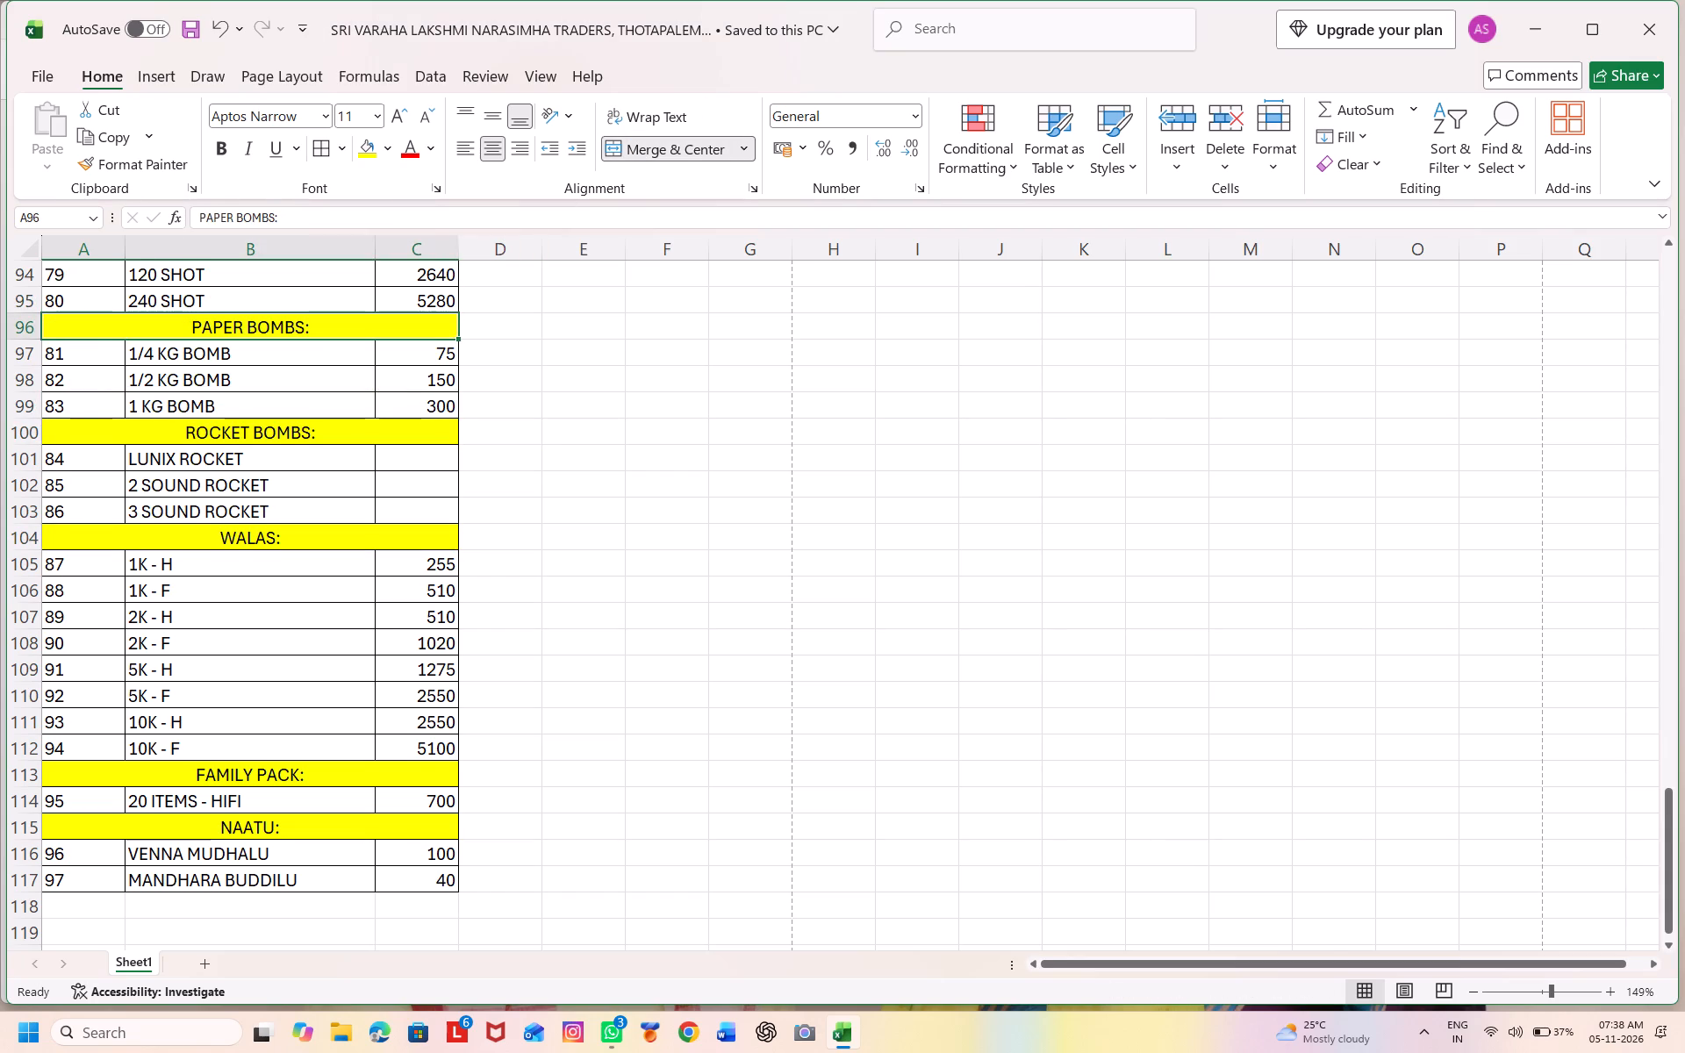
# Merge and center the SHOTS, VANKAYA BOMB and LAXMI BOMBS headings across columns A to C.
pyautogui.scroll(6, 391, 348)
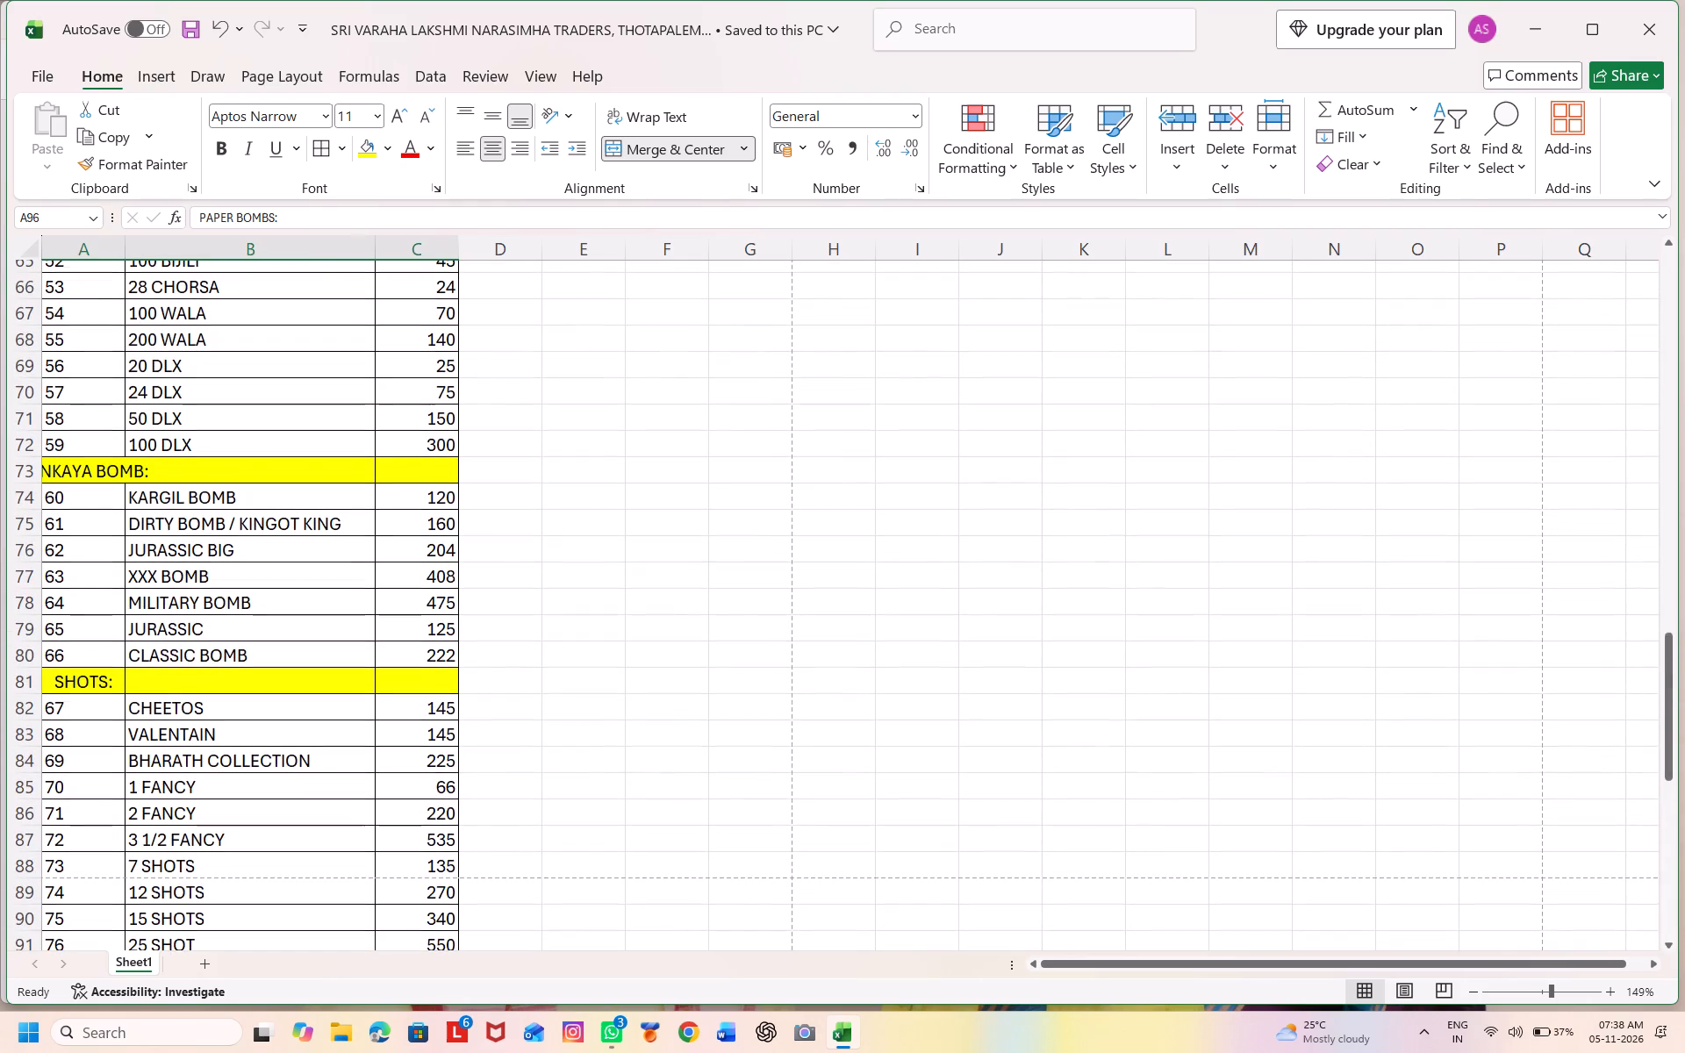
pyautogui.moveTo(100, 684); pyautogui.dragTo(420, 684)
pyautogui.click(672, 159)
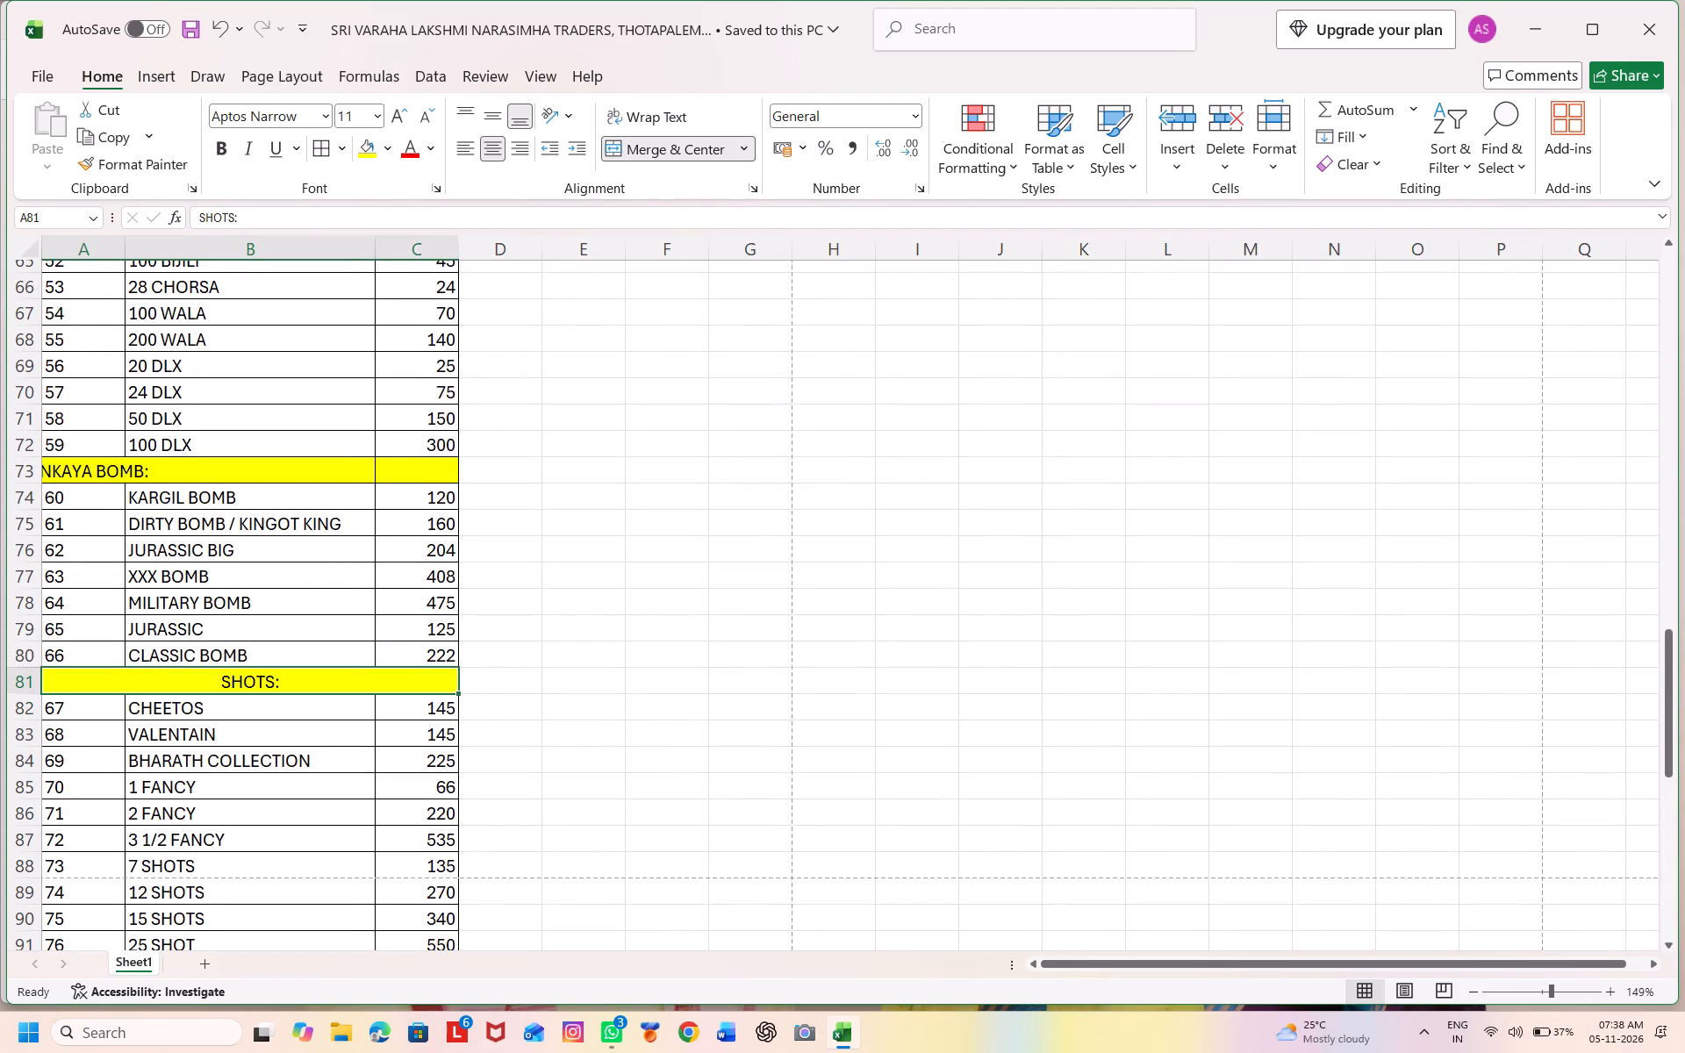
pyautogui.moveTo(84, 467); pyautogui.dragTo(390, 462)
pyautogui.click(665, 154)
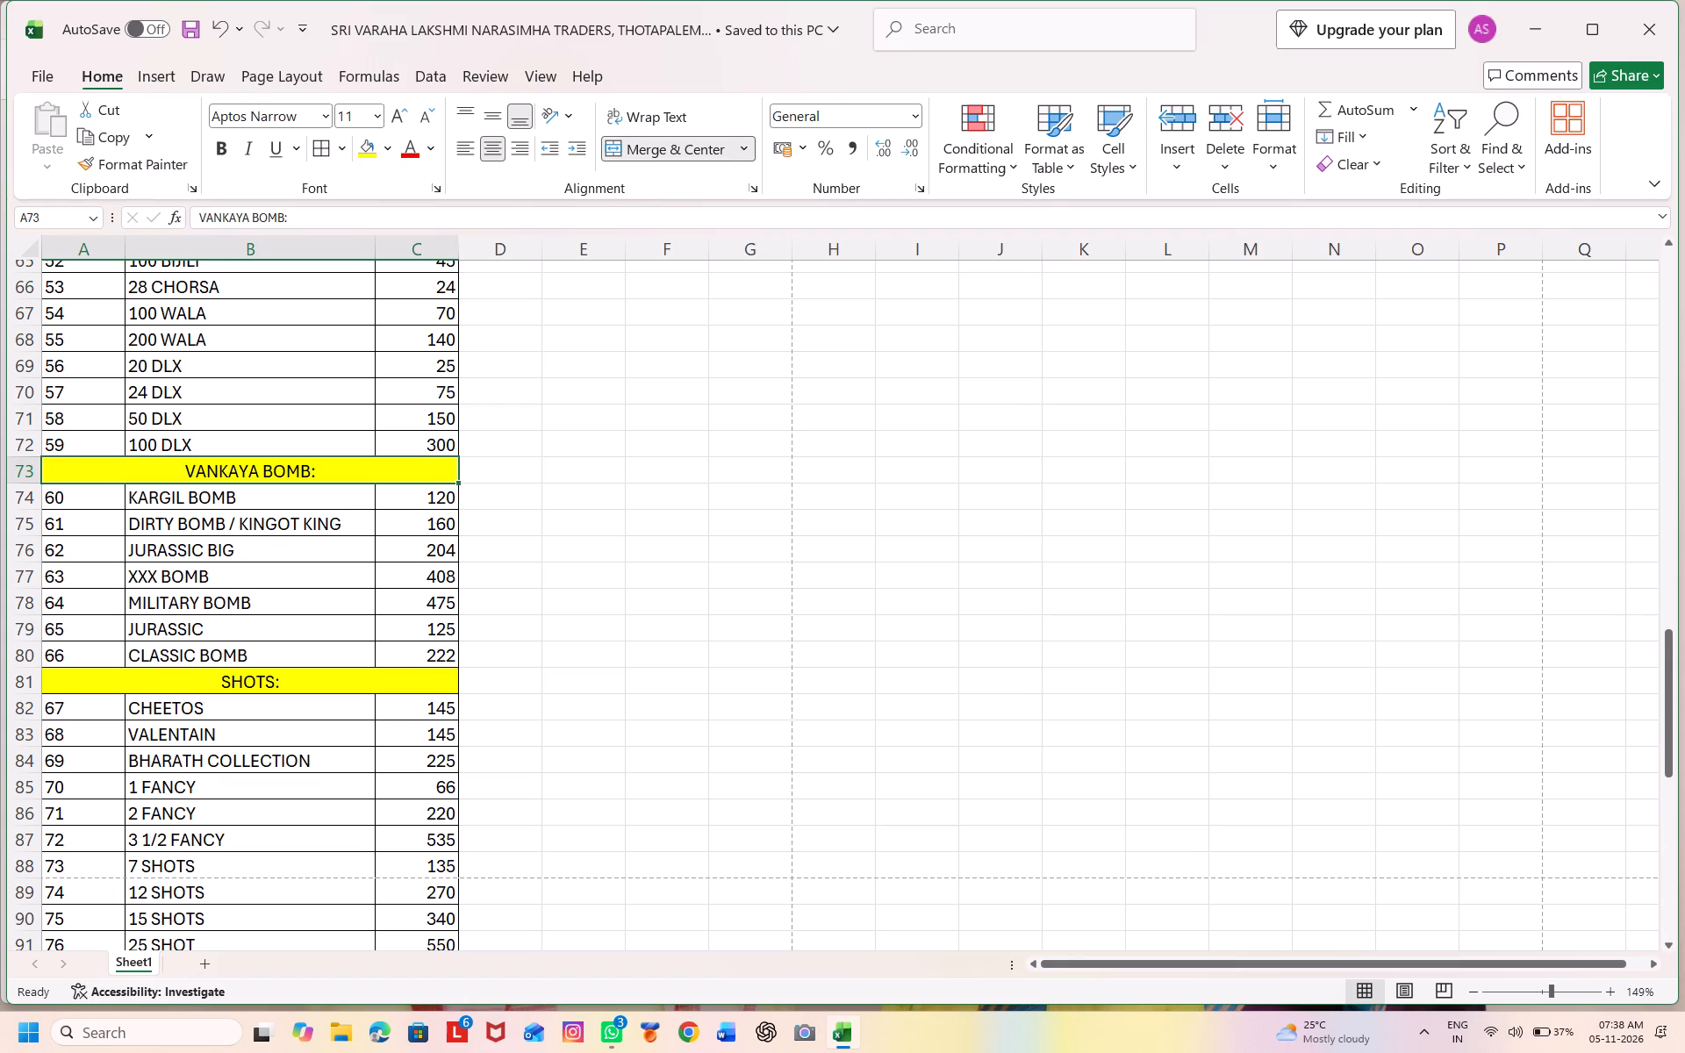
pyautogui.scroll(6, 260, 525)
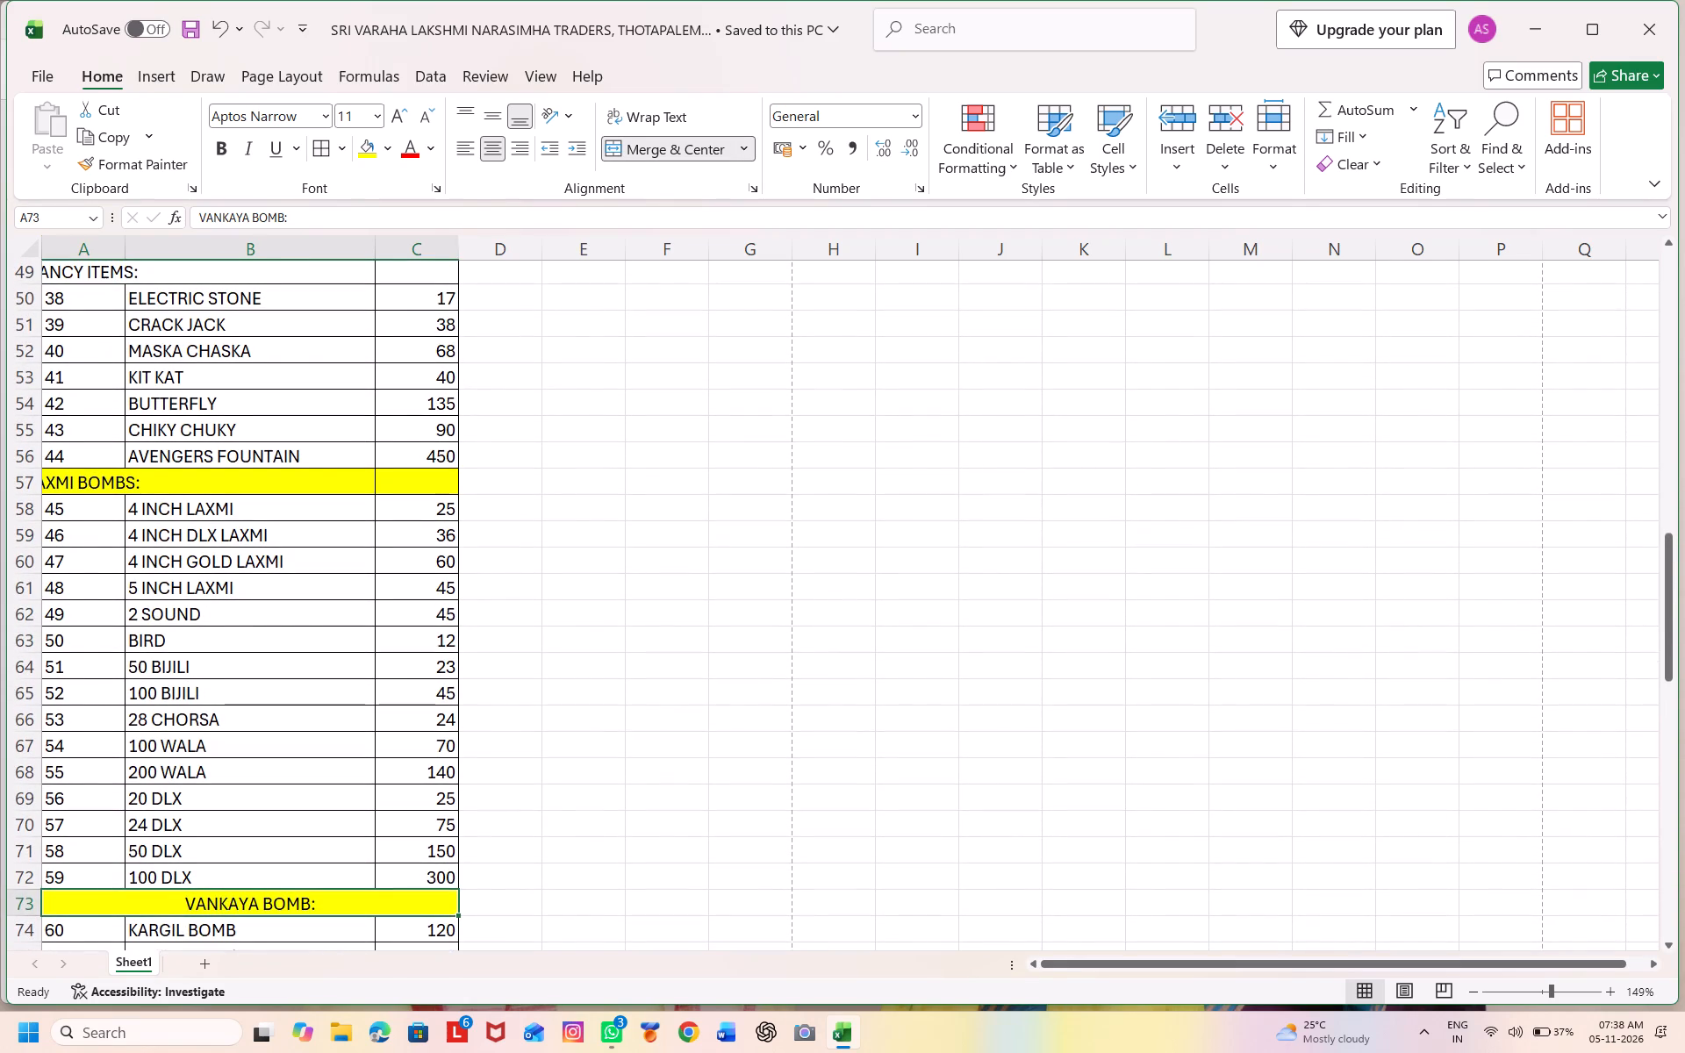
pyautogui.moveTo(92, 486); pyautogui.dragTo(420, 477)
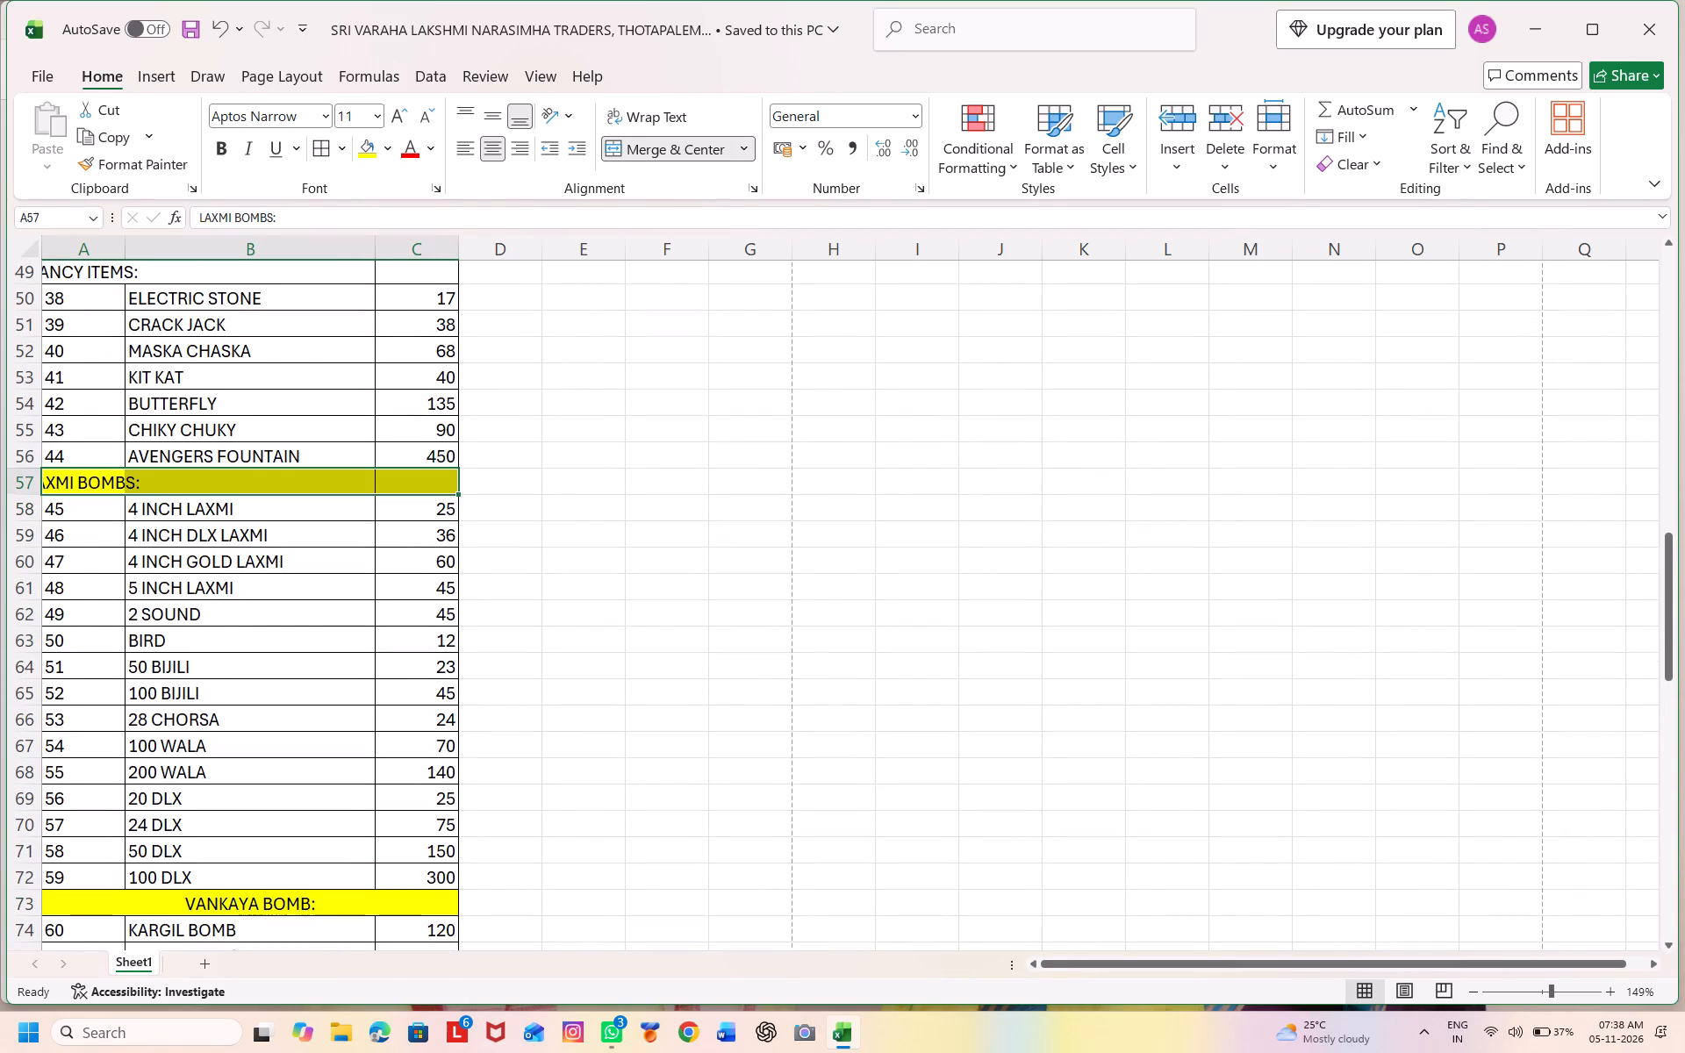
pyautogui.click(680, 144)
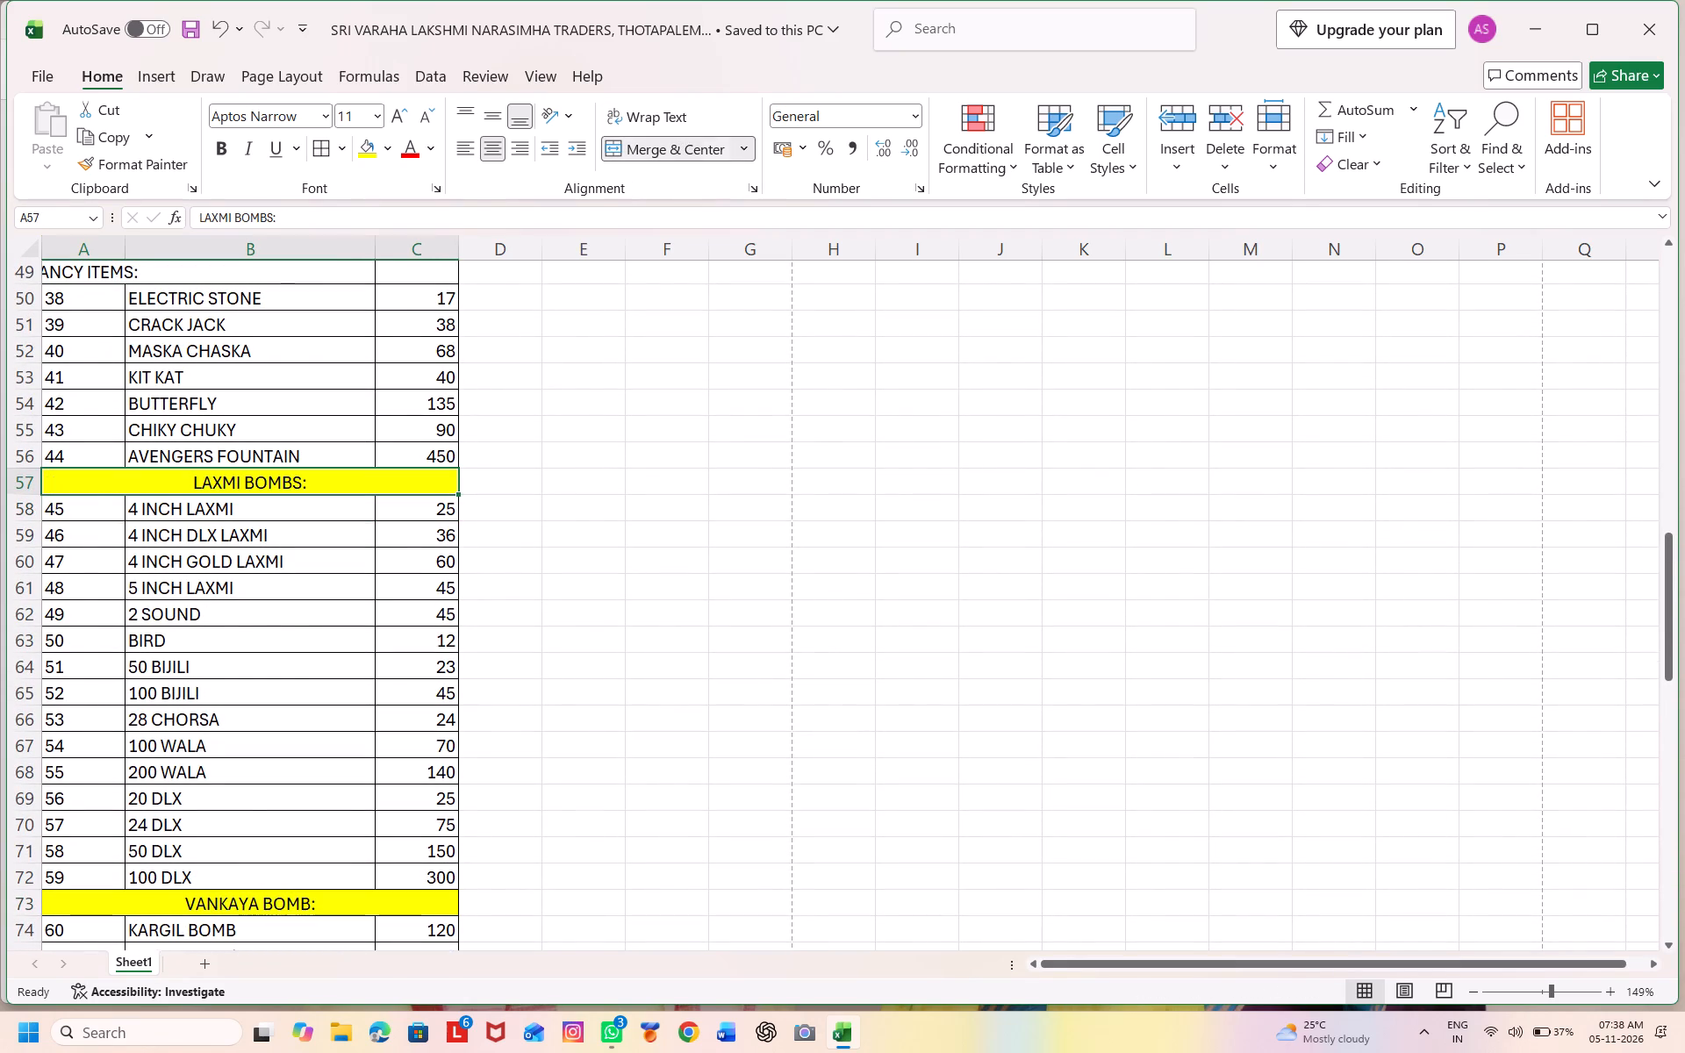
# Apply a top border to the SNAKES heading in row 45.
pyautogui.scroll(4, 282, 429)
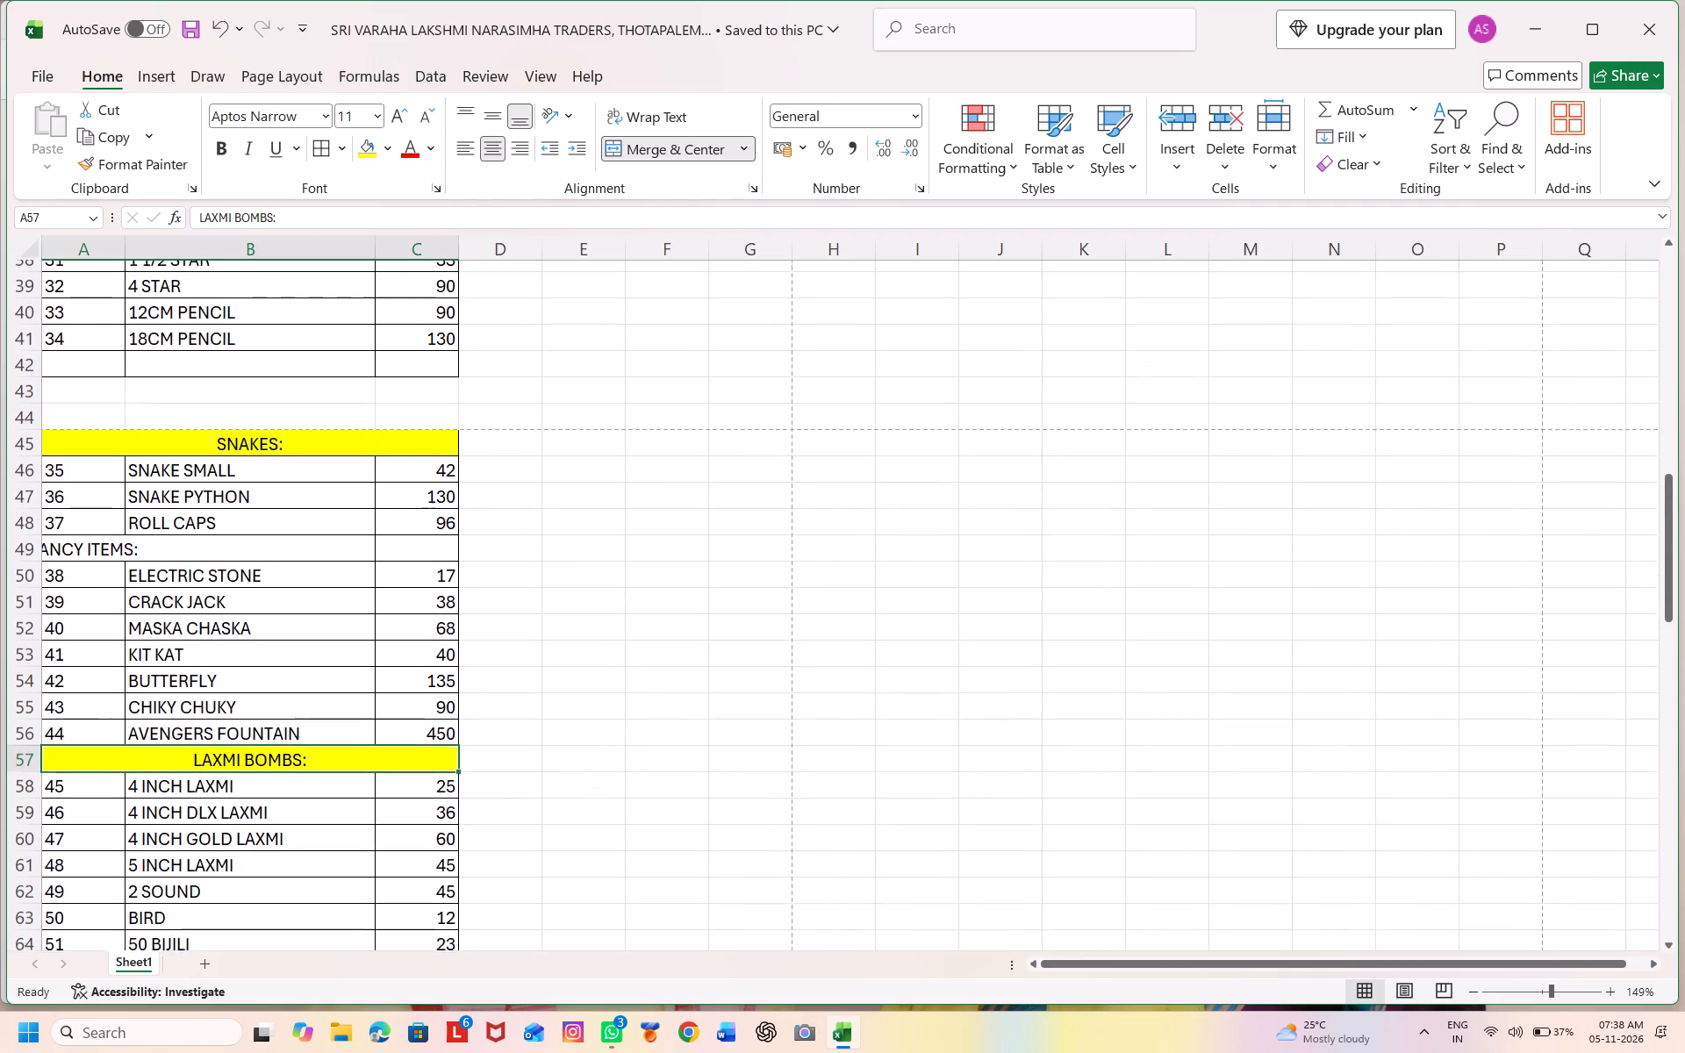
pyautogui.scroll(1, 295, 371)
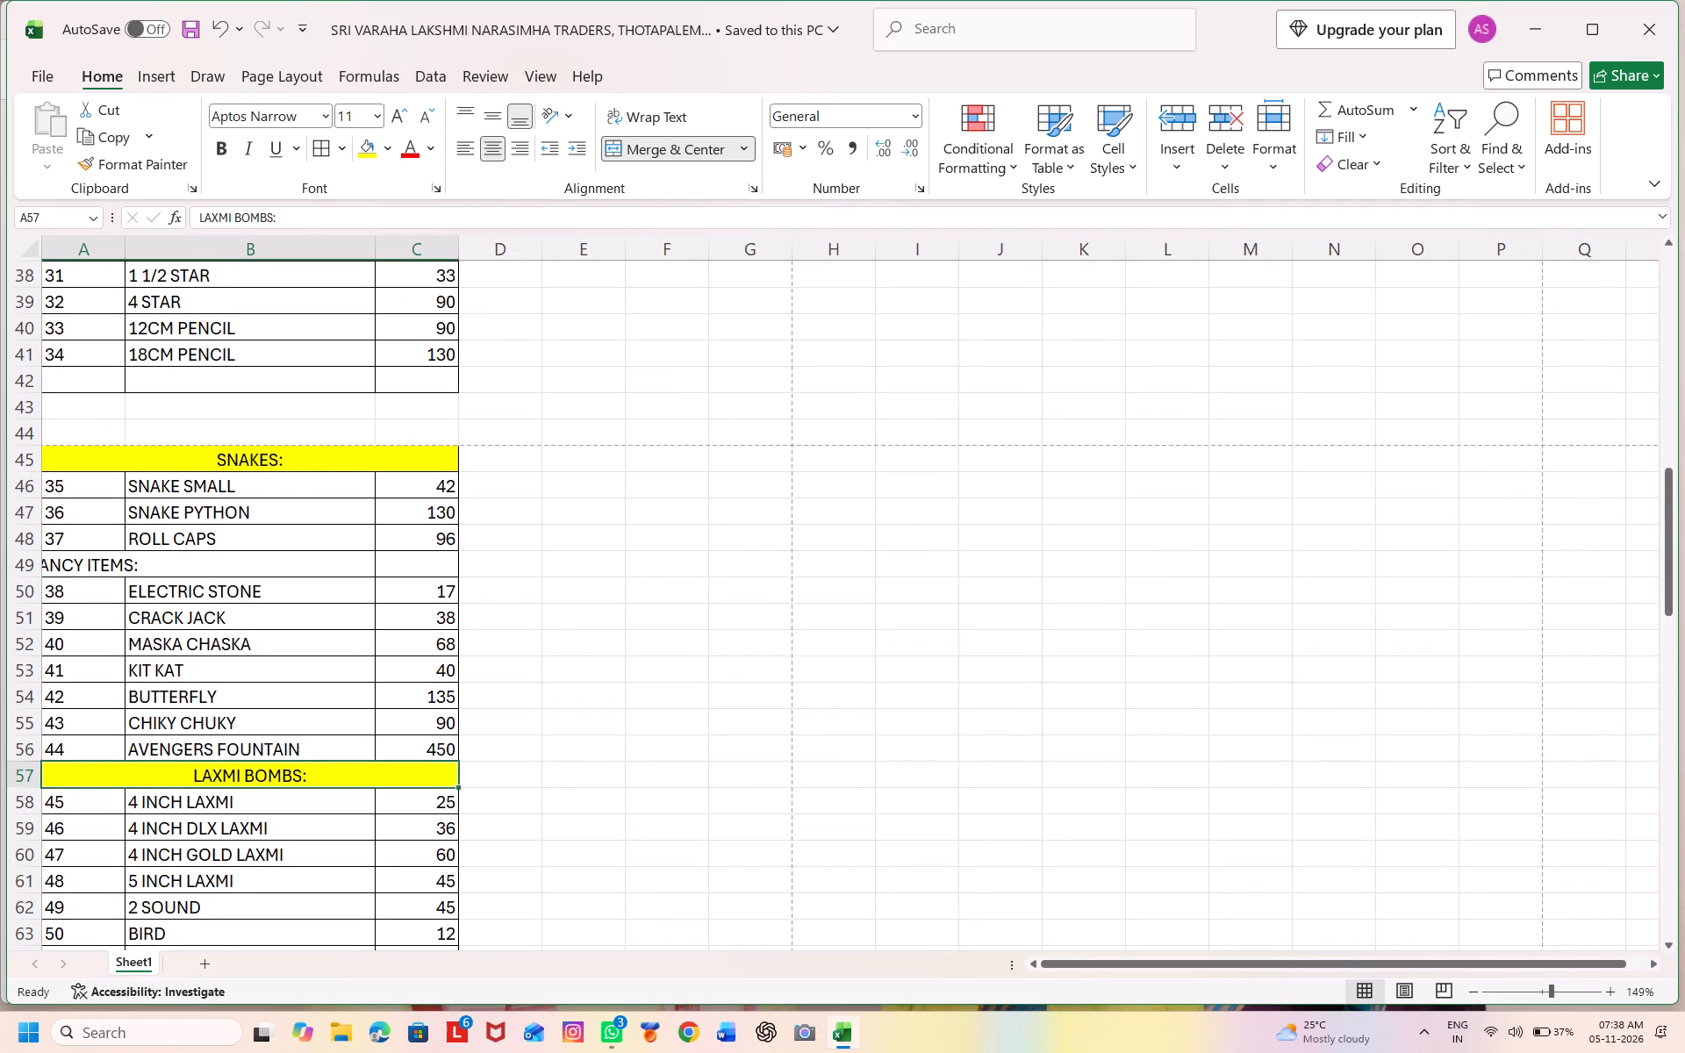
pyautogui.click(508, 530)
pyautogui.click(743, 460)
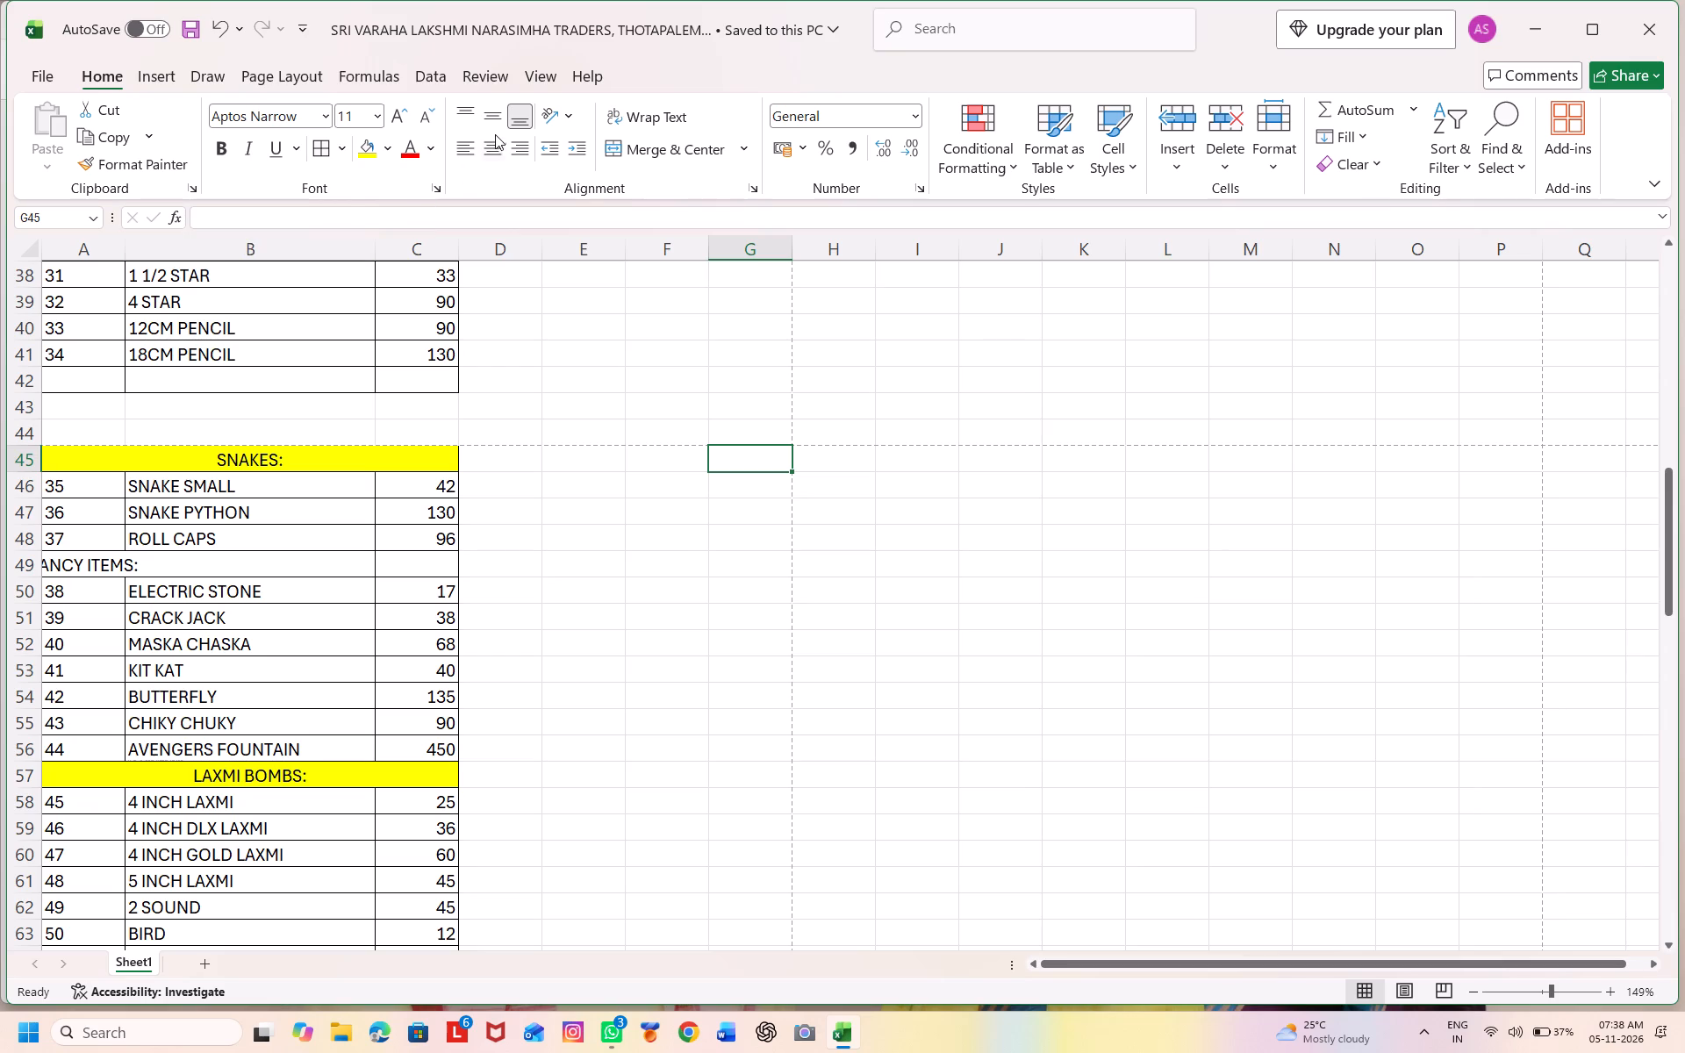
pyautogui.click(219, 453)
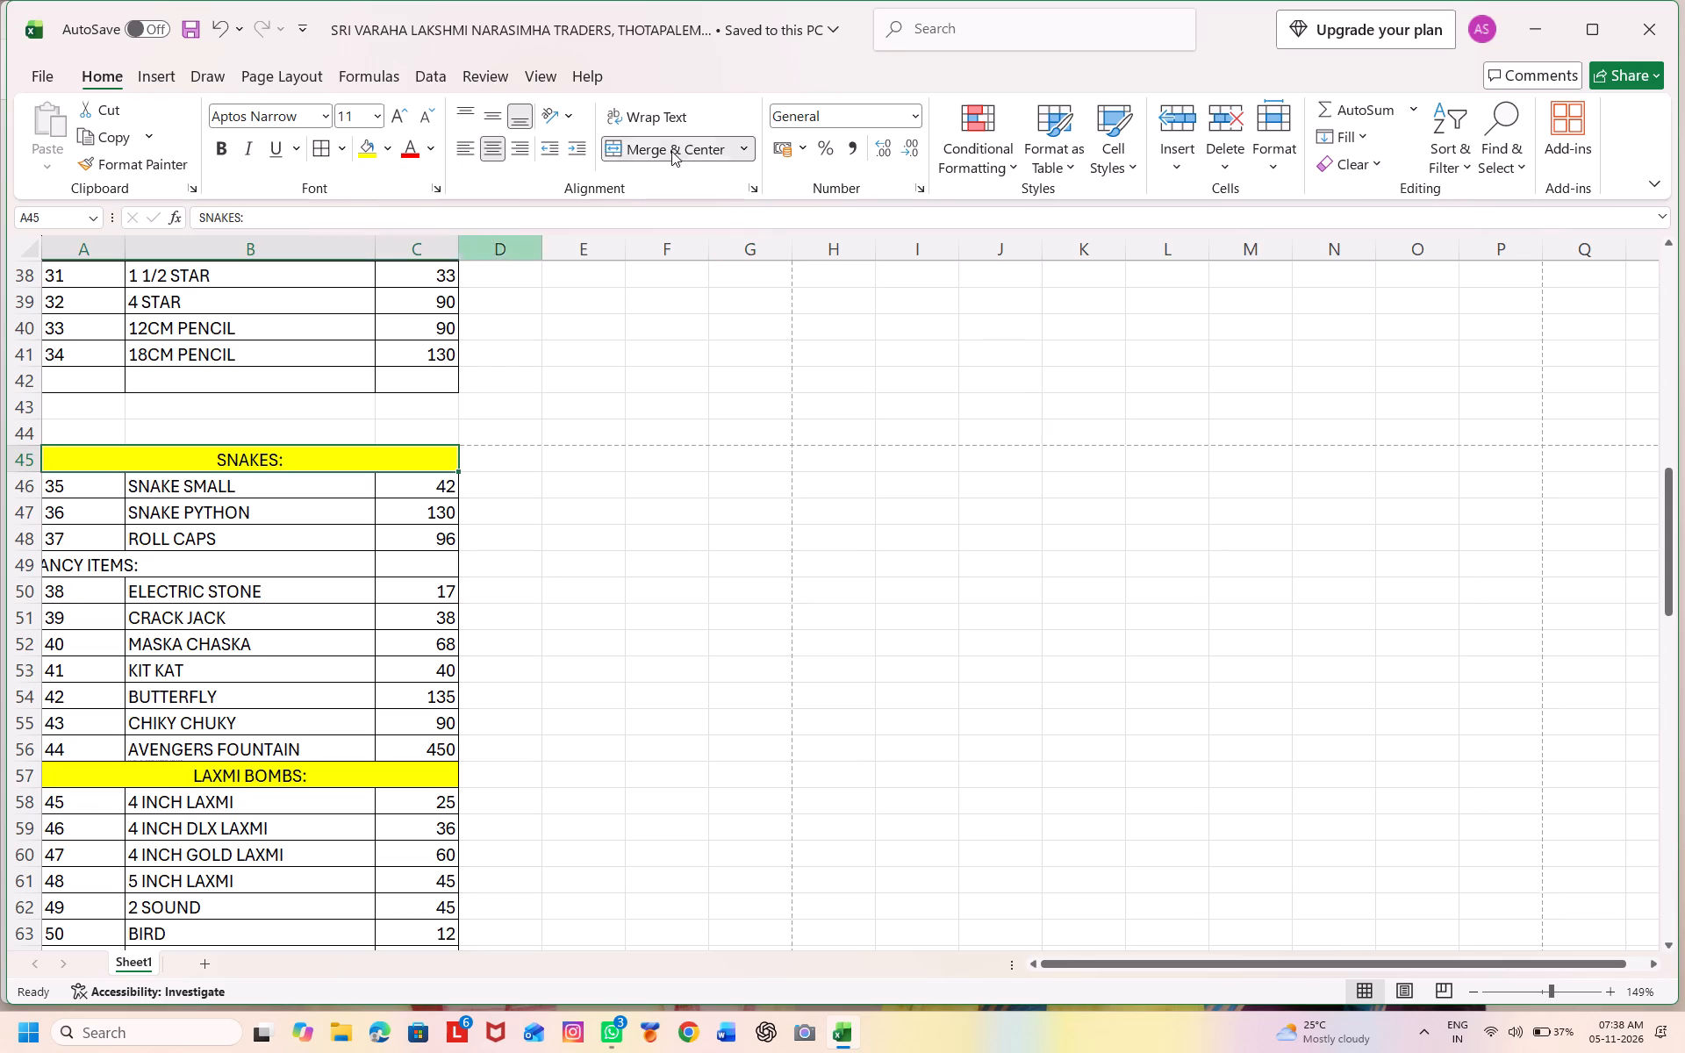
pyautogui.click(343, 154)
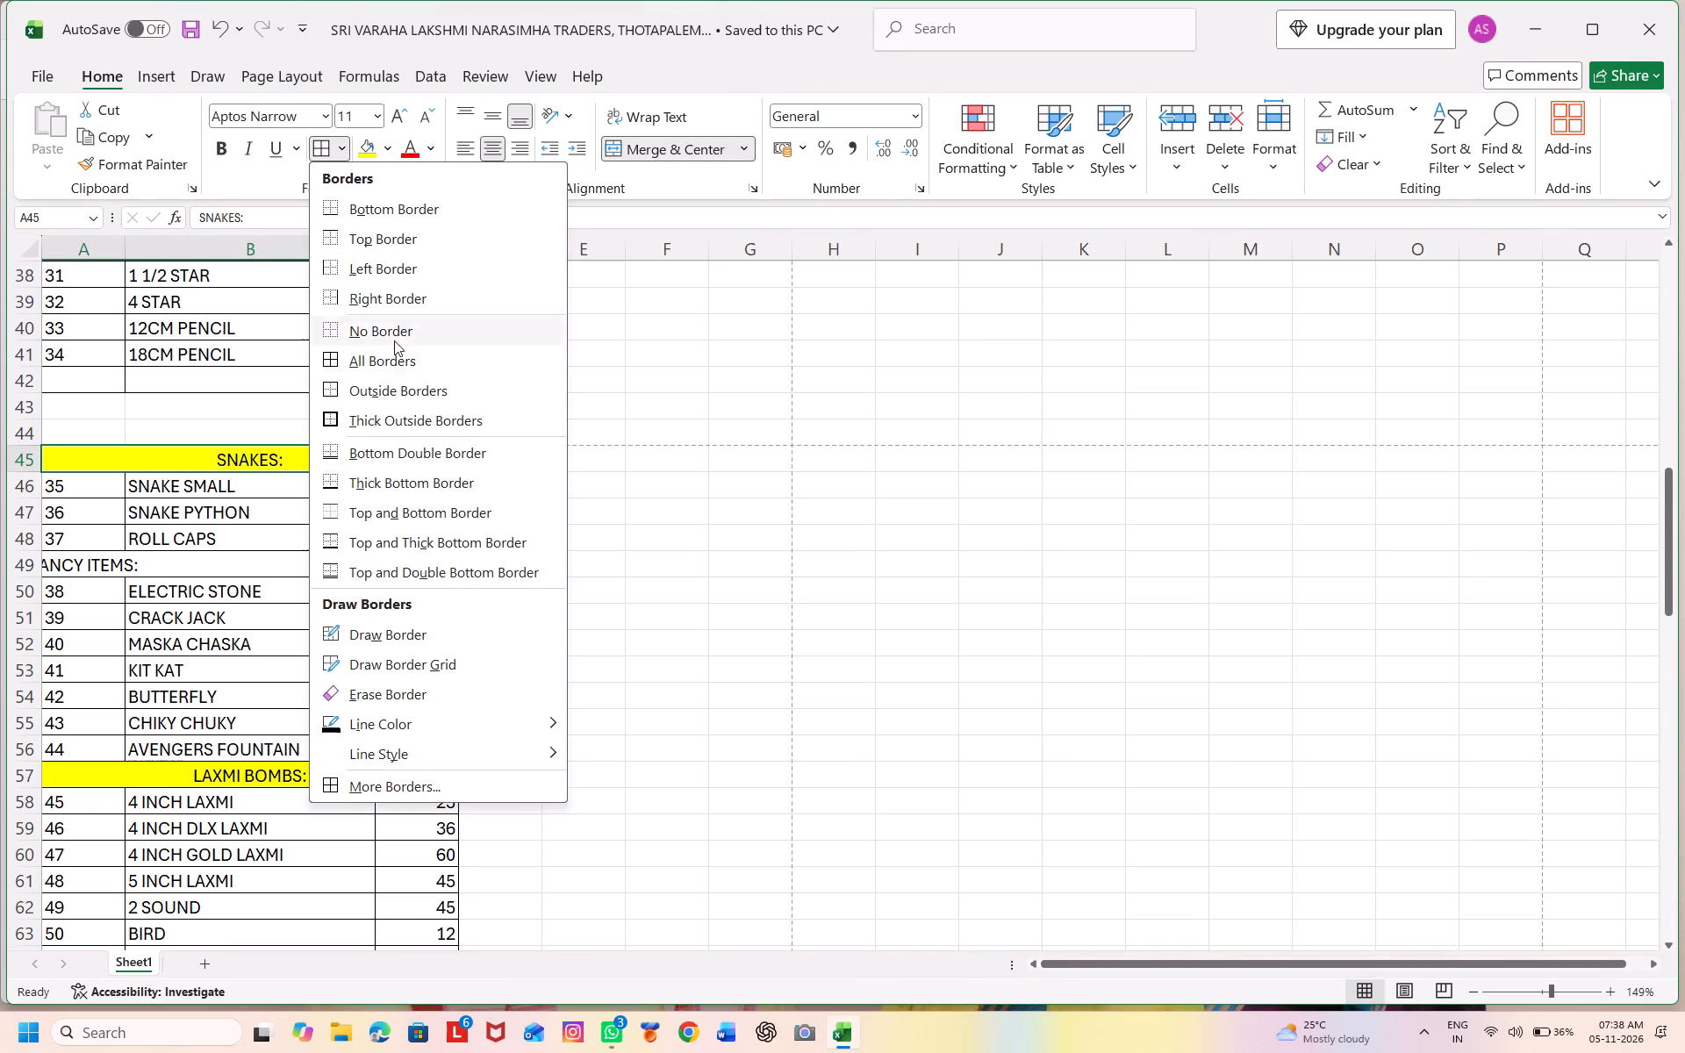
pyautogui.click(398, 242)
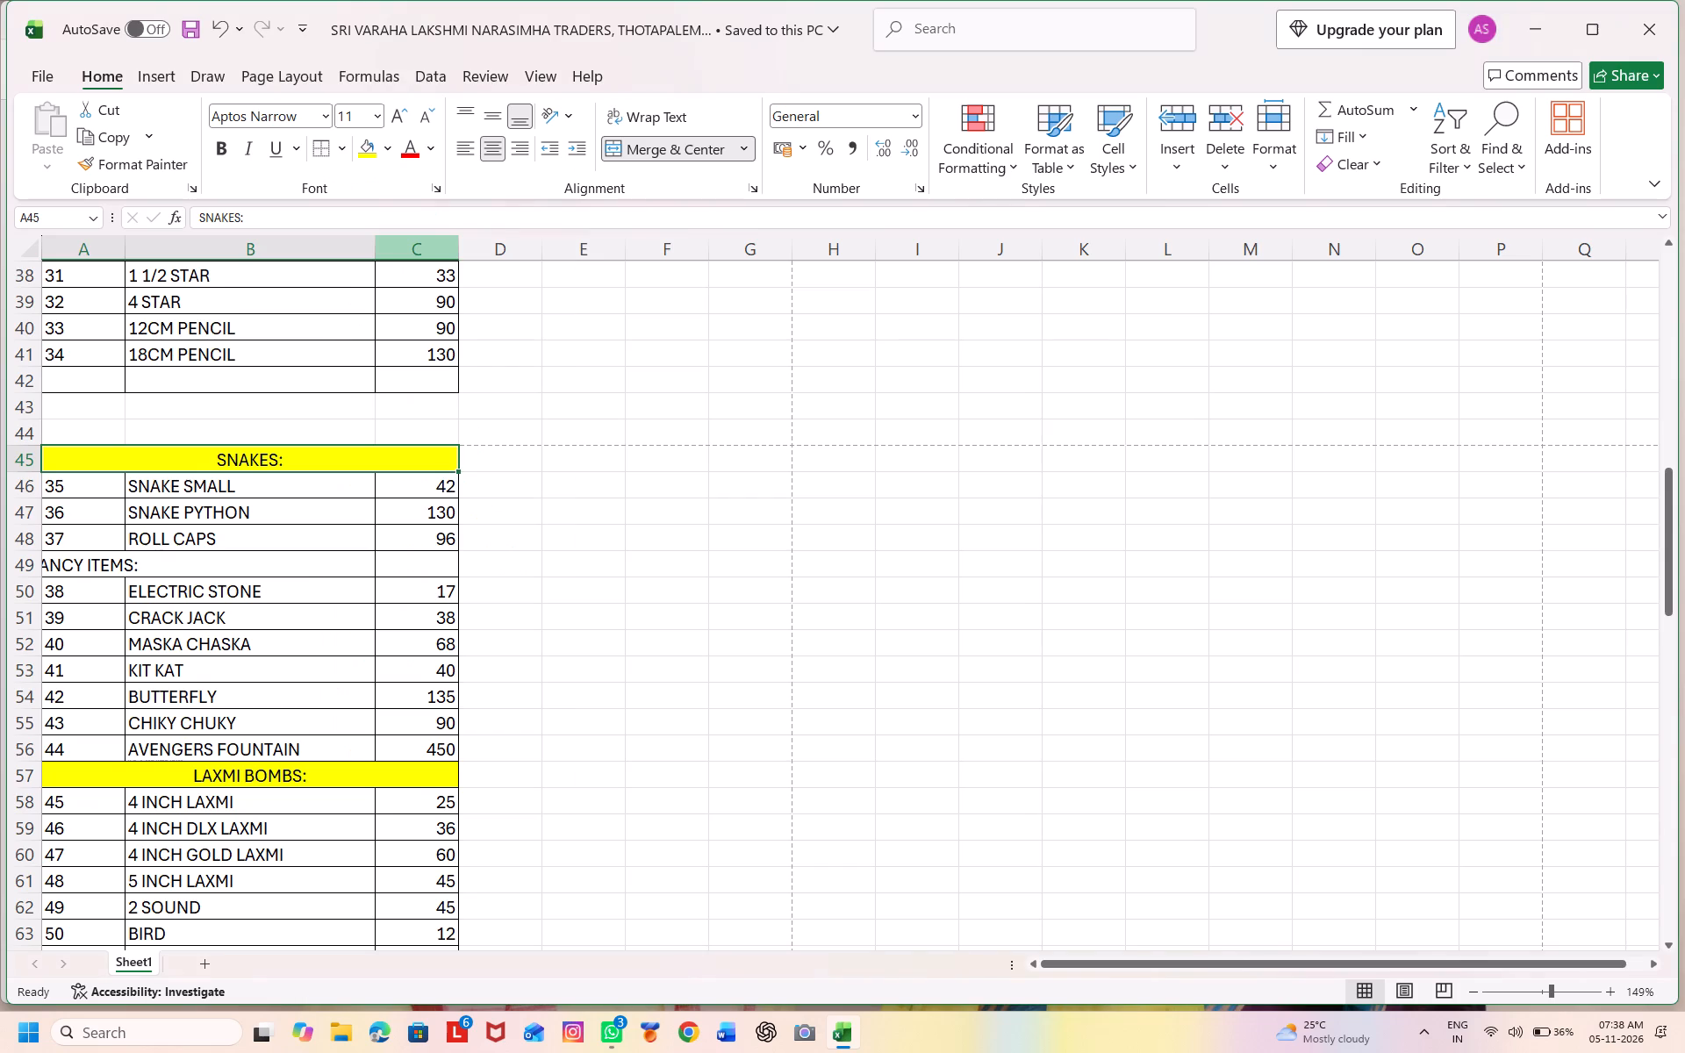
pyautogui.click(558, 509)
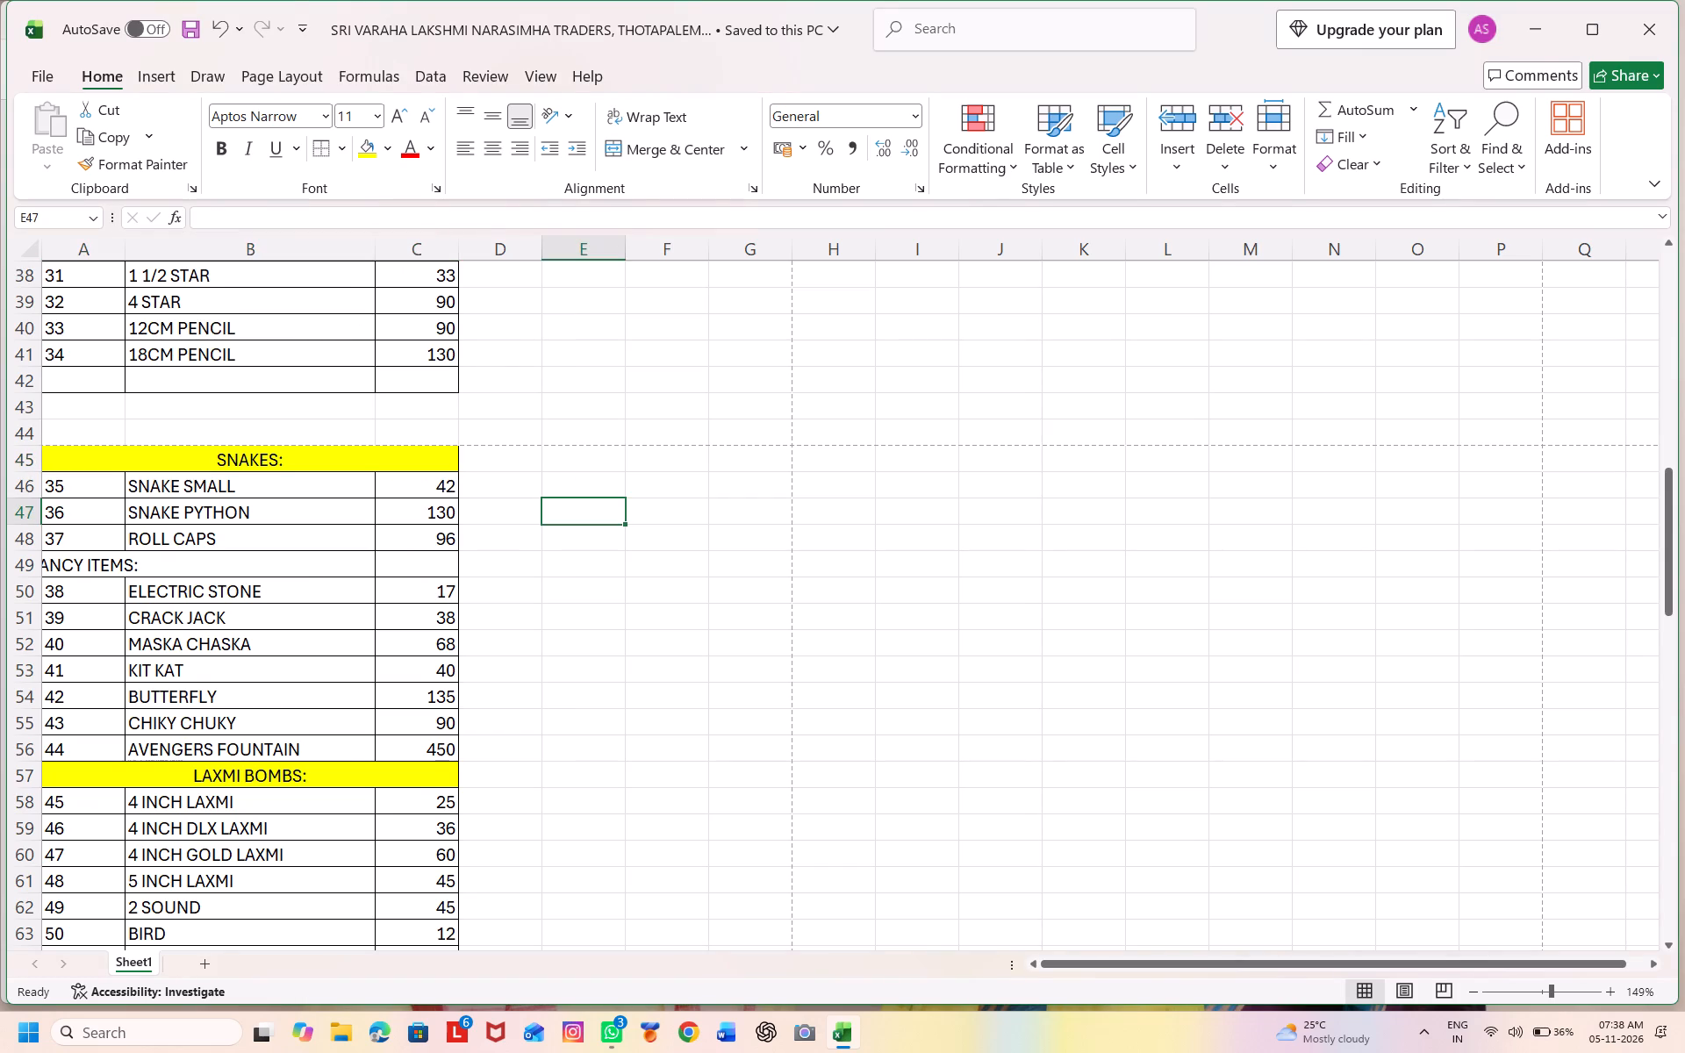
# Apply all borders to the range from the SNAKES heading to the last item, A45:C117.
pyautogui.moveTo(344, 463); pyautogui.dragTo(348, 976)
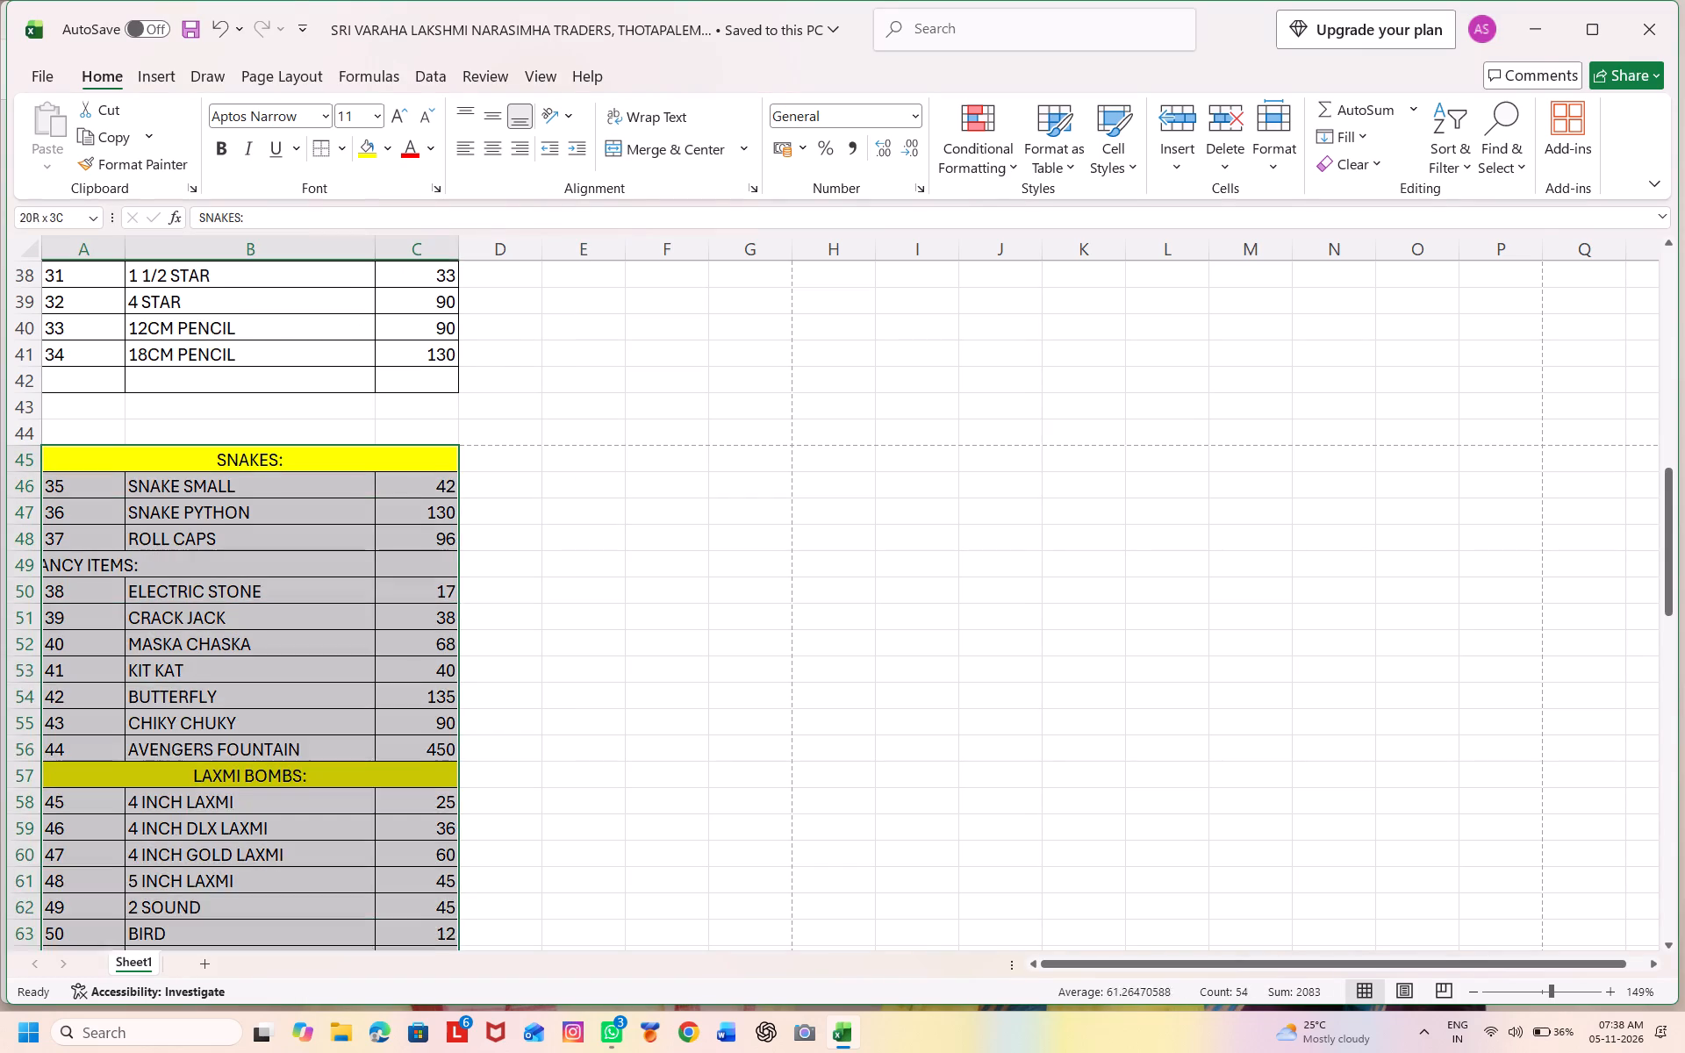
pyautogui.moveTo(348, 976); pyautogui.dragTo(343, 1052)
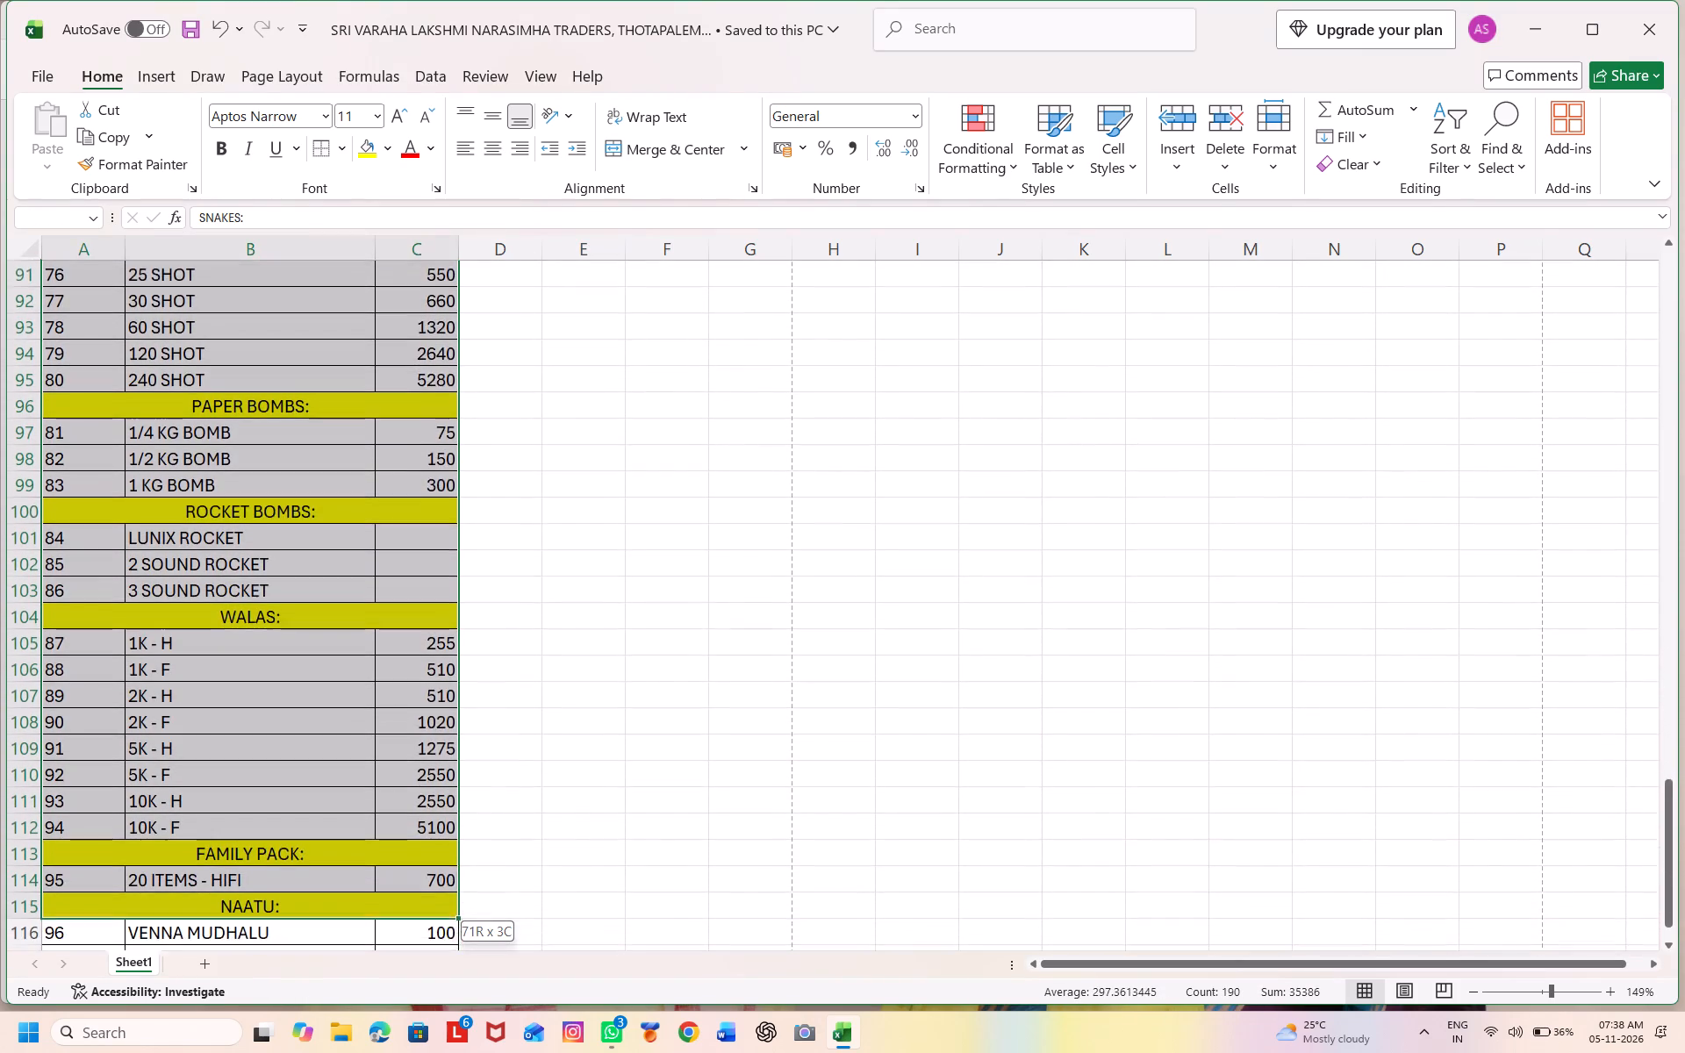
pyautogui.moveTo(343, 1052); pyautogui.dragTo(351, 780)
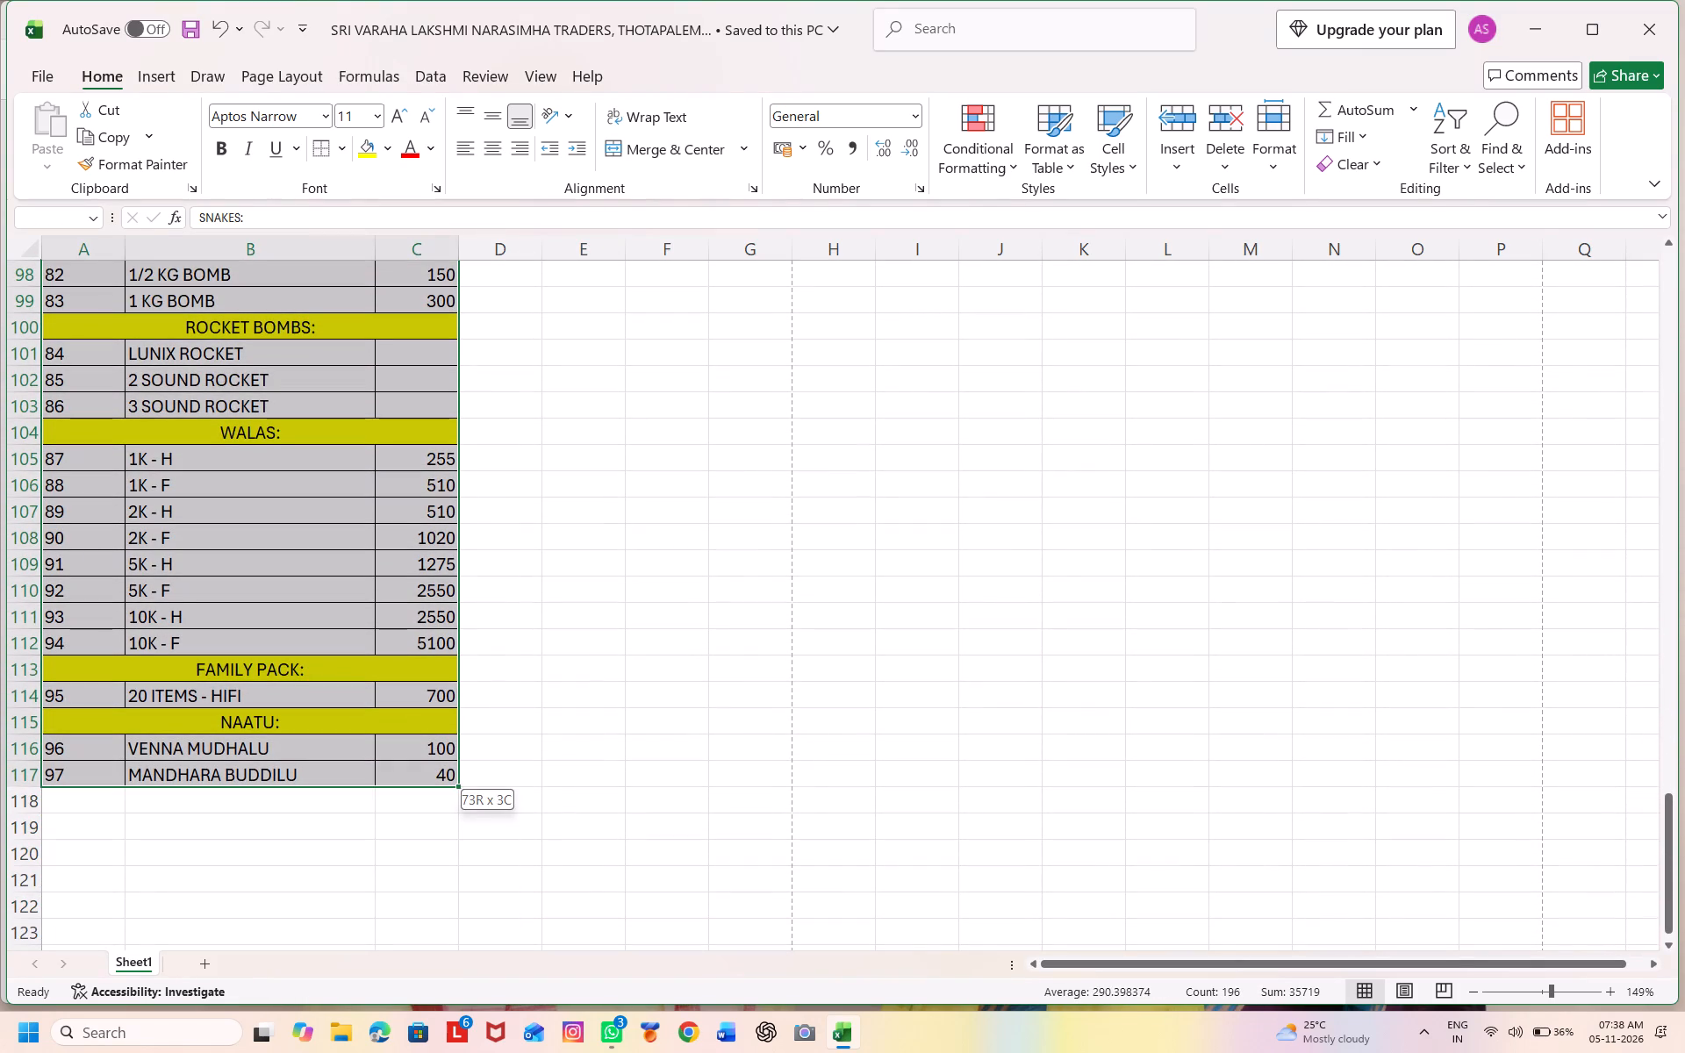
pyautogui.moveTo(351, 780); pyautogui.dragTo(351, 761)
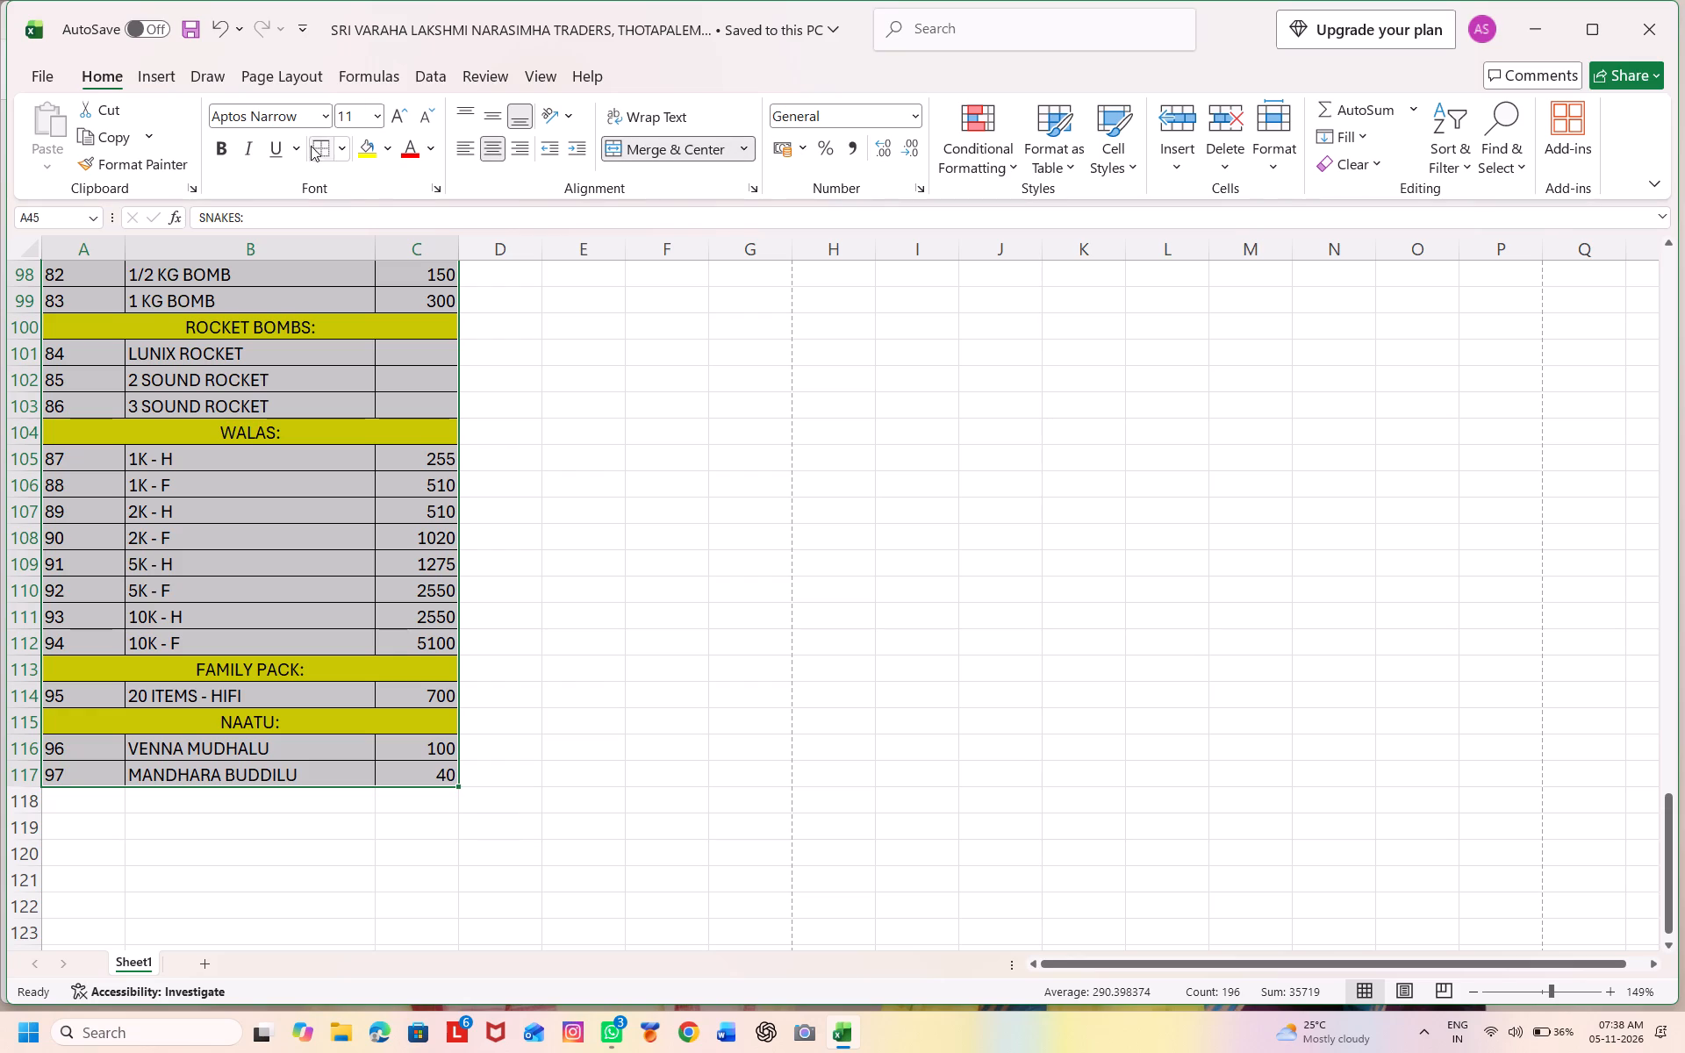
pyautogui.click(341, 146)
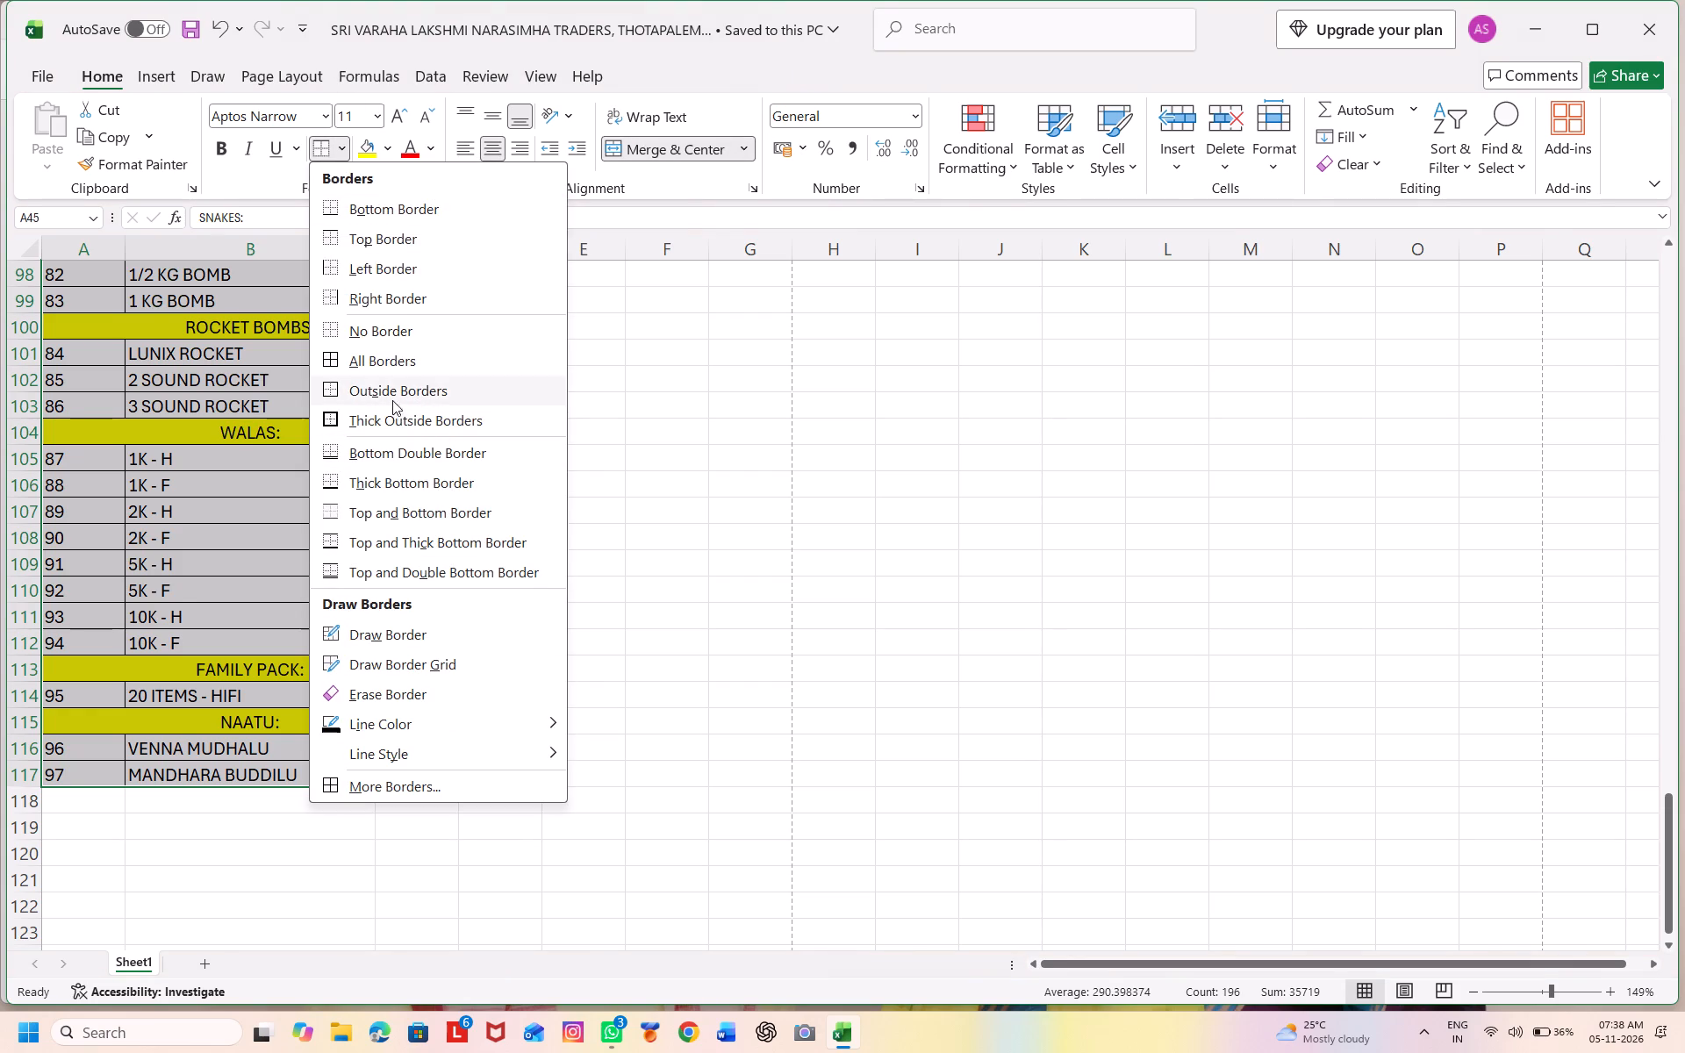
pyautogui.click(414, 363)
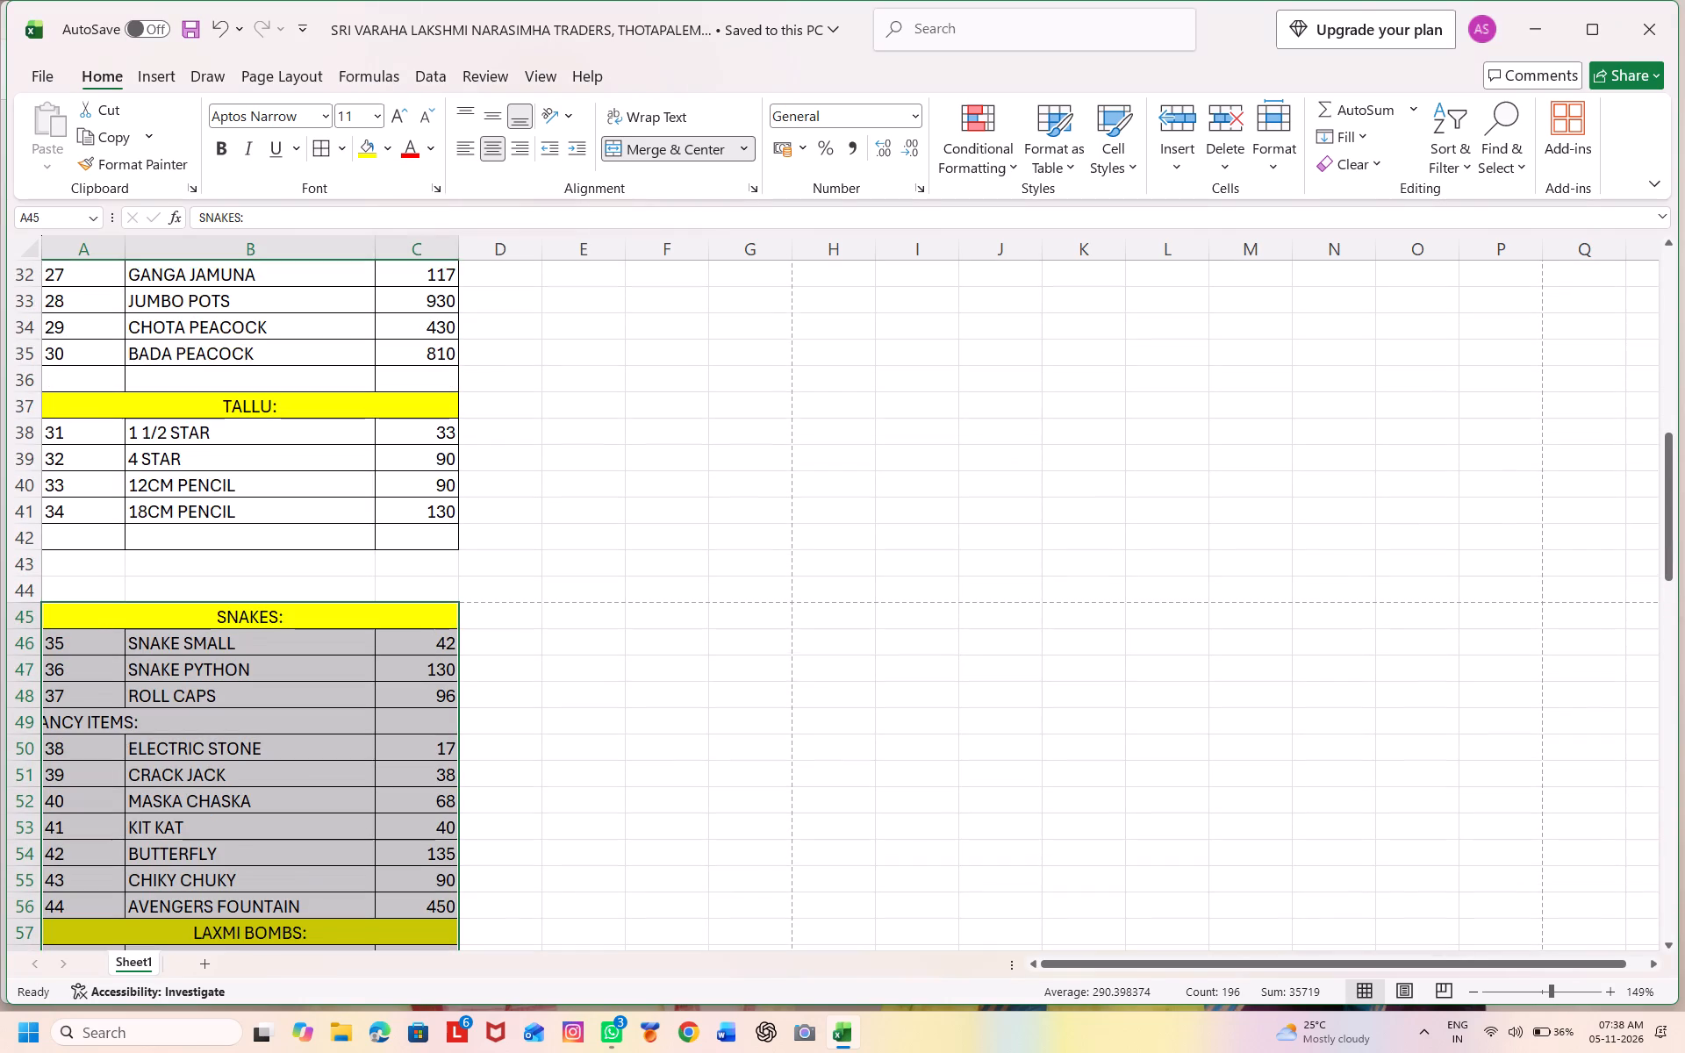
# Apply all borders to the whole price list, from the title in row 1 to the last item, A1:C117.
pyautogui.click(578, 551)
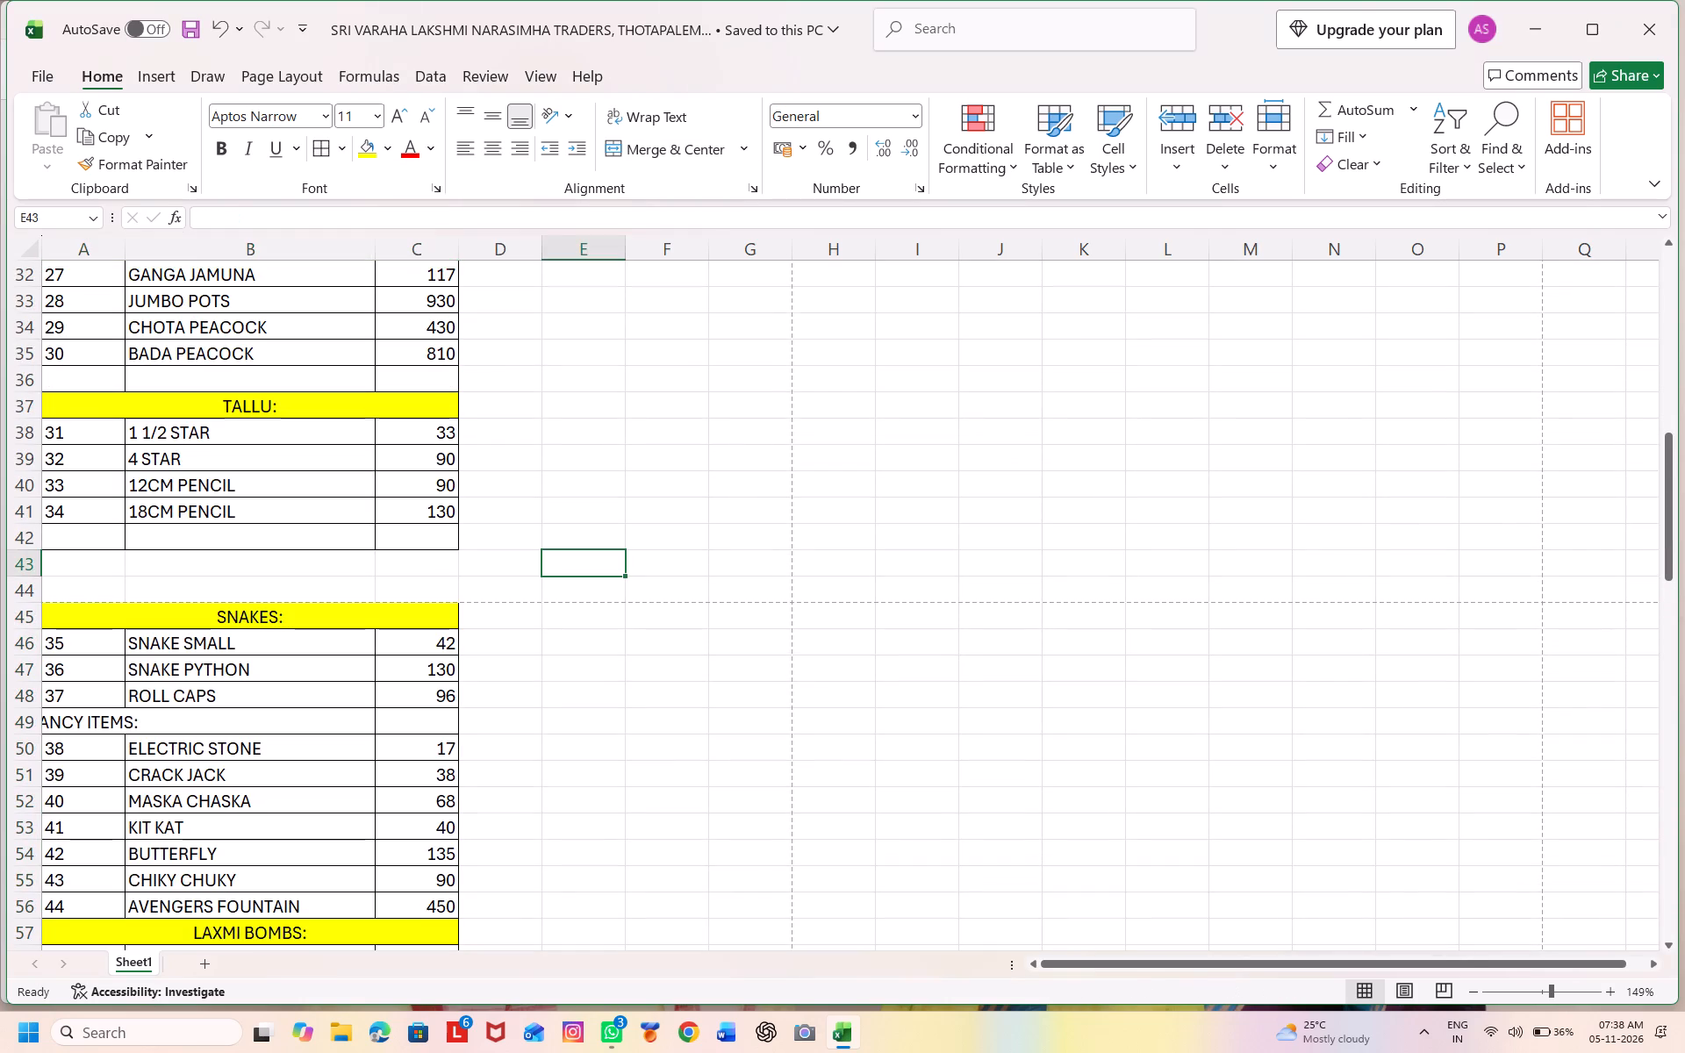
pyautogui.scroll(1, 578, 551)
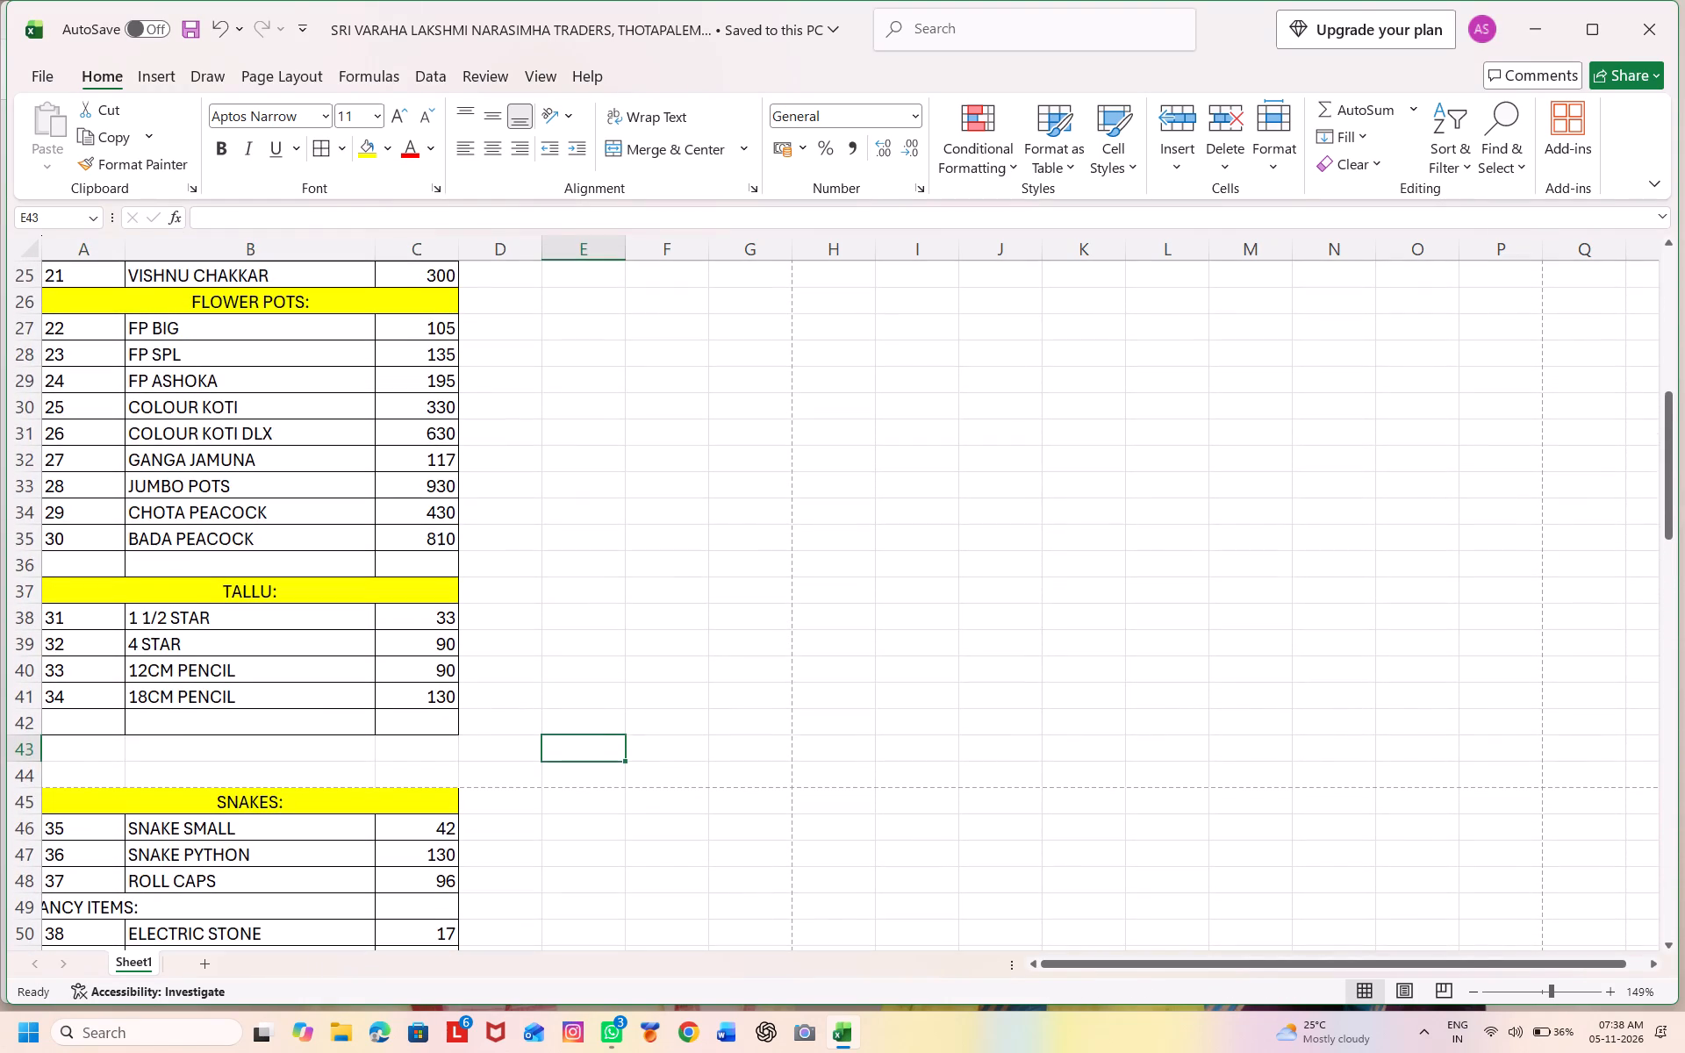
pyautogui.scroll(12, 191, 323)
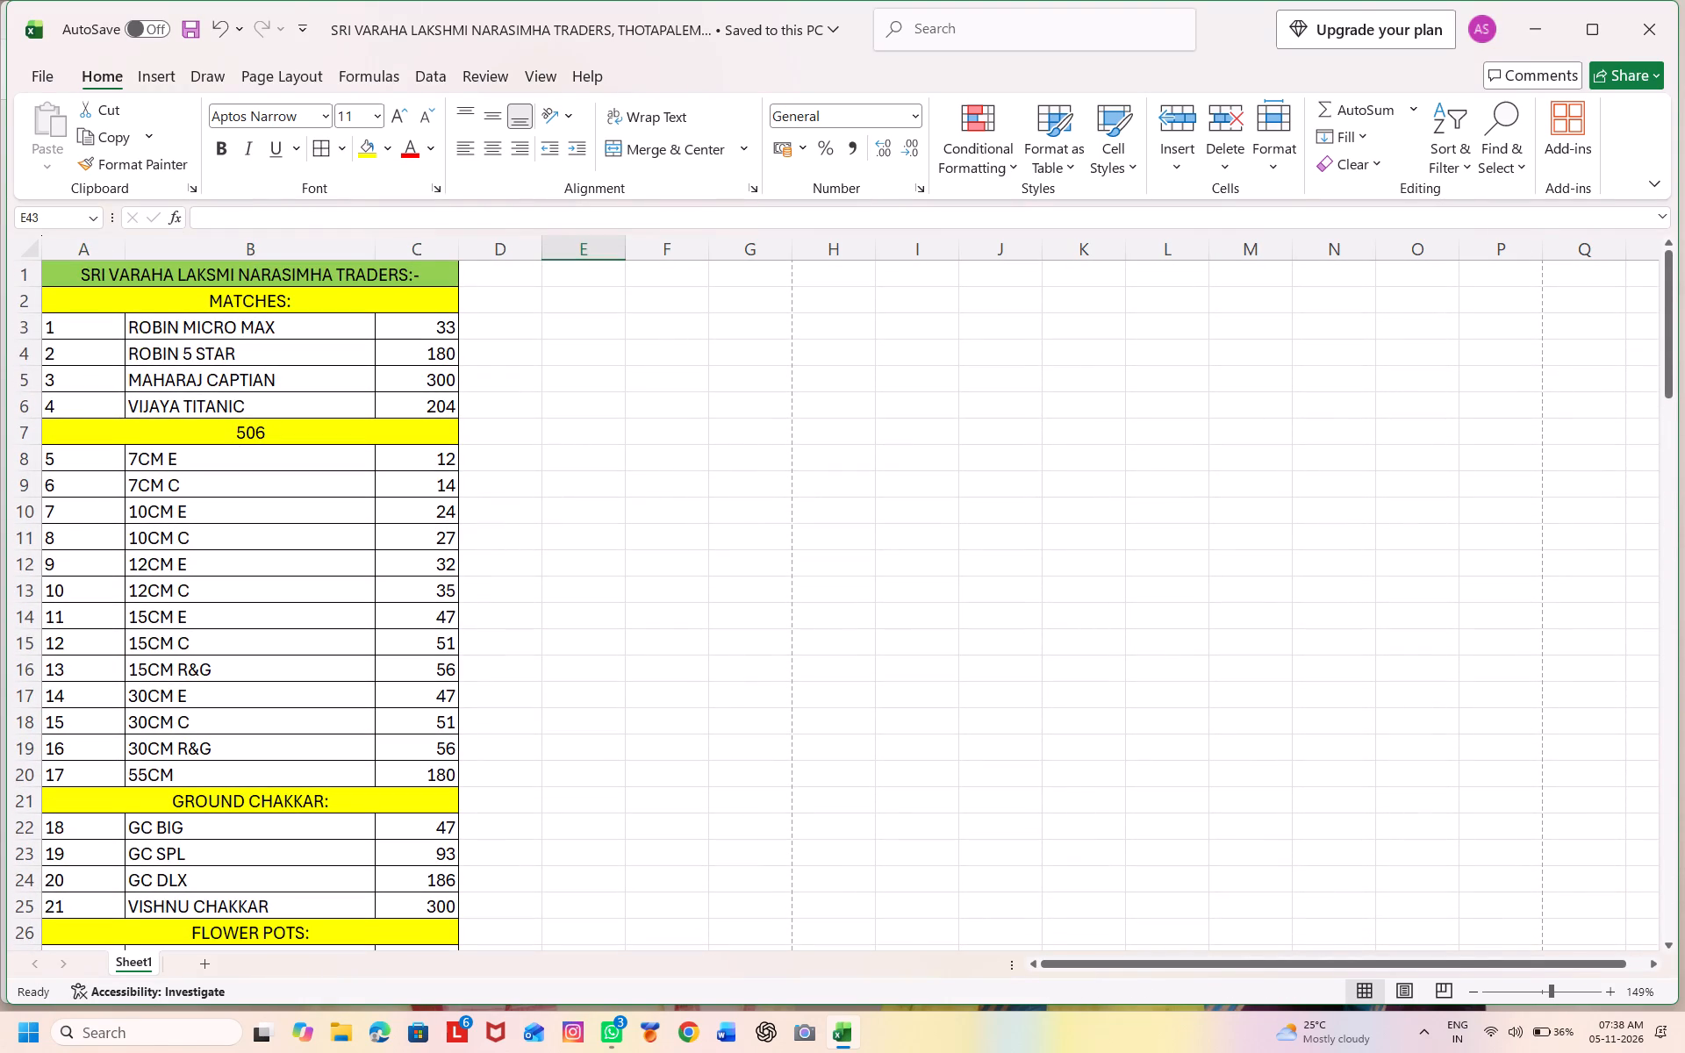
pyautogui.moveTo(87, 275); pyautogui.dragTo(107, 1052)
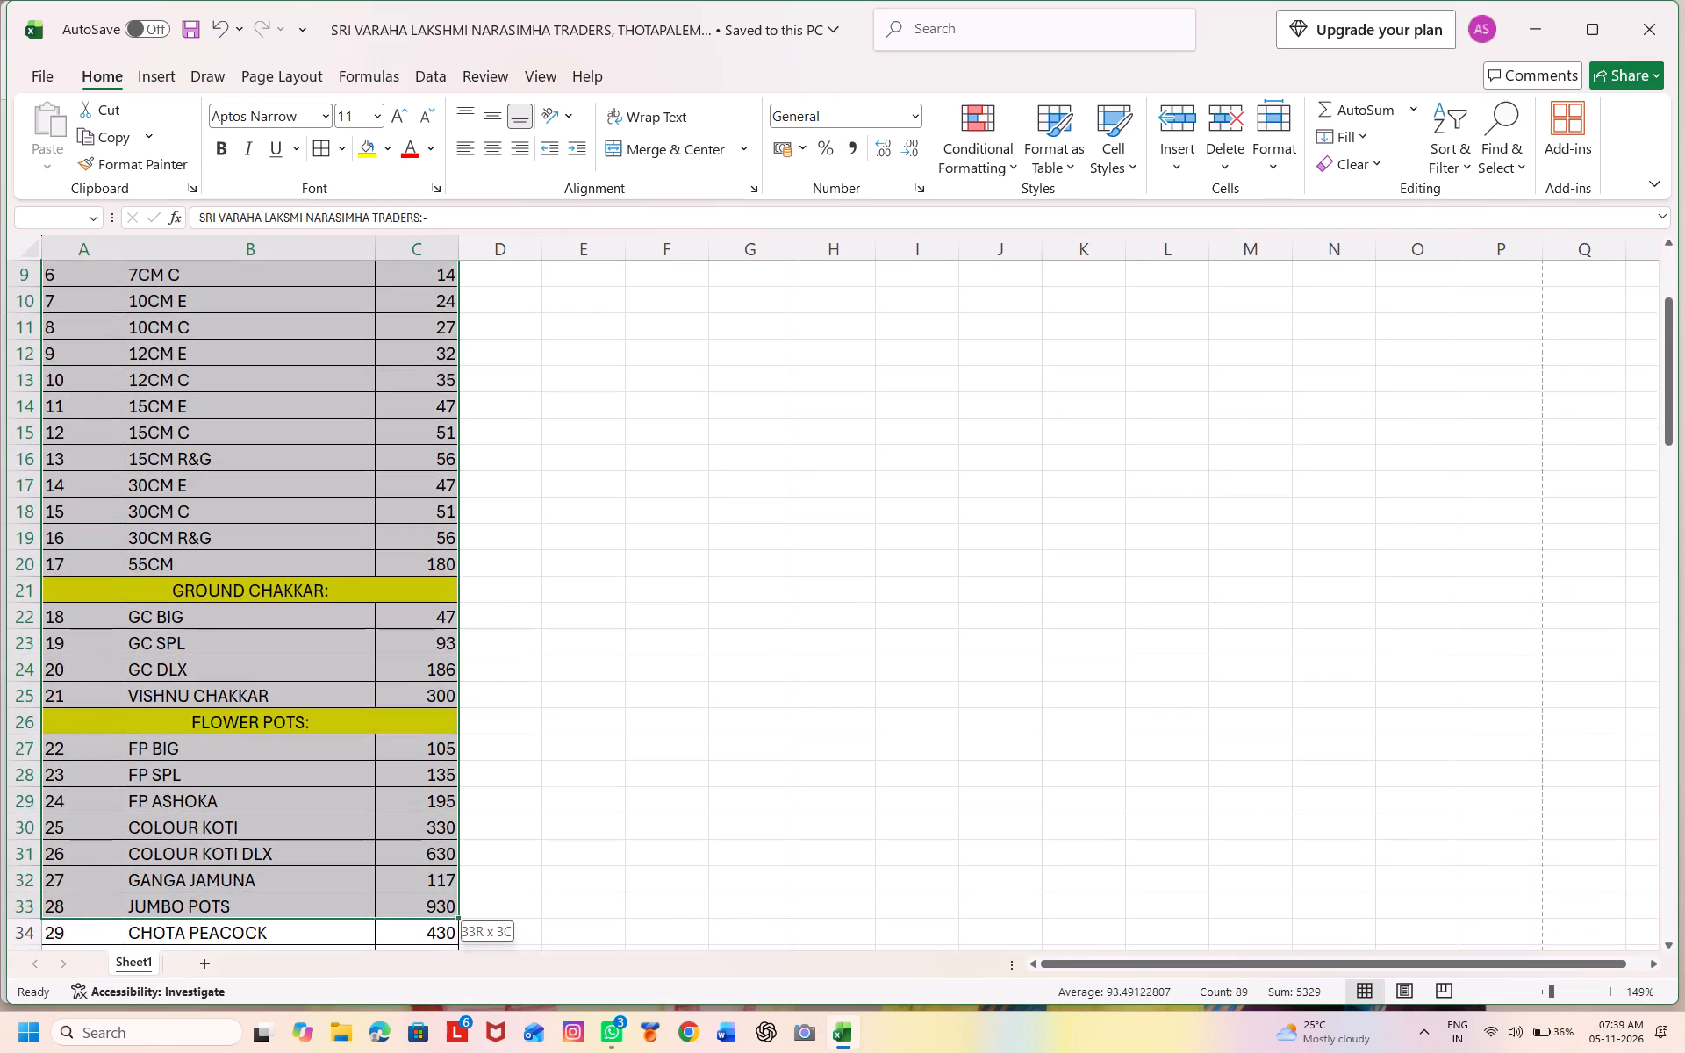
pyautogui.moveTo(107, 1052); pyautogui.dragTo(113, 1052)
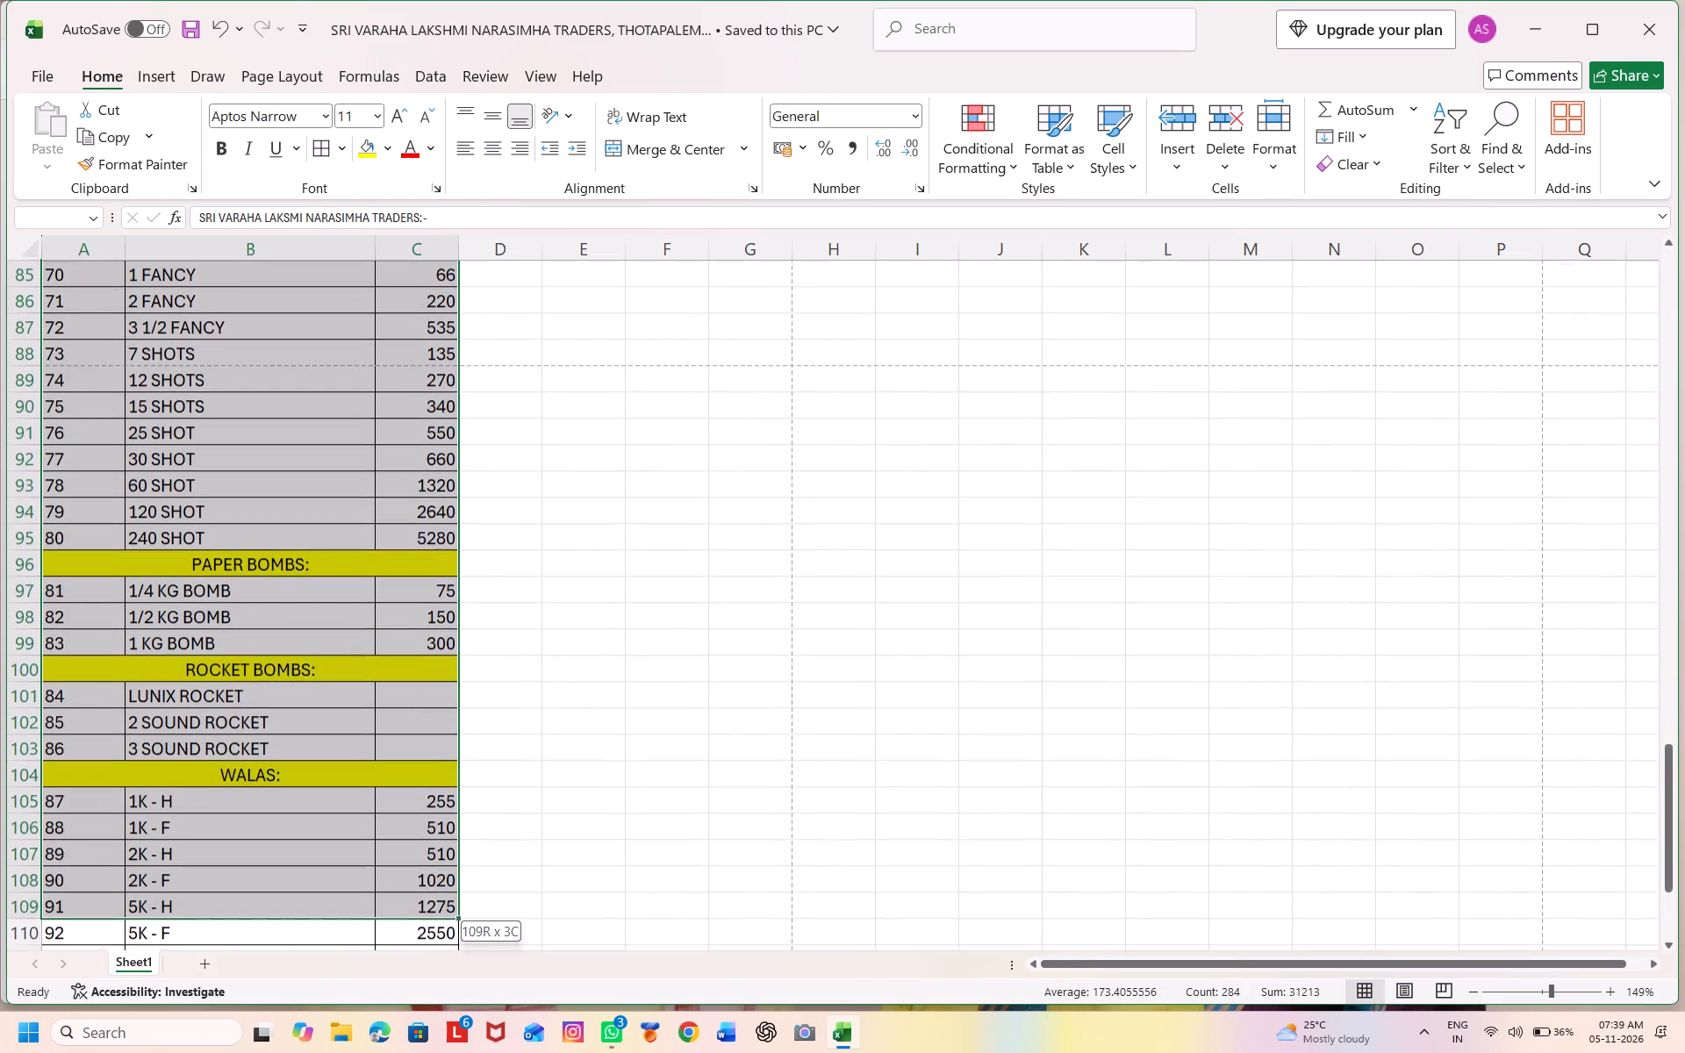
pyautogui.moveTo(113, 1052); pyautogui.dragTo(111, 1052)
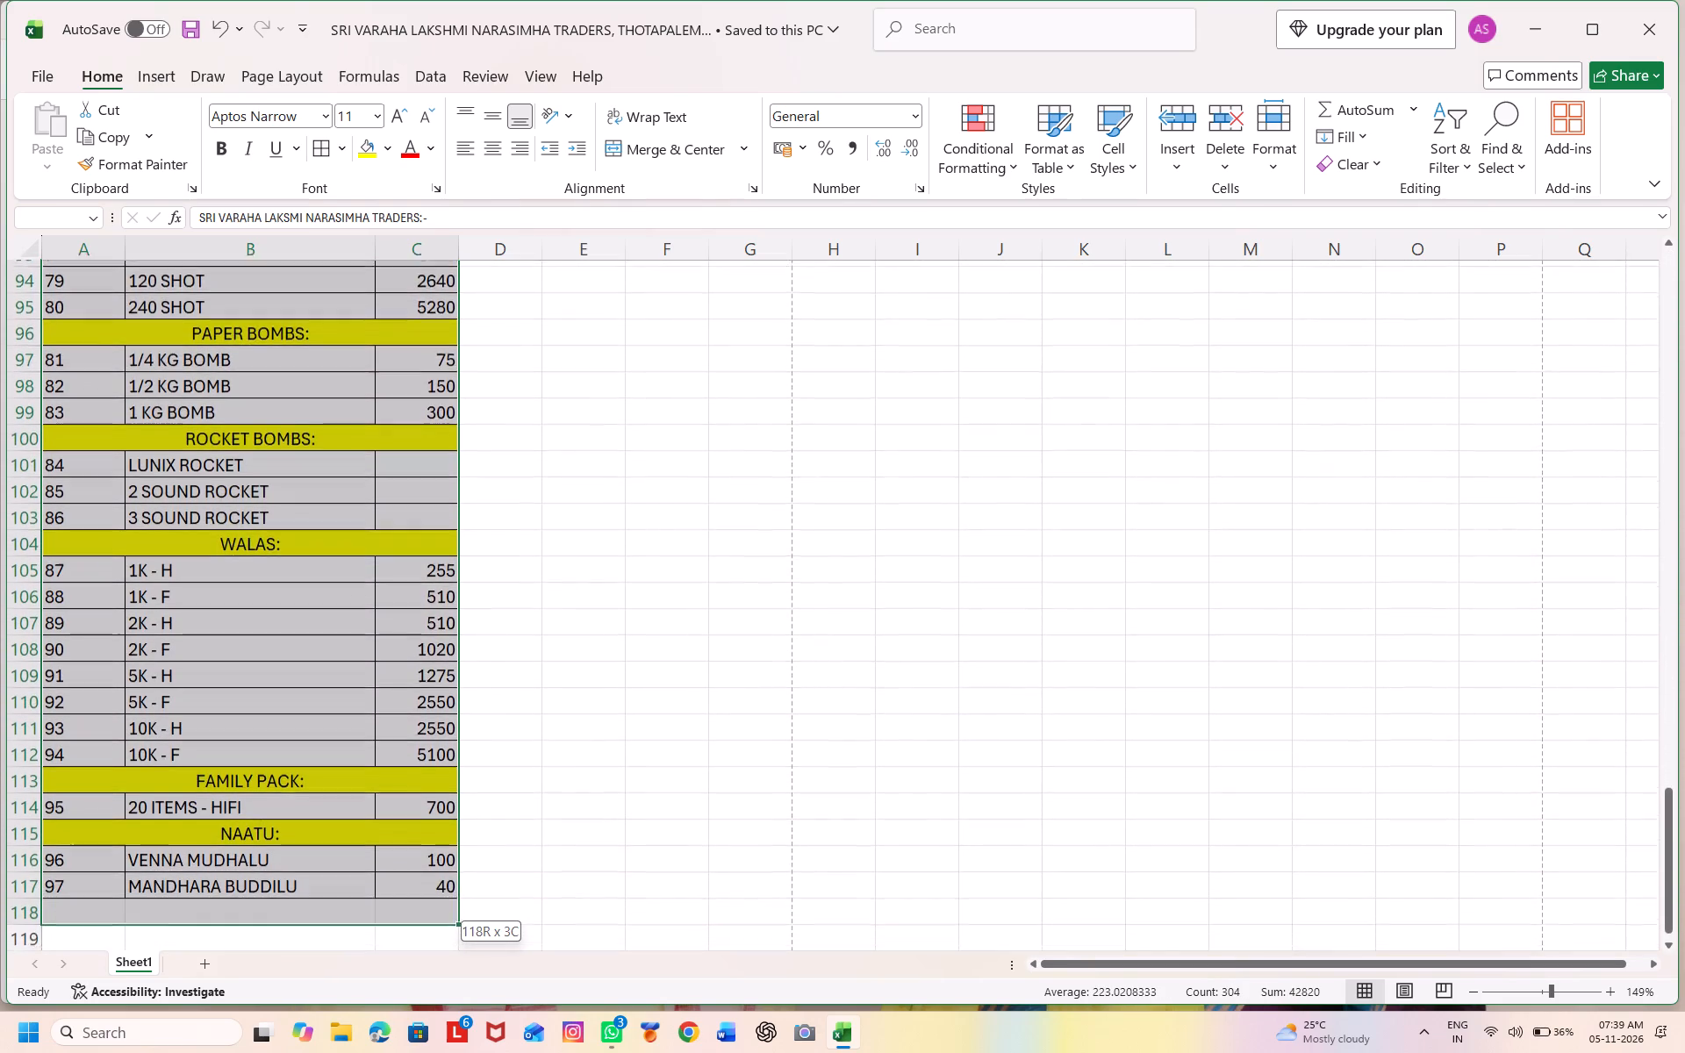
pyautogui.moveTo(111, 1052); pyautogui.dragTo(166, 776)
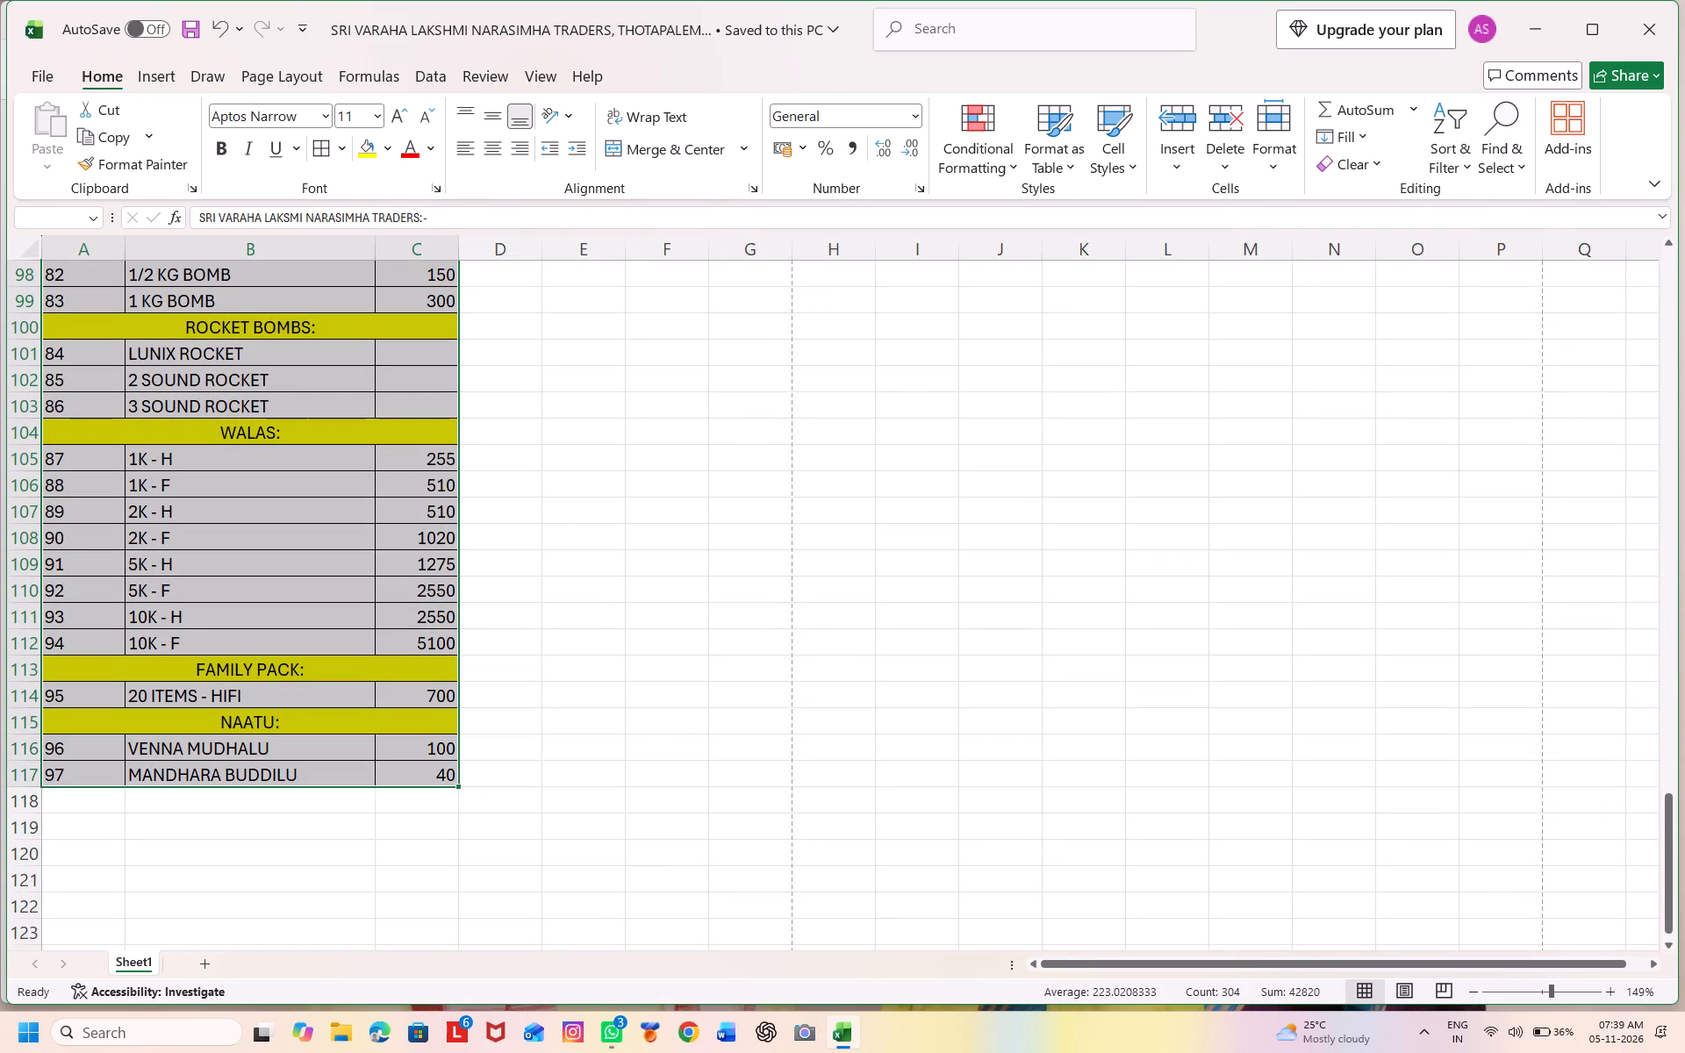
pyautogui.click(324, 147)
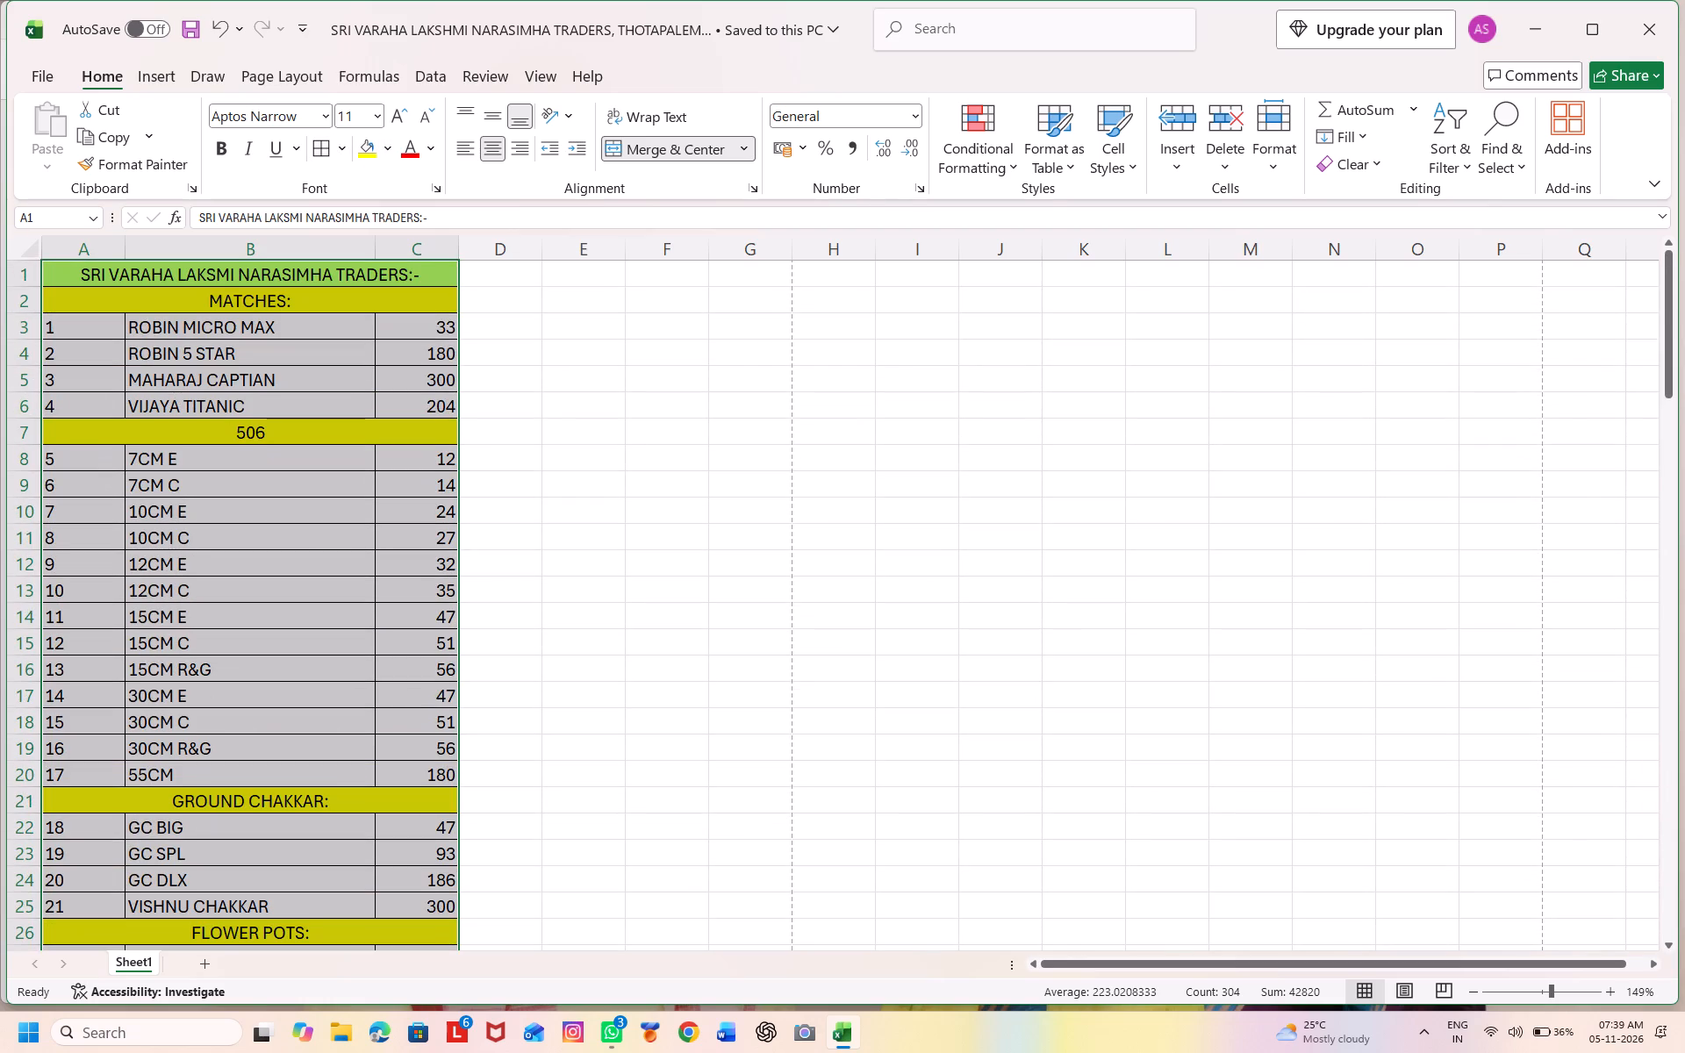
# Review the bordered price list, checking the empty rows and section positions around the page break above SNAKES.
pyautogui.click(472, 551)
pyautogui.scroll(-5, 472, 551)
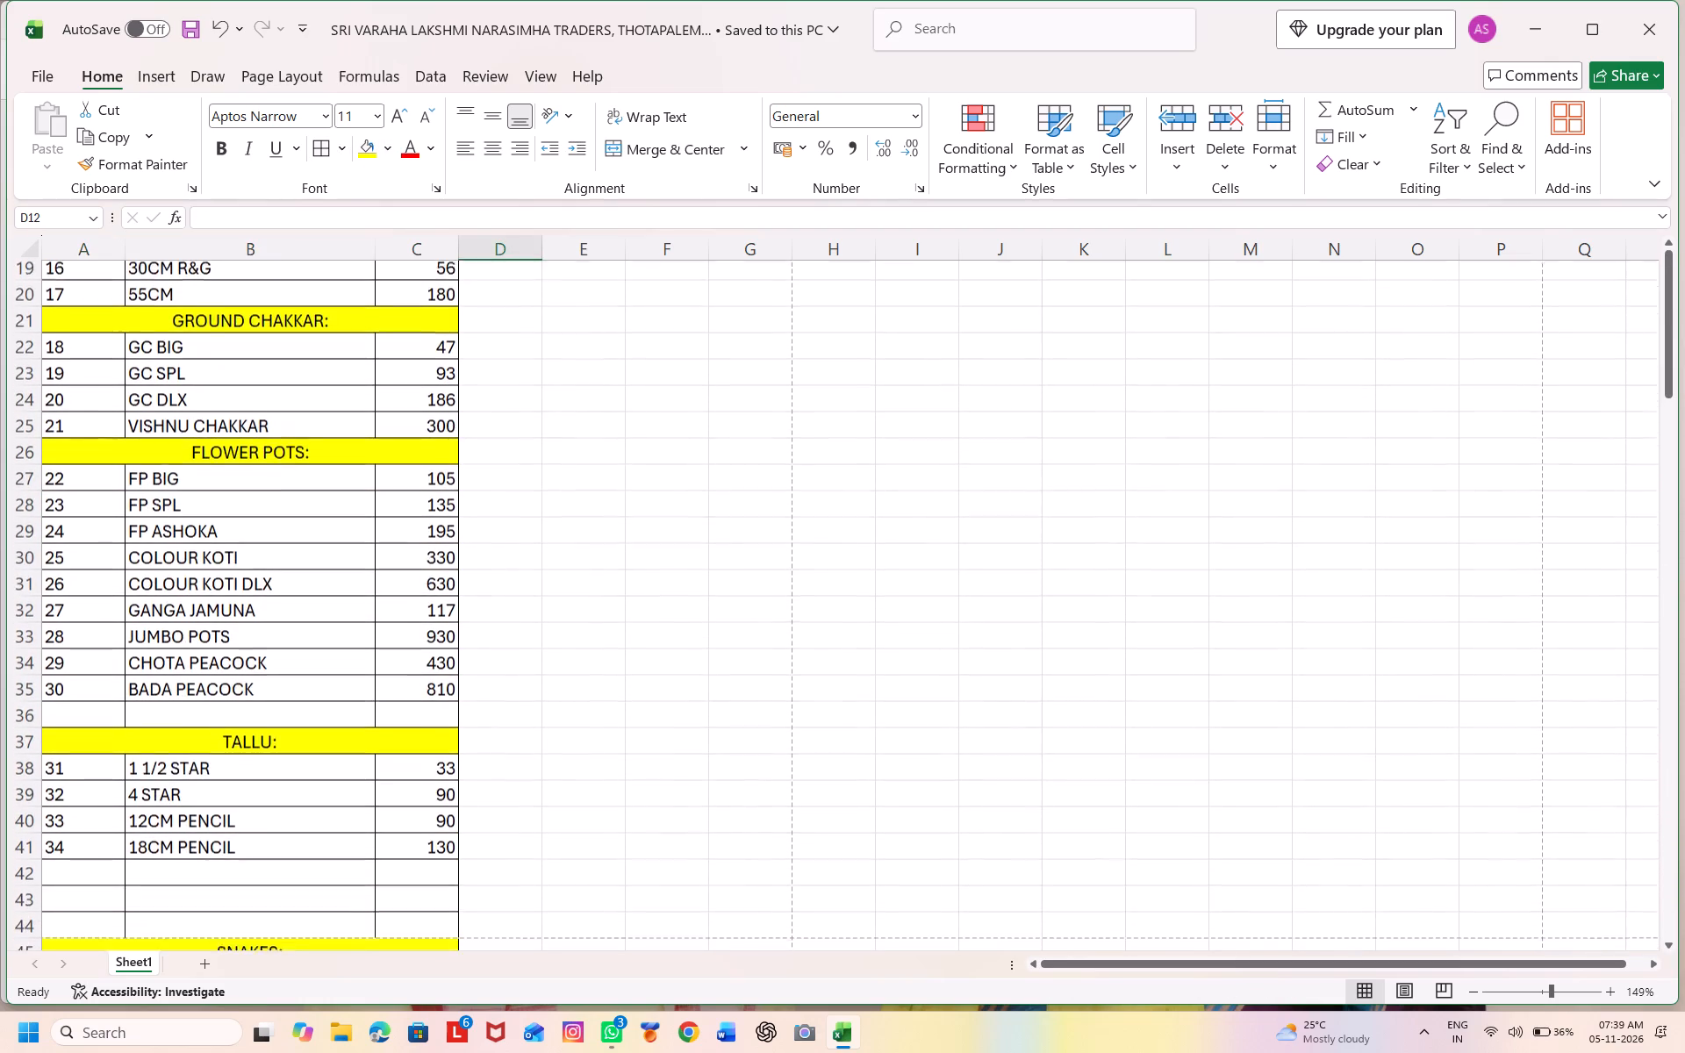
pyautogui.scroll(-4, 472, 551)
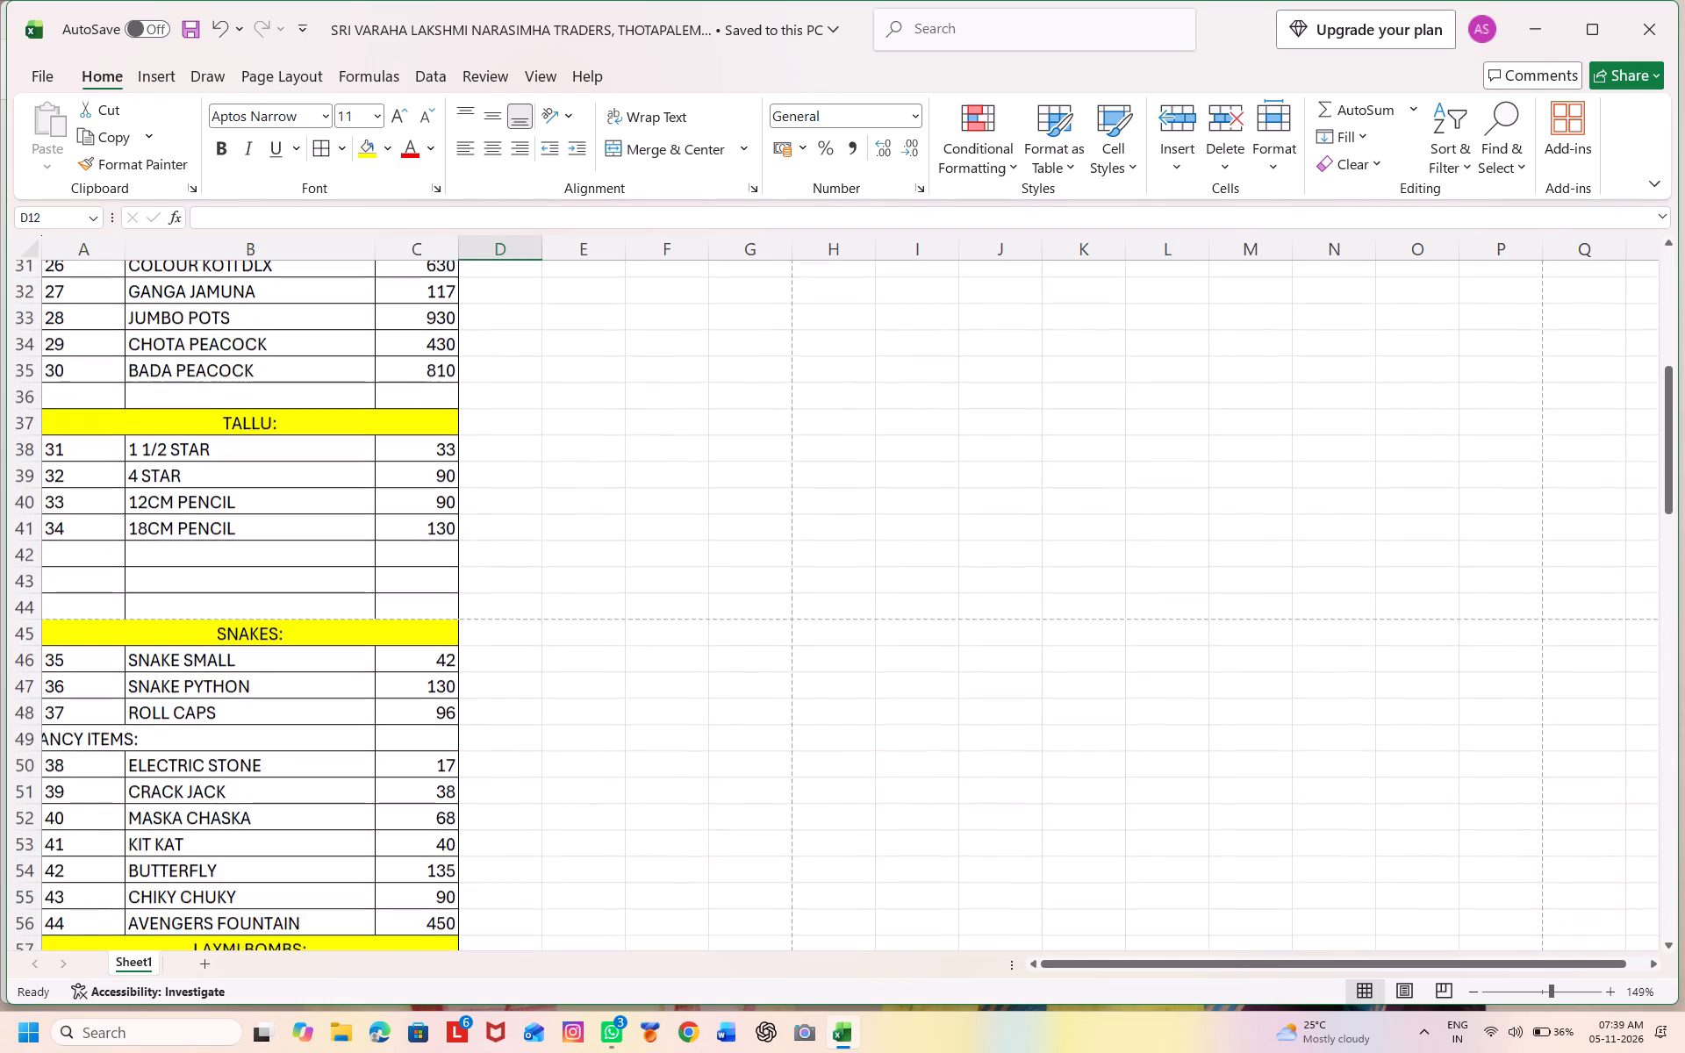
pyautogui.scroll(-7, 472, 551)
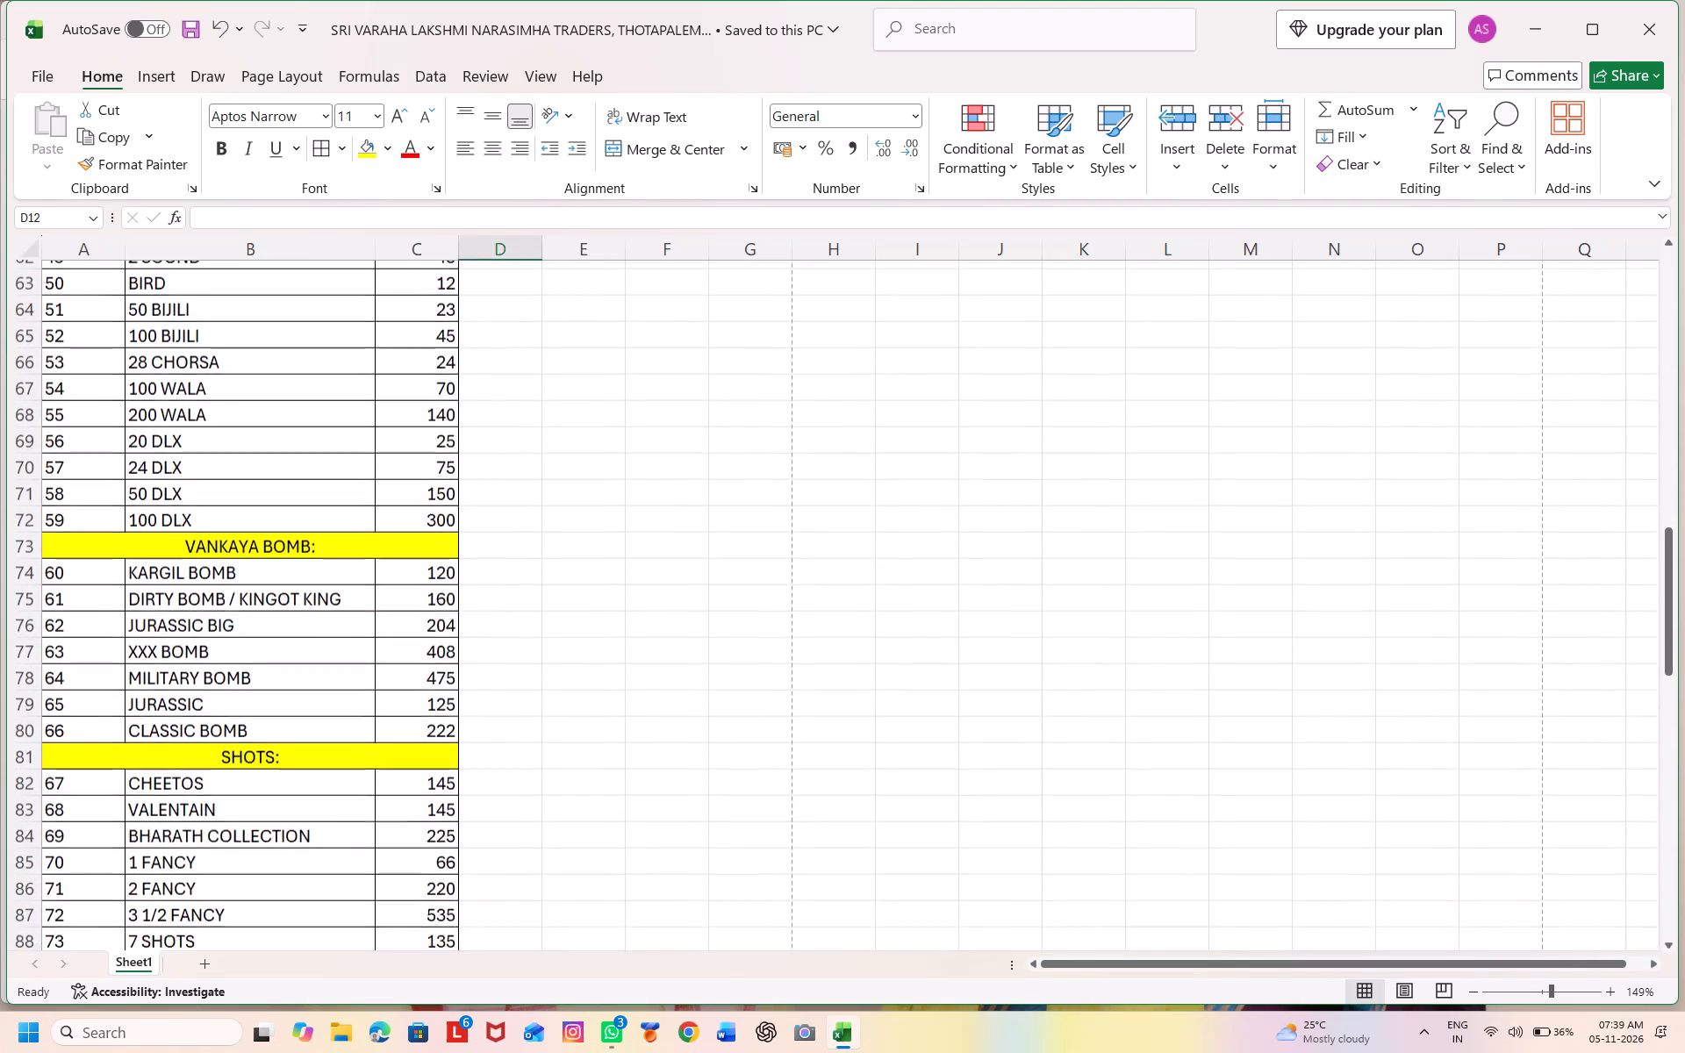
pyautogui.scroll(-4, 472, 551)
pyautogui.scroll(1, 472, 551)
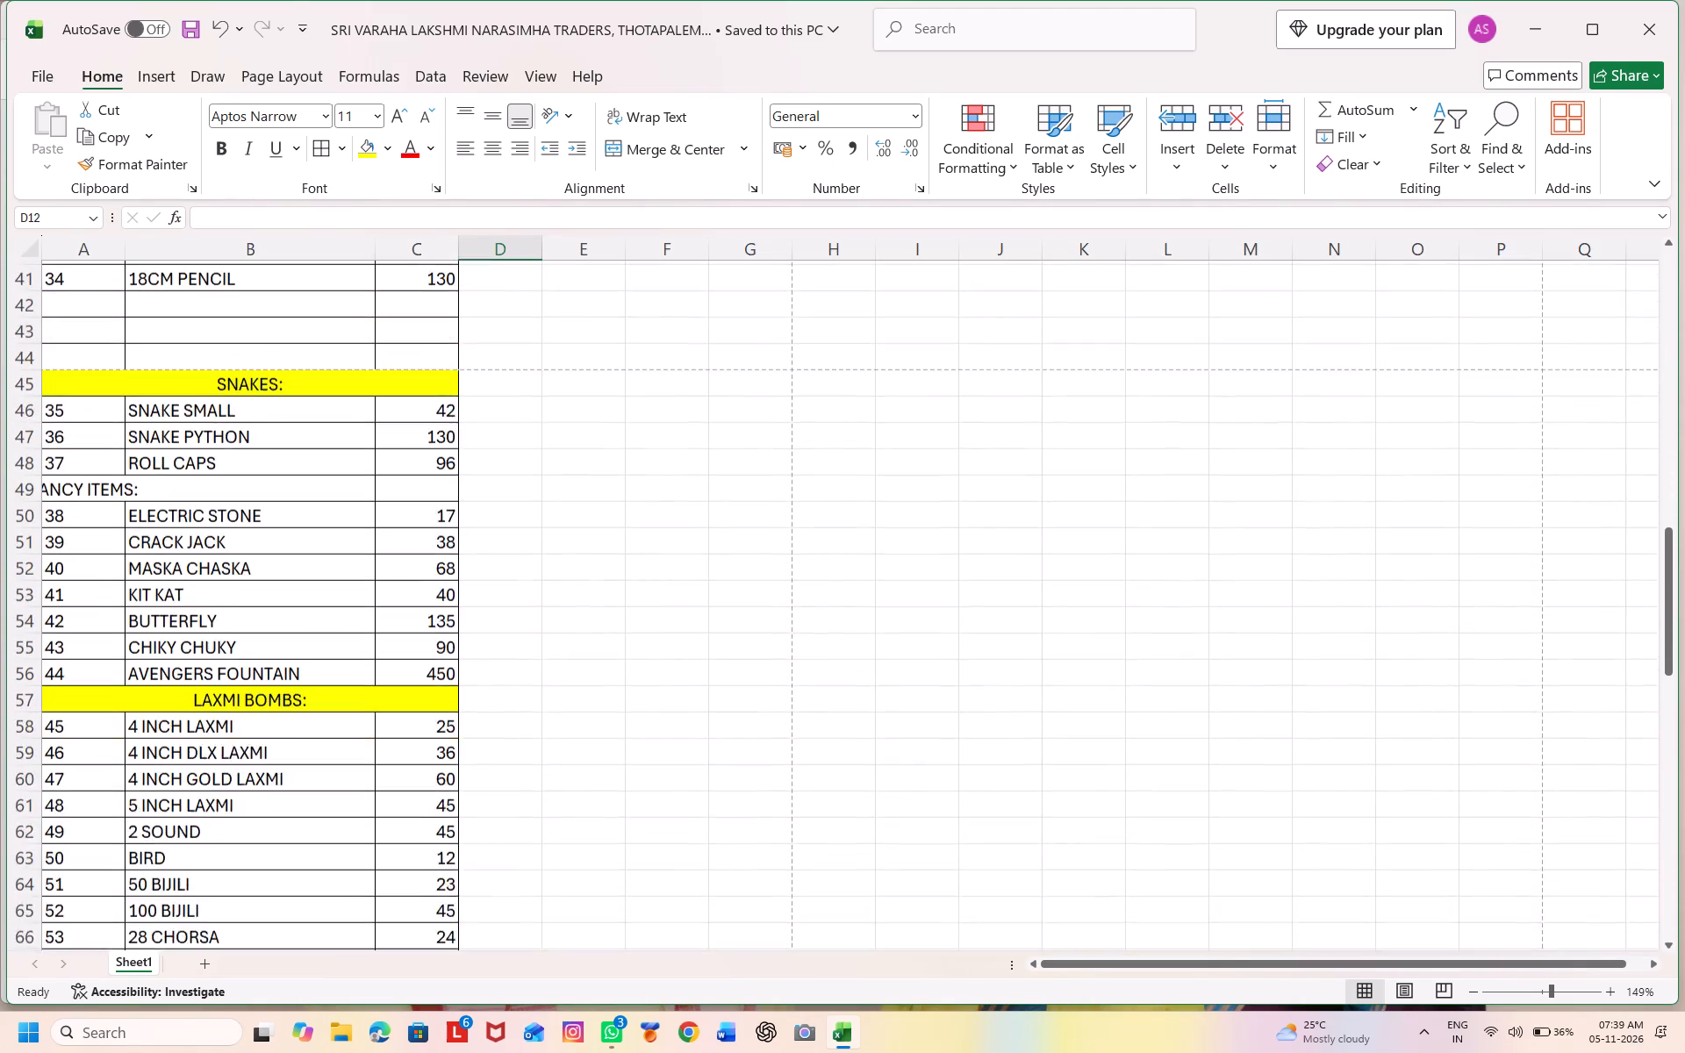
pyautogui.scroll(6, 472, 551)
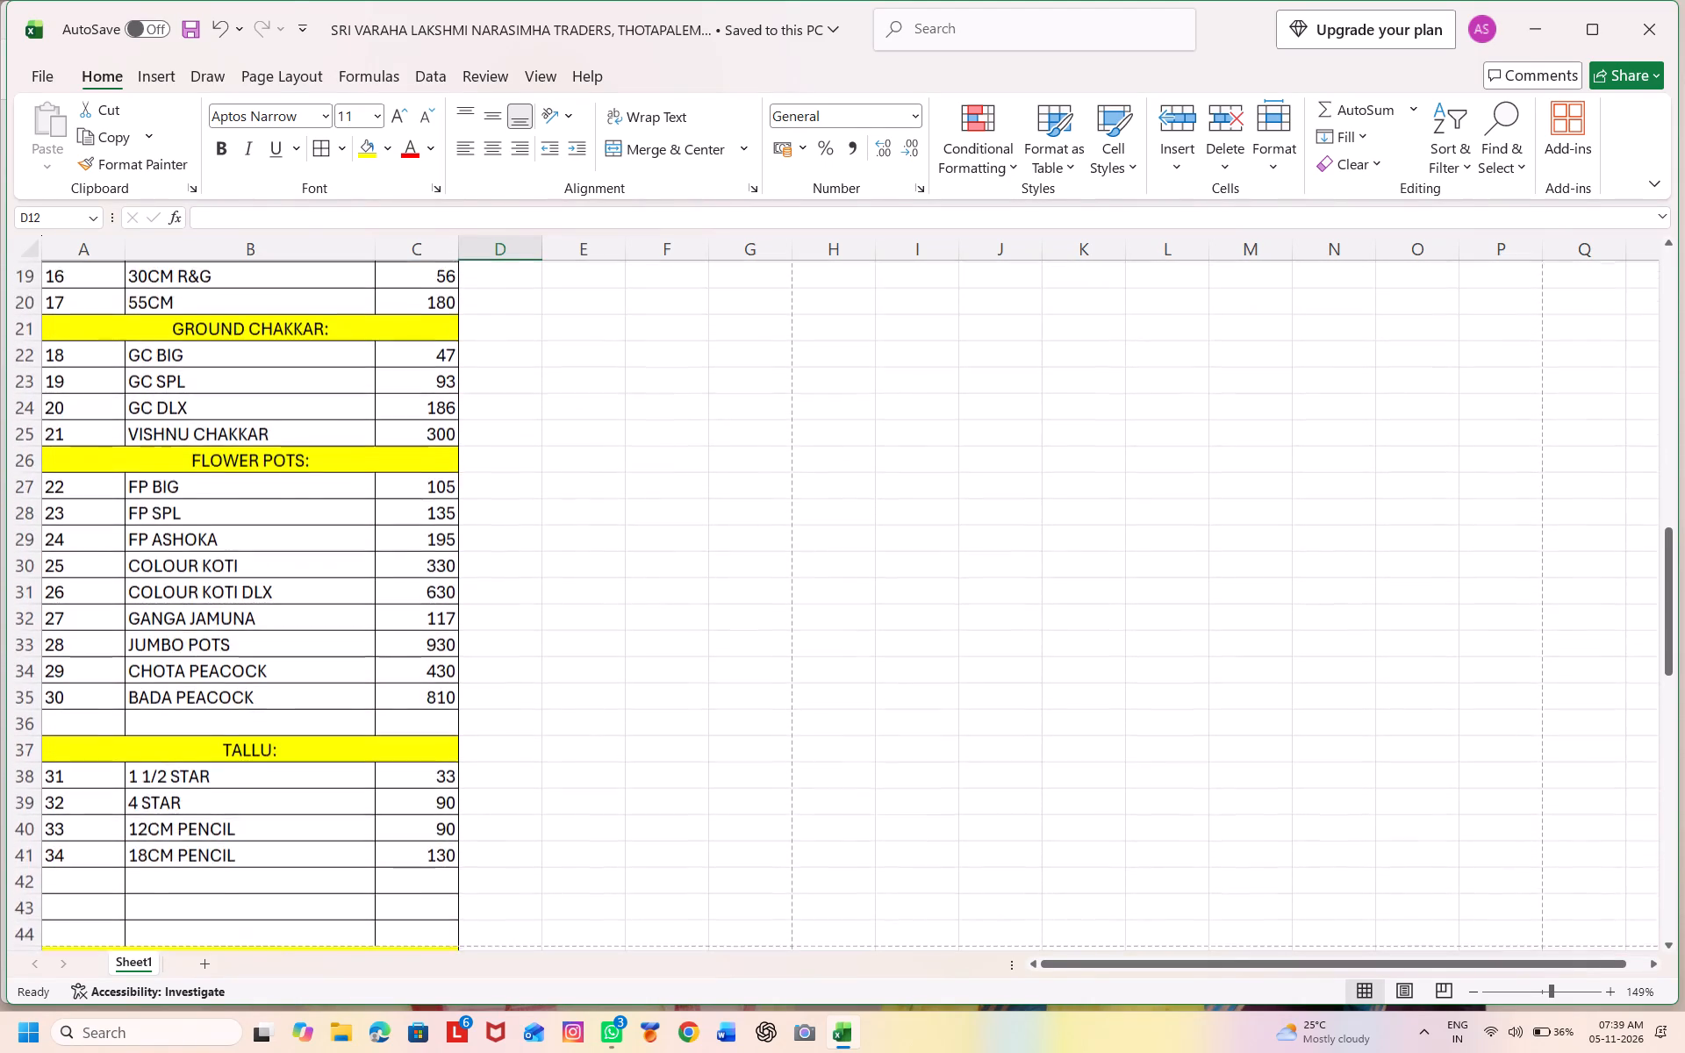
pyautogui.scroll(5, 472, 551)
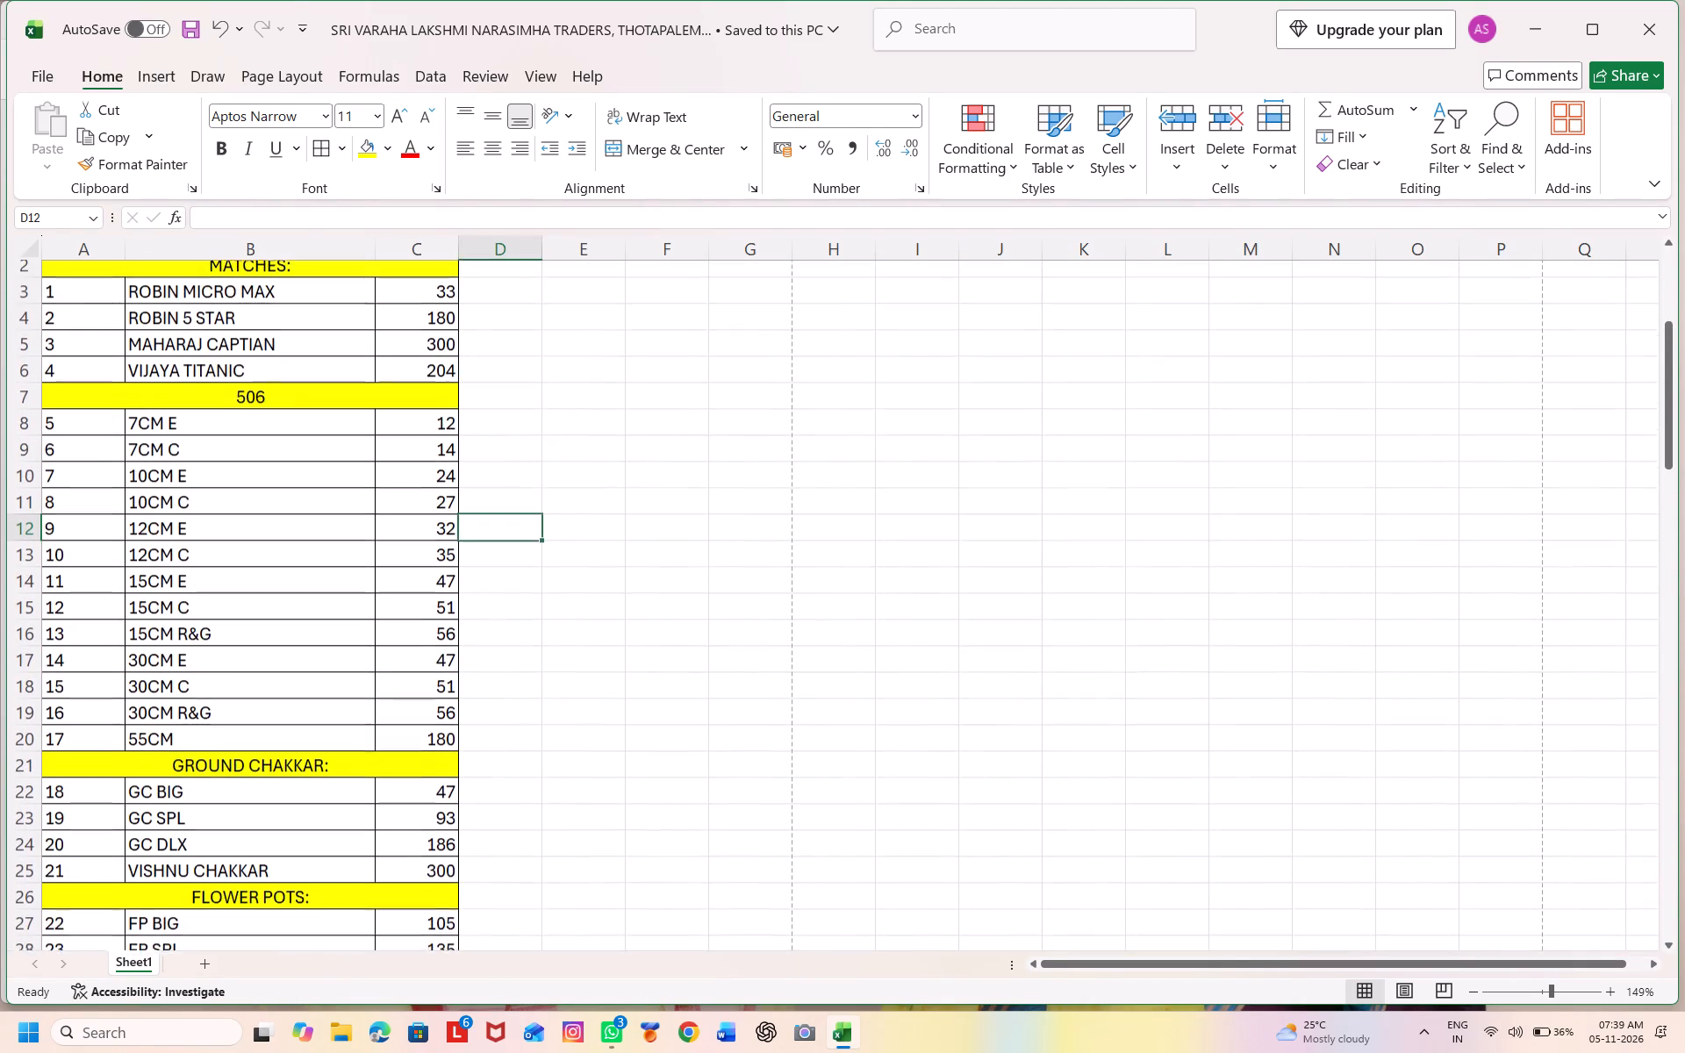
pyautogui.scroll(-5, 472, 551)
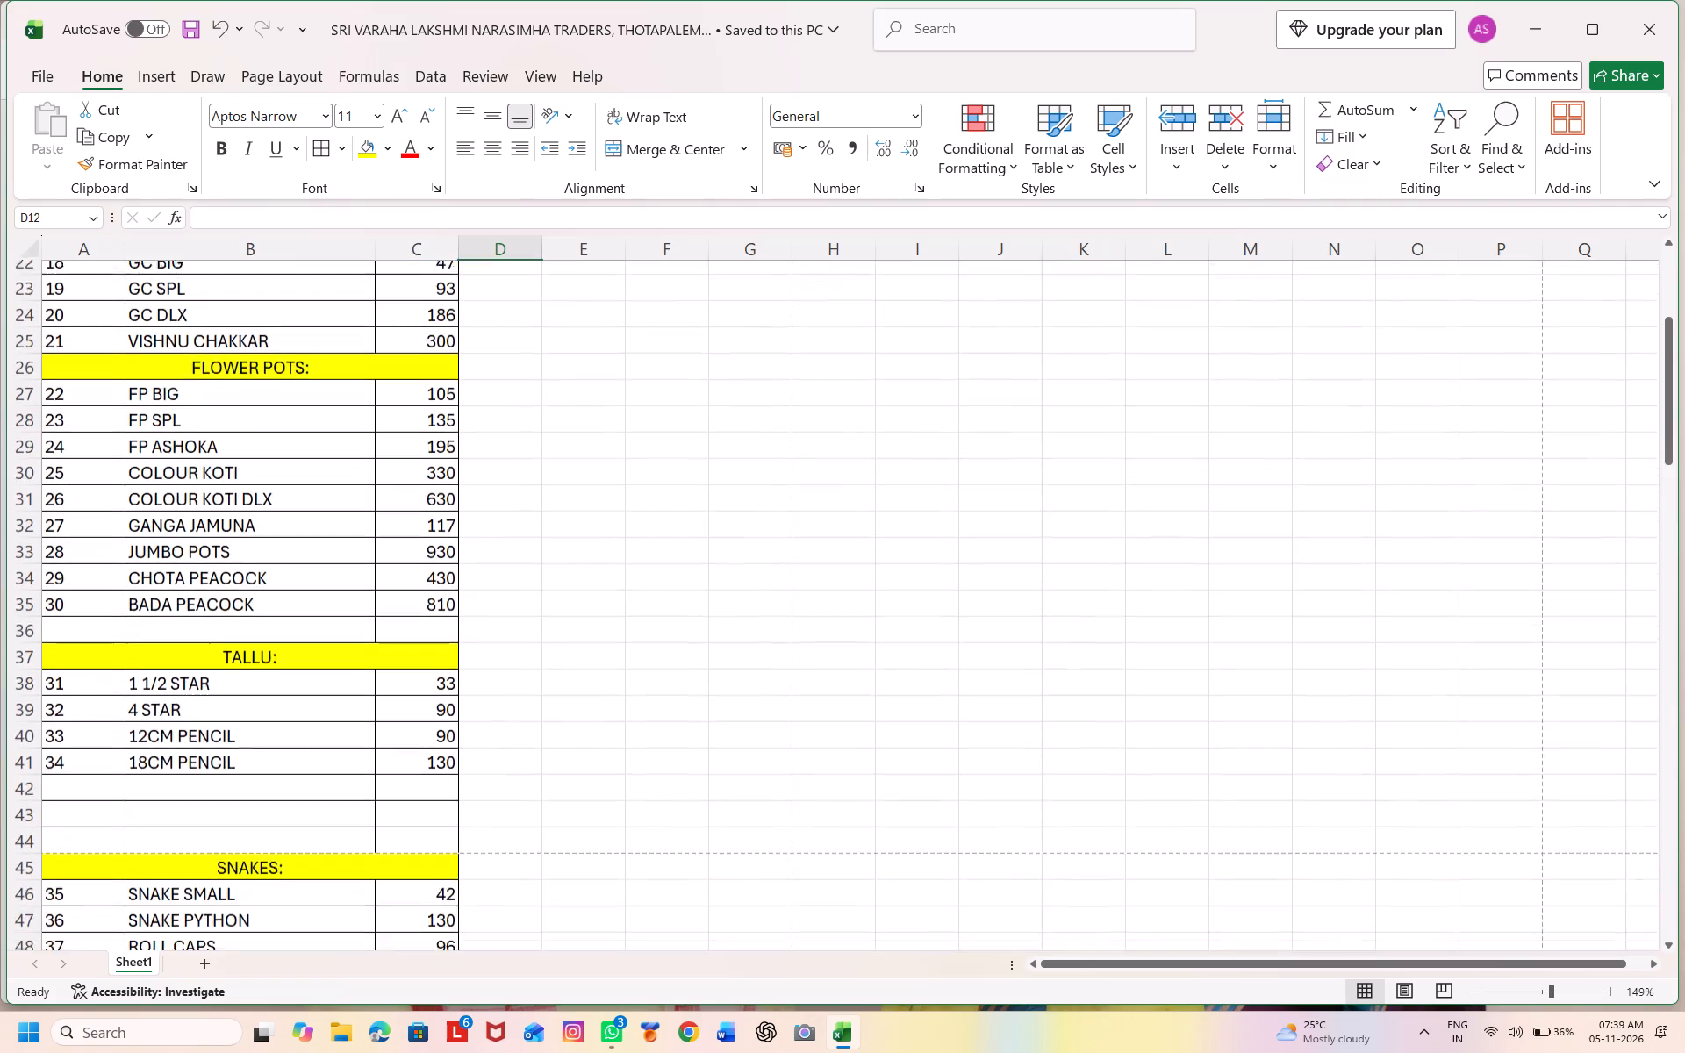
pyautogui.scroll(-1, 472, 551)
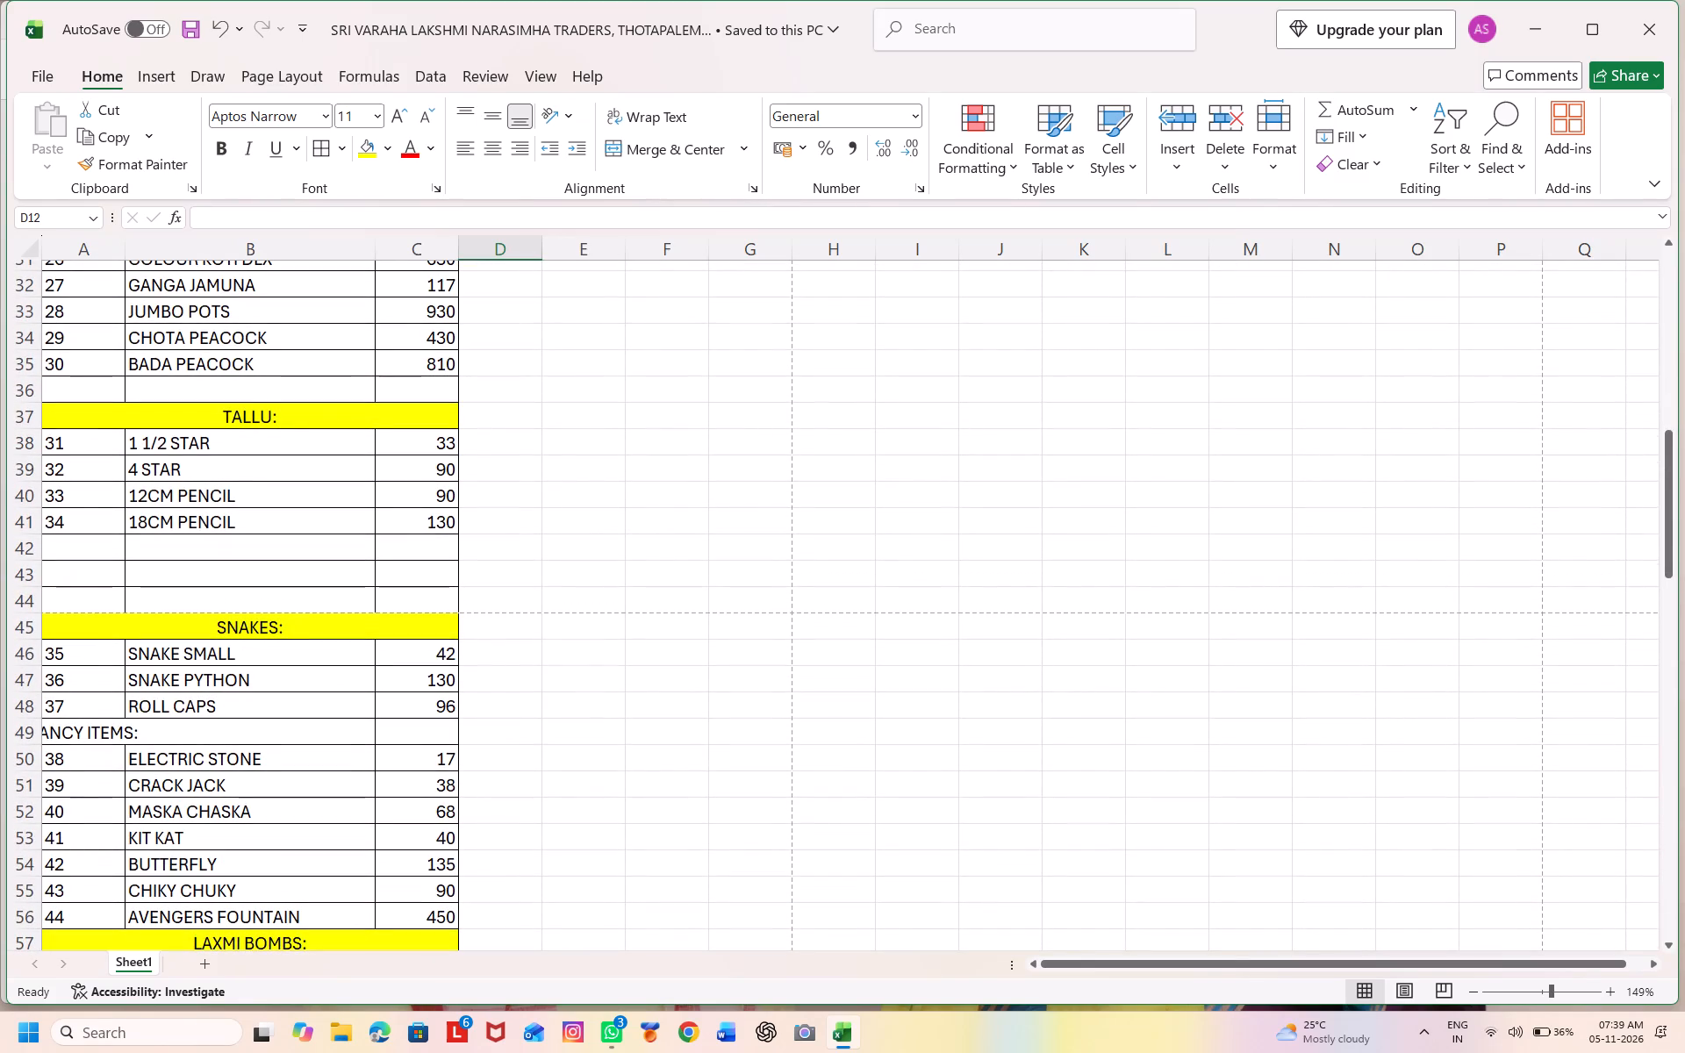
pyautogui.click(299, 601)
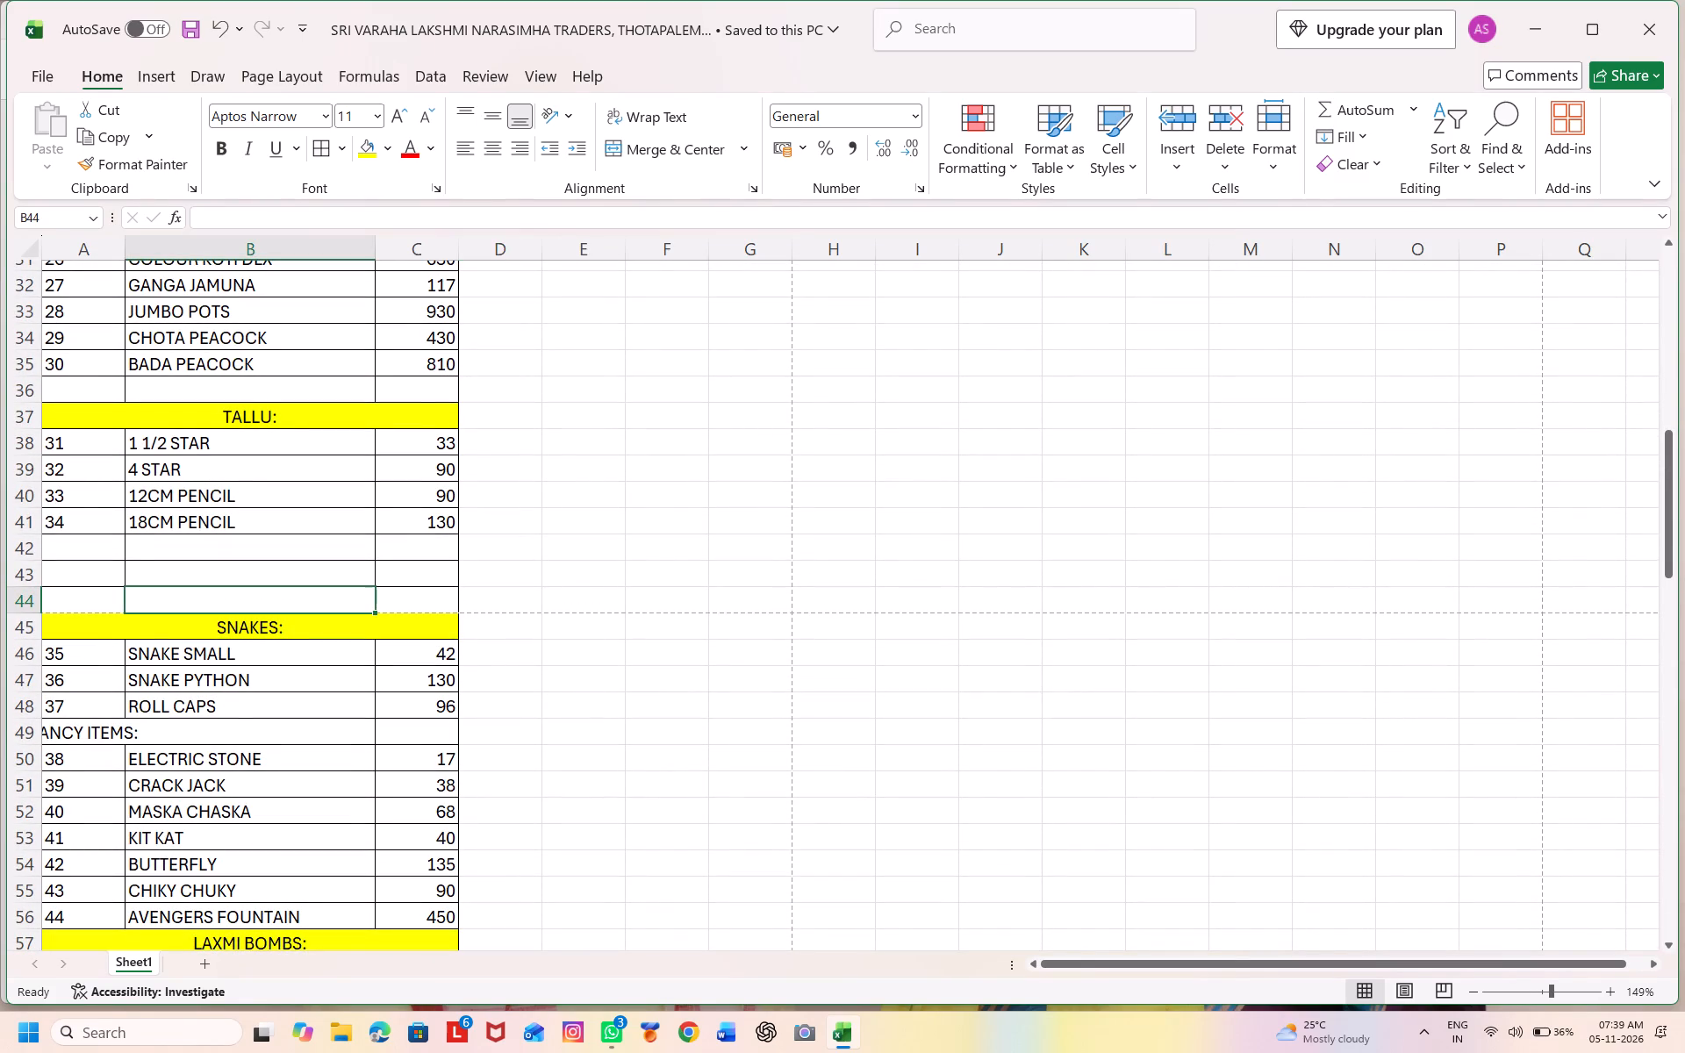
# Move the block from the GROUND CHAKKAR heading to 18CM PENCIL, A21:C41, down two rows to start in row 23, accepting the unmerging.
pyautogui.scroll(3, 299, 484)
pyautogui.scroll(-1, 299, 484)
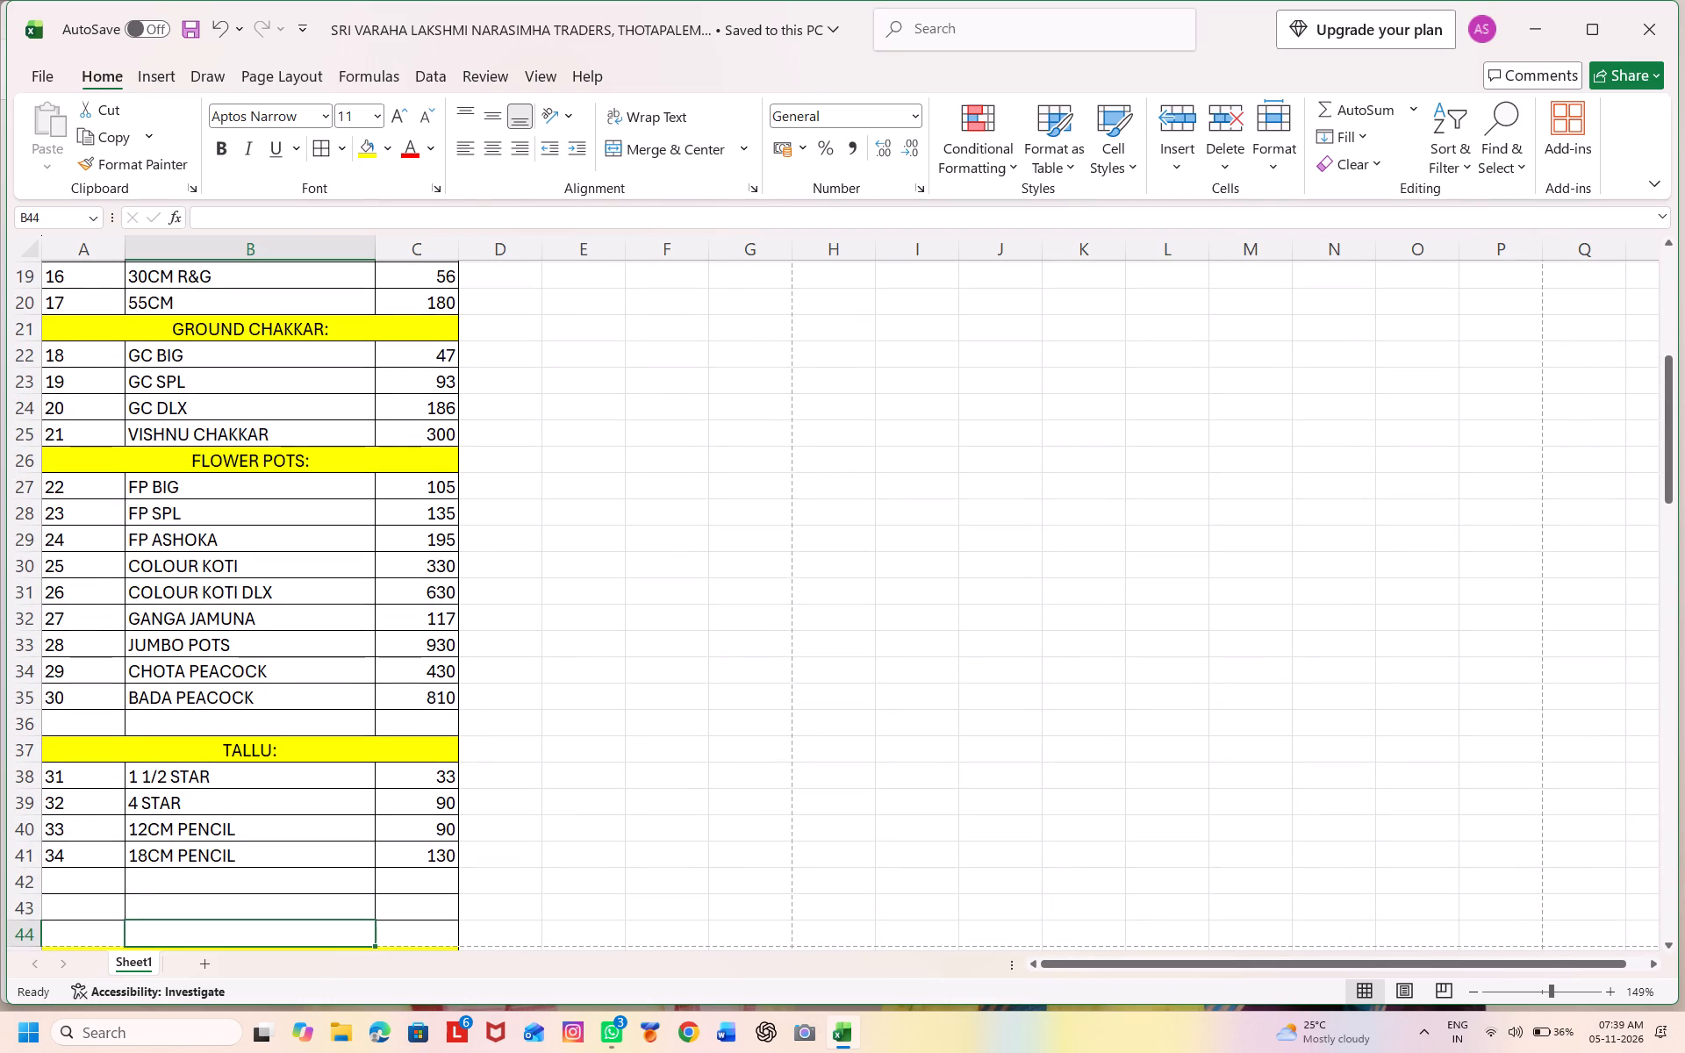
pyautogui.moveTo(64, 326); pyautogui.dragTo(183, 749)
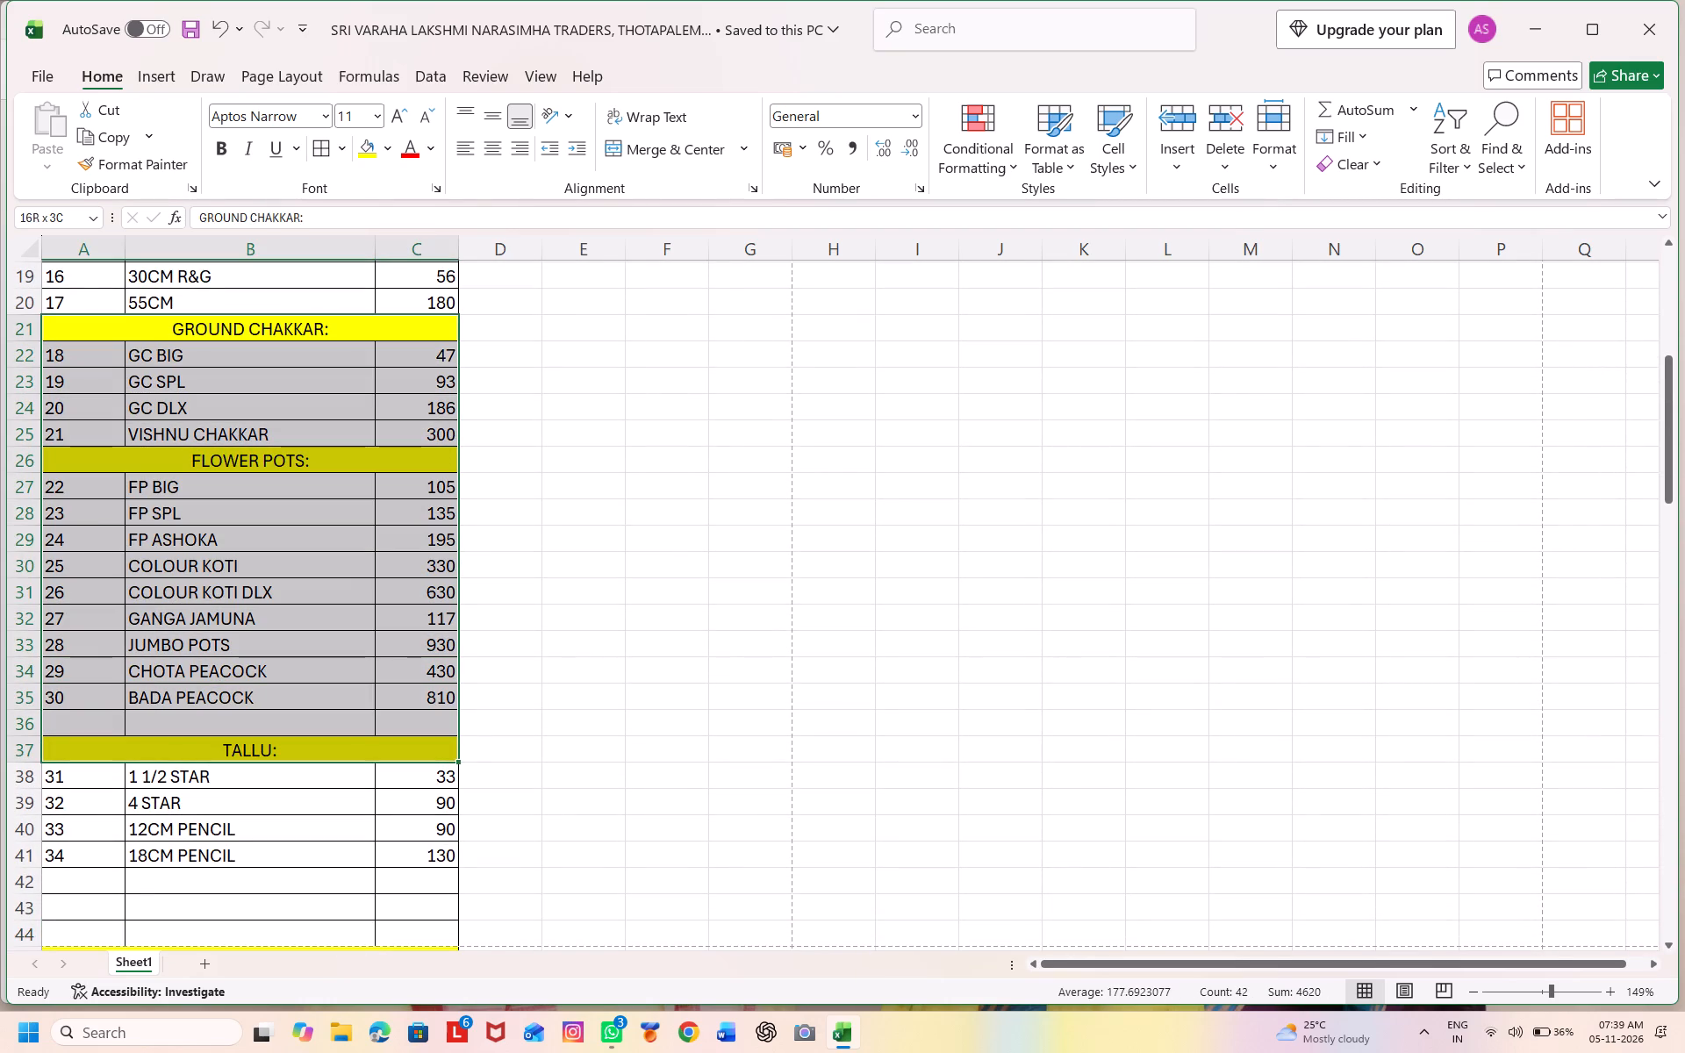
pyautogui.moveTo(183, 749); pyautogui.dragTo(219, 856)
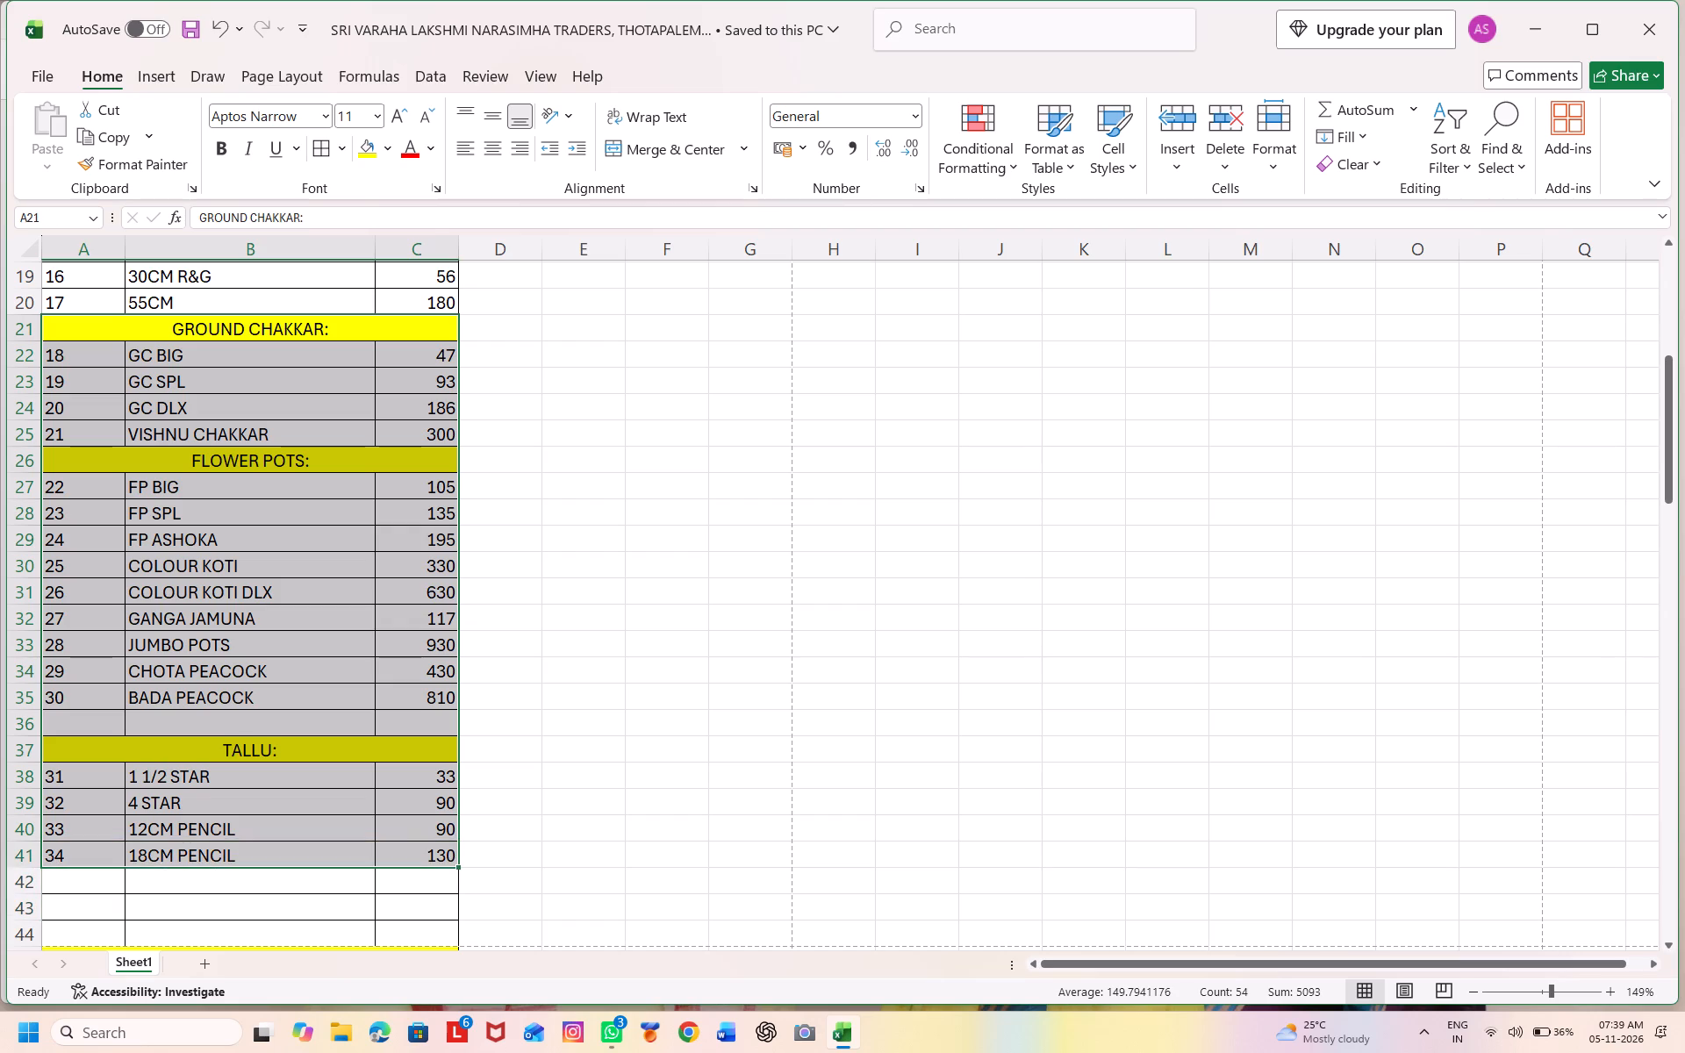
pyautogui.scroll(-2, 219, 856)
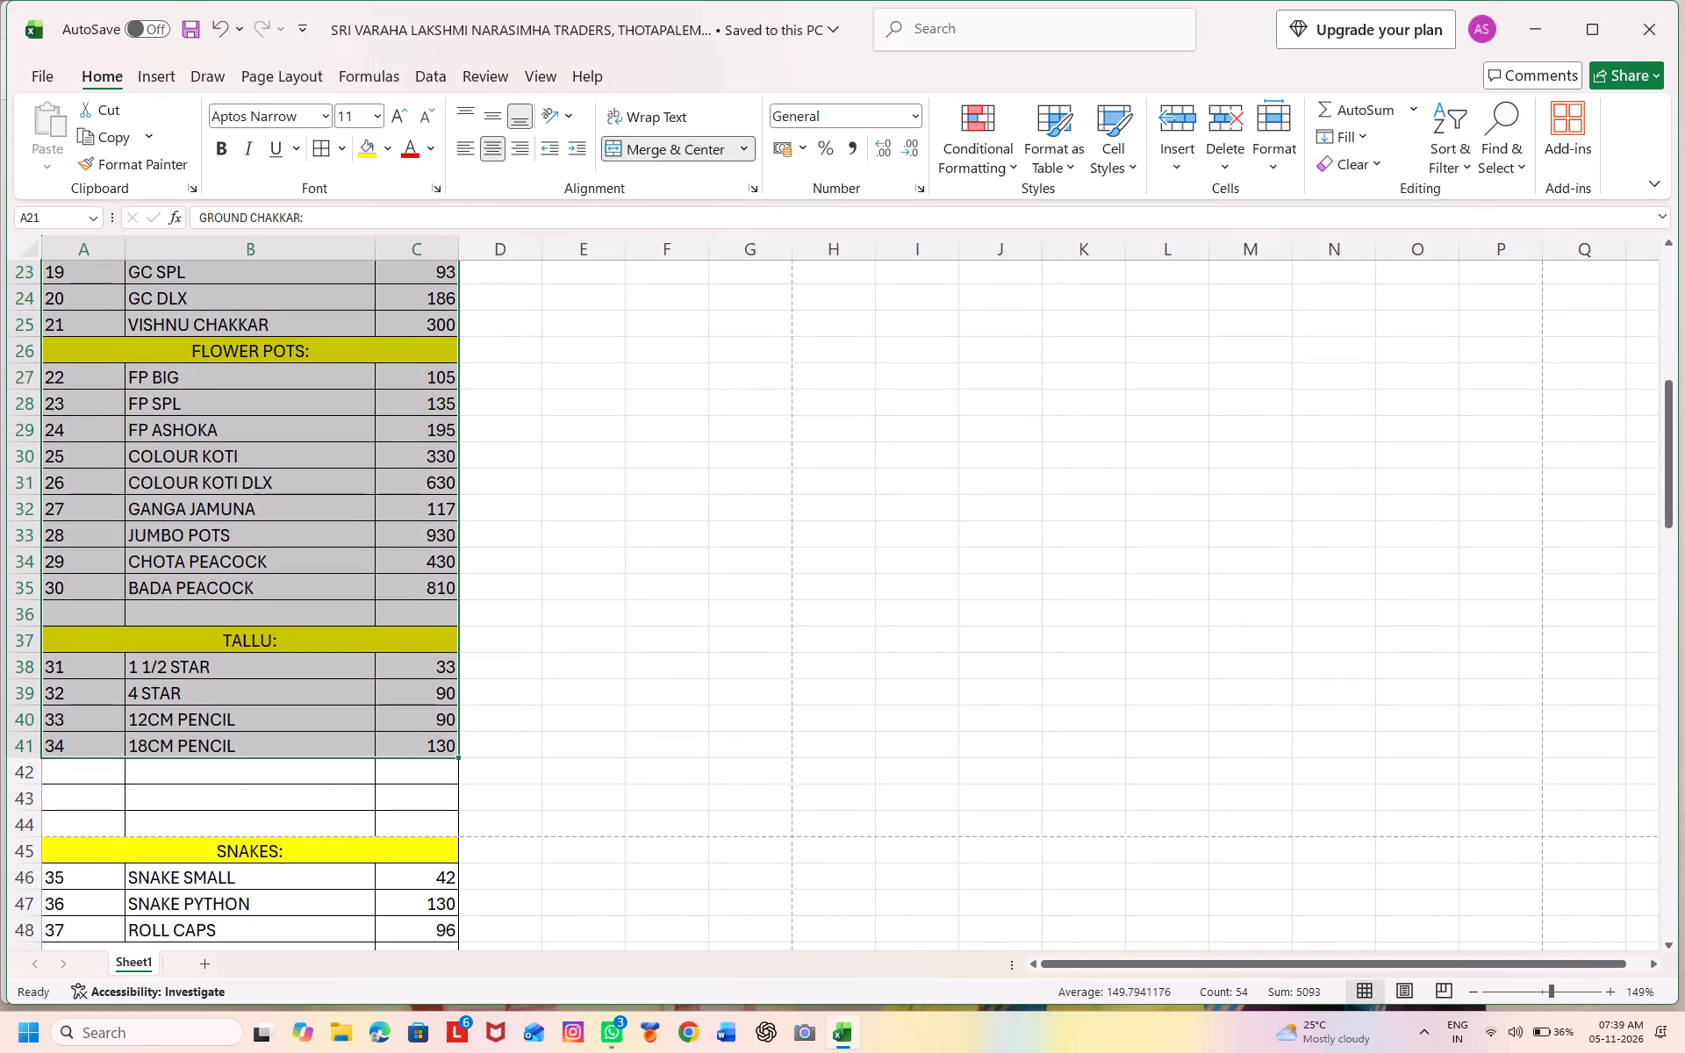
pyautogui.moveTo(459, 532); pyautogui.dragTo(457, 597)
pyautogui.press('Return')
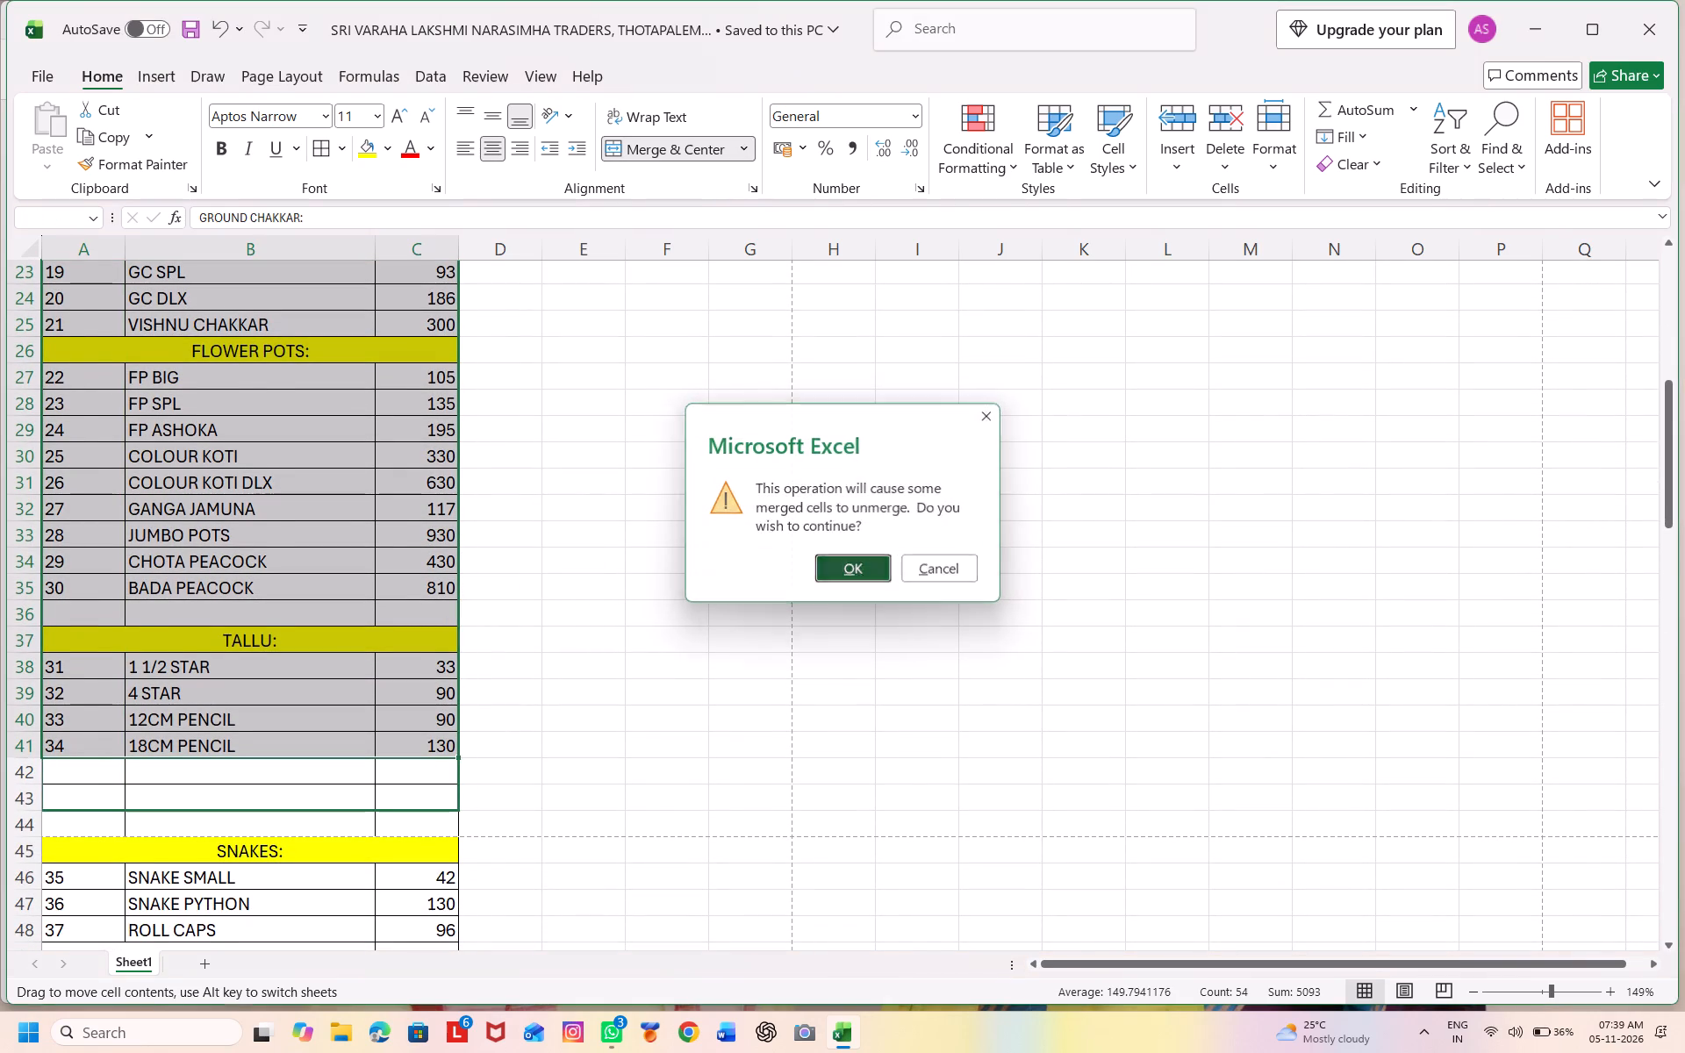
pyautogui.click(682, 579)
# Move the GROUND CHAKKAR section, A23:C27, up one row to start in row 22, accepting the unmerging.
pyautogui.scroll(1, 682, 579)
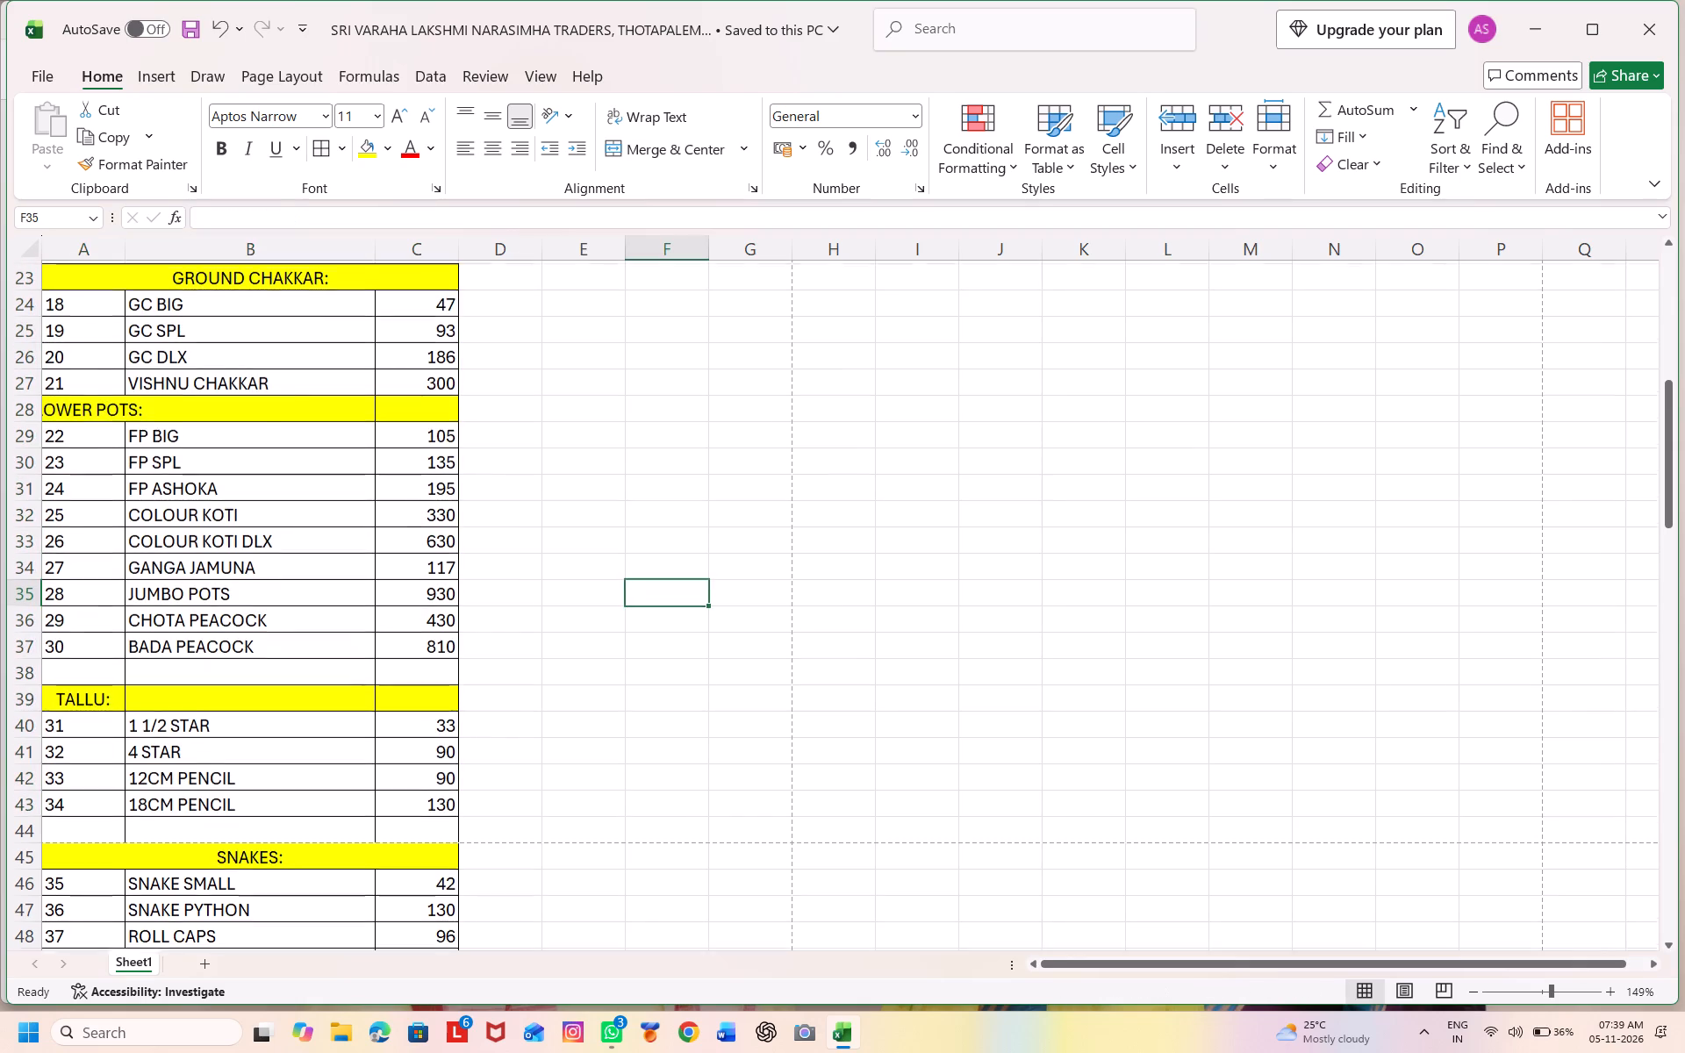
pyautogui.scroll(2, 682, 579)
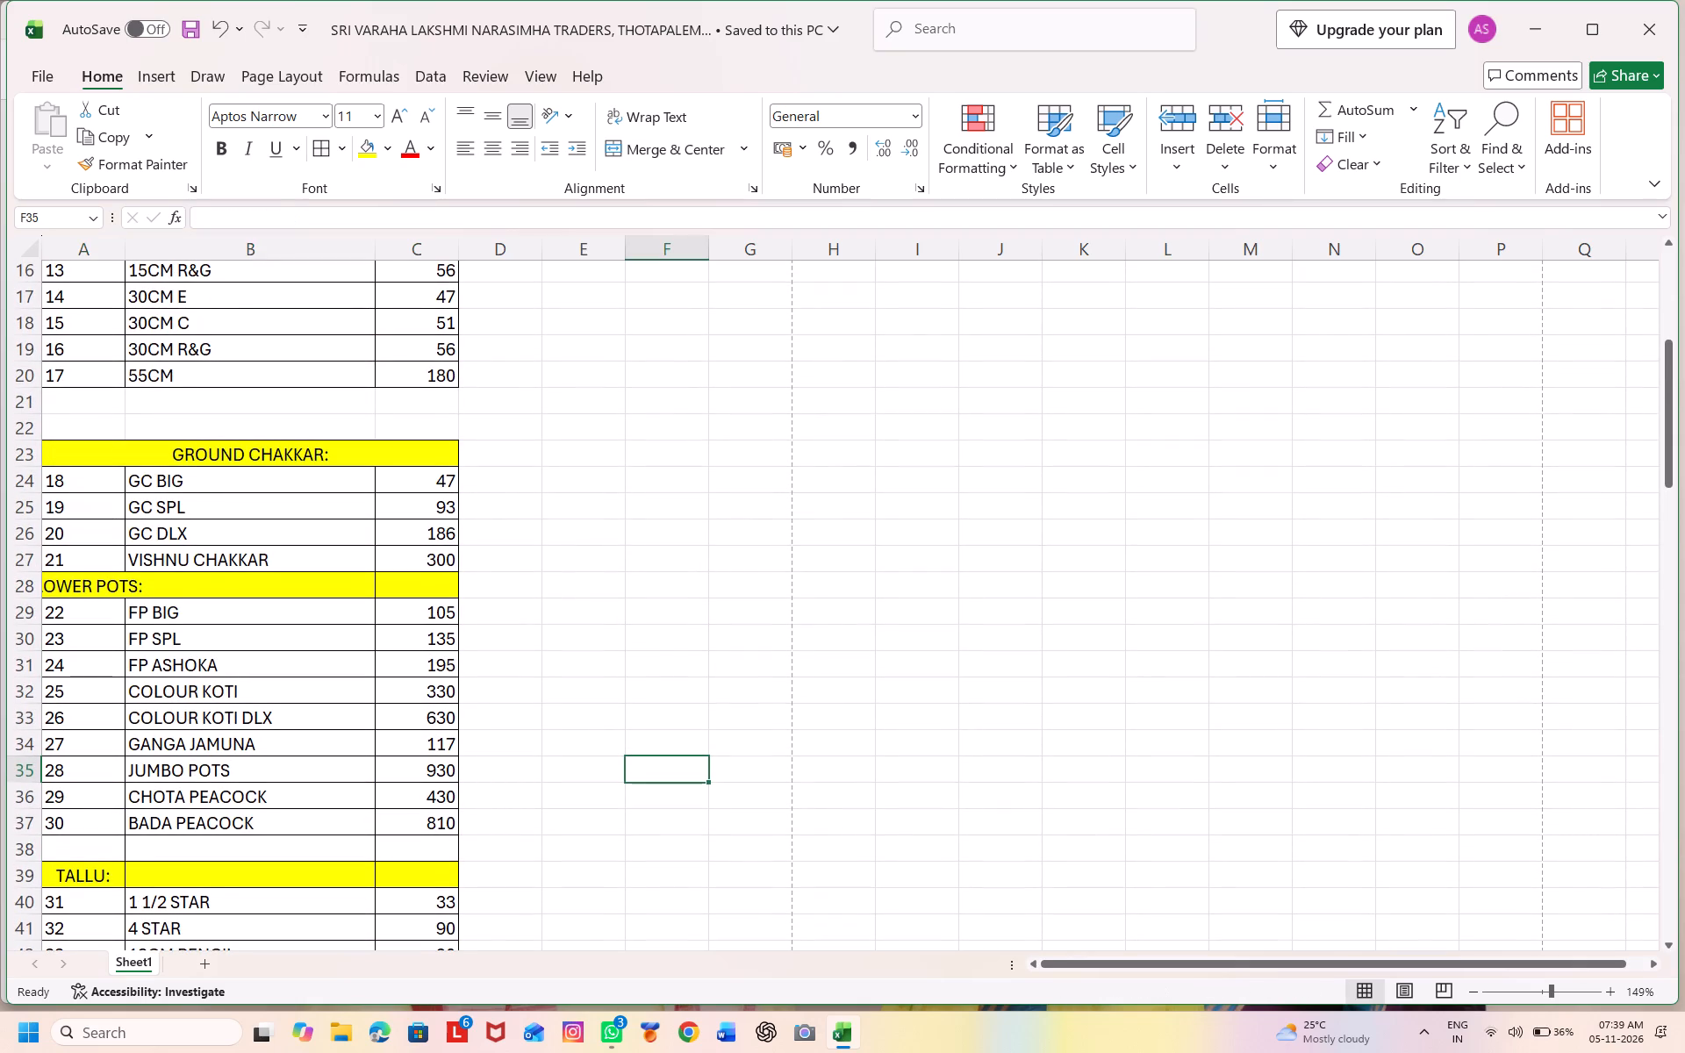
pyautogui.scroll(-1, 682, 579)
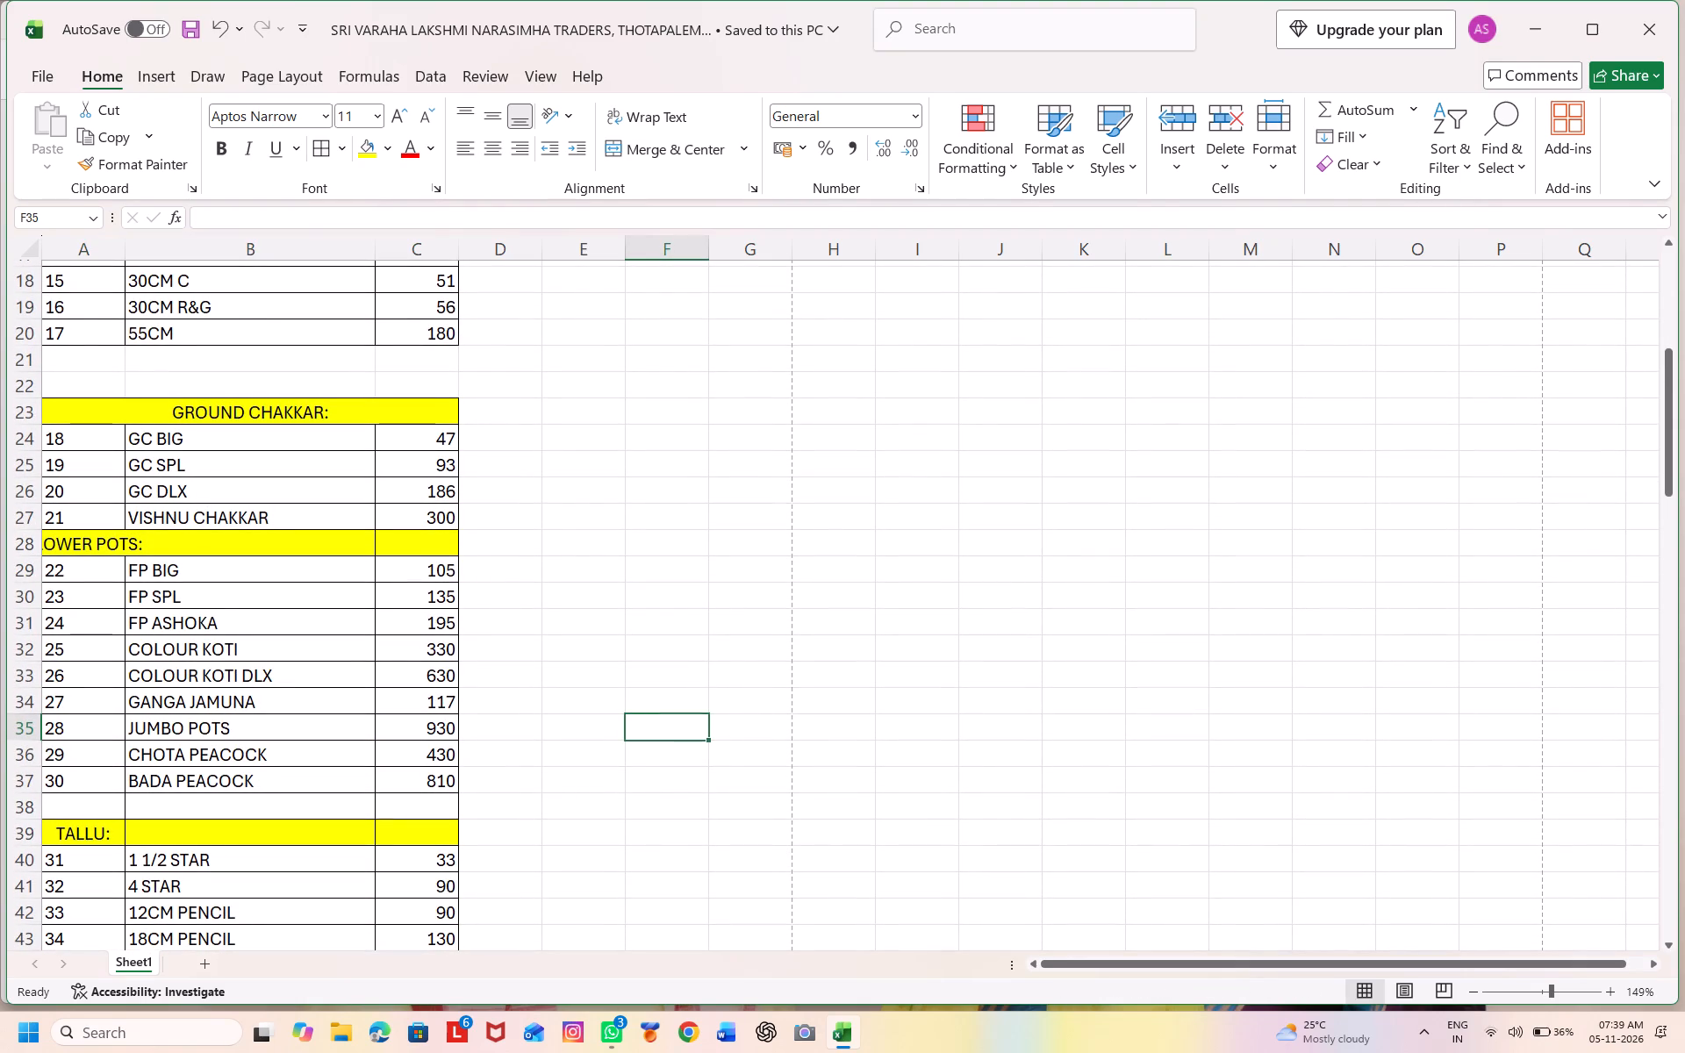
pyautogui.moveTo(57, 415); pyautogui.dragTo(317, 514)
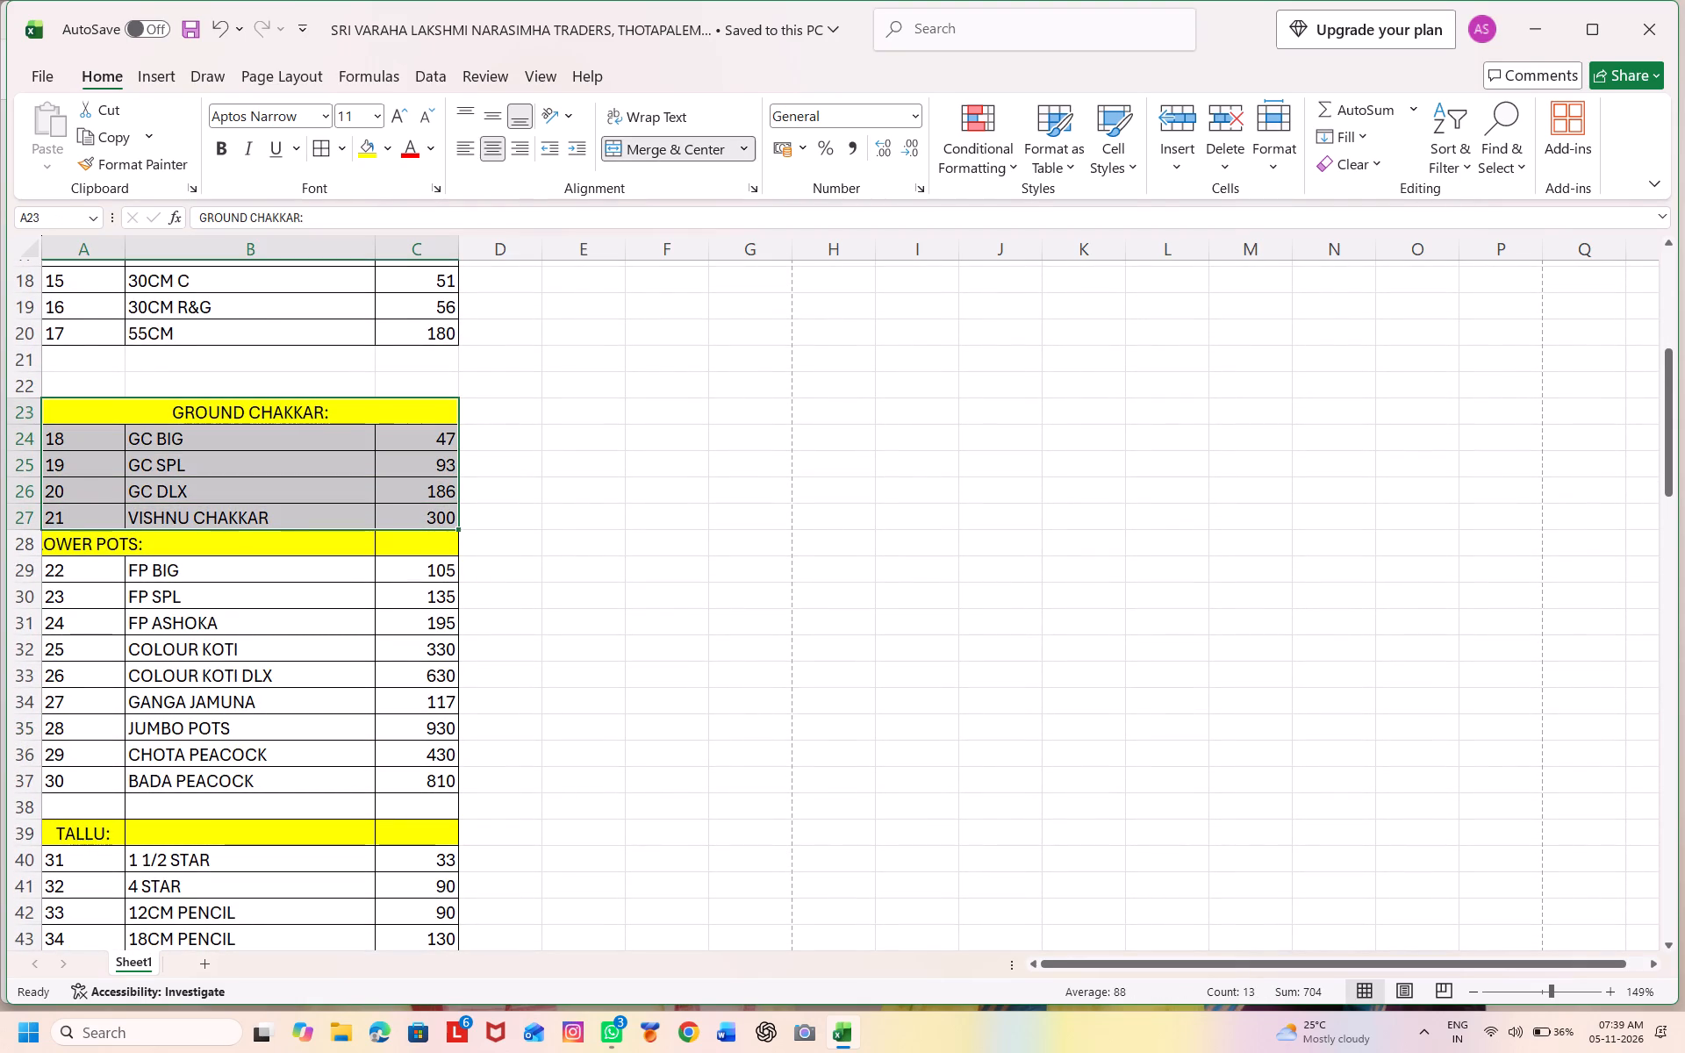
pyautogui.moveTo(458, 462); pyautogui.dragTo(438, 433)
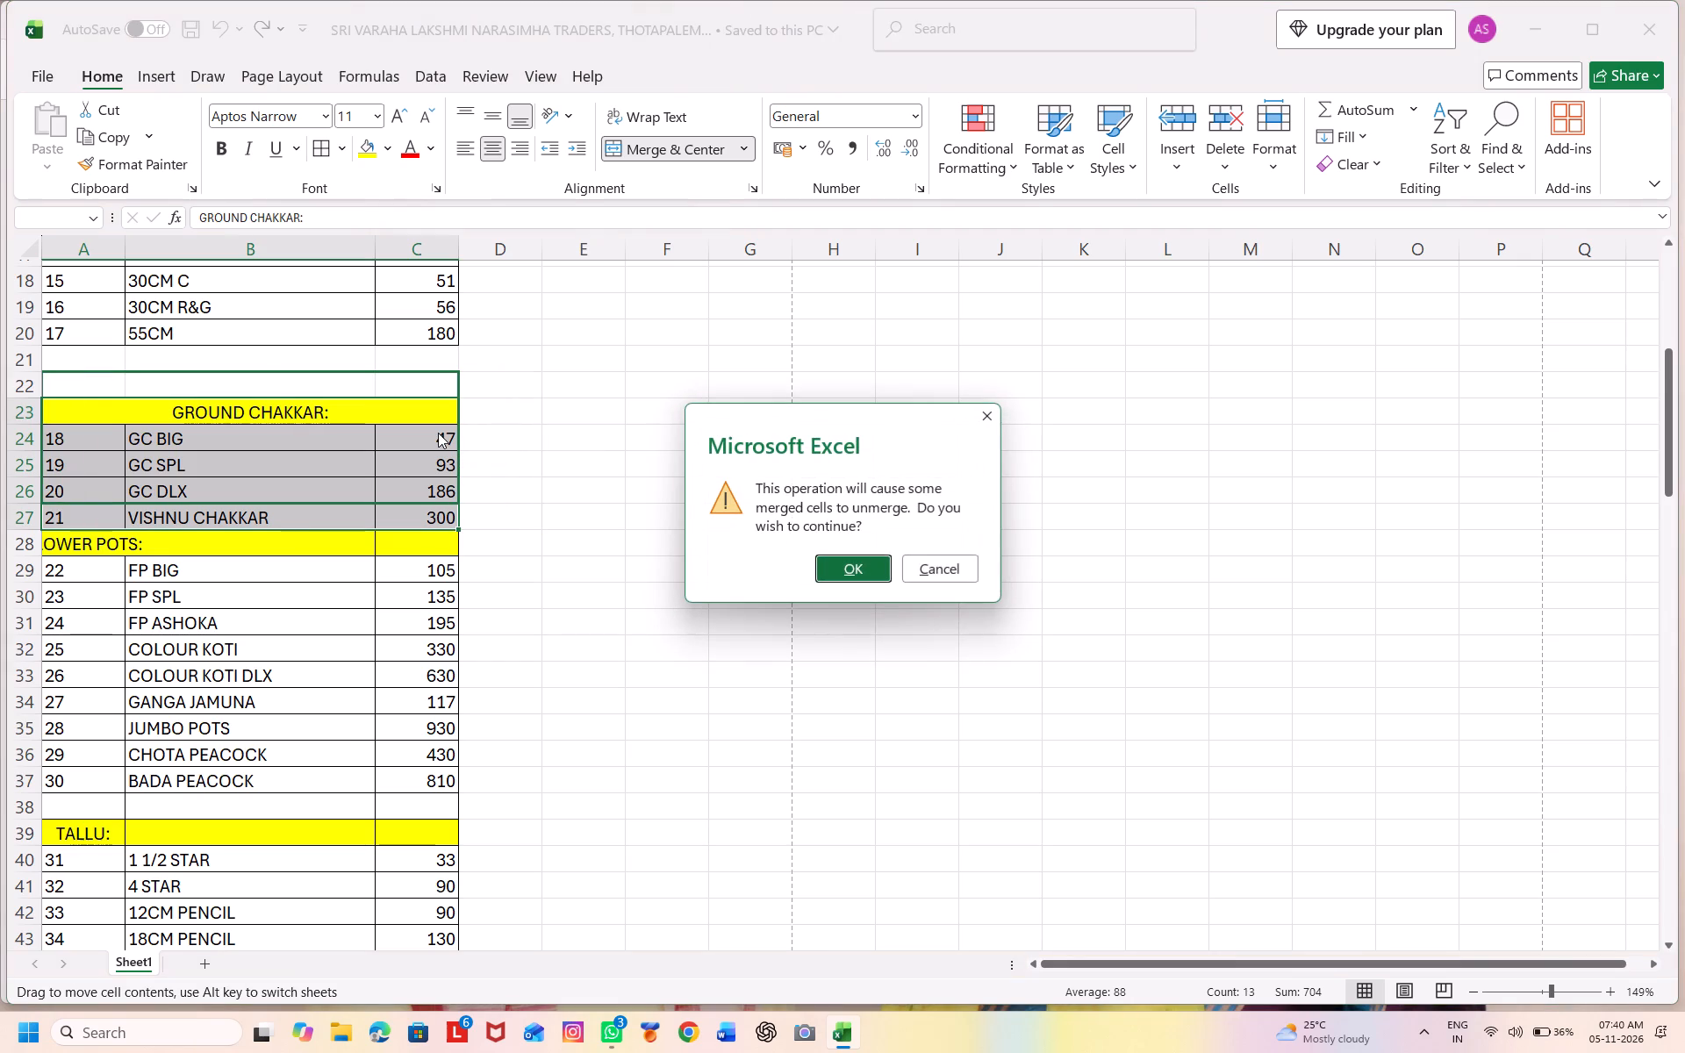
pyautogui.press('Return')
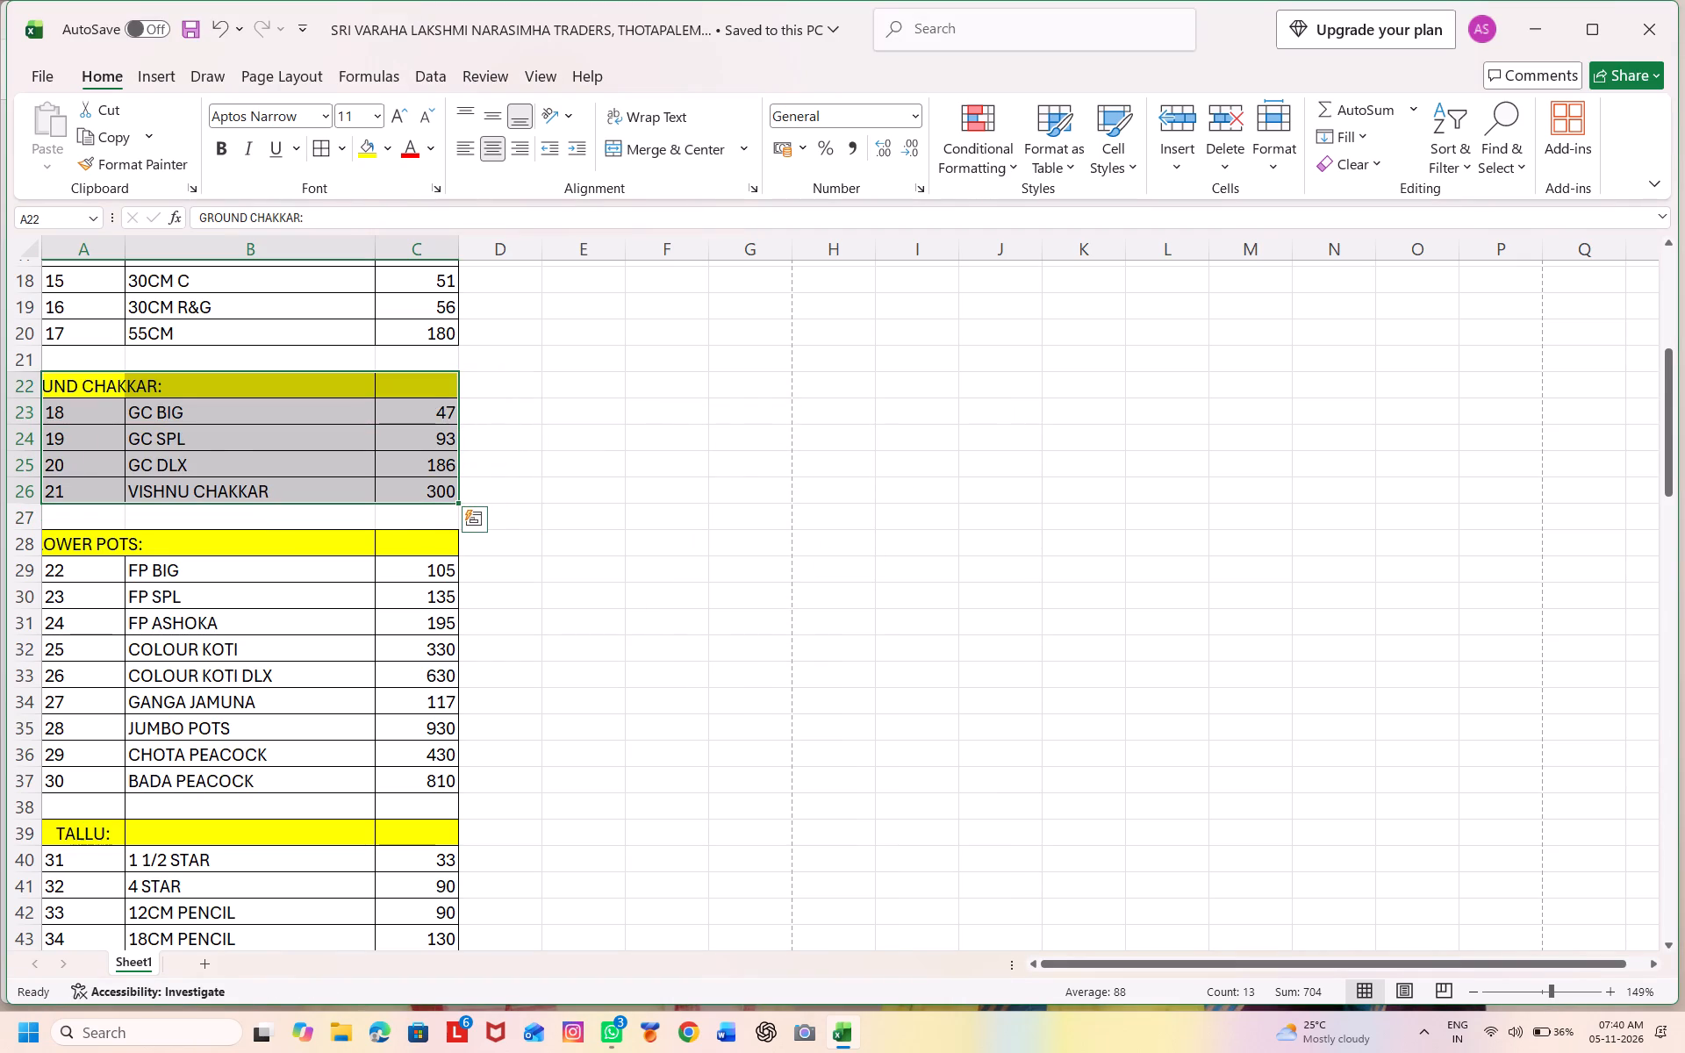
# Merge and center the GROUND CHAKKAR, FLOWER POTS and TALLU headings across columns A to C.
pyautogui.click(48, 382)
pyautogui.moveTo(48, 382); pyautogui.dragTo(73, 382)
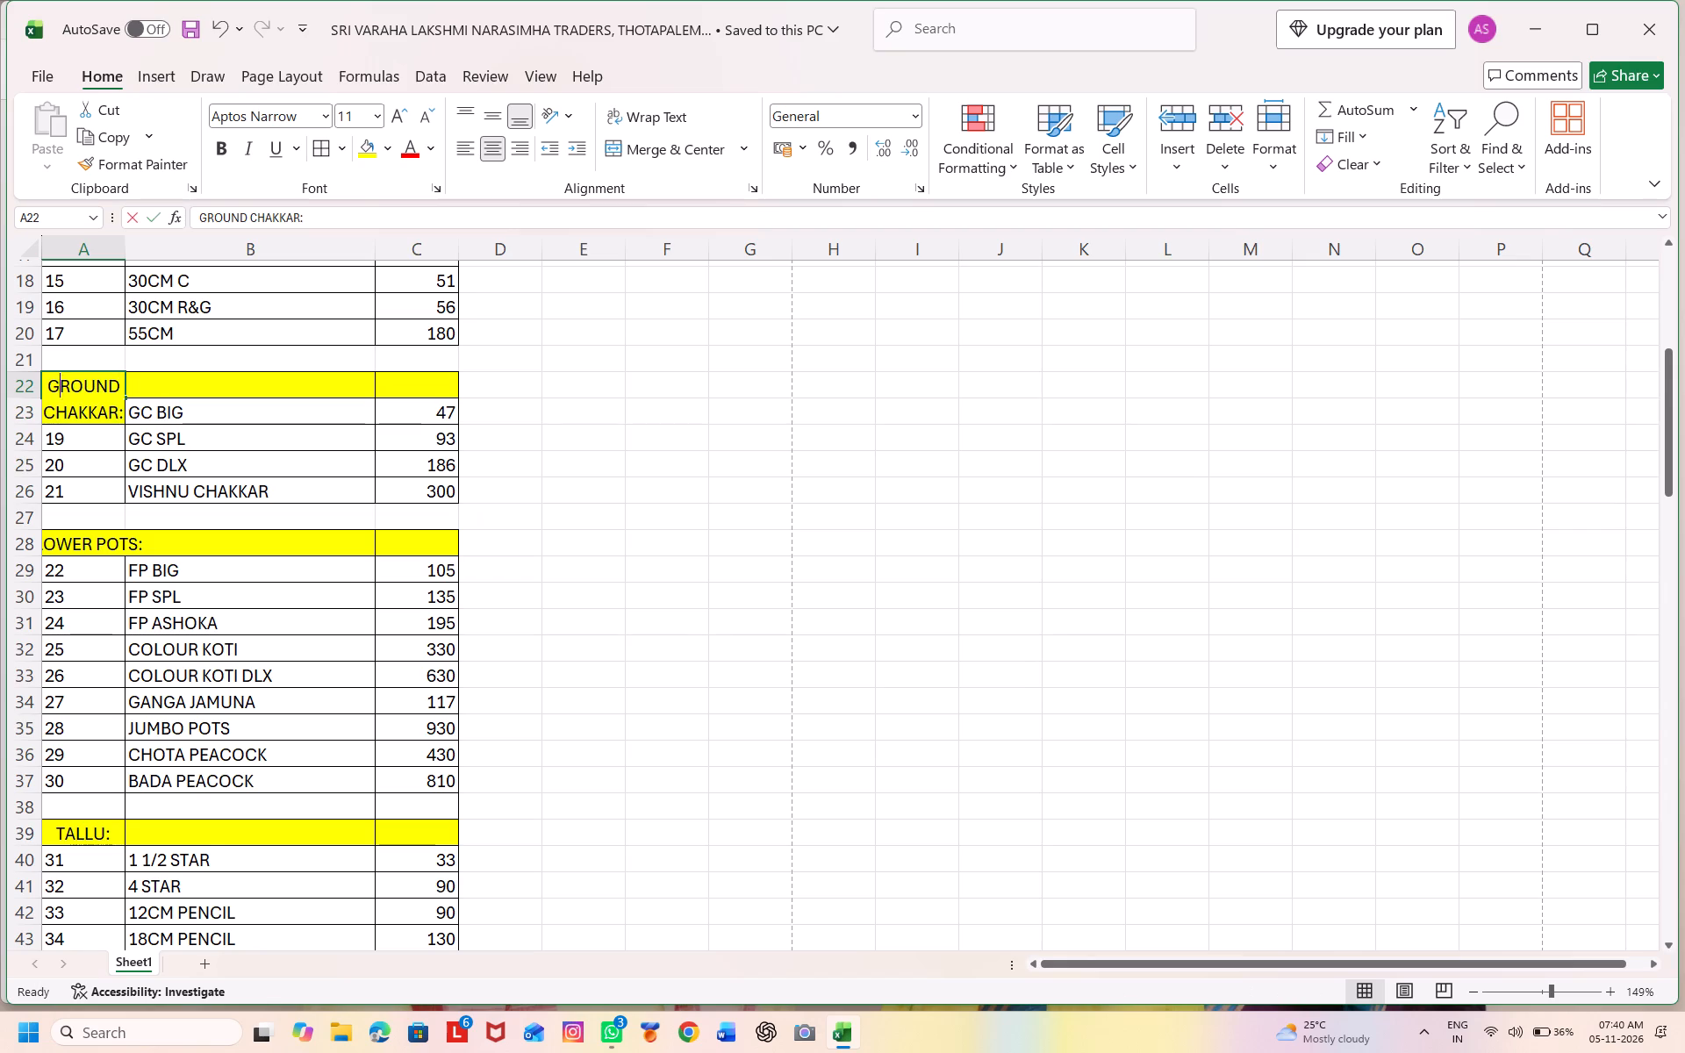
pyautogui.moveTo(73, 382); pyautogui.dragTo(377, 382)
pyautogui.moveTo(392, 386); pyautogui.dragTo(91, 395)
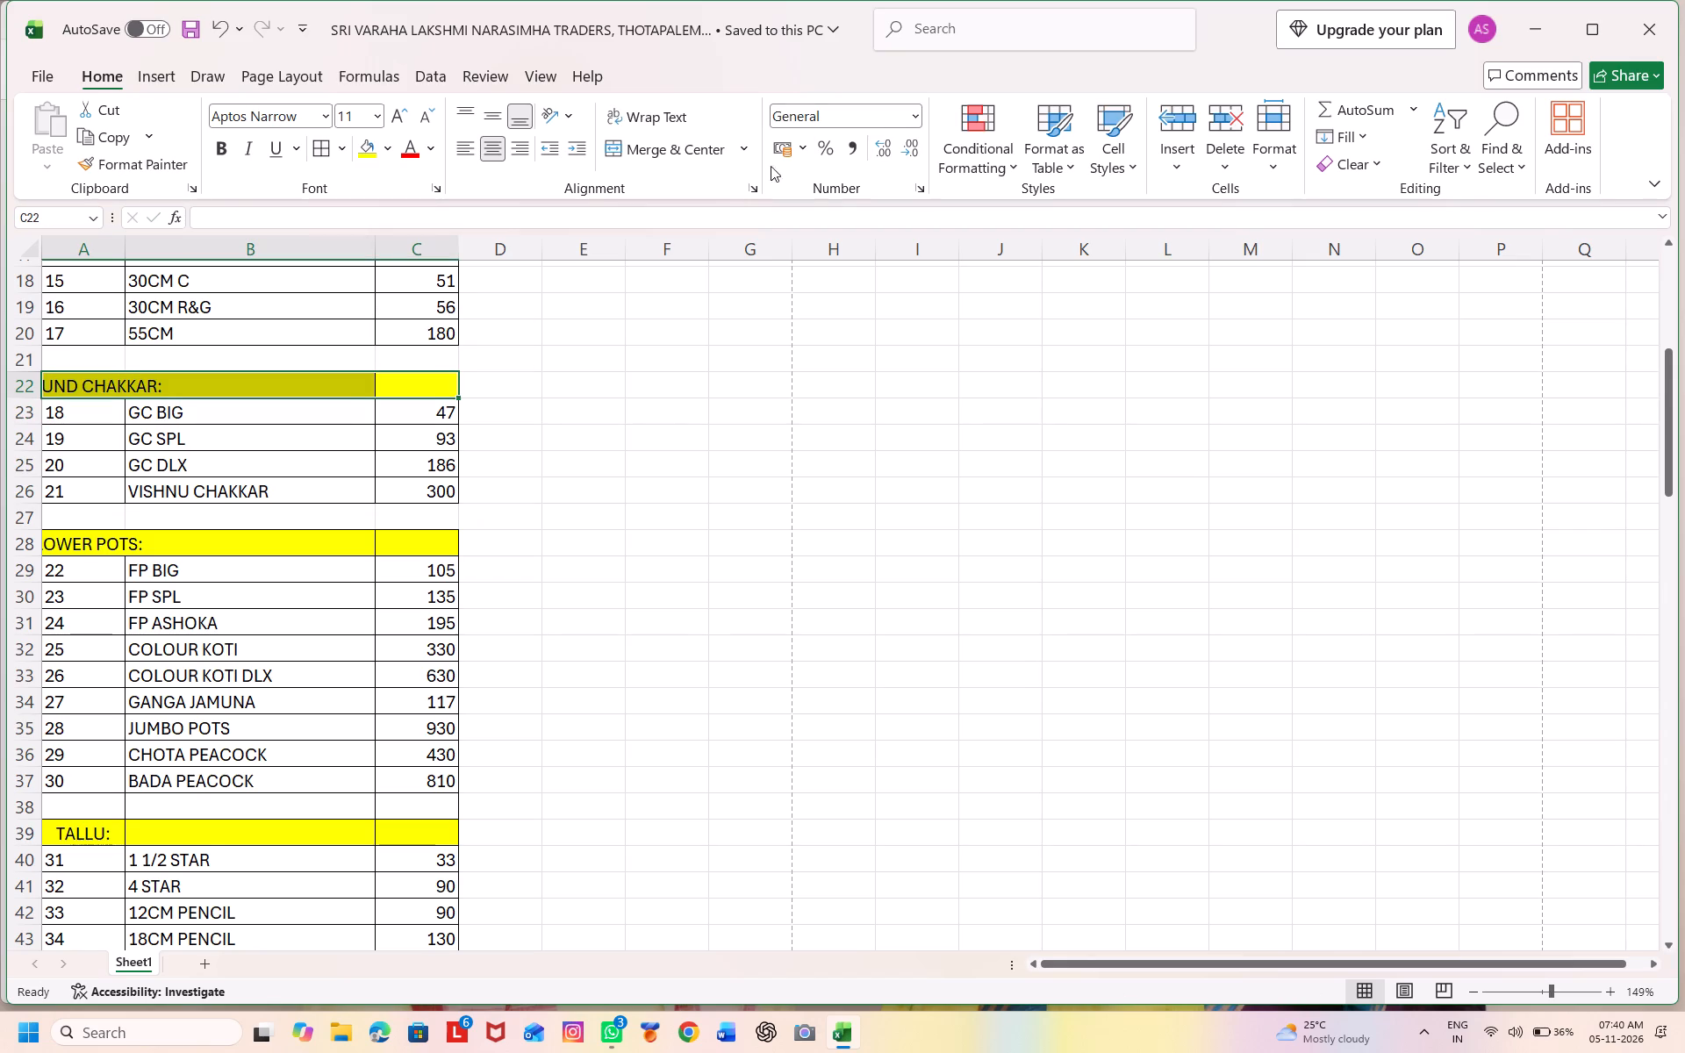
pyautogui.click(677, 151)
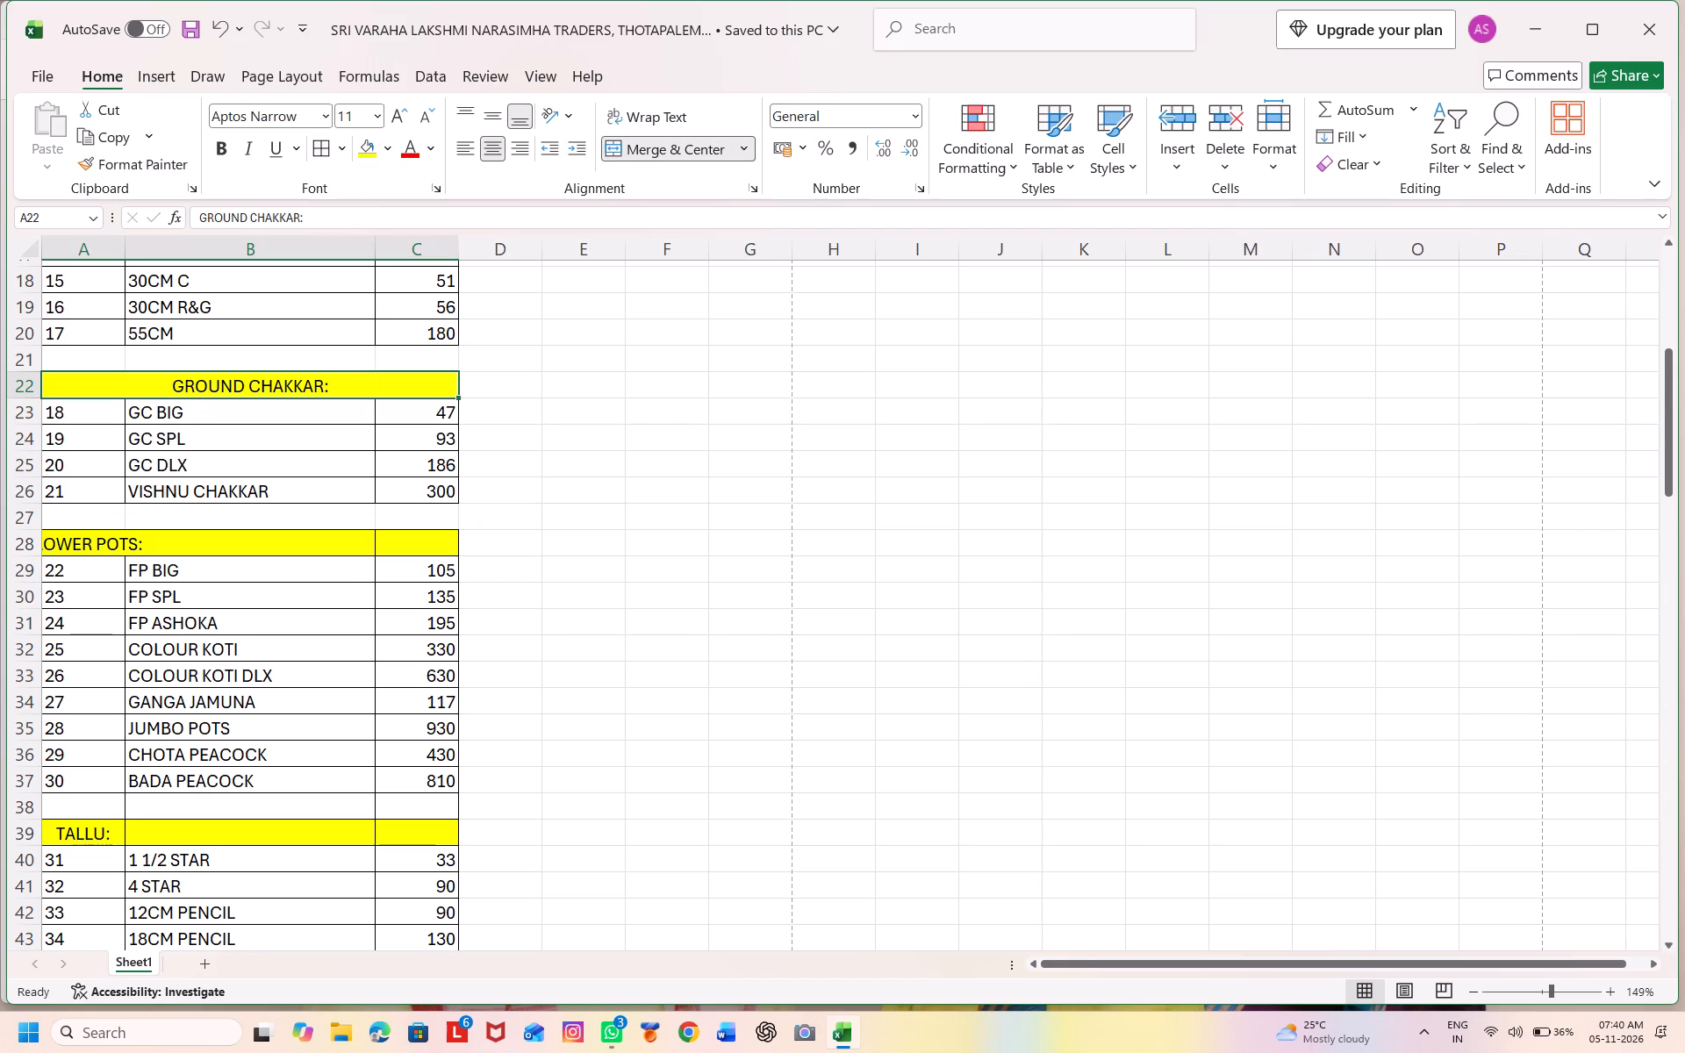
pyautogui.moveTo(81, 543); pyautogui.dragTo(400, 540)
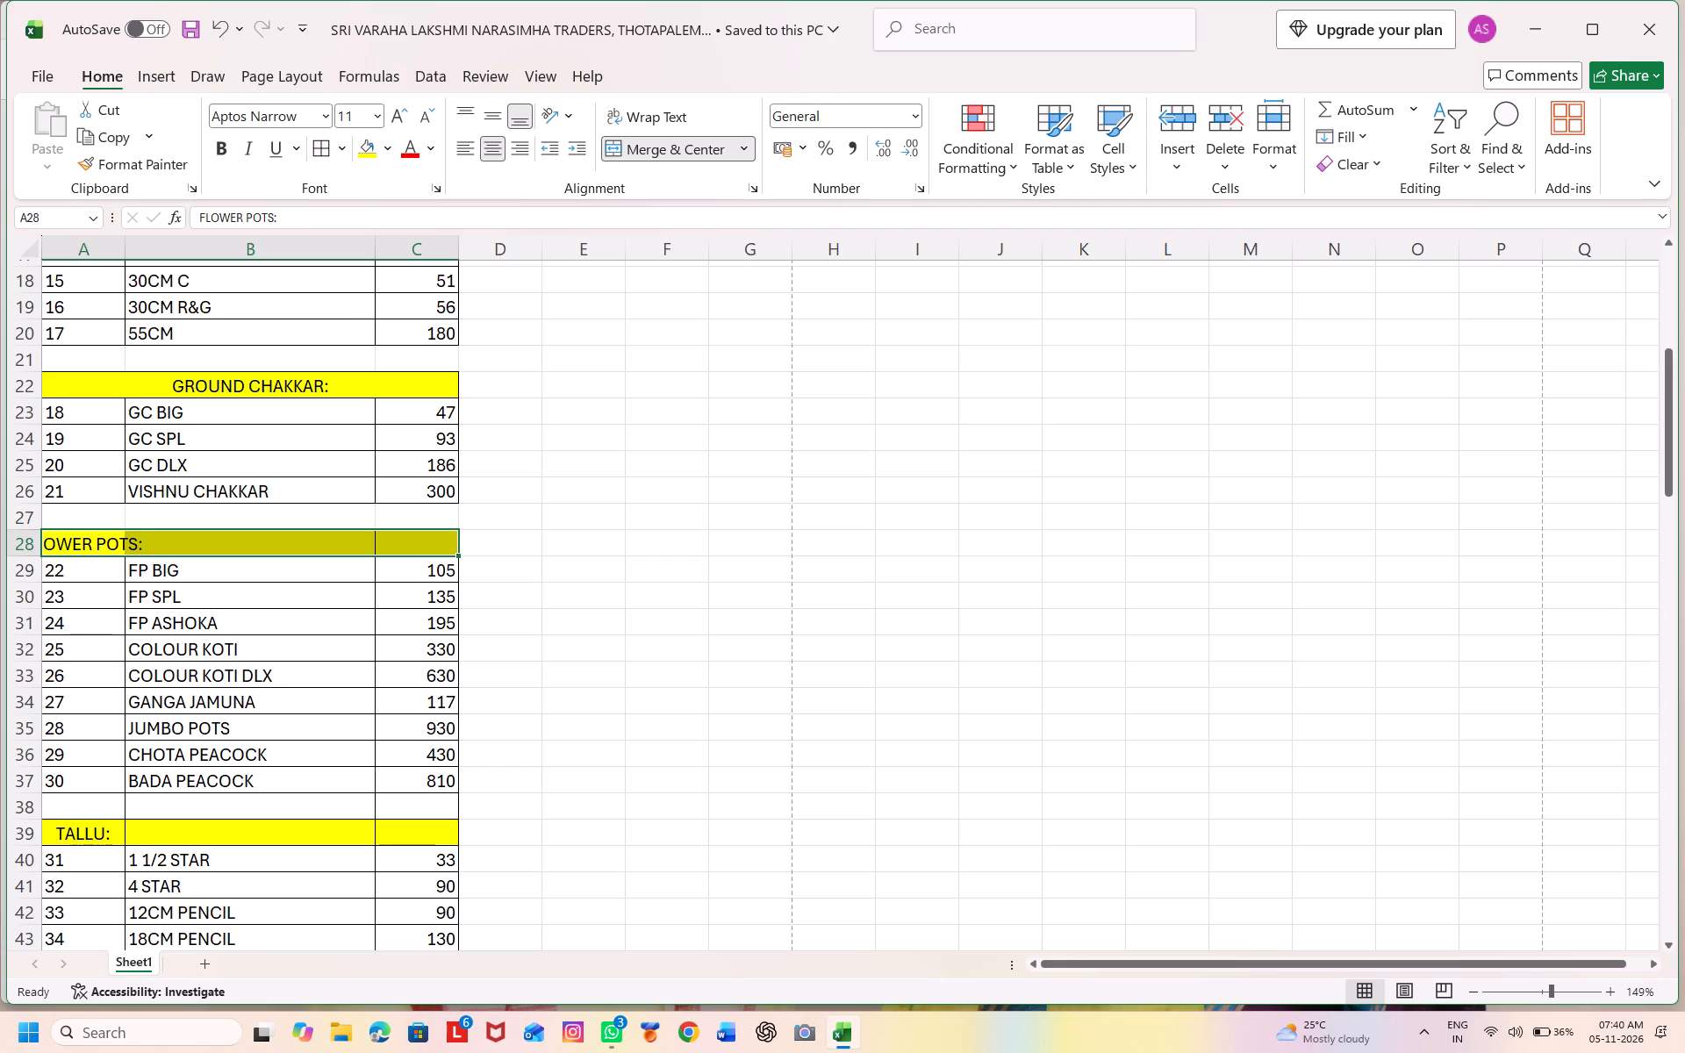
pyautogui.click(695, 148)
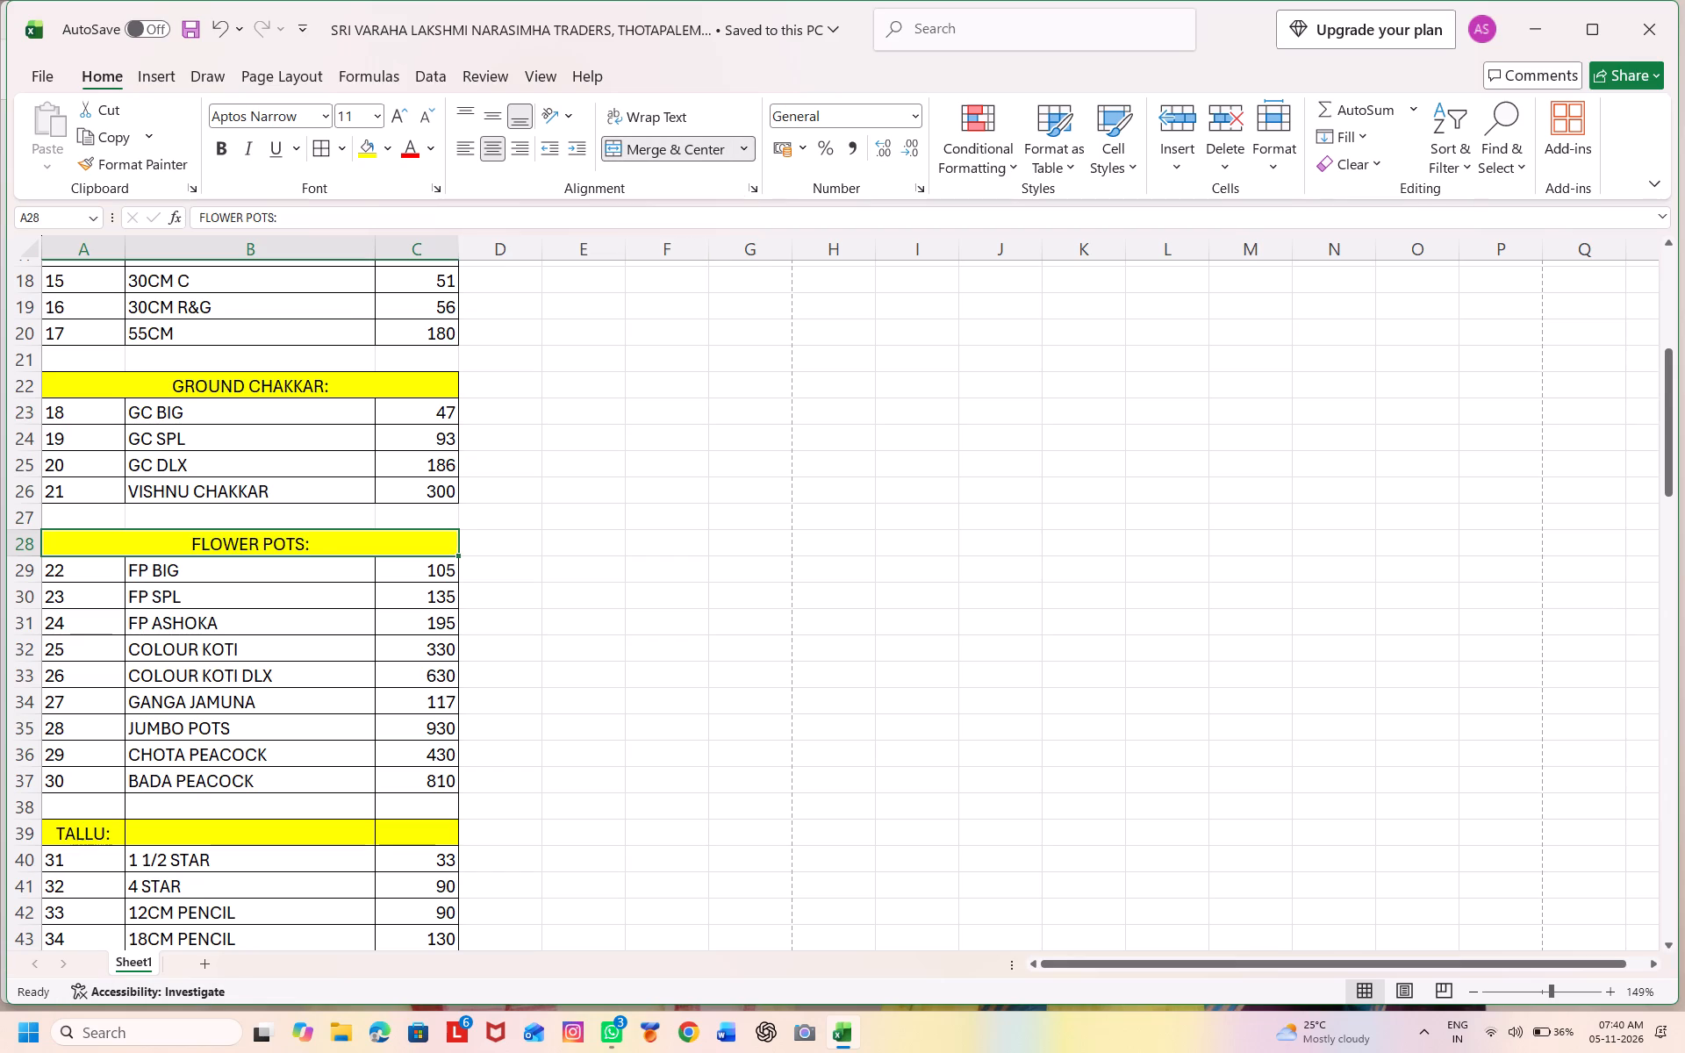
pyautogui.moveTo(77, 842); pyautogui.dragTo(412, 832)
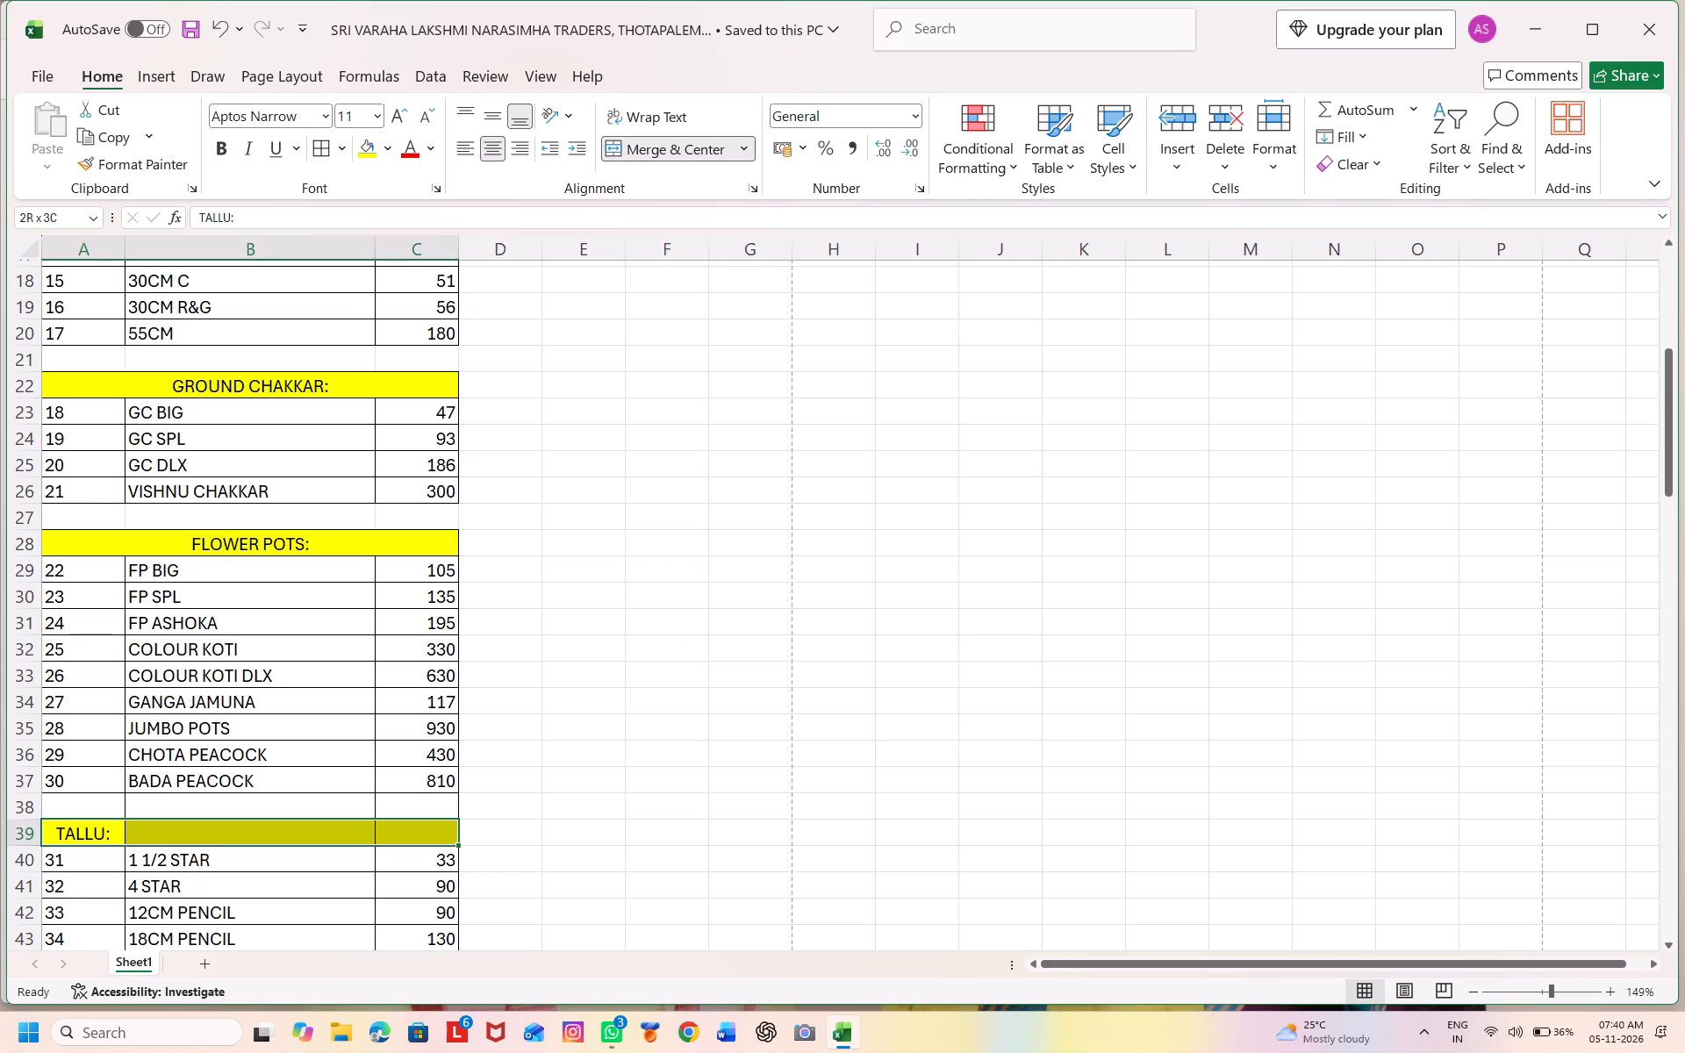
pyautogui.moveTo(412, 832); pyautogui.dragTo(412, 831)
pyautogui.click(645, 148)
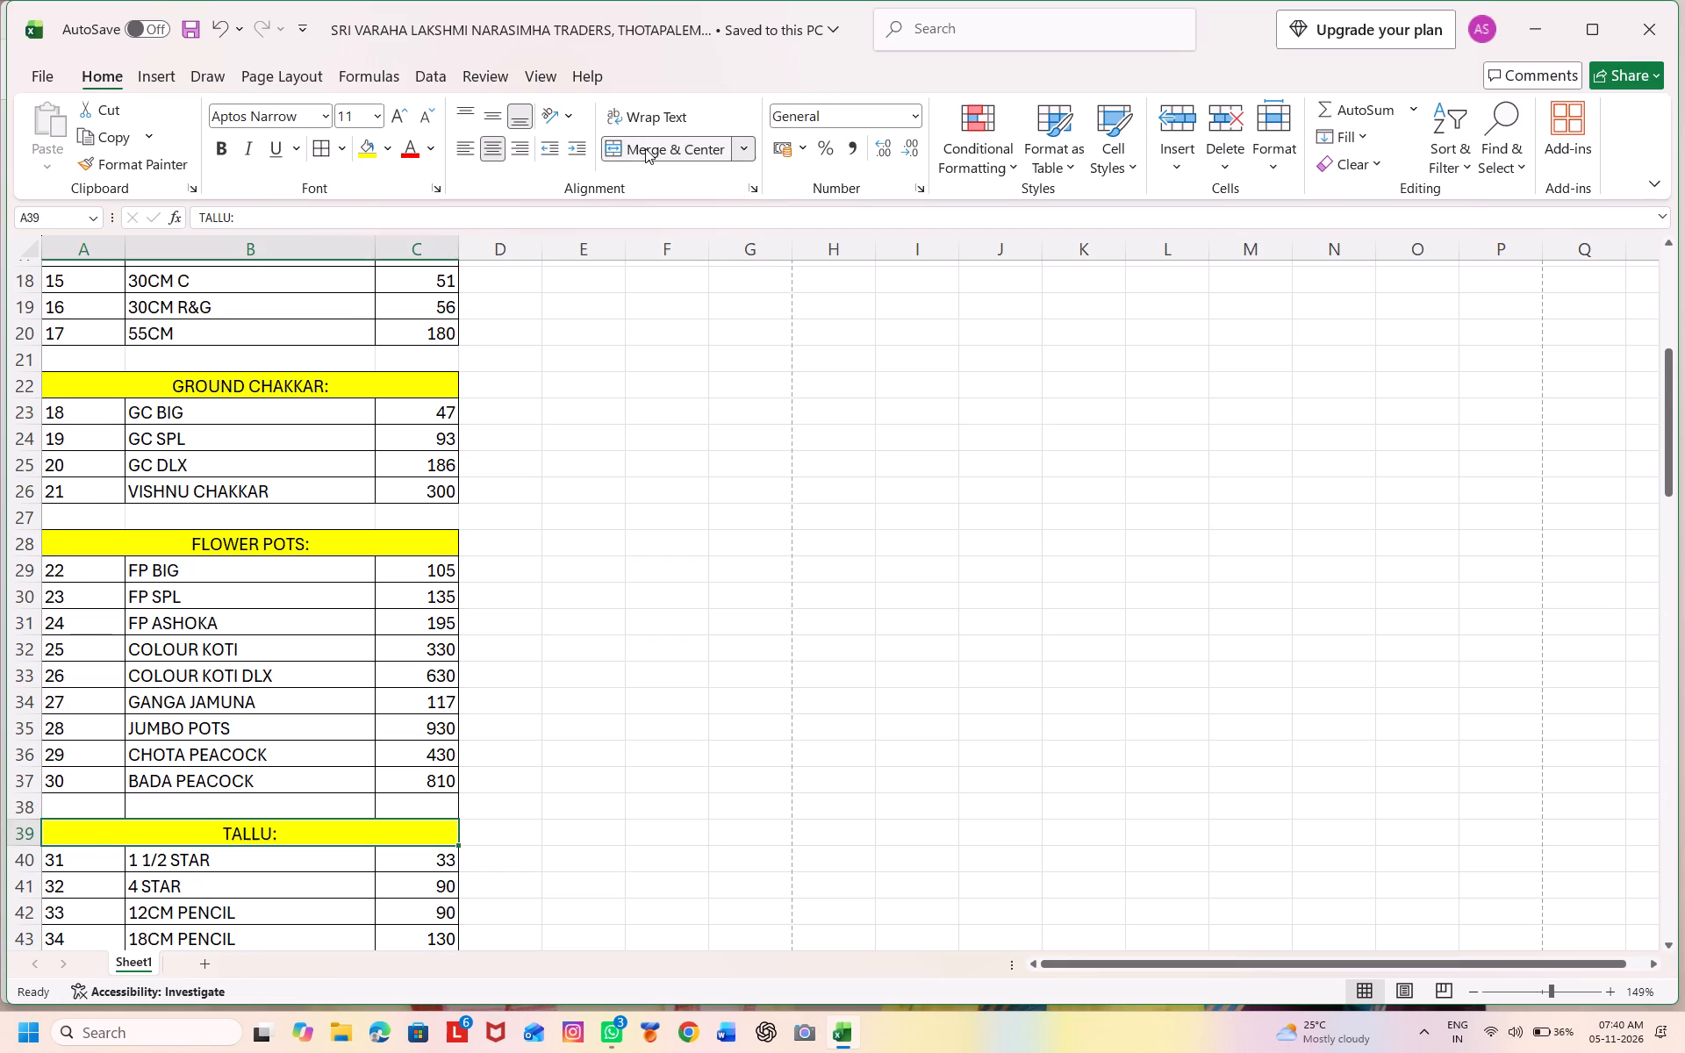
# Review the whole price list from the title to the NAATU section, checking headings, spacing and page breaks.
pyautogui.hscroll(1, 250, 767)
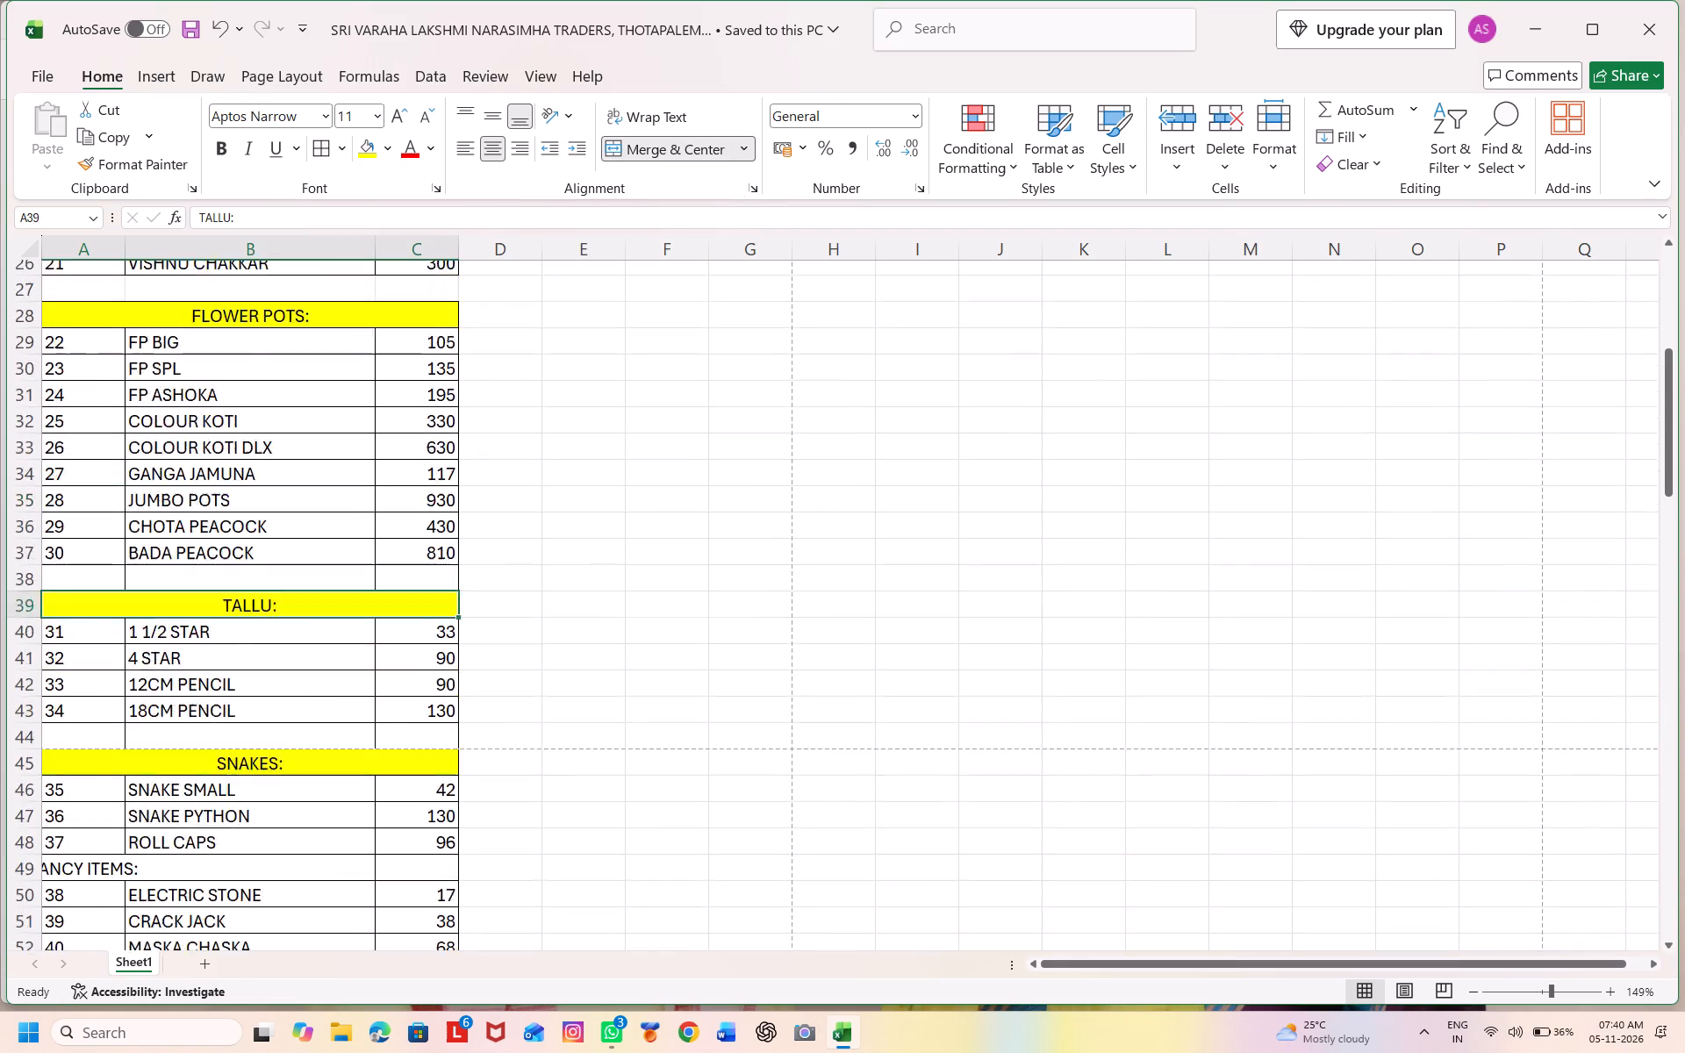
pyautogui.hscroll(1, 250, 767)
pyautogui.scroll(5, 250, 767)
pyautogui.scroll(-4, 250, 767)
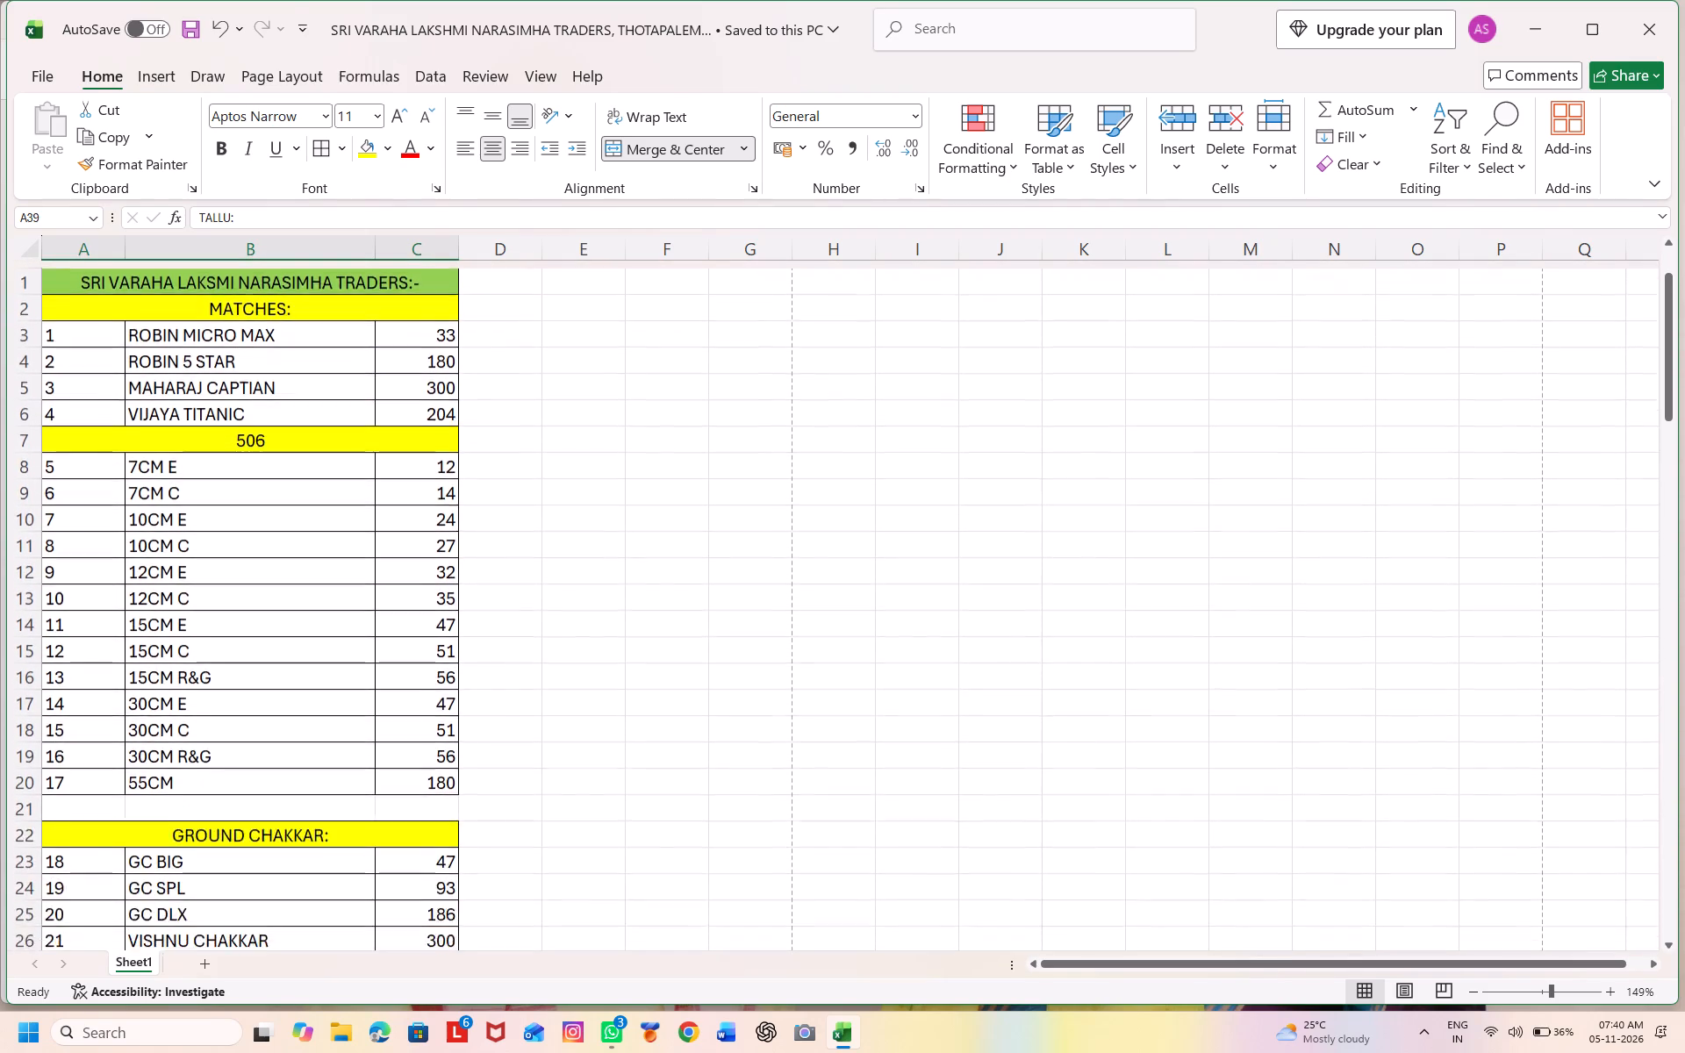
pyautogui.scroll(-7, 250, 767)
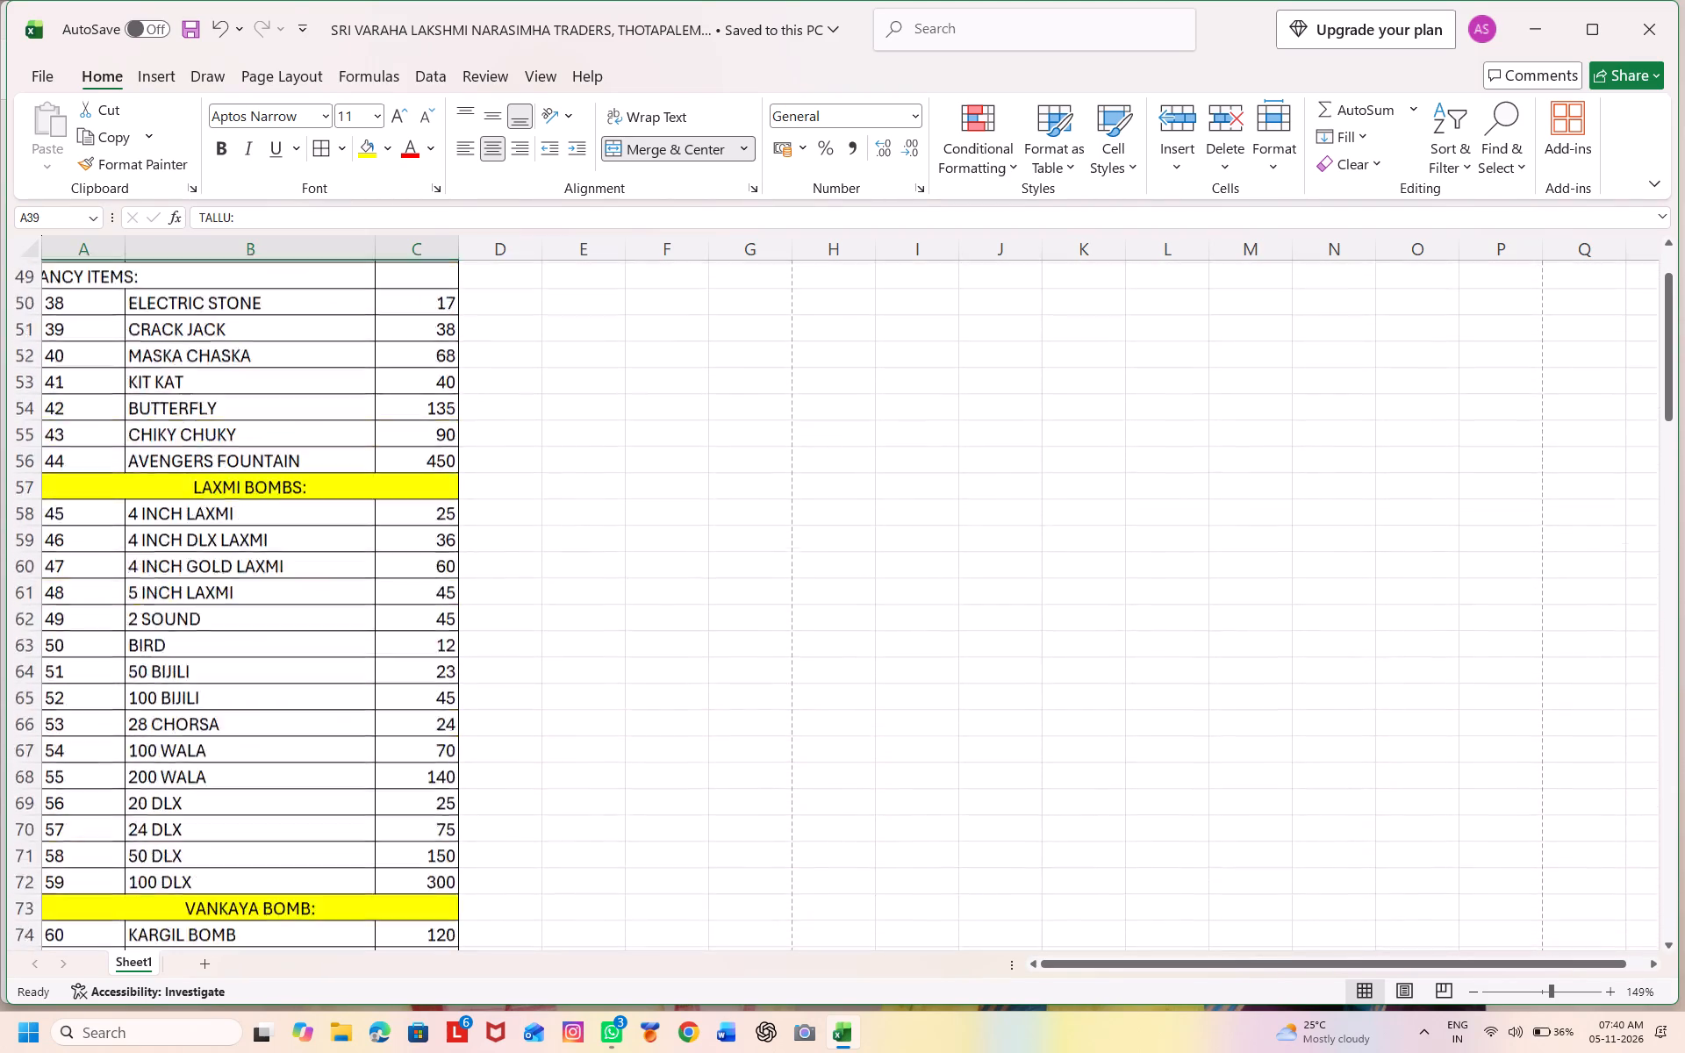
pyautogui.scroll(-8, 250, 767)
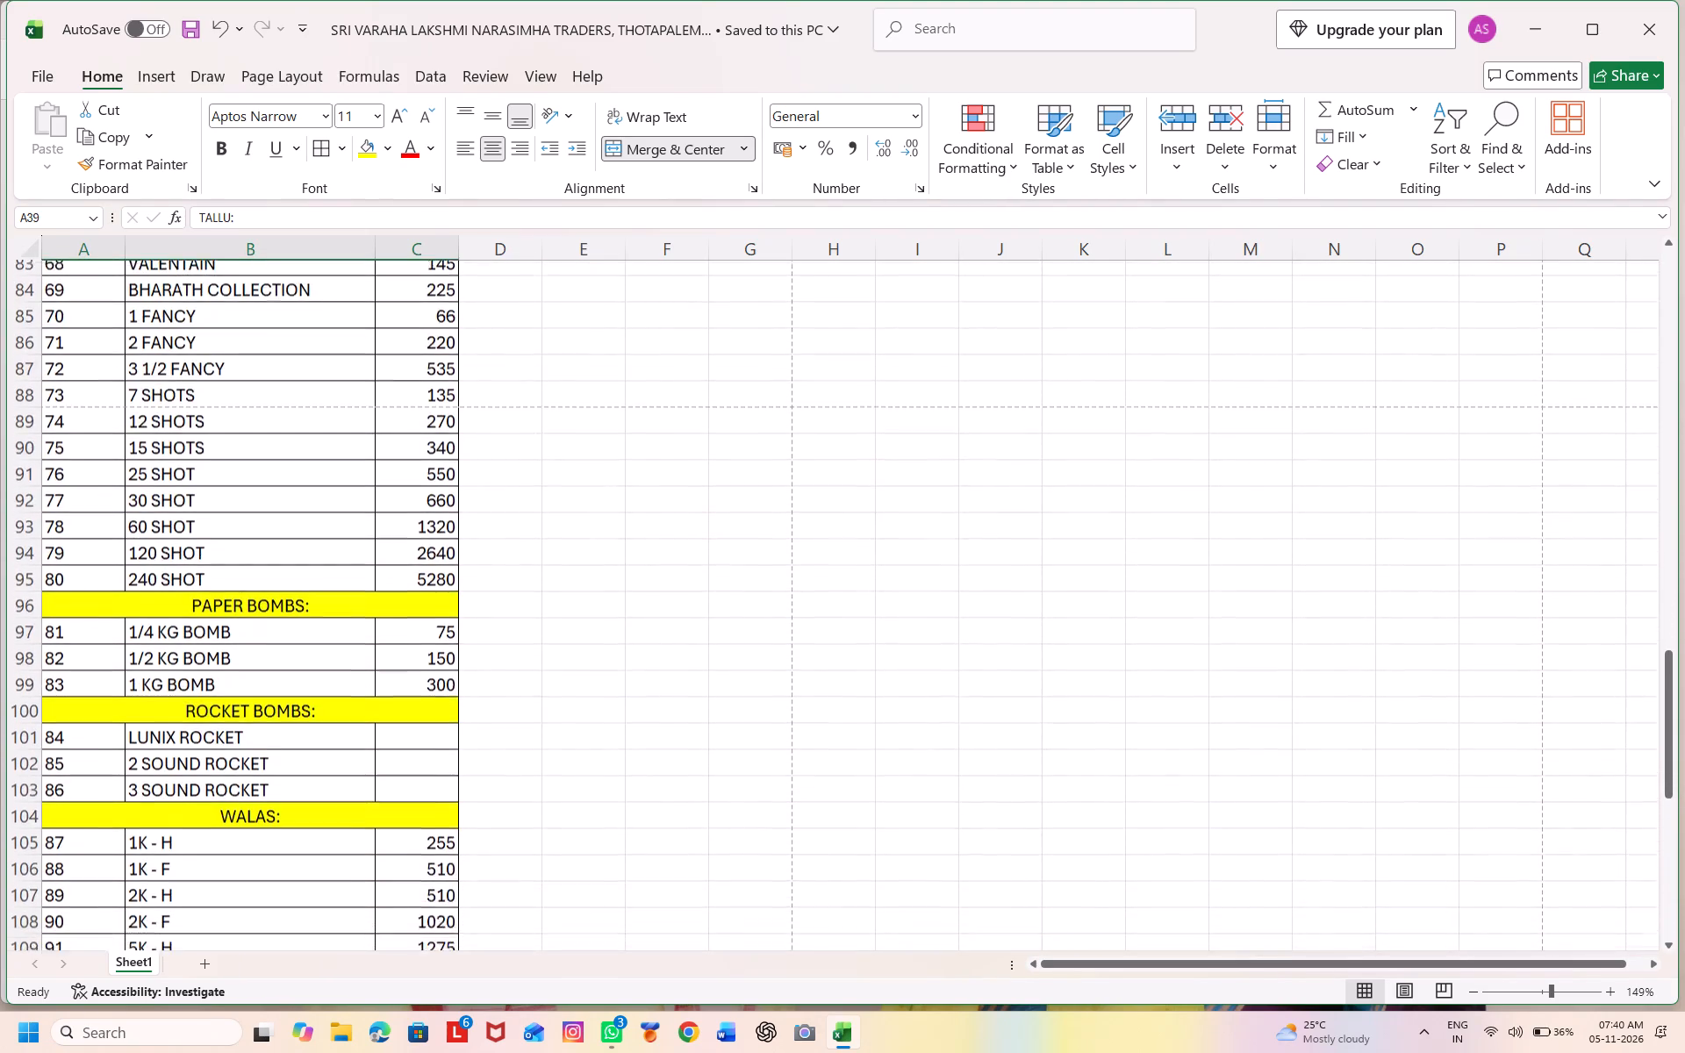
pyautogui.scroll(-3, 250, 767)
pyautogui.scroll(6, 250, 767)
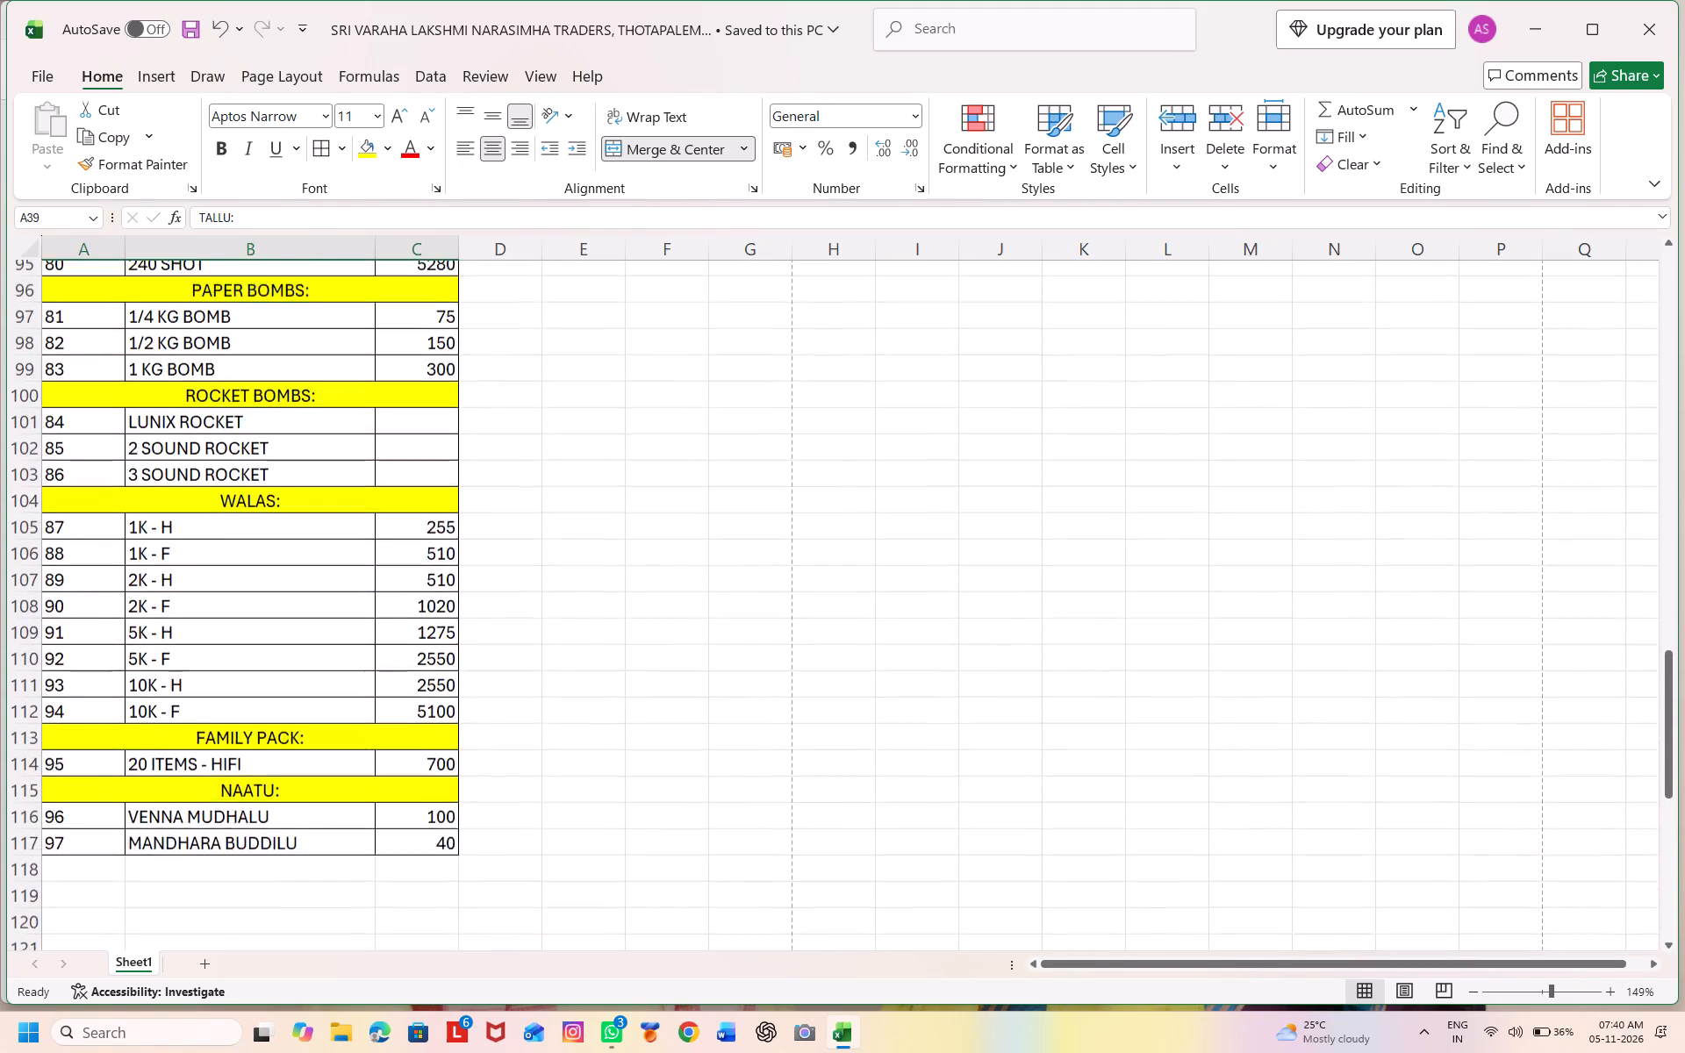
pyautogui.scroll(8, 250, 767)
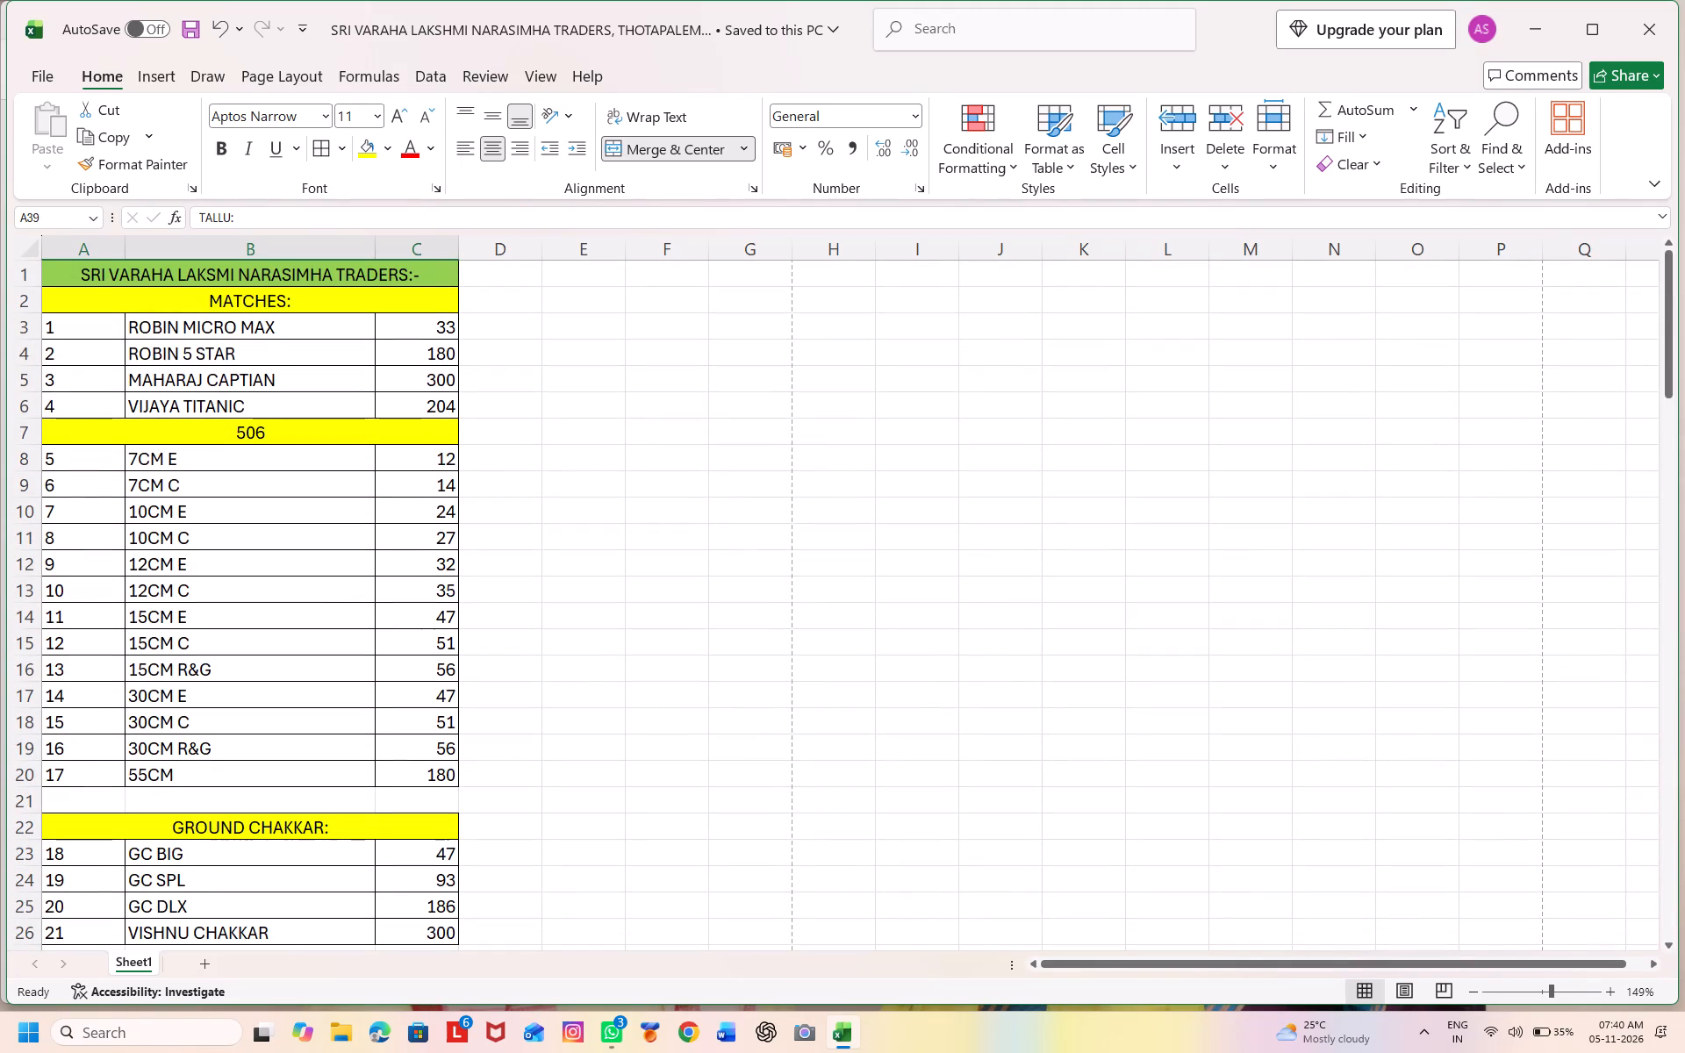
# Replace the 506 section heading in row 7 with SPARKLERS:.
pyautogui.click(280, 438)
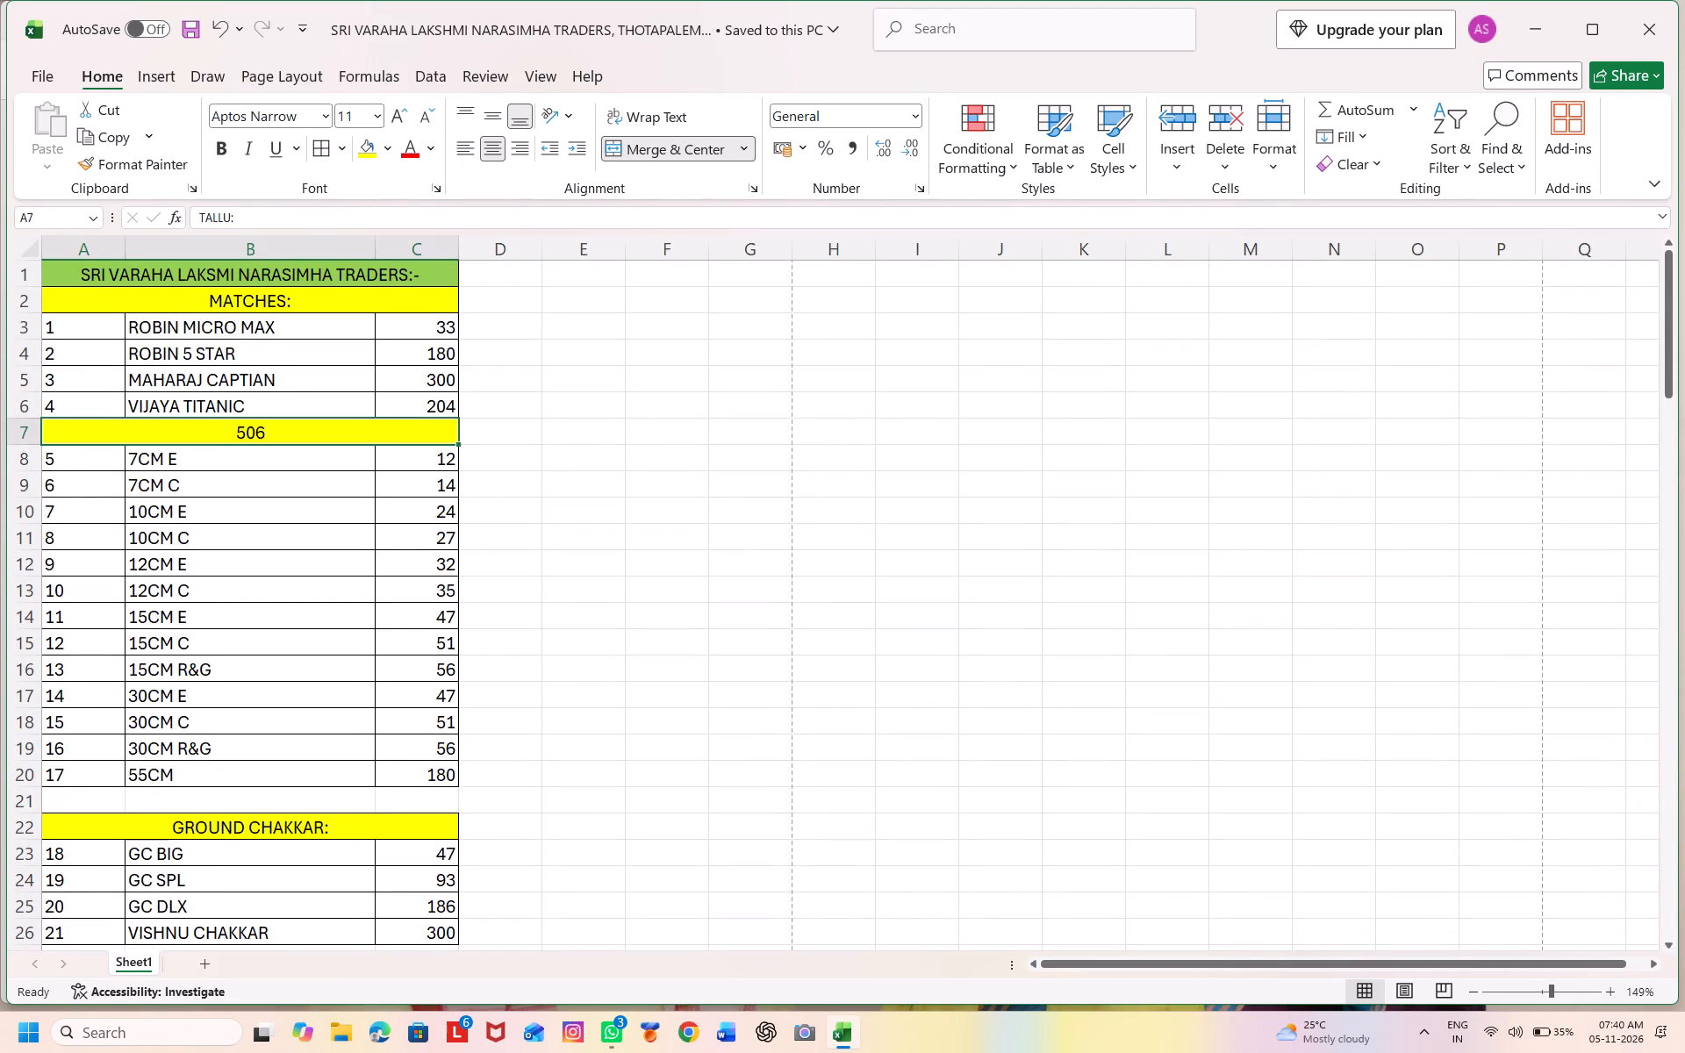
pyautogui.scroll(-2, 280, 438)
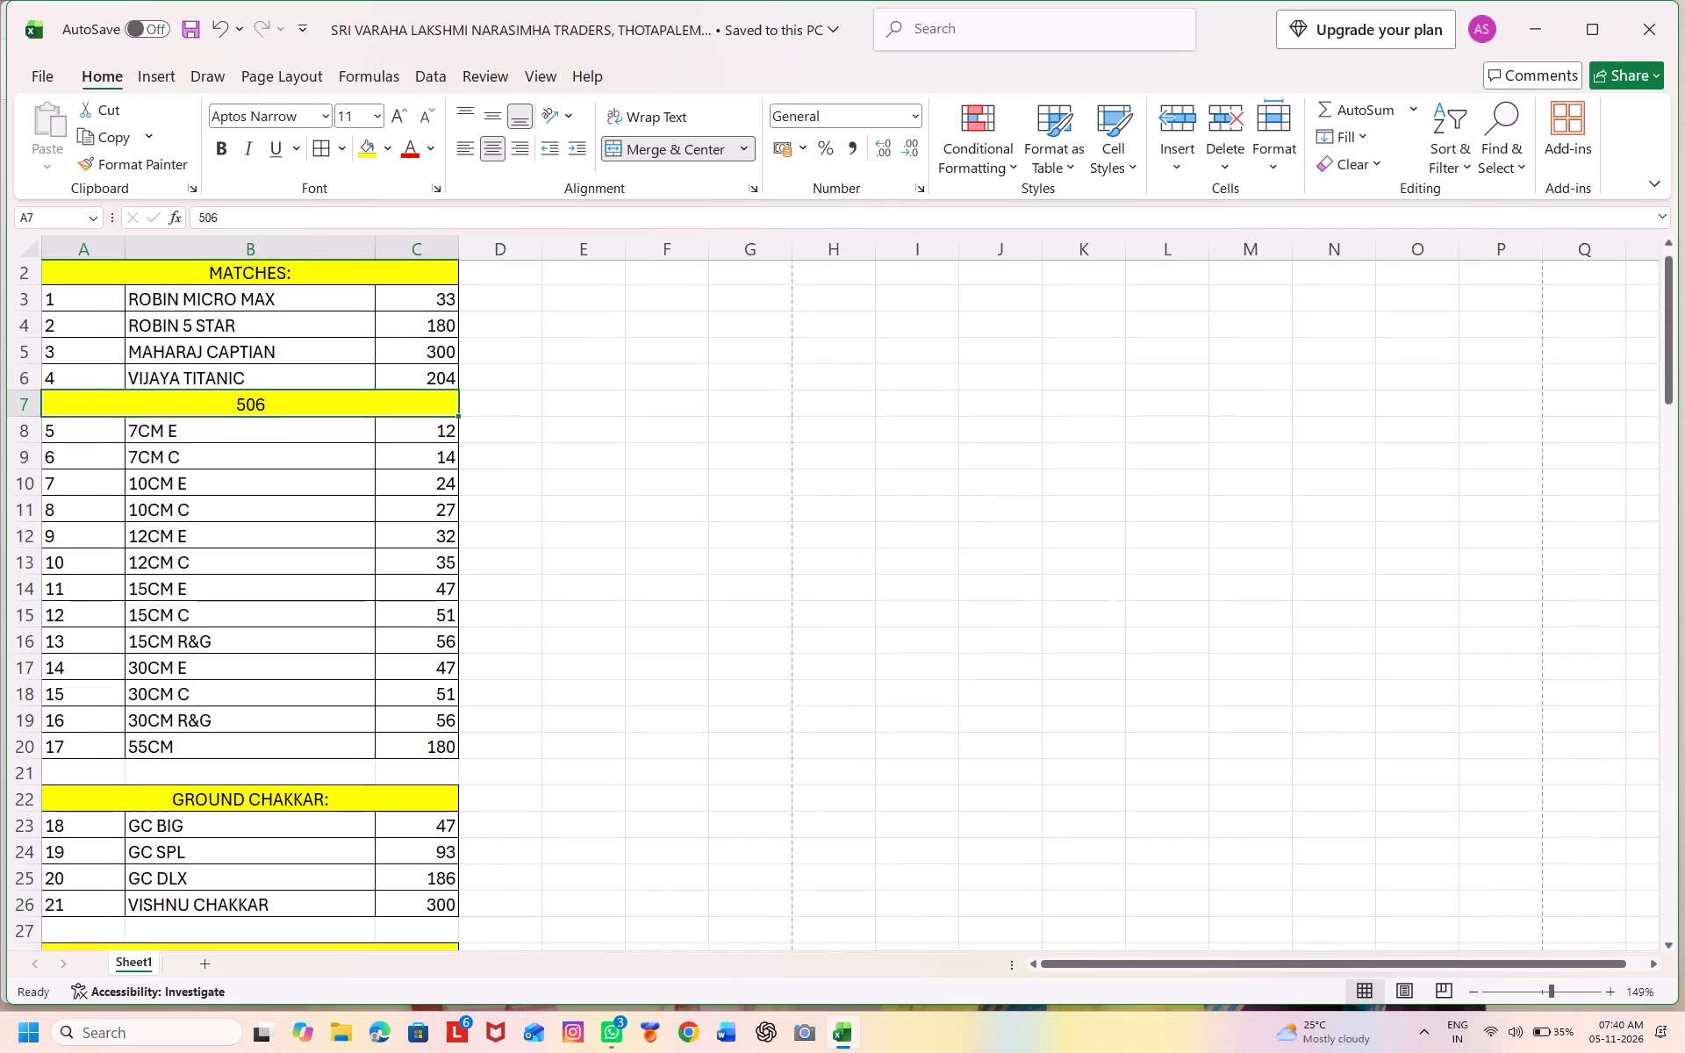
pyautogui.write('sparkles')
pyautogui.press('BackSpace')
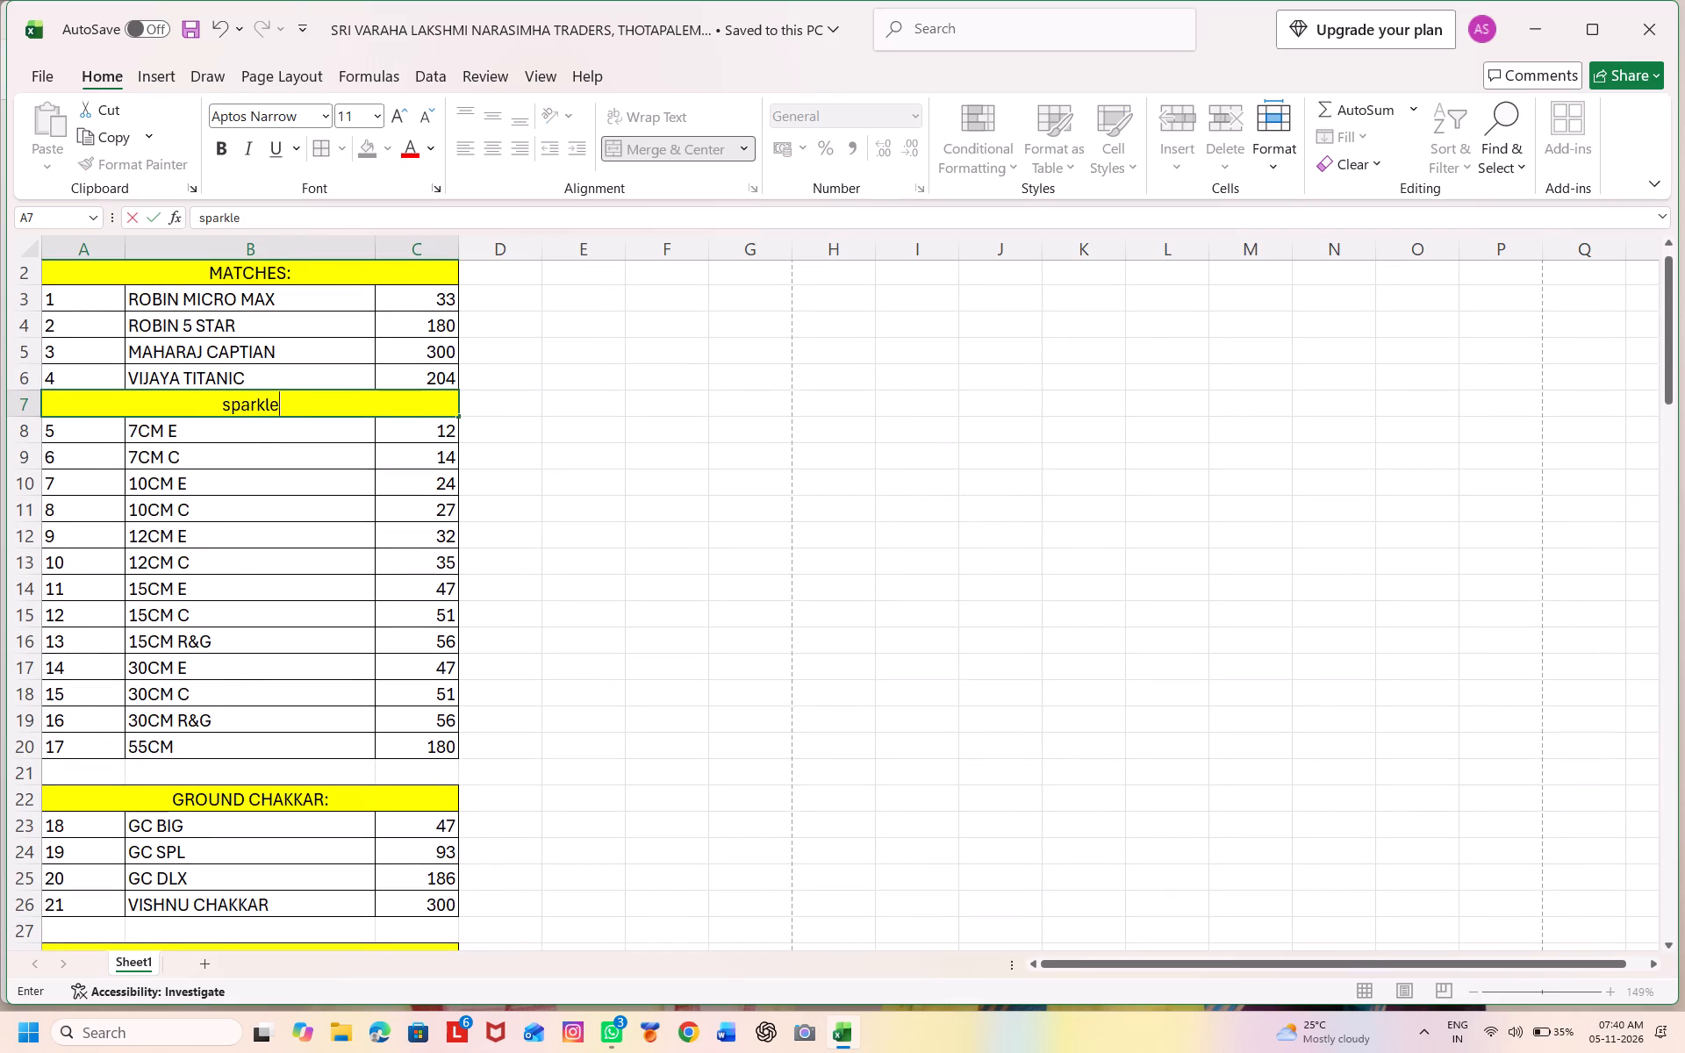
pyautogui.press('BackSpace')
pyautogui.press('BackSpace')
pyautogui.press('BackSpace')
pyautogui.press('BackSpace')
pyautogui.press('BackSpace')
pyautogui.press('BackSpace')
pyautogui.press('BackSpace')
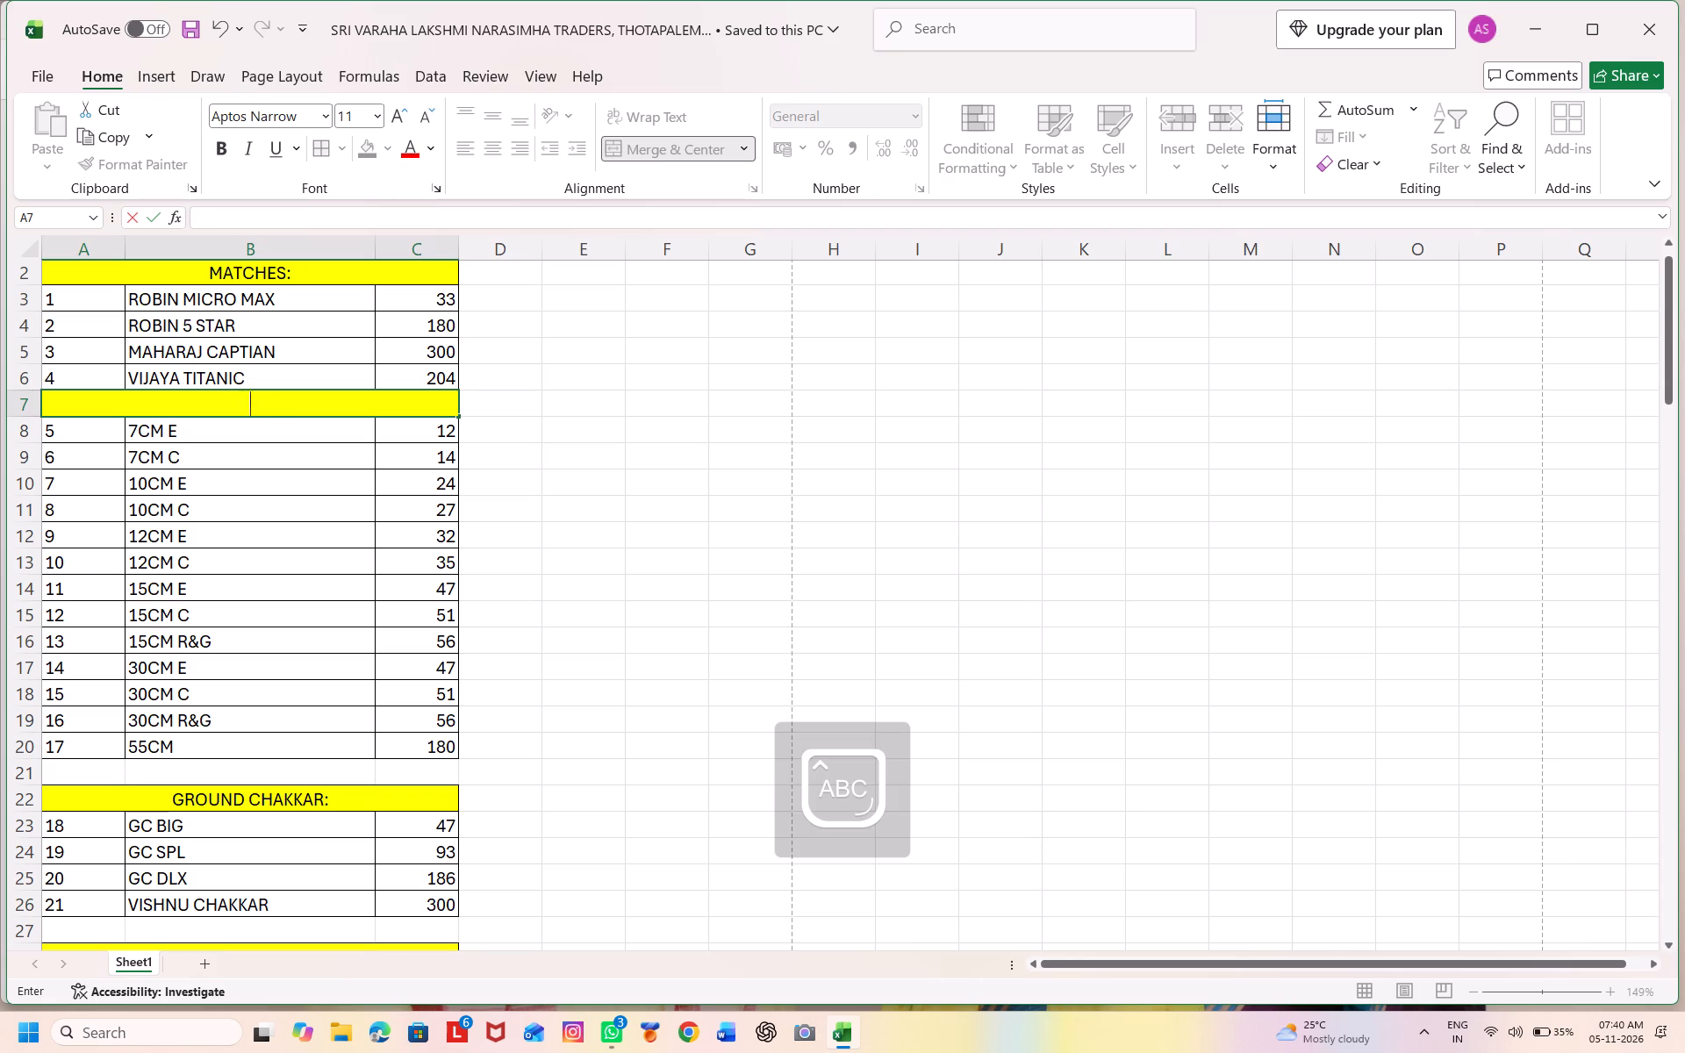
pyautogui.press('s')
pyautogui.write('PARKLERS')
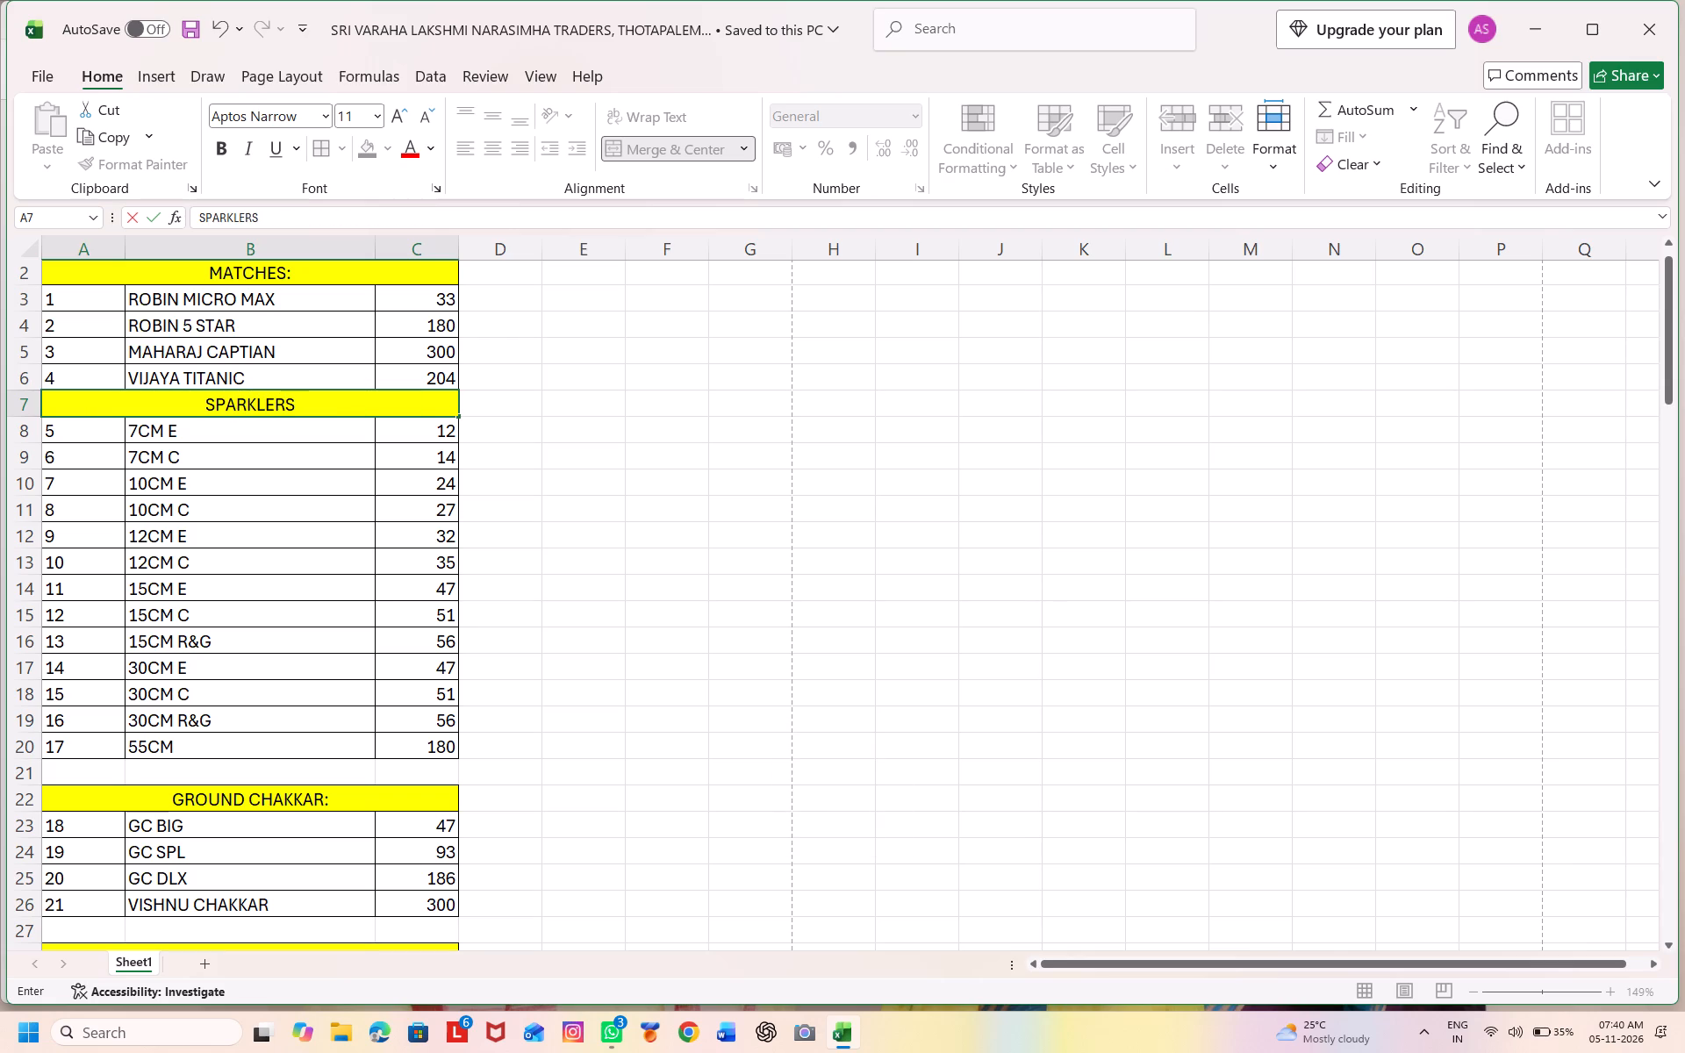
pyautogui.hotkey('shift', ':')
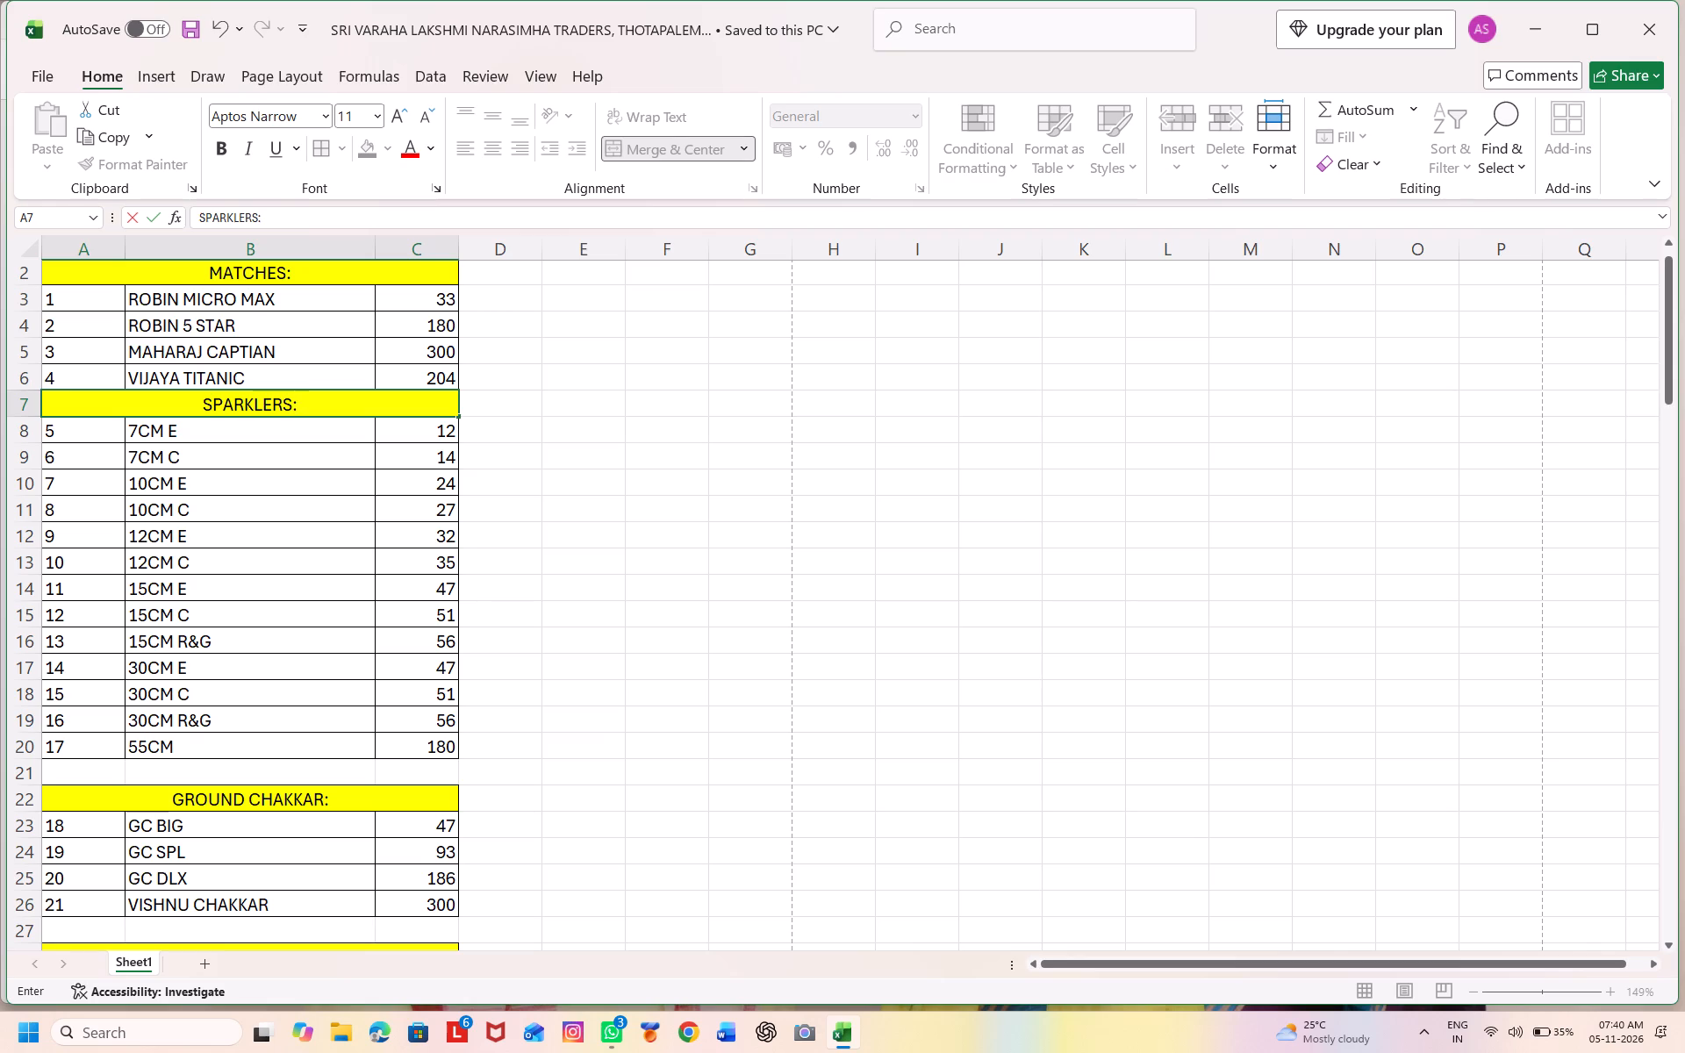
pyautogui.press('Return')
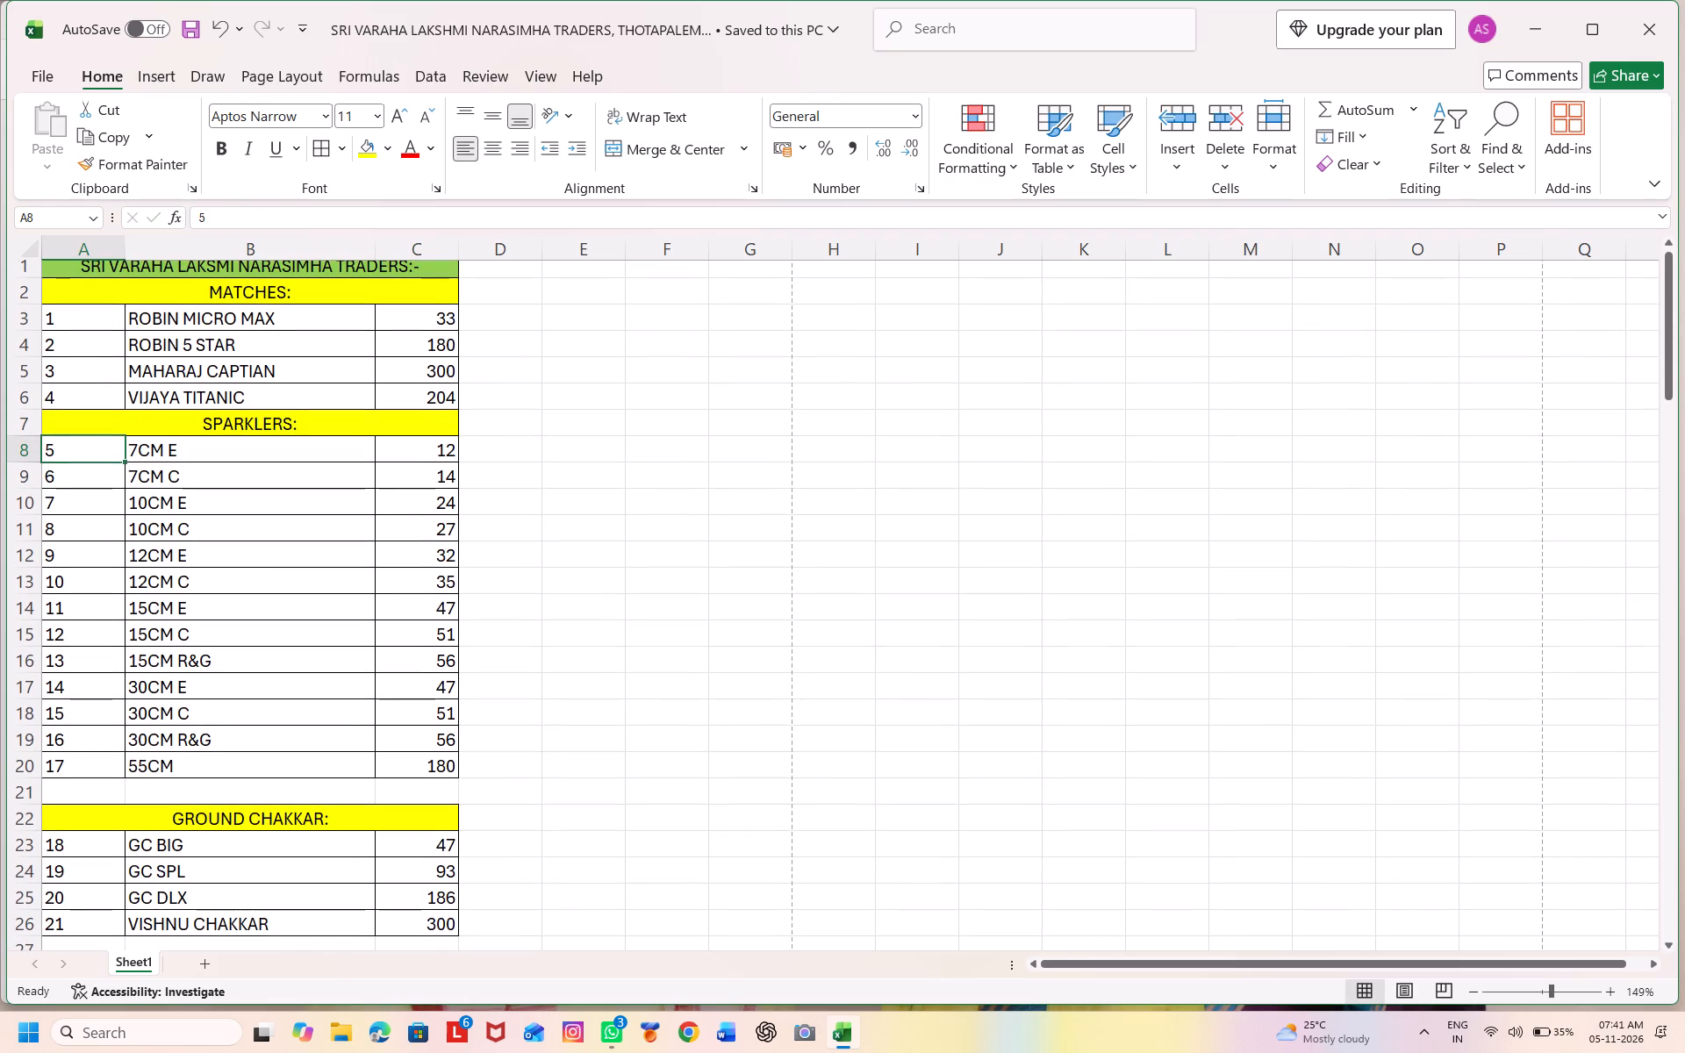
# Make the SRI VARAHA LAKSMI NARASIMHA TRADERS title in row 1 bold and underlined, with font size 13.
pyautogui.scroll(1, 272, 288)
pyautogui.click(276, 273)
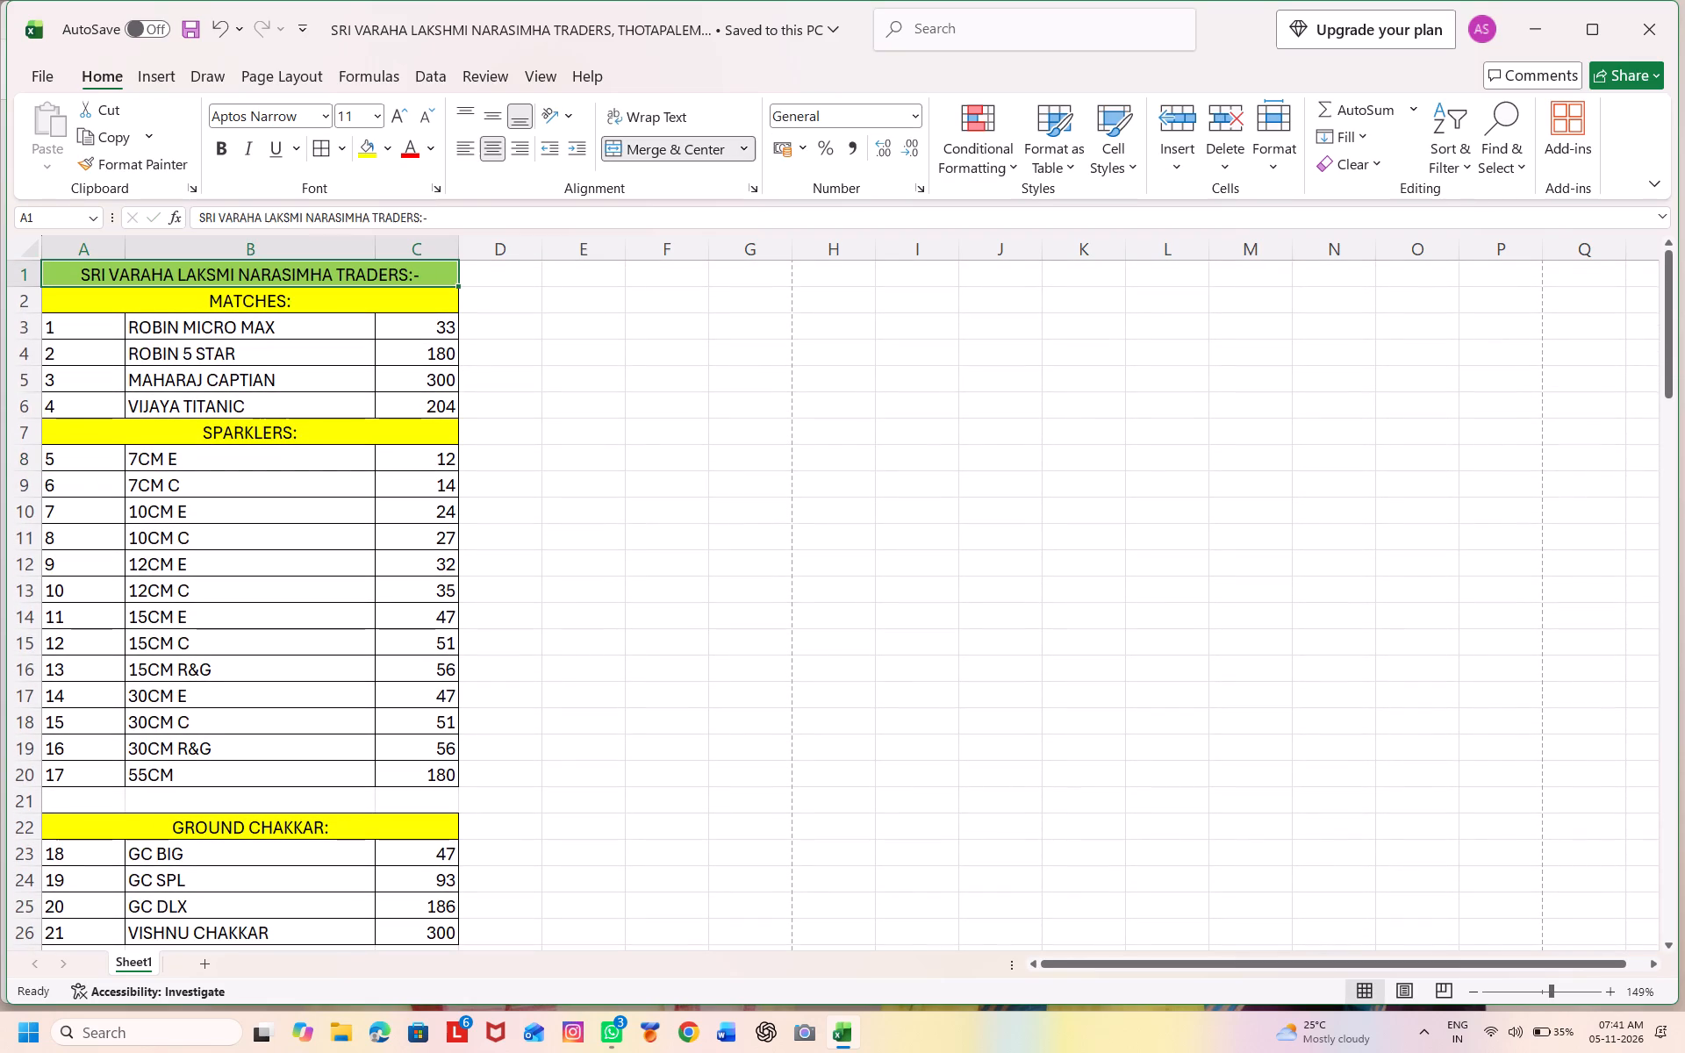
pyautogui.hotkey('ctrl', 'a')
pyautogui.click(276, 273)
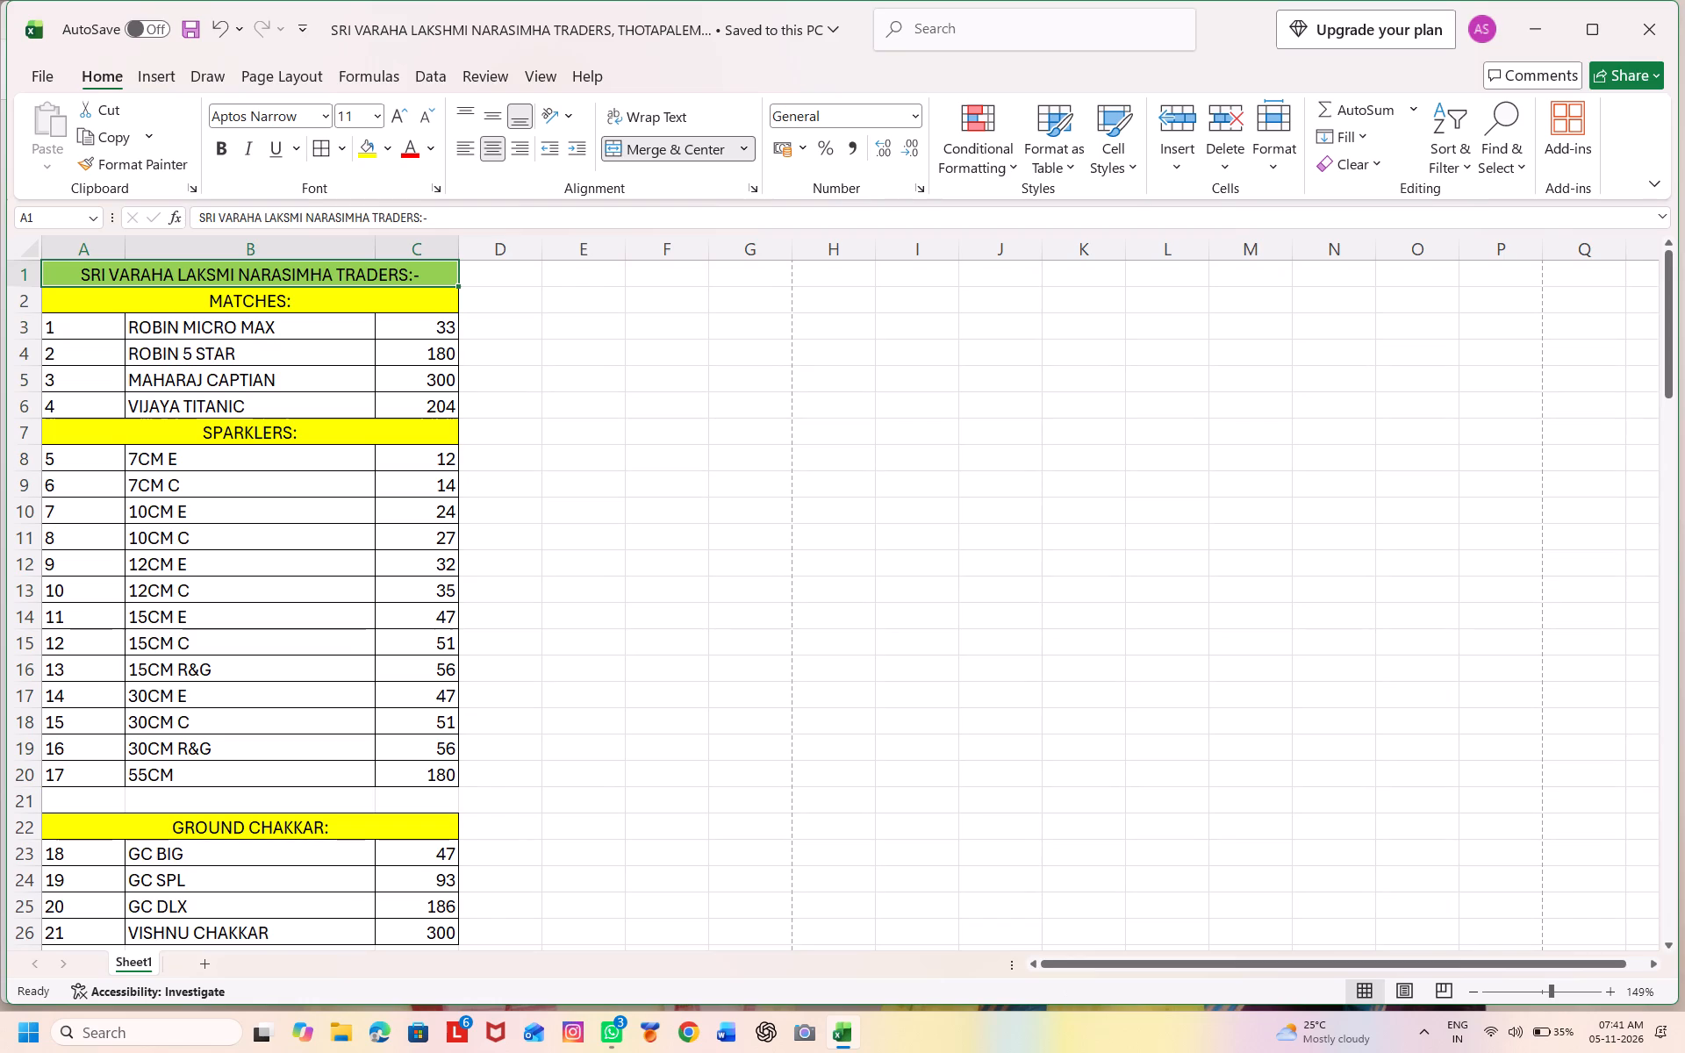
pyautogui.hotkey('ctrl', 'a')
pyautogui.click(257, 276)
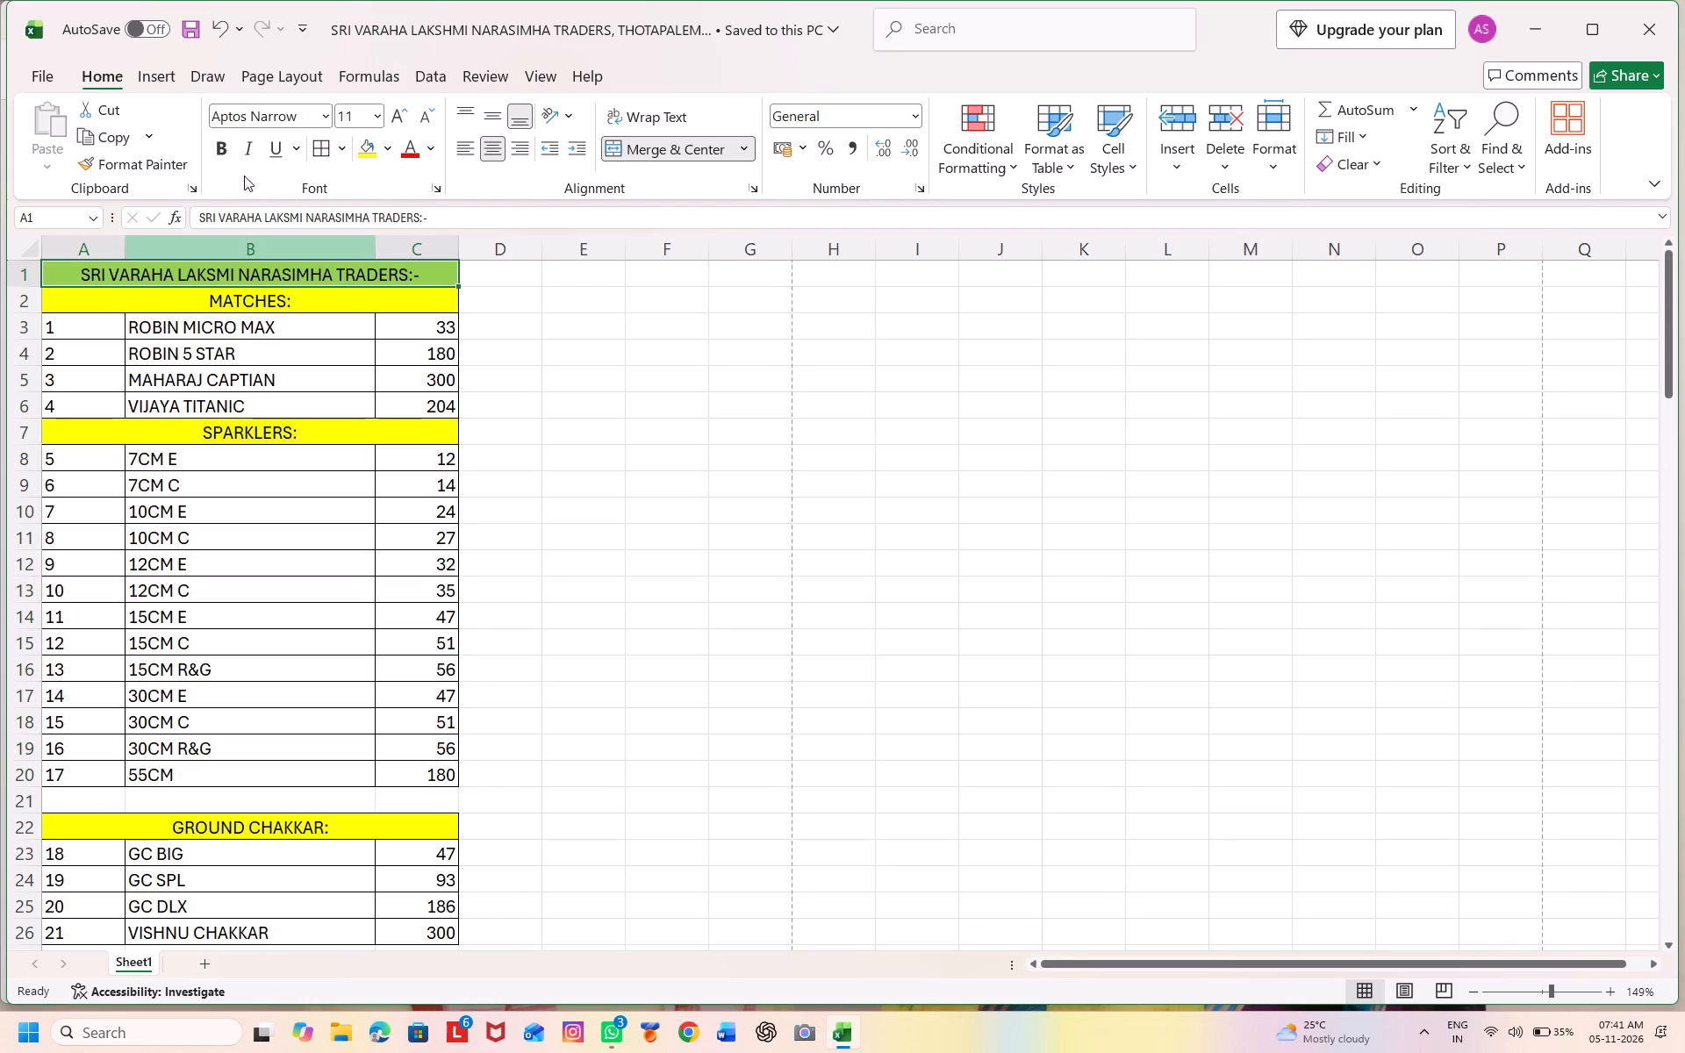
pyautogui.click(219, 152)
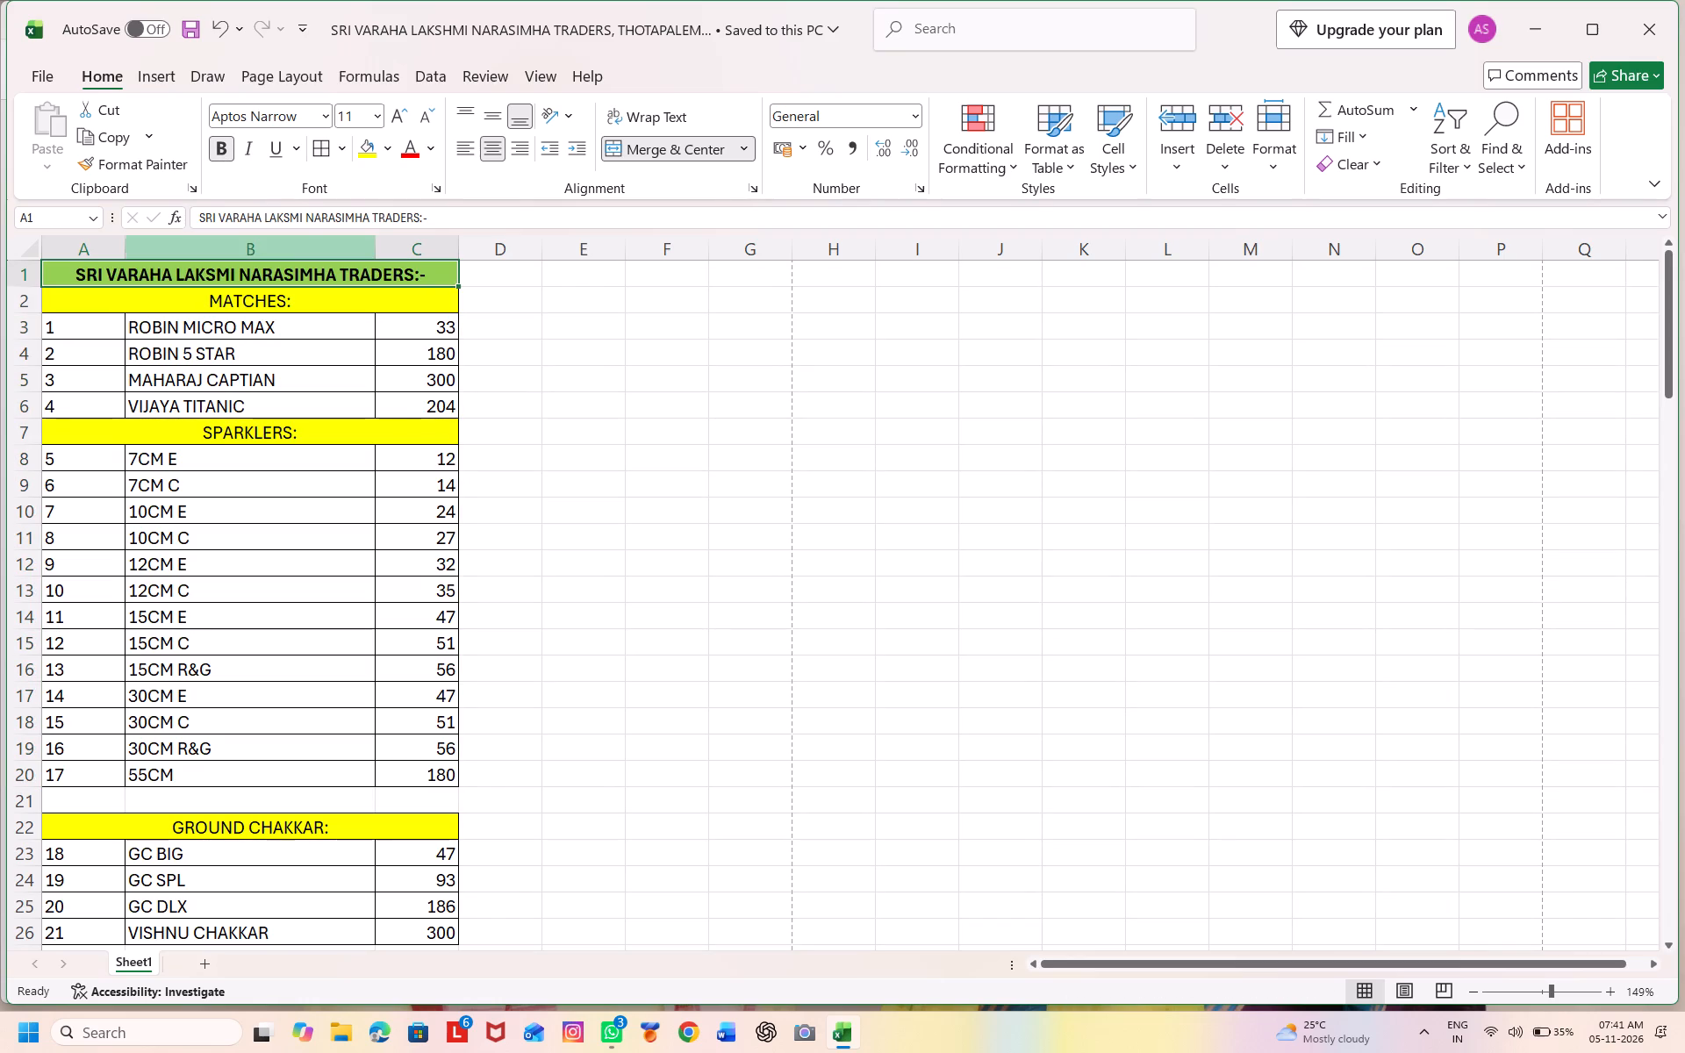
pyautogui.click(277, 145)
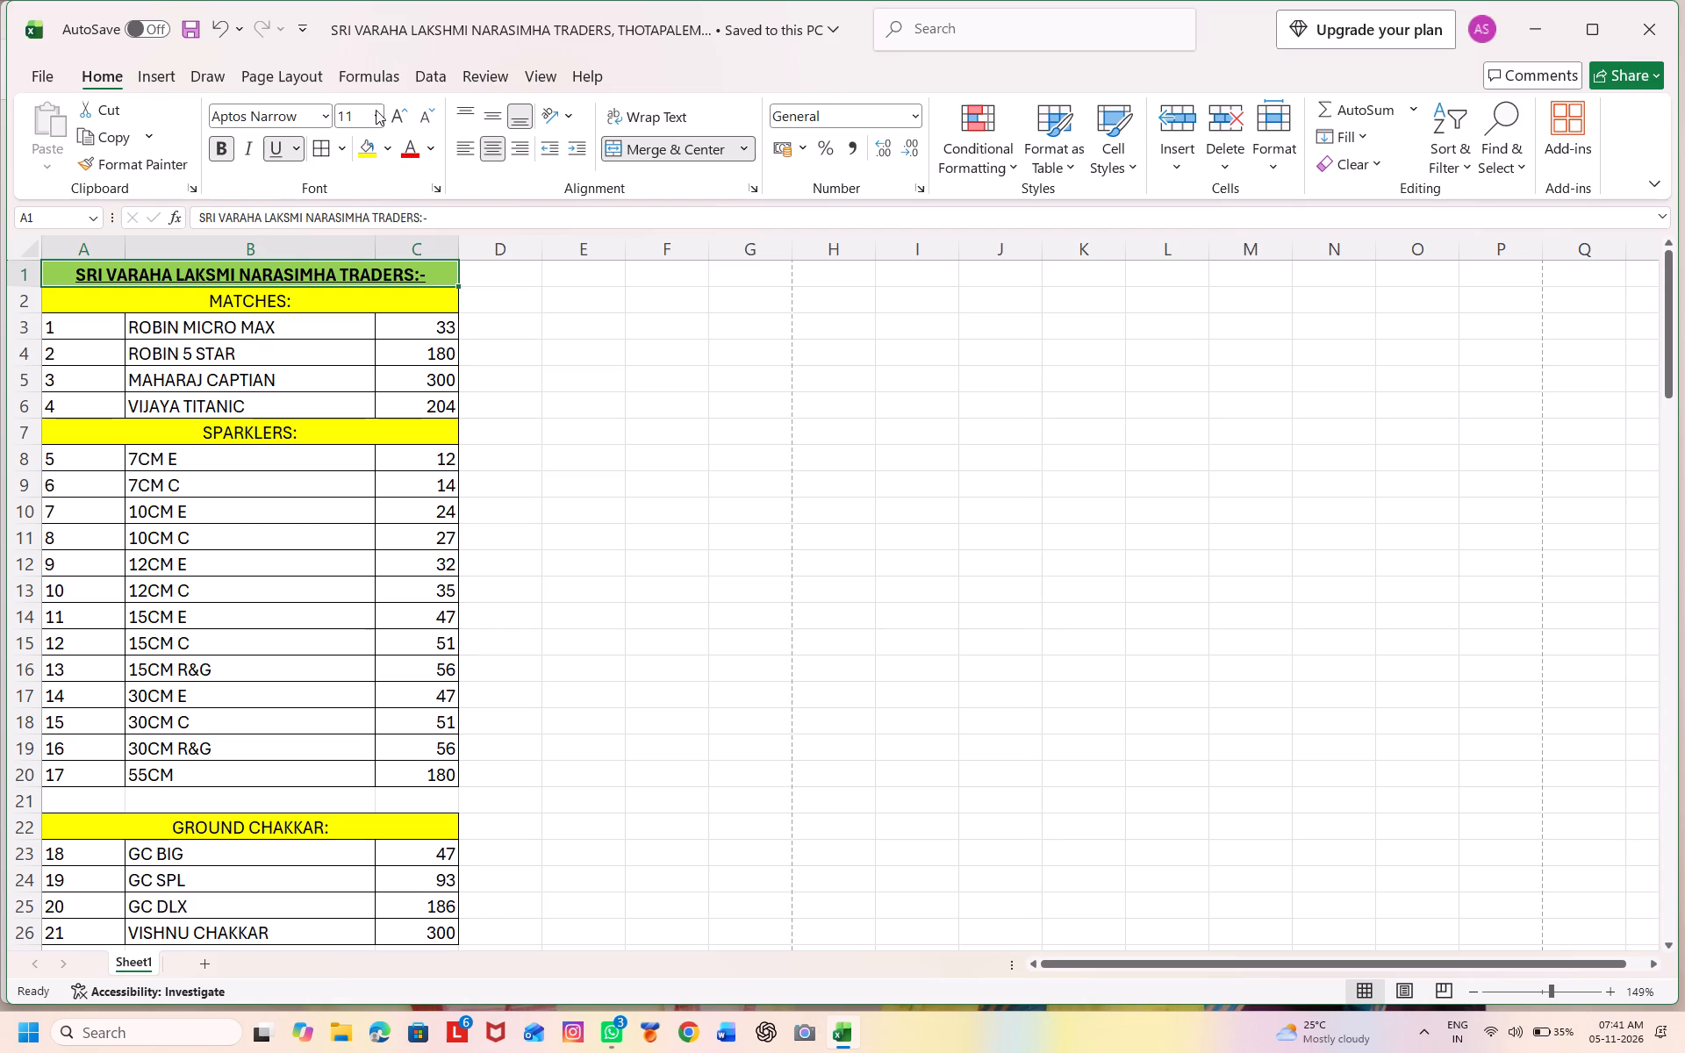
pyautogui.click(358, 115)
pyautogui.write('13')
pyautogui.press('Return')
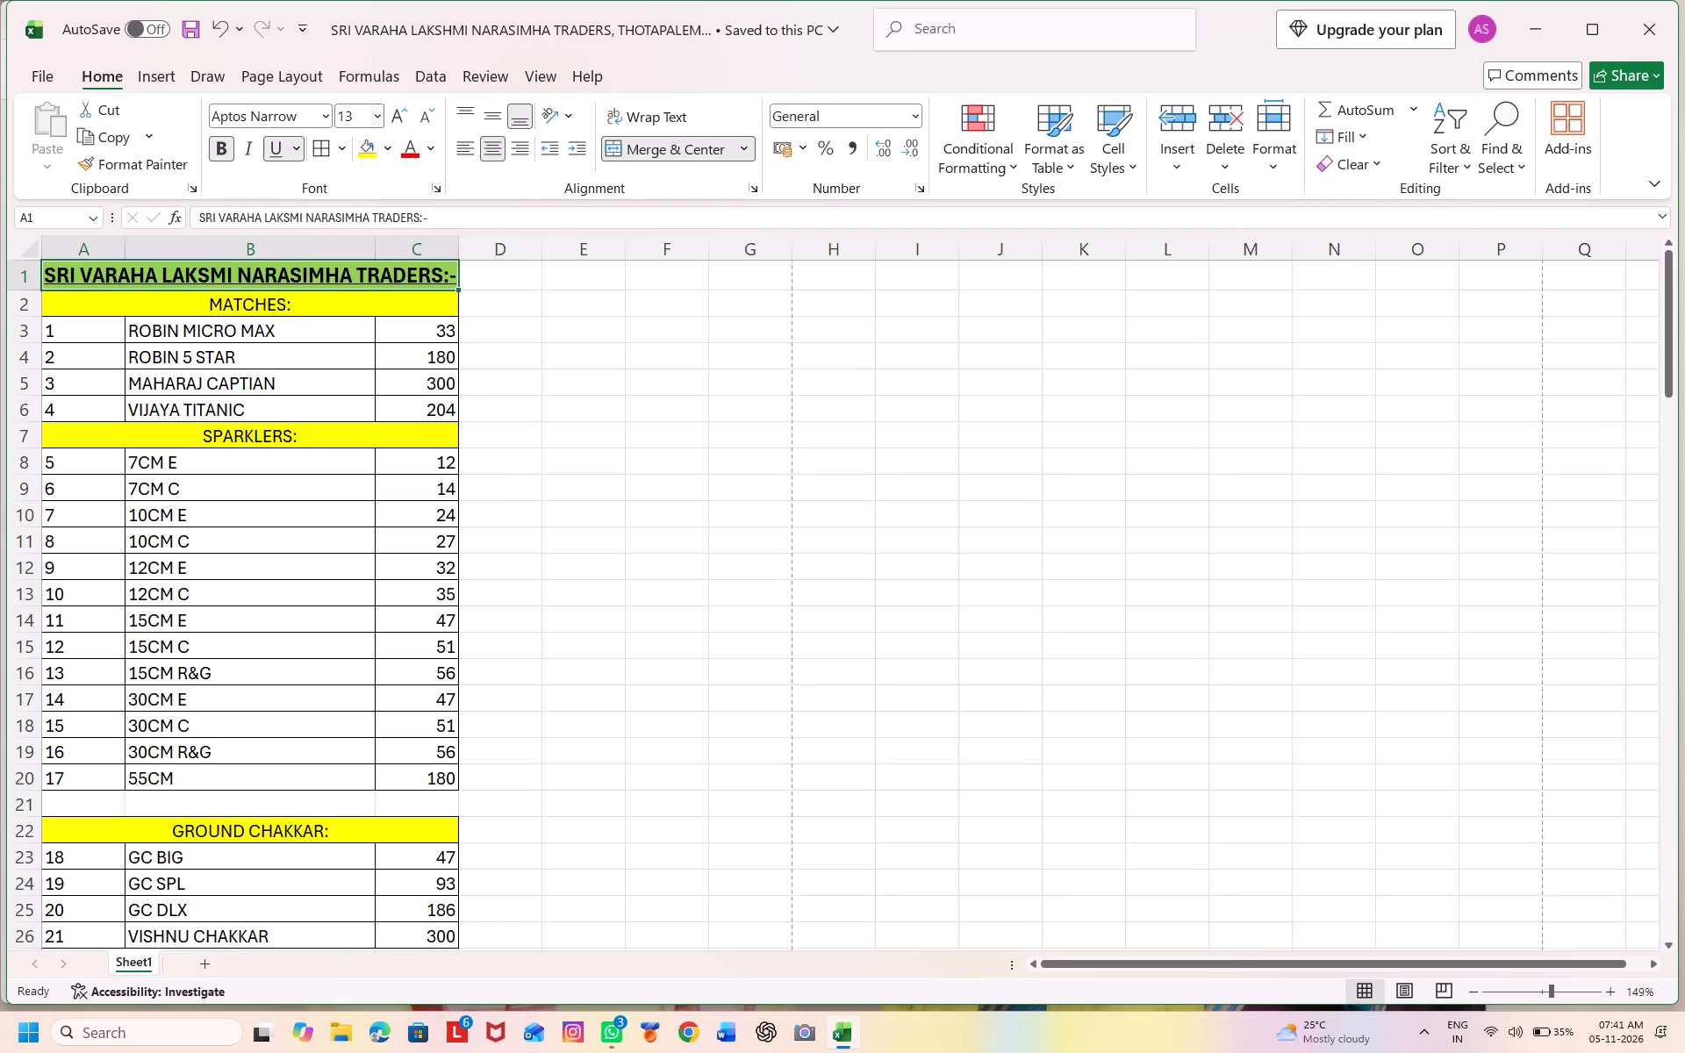
# Bold the MATCHES, SPARKLERS, GROUND CHAKKAR and FLOWER POTS section headings.
pyautogui.click(272, 307)
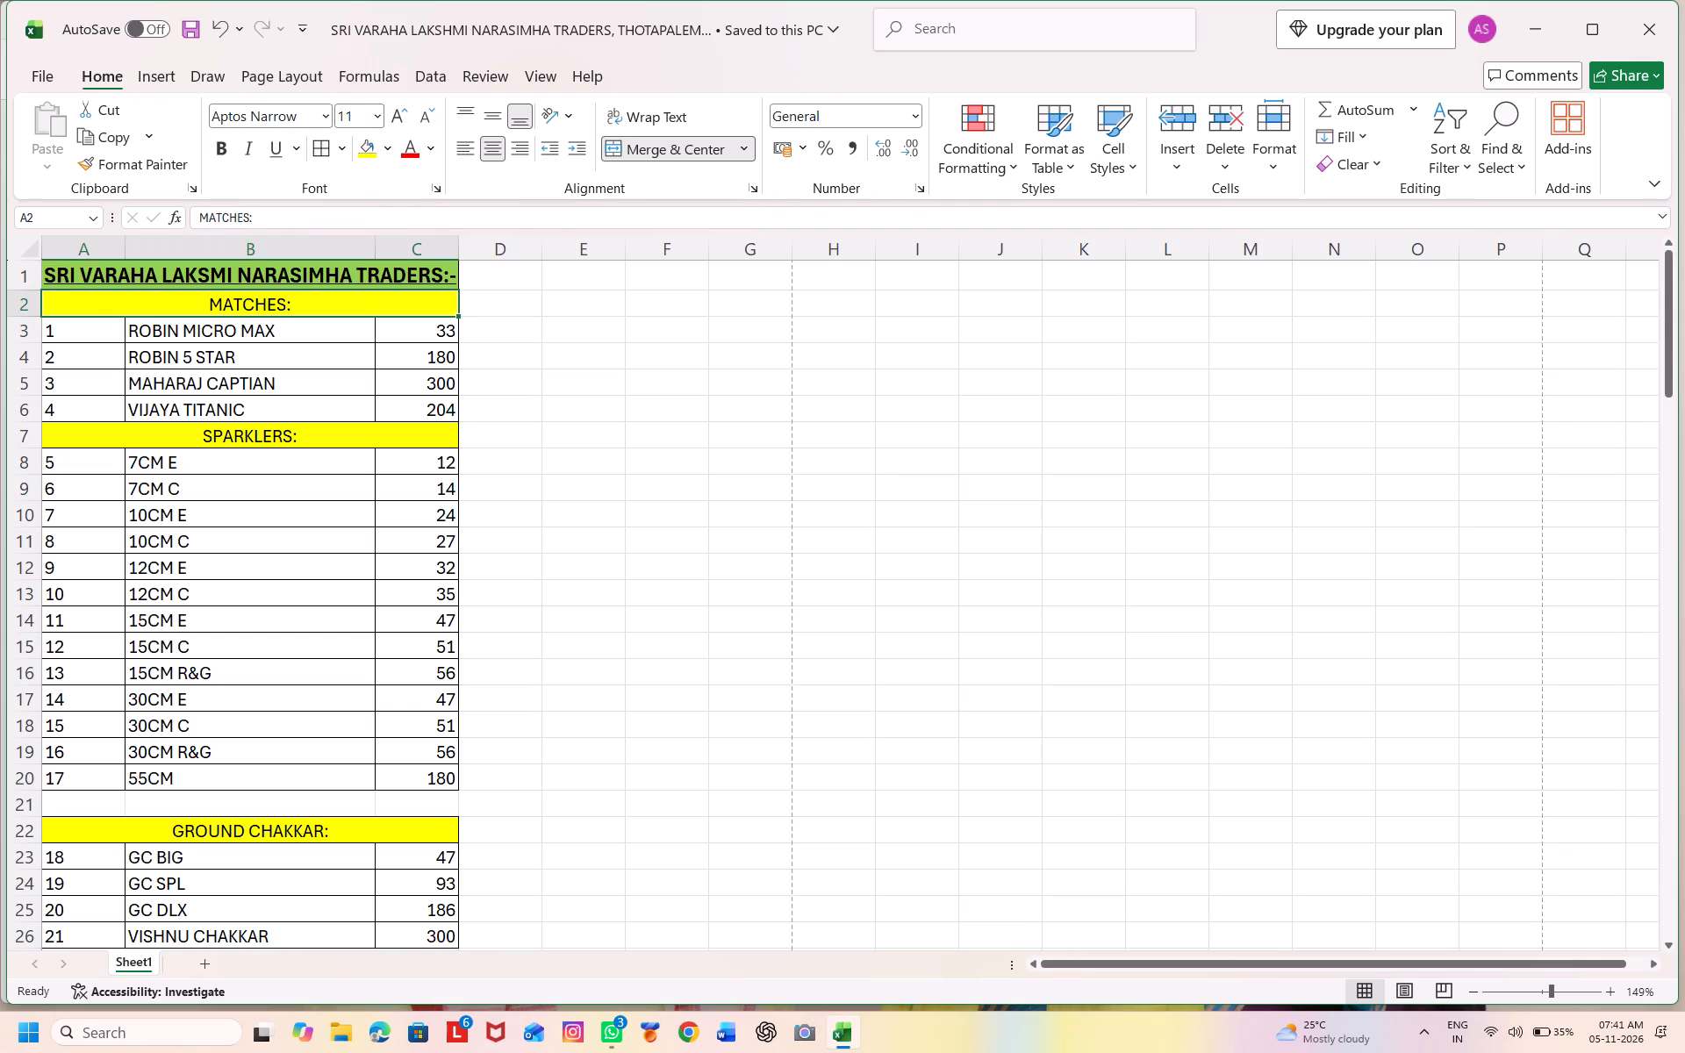
pyautogui.click(219, 154)
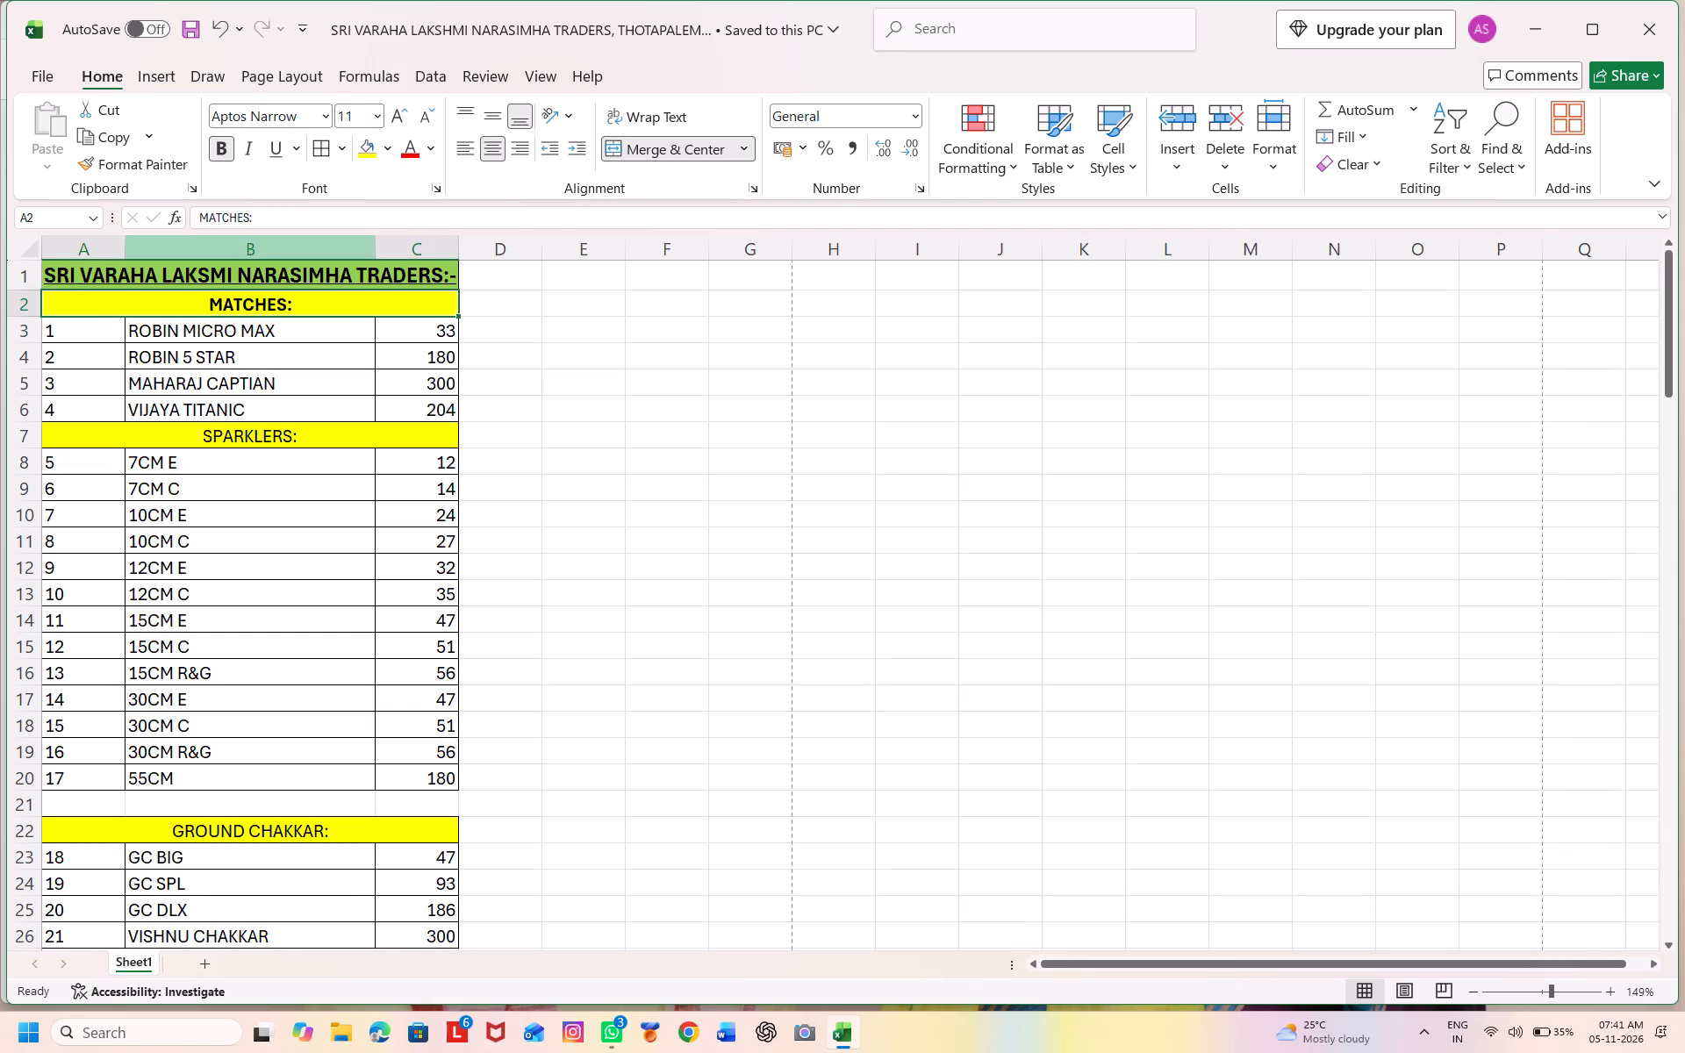
pyautogui.click(231, 432)
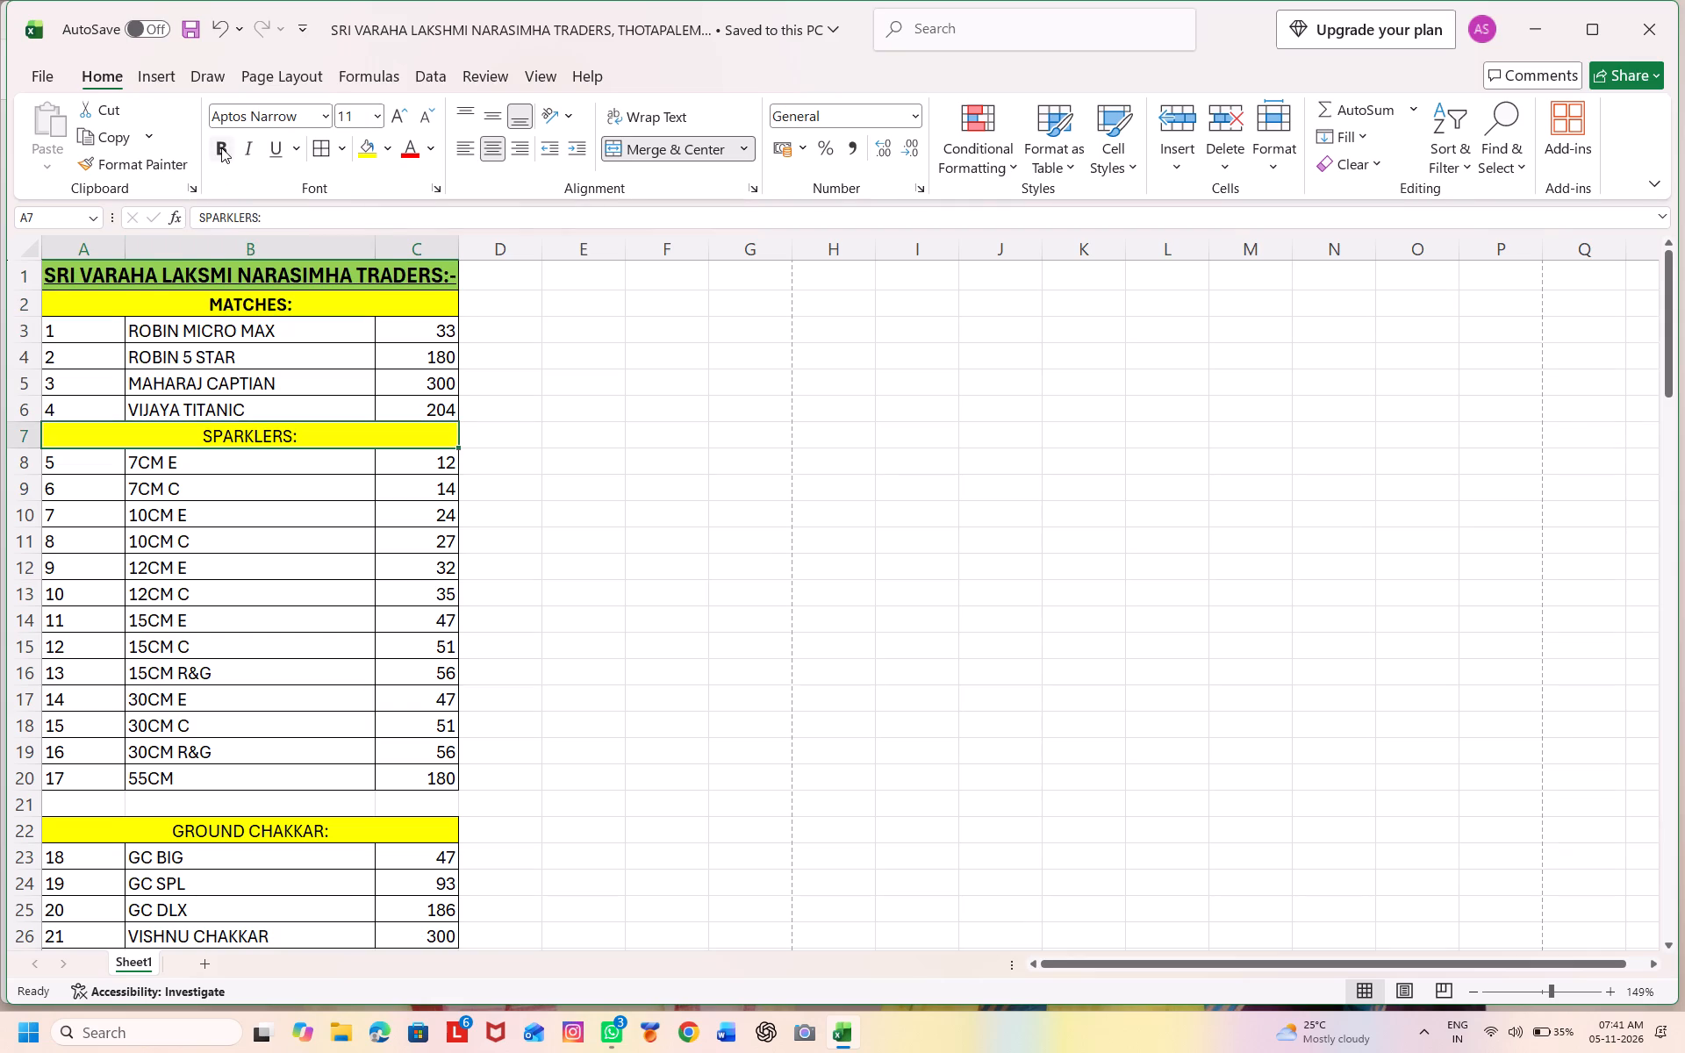
pyautogui.click(221, 147)
pyautogui.scroll(-2, 276, 585)
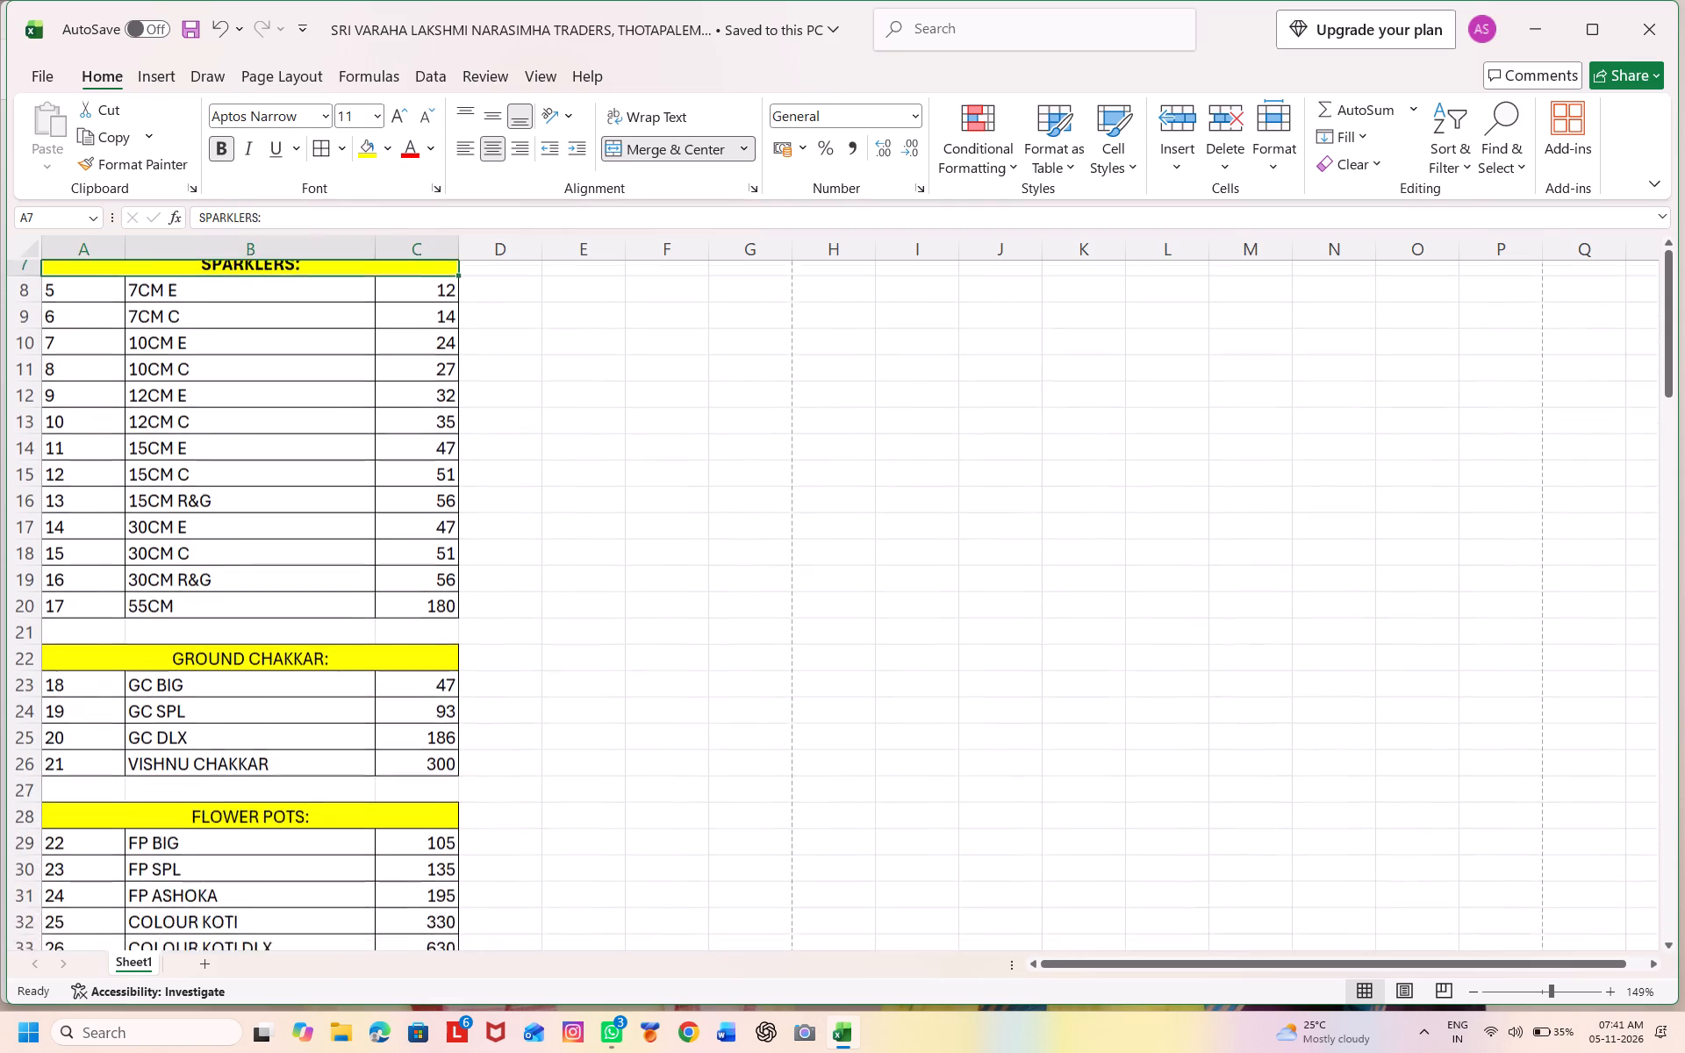
pyautogui.scroll(-2, 276, 585)
pyautogui.click(276, 585)
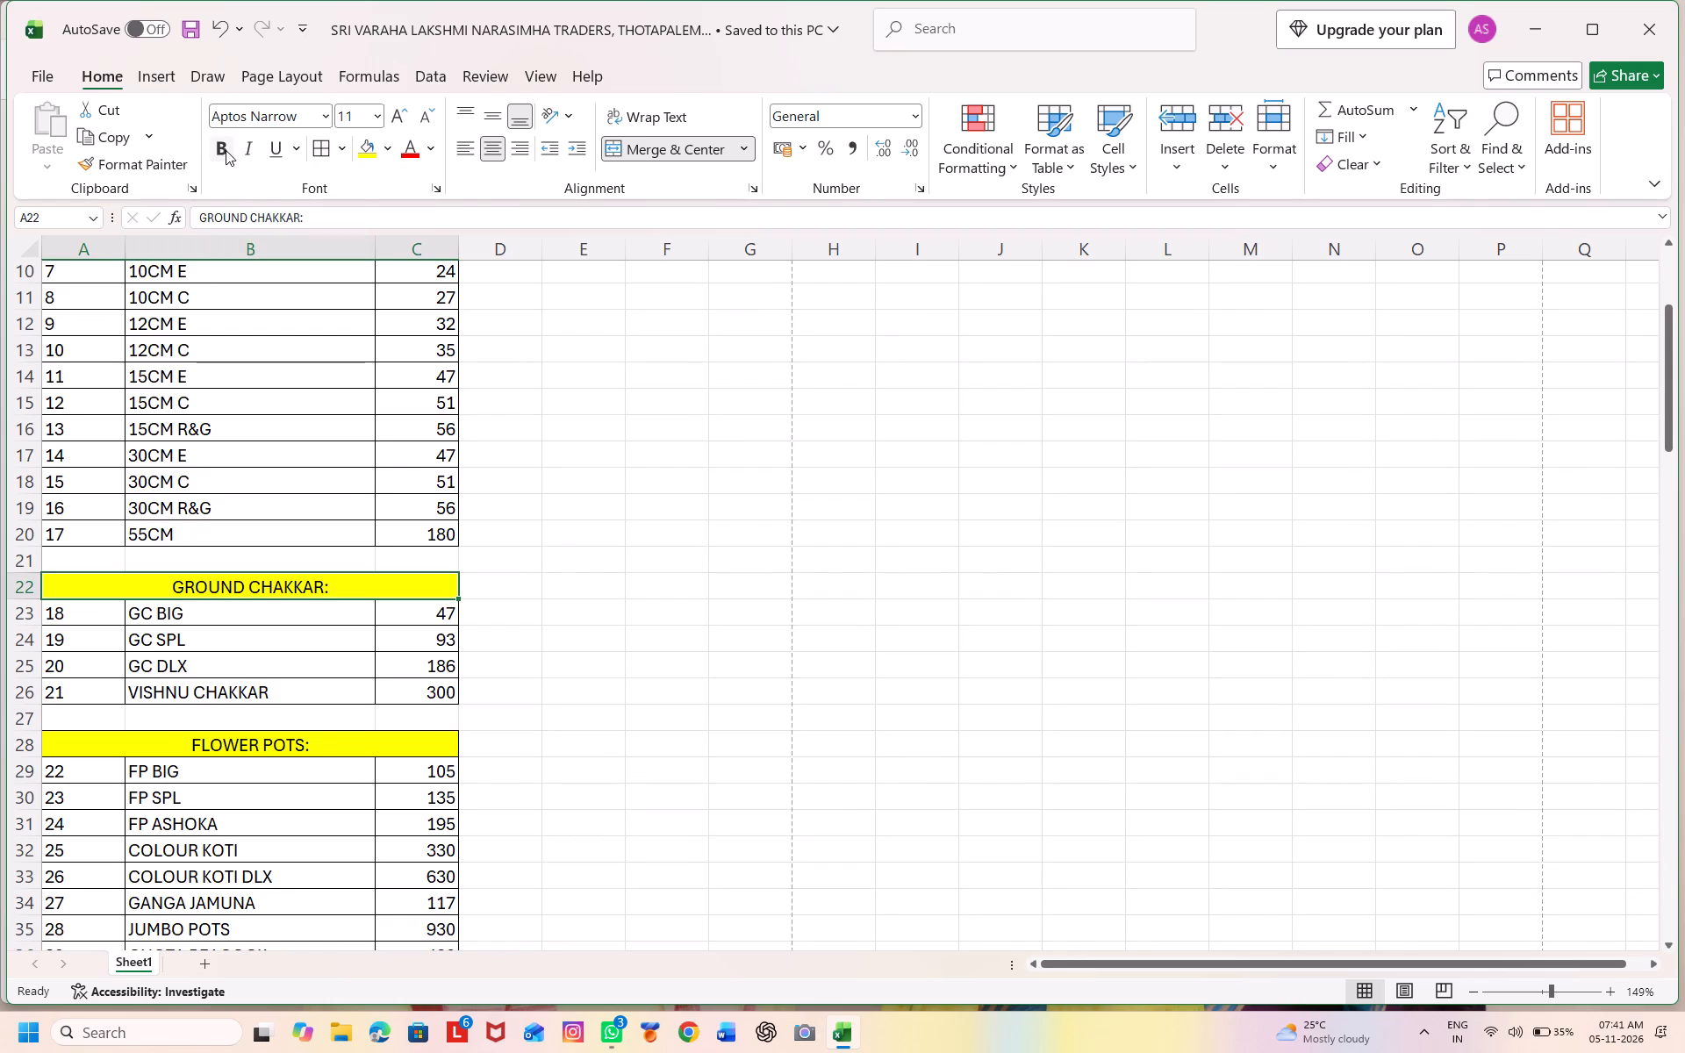
pyautogui.click(226, 150)
pyautogui.click(253, 741)
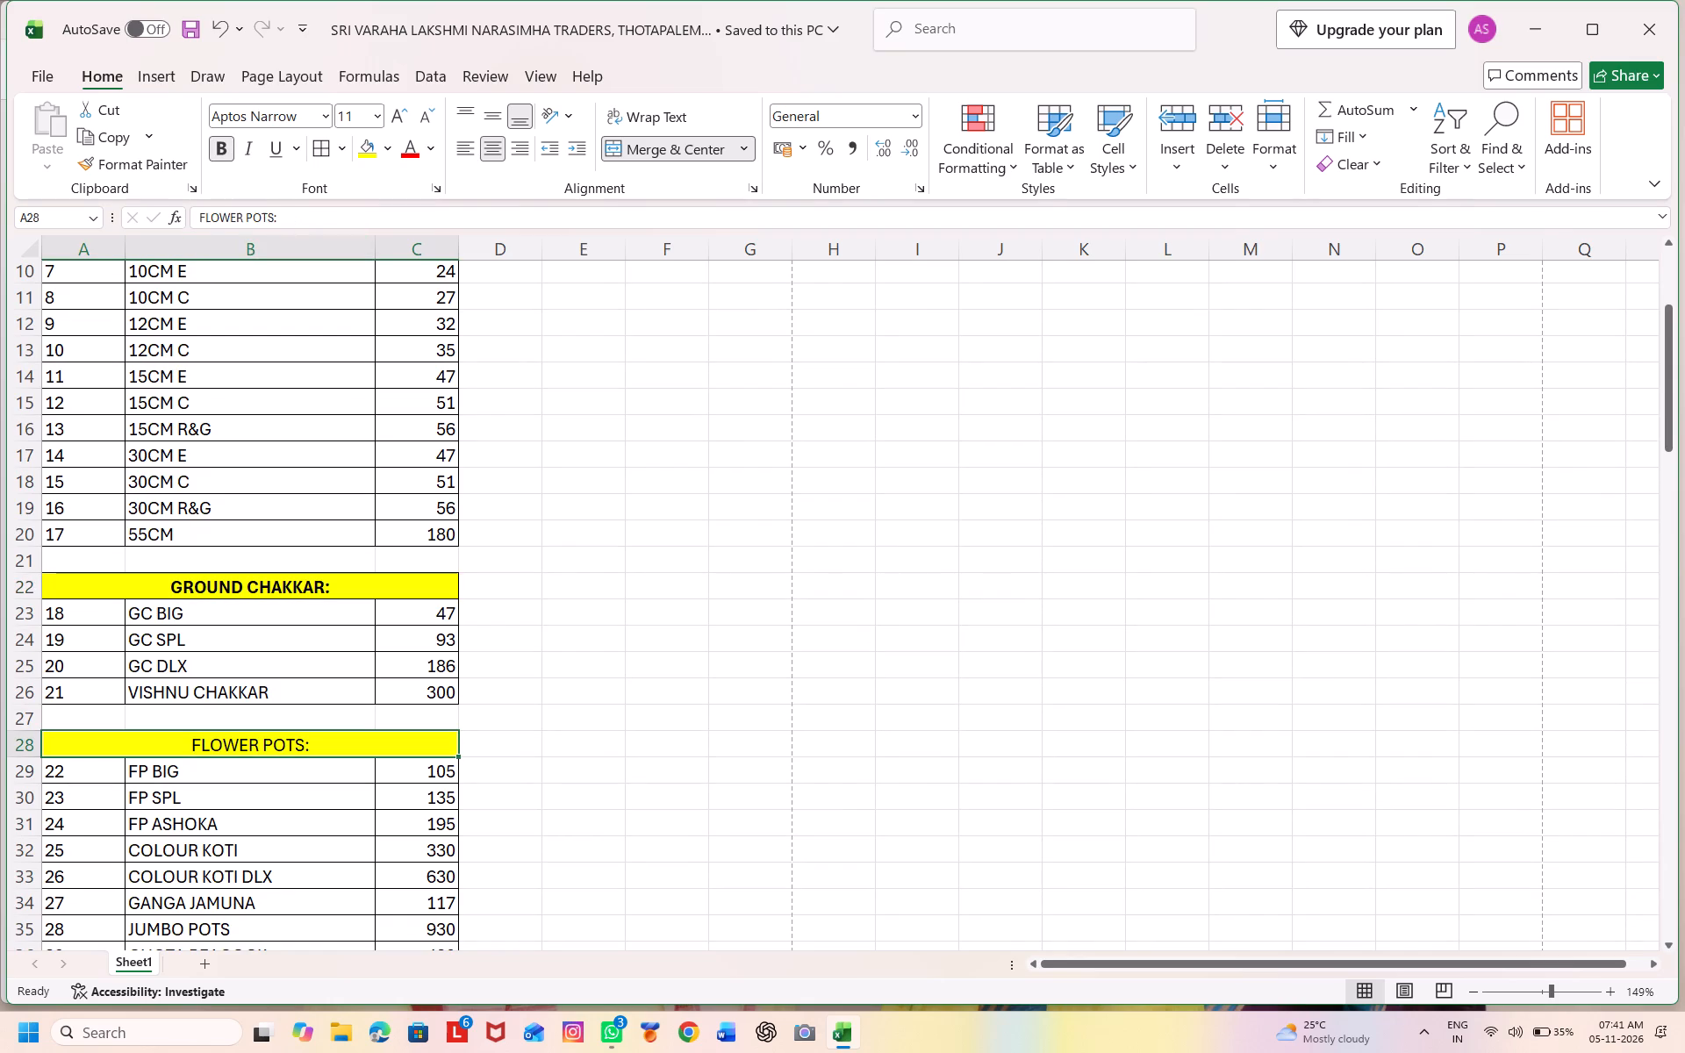
pyautogui.click(228, 146)
# Bold the TALLU, SNAKES and LAXMI BOMBS section headings.
pyautogui.scroll(-4, 286, 673)
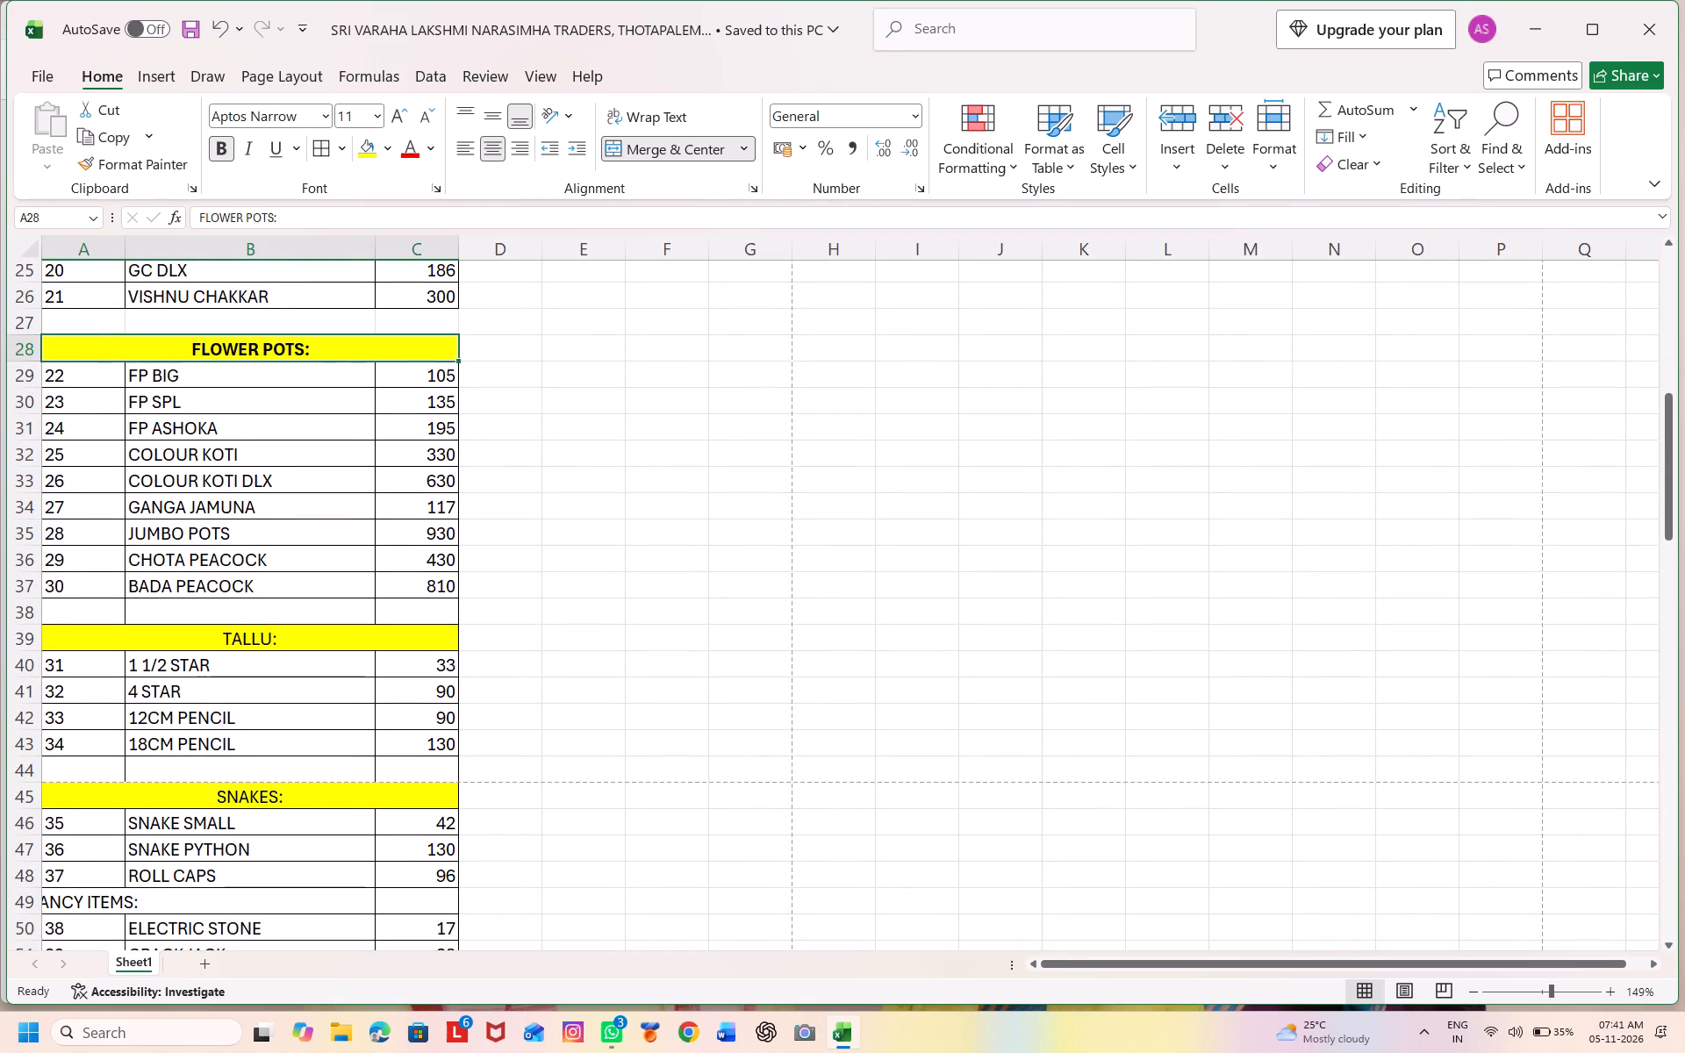
pyautogui.click(269, 648)
pyautogui.click(221, 146)
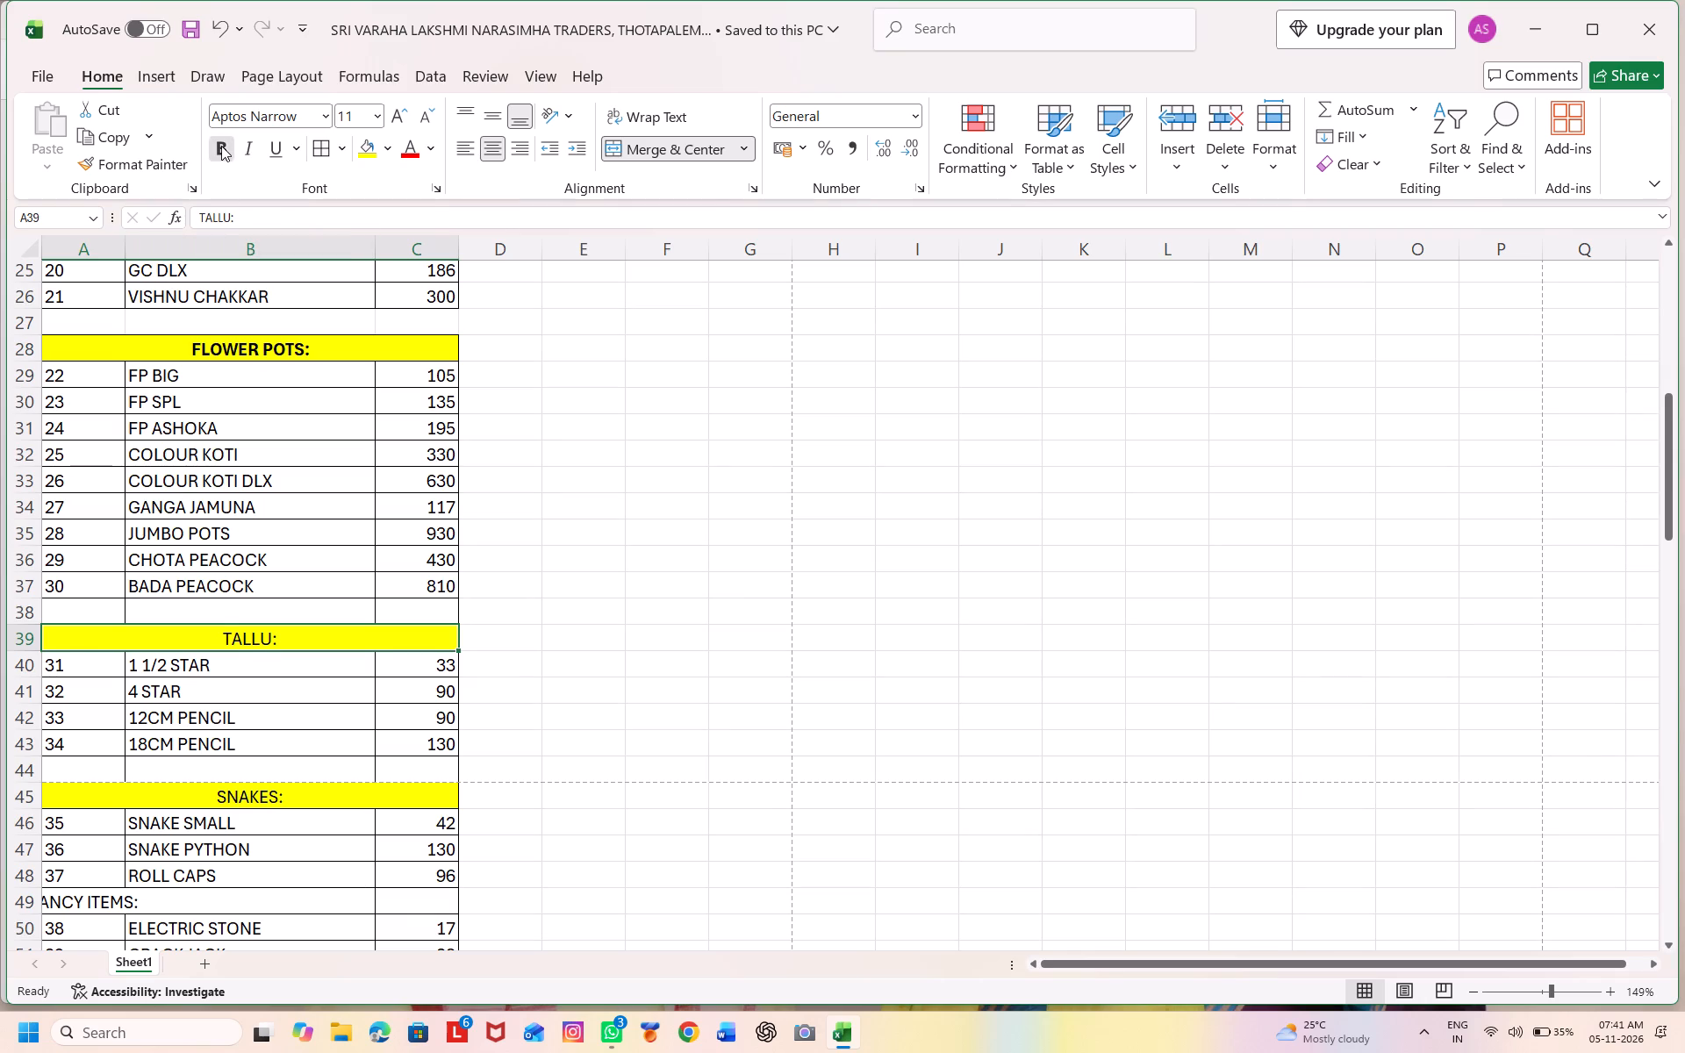
pyautogui.click(251, 804)
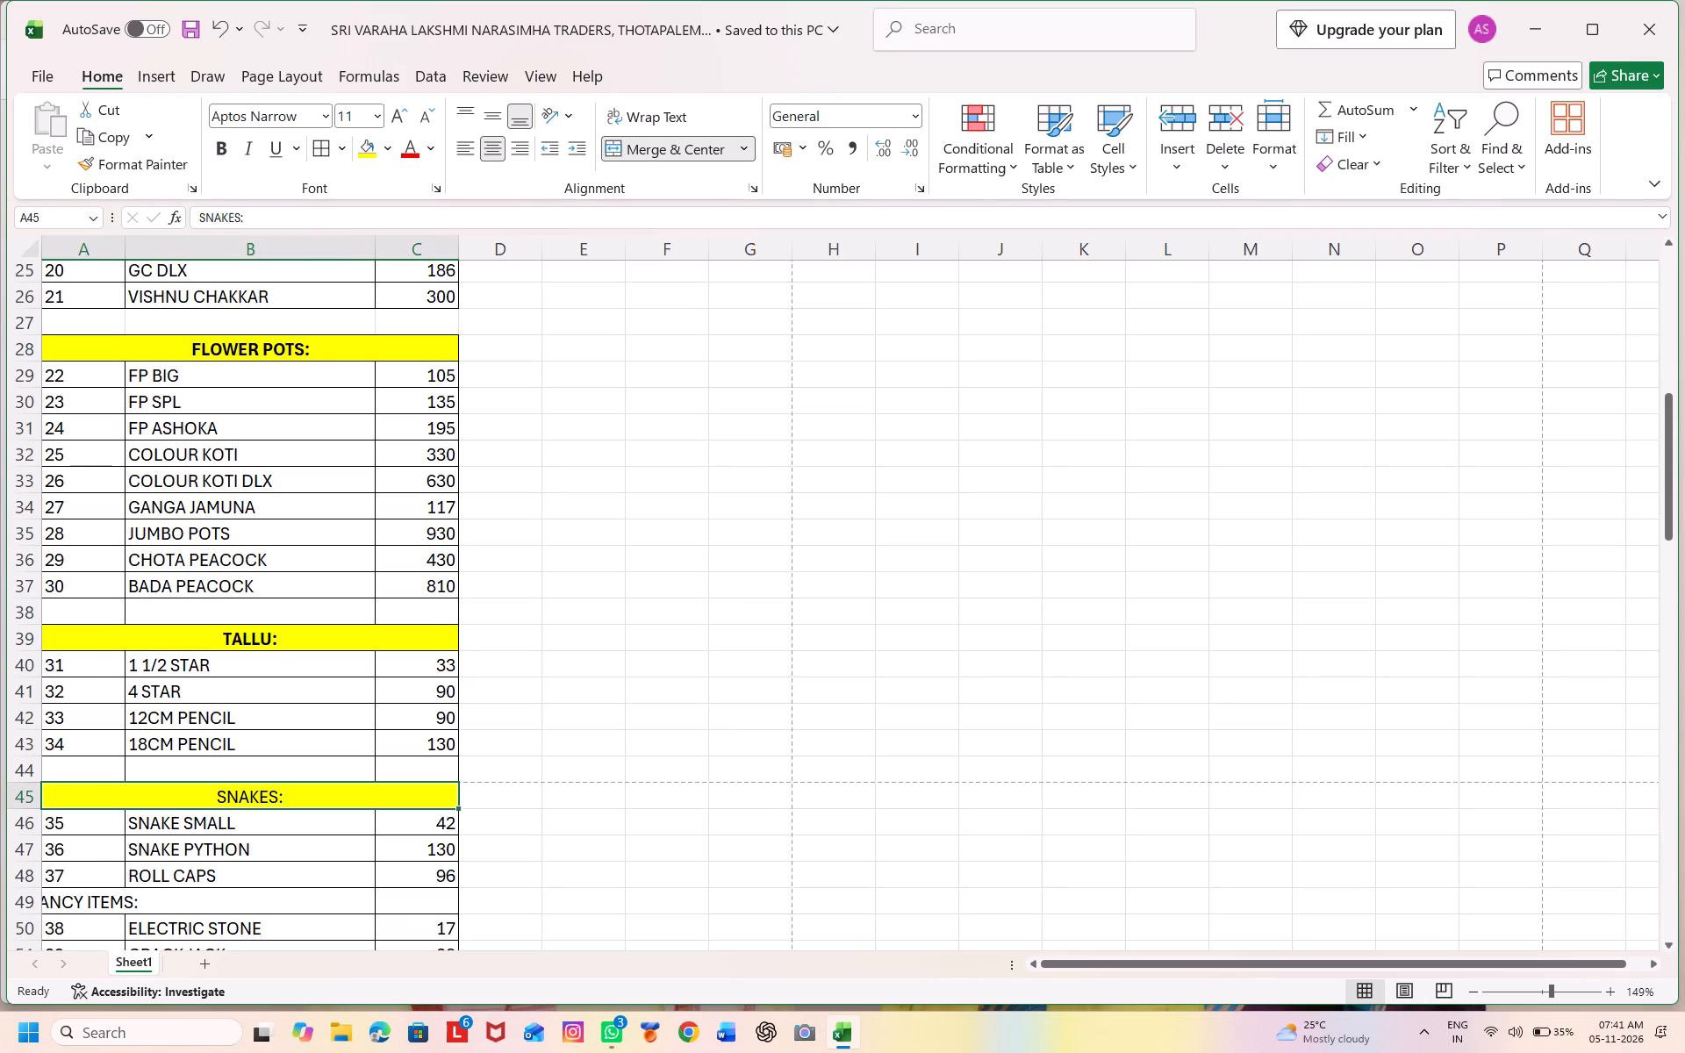
pyautogui.click(217, 148)
pyautogui.scroll(-5, 304, 676)
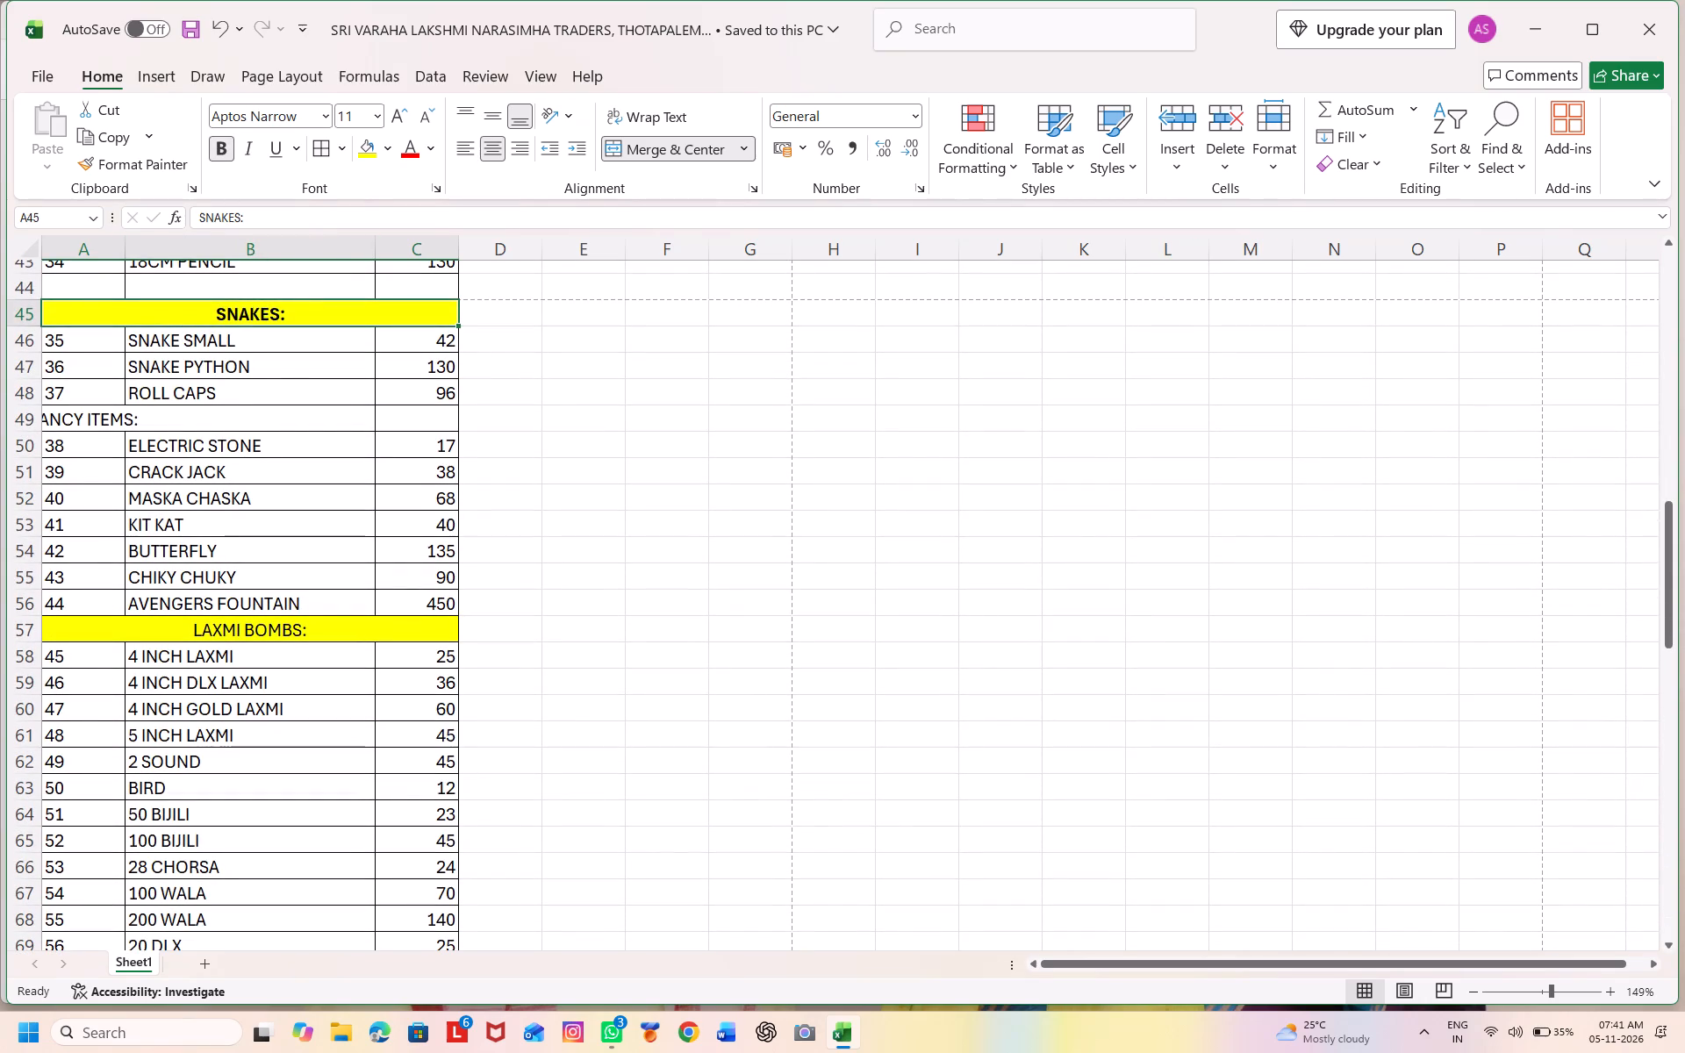
pyautogui.click(259, 630)
pyautogui.click(218, 154)
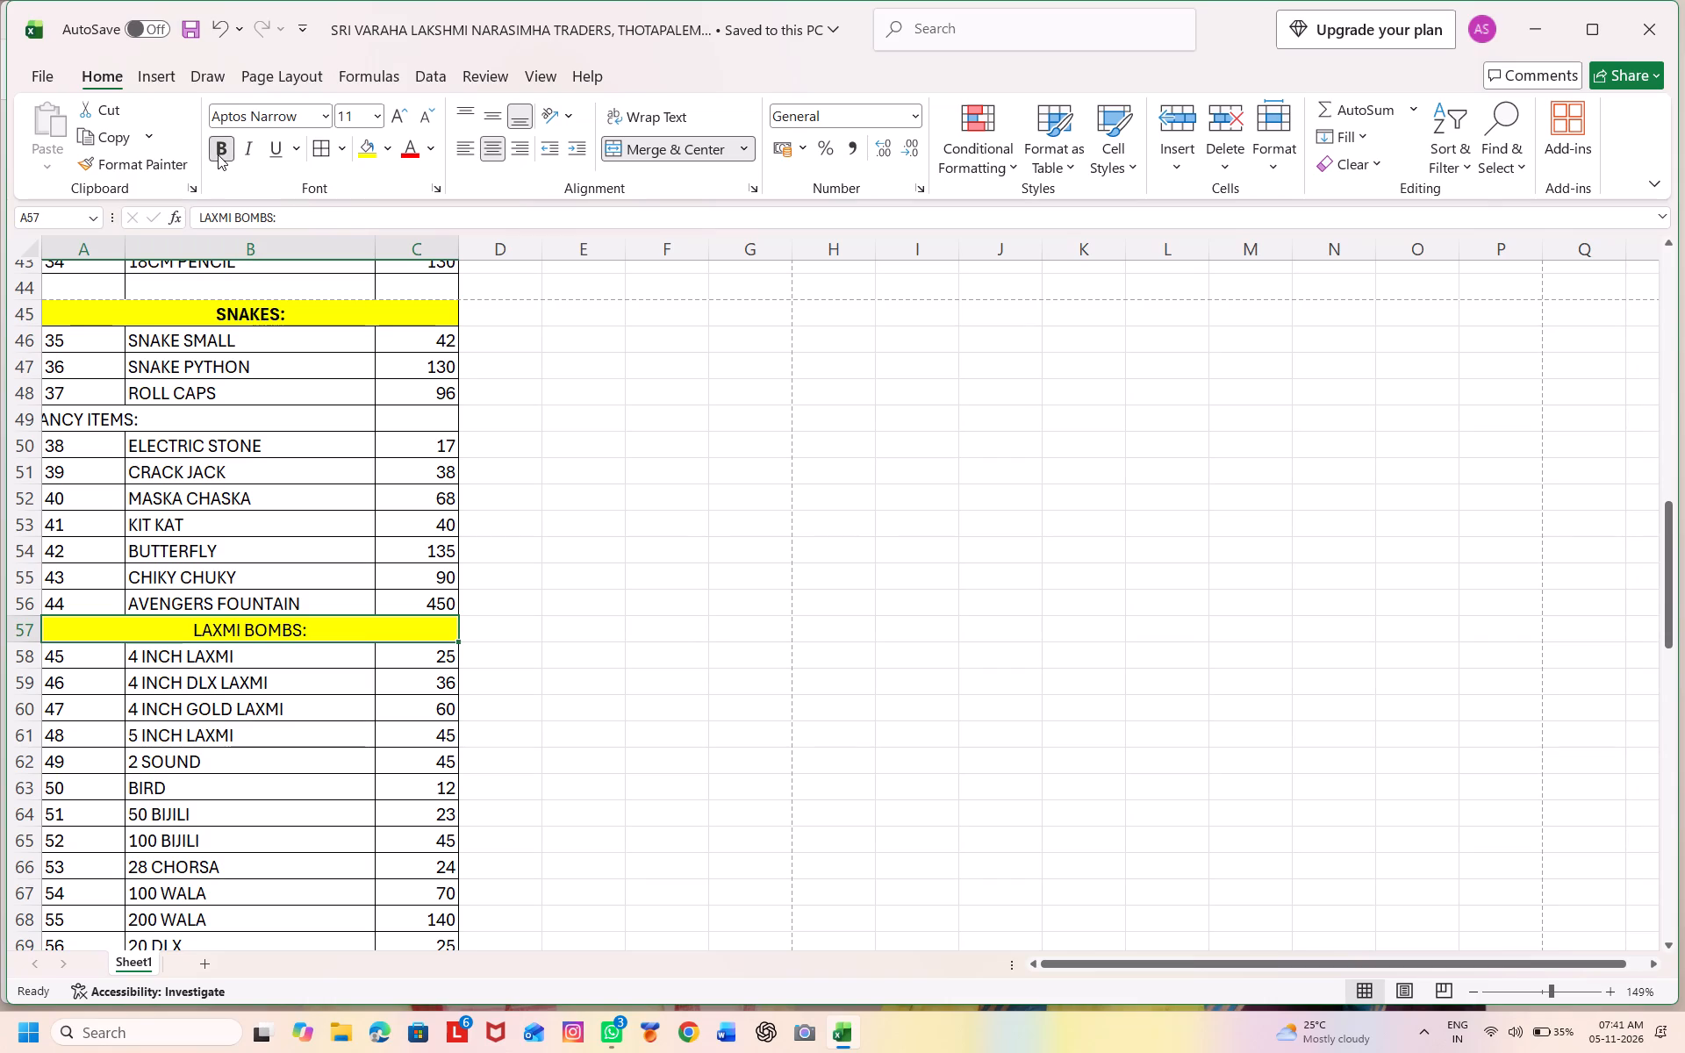
pyautogui.scroll(-5, 291, 657)
pyautogui.scroll(2, 291, 657)
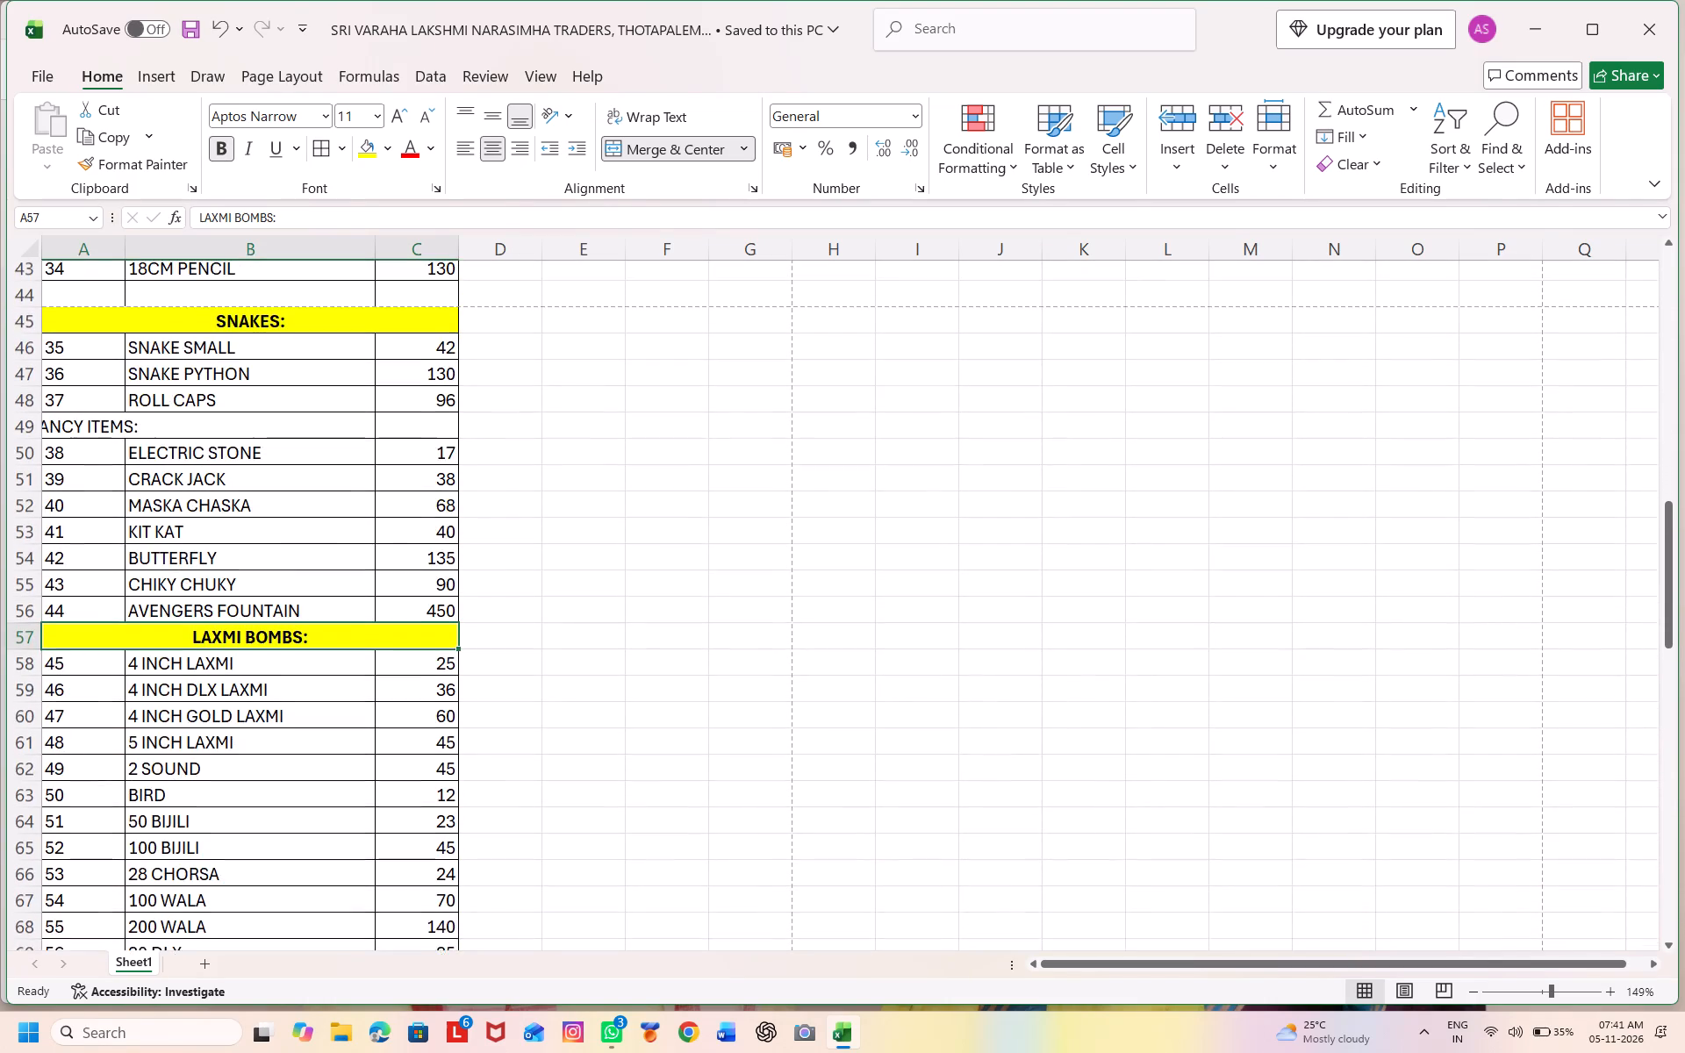
pyautogui.scroll(1, 291, 657)
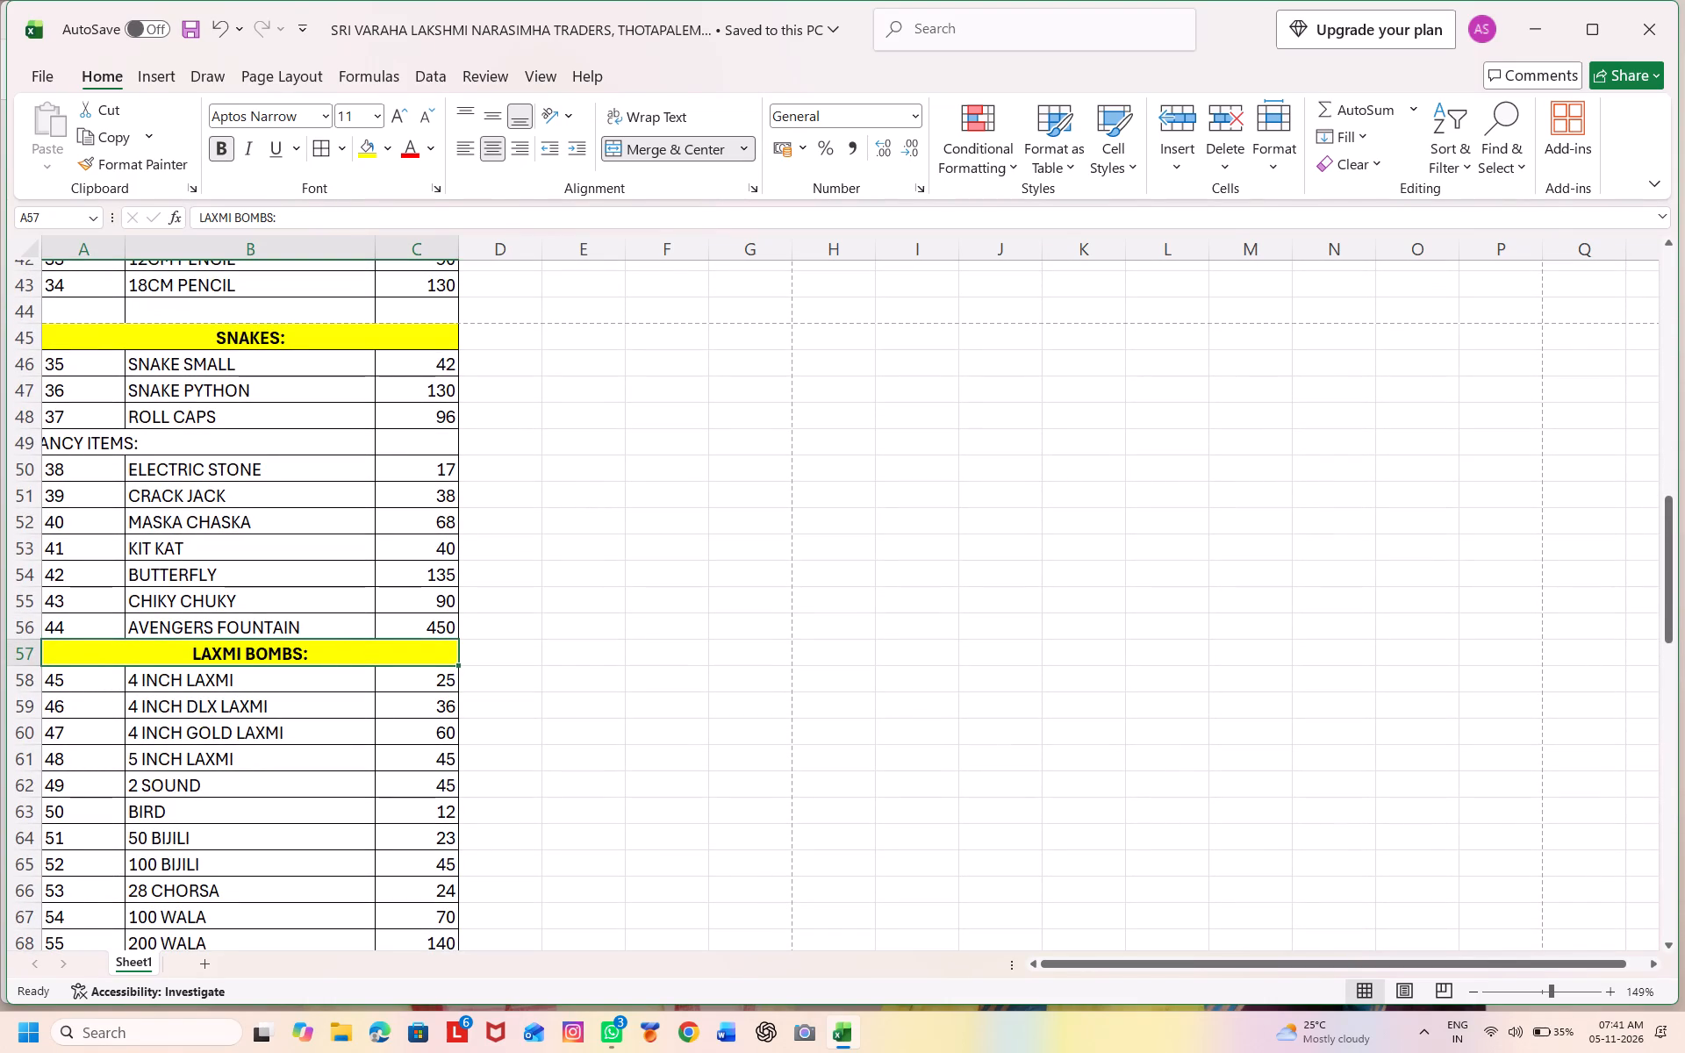
# Merge and center the FANCY ITEMS heading across columns A to C in row 49, with yellow fill and bold text.
pyautogui.moveTo(97, 439); pyautogui.dragTo(435, 445)
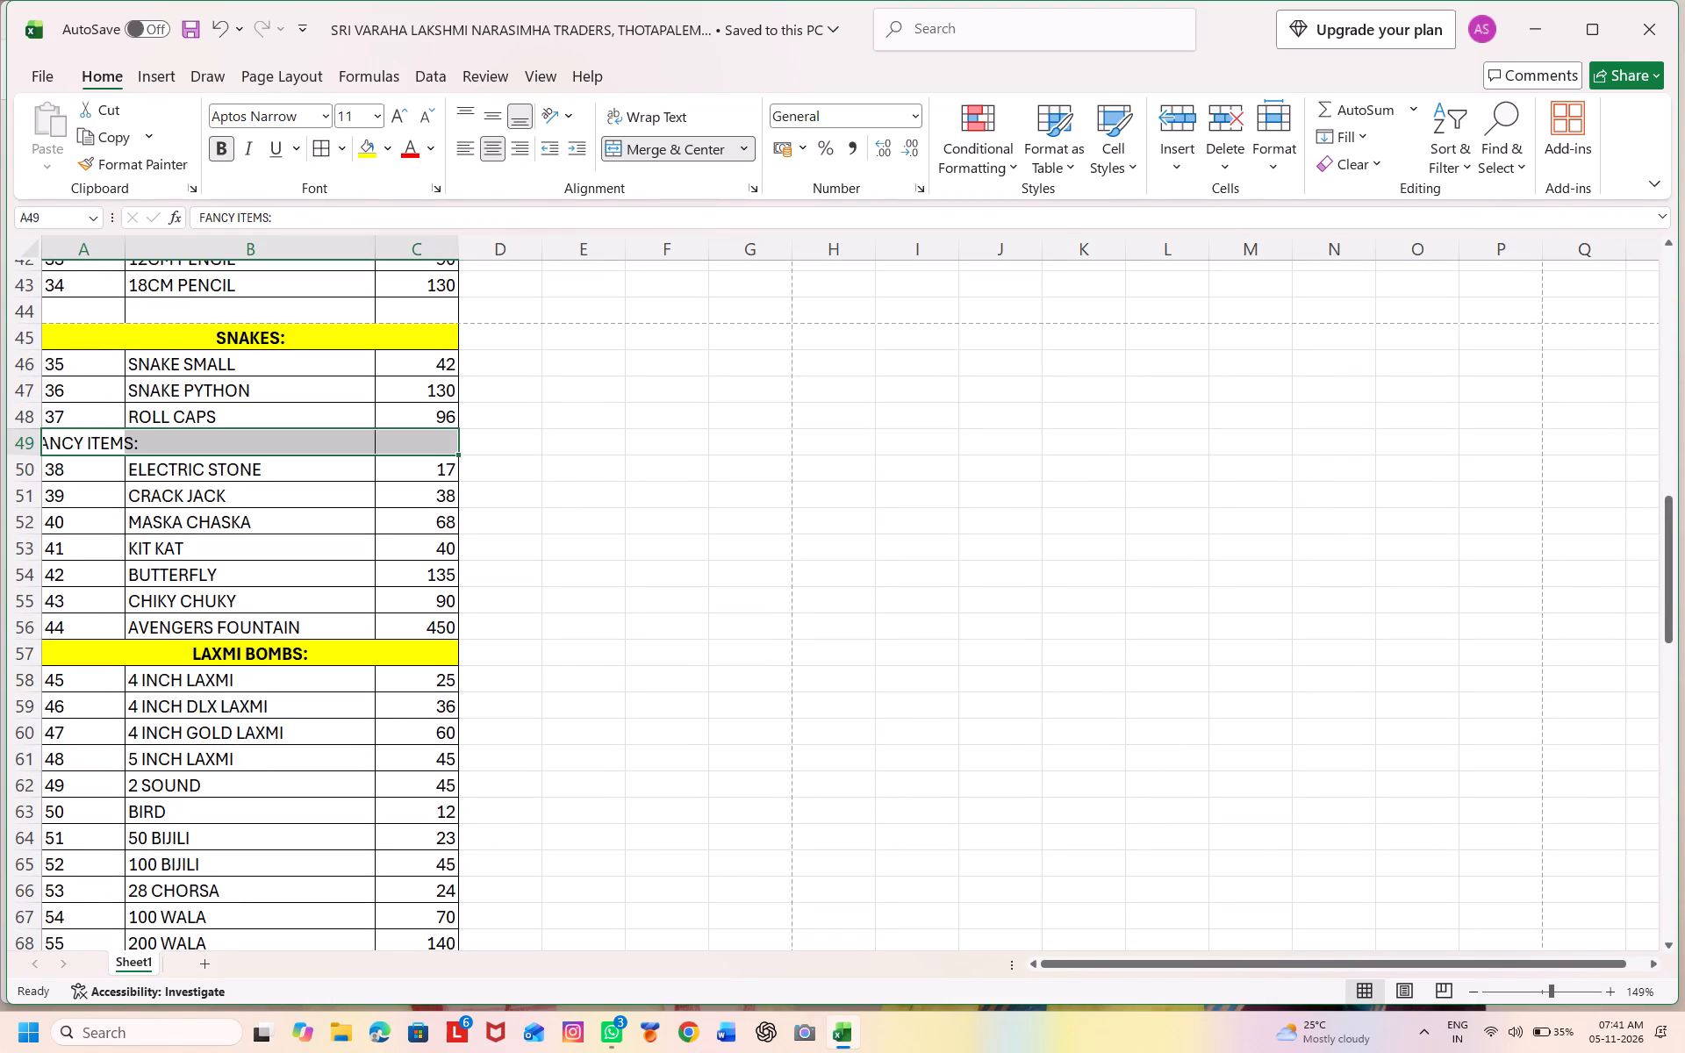
pyautogui.click(644, 154)
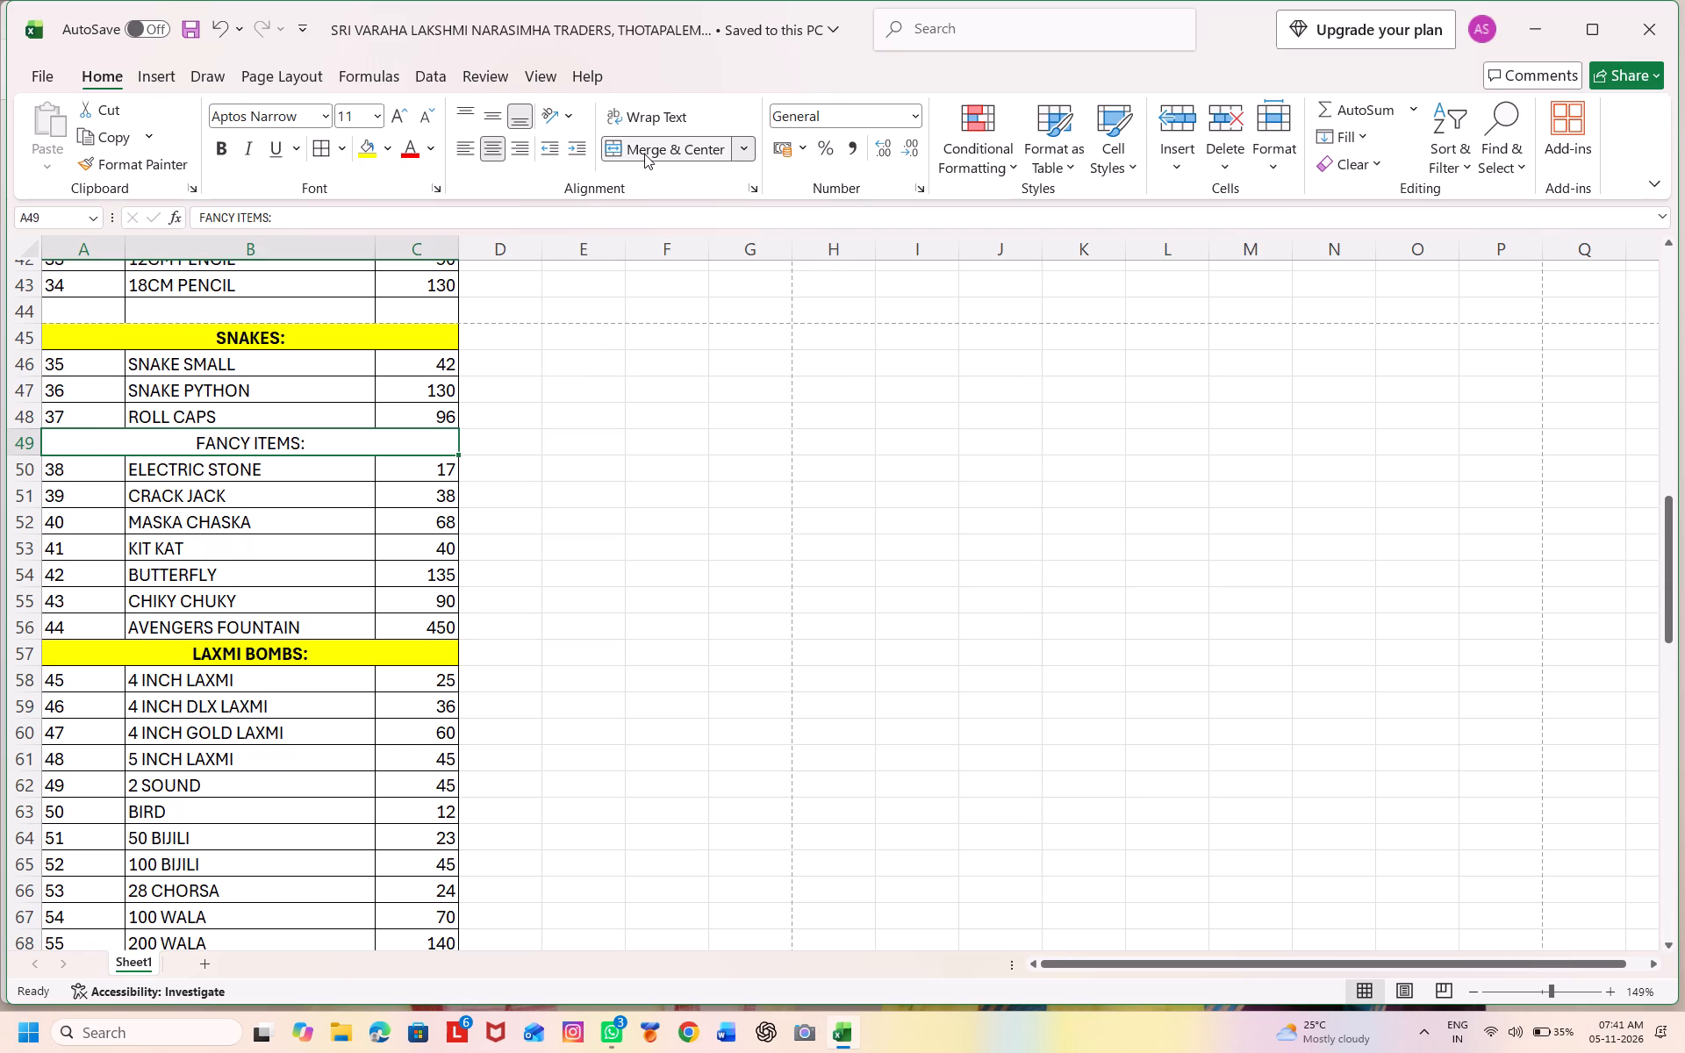
pyautogui.click(367, 145)
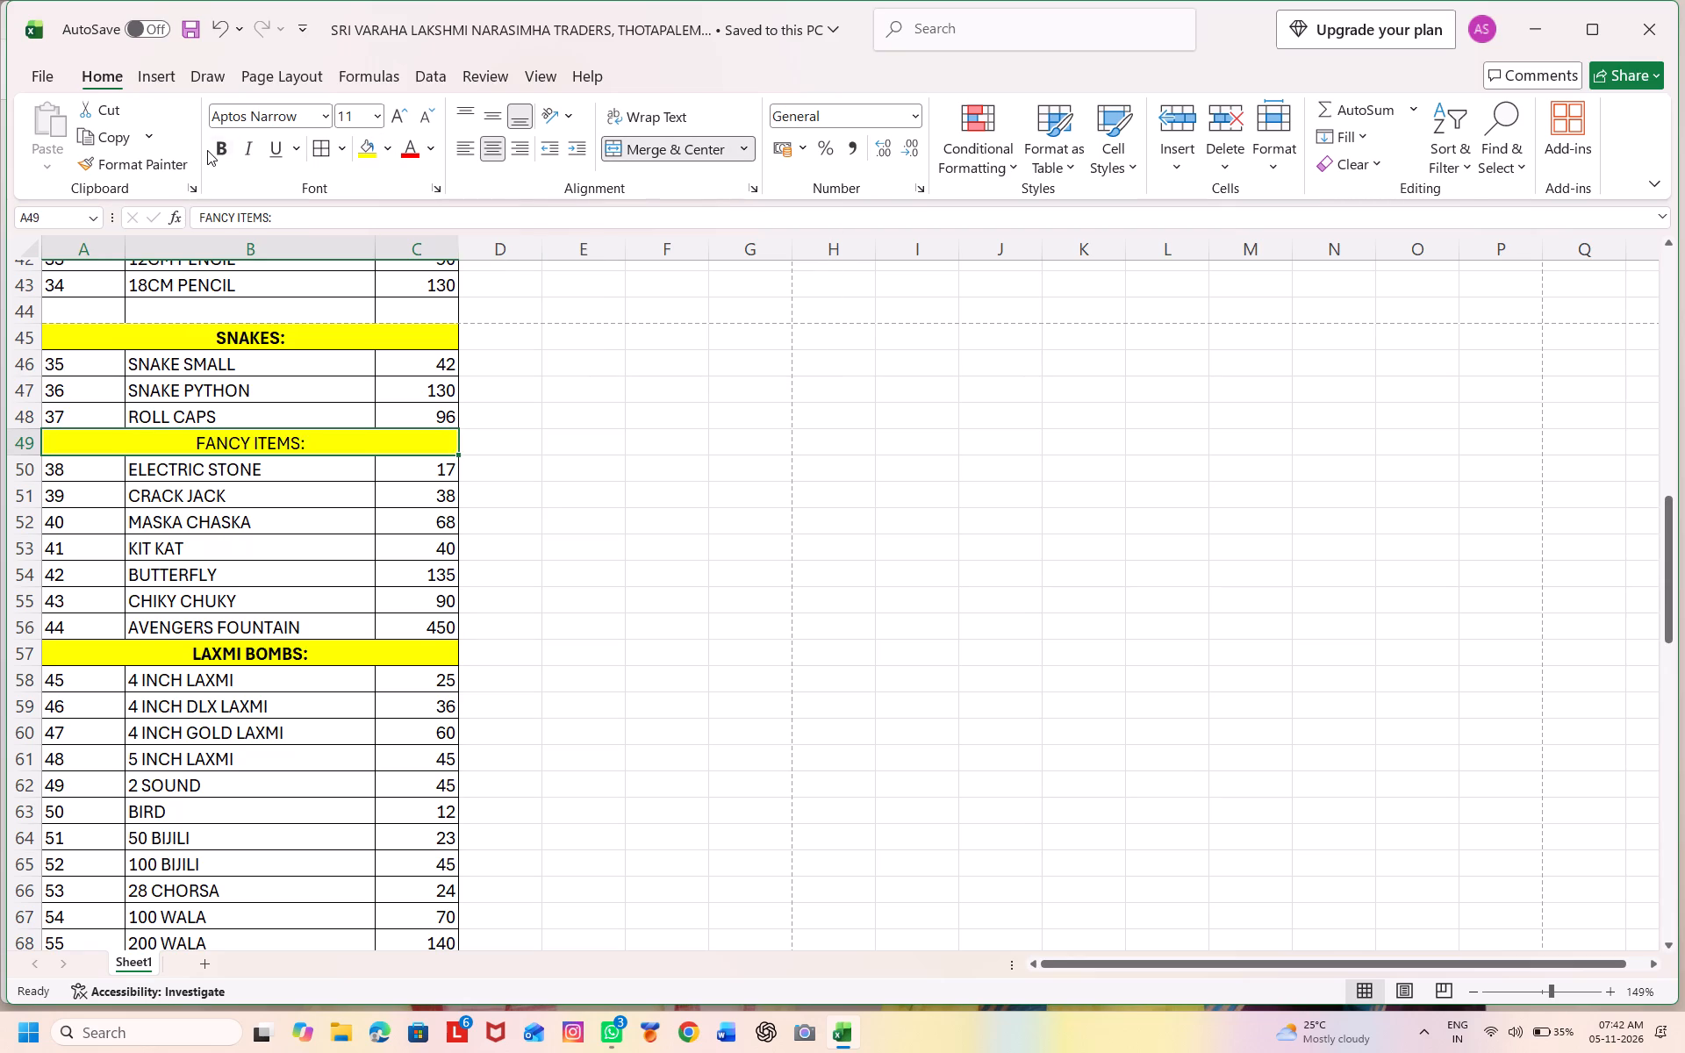
pyautogui.click(229, 148)
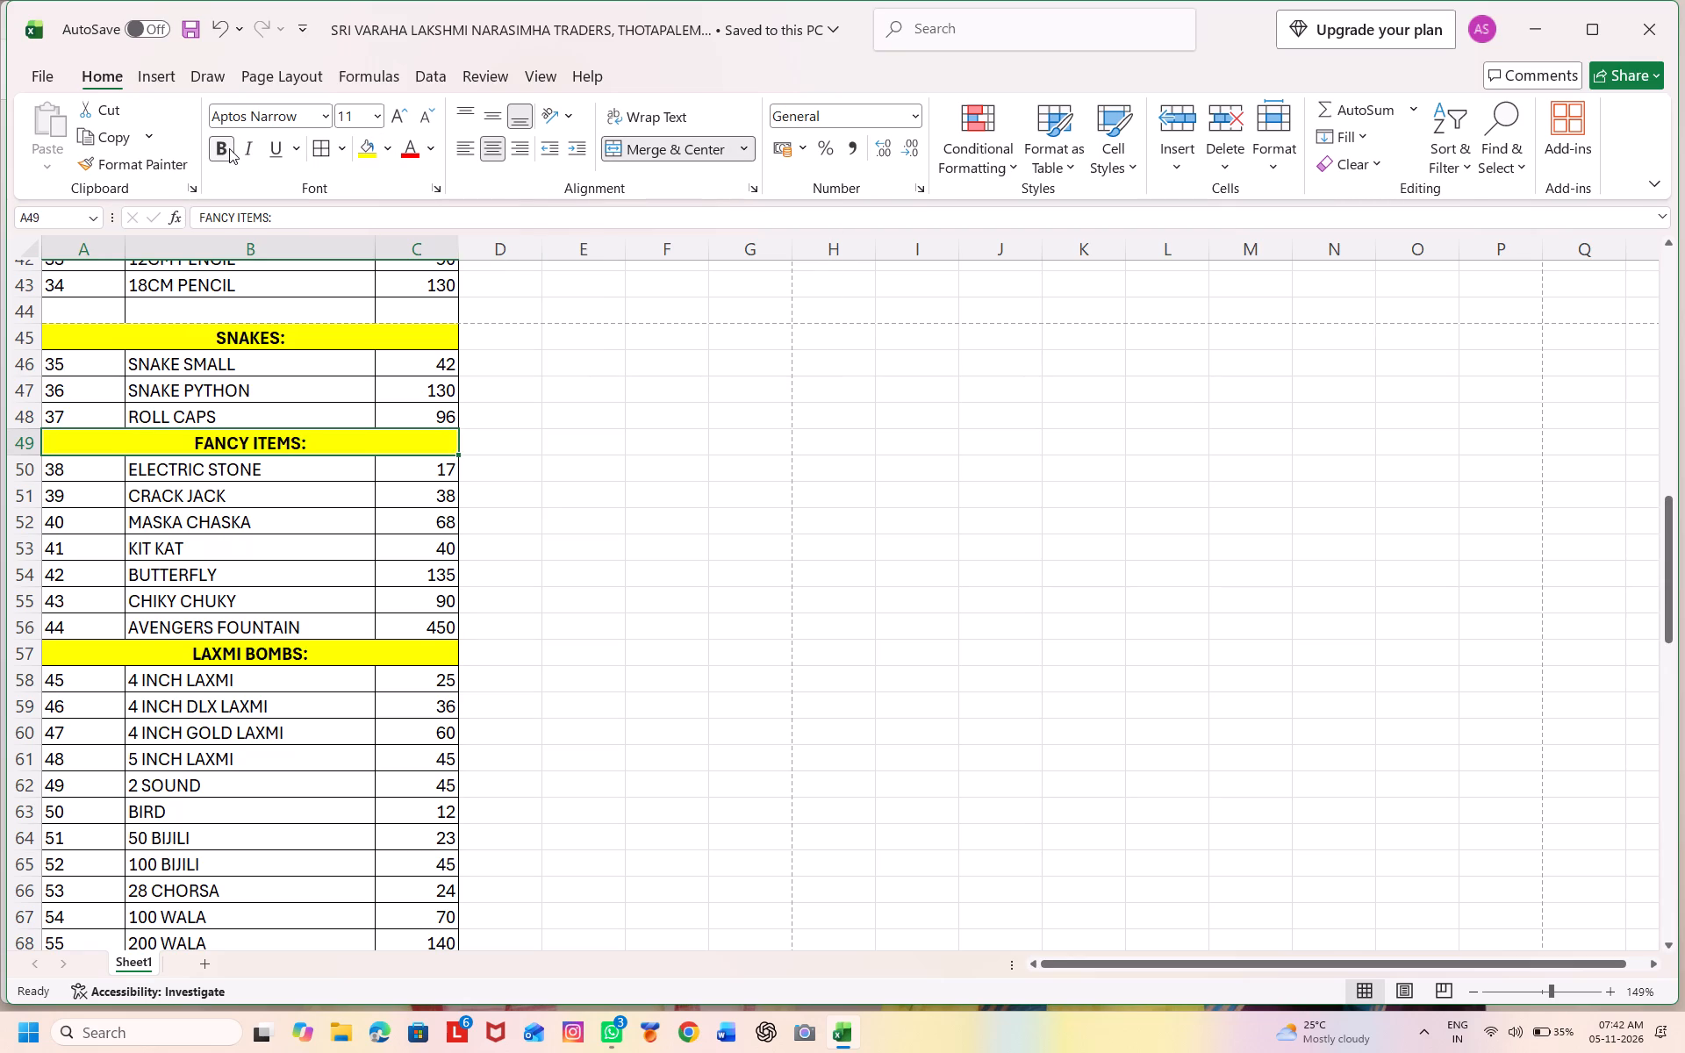
# Bold the VANKAYA BOMB, SHOTS and PAPER BOMBS section headings.
pyautogui.scroll(-4, 315, 619)
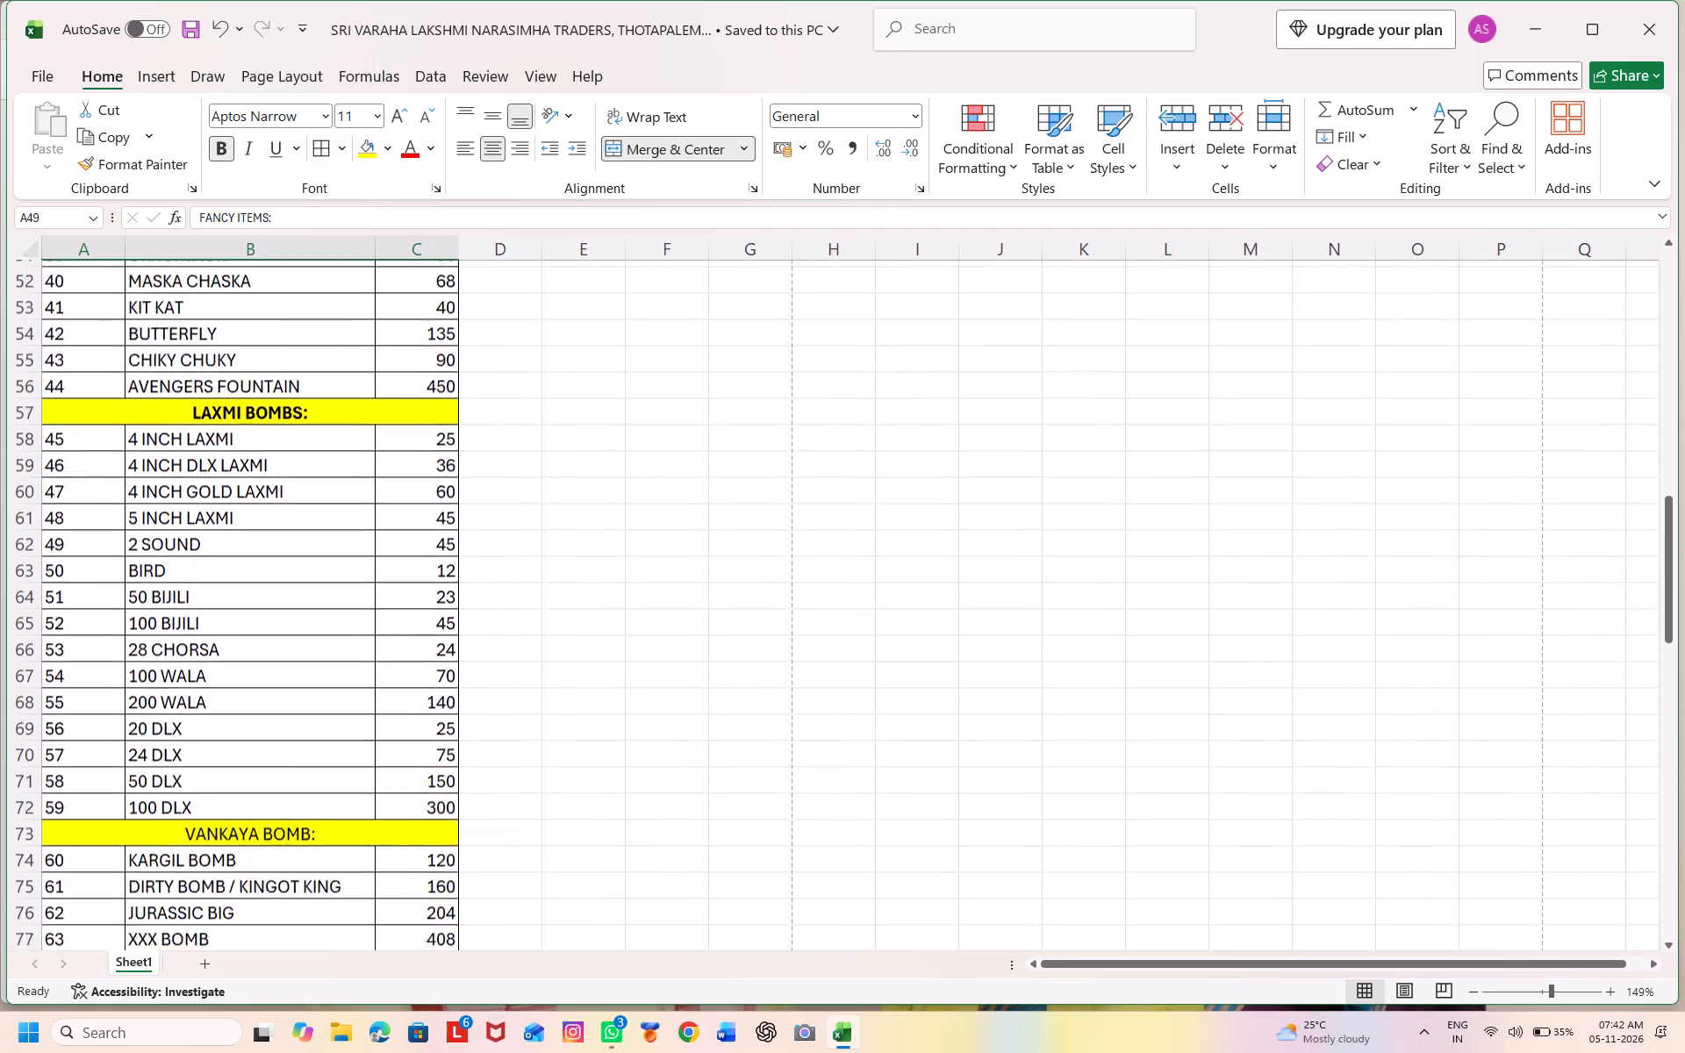
pyautogui.scroll(-1, 315, 619)
pyautogui.click(271, 614)
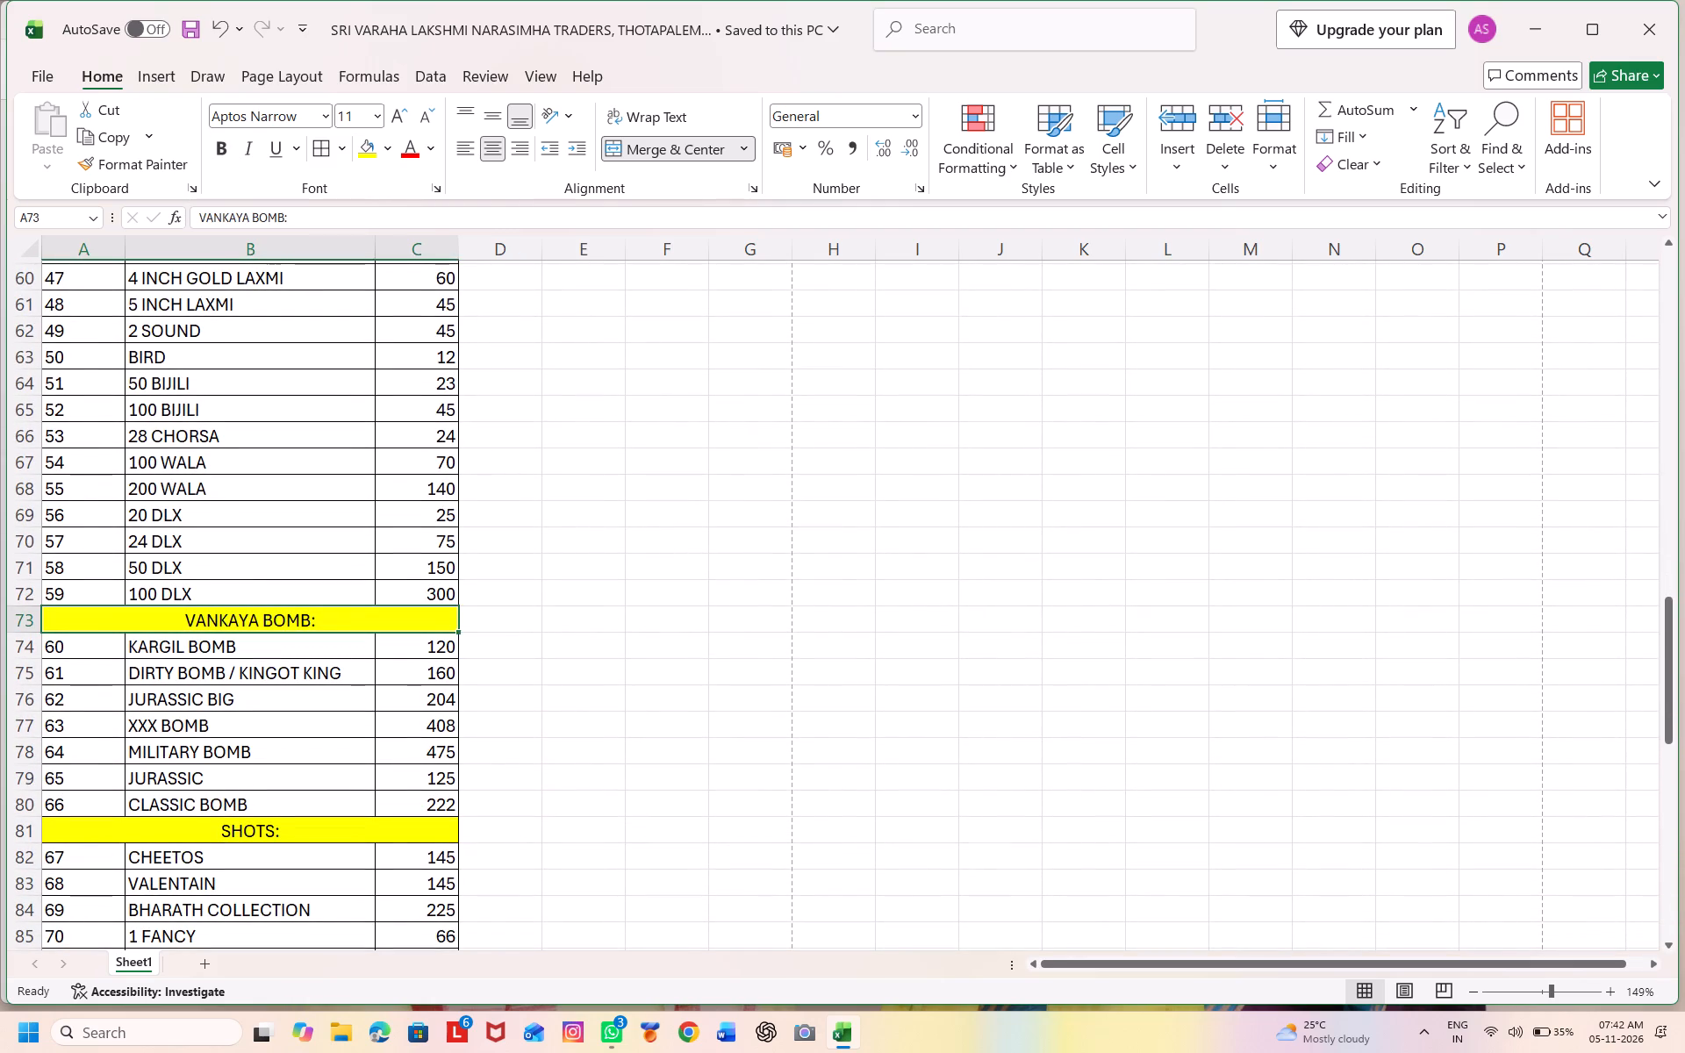
pyautogui.click(230, 142)
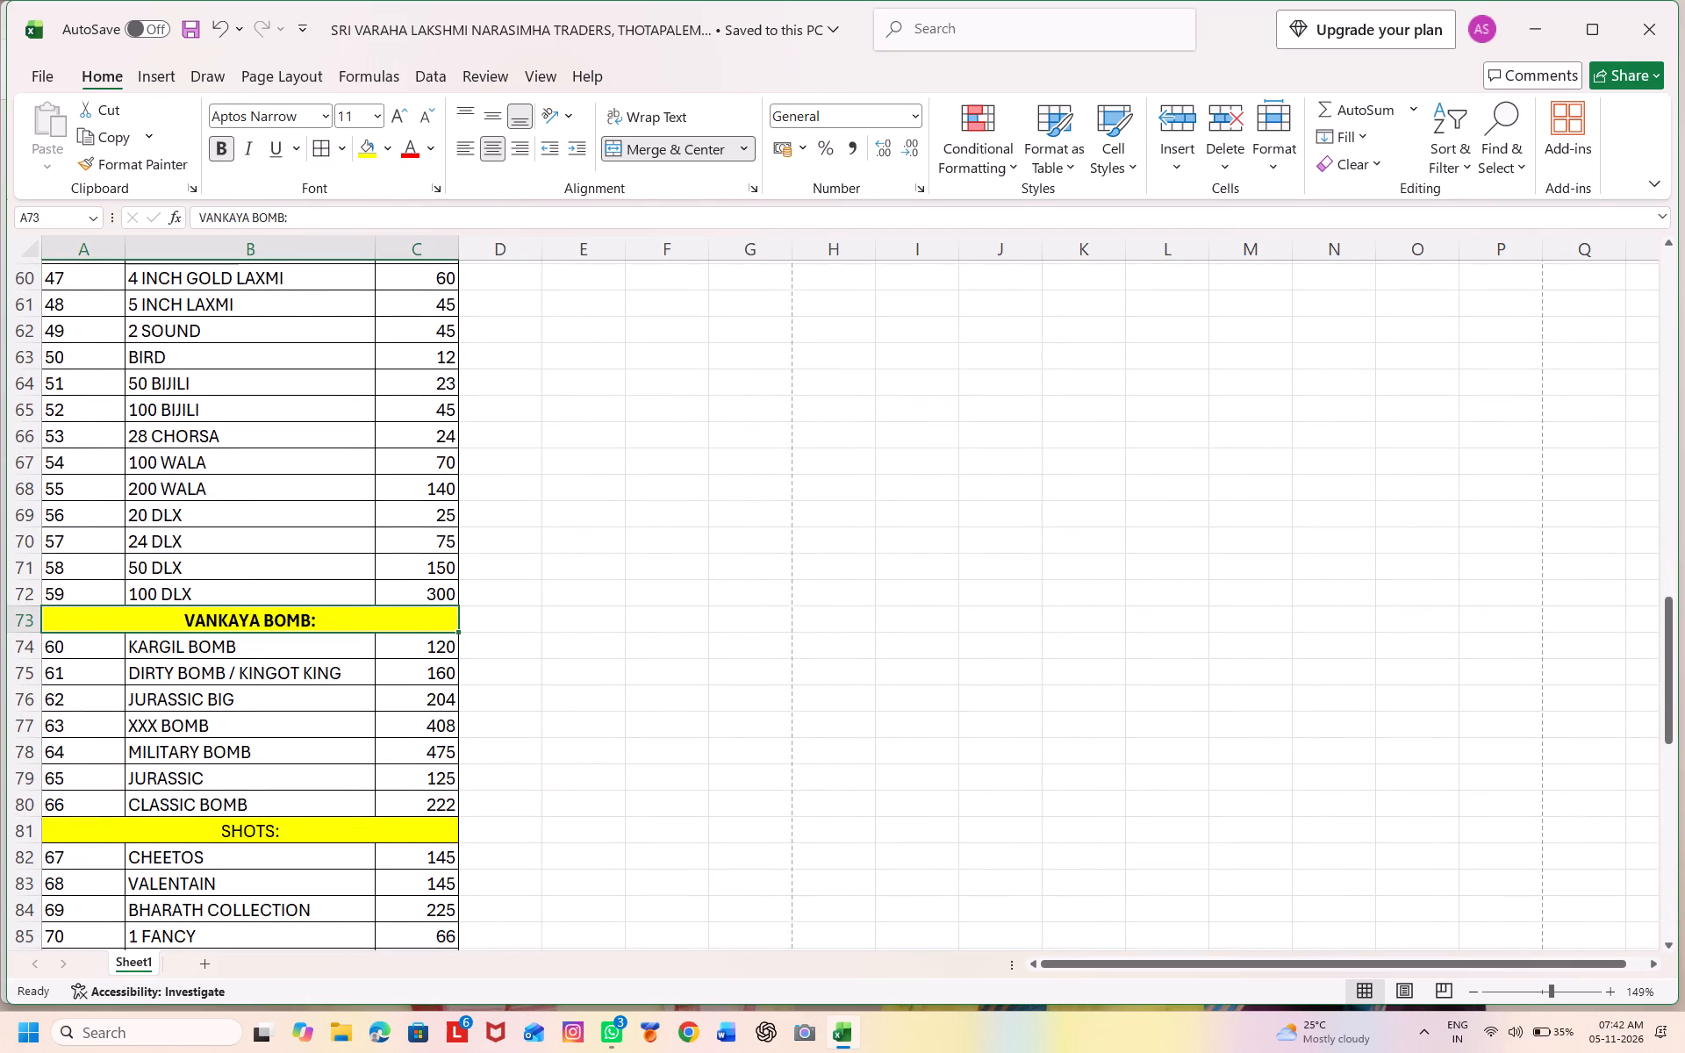
pyautogui.click(298, 828)
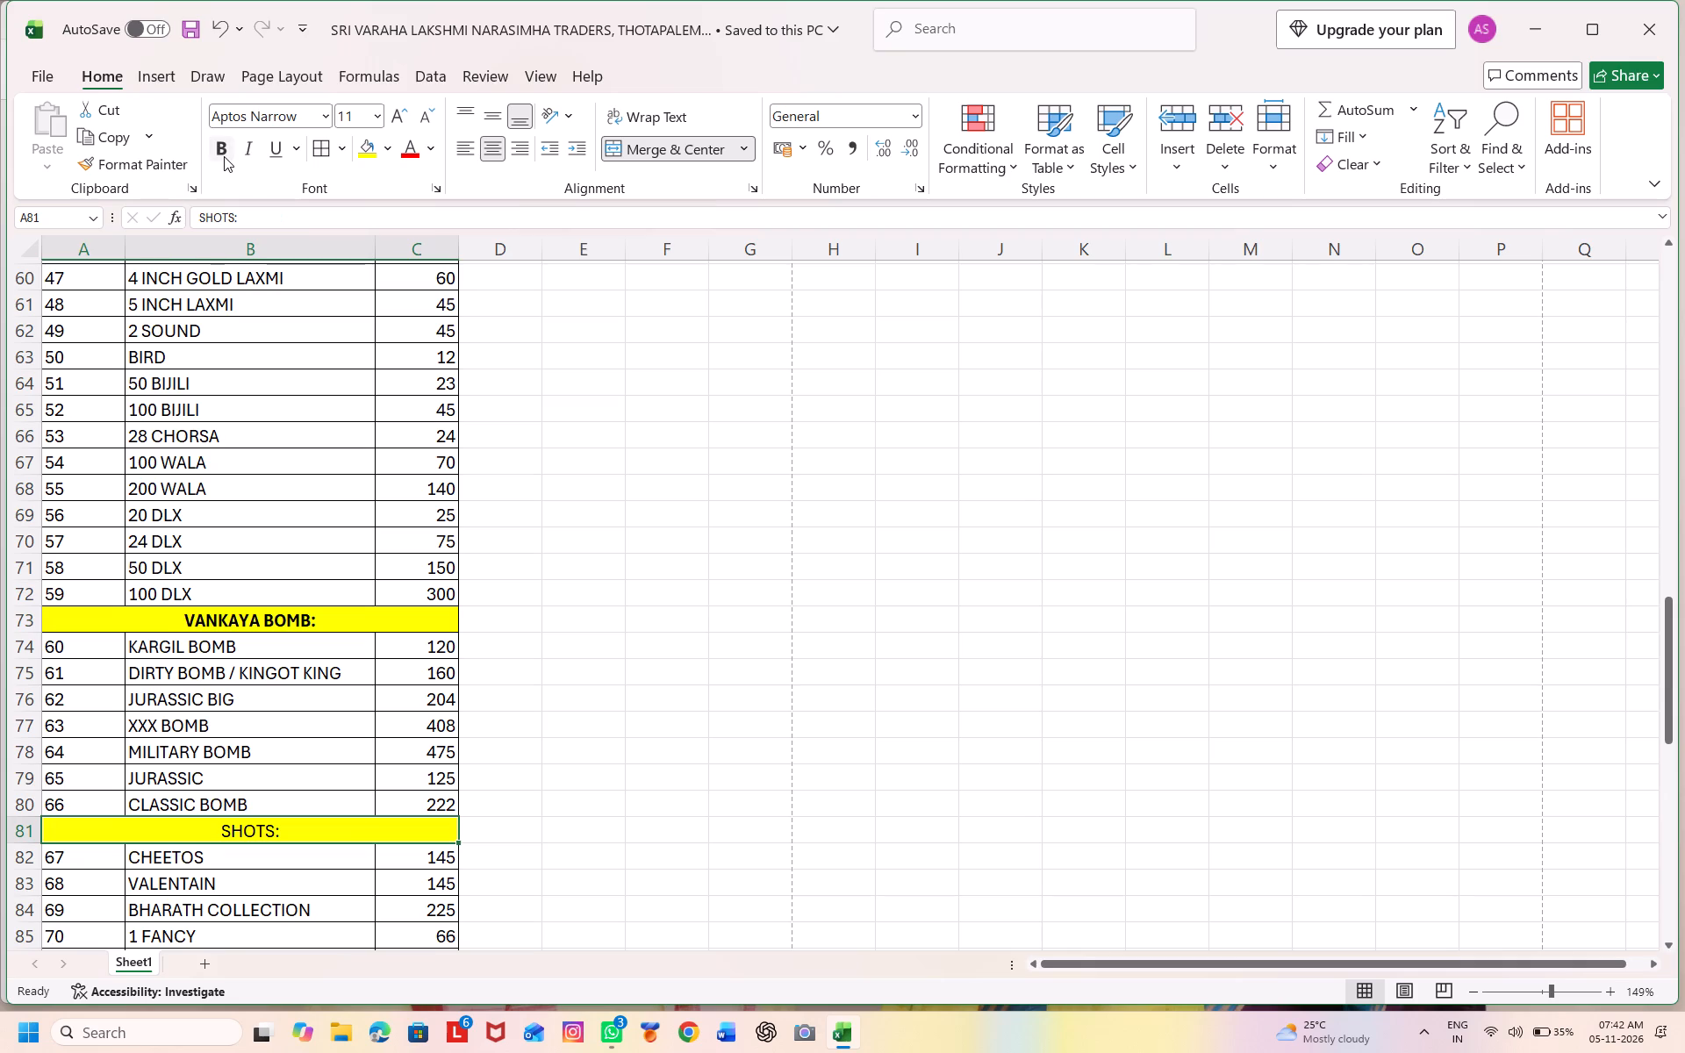
pyautogui.click(224, 156)
pyautogui.scroll(-6, 272, 685)
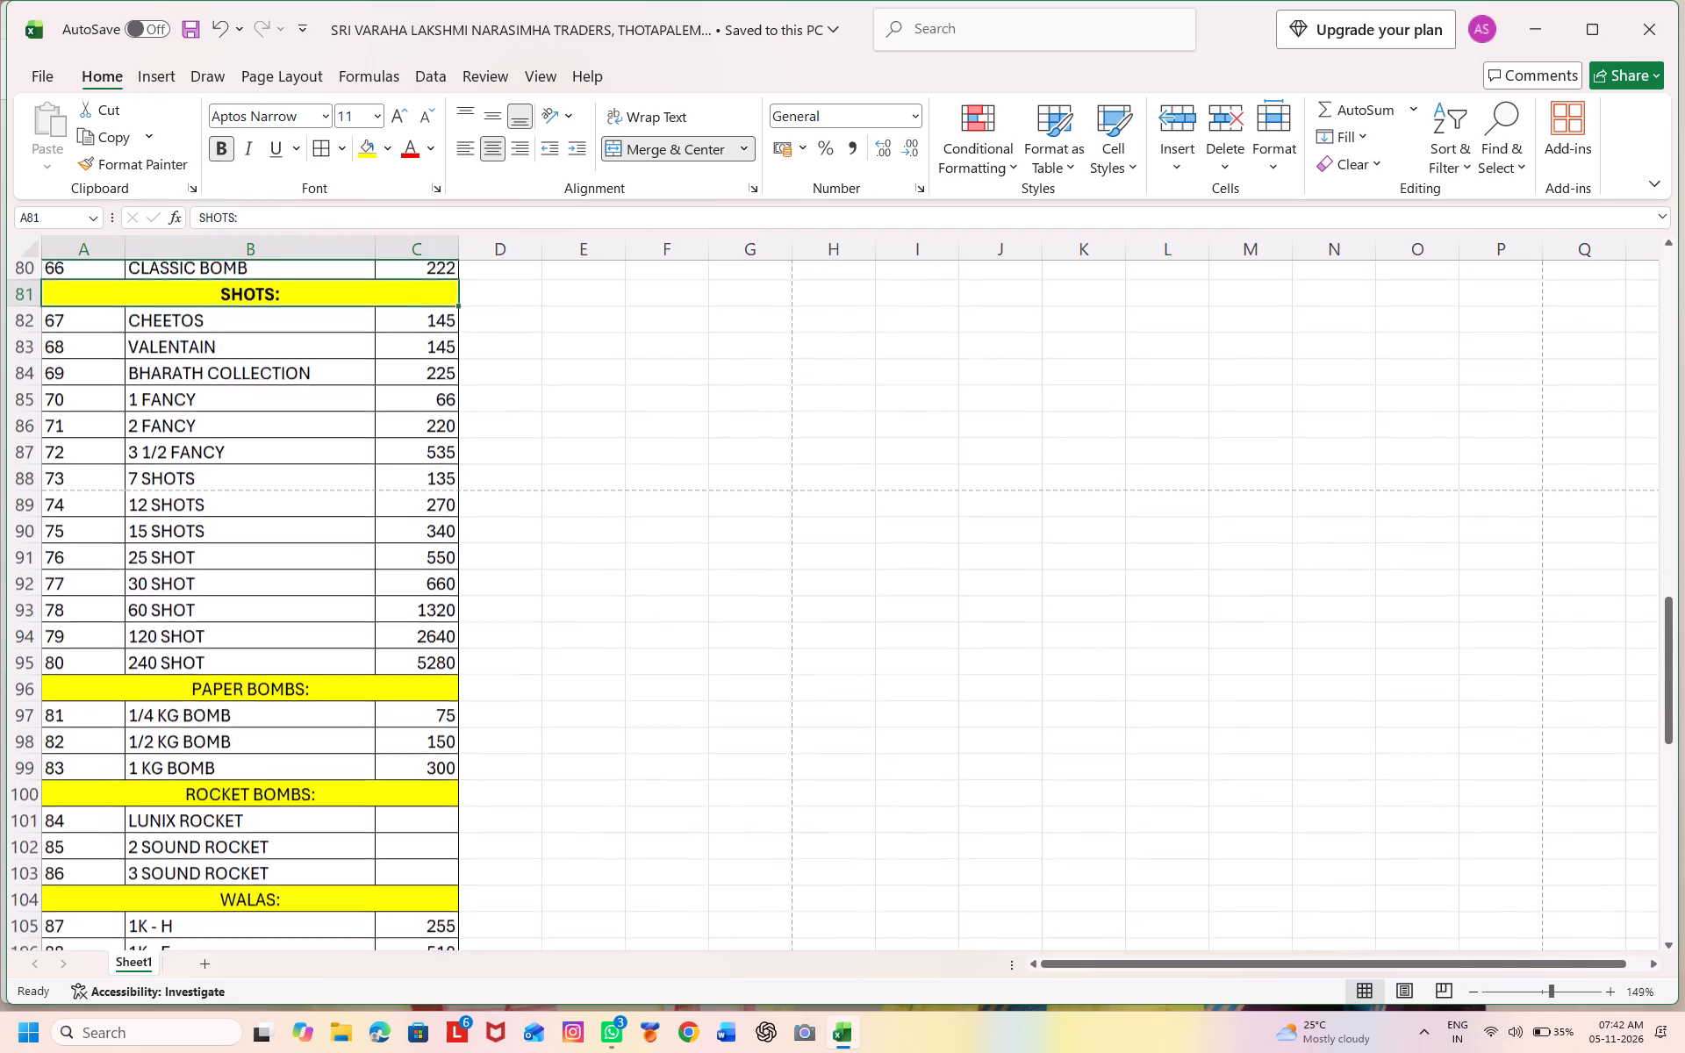
pyautogui.scroll(-3, 272, 685)
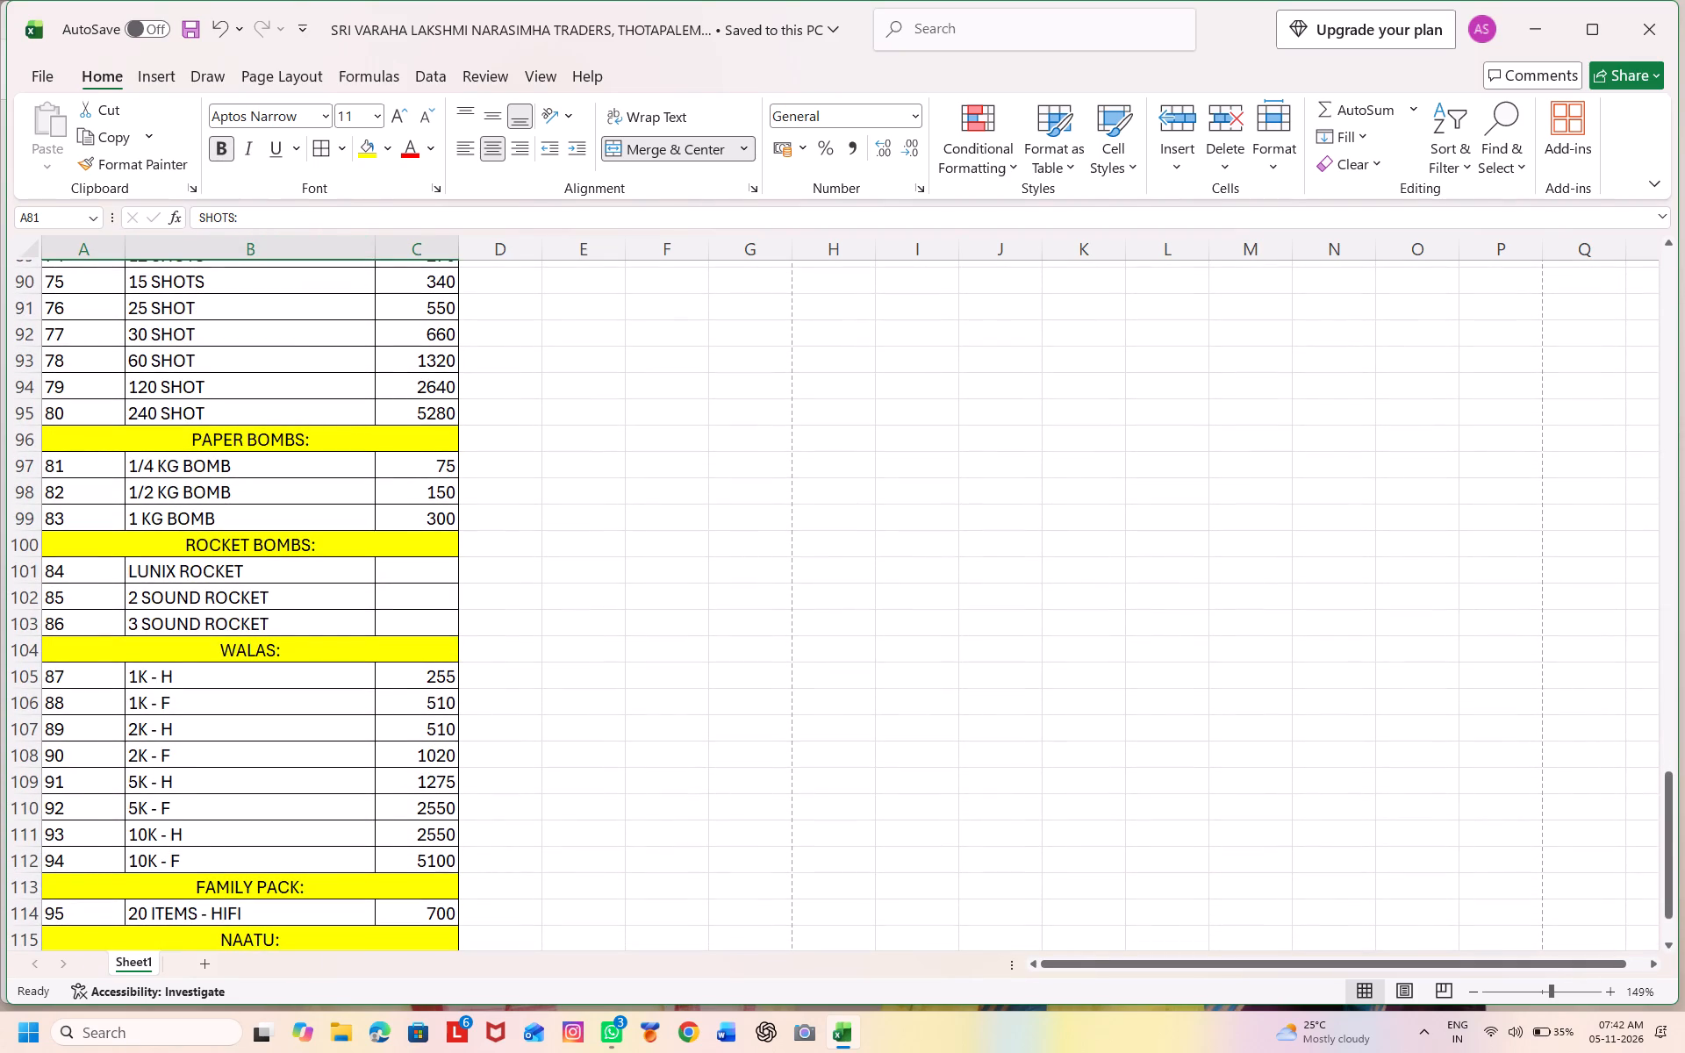
pyautogui.click(263, 443)
pyautogui.click(218, 142)
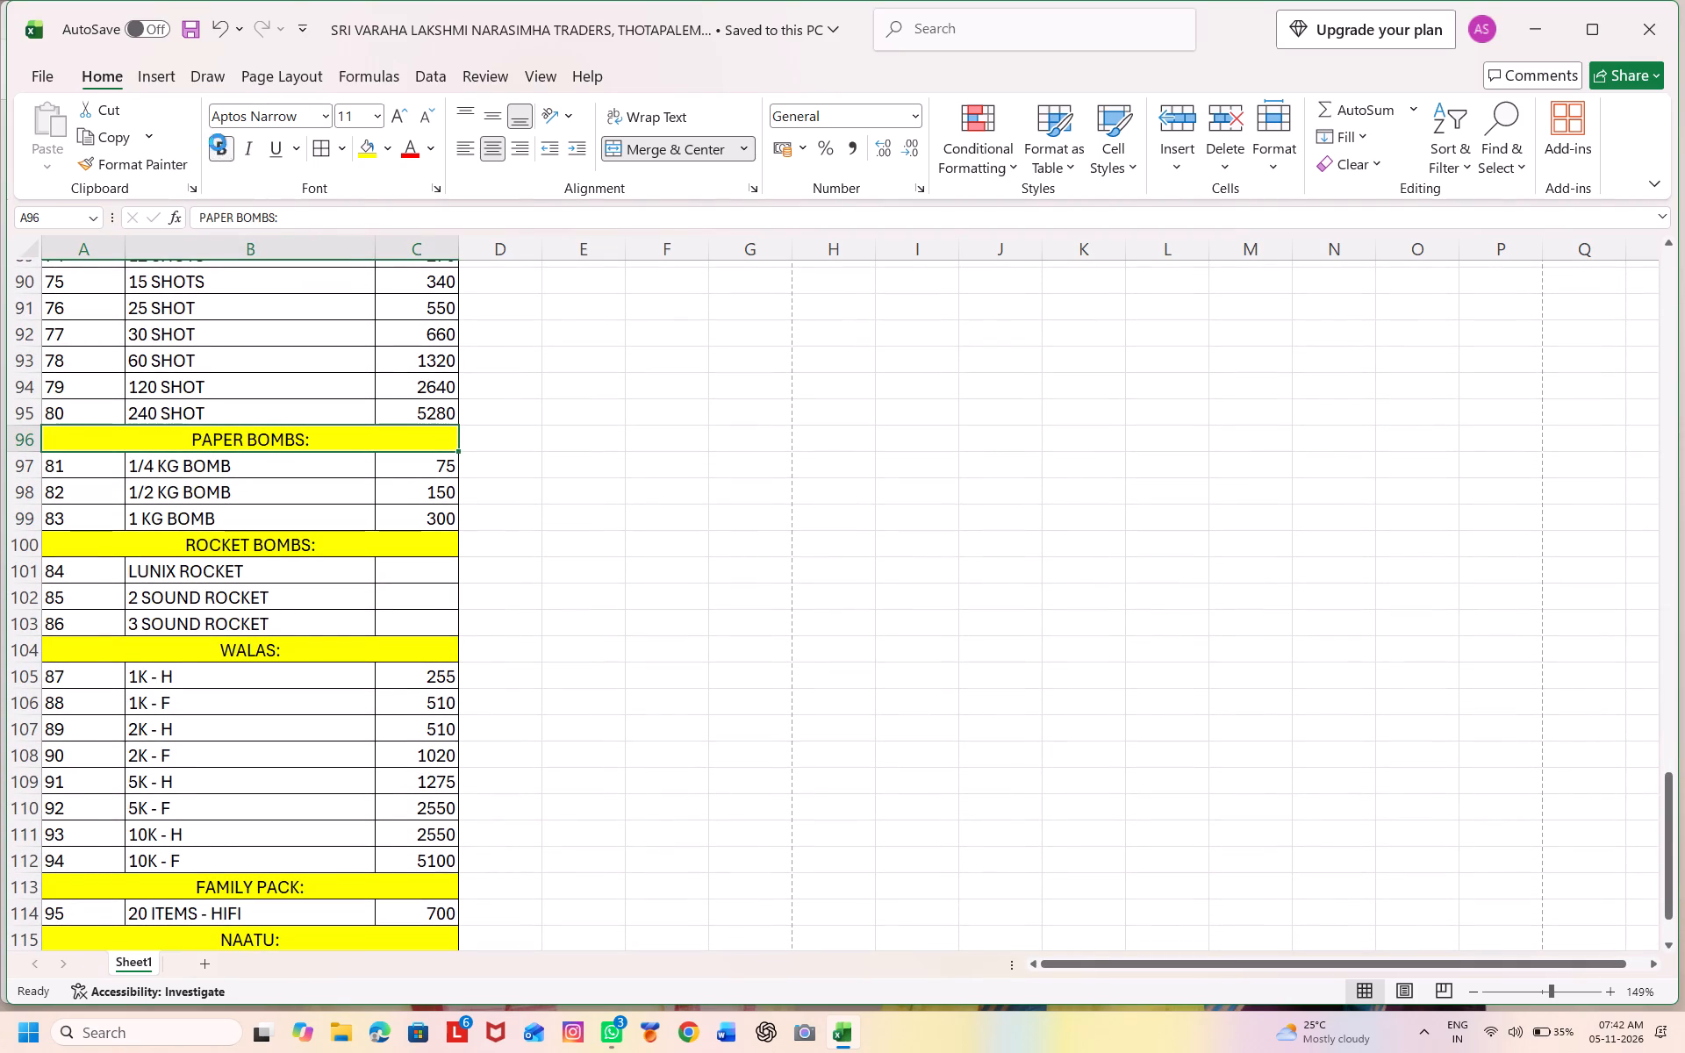
# Bold the ROCKET BOMBS, WALAS, FAMILY PACK and NAATU section headings.
pyautogui.click(226, 534)
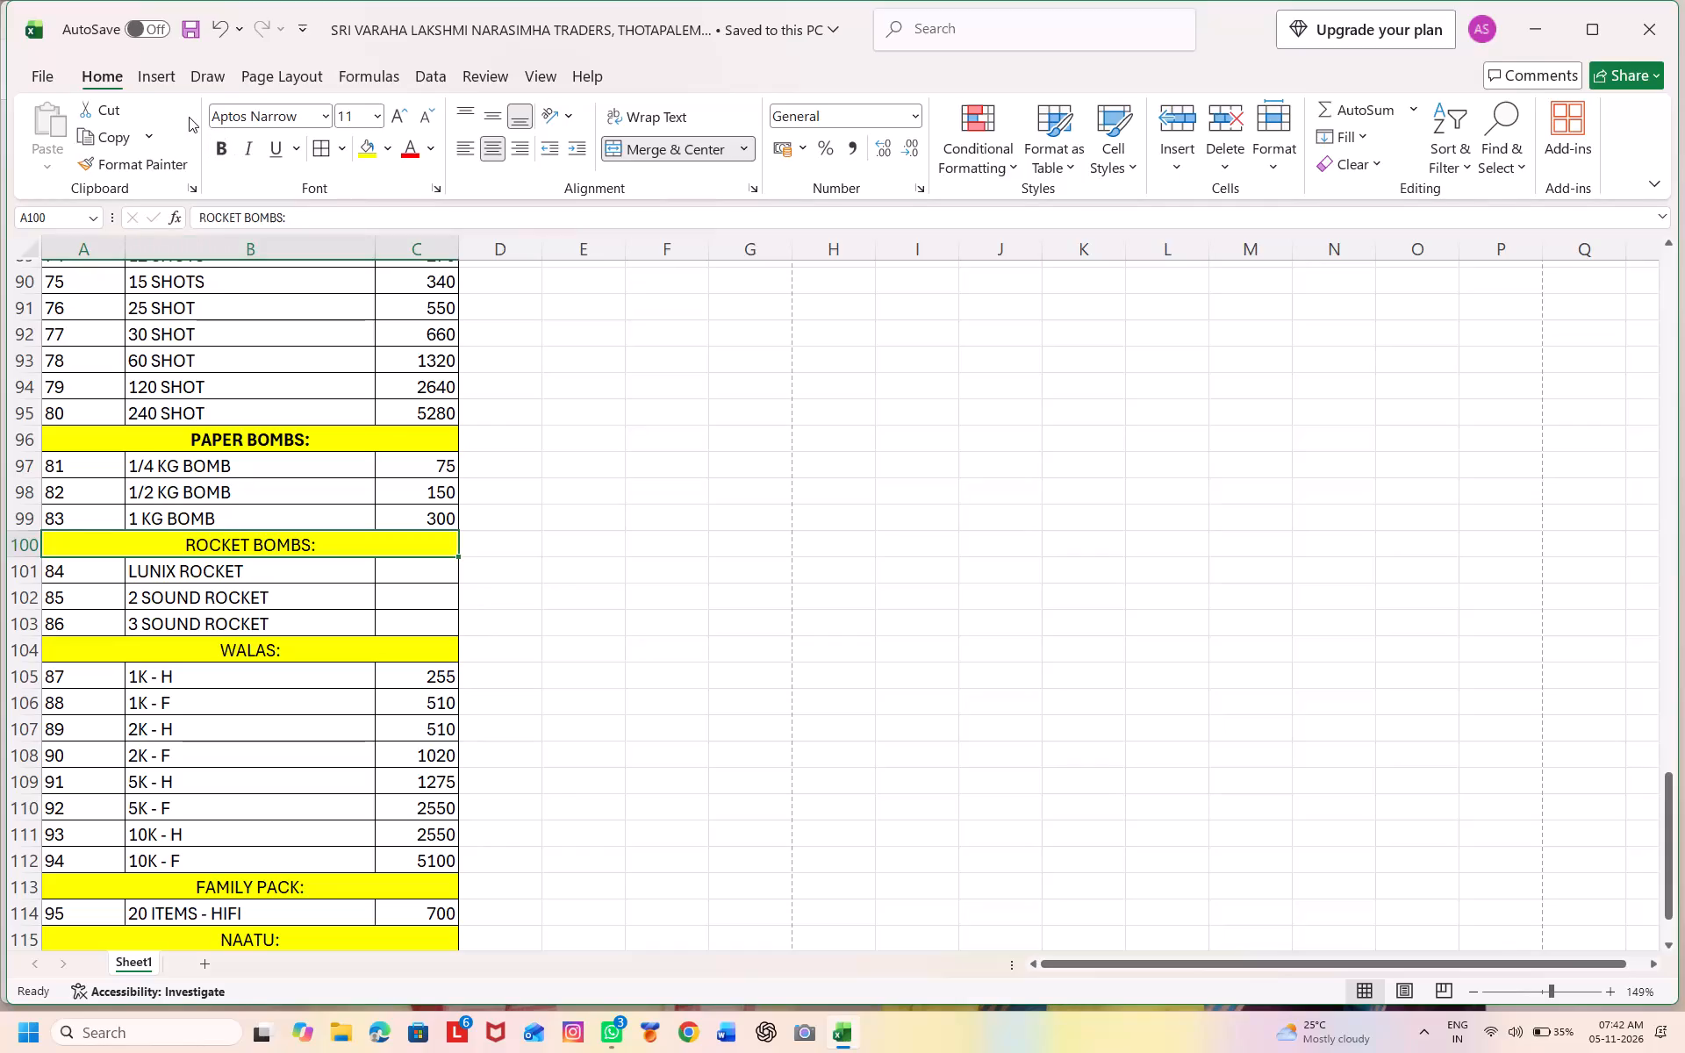
pyautogui.click(219, 145)
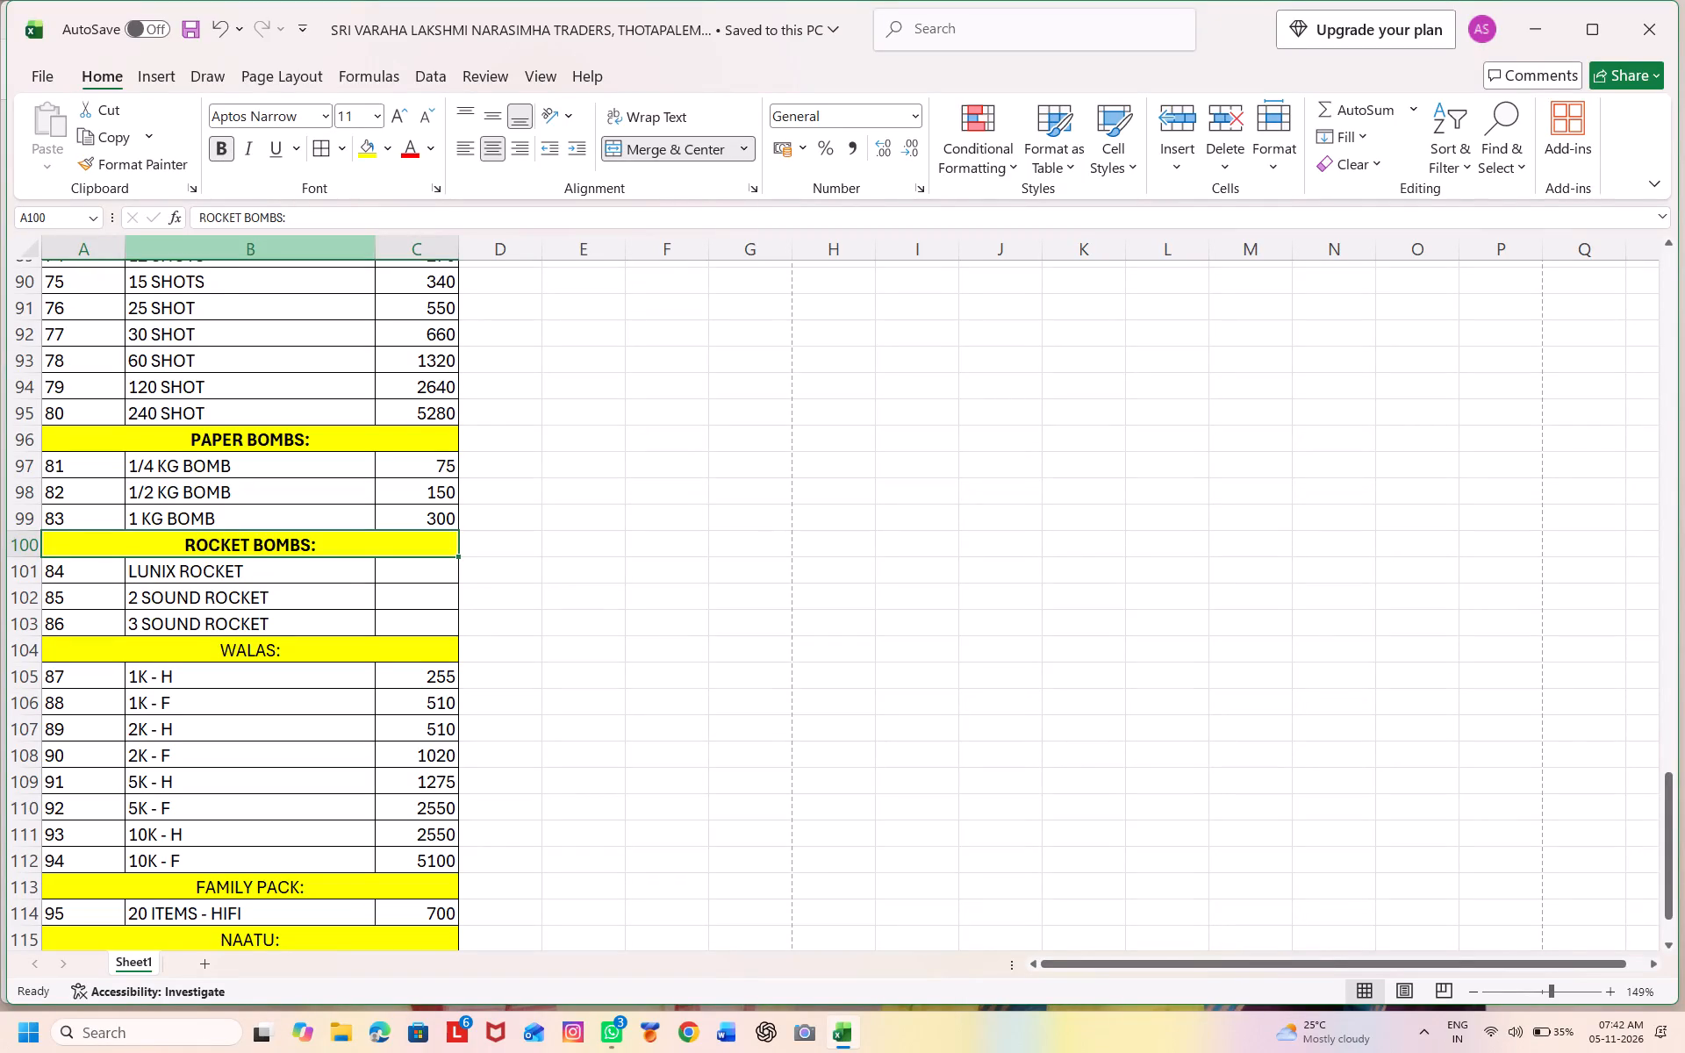
pyautogui.click(261, 656)
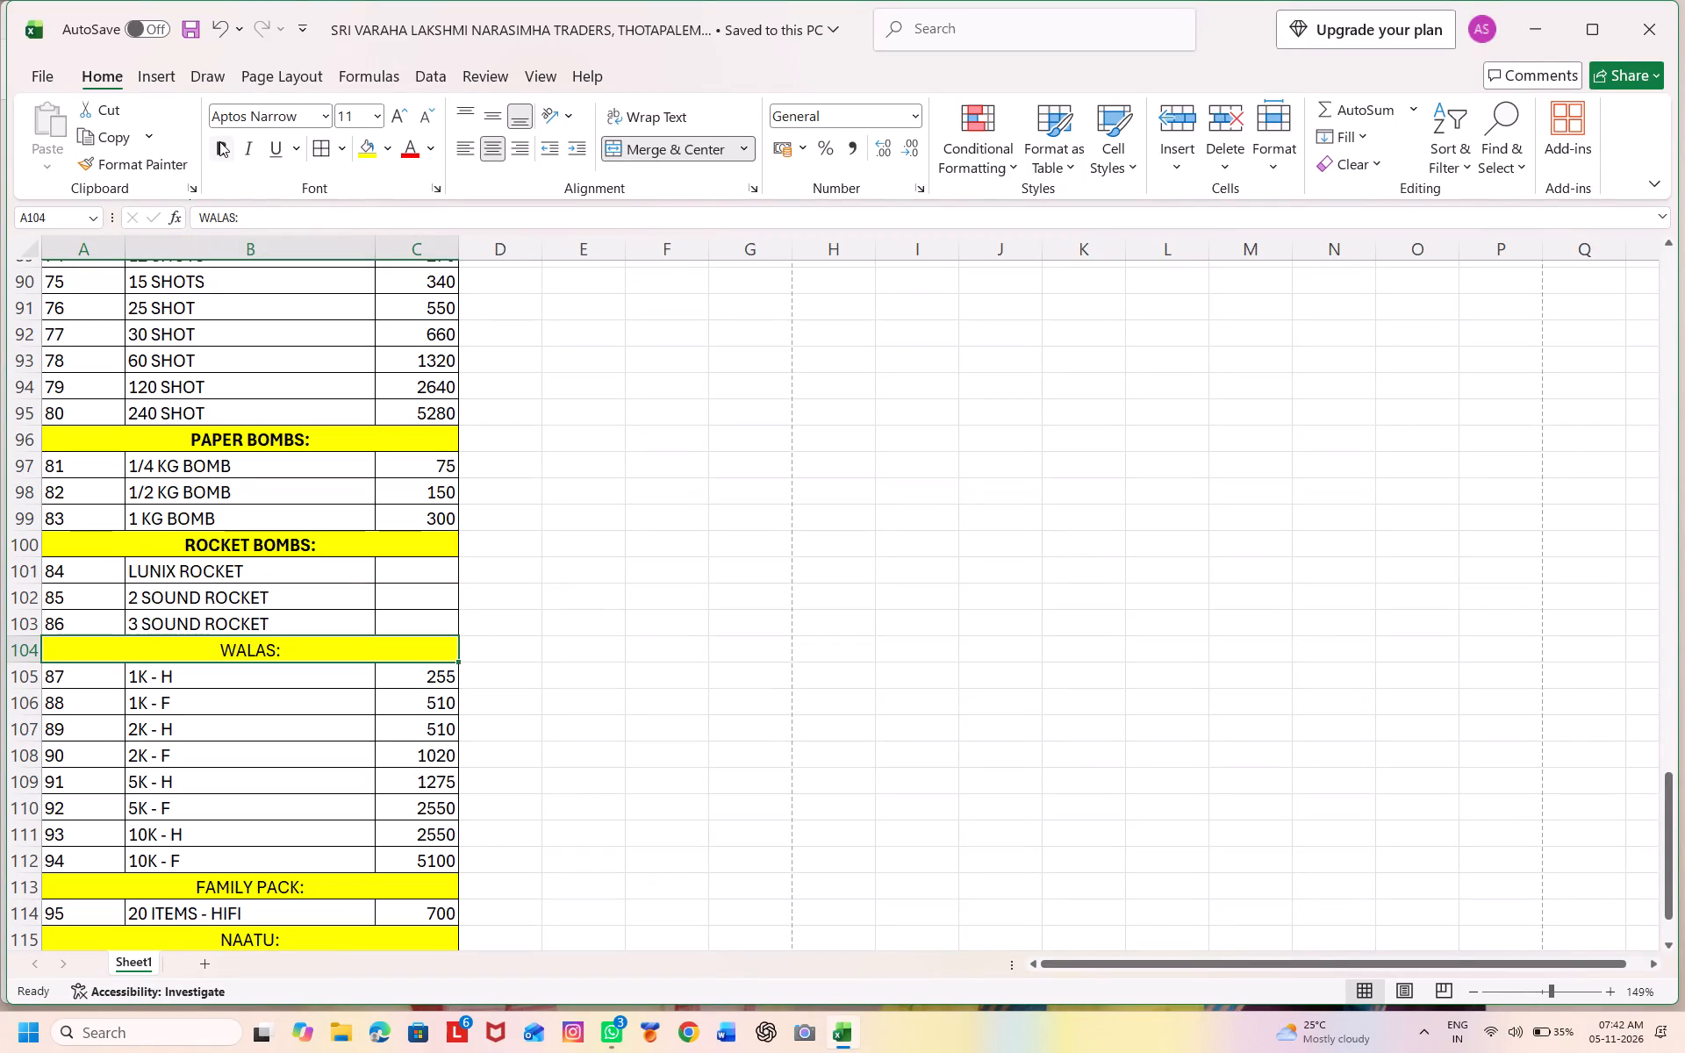
pyautogui.click(219, 141)
pyautogui.scroll(-4, 263, 708)
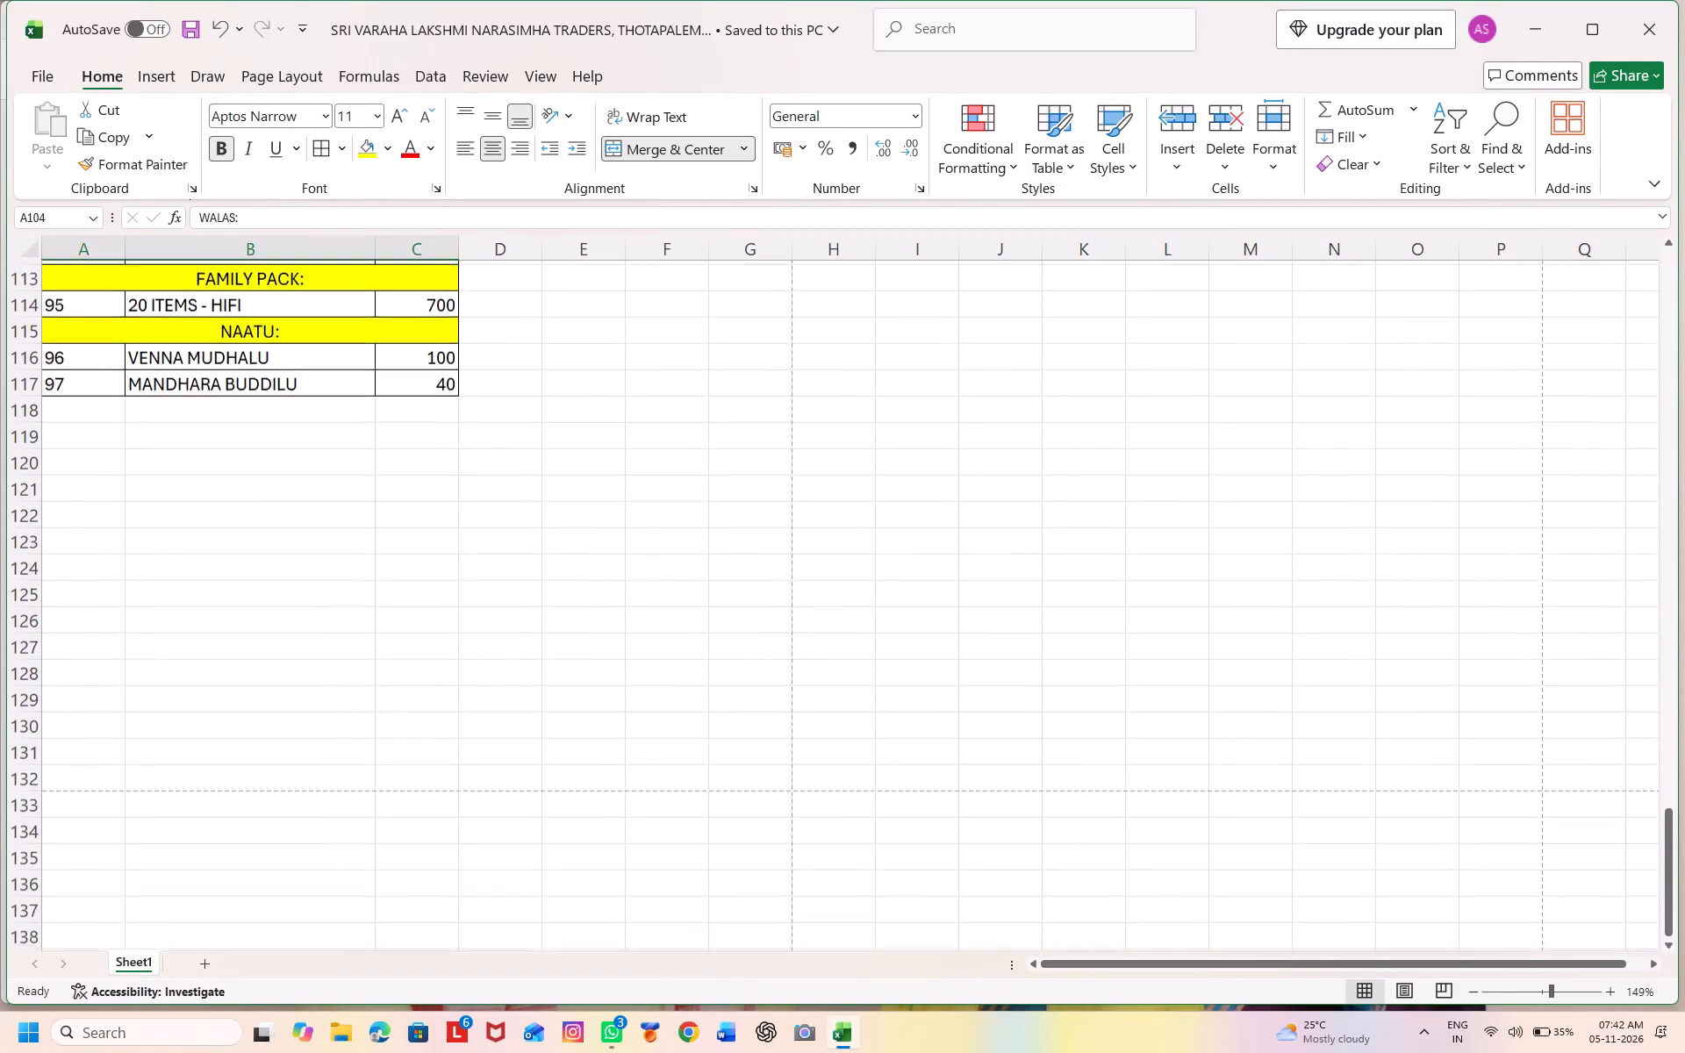
pyautogui.click(260, 304)
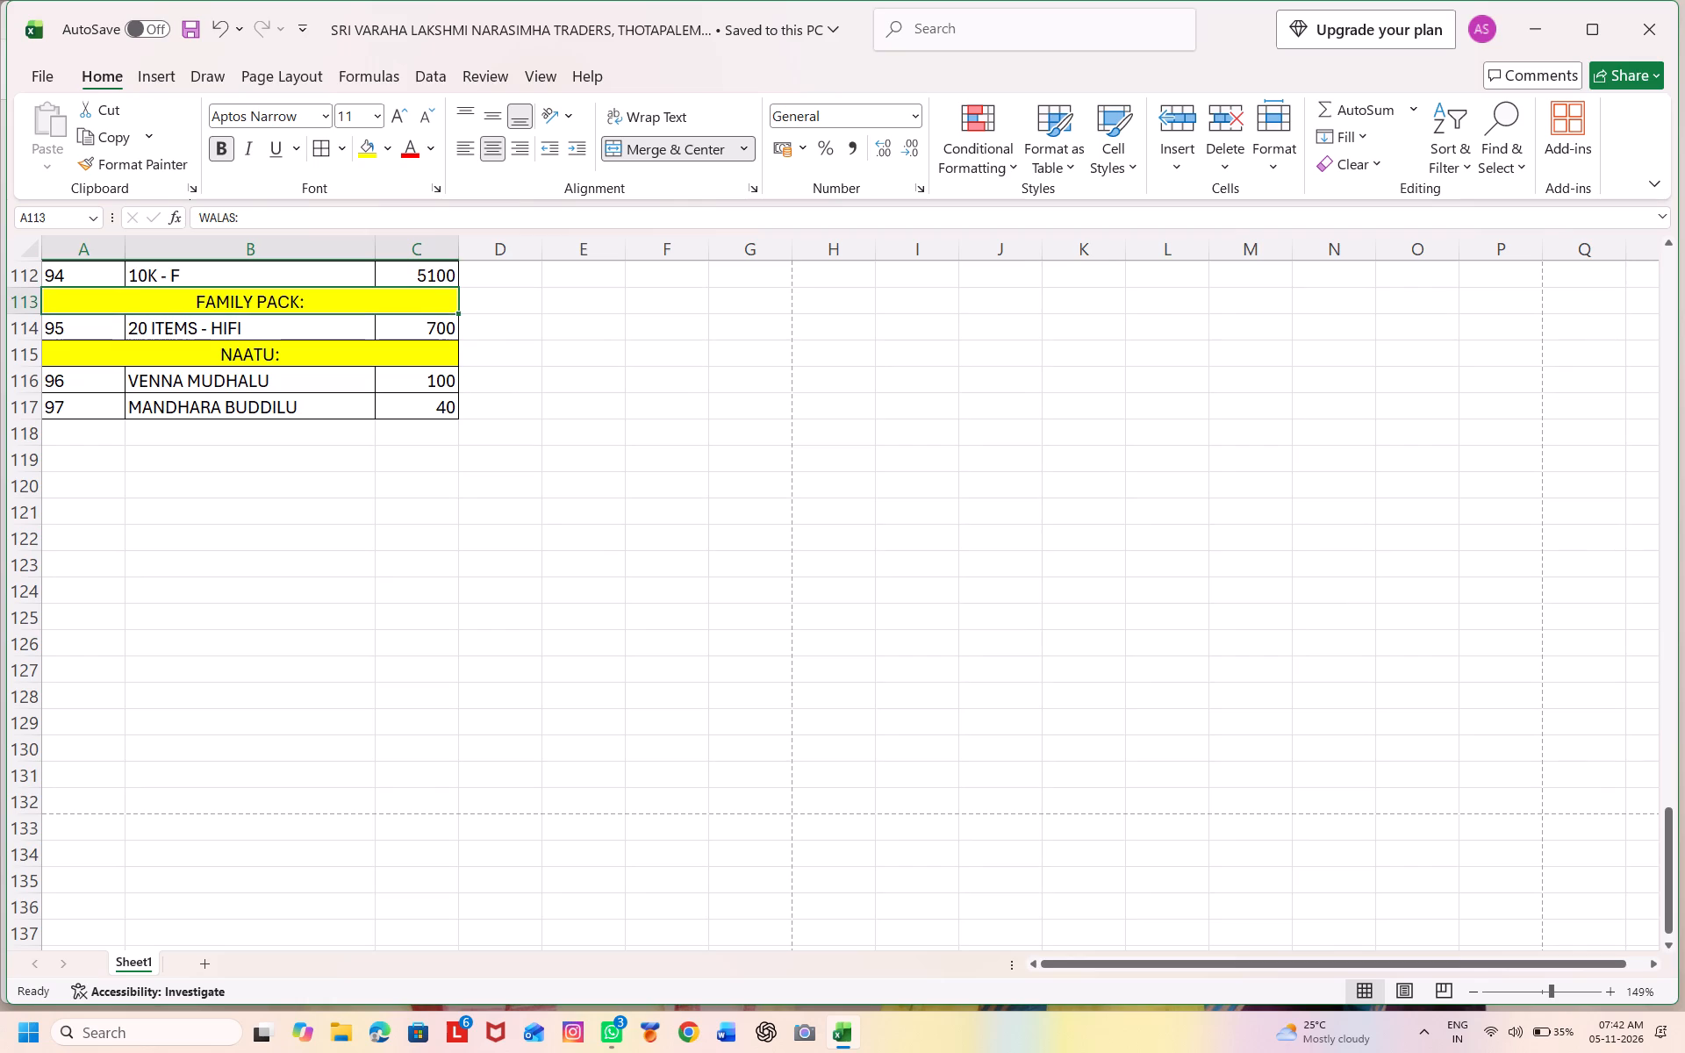
pyautogui.click(219, 158)
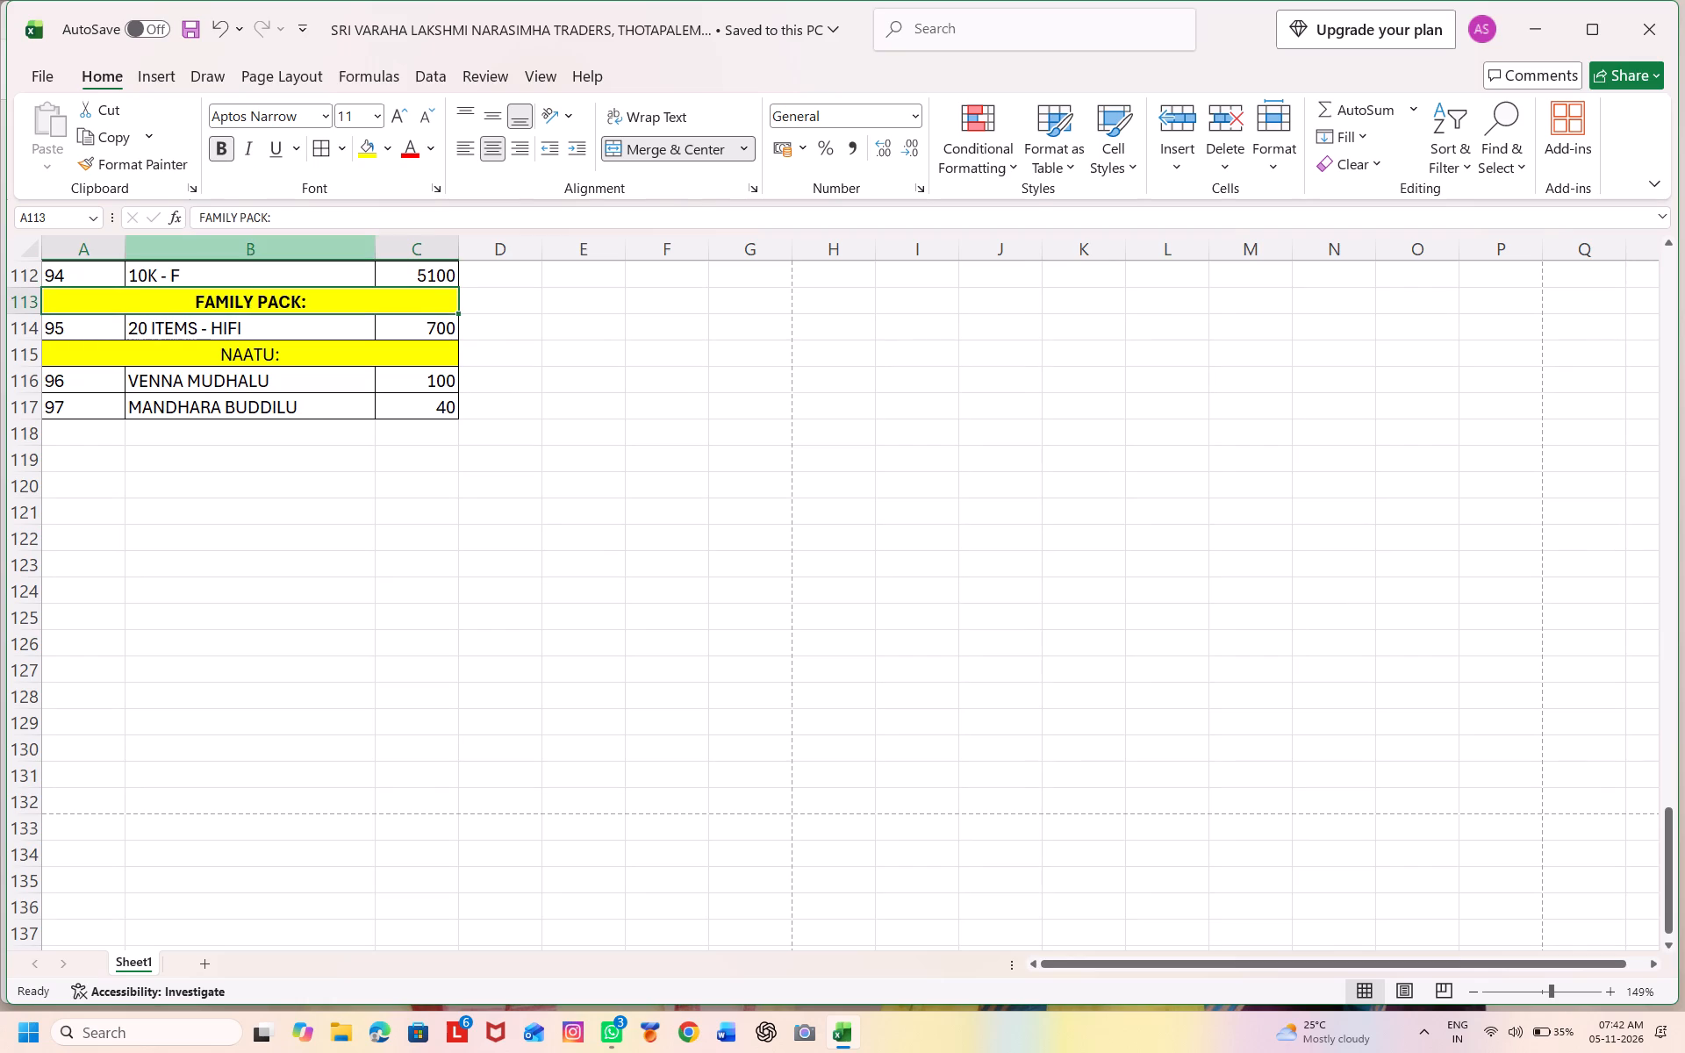
pyautogui.click(263, 361)
pyautogui.click(229, 147)
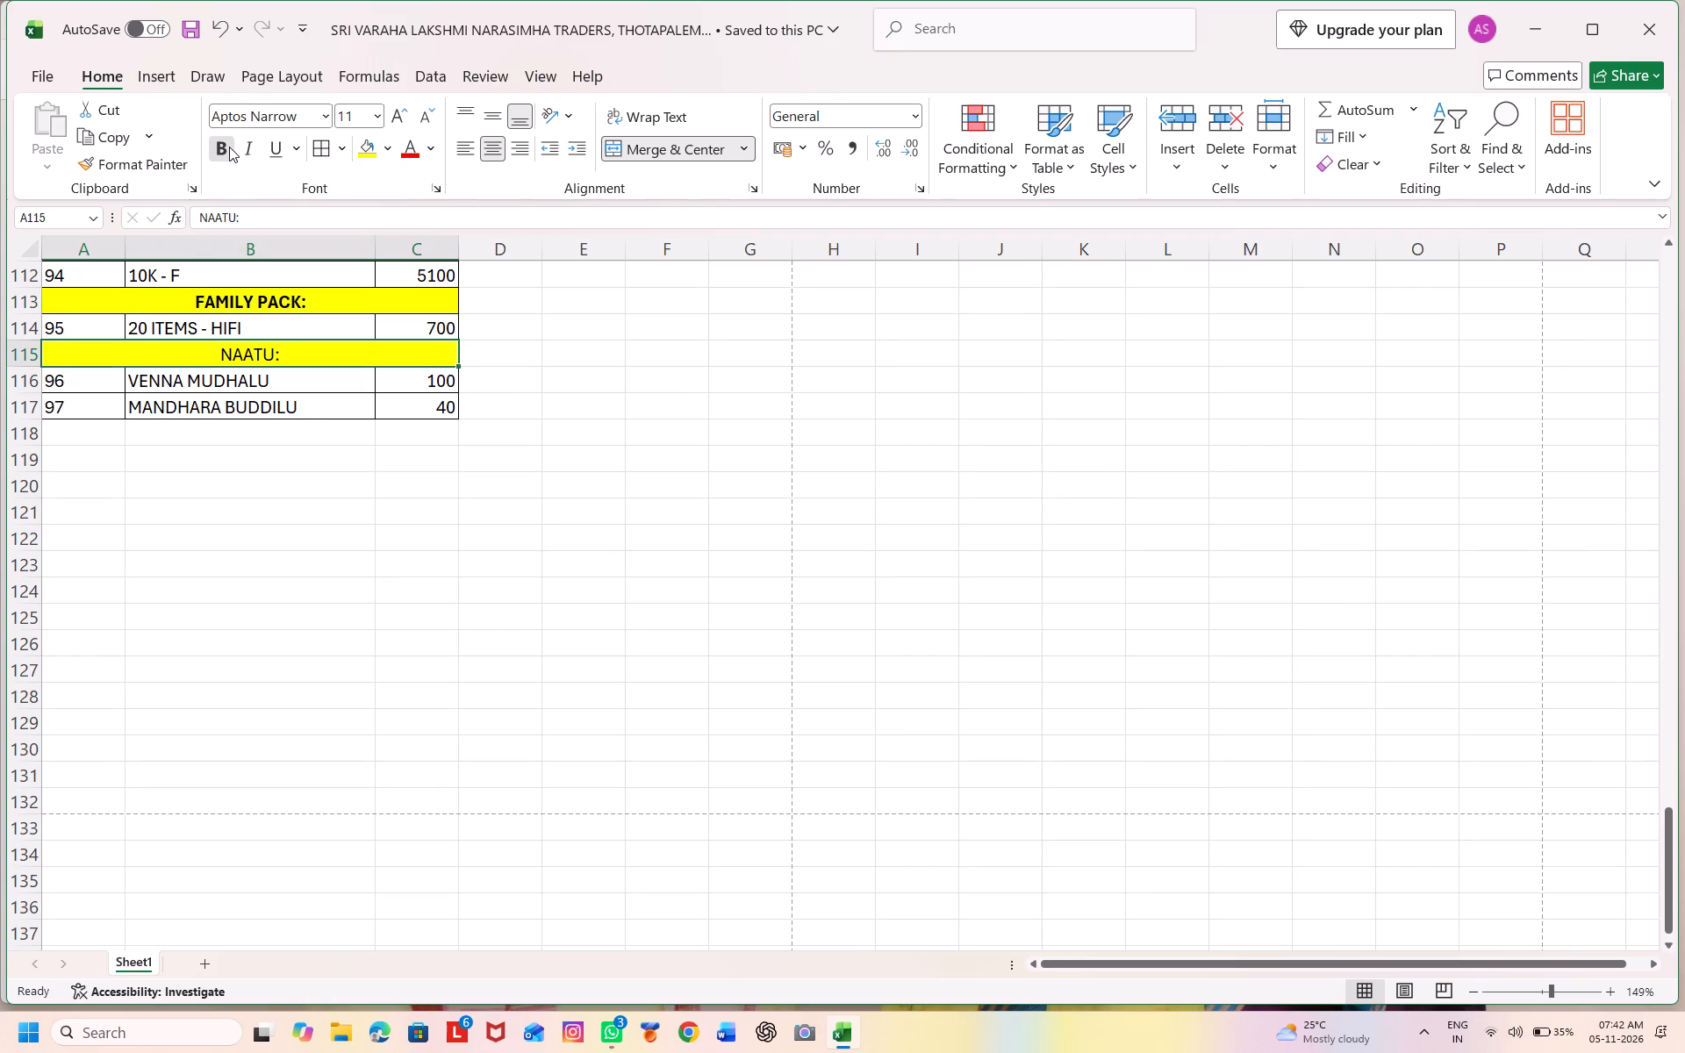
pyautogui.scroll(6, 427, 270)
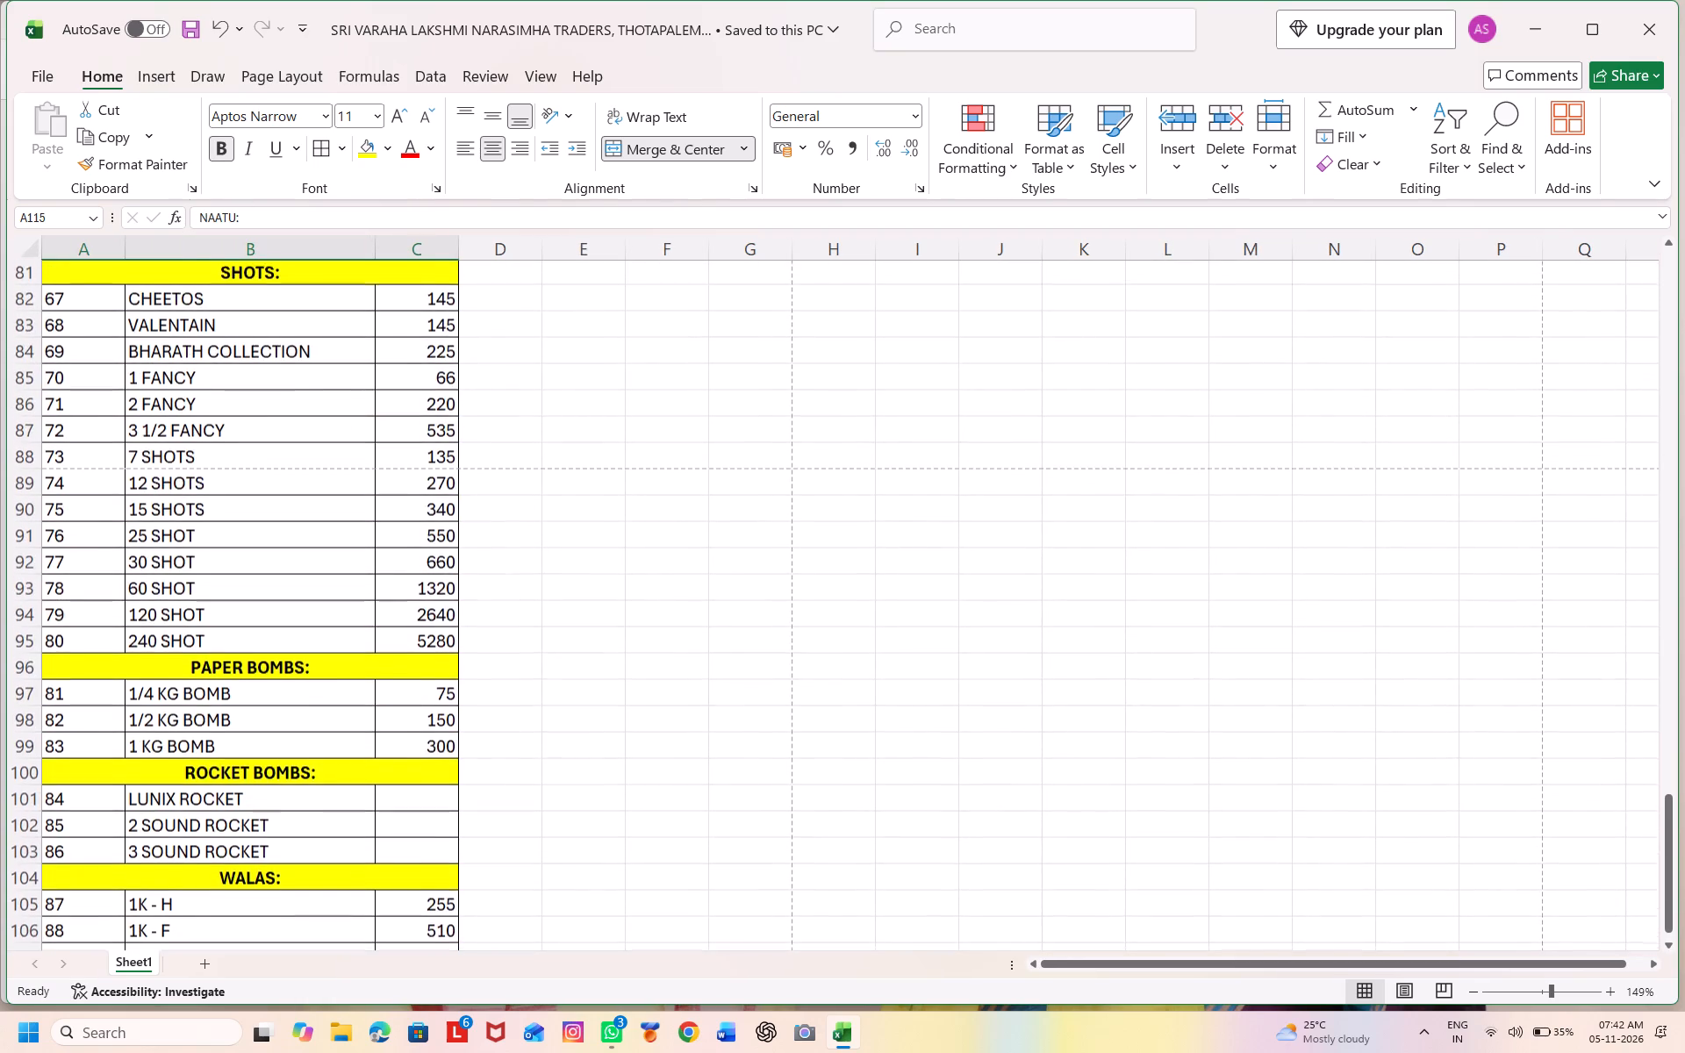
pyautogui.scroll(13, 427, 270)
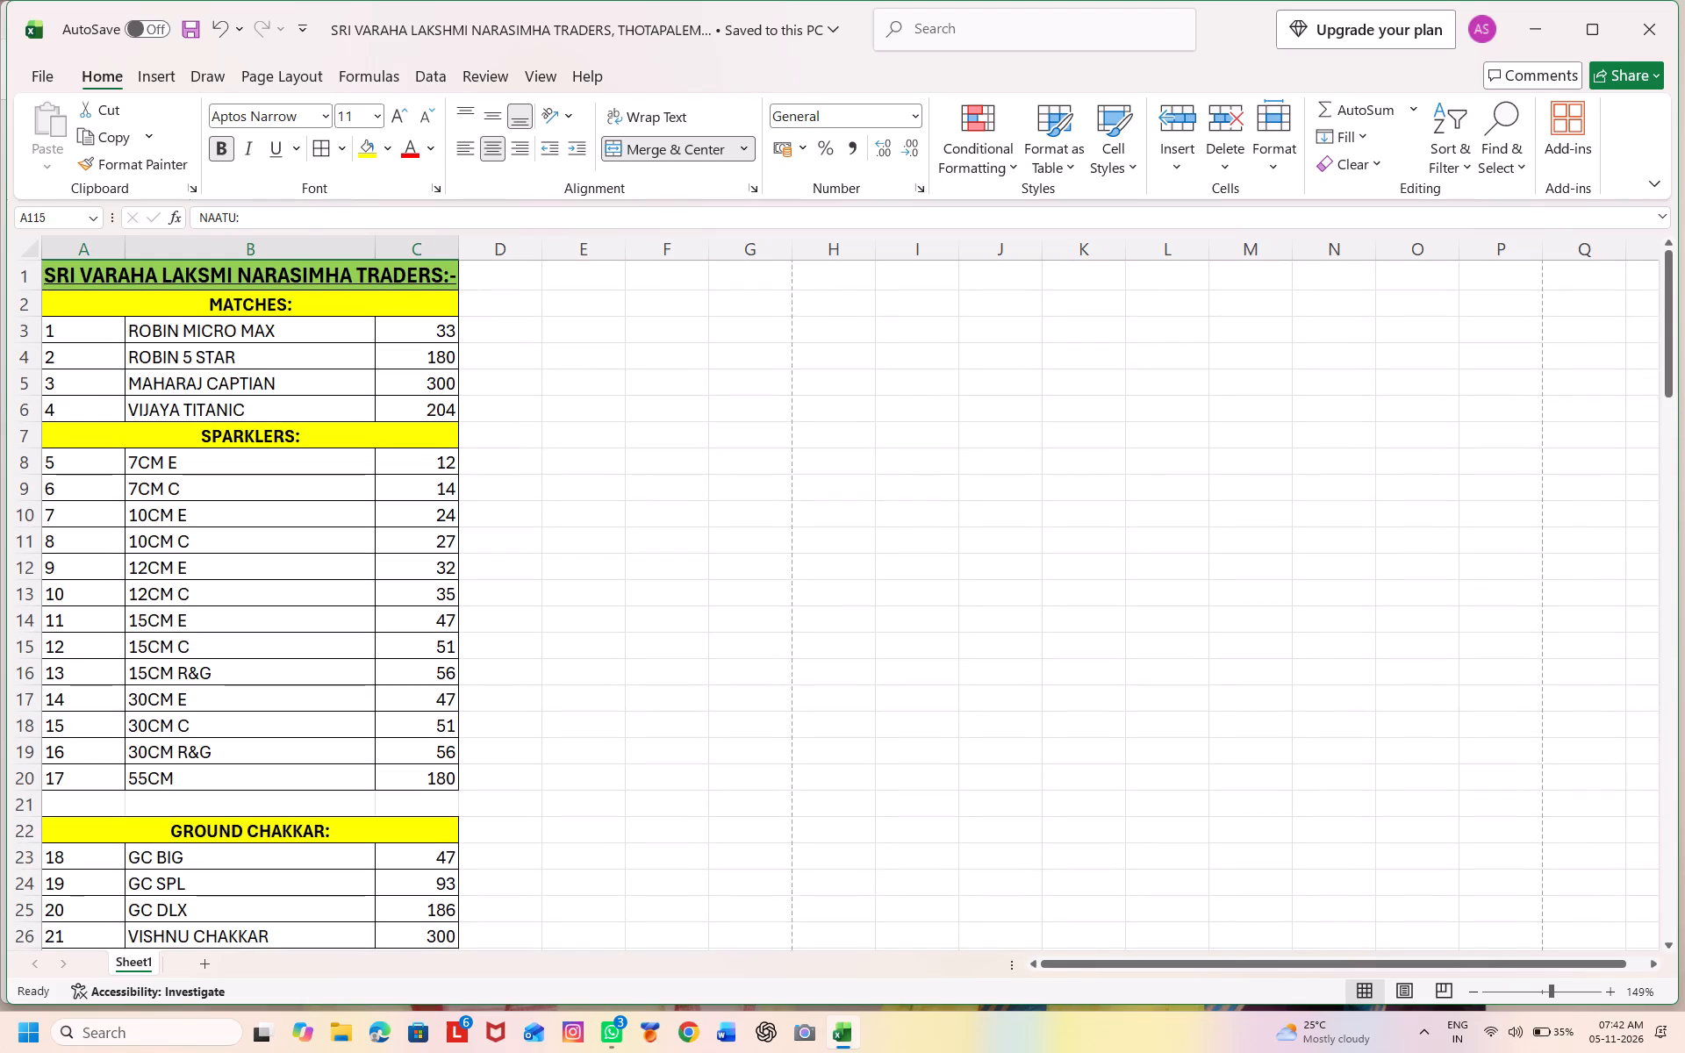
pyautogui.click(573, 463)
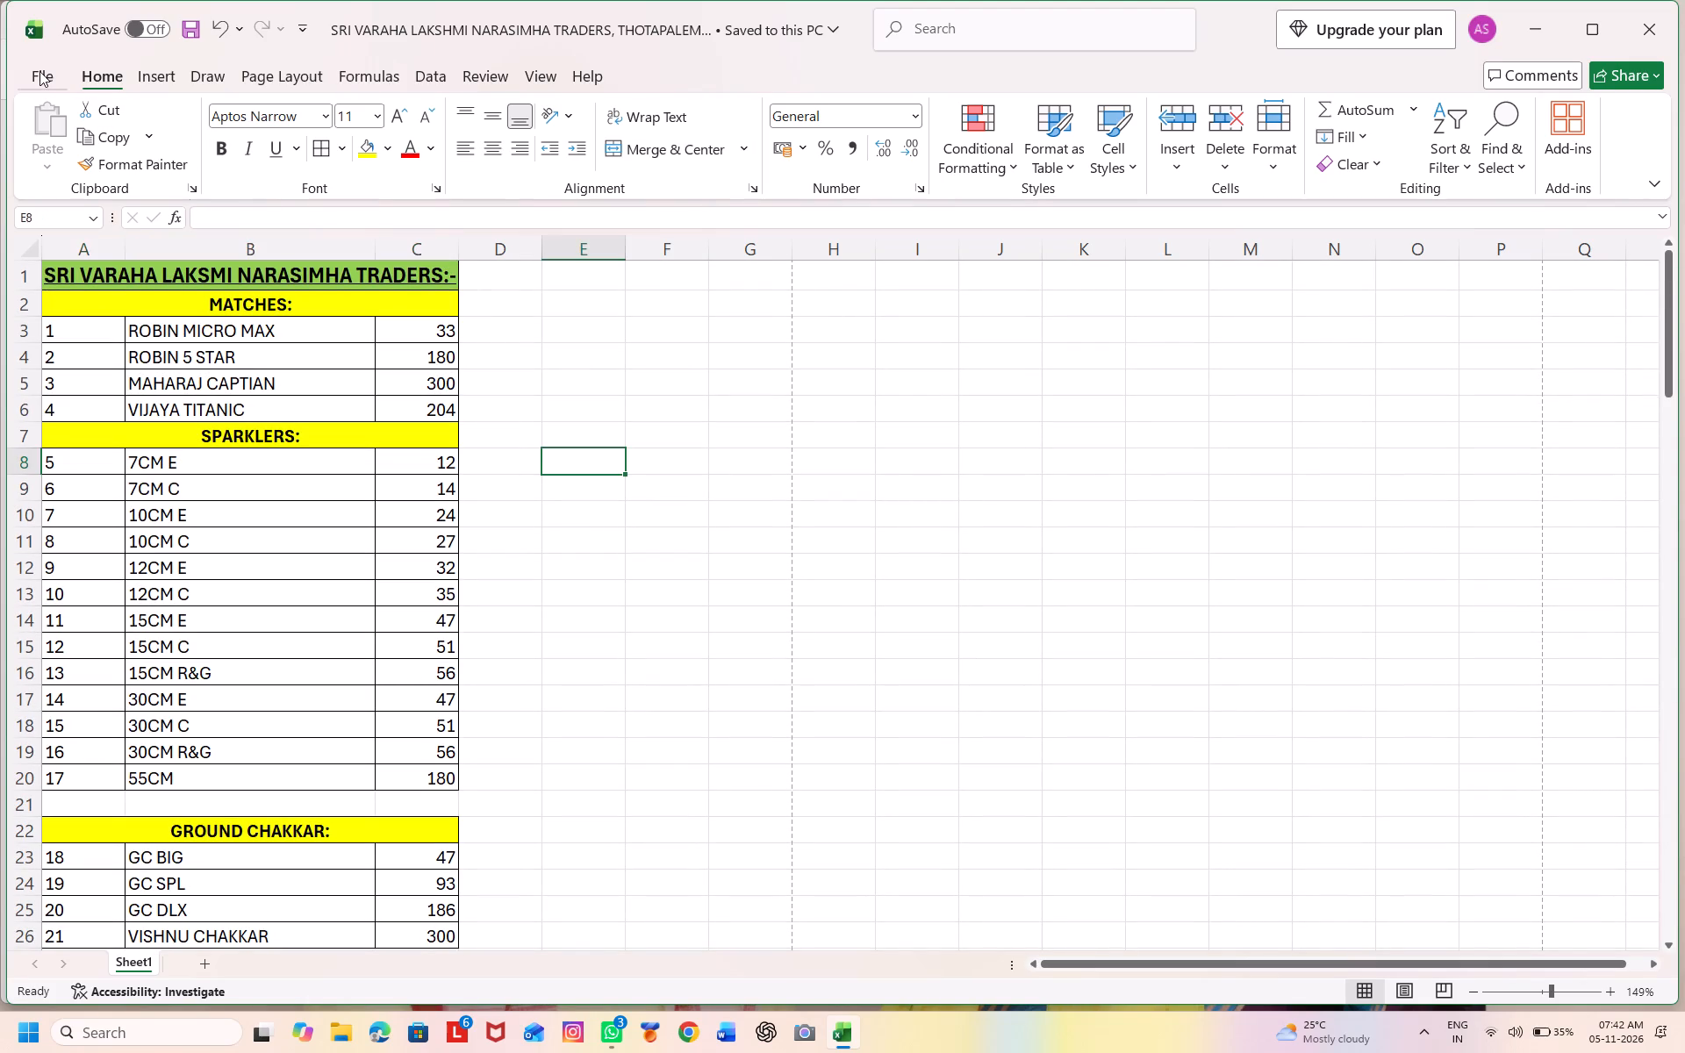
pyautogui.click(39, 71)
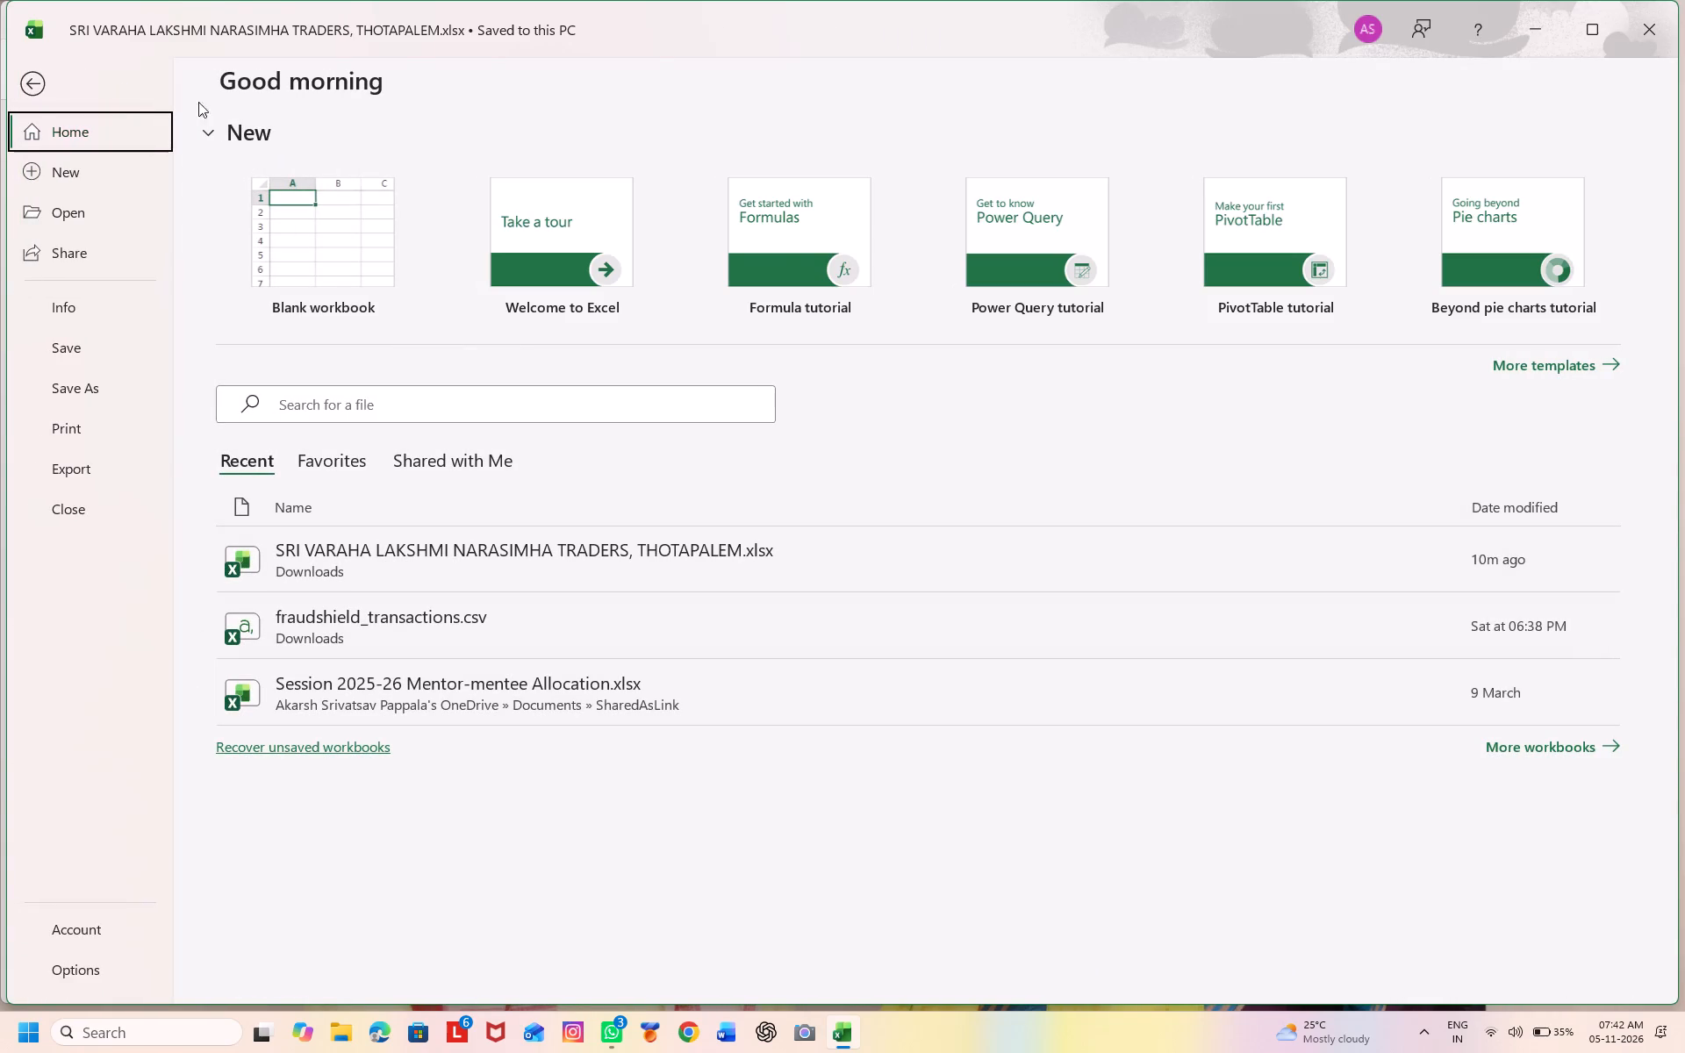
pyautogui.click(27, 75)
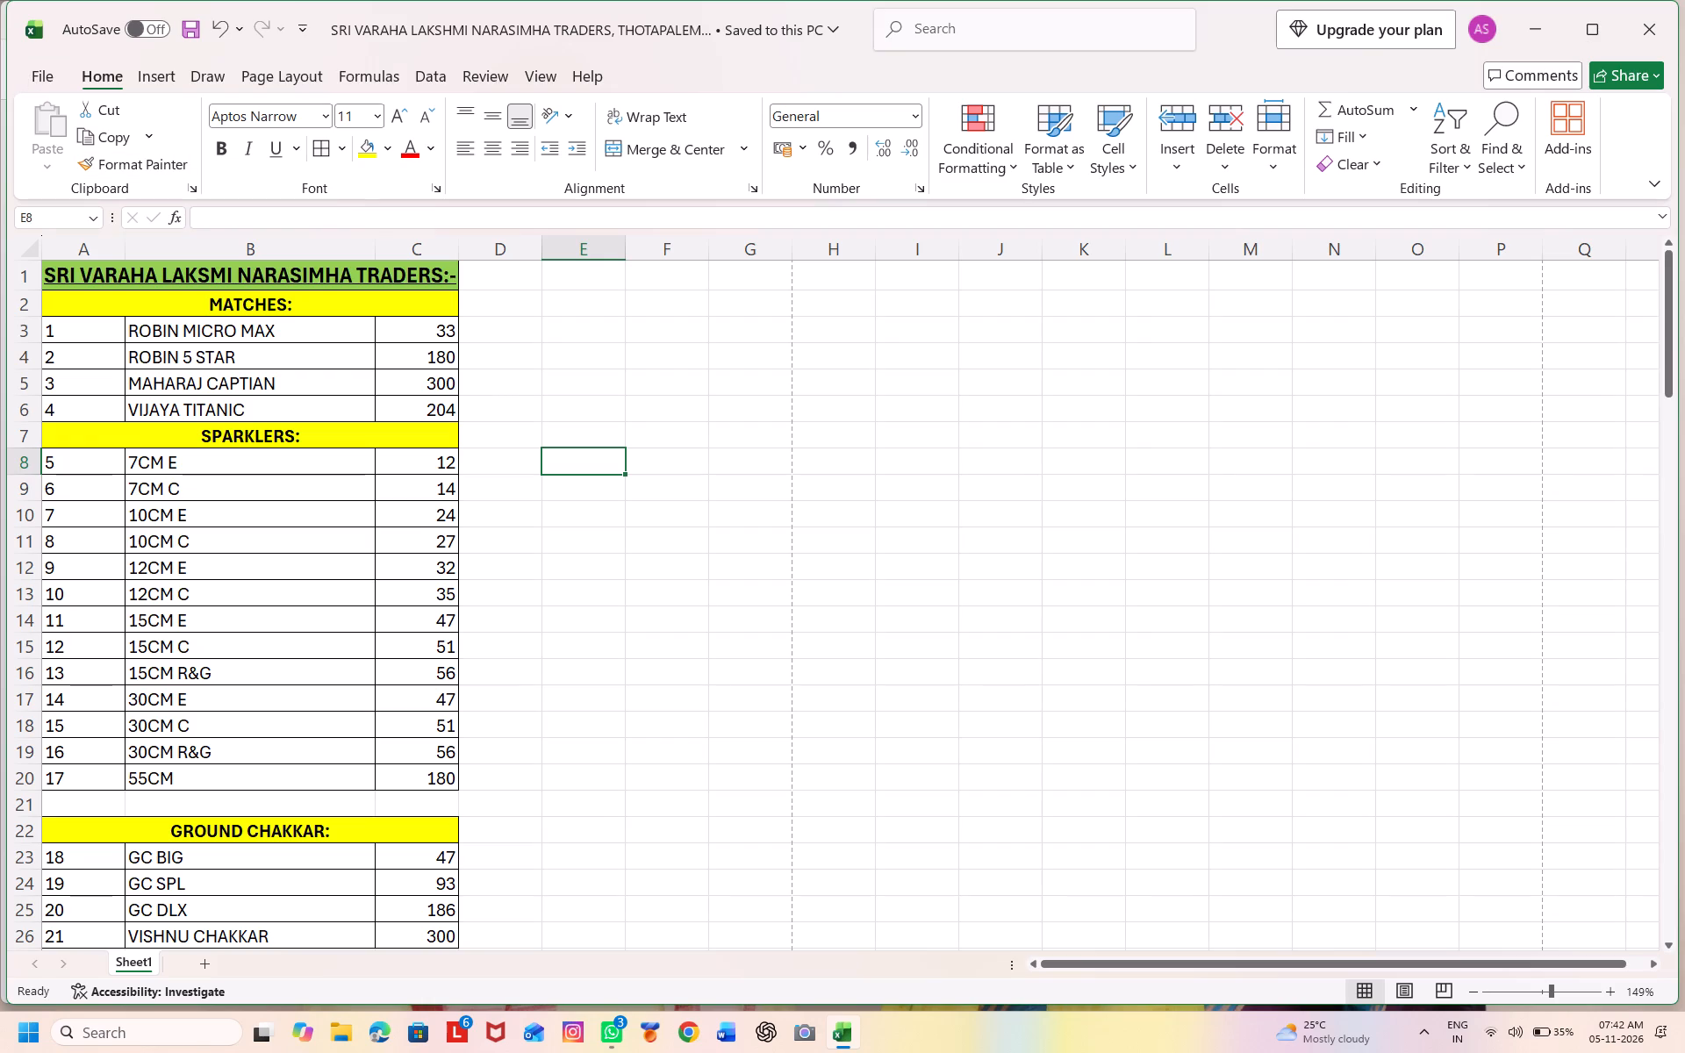
# Apply all borders to the whole price list, from the title in row 1 to MANDHARA BUDDILU in row 117.
pyautogui.moveTo(66, 269); pyautogui.dragTo(217, 828)
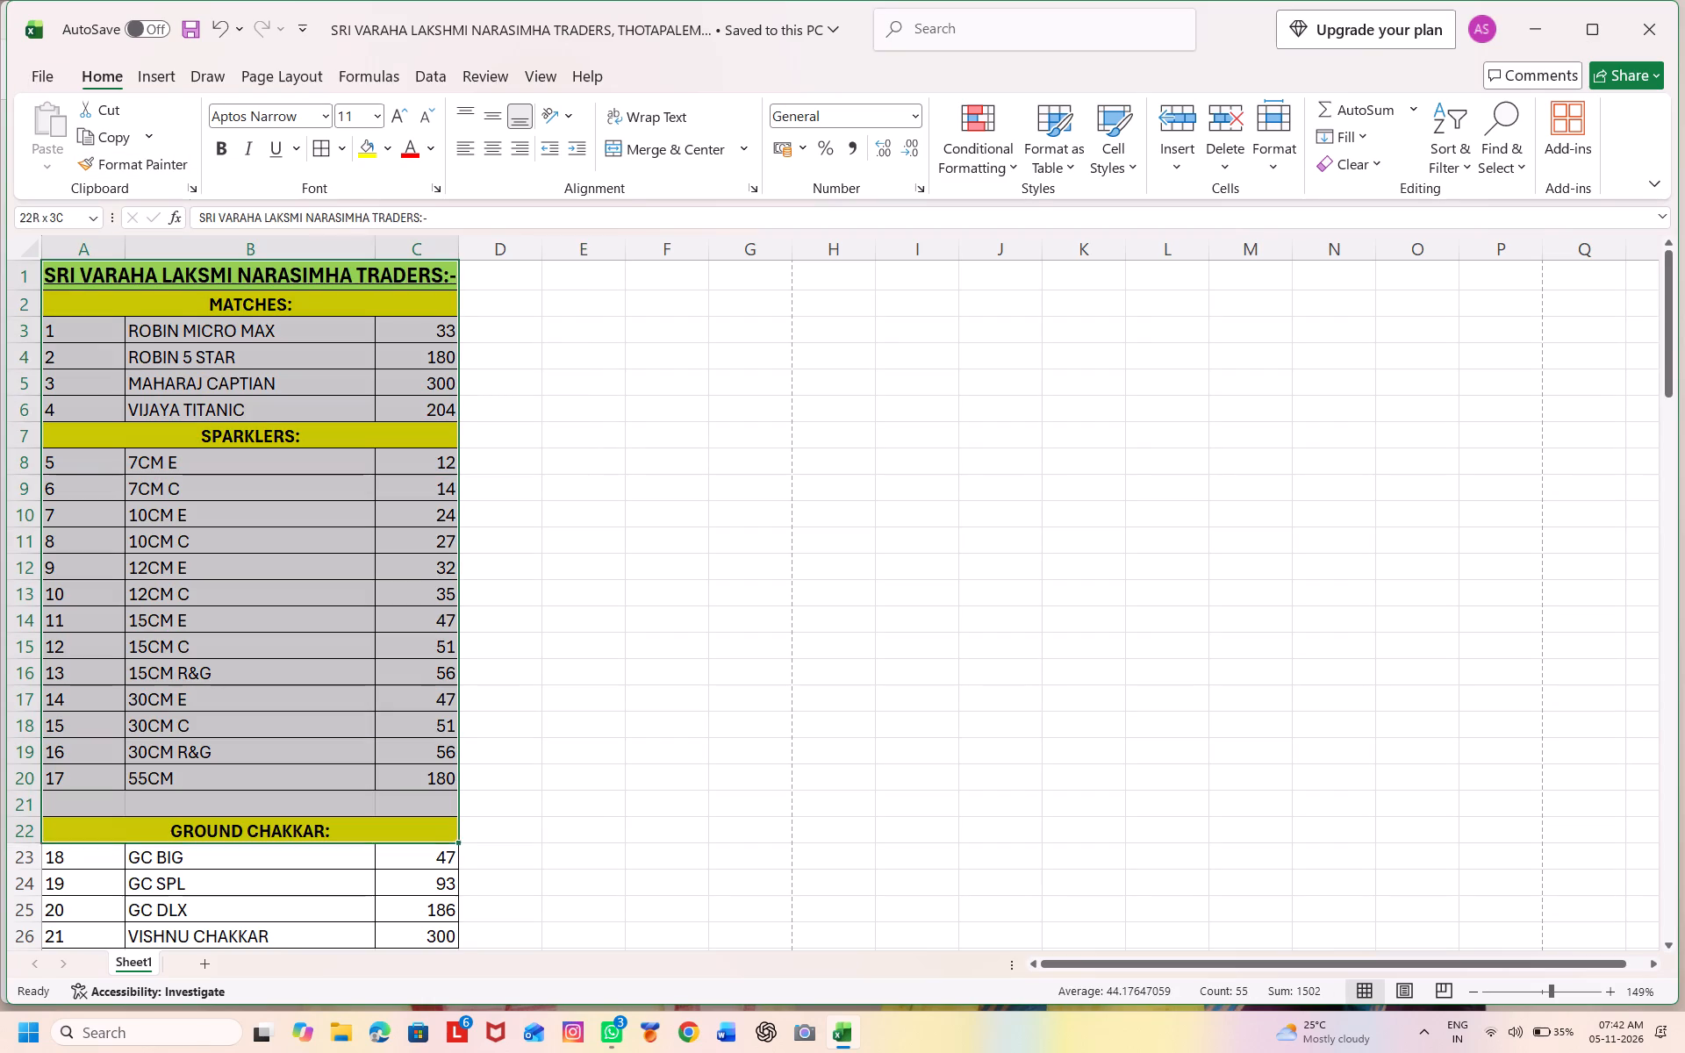
pyautogui.moveTo(217, 828); pyautogui.dragTo(216, 1052)
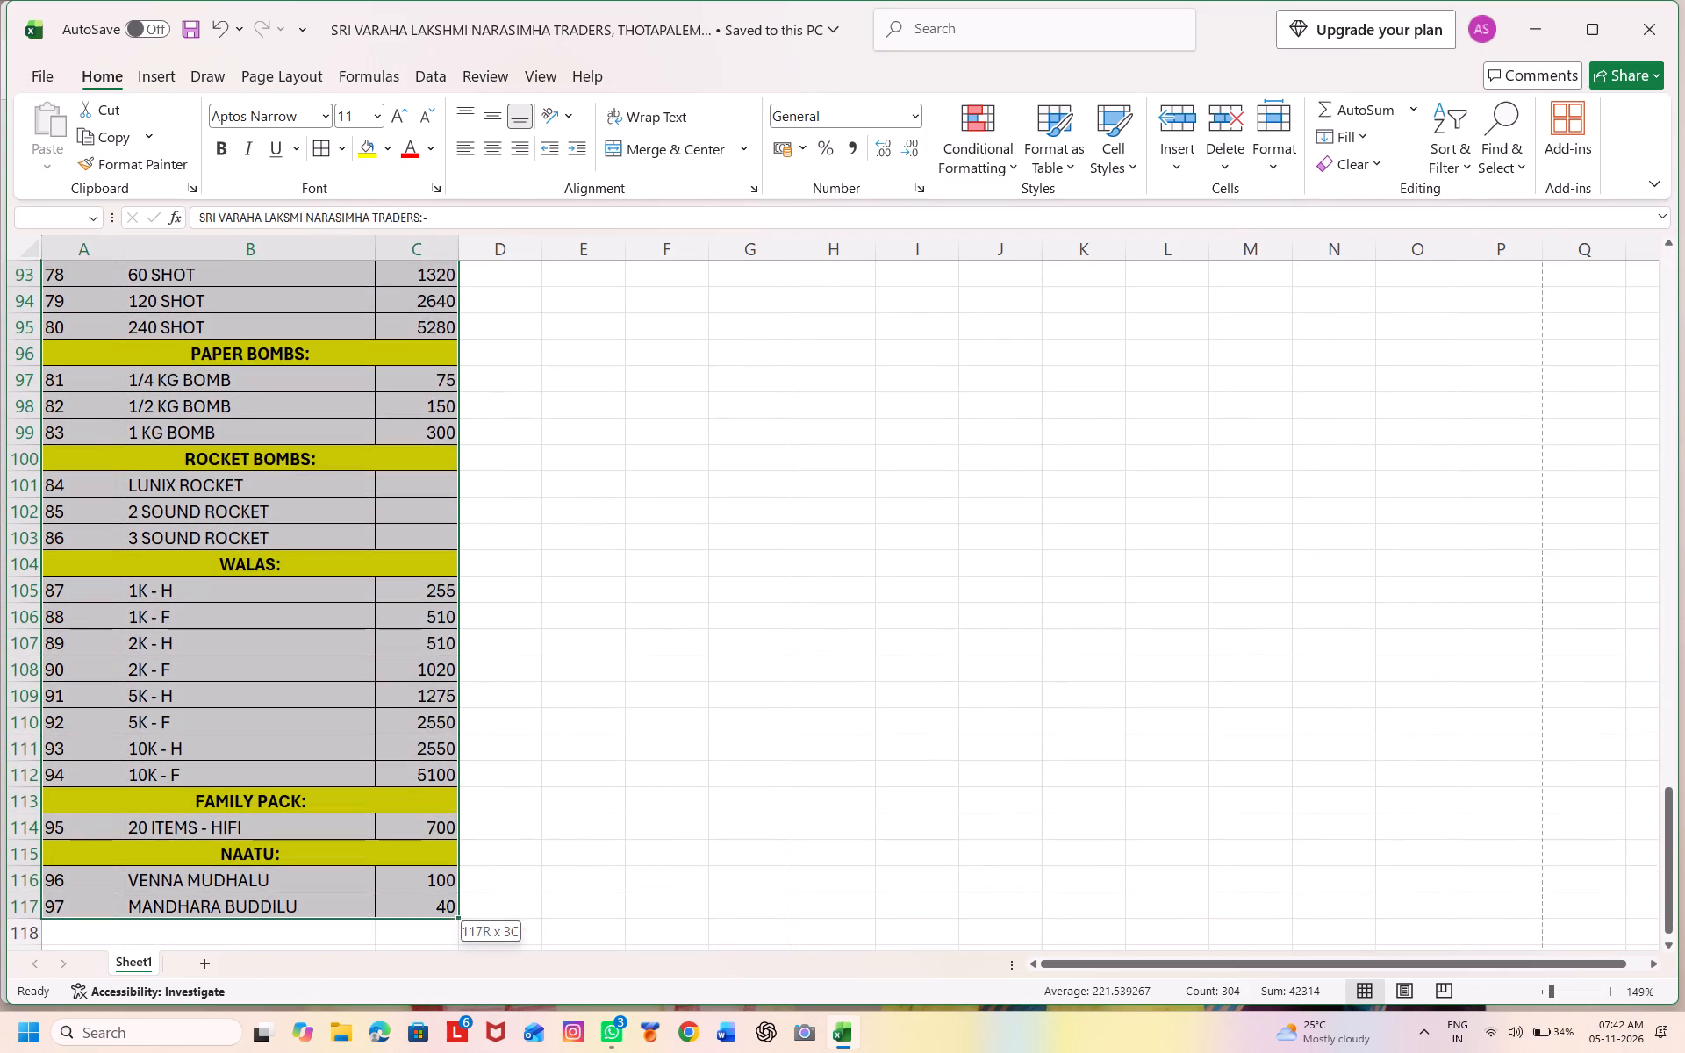
pyautogui.moveTo(216, 1052); pyautogui.dragTo(211, 845)
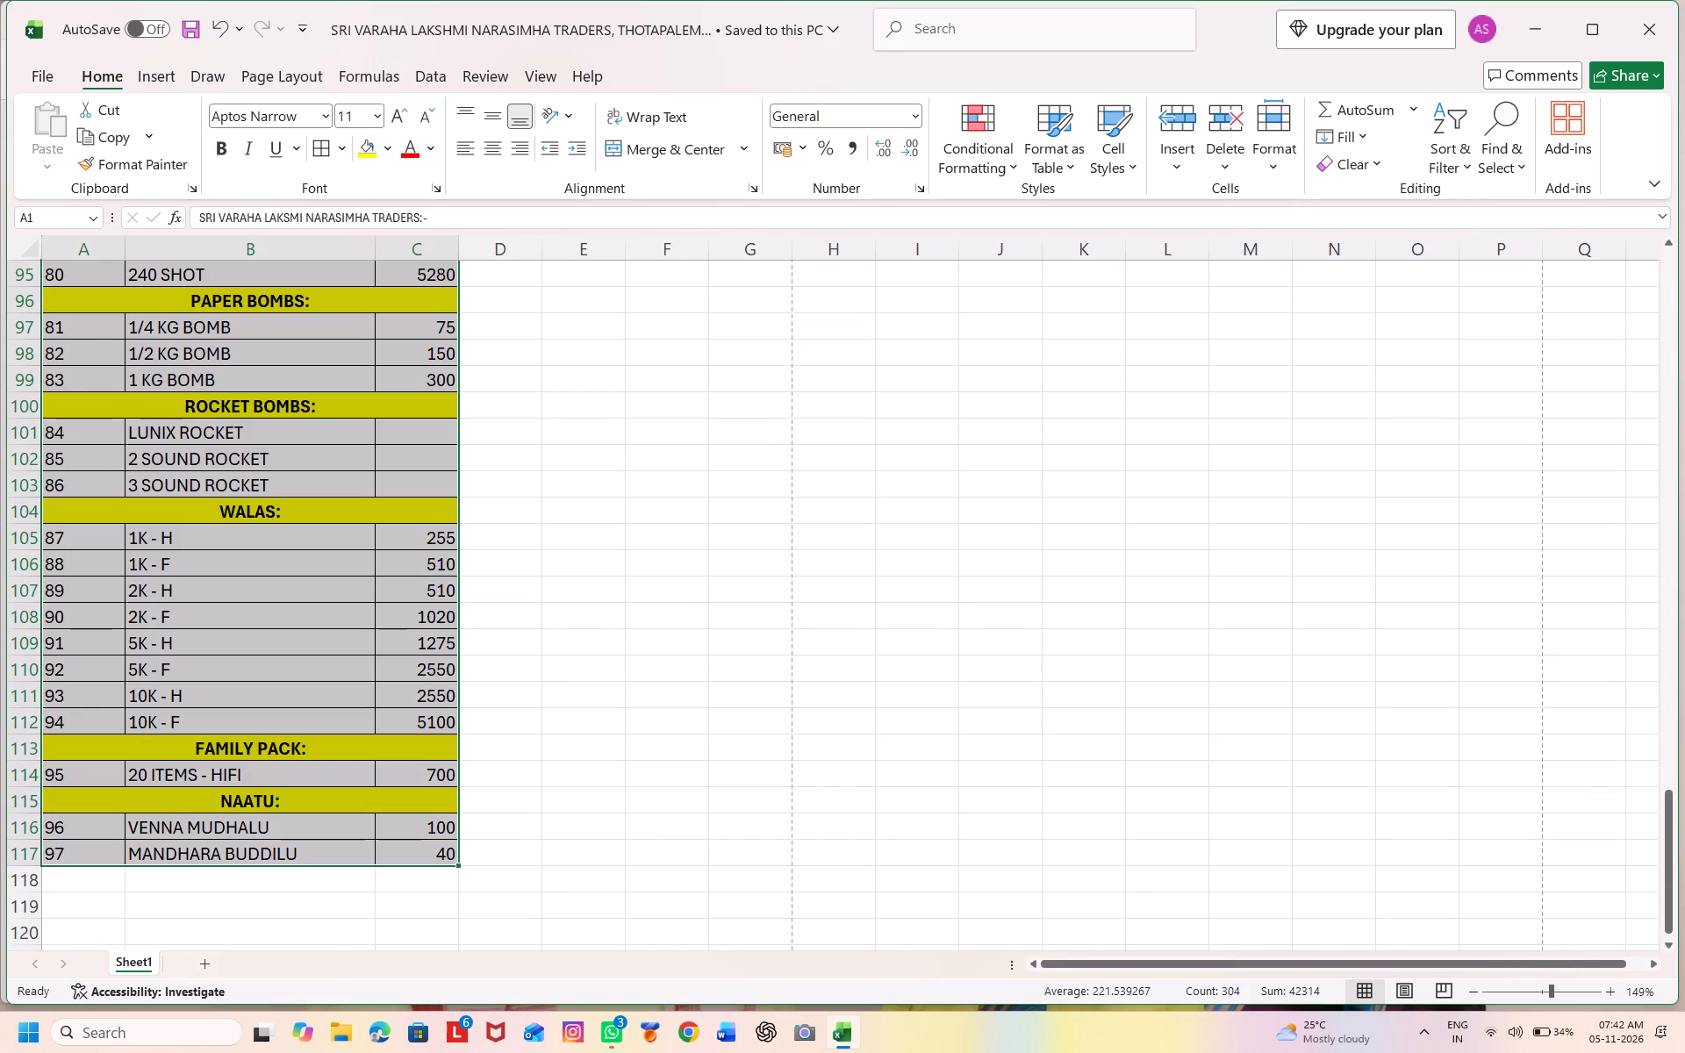
pyautogui.click(316, 148)
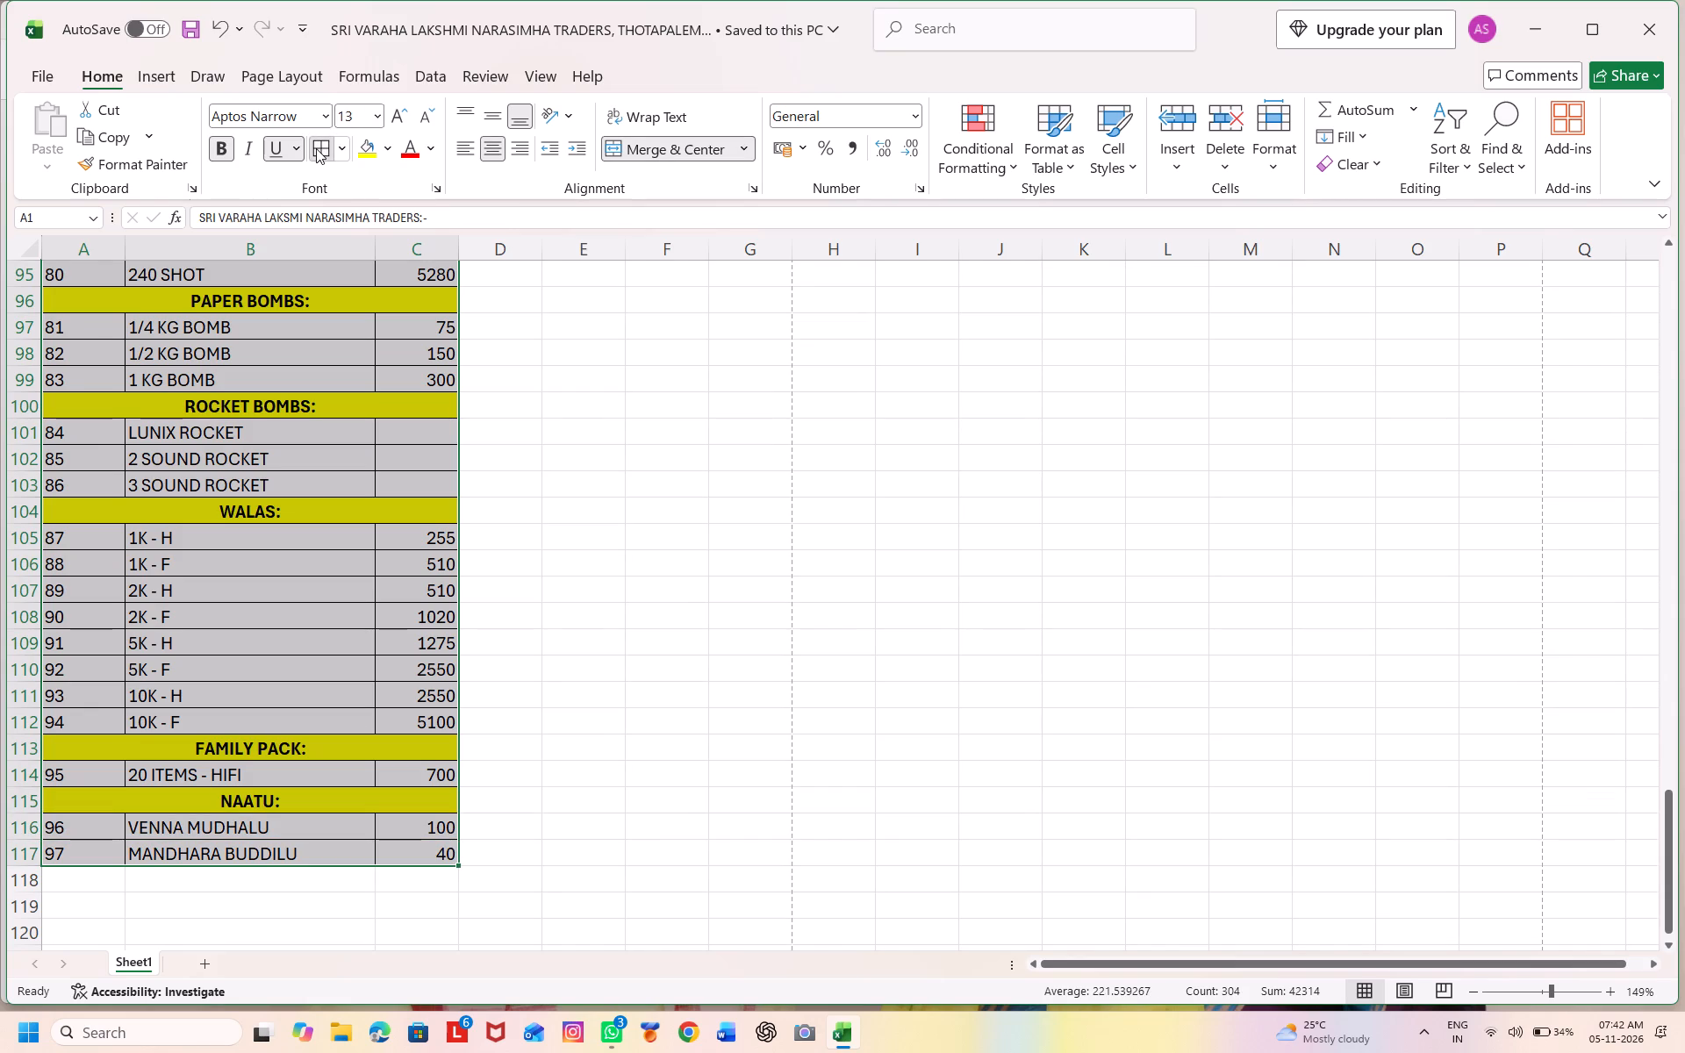
pyautogui.click(297, 679)
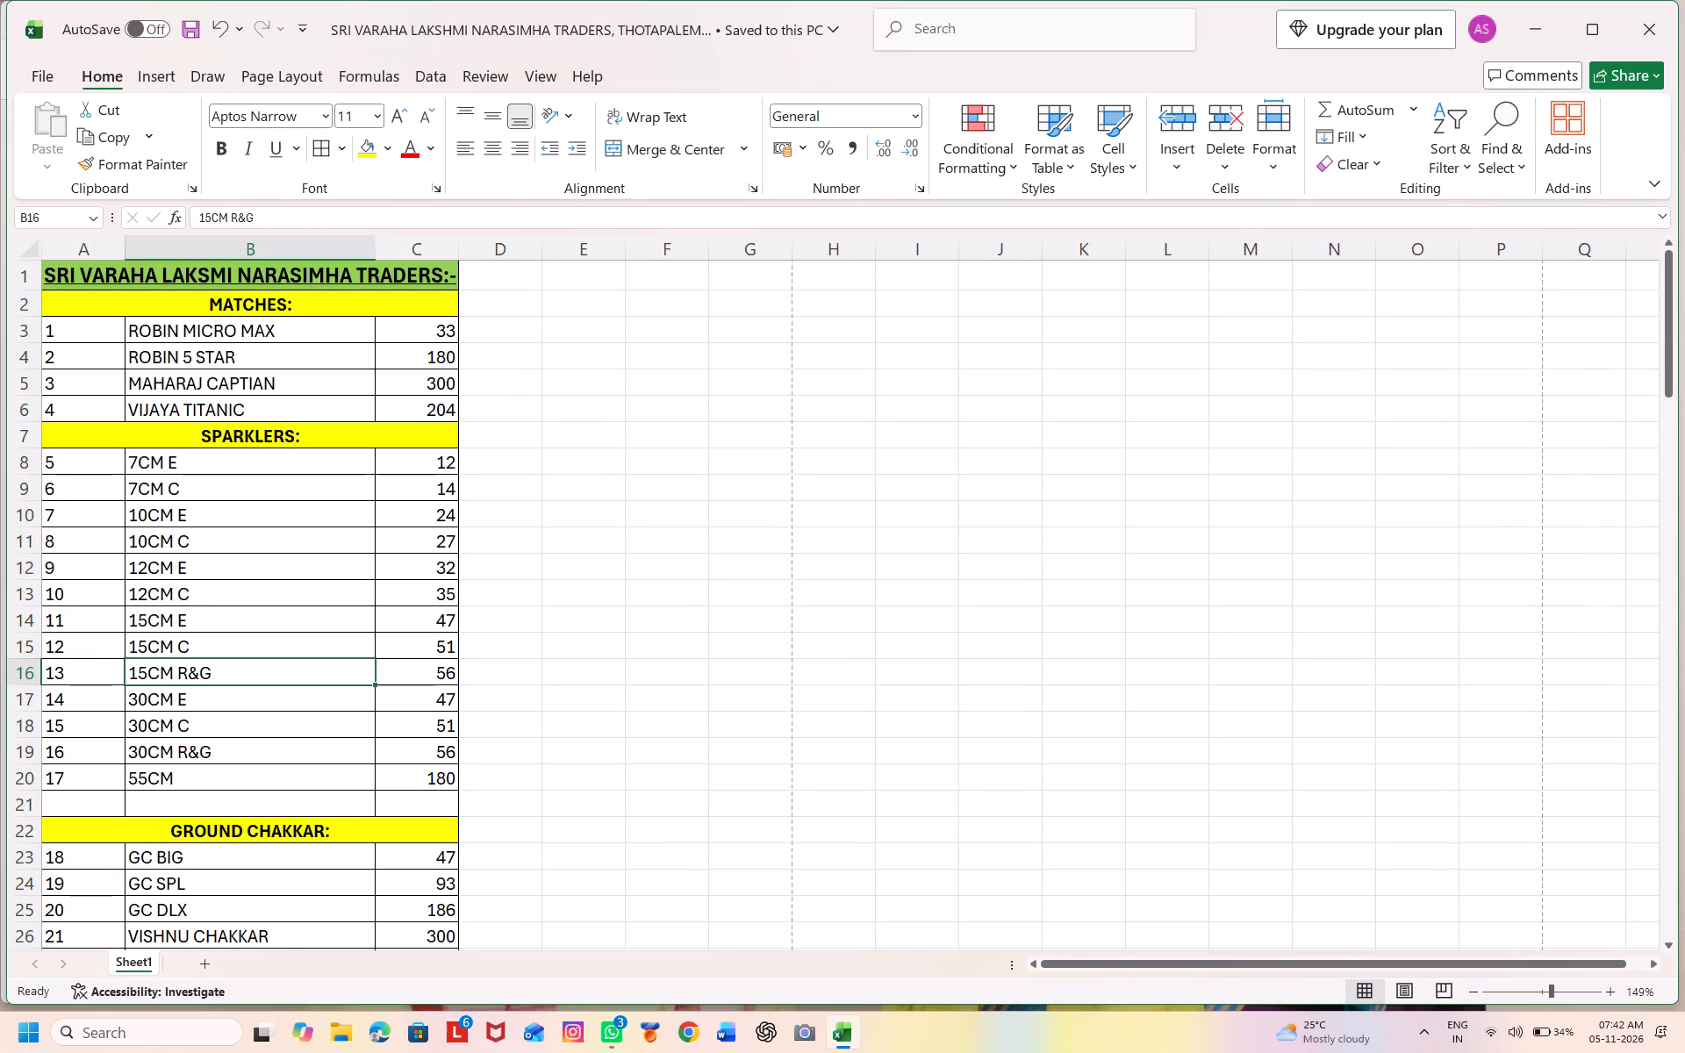
# Review the whole price list from top to bottom for borders, bold headings and page breaks.
pyautogui.scroll(-6, 268, 552)
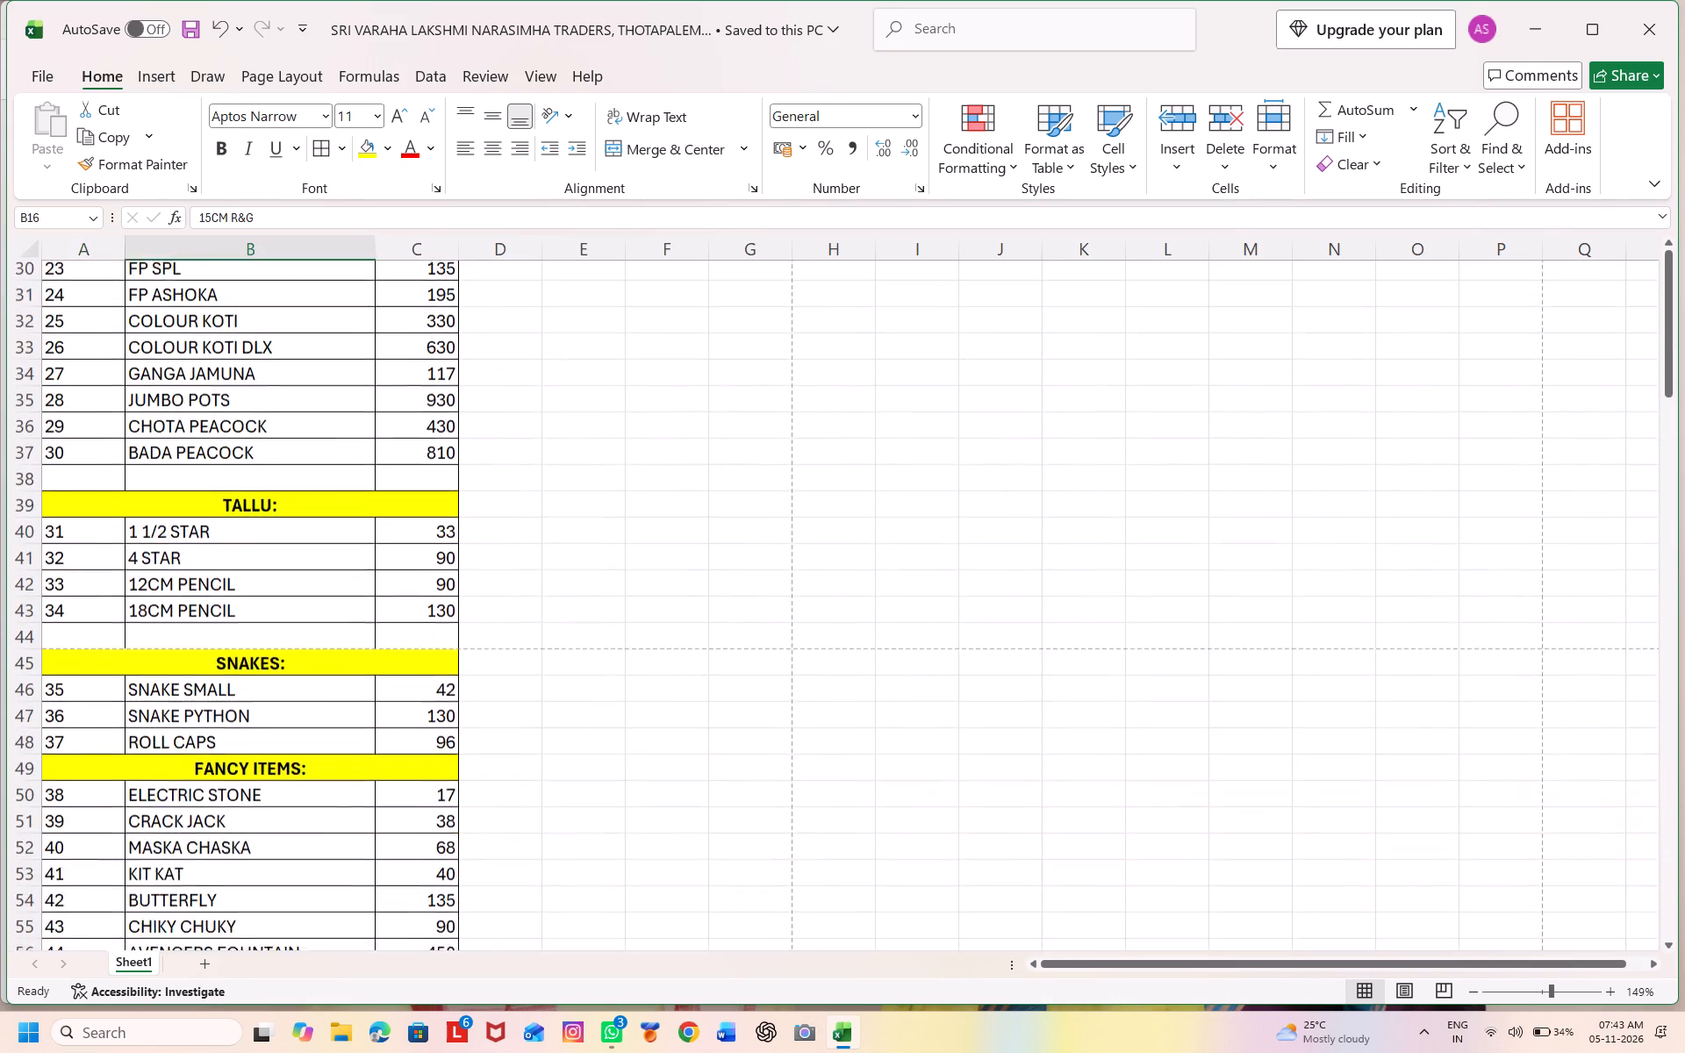
pyautogui.scroll(-2, 268, 552)
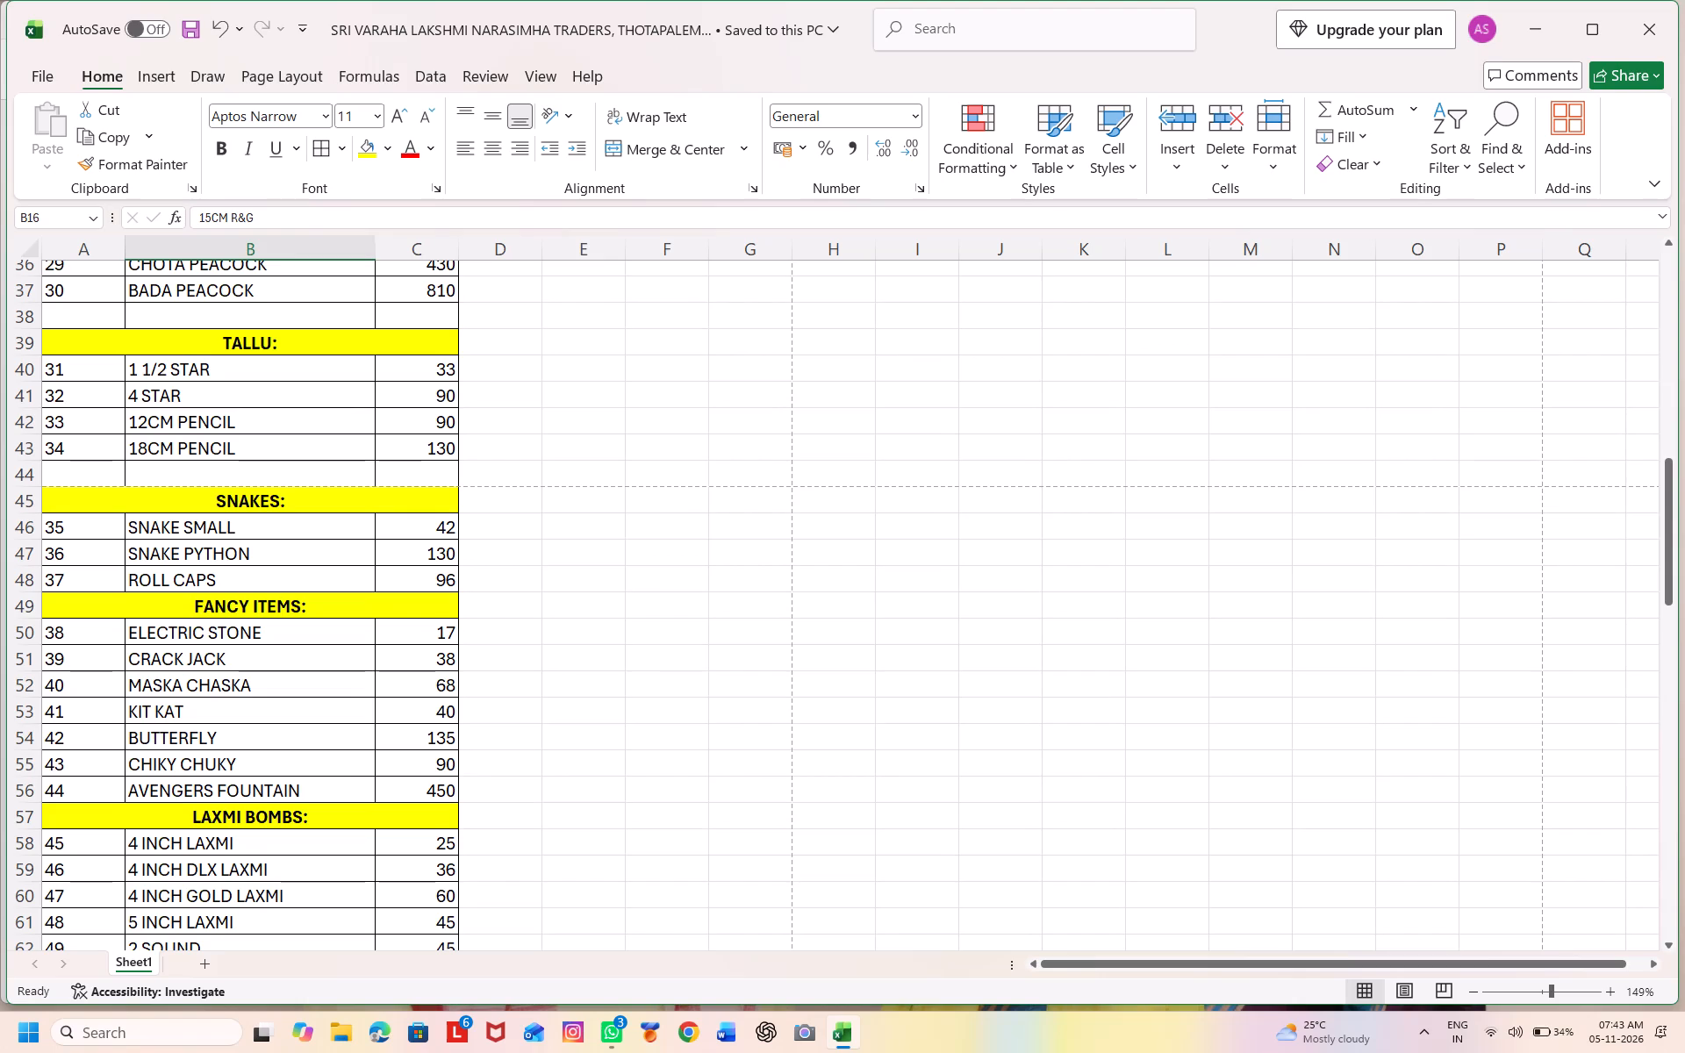
pyautogui.scroll(-5, 268, 552)
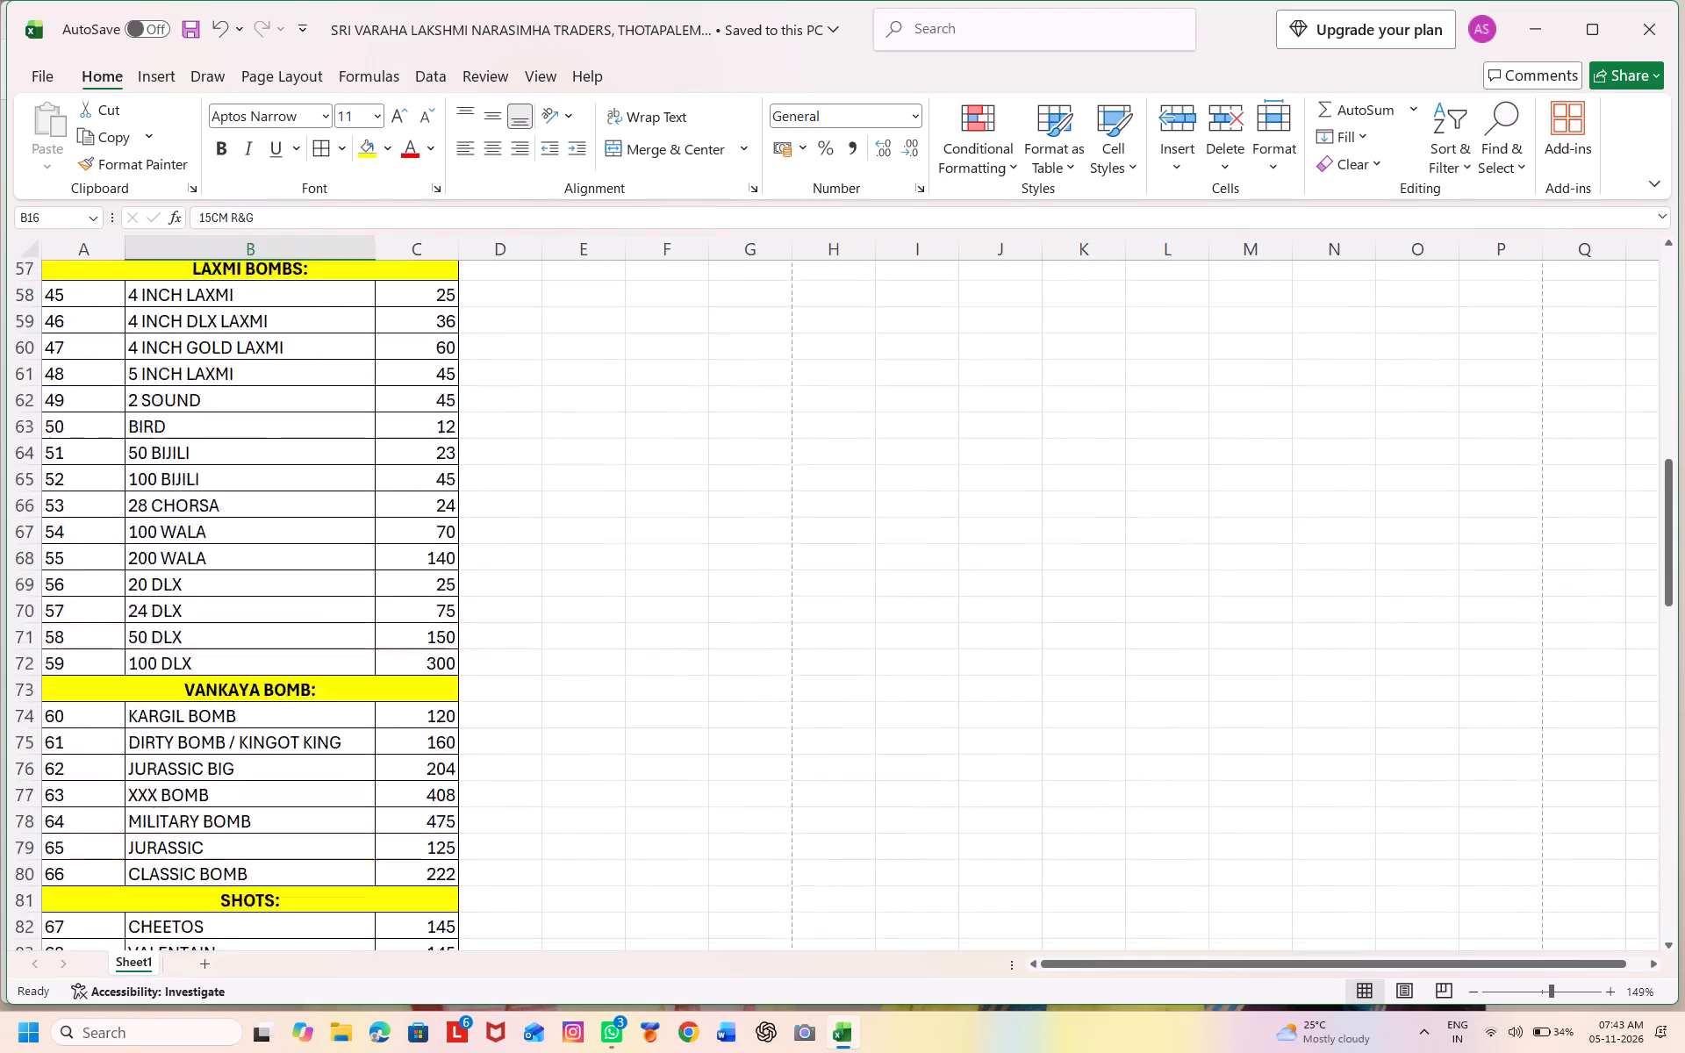
pyautogui.scroll(-3, 268, 552)
pyautogui.scroll(1, 268, 552)
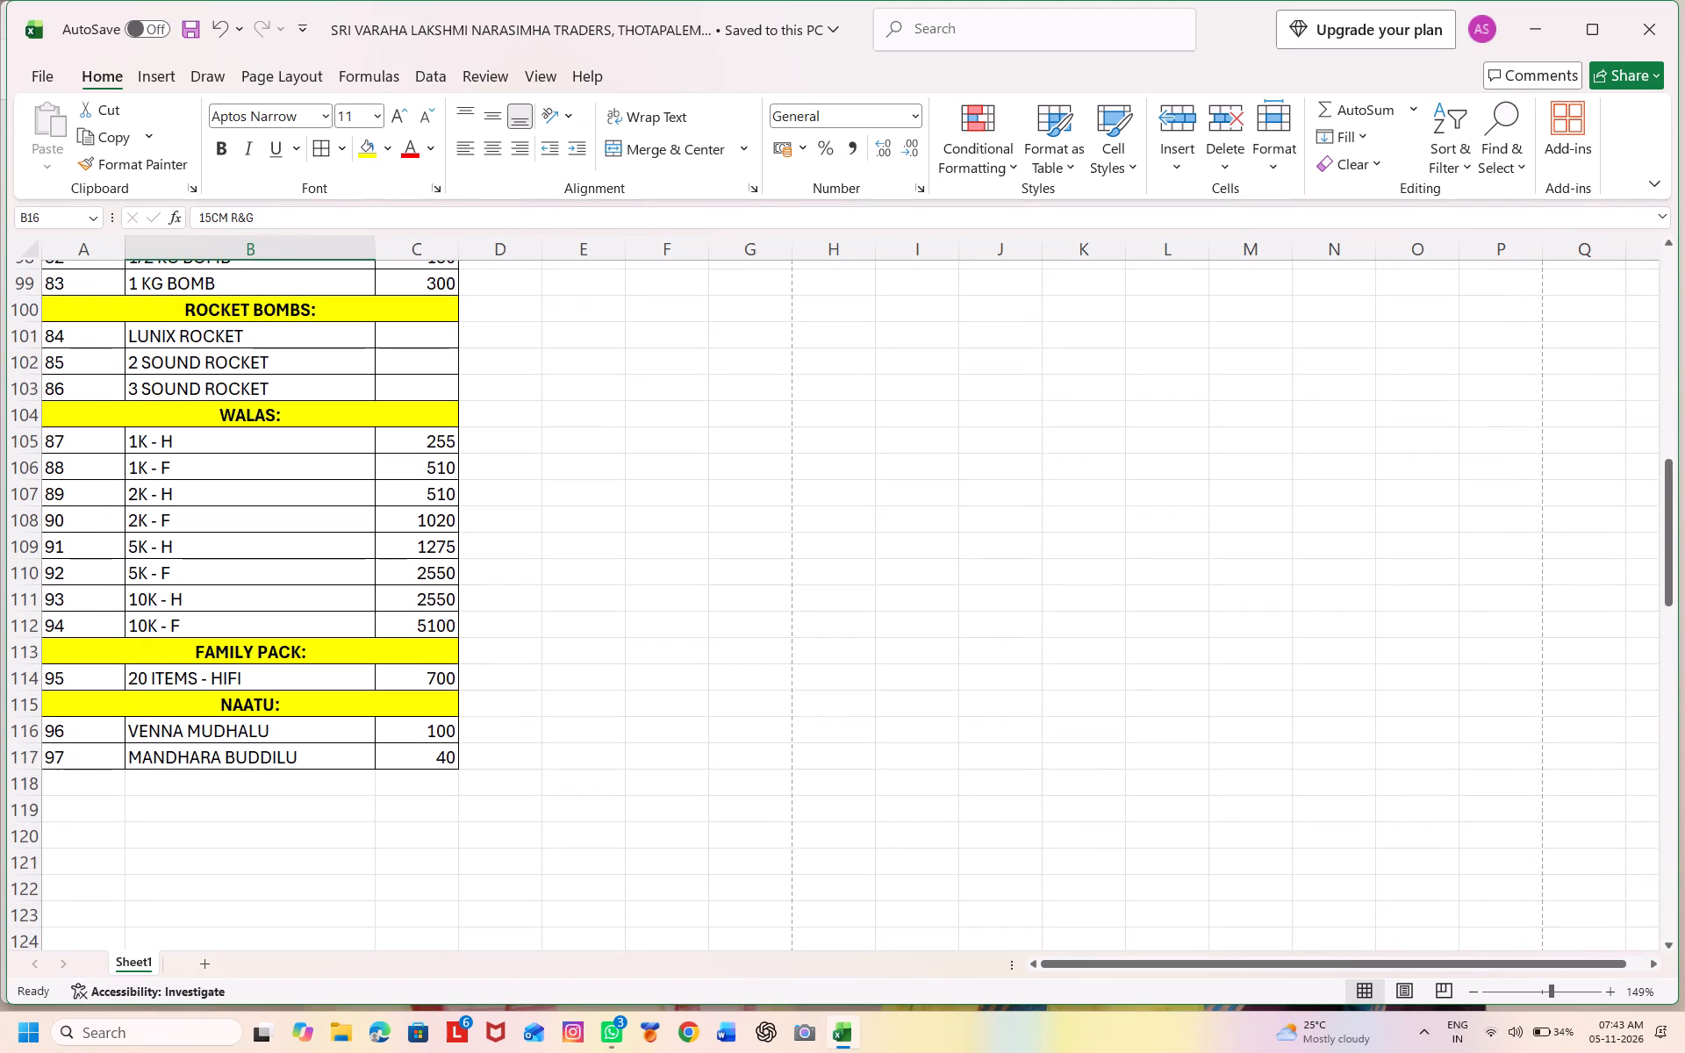
pyautogui.scroll(8, 268, 552)
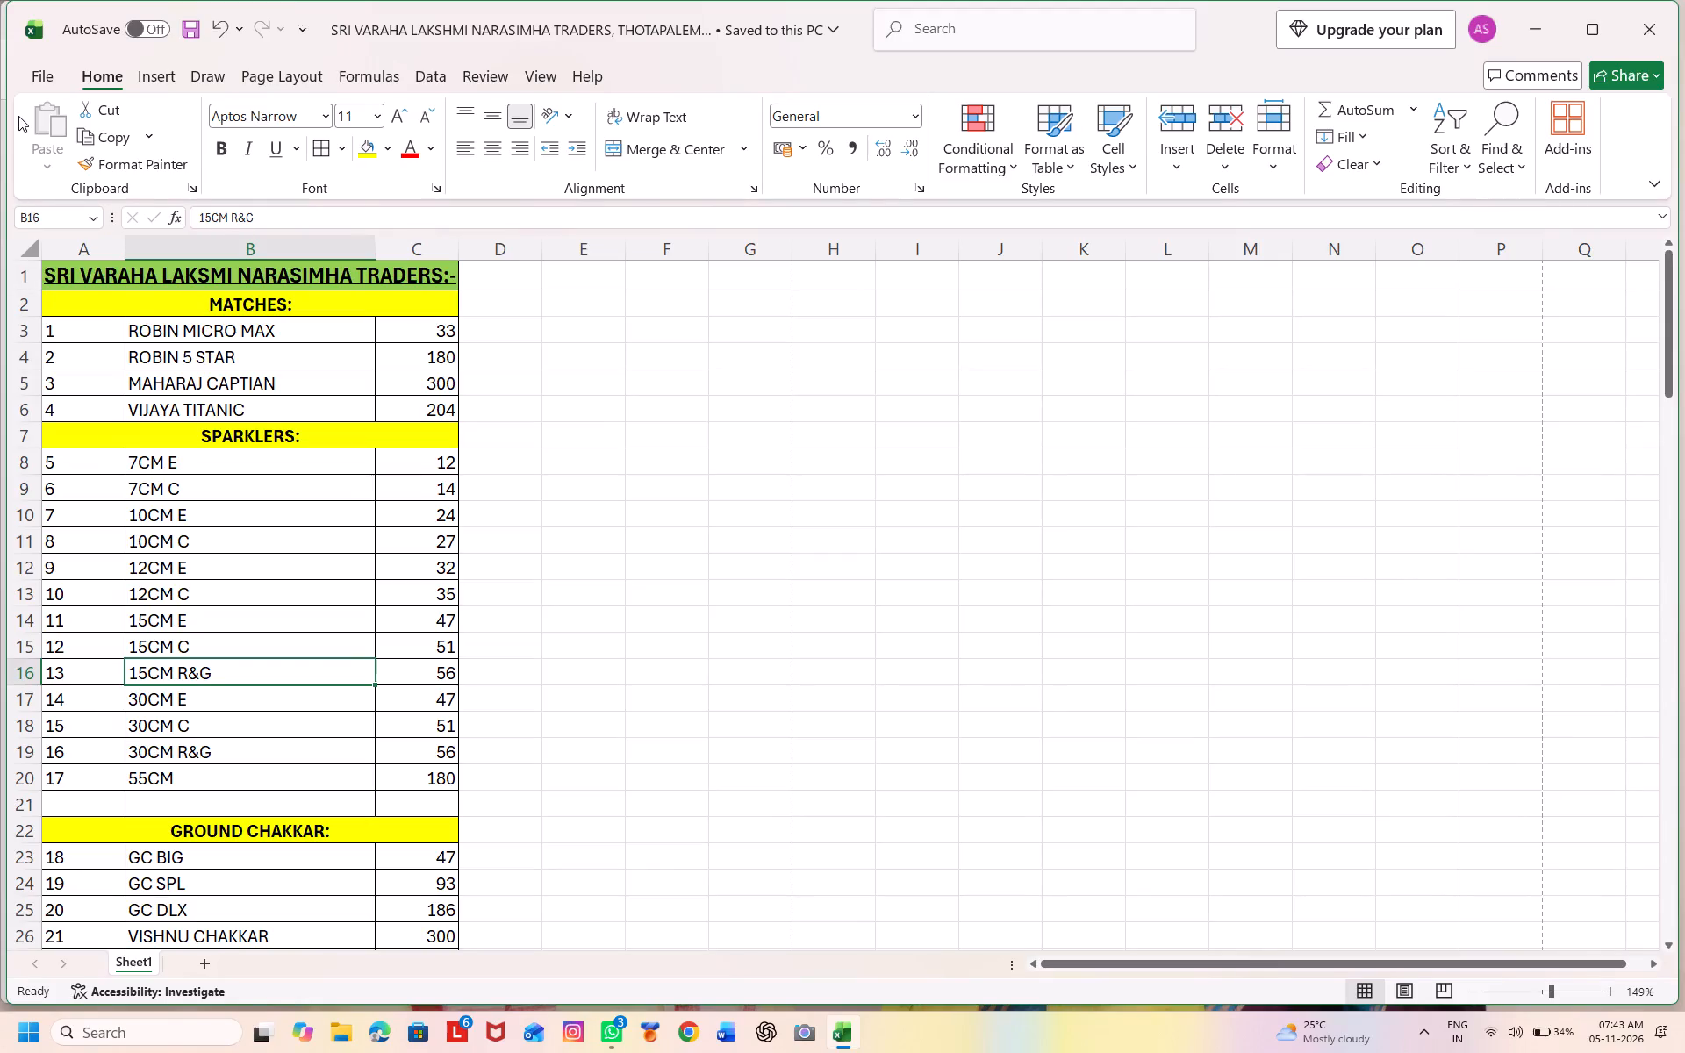
# Save a copy of the price list in the Downloads folder as a PDF, keeping the existing file name.
pyautogui.click(54, 68)
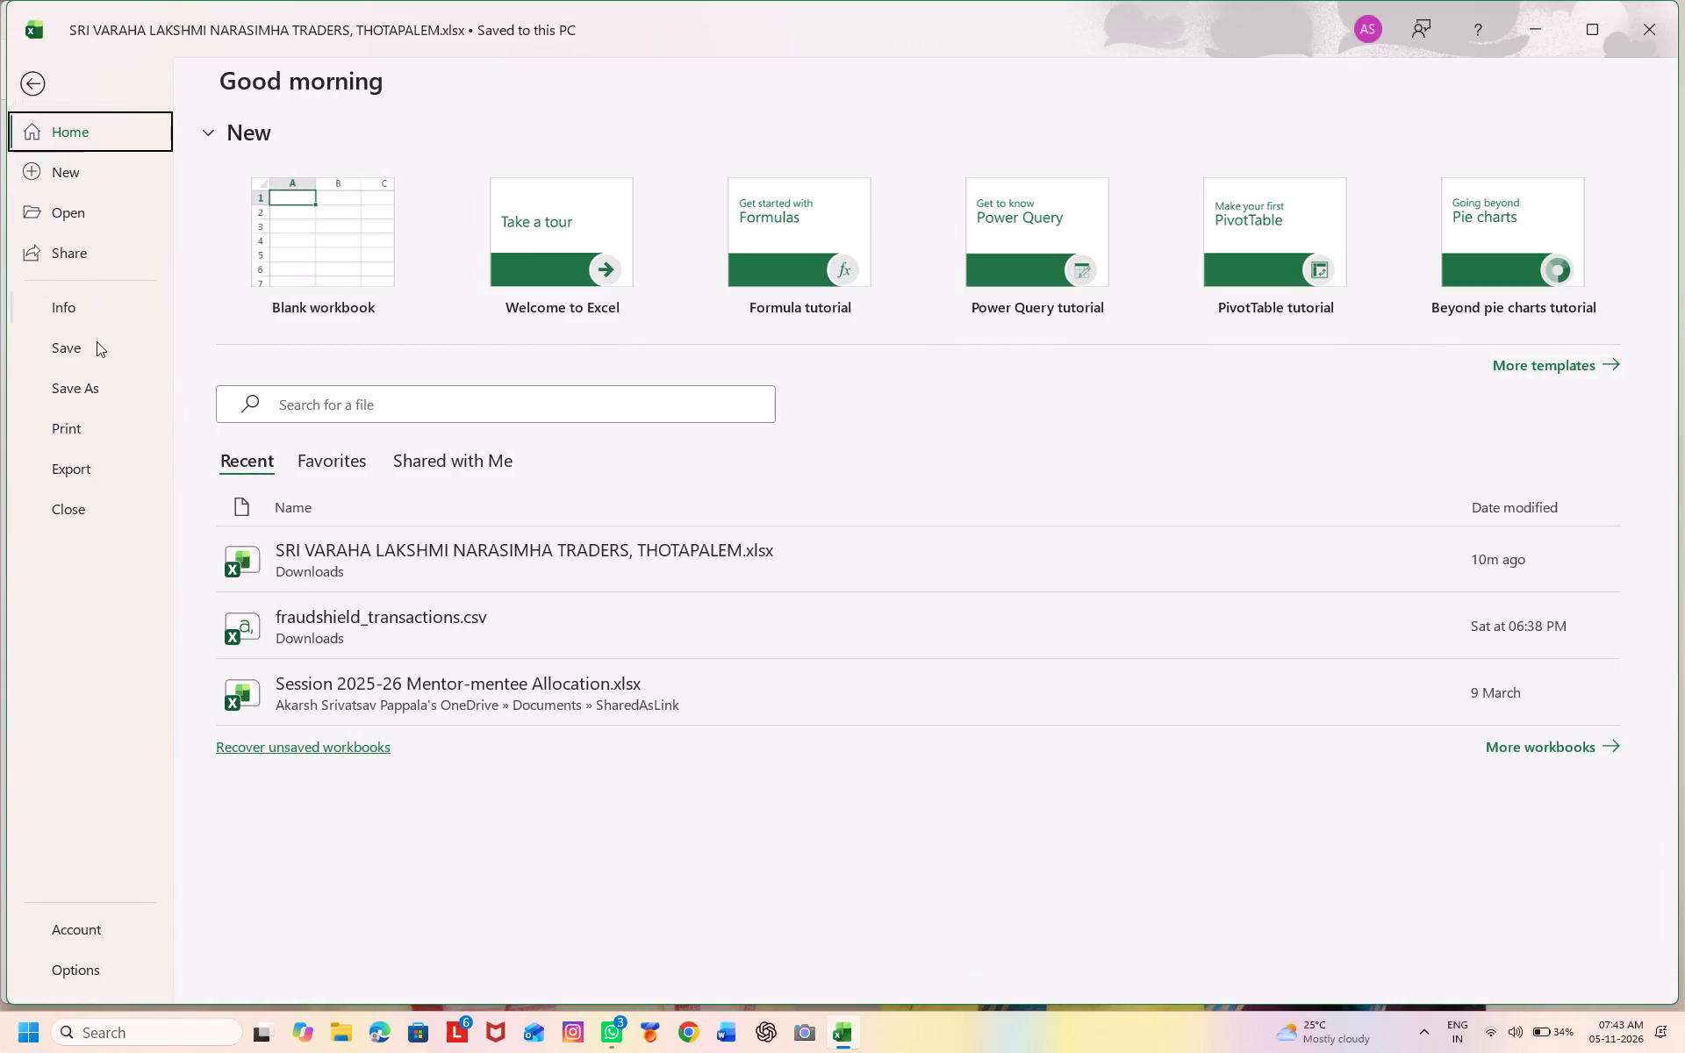
pyautogui.click(93, 384)
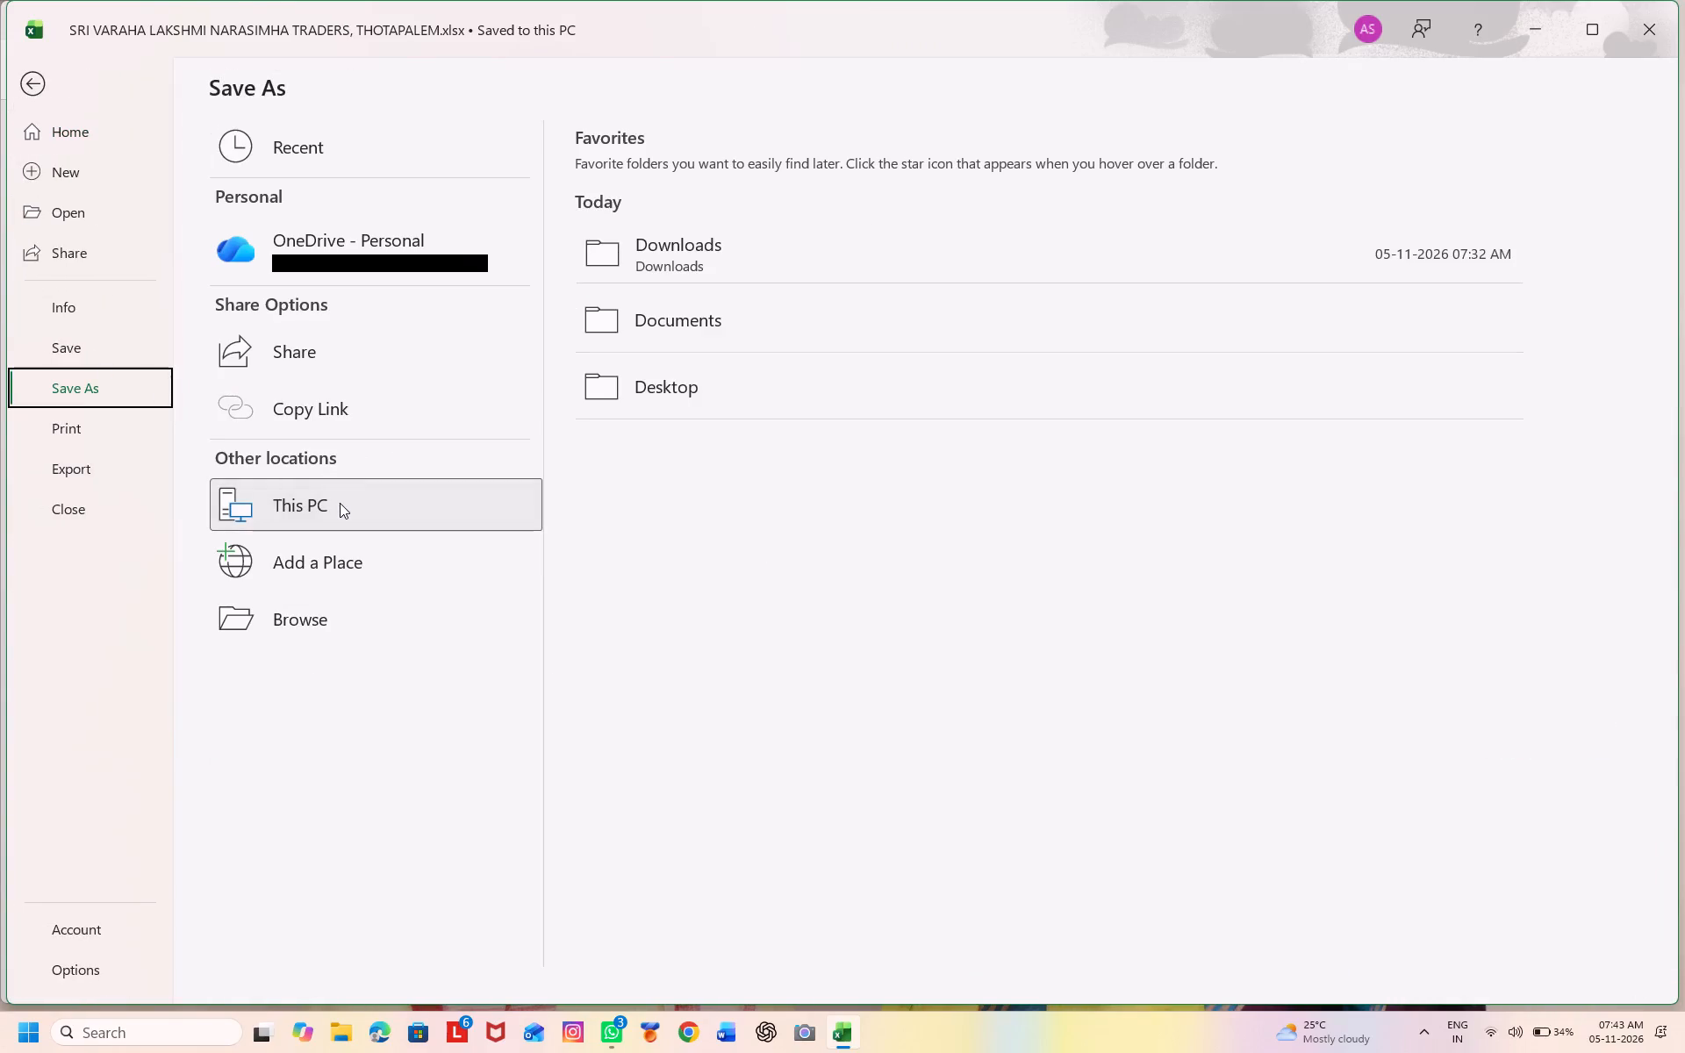
pyautogui.click(340, 503)
pyautogui.click(623, 268)
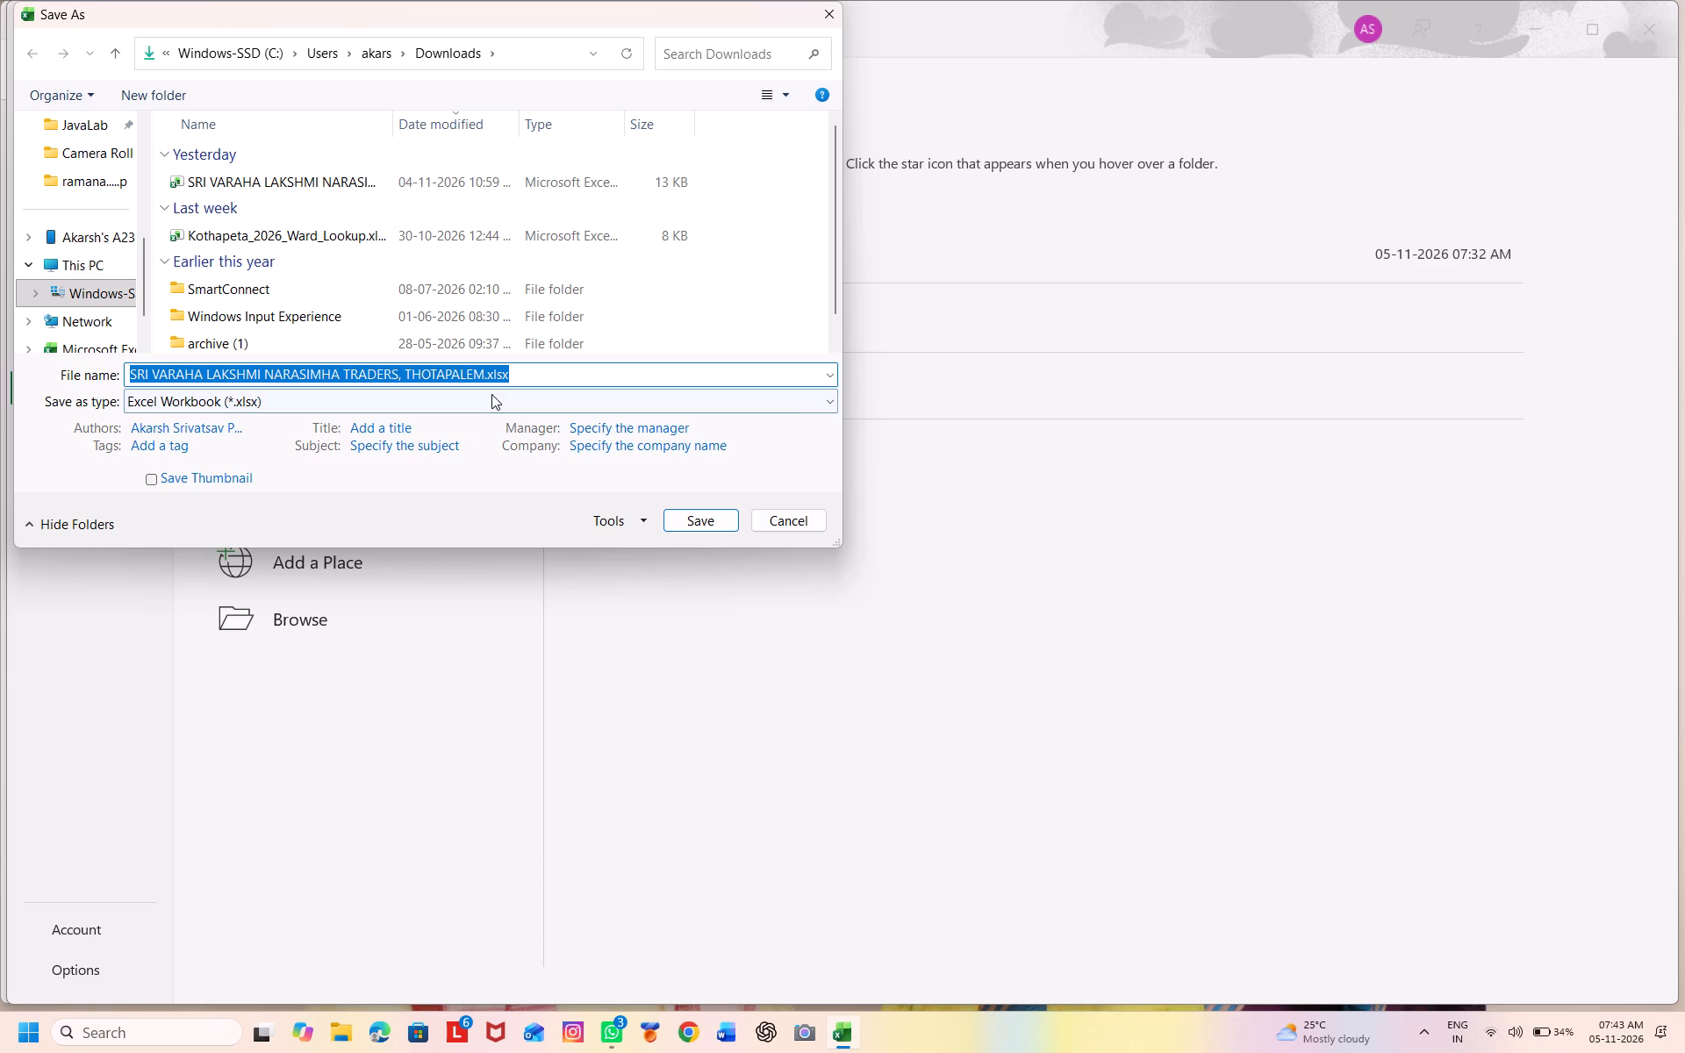
pyautogui.click(491, 394)
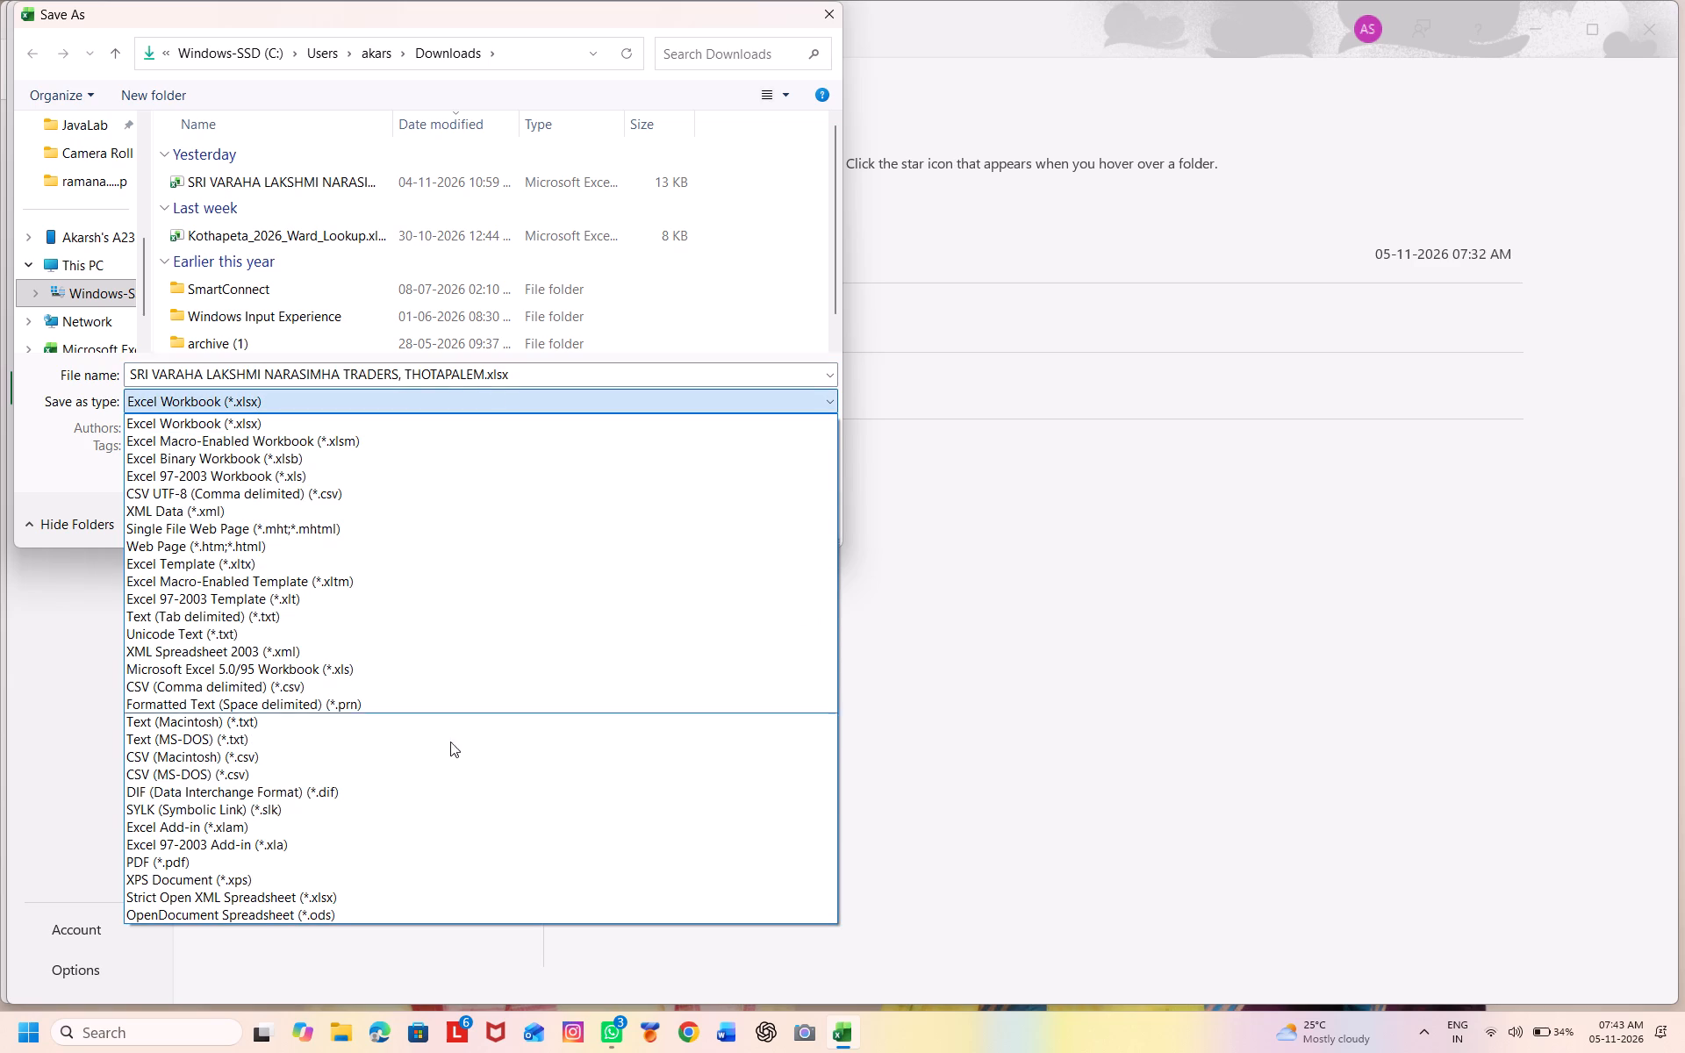
pyautogui.click(450, 865)
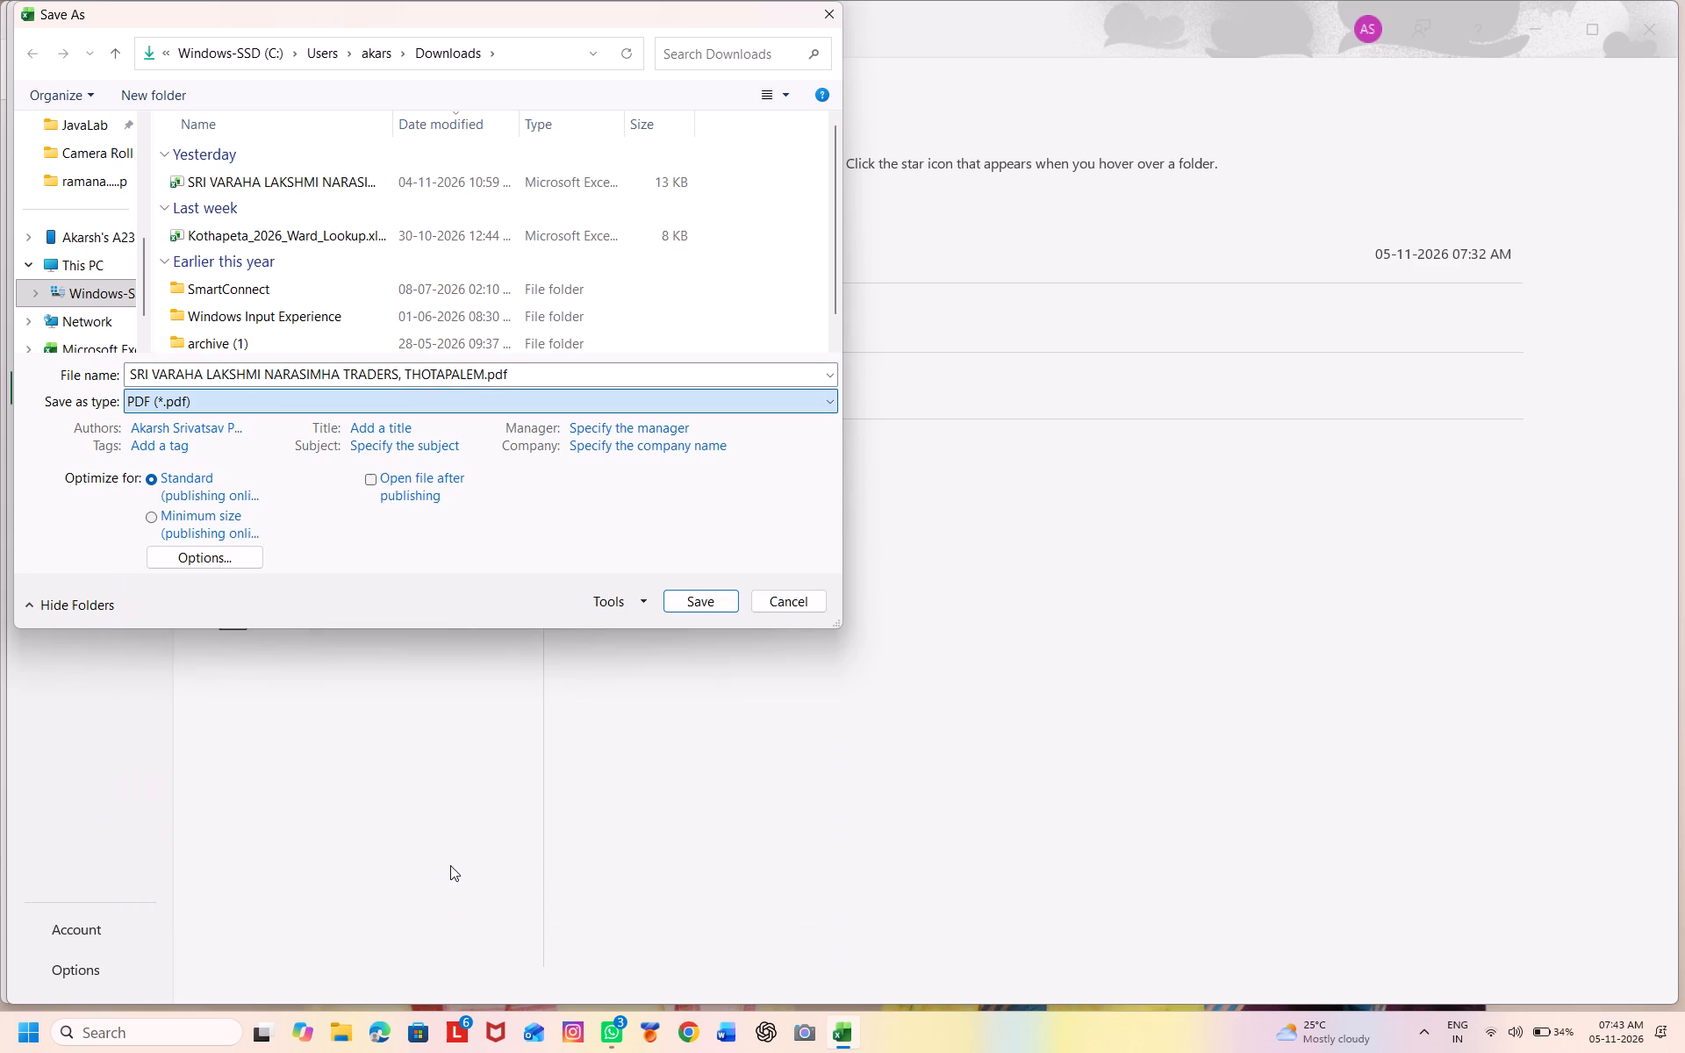
# Save the price list PDF in Downloads, replacing the existing SRI VARAHA LAKSHMI NARASIMHA TRADERS, THOTAPALEM.pdf.
pyautogui.click(719, 601)
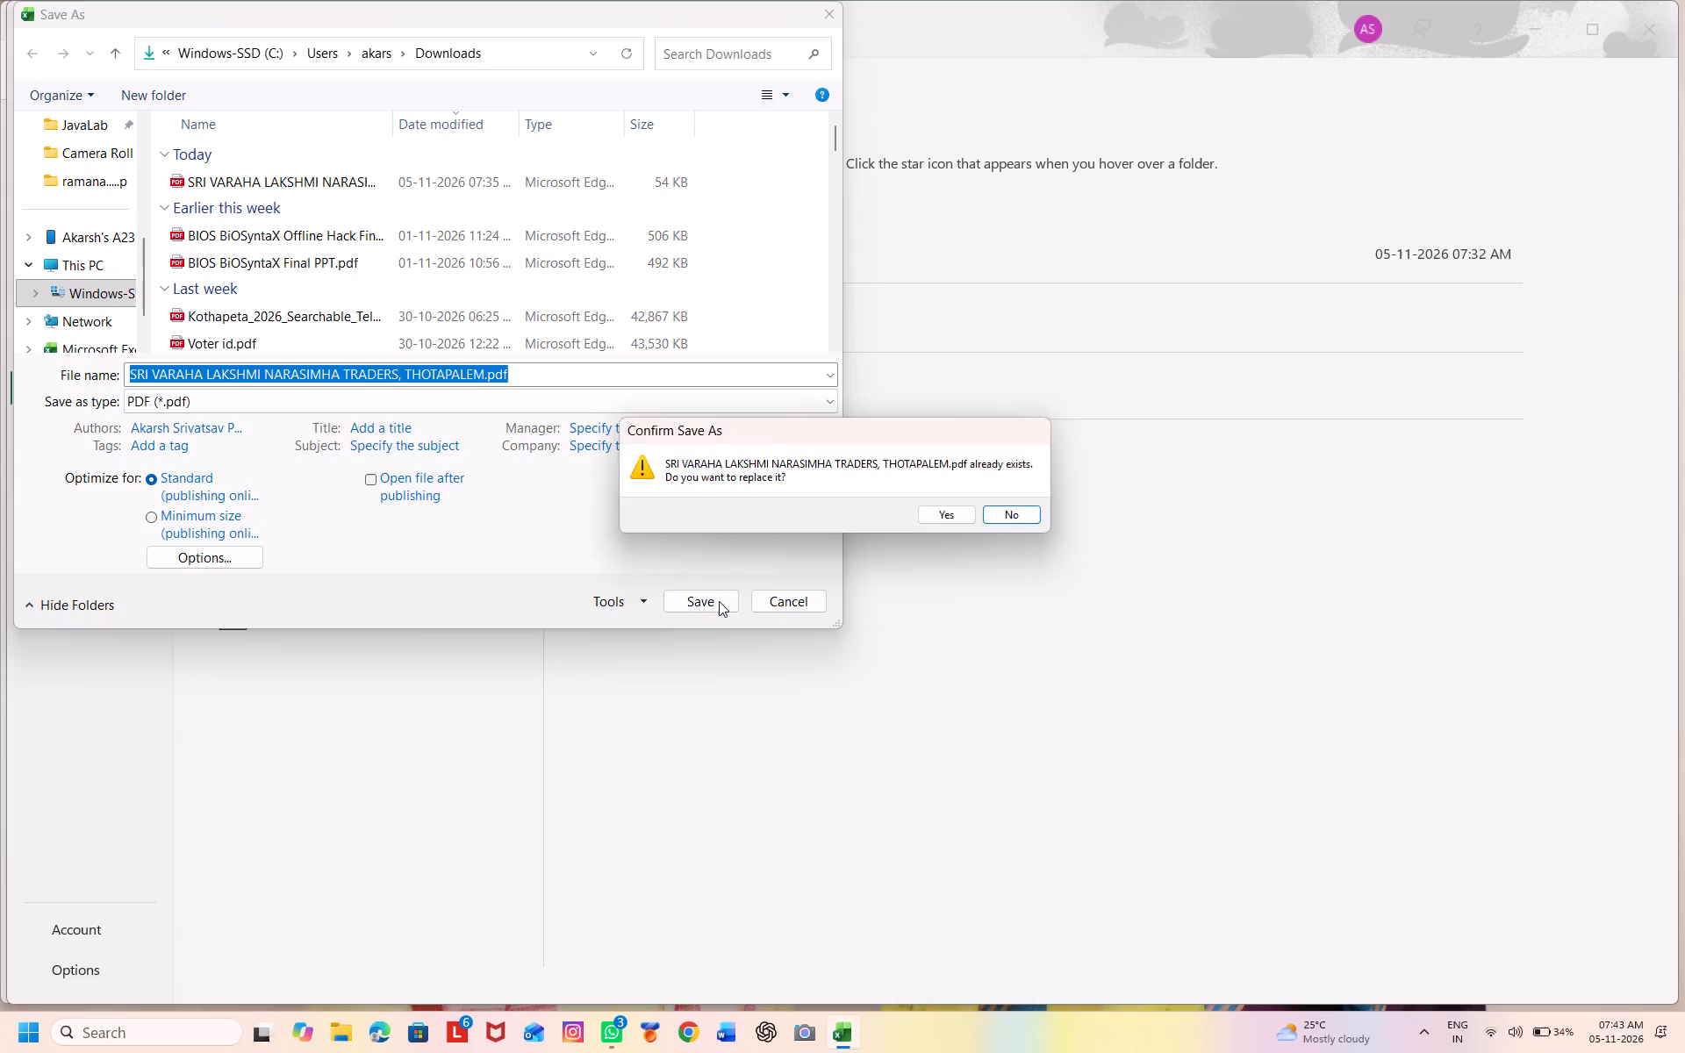
pyautogui.press('Return')
pyautogui.press('Return')
pyautogui.press('Left')
pyautogui.press('Return')
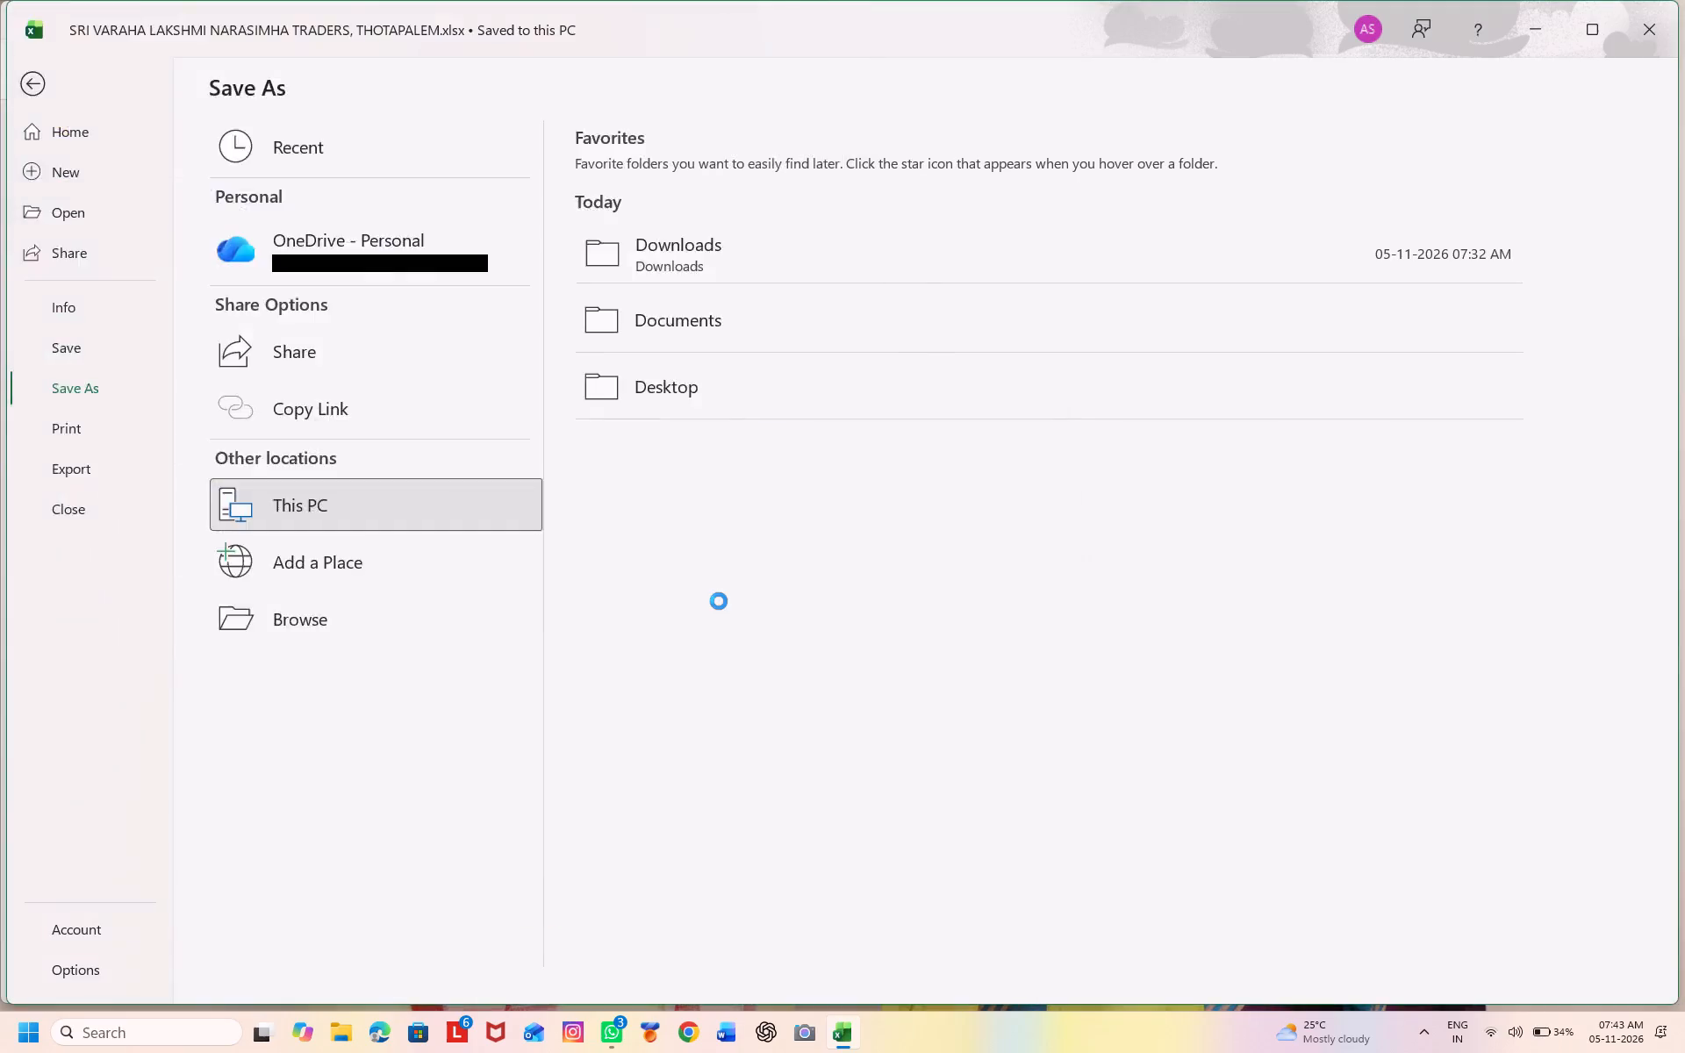
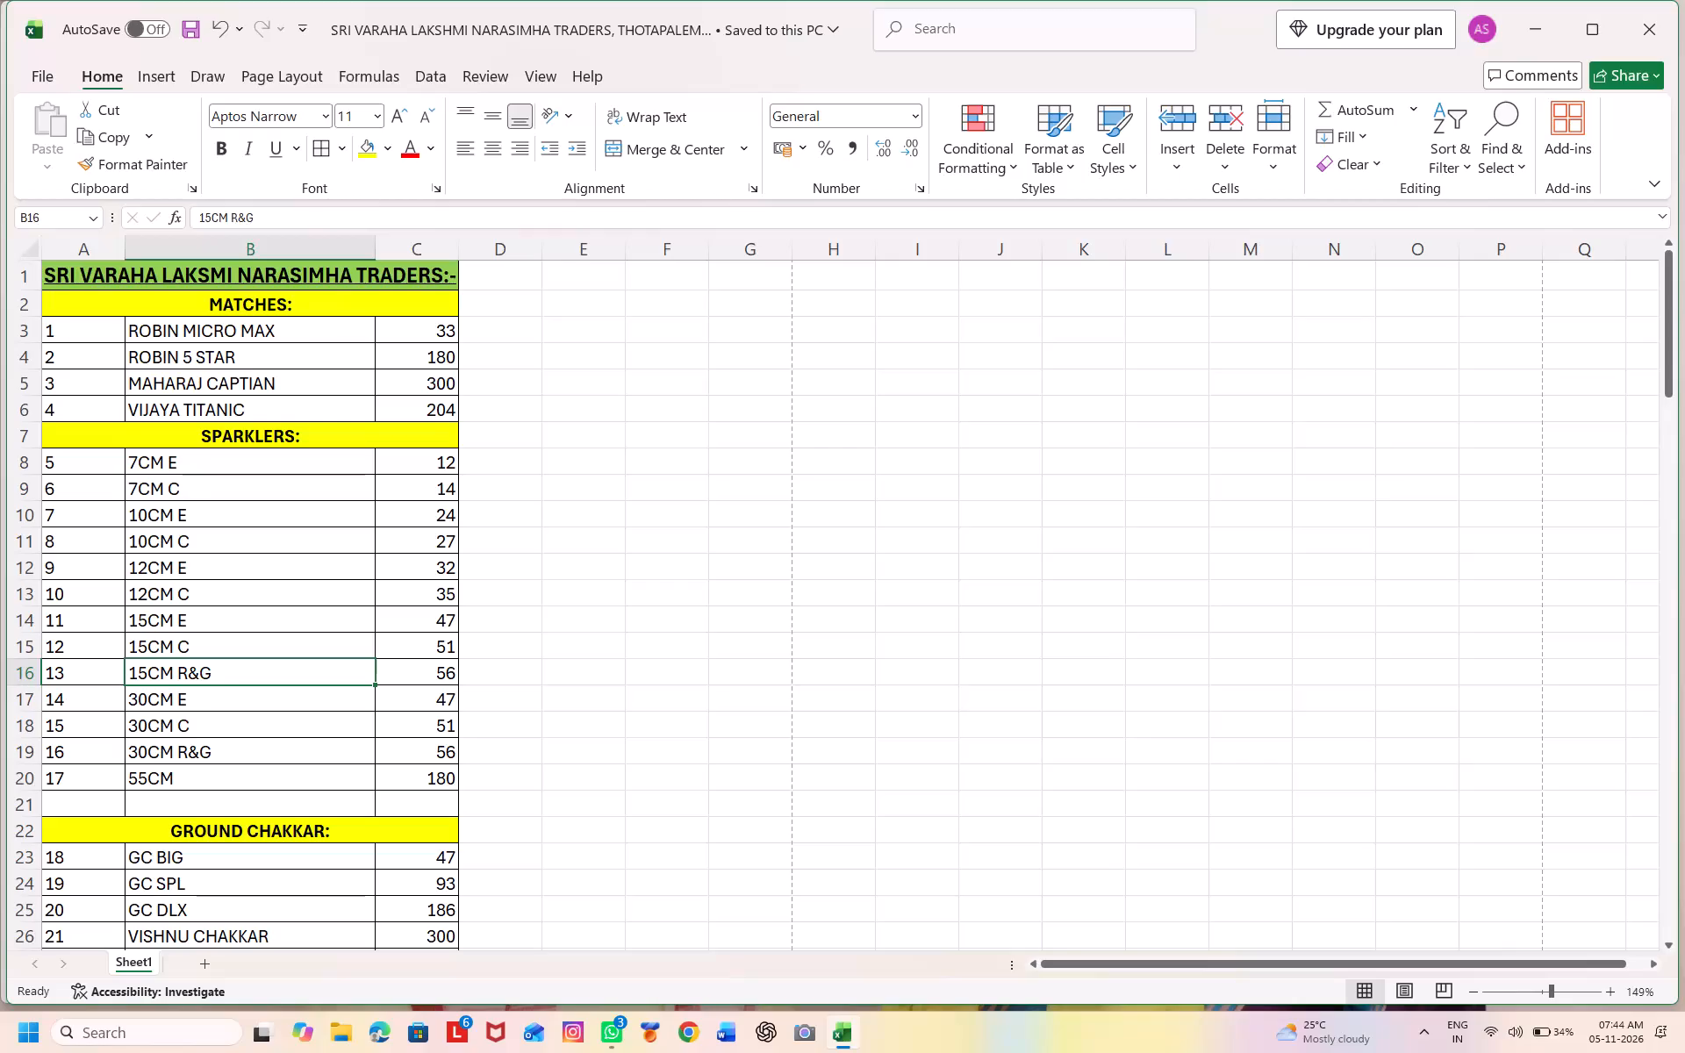
# Move the block A7:C43, from the SPARKLERS heading through the 18CM PENCIL row, down one row to A8:C44.
pyautogui.moveTo(75, 432); pyautogui.dragTo(212, 841)
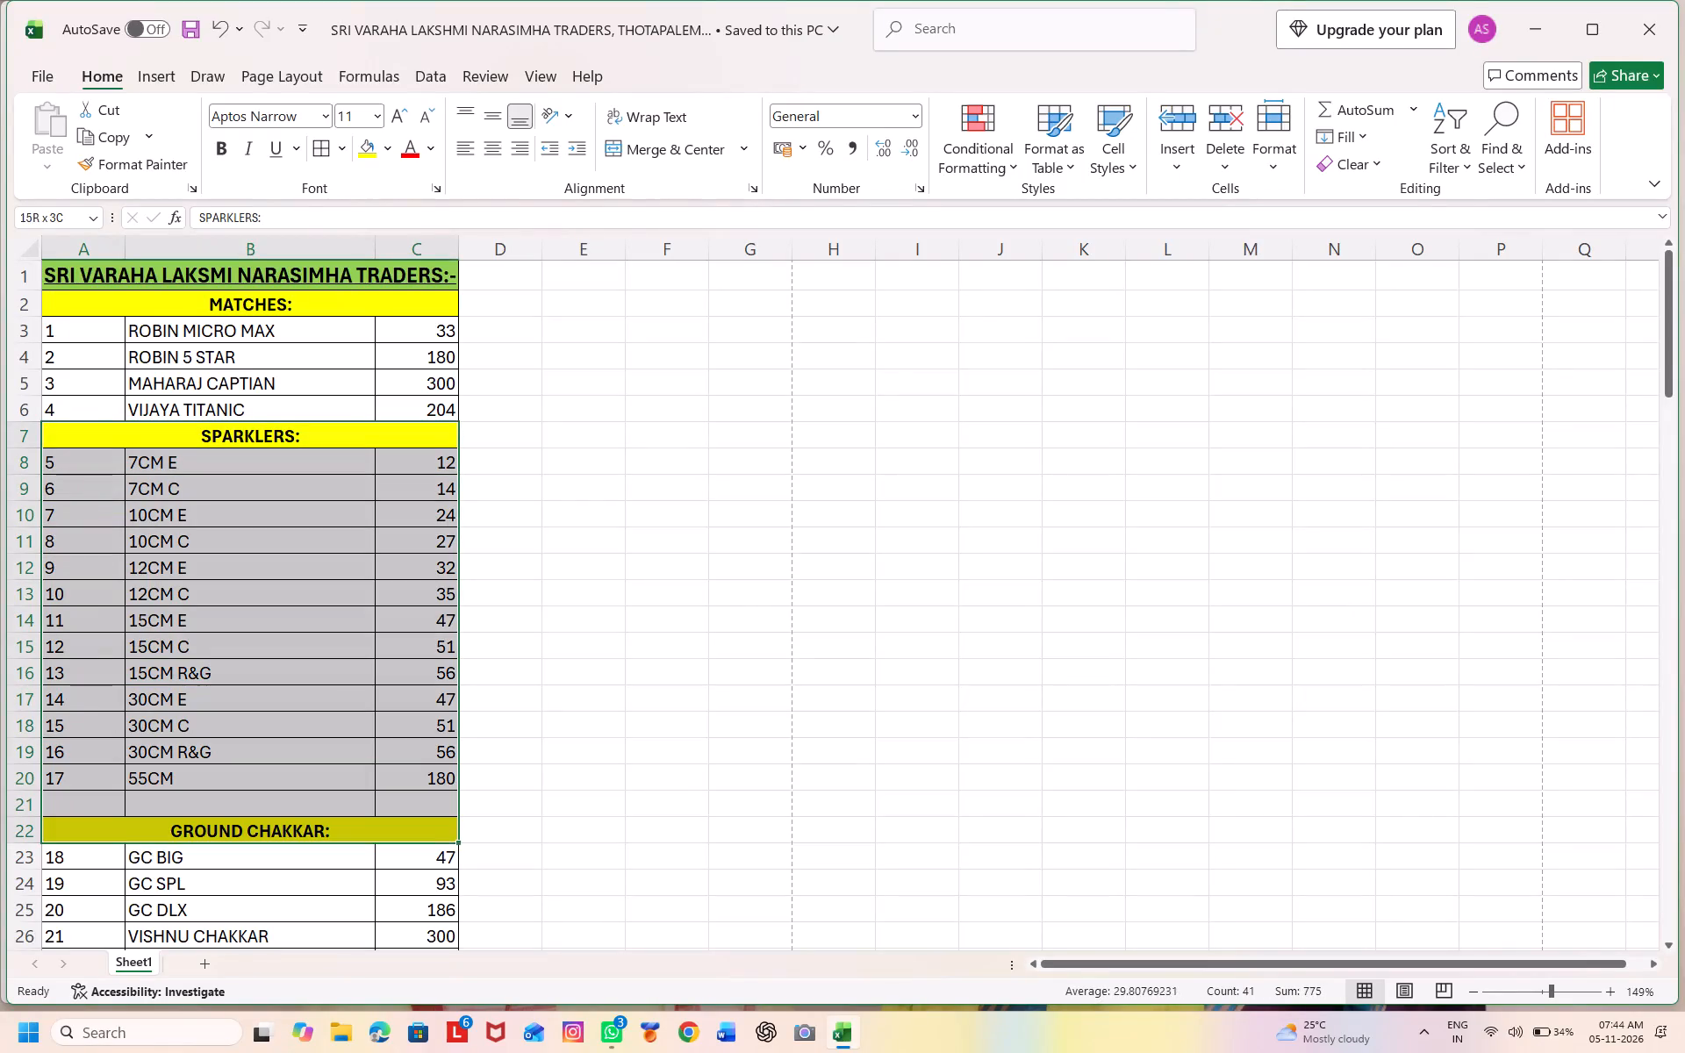
pyautogui.moveTo(212, 841); pyautogui.dragTo(257, 413)
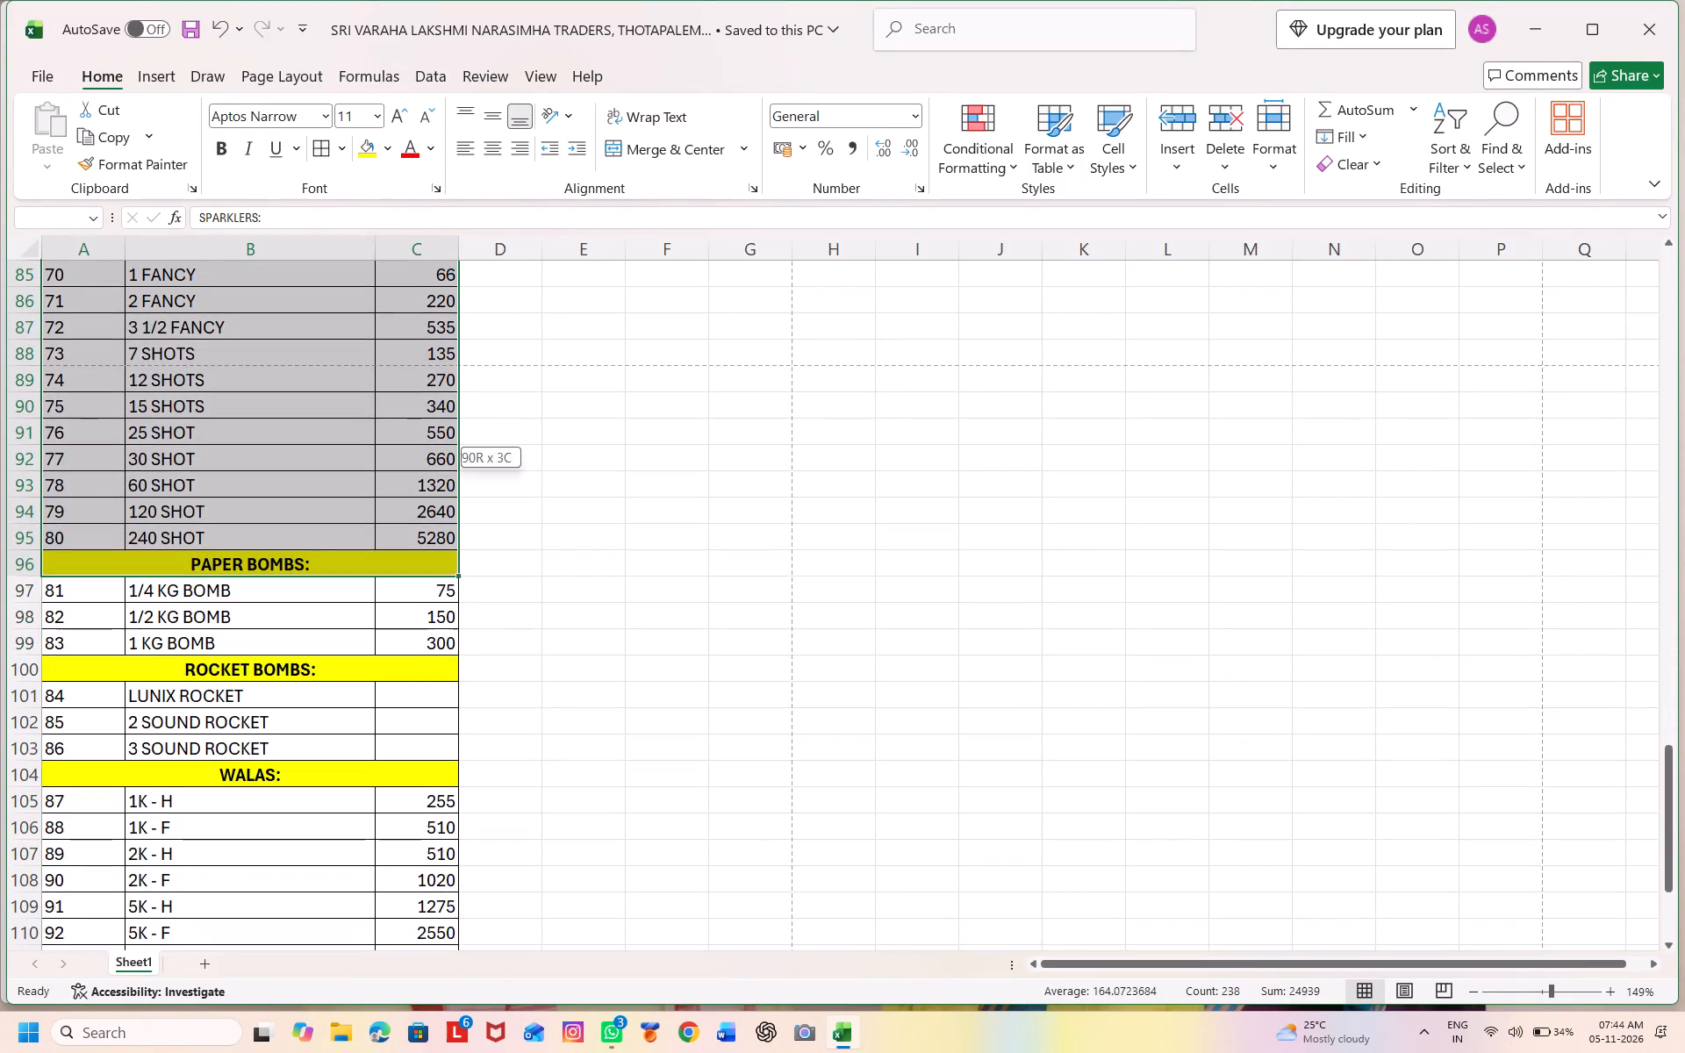
pyautogui.moveTo(257, 413); pyautogui.dragTo(279, 912)
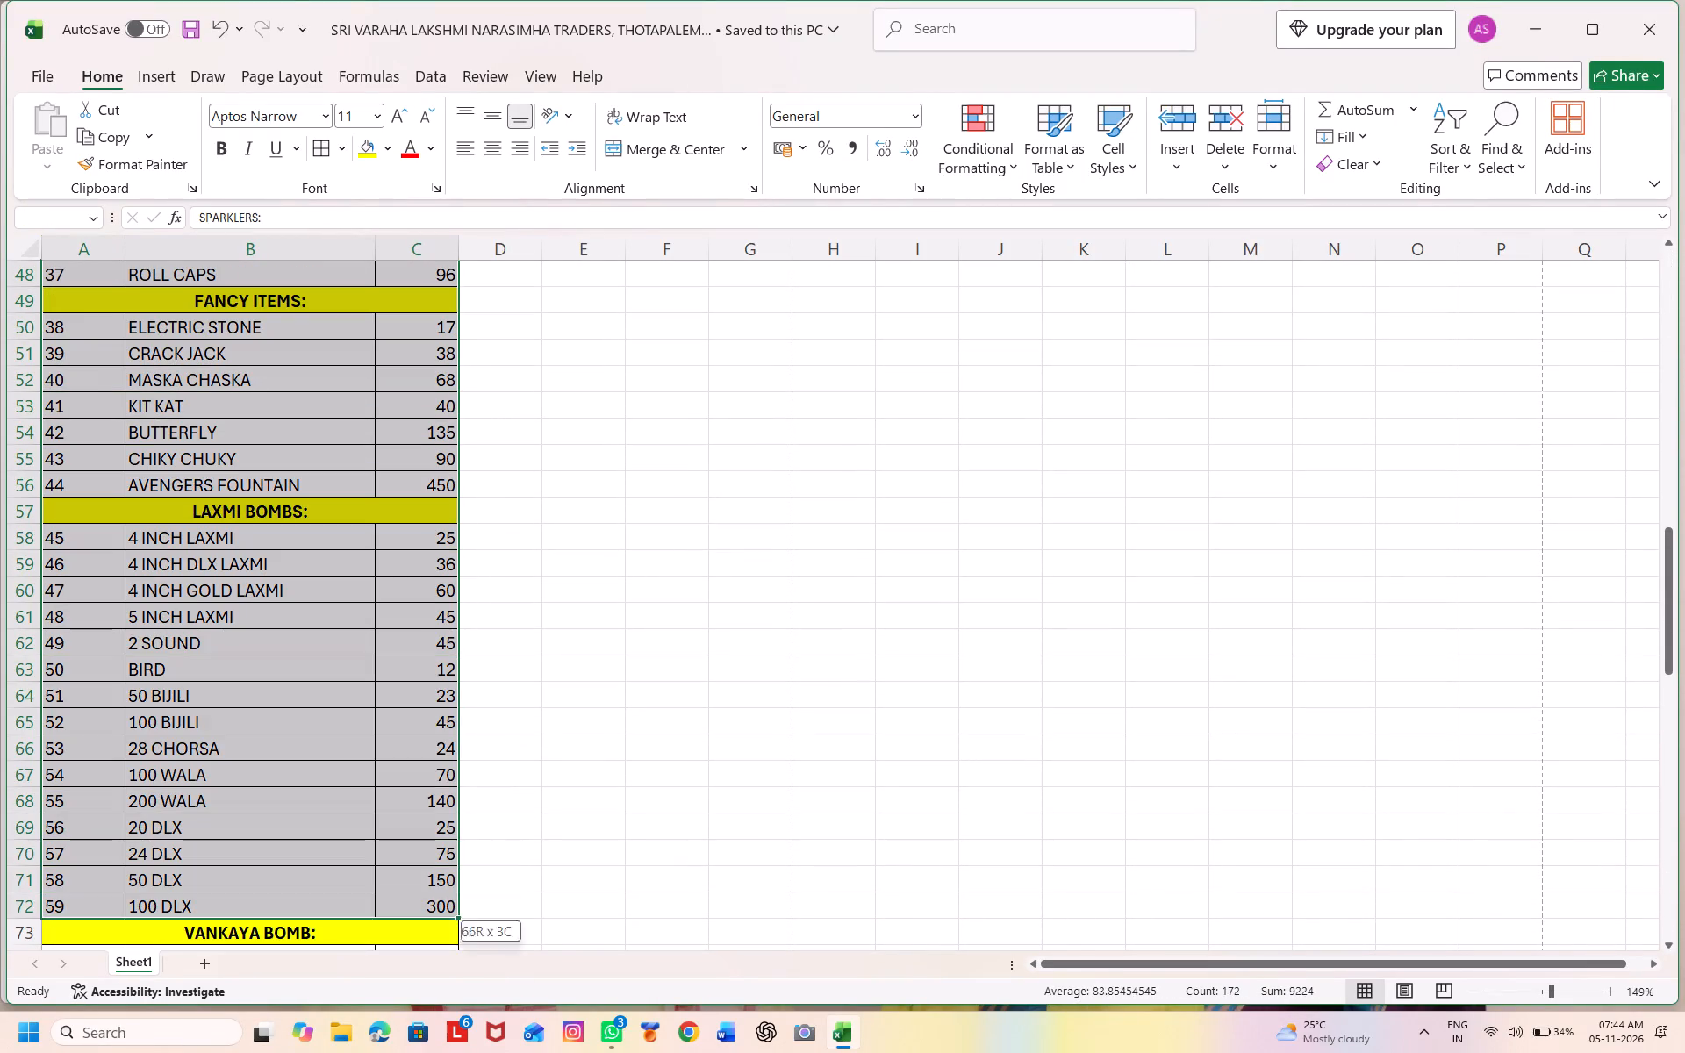
pyautogui.moveTo(279, 912); pyautogui.dragTo(301, 584)
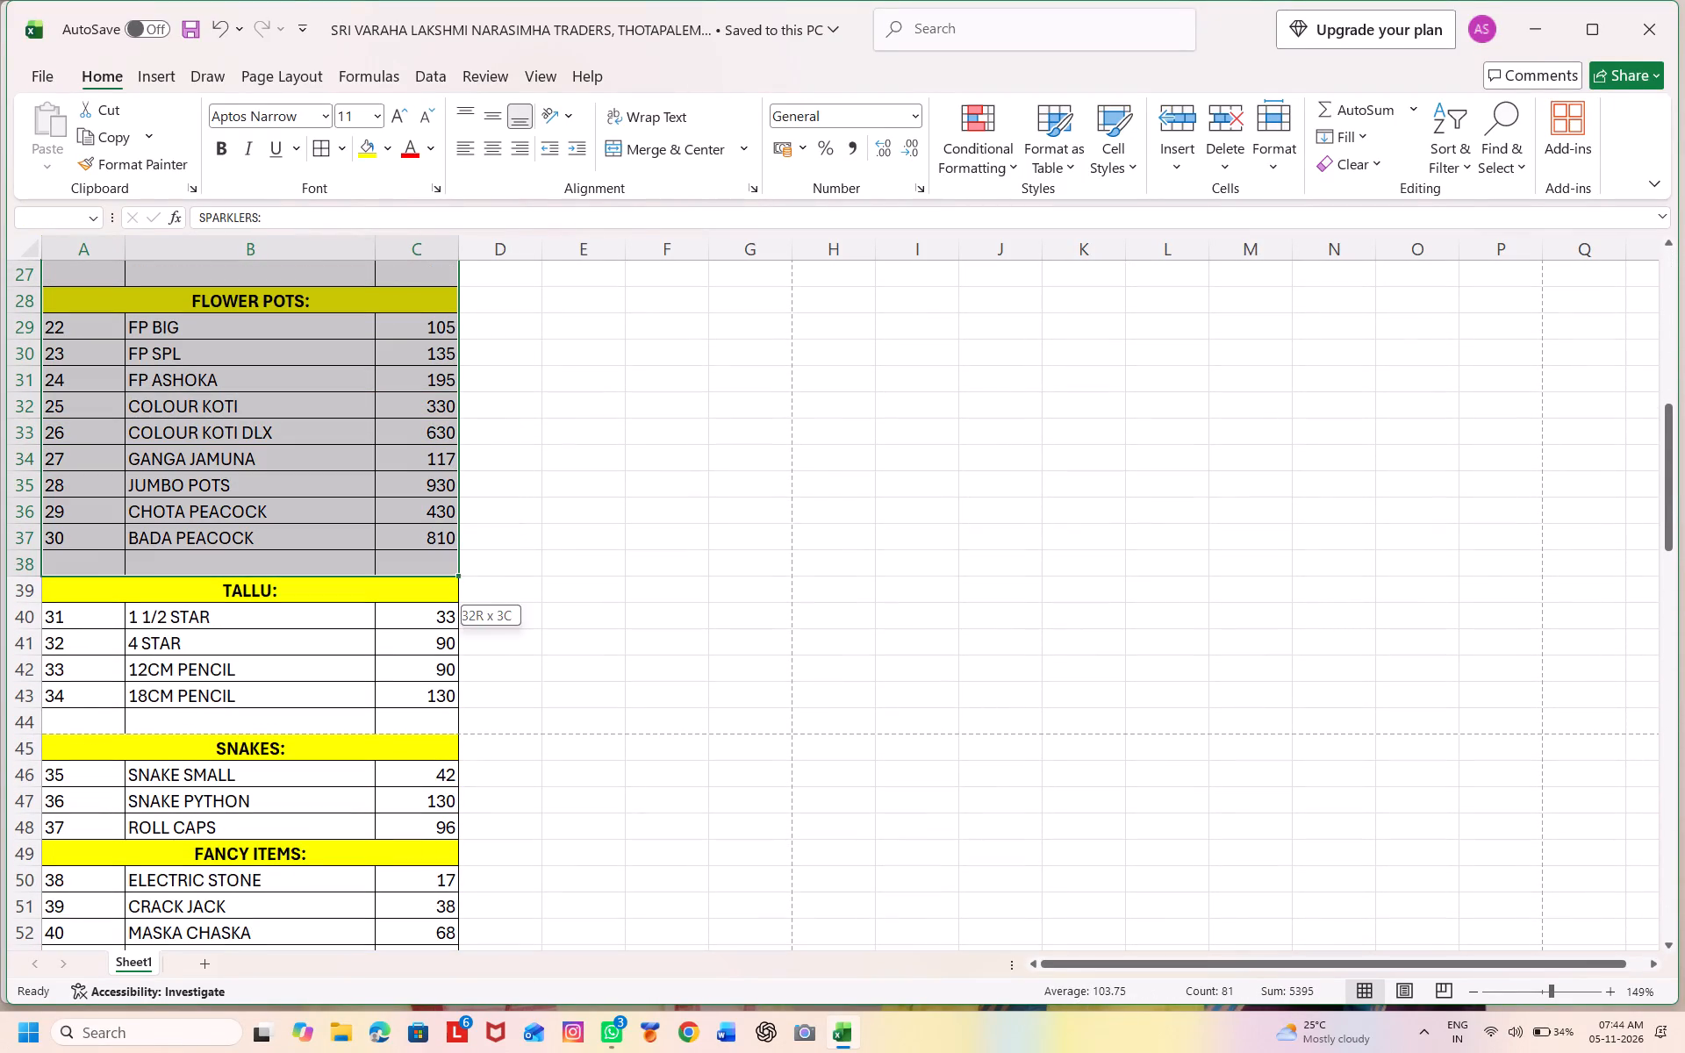
pyautogui.moveTo(301, 584); pyautogui.dragTo(329, 701)
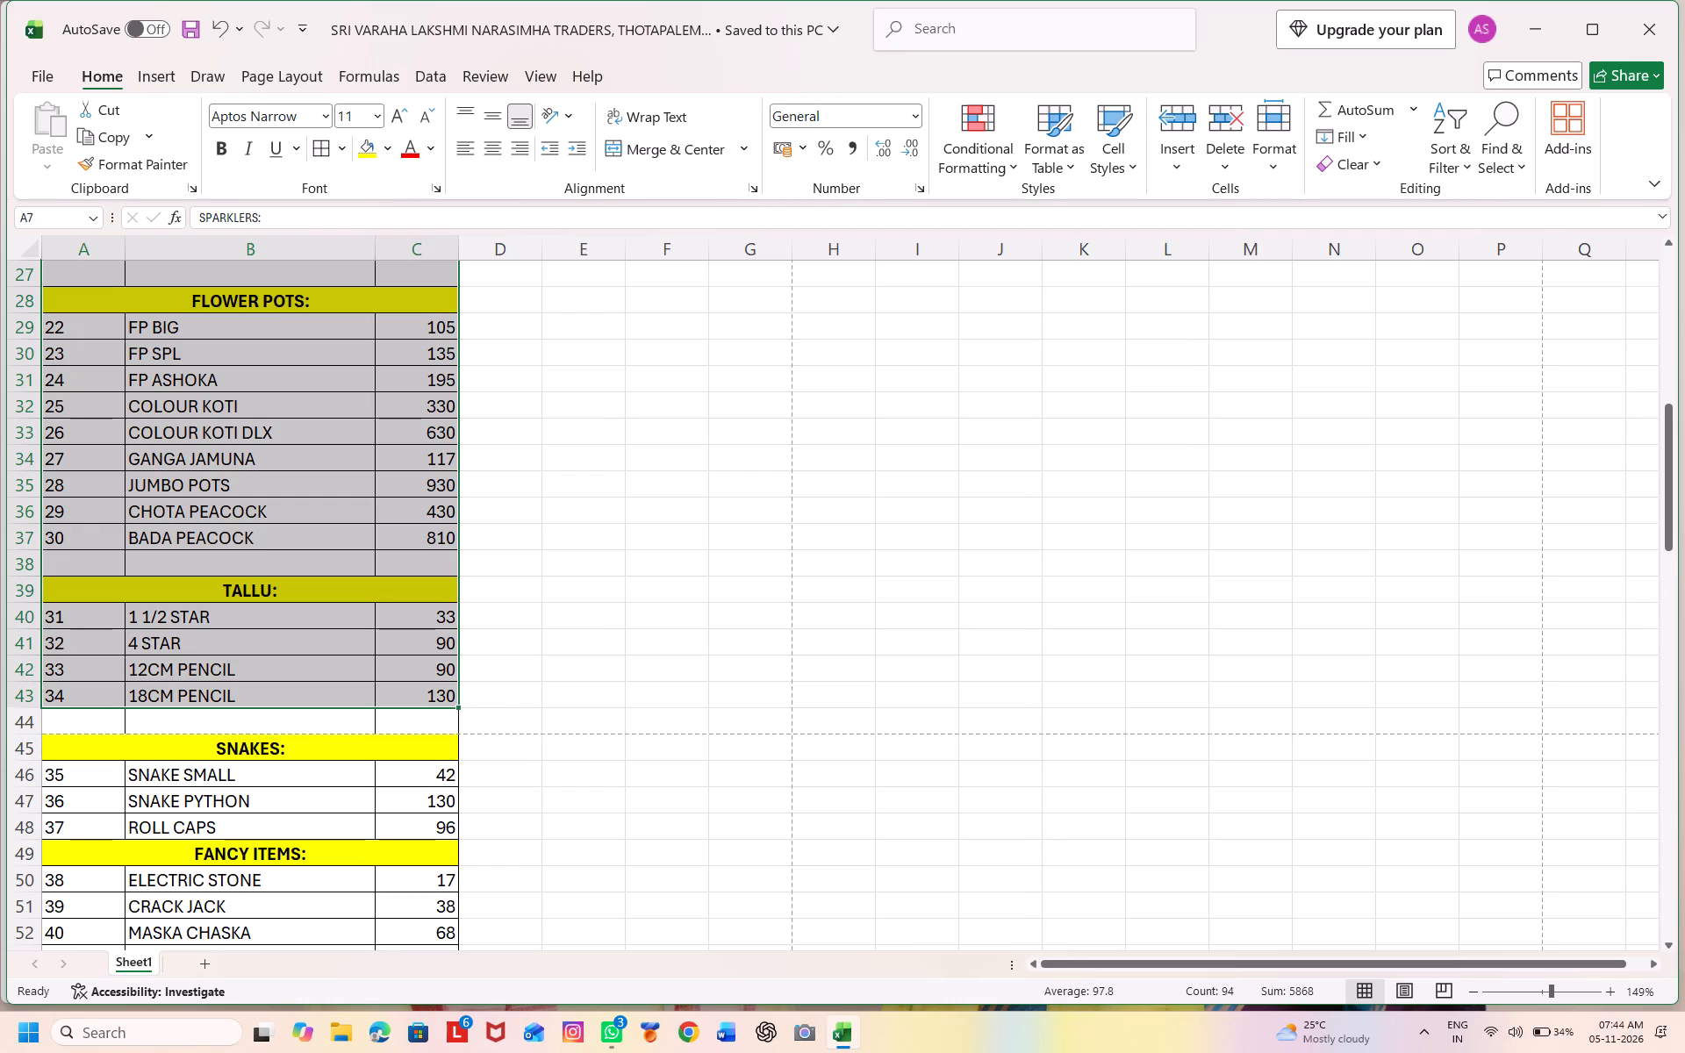
pyautogui.moveTo(460, 519); pyautogui.dragTo(446, 539)
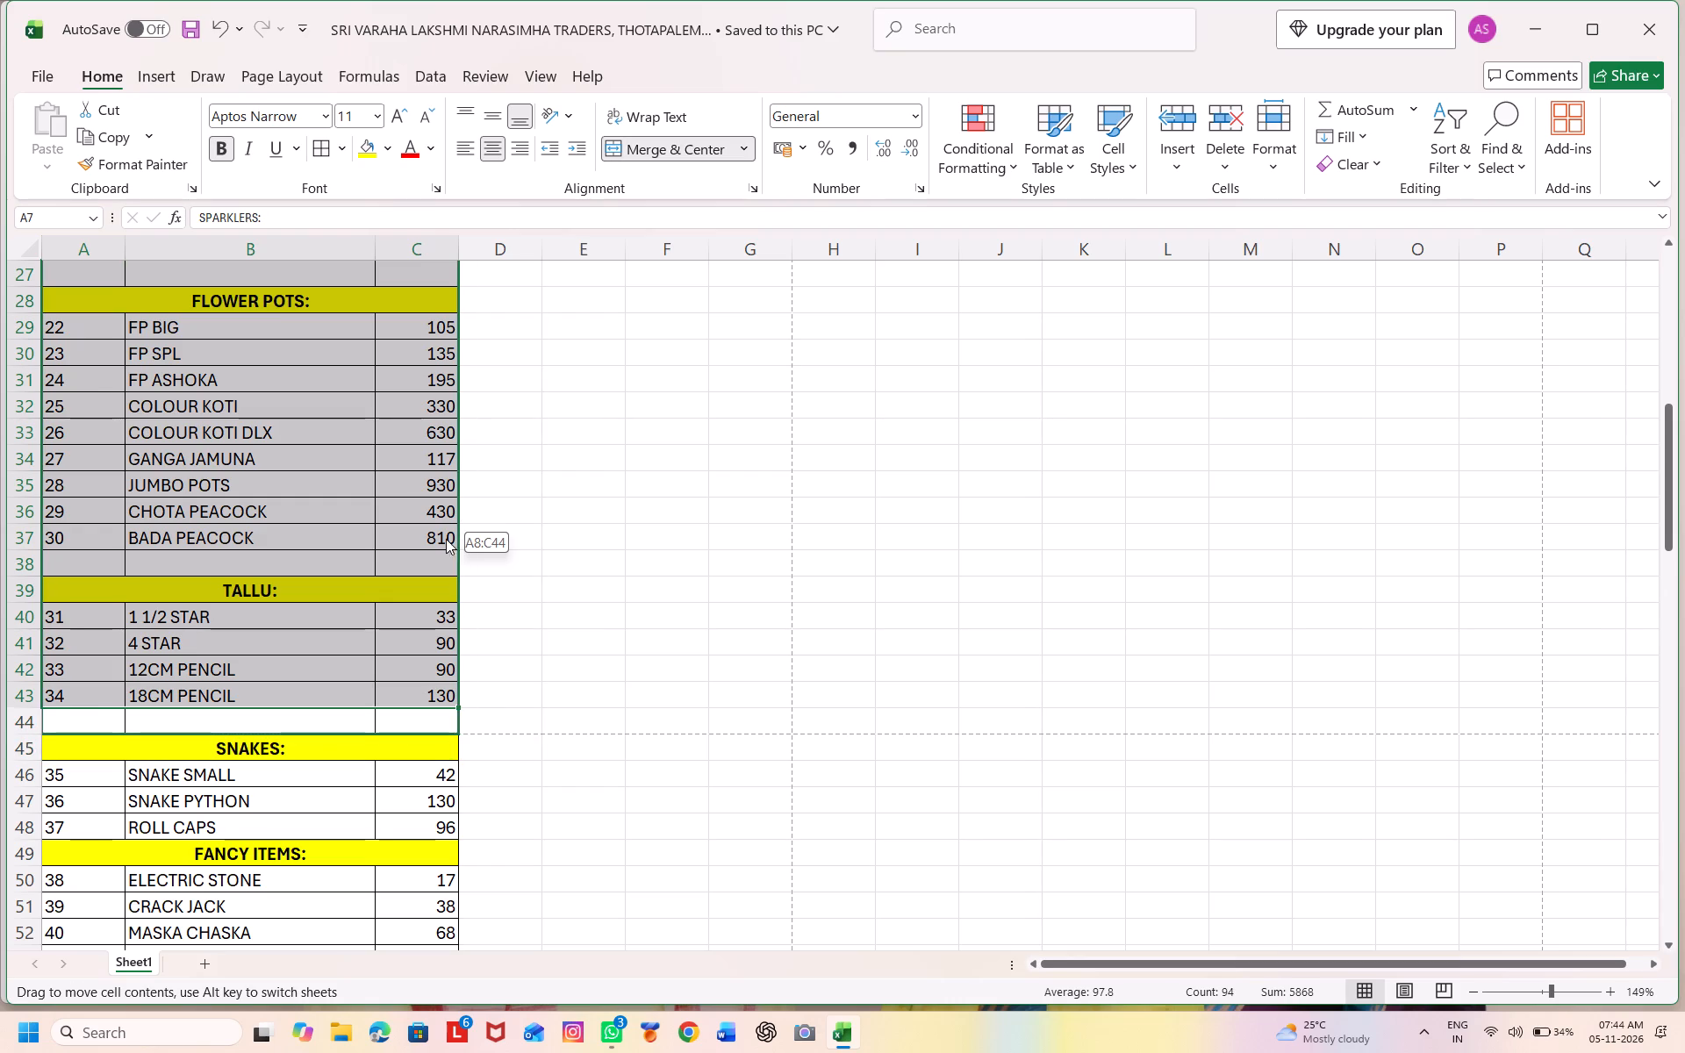
pyautogui.moveTo(446, 539); pyautogui.dragTo(434, 541)
pyautogui.press('Return')
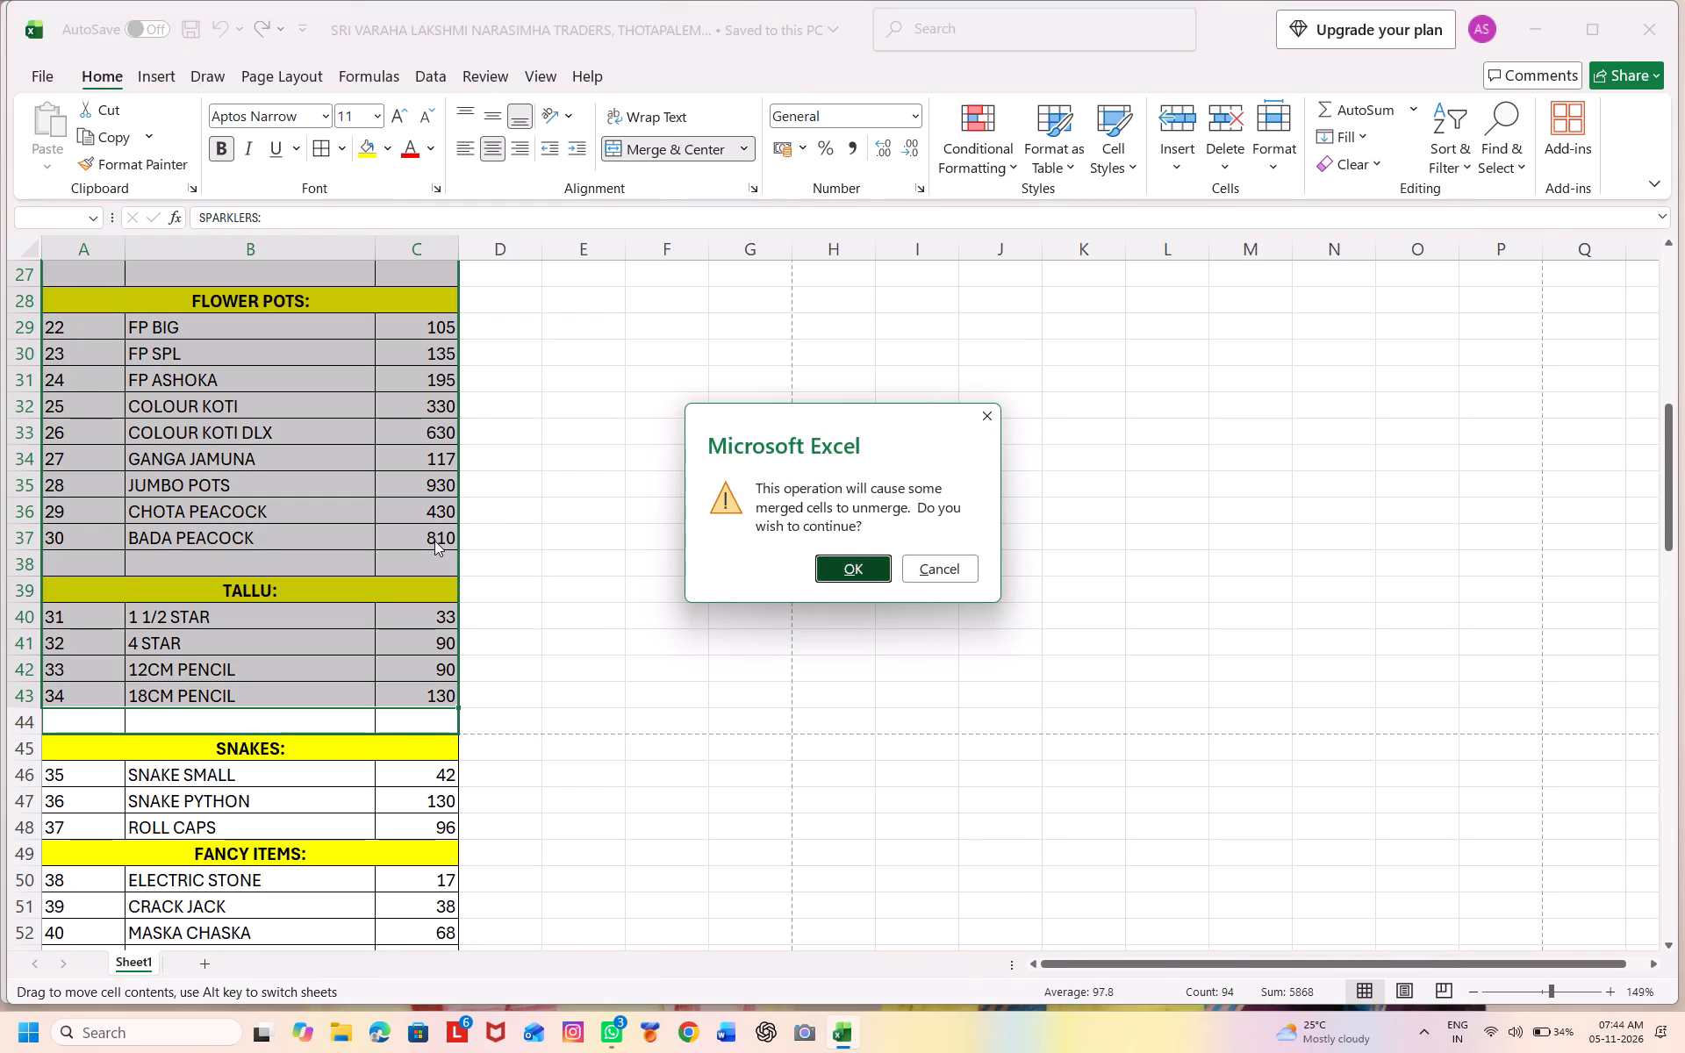
# Finish moving the block from the SPARKLERS heading to 18CM PENCIL down one row, leaving row 7 blank above it.
pyautogui.click(626, 517)
pyautogui.scroll(1, 626, 517)
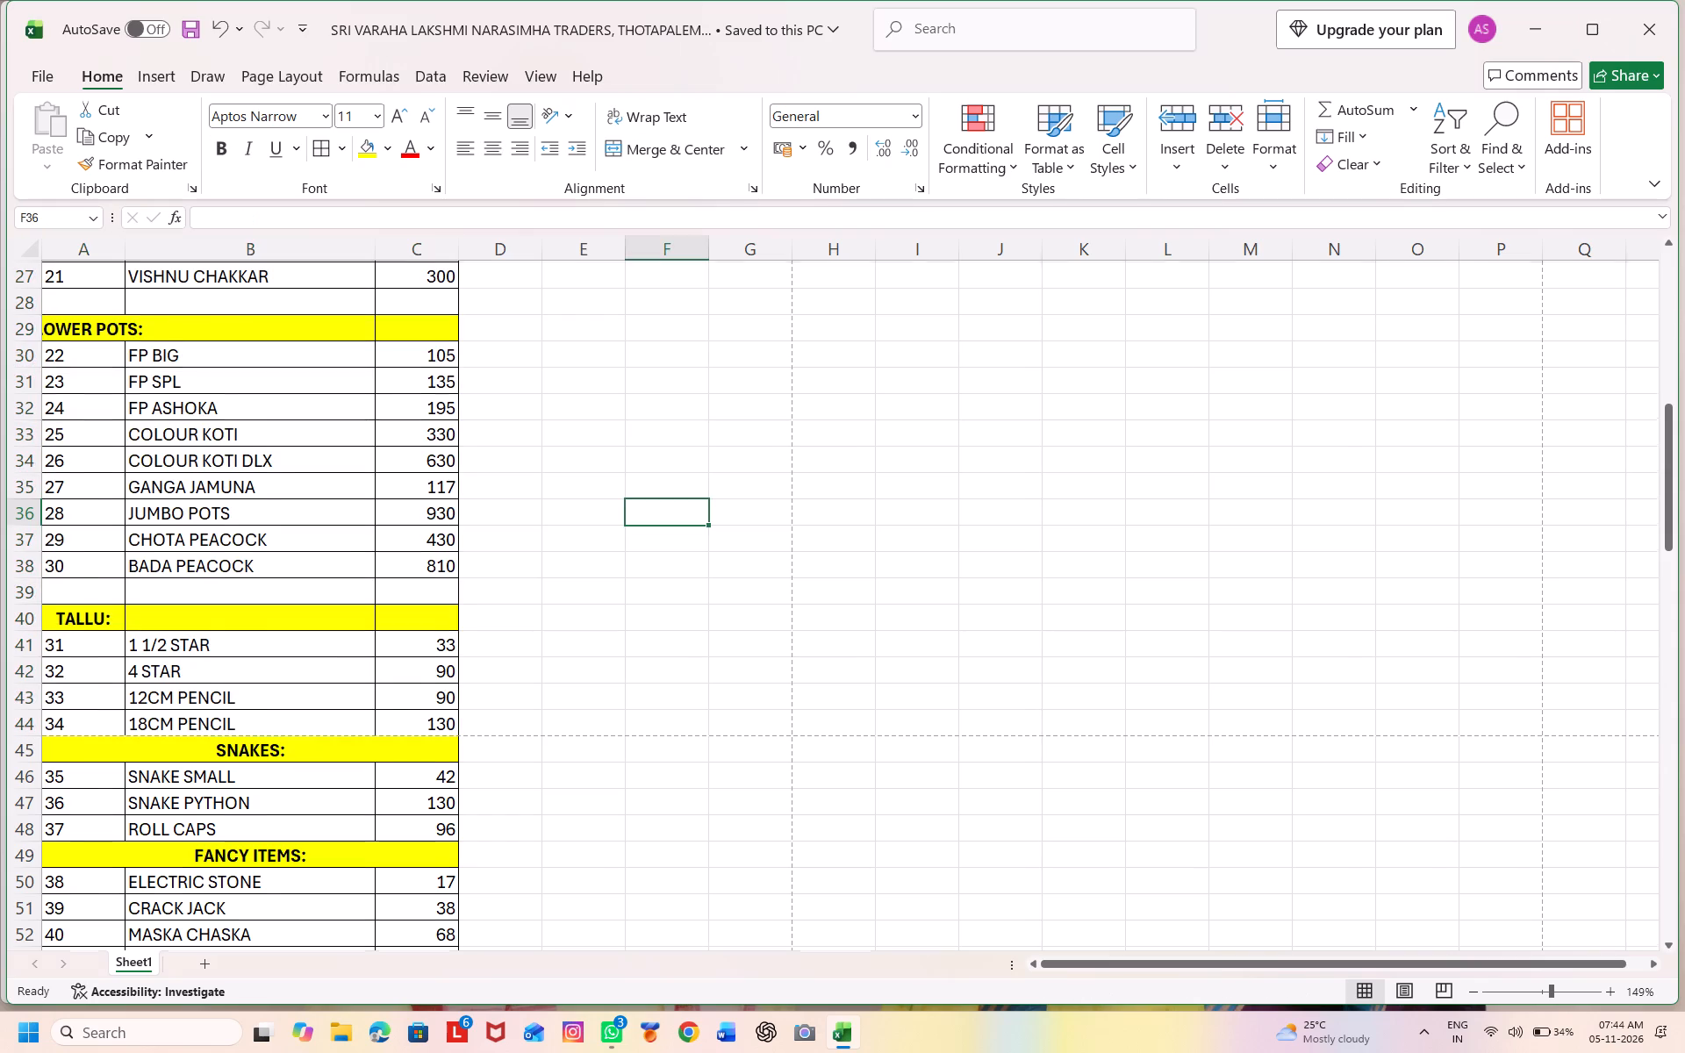
pyautogui.scroll(5, 626, 517)
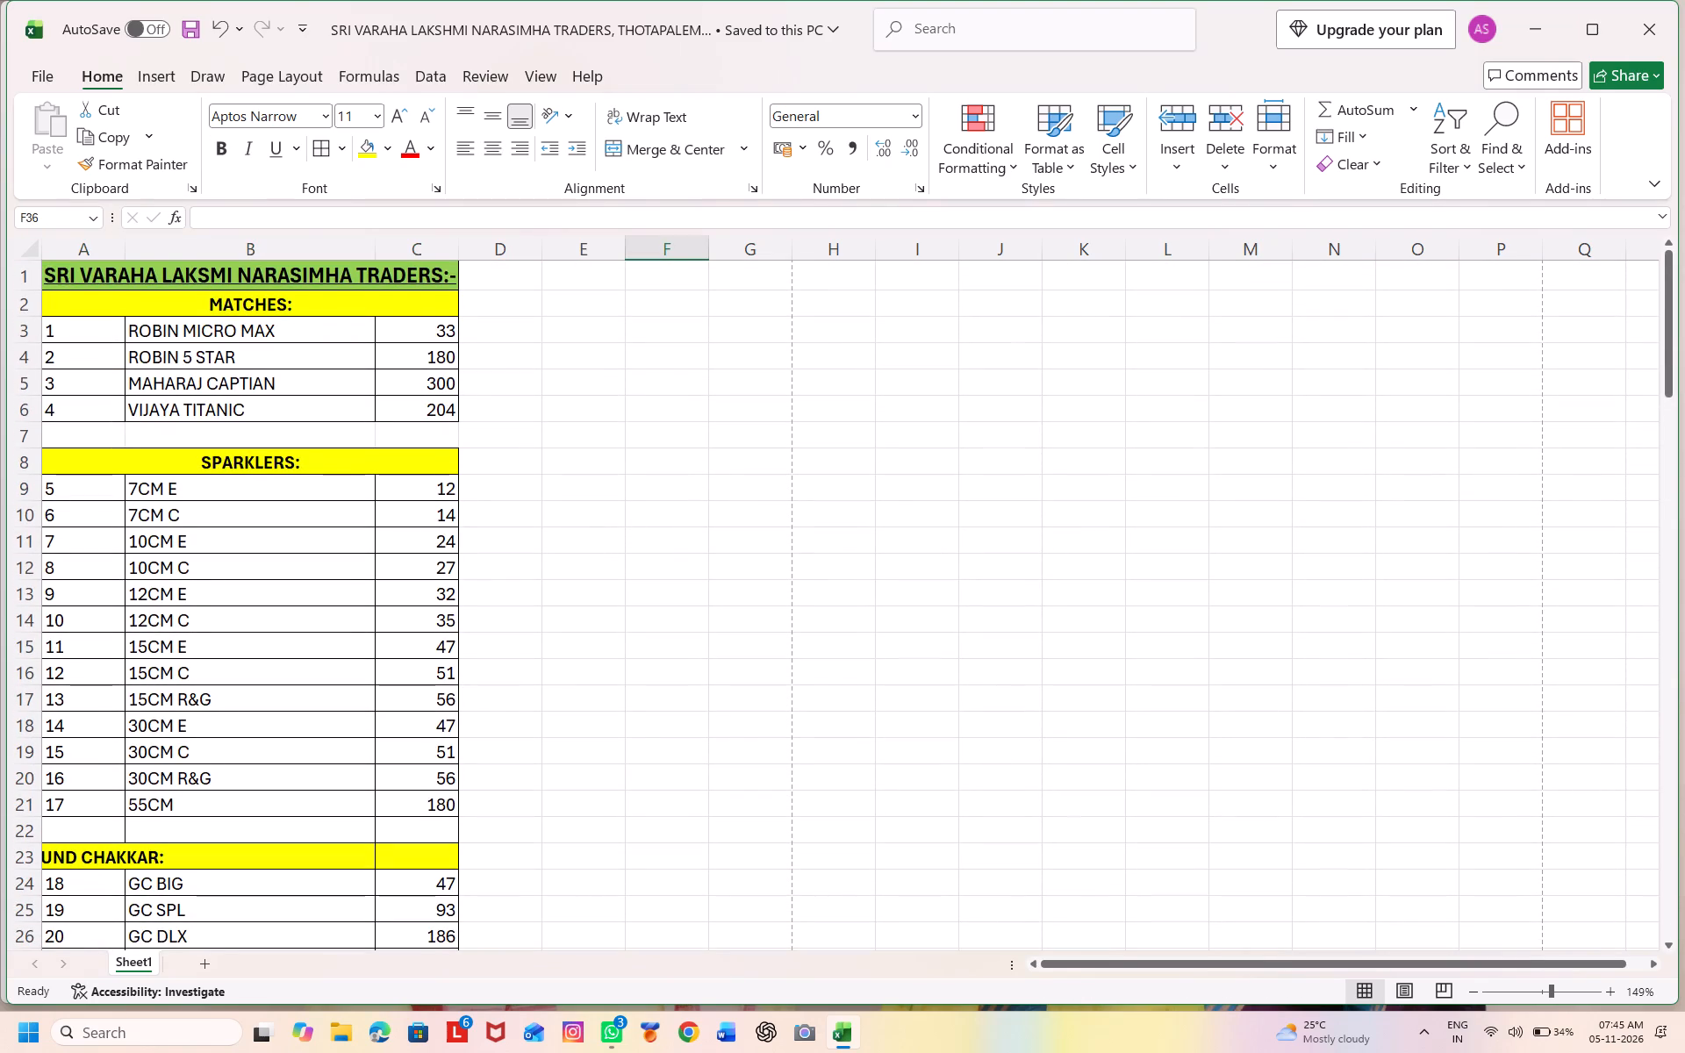
# Move the block from the FANCY ITEMS heading to MANDHARA BUDDILU down one row to A50:C118, leaving row 49 blank.
pyautogui.scroll(-3, 626, 517)
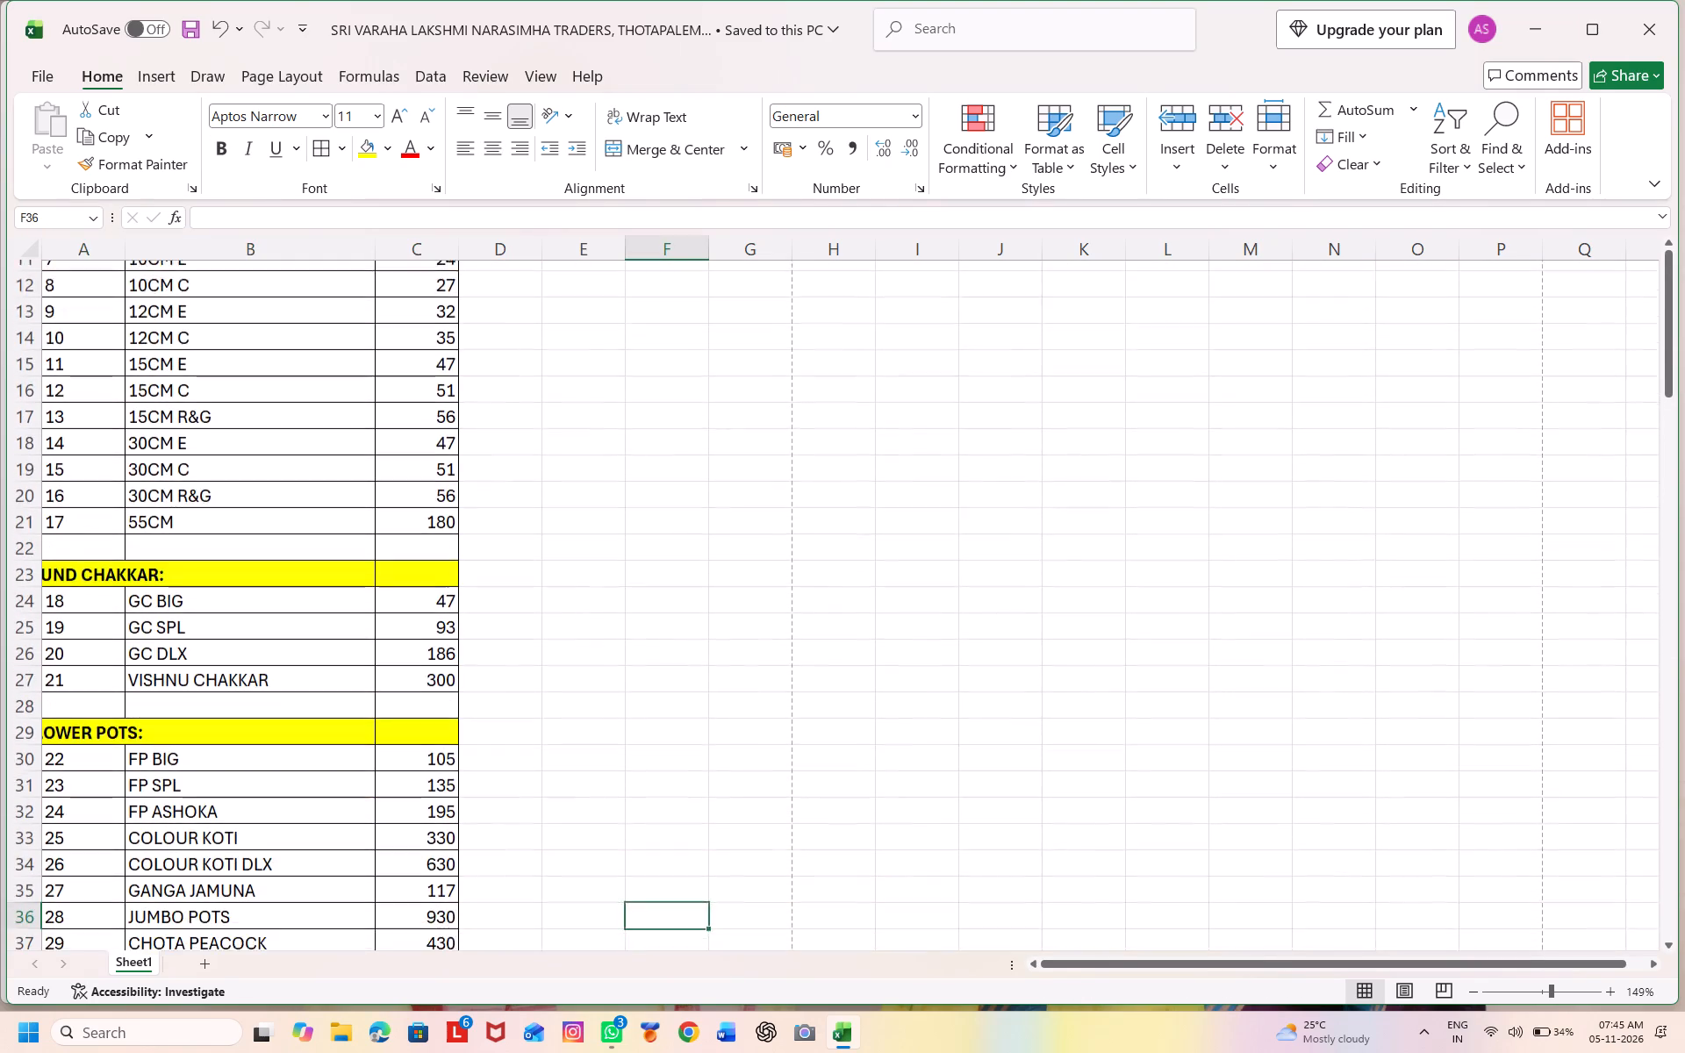
pyautogui.scroll(-9, 626, 517)
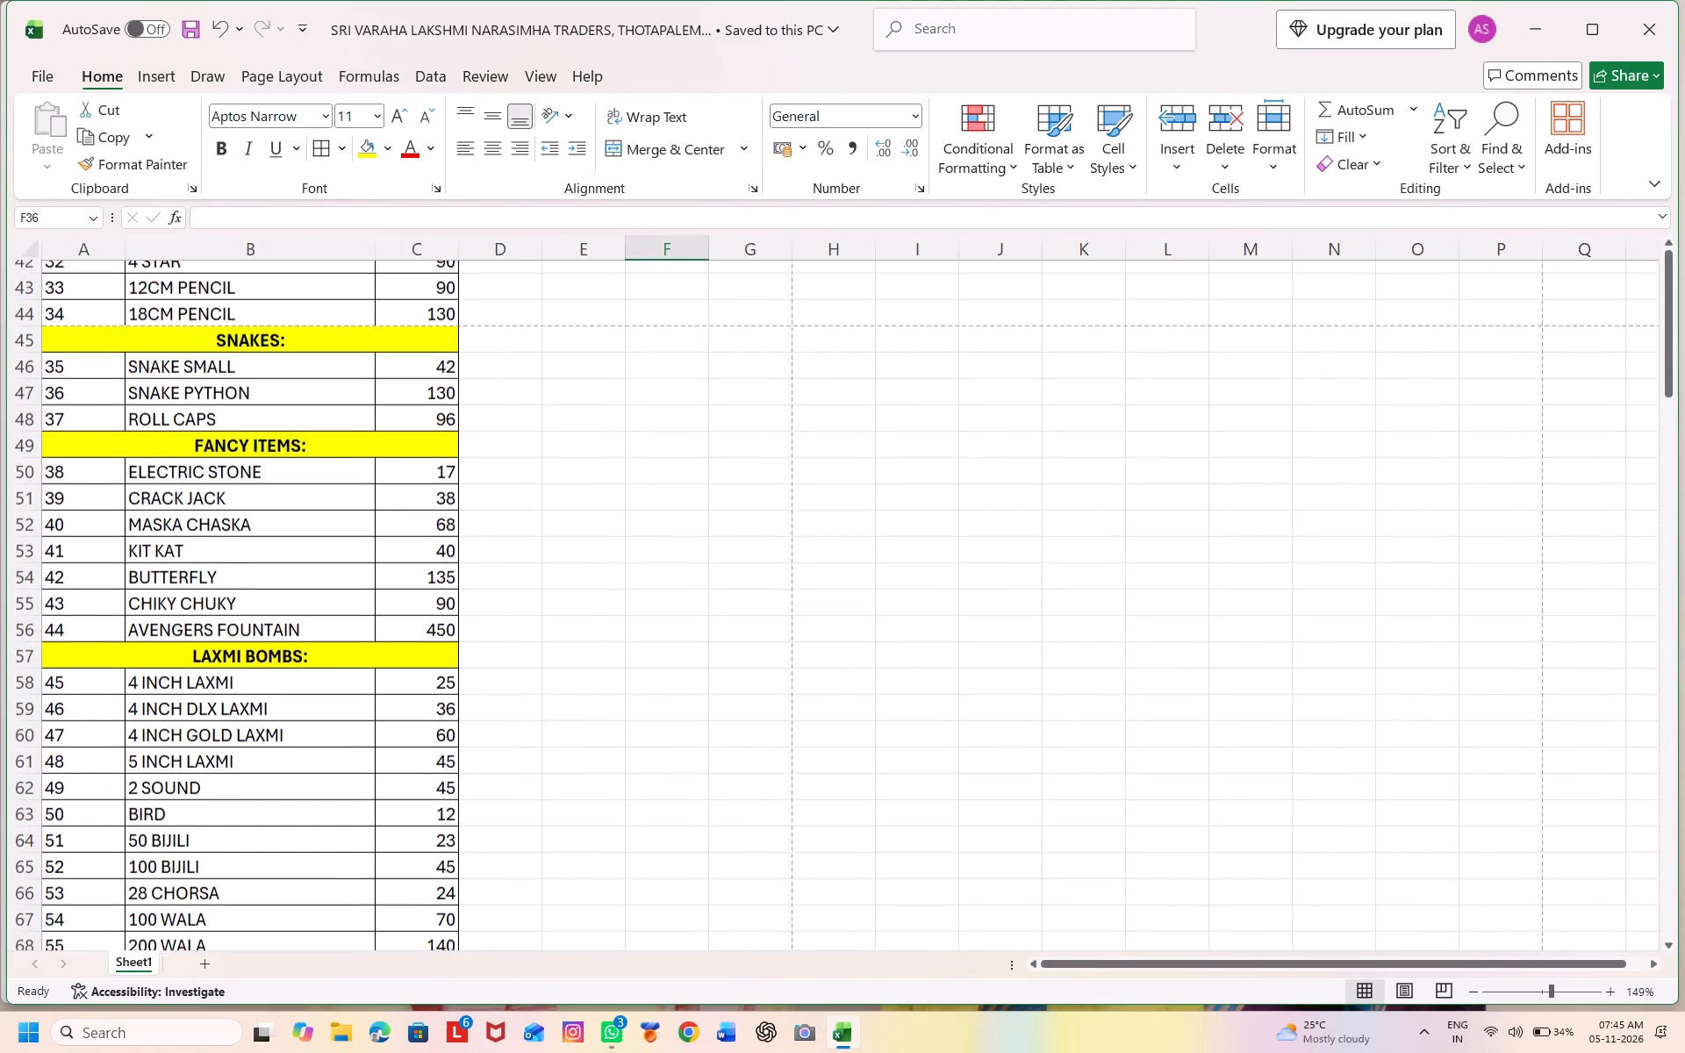
pyautogui.scroll(-2, 626, 517)
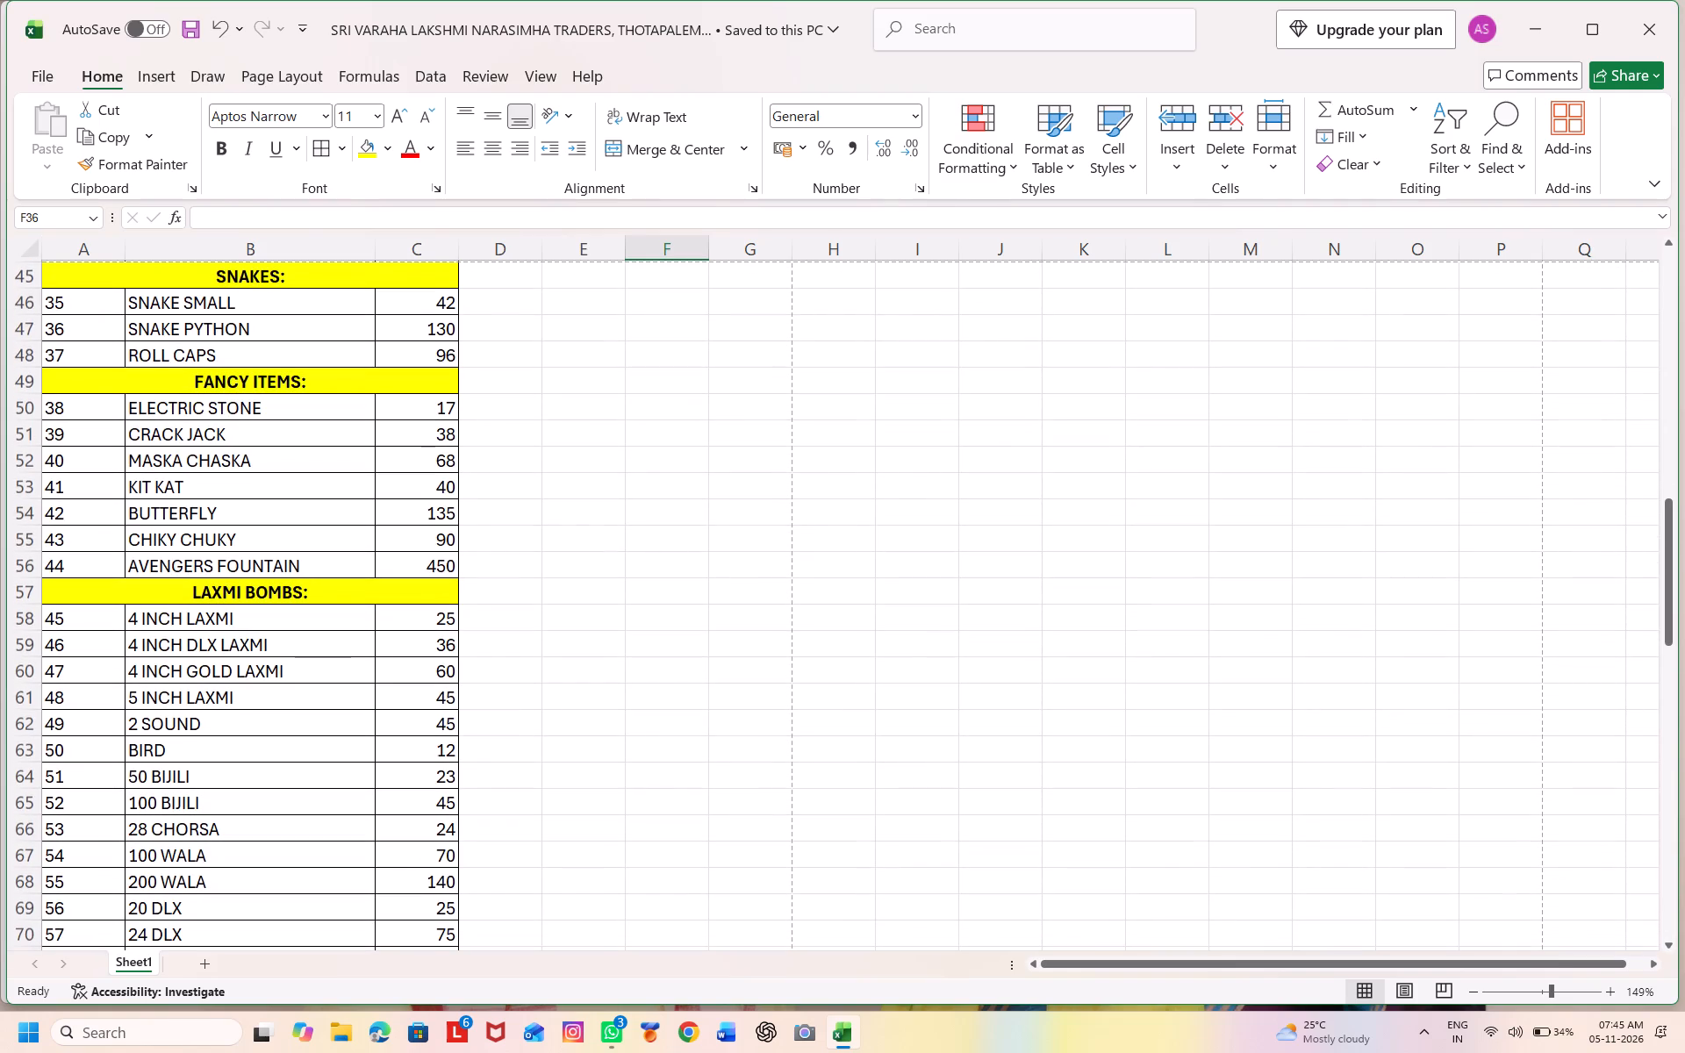
pyautogui.scroll(-1, 626, 517)
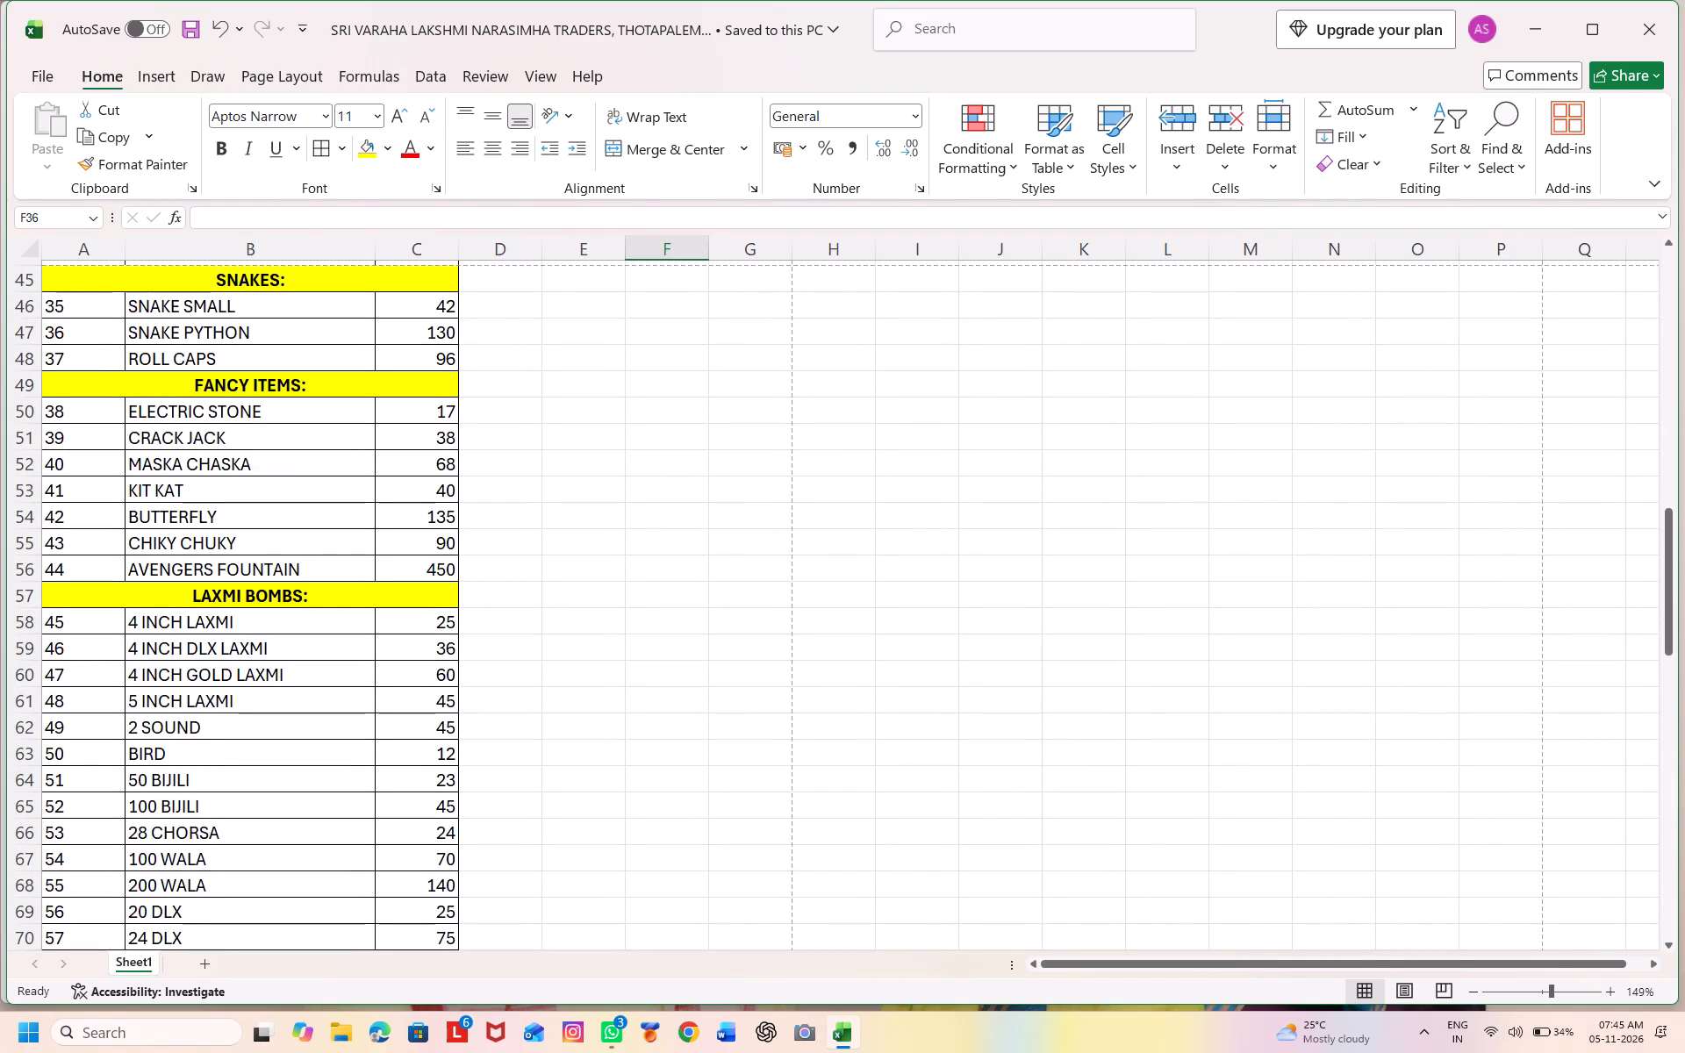
pyautogui.moveTo(67, 389); pyautogui.dragTo(196, 570)
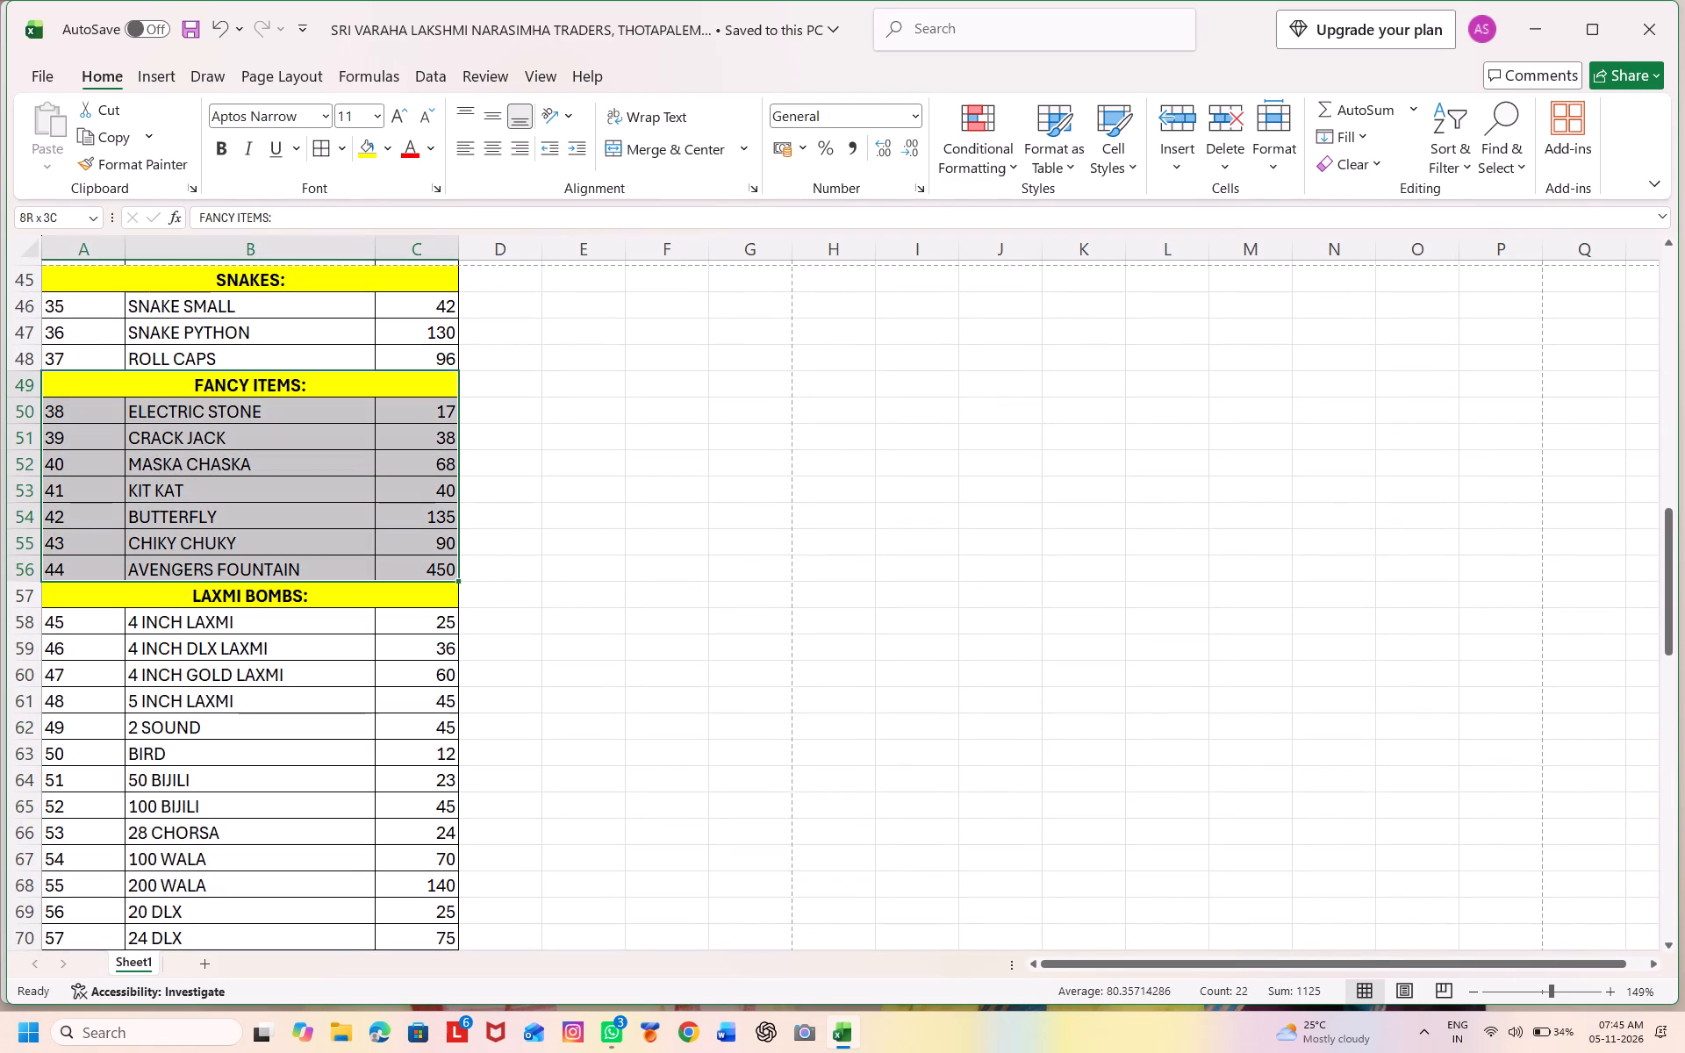
pyautogui.moveTo(196, 570); pyautogui.dragTo(195, 1052)
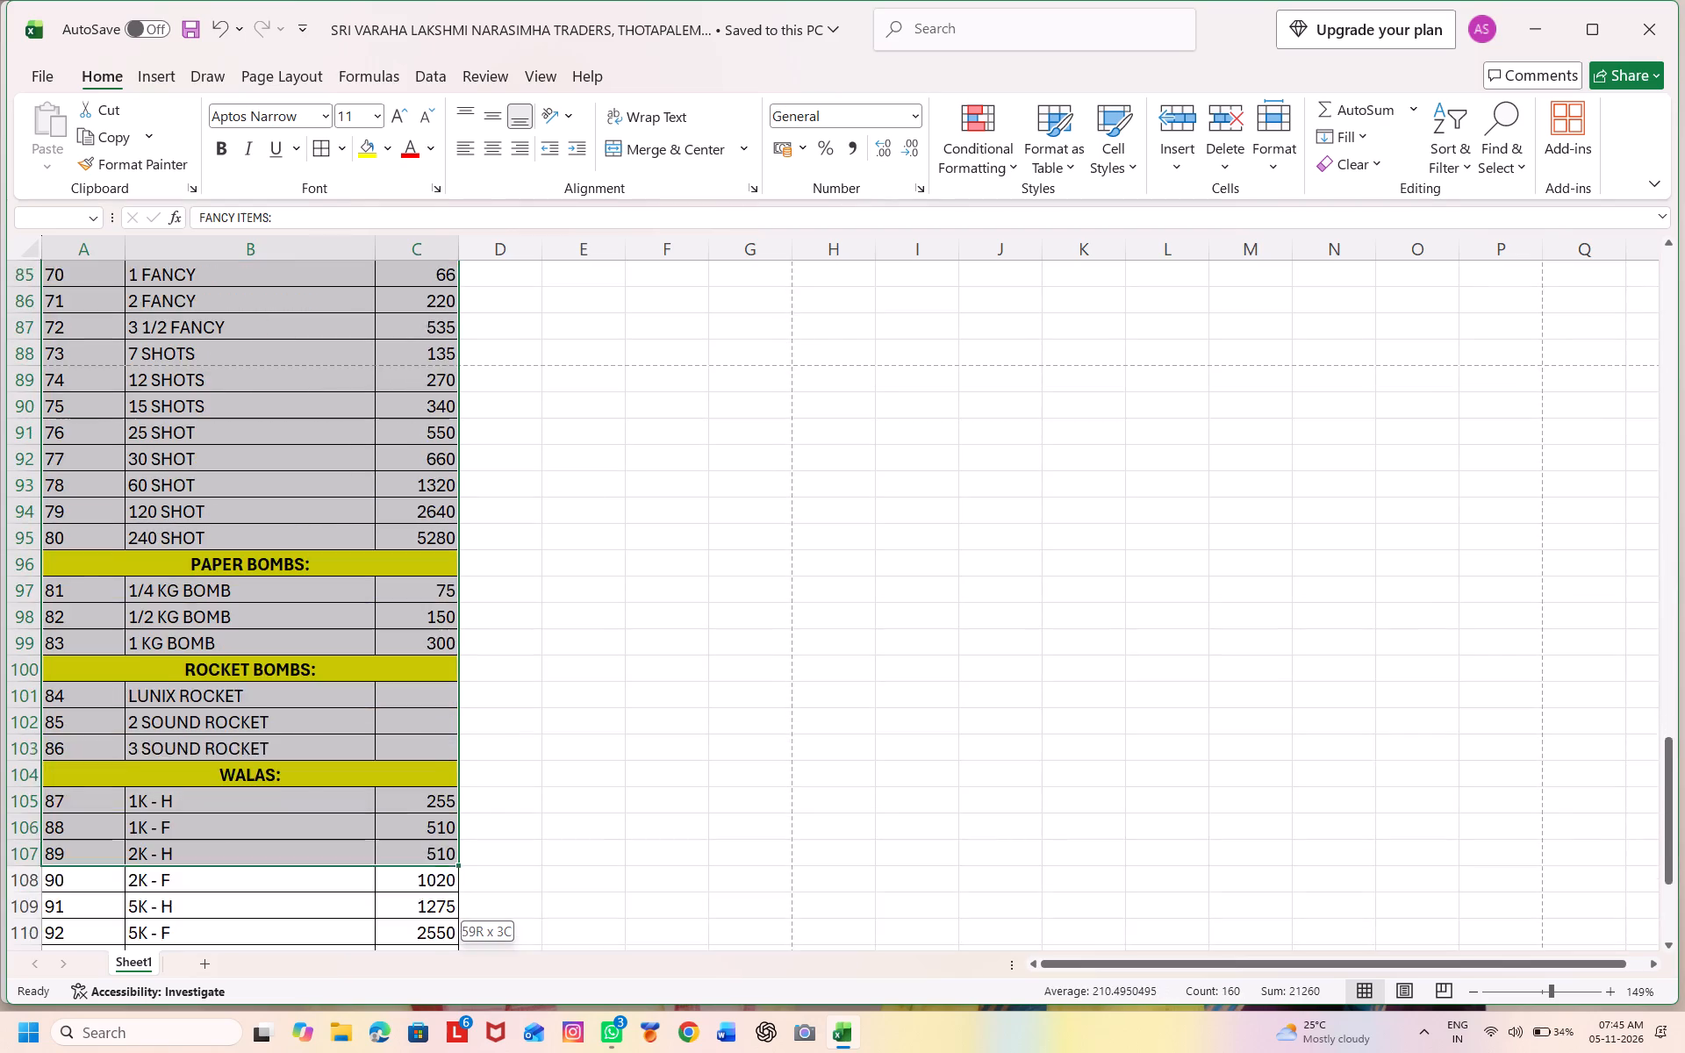
pyautogui.moveTo(195, 1052); pyautogui.dragTo(188, 1052)
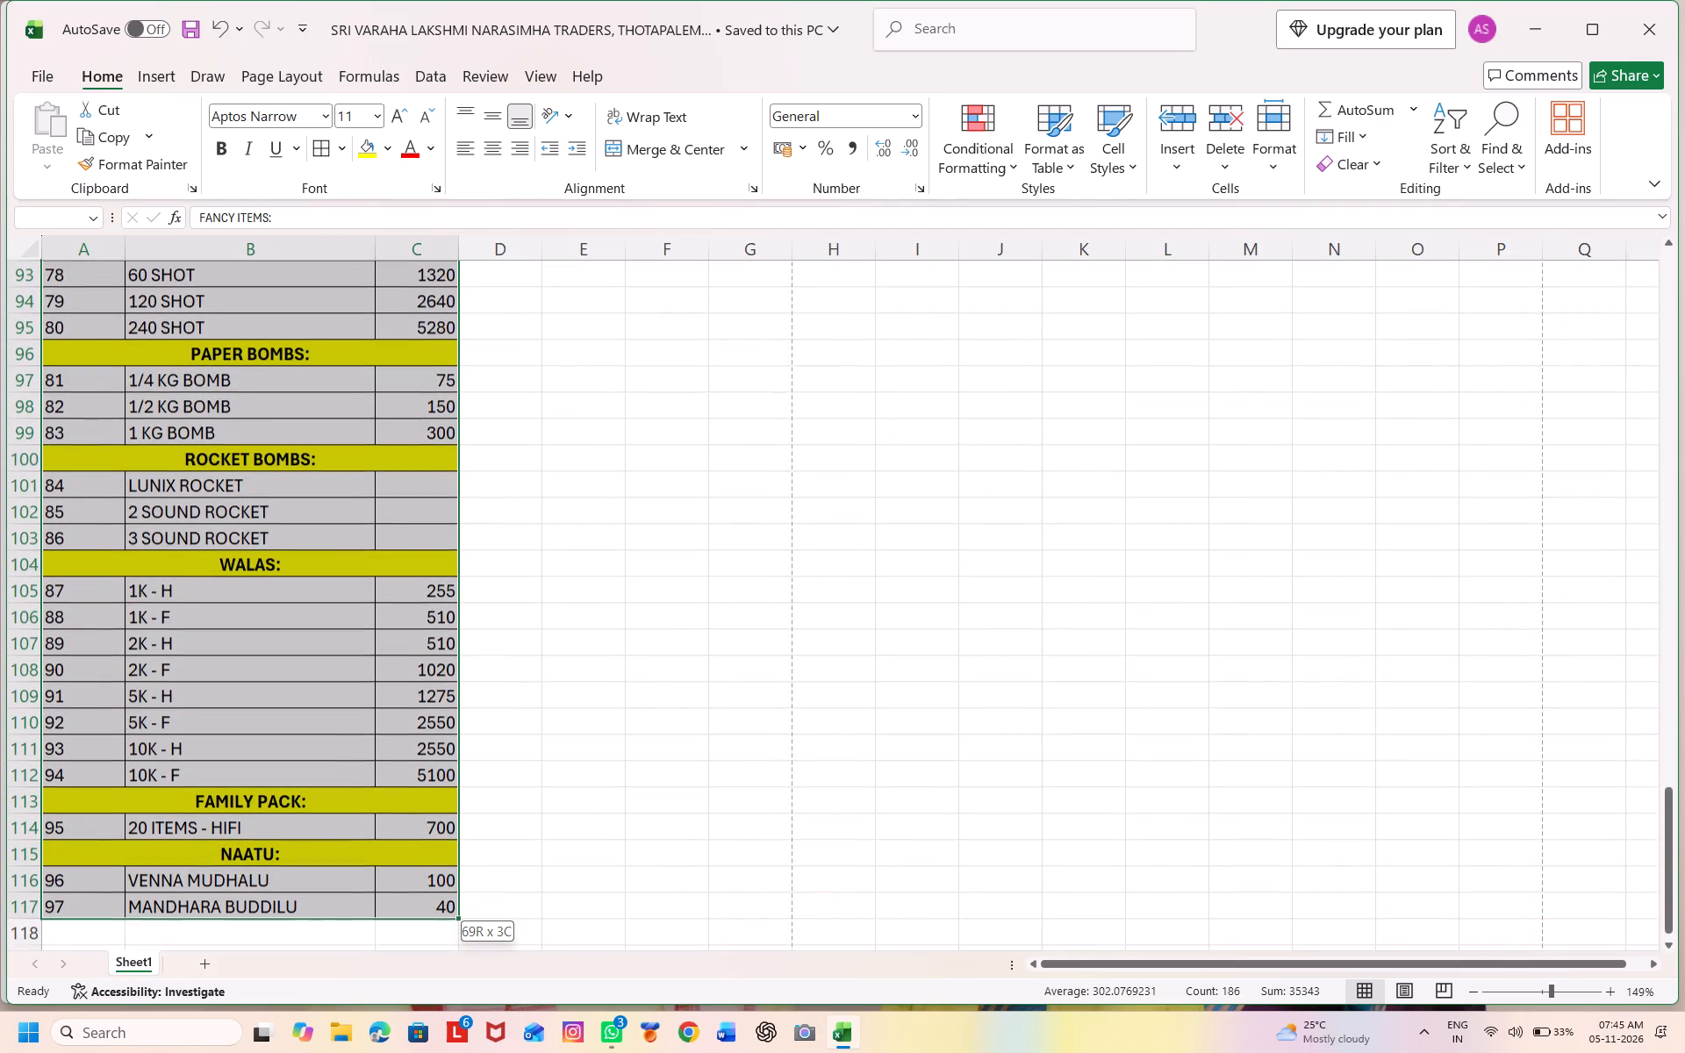
pyautogui.moveTo(188, 1052); pyautogui.dragTo(215, 828)
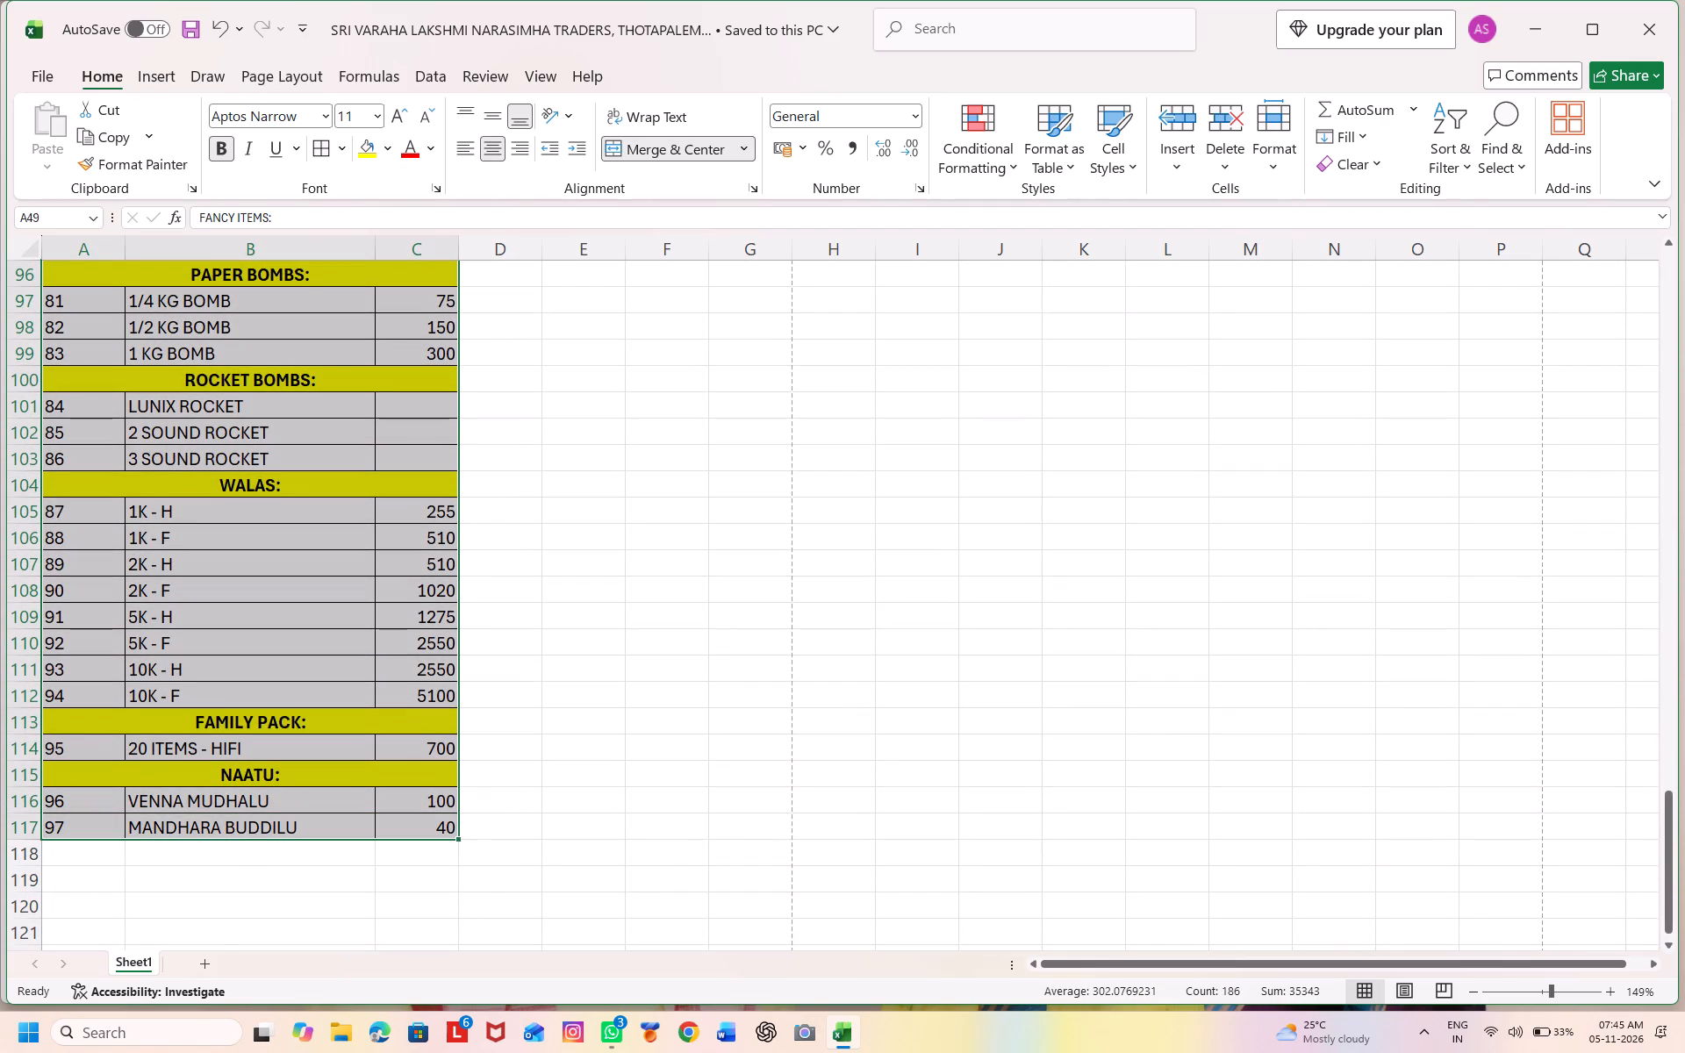
pyautogui.moveTo(457, 599); pyautogui.dragTo(457, 621)
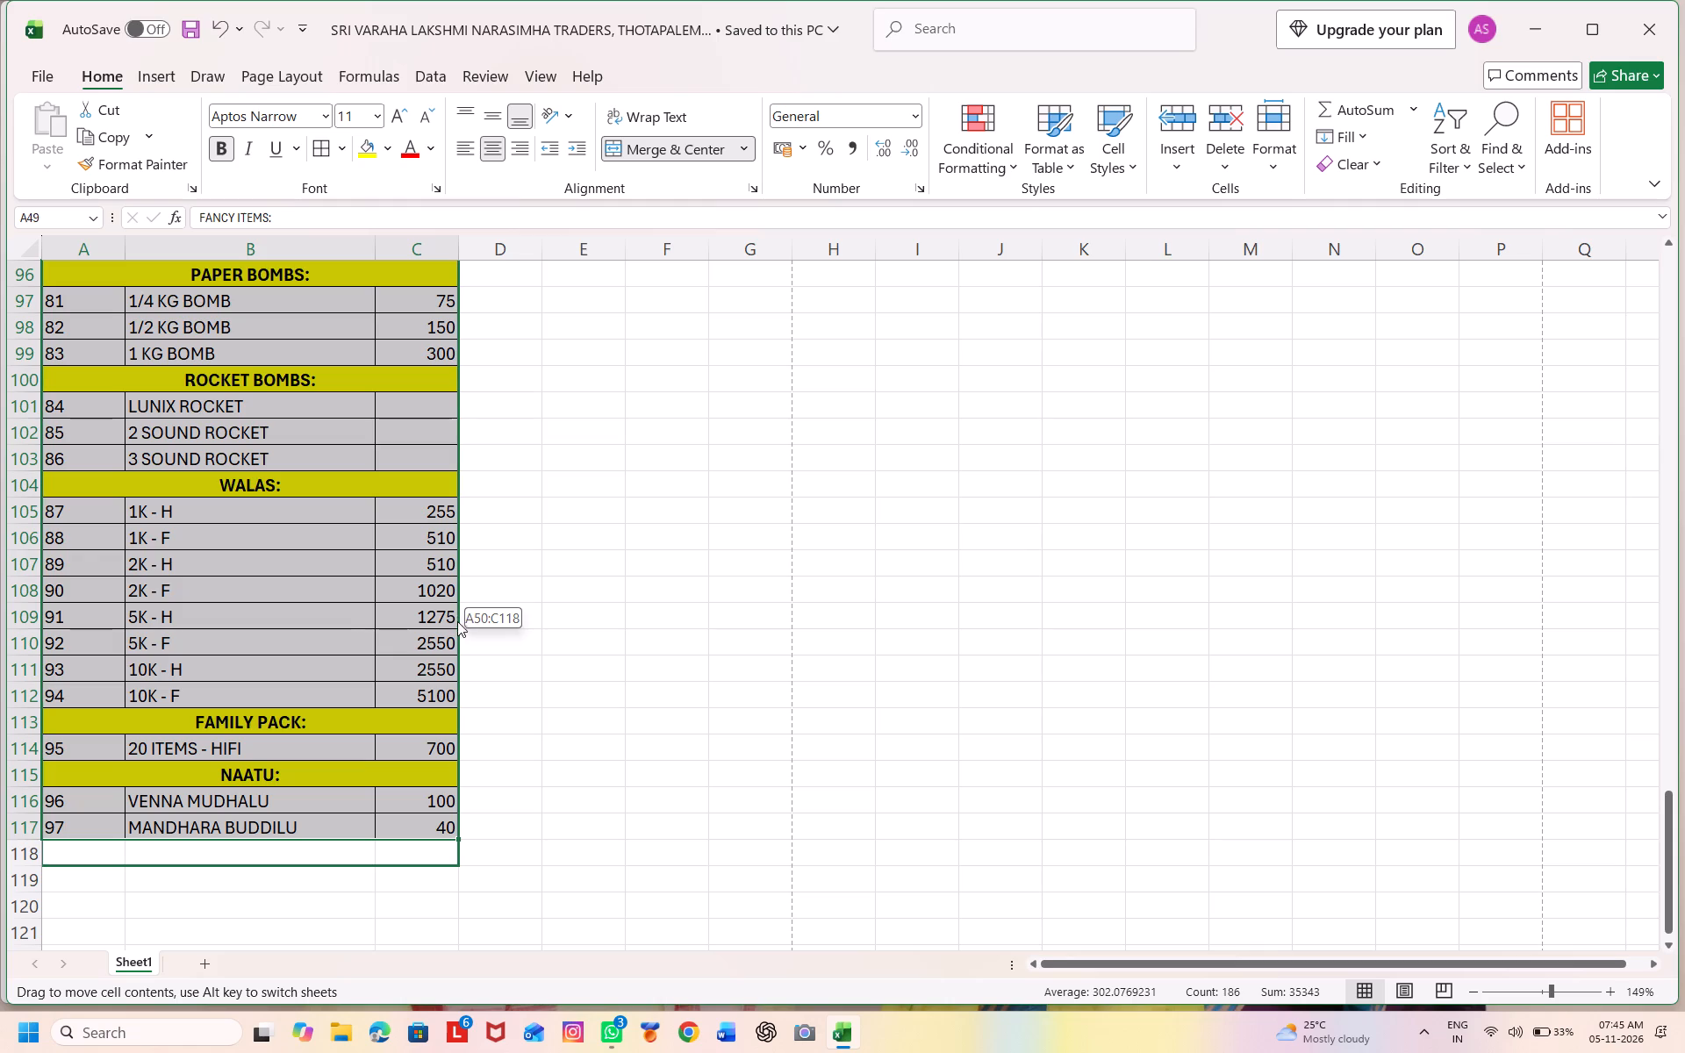
pyautogui.moveTo(457, 621); pyautogui.dragTo(457, 624)
pyautogui.press('Return')
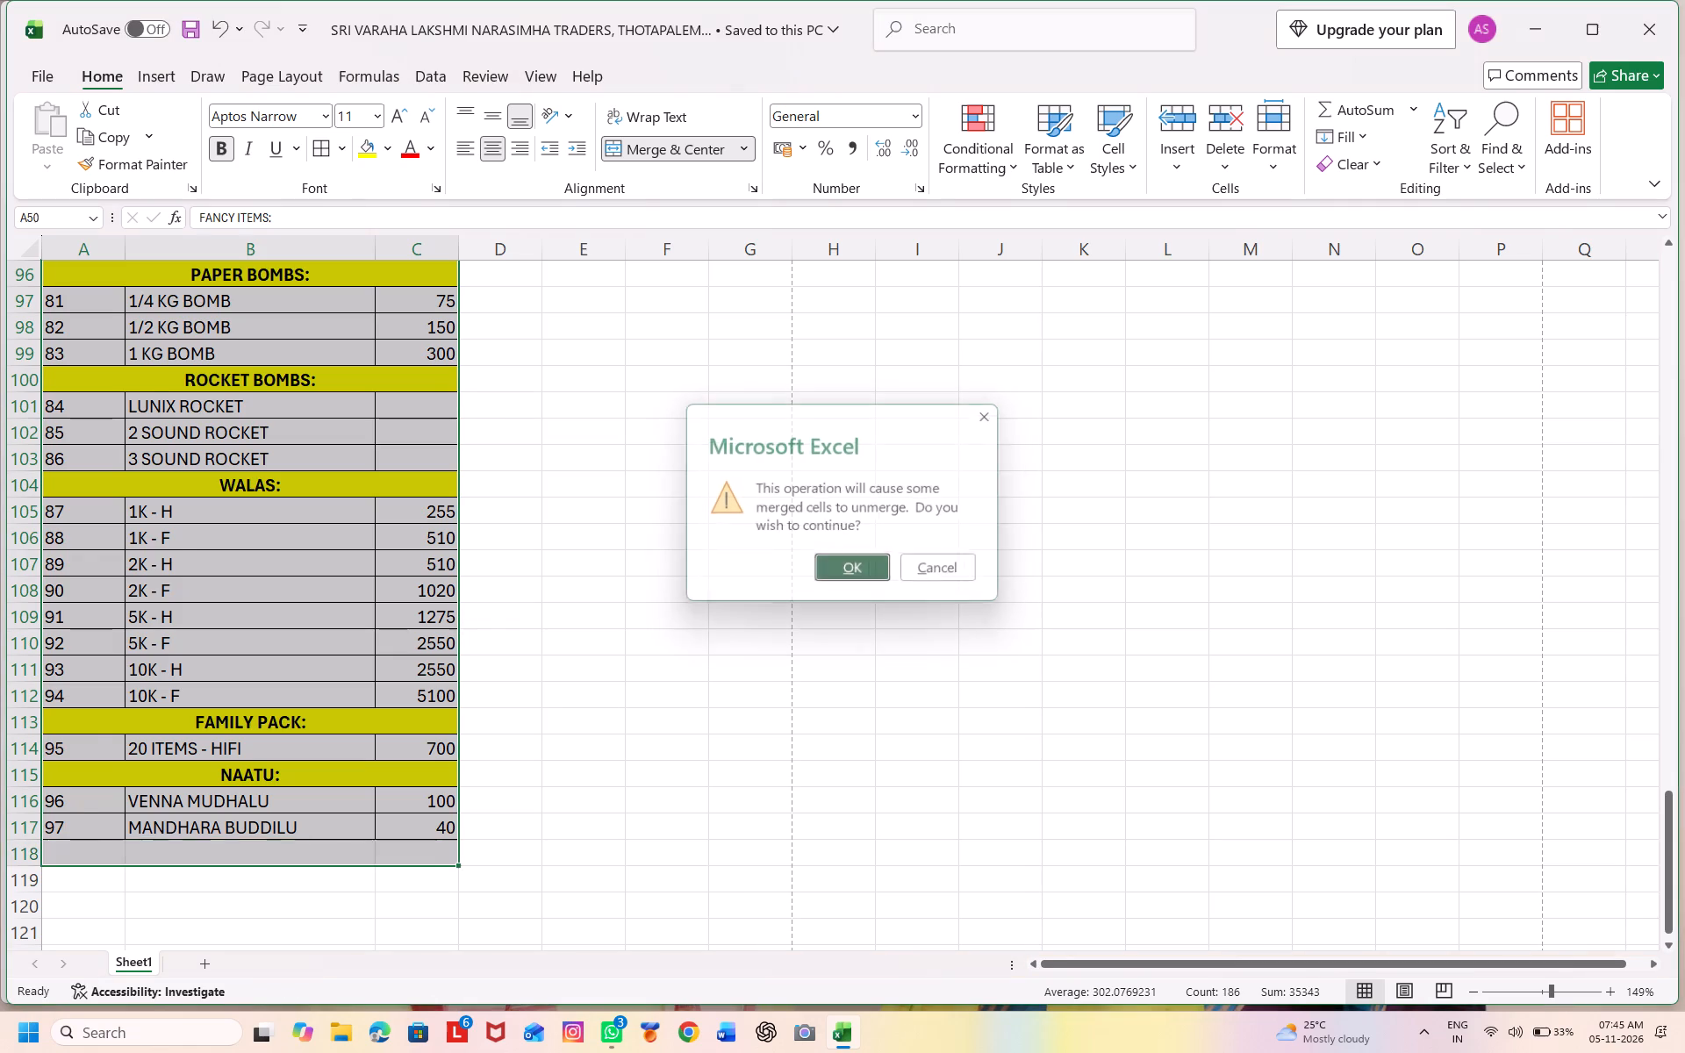
pyautogui.click(696, 529)
# Move the block from the LAXMI BOMBS heading to MANDHARA BUDDILU down one row to A59:C119, leaving row 58 blank.
pyautogui.scroll(9, 696, 529)
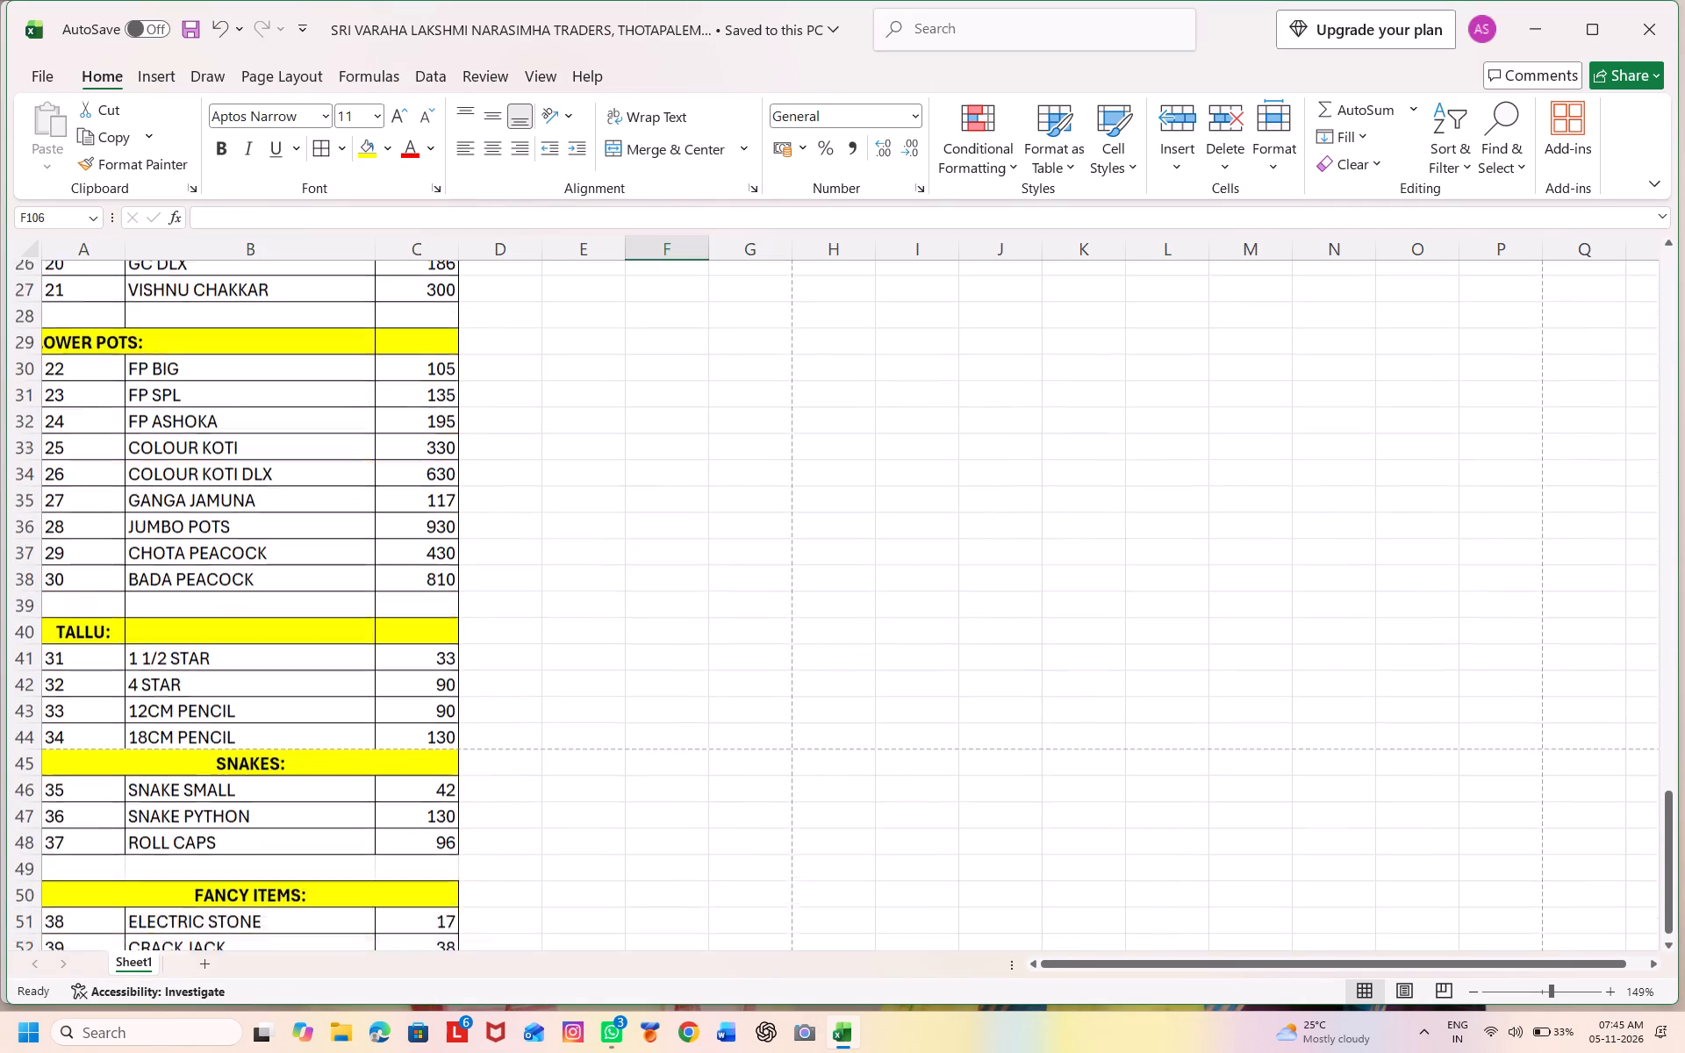
pyautogui.scroll(1, 696, 529)
pyautogui.scroll(-2, 696, 529)
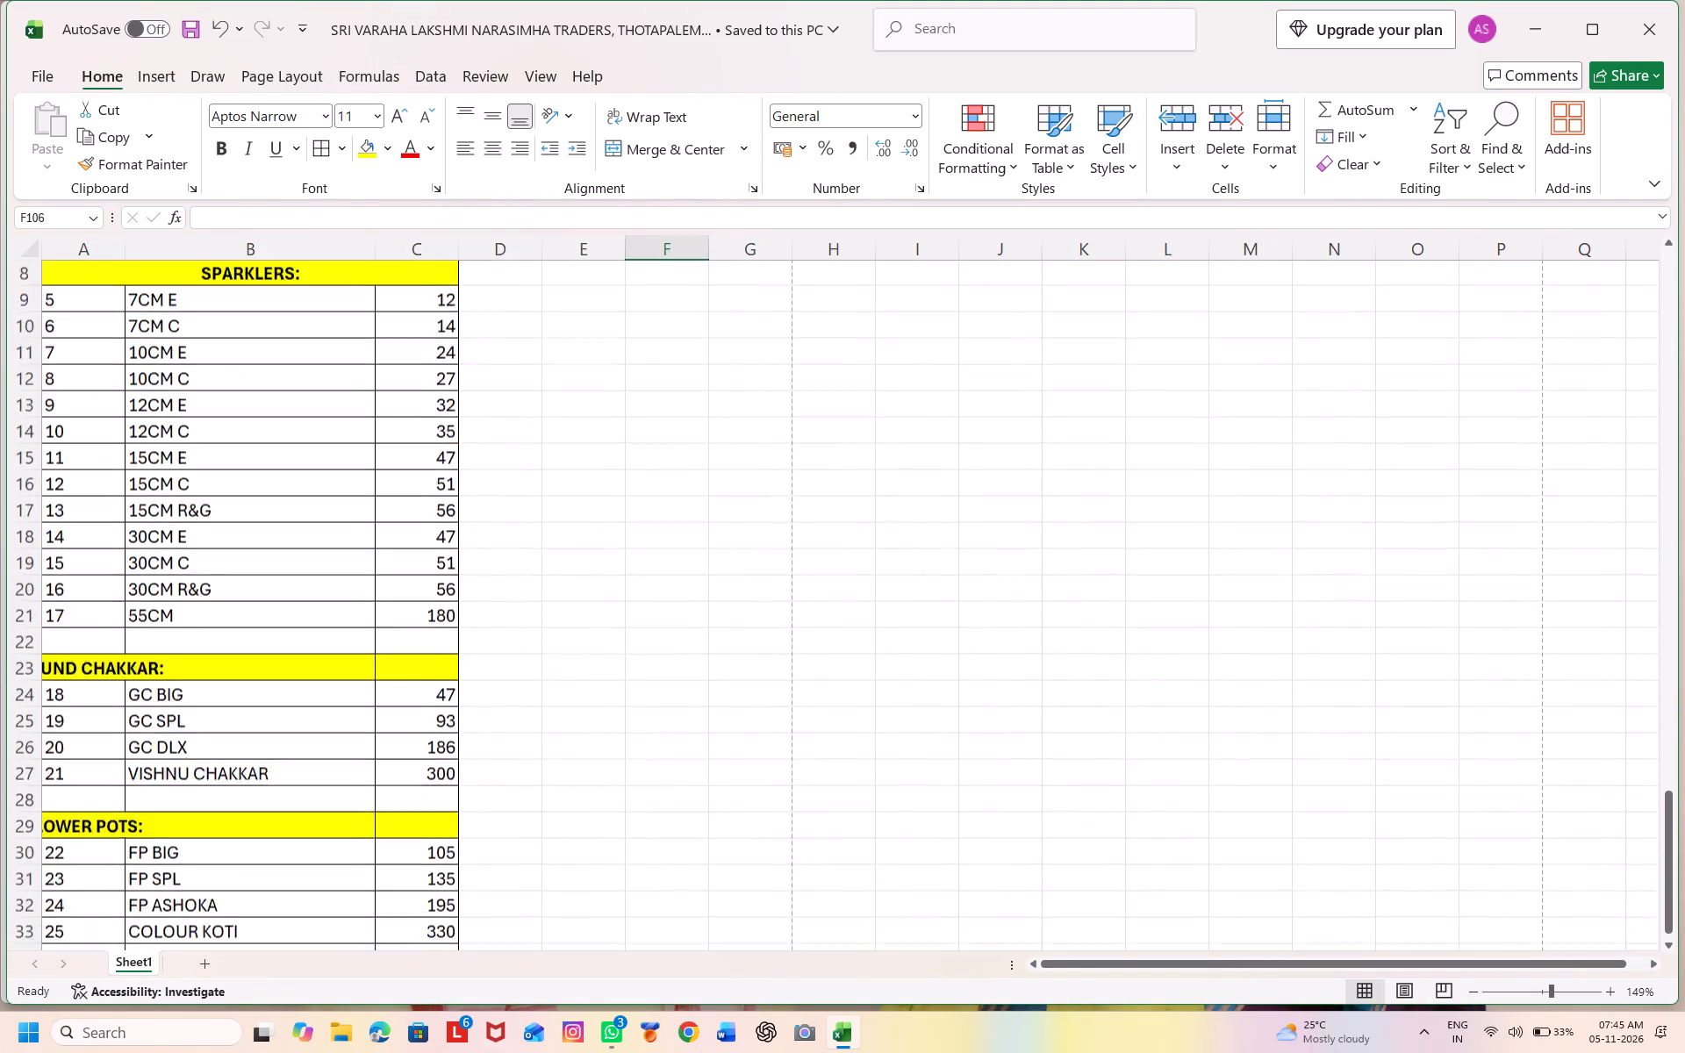
pyautogui.scroll(-8, 696, 529)
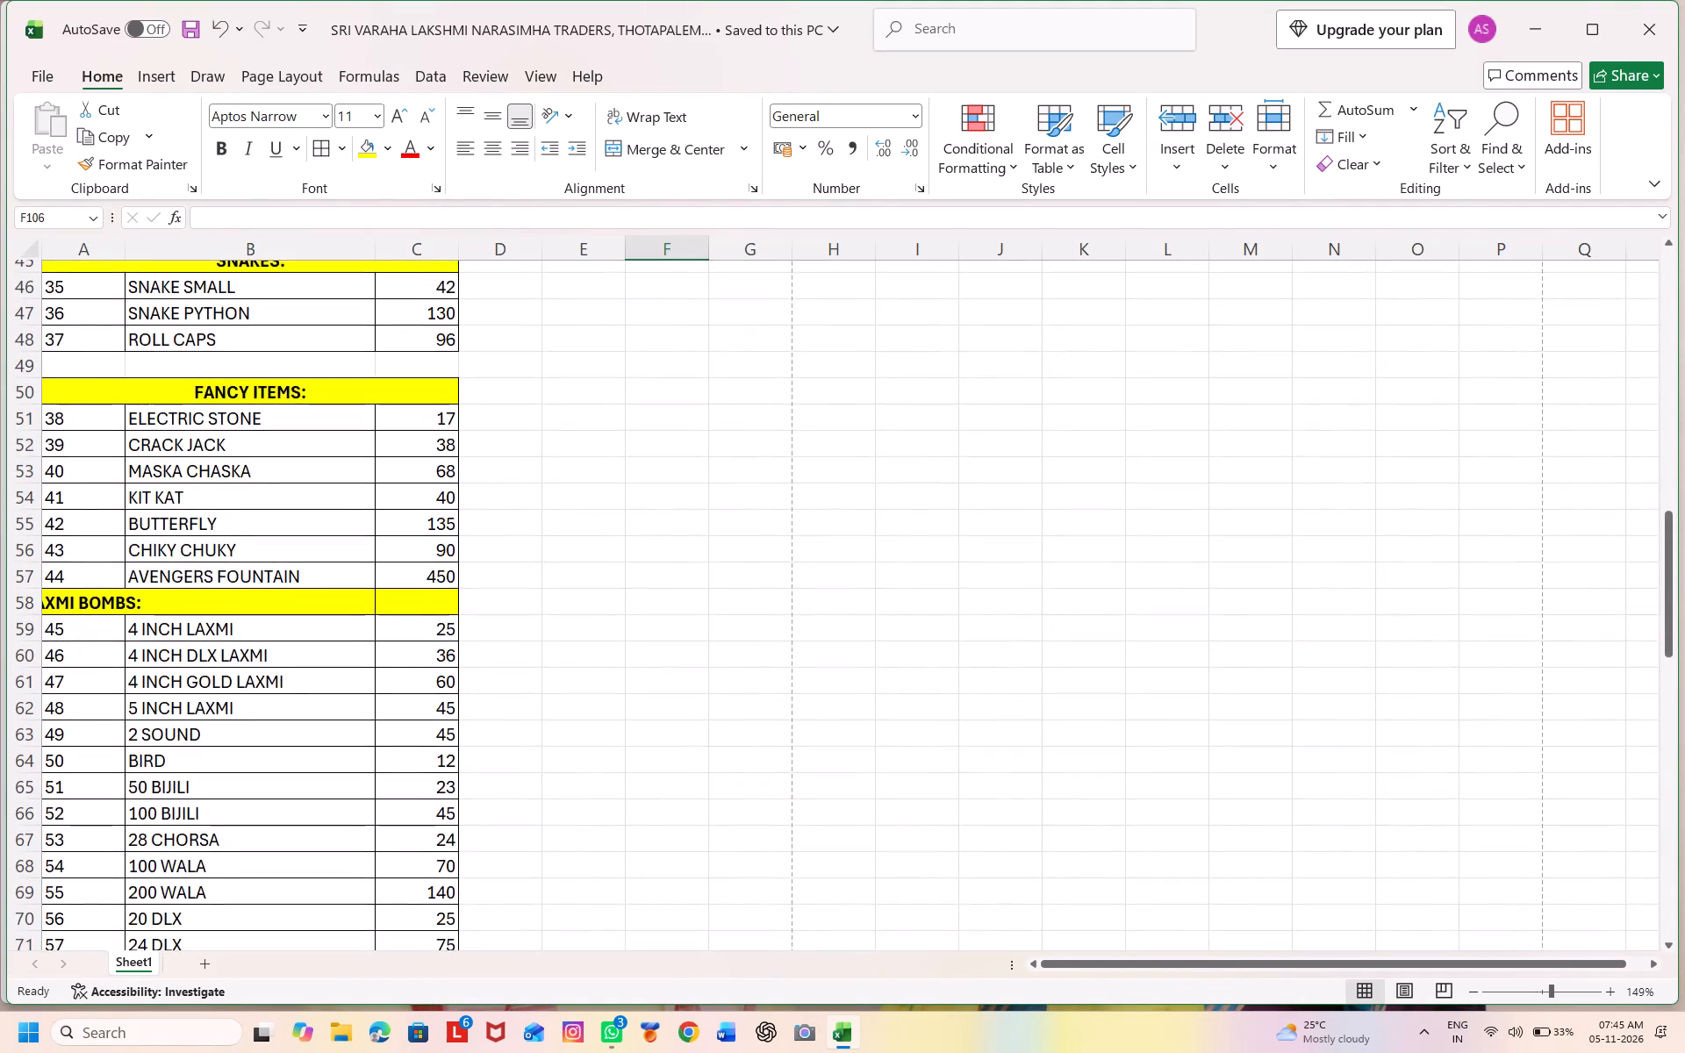
pyautogui.scroll(-4, 696, 529)
pyautogui.scroll(2, 685, 688)
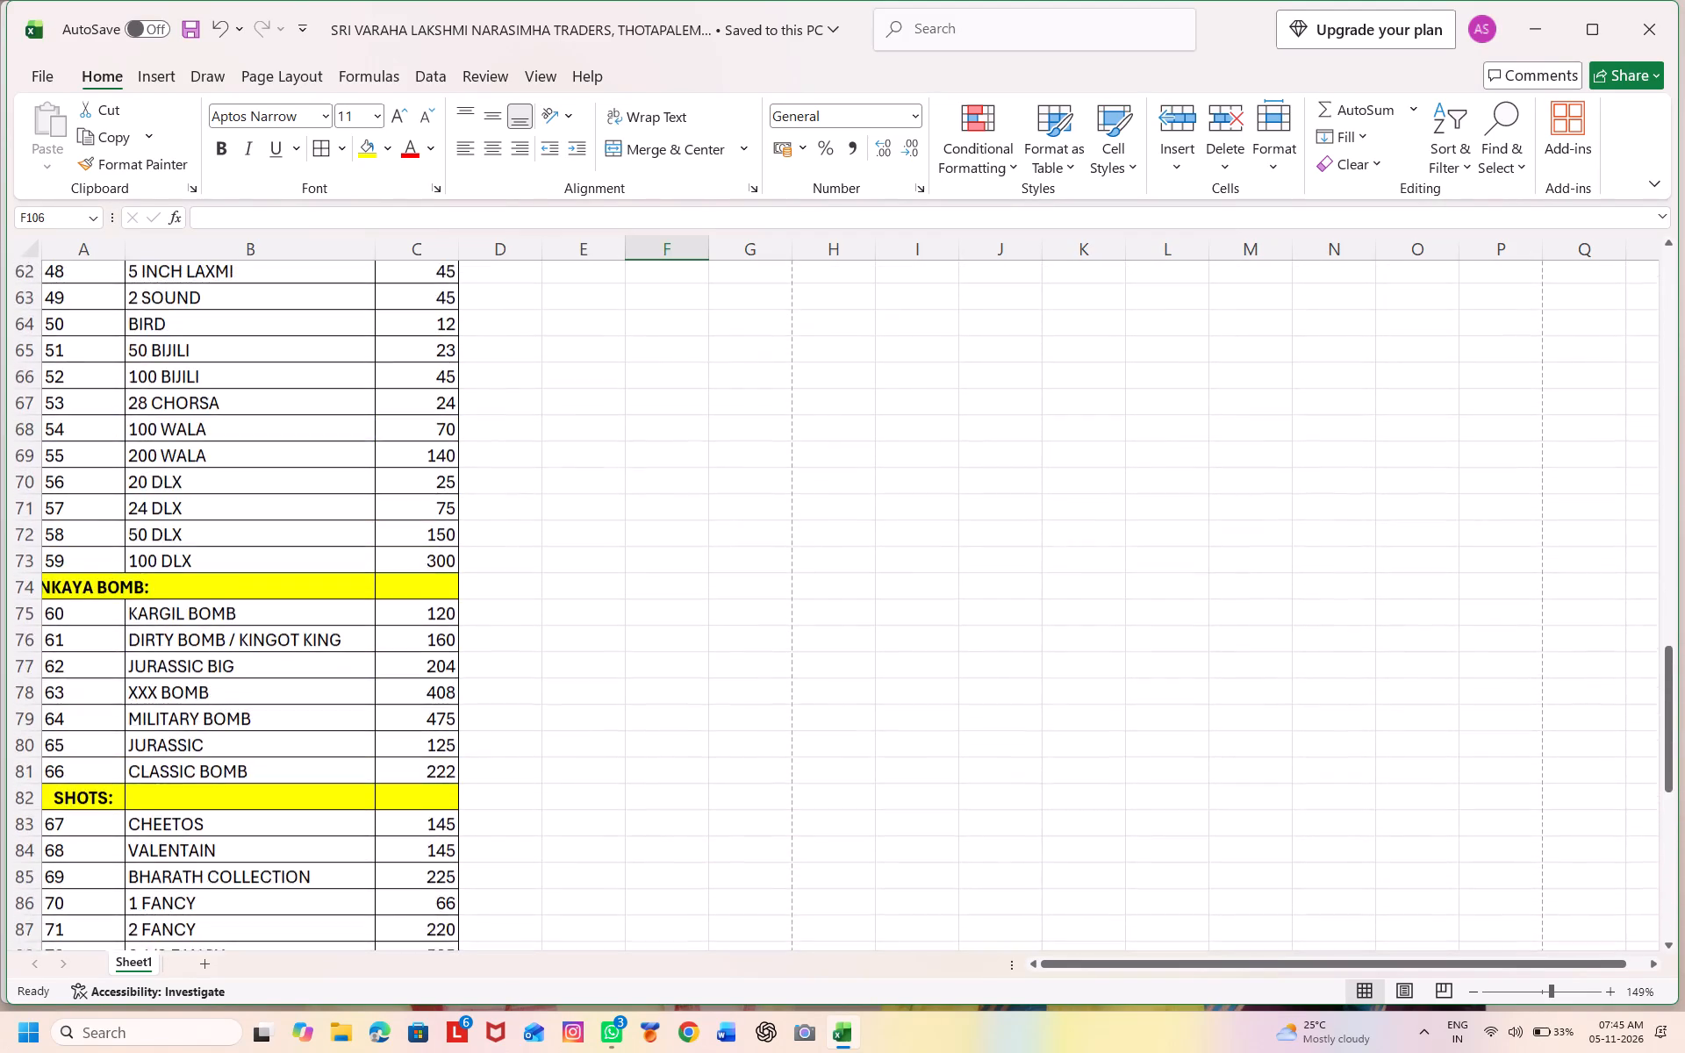
pyautogui.scroll(2, 685, 688)
pyautogui.scroll(4, 269, 363)
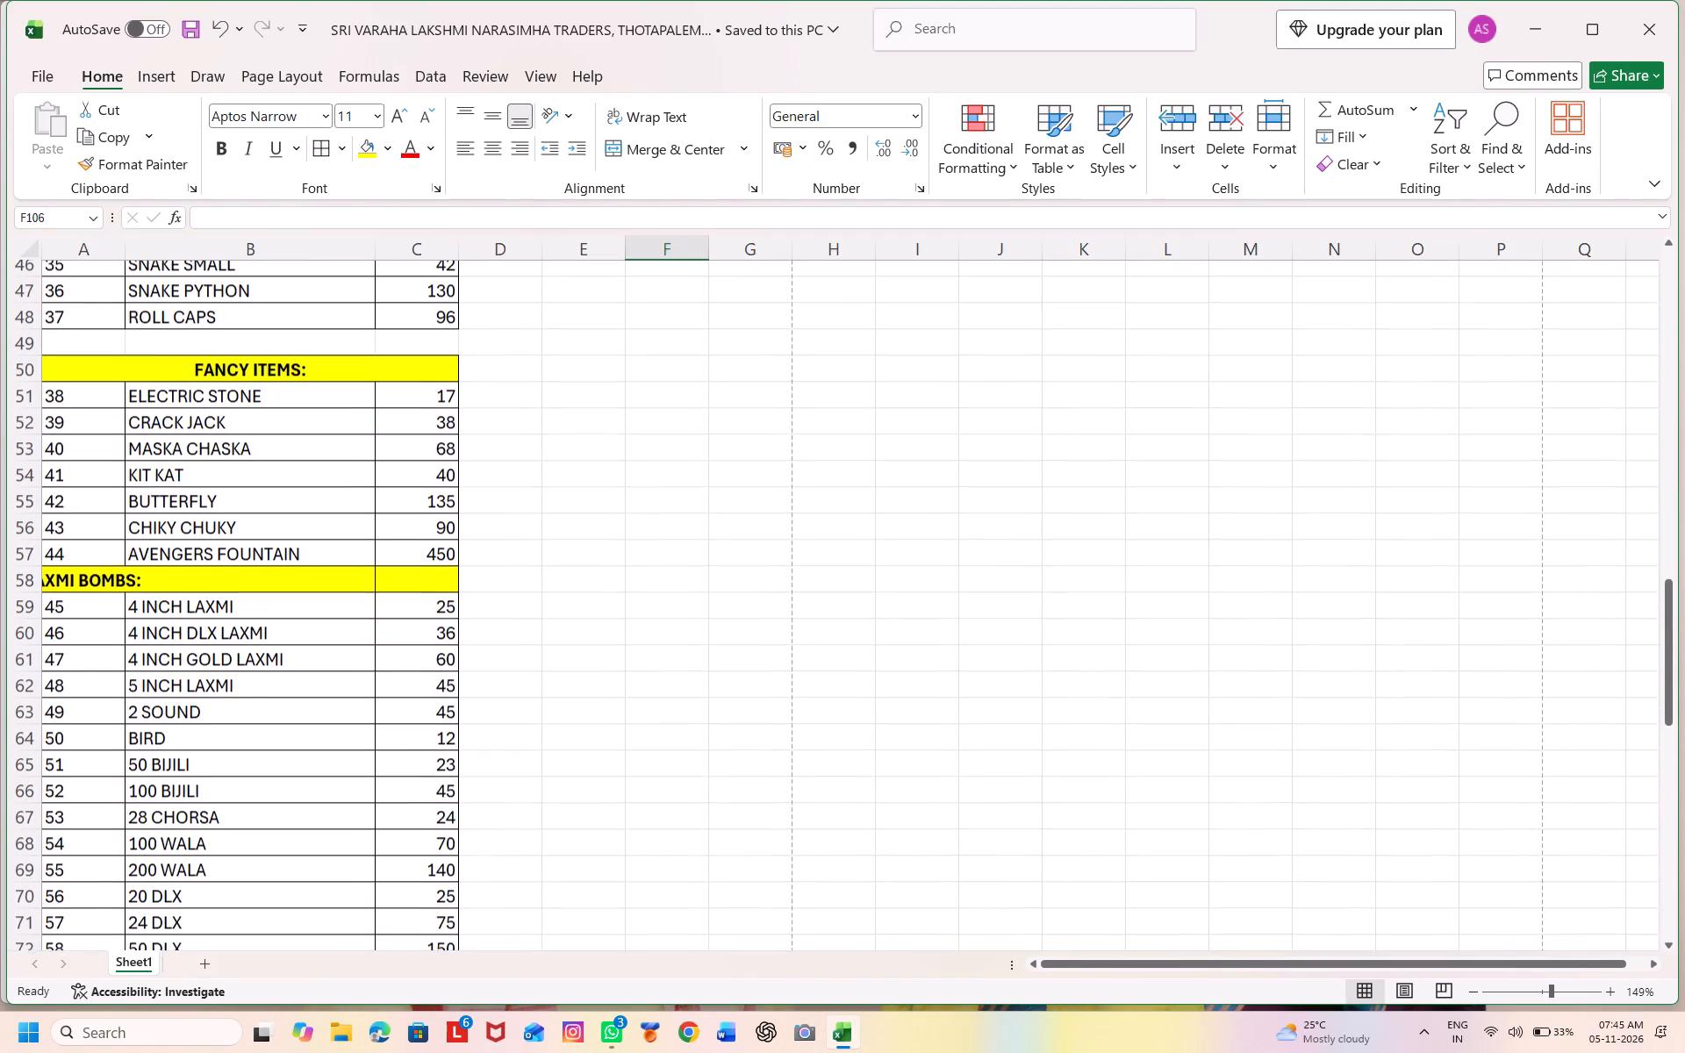
pyautogui.moveTo(72, 593); pyautogui.dragTo(266, 637)
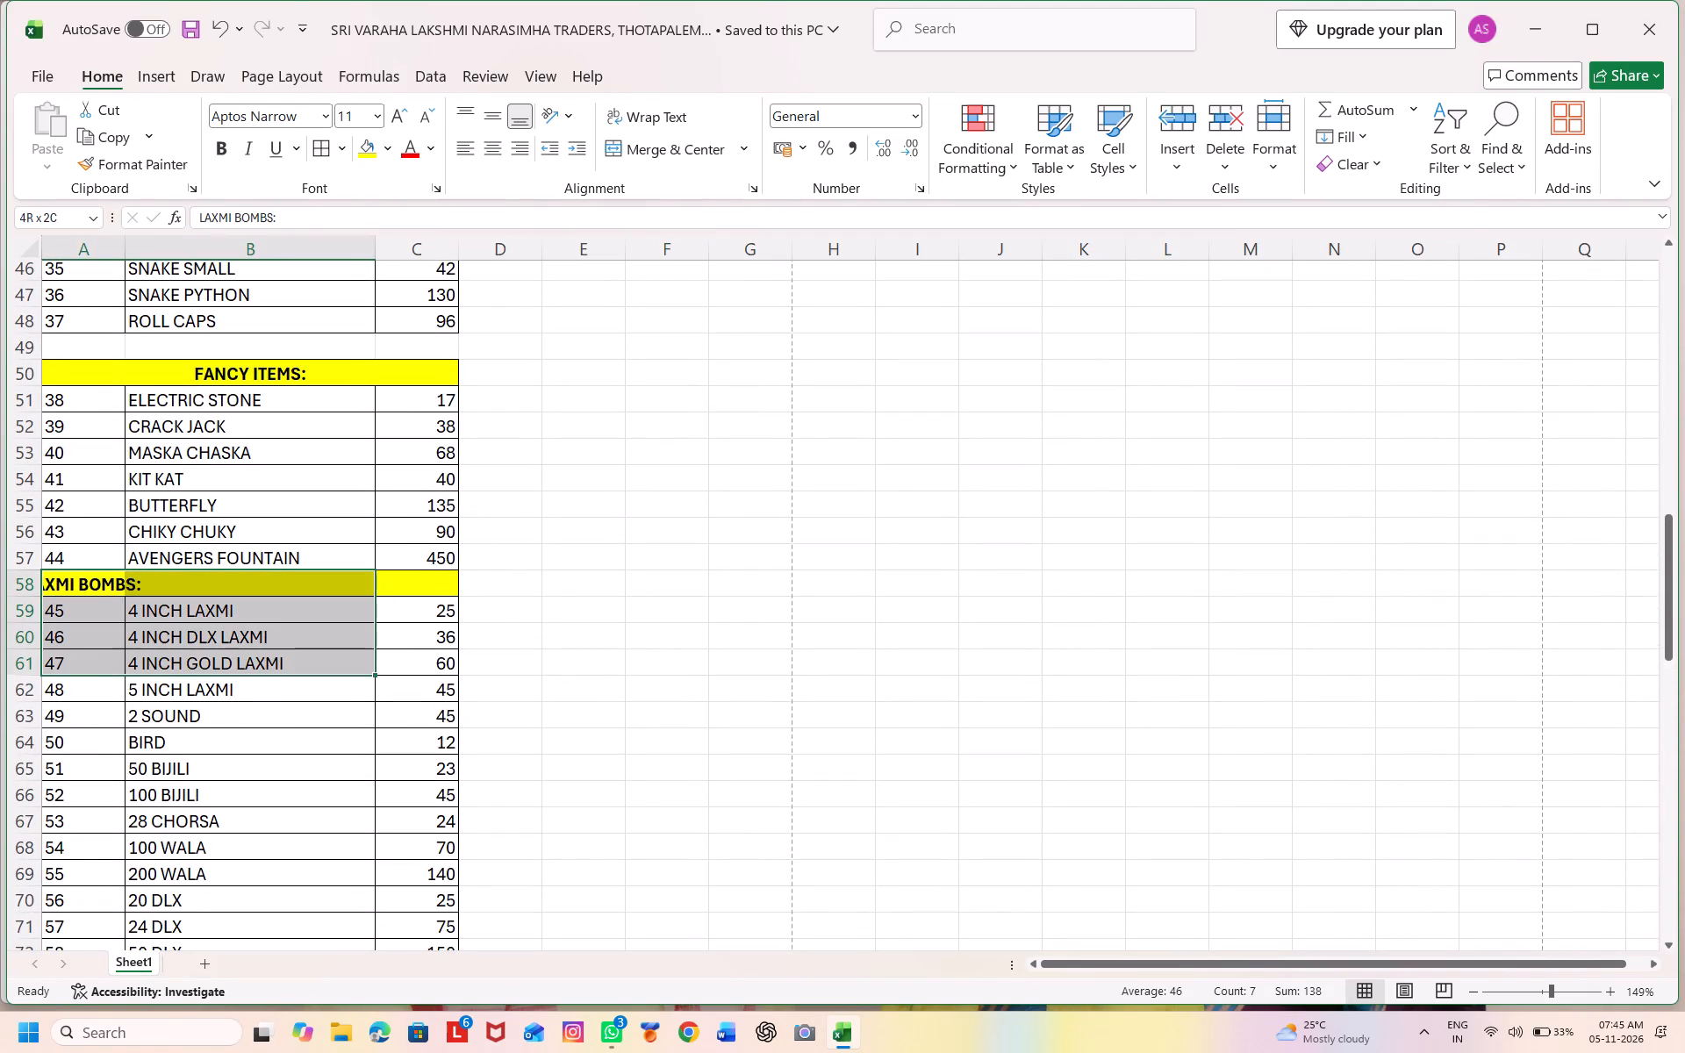
pyautogui.moveTo(266, 637); pyautogui.dragTo(389, 1052)
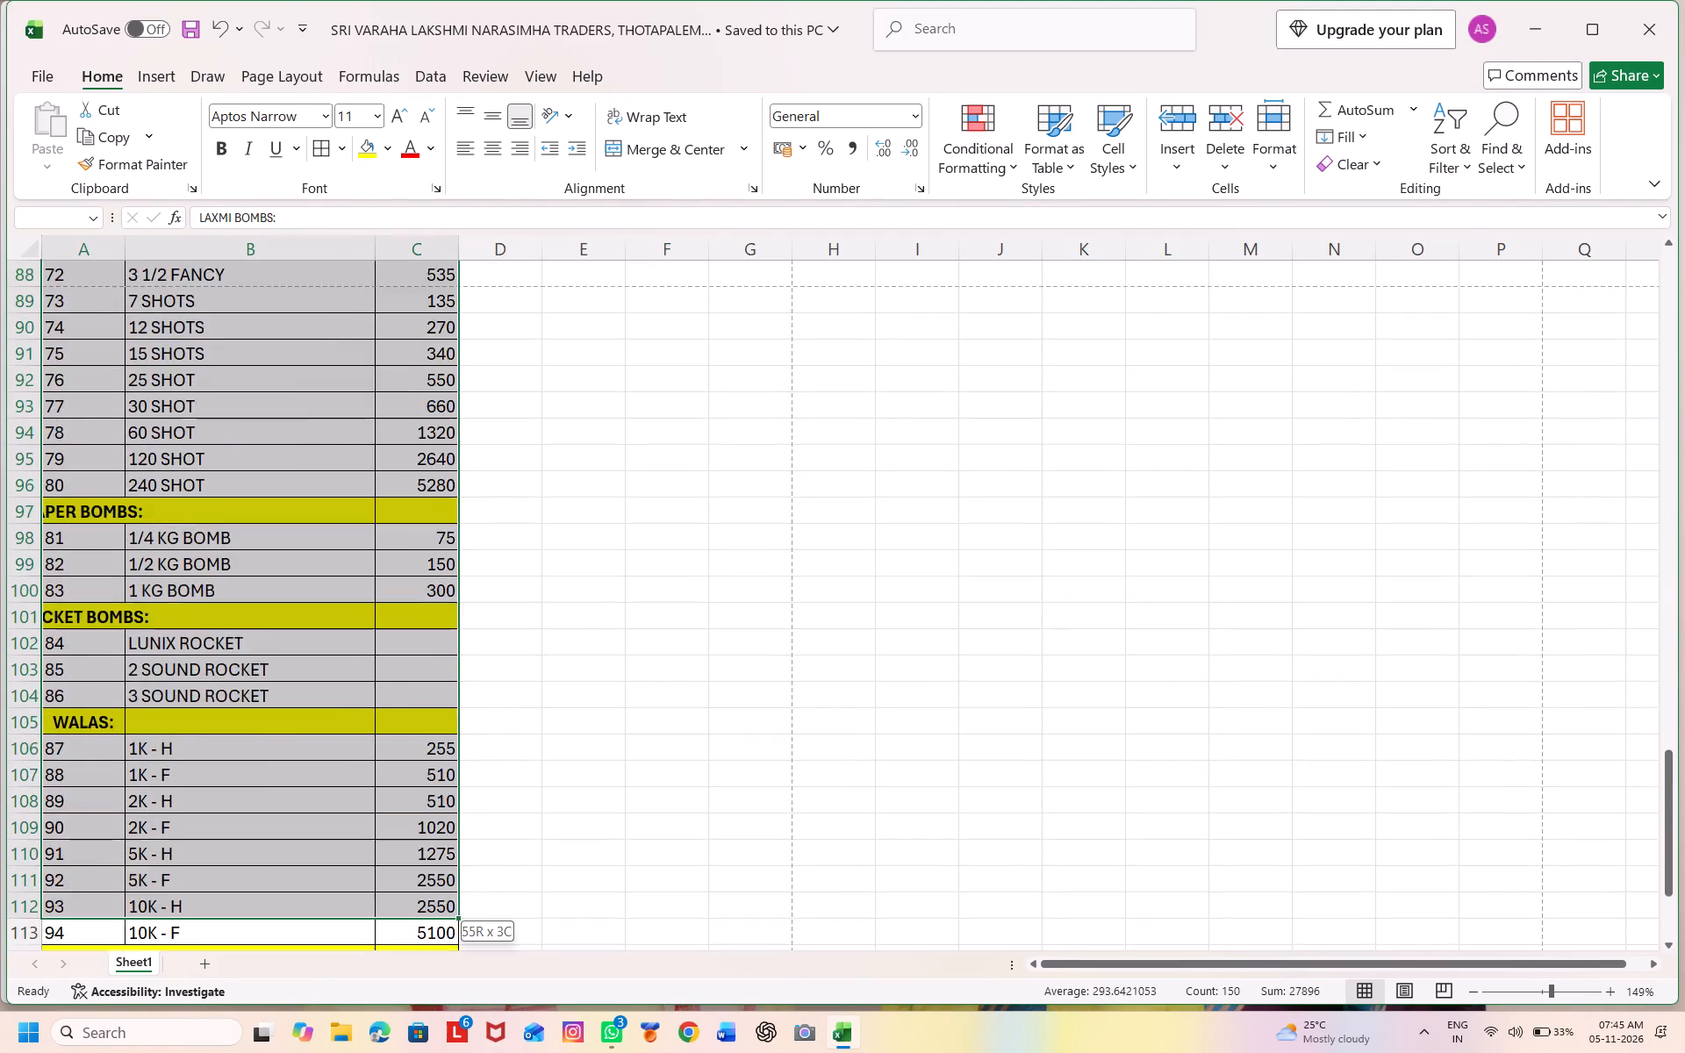
pyautogui.moveTo(389, 1052); pyautogui.dragTo(420, 882)
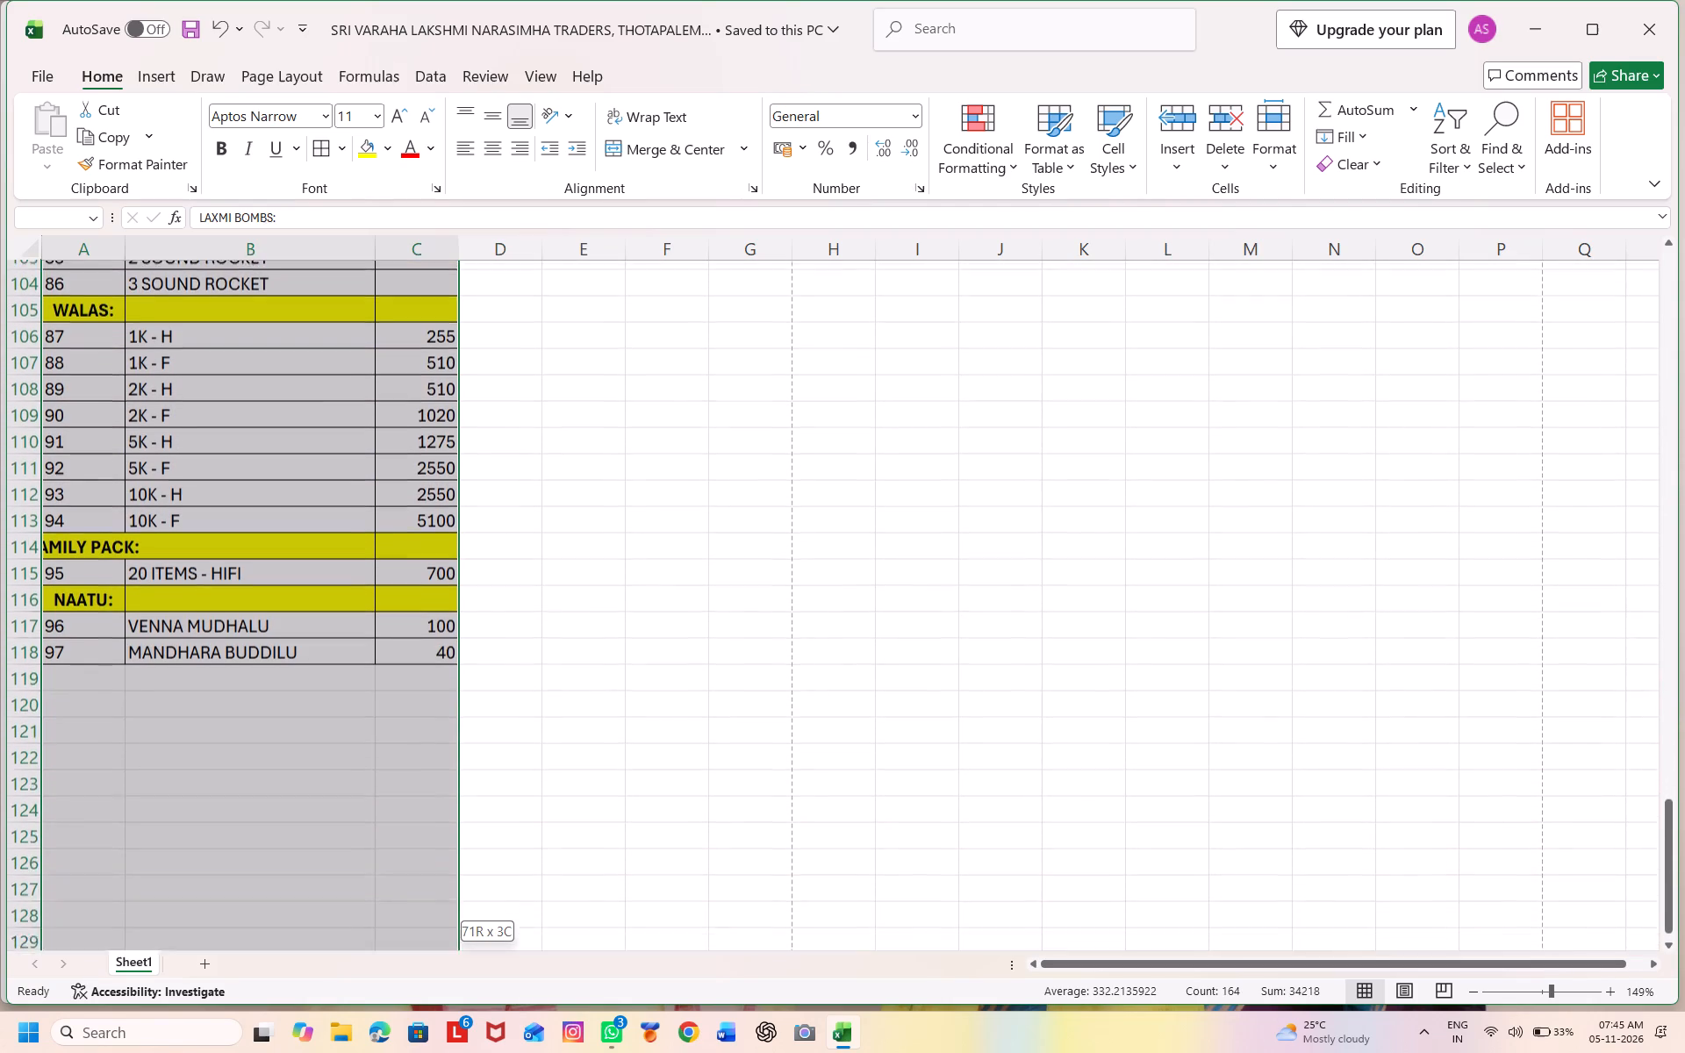
pyautogui.moveTo(420, 882); pyautogui.dragTo(428, 633)
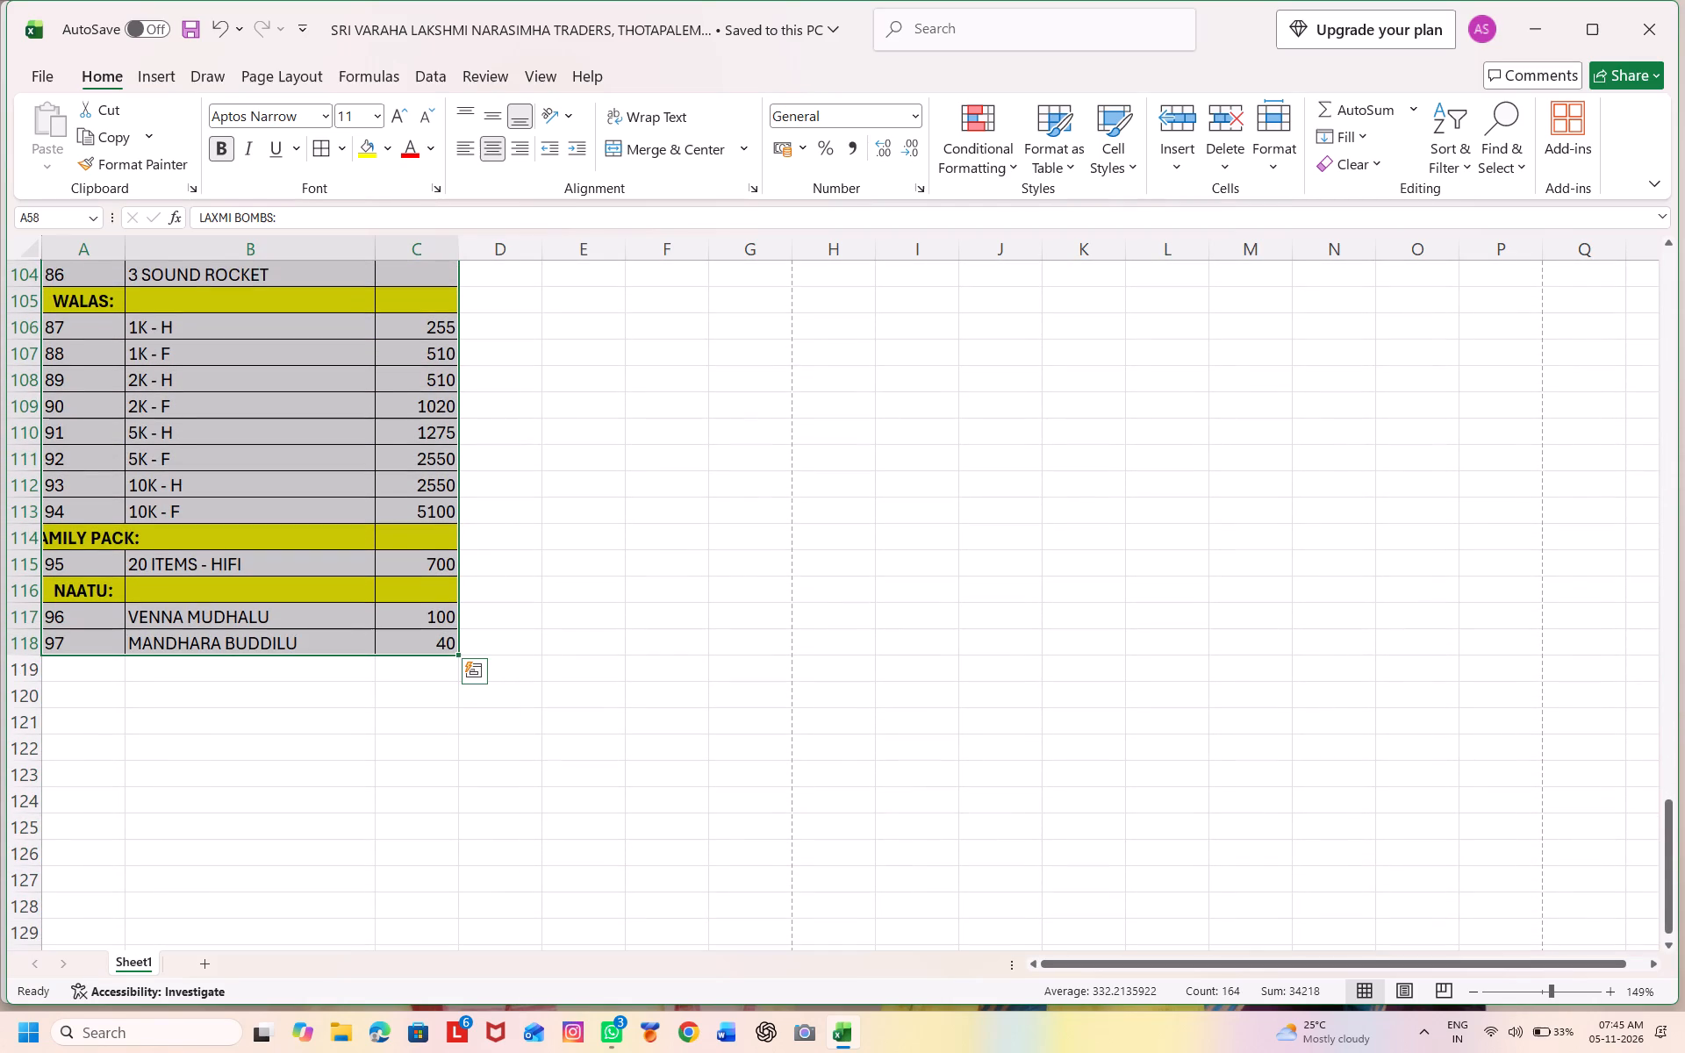
pyautogui.moveTo(459, 587); pyautogui.dragTo(448, 615)
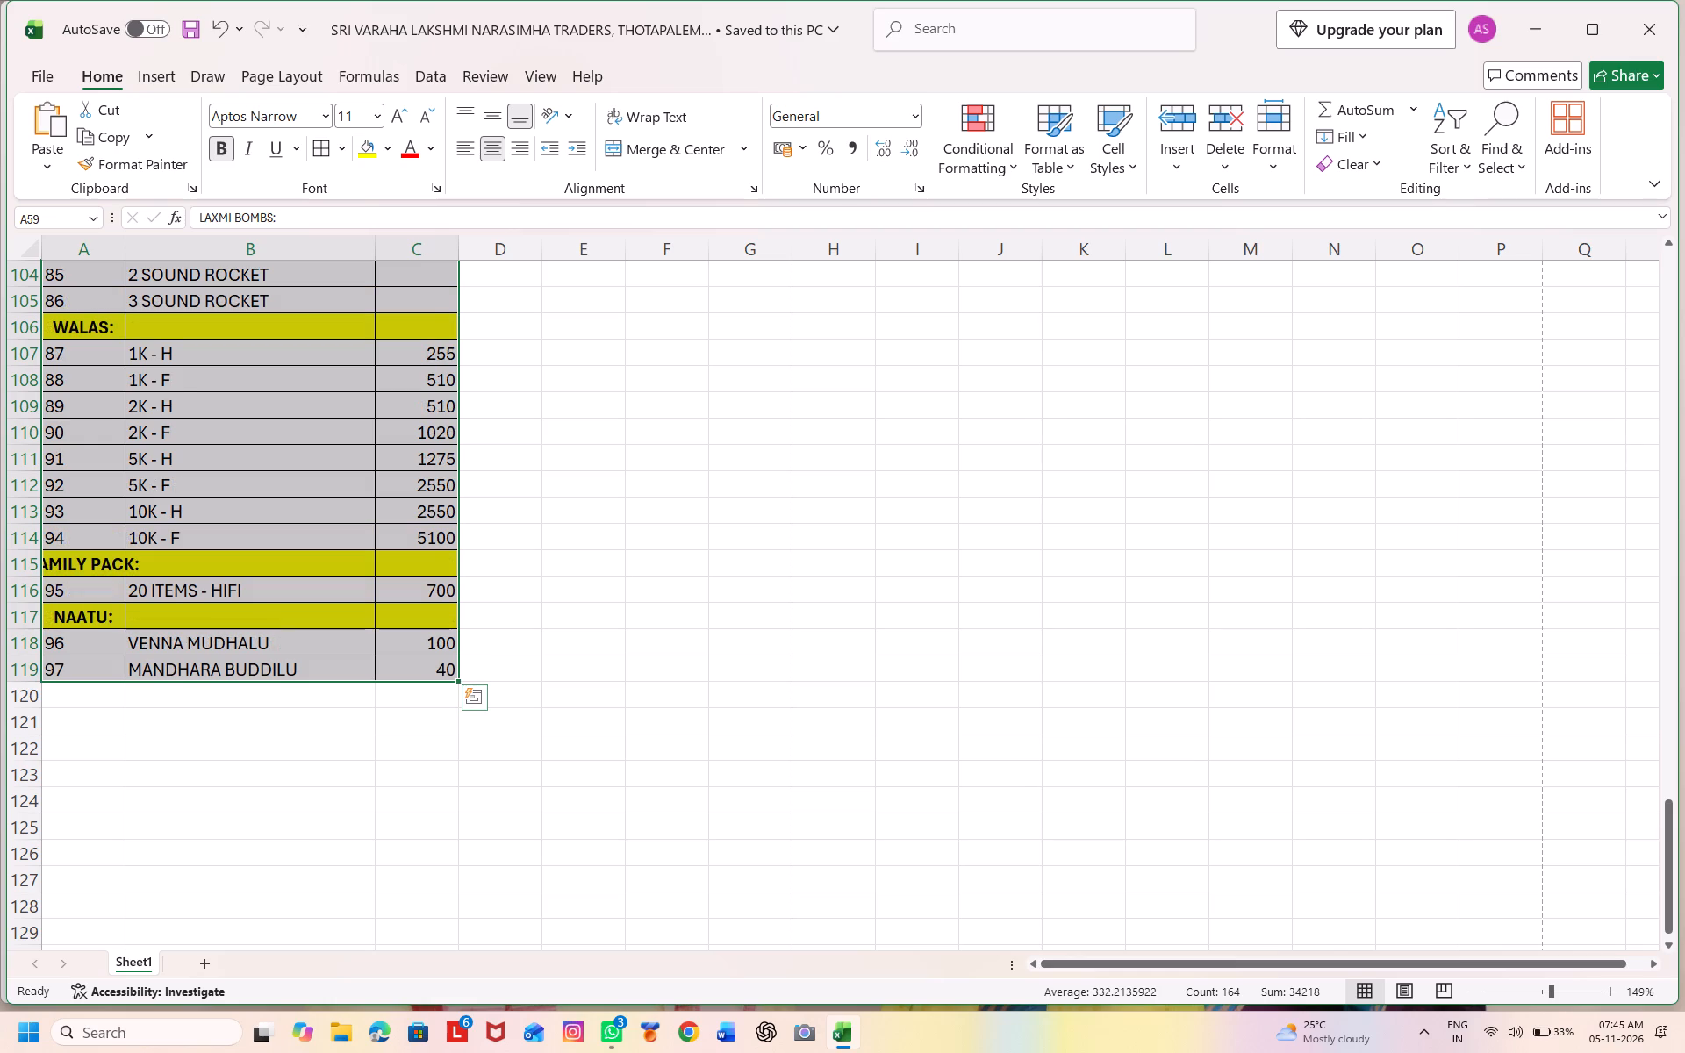
pyautogui.click(565, 561)
# Move the block from the VANKAYA BOMB heading to MANDHARA BUDDILU down one row to A76:C120, leaving row 75 blank.
pyautogui.scroll(10, 565, 561)
pyautogui.scroll(-1, 565, 561)
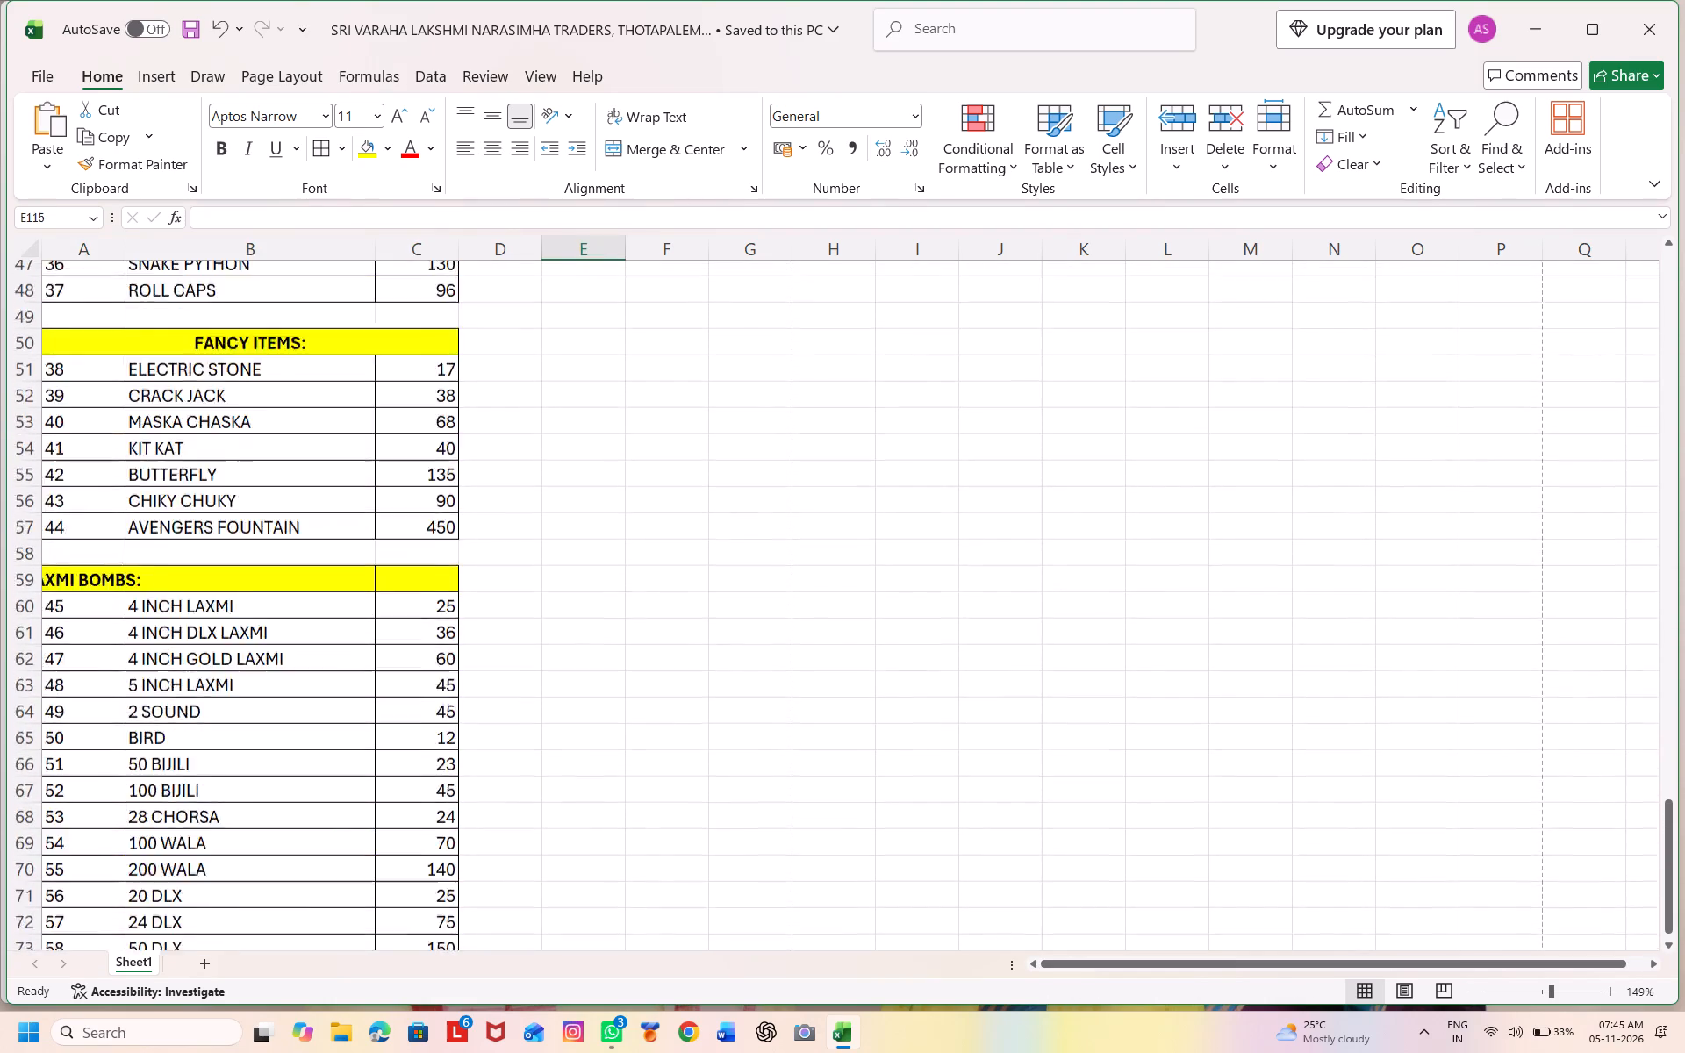
pyautogui.scroll(-1, 565, 561)
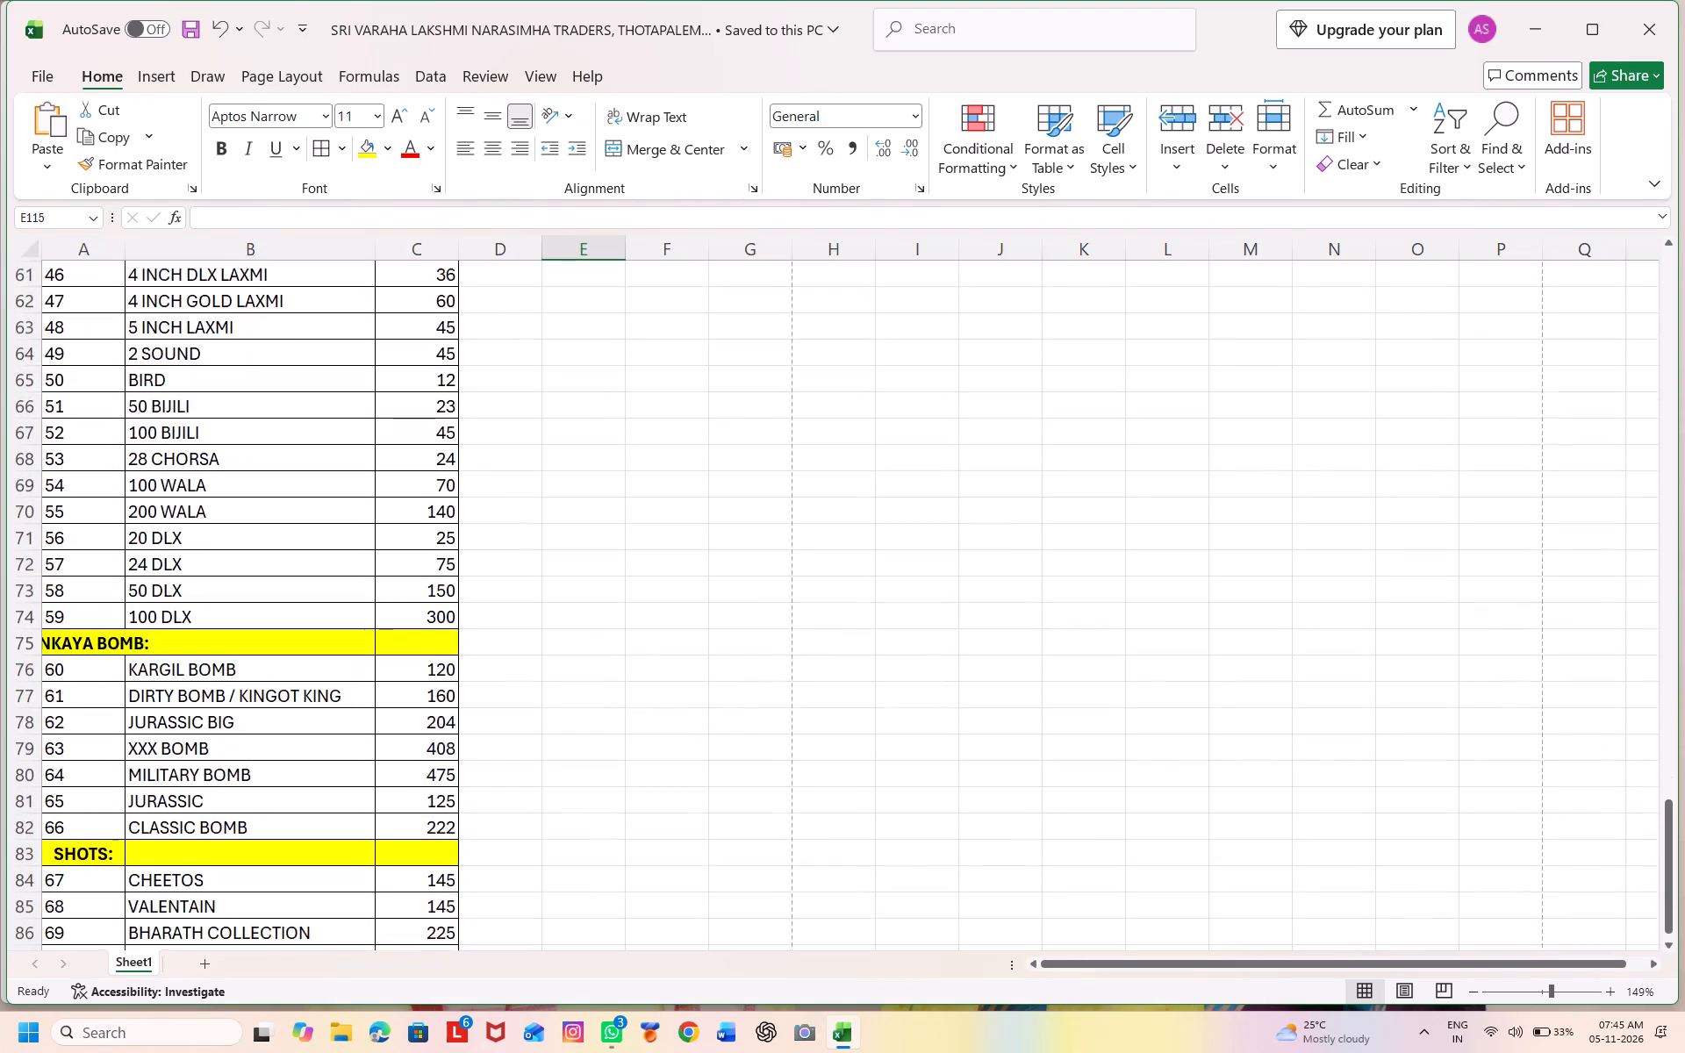
pyautogui.scroll(-1, 565, 561)
pyautogui.moveTo(86, 603); pyautogui.dragTo(414, 978)
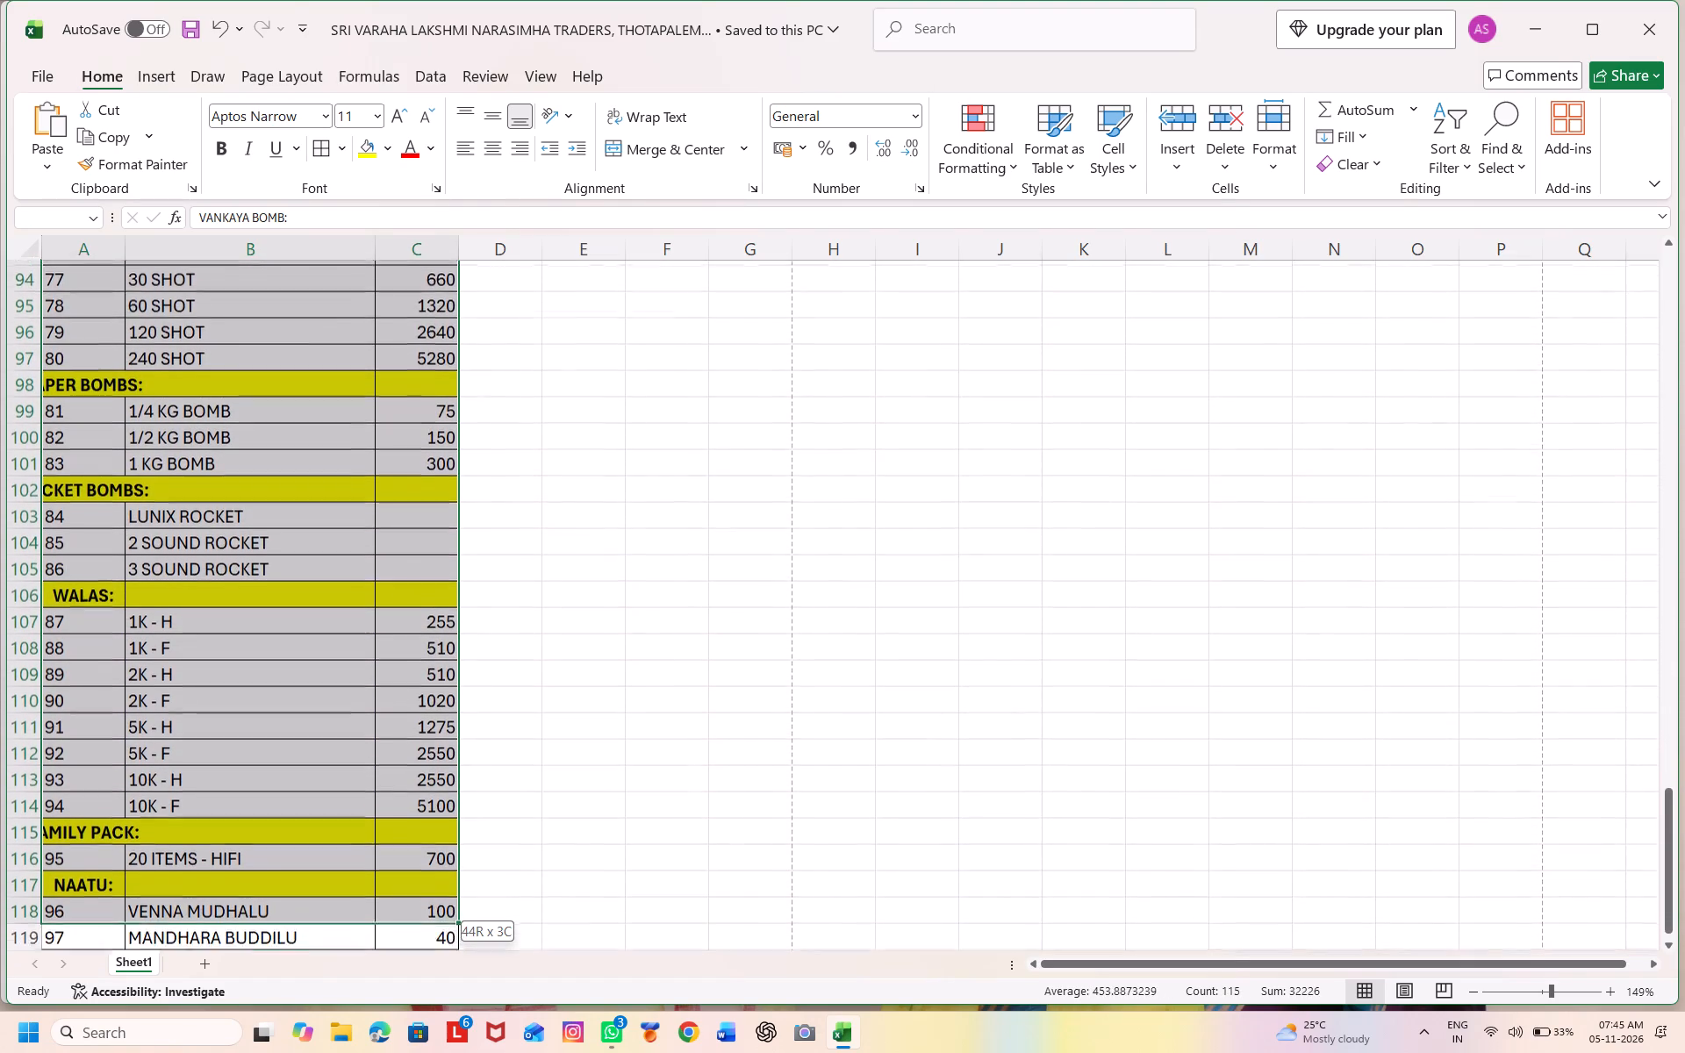
pyautogui.moveTo(414, 978); pyautogui.dragTo(408, 850)
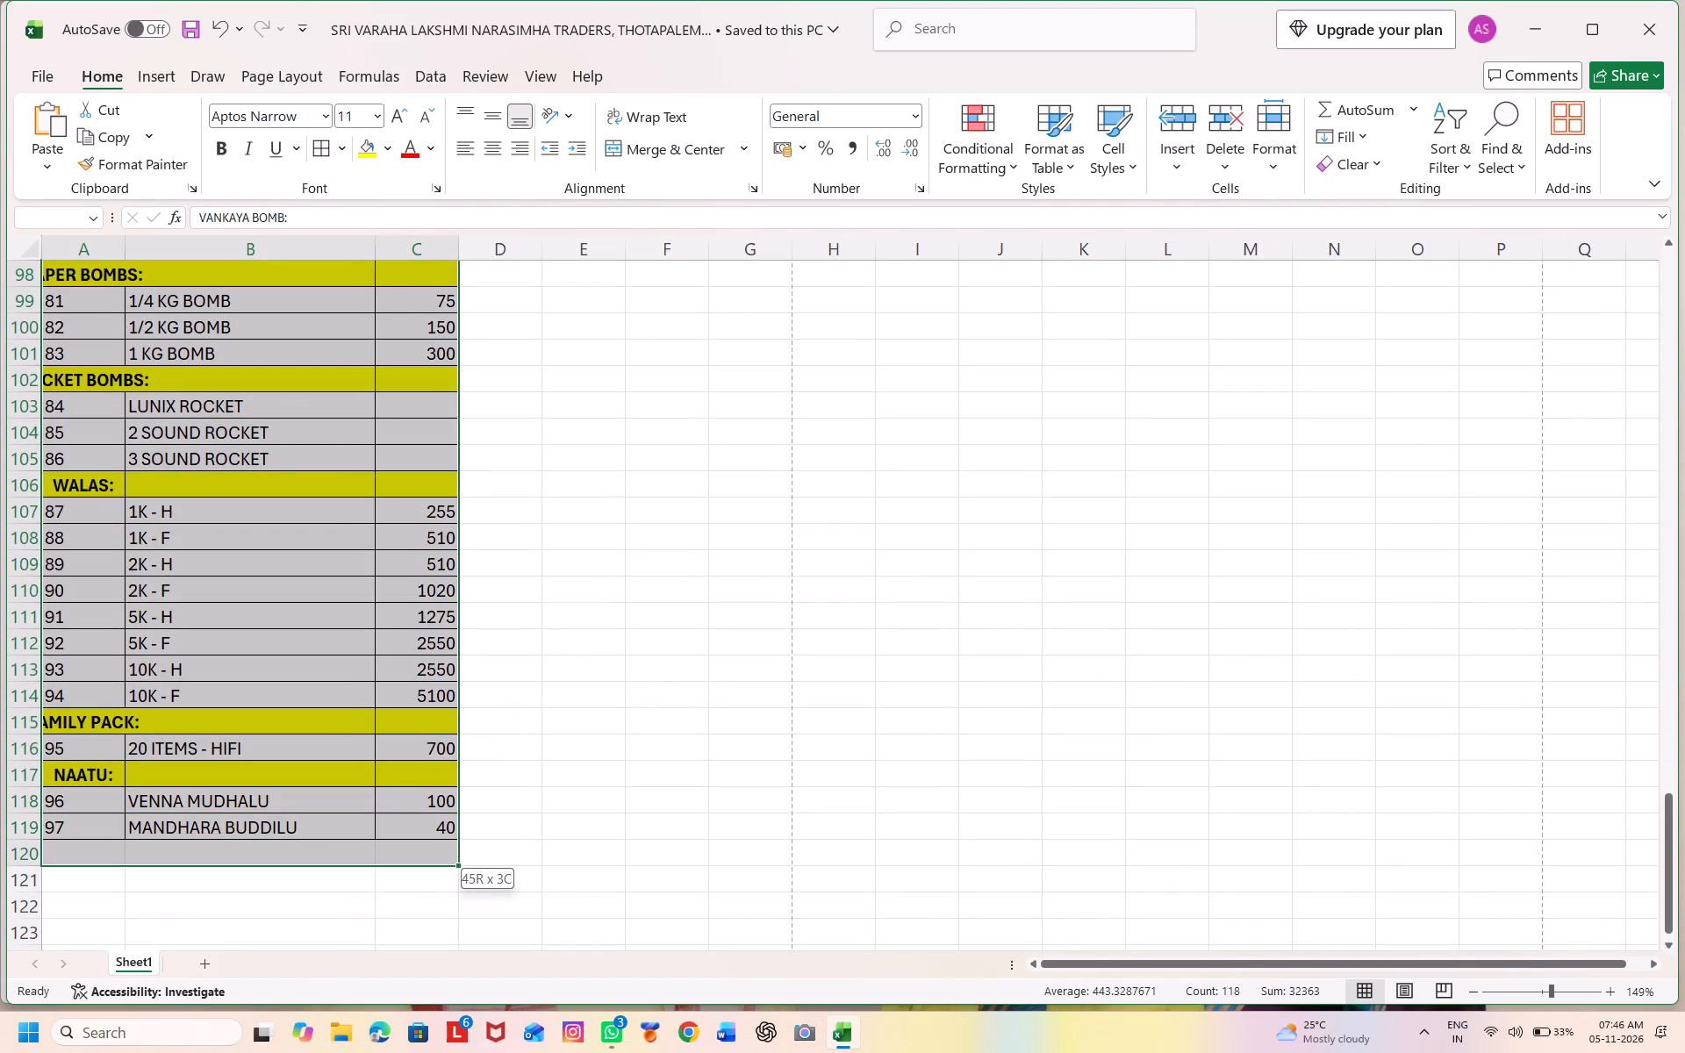
pyautogui.moveTo(408, 850); pyautogui.dragTo(411, 833)
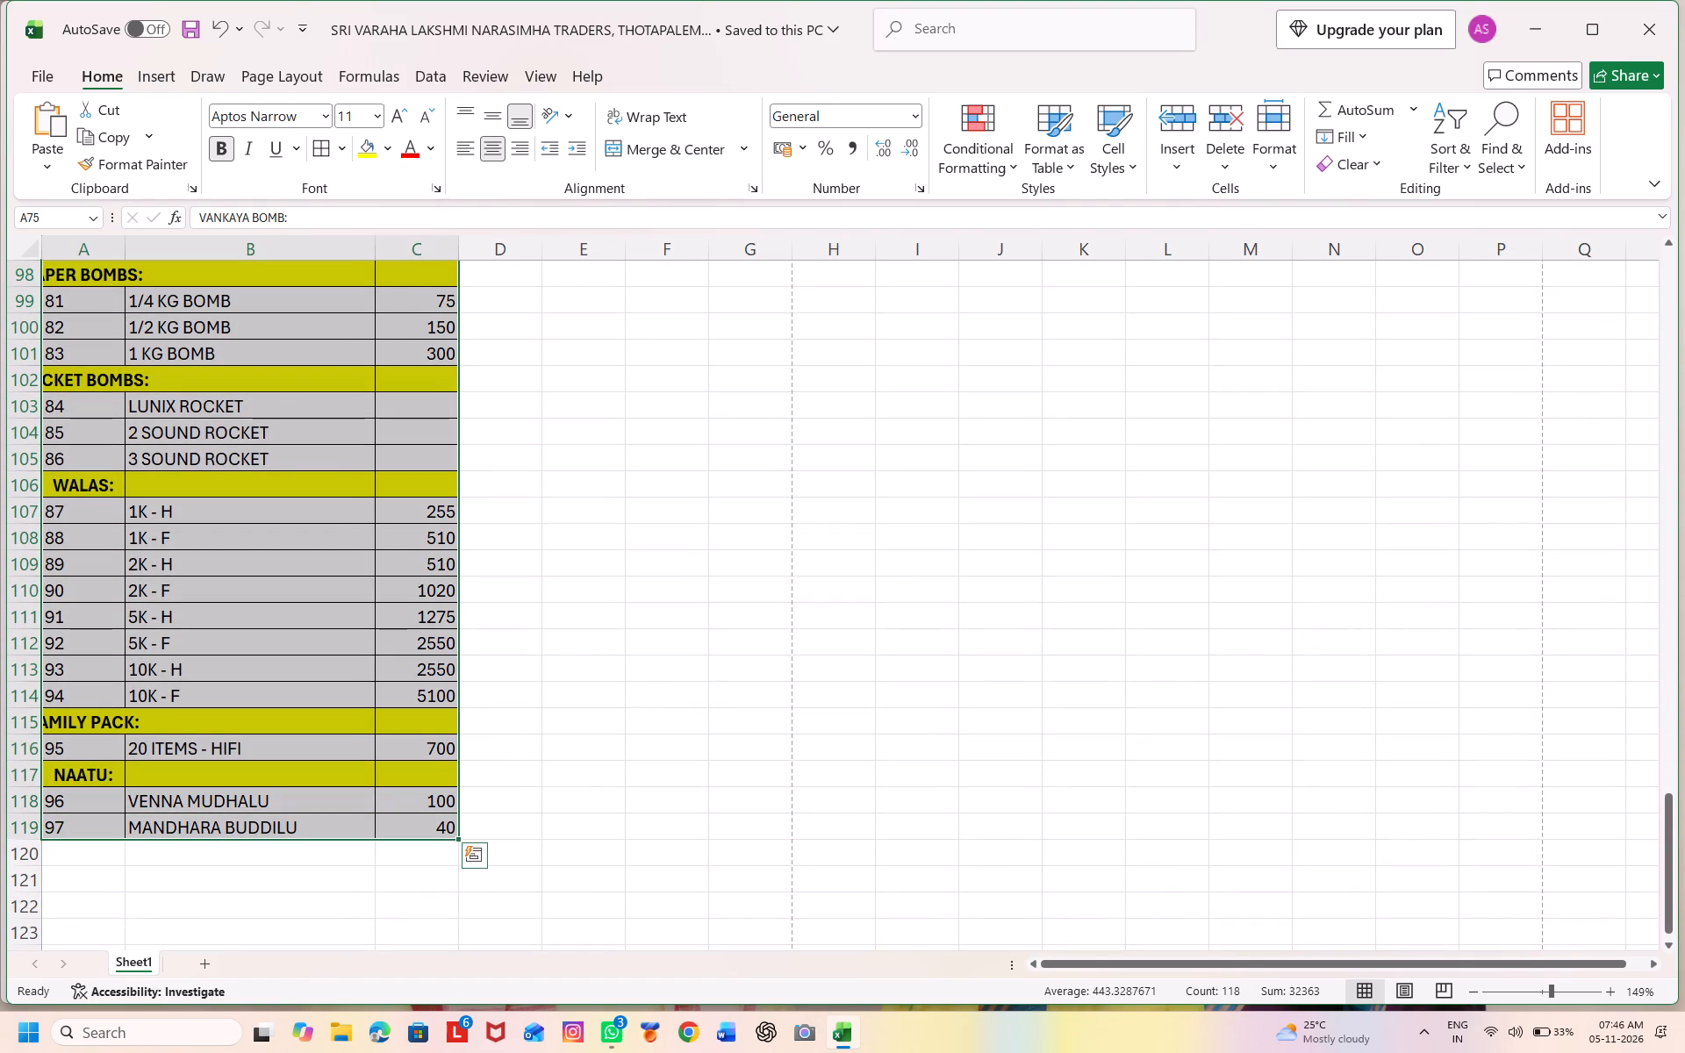
pyautogui.moveTo(457, 747); pyautogui.dragTo(448, 763)
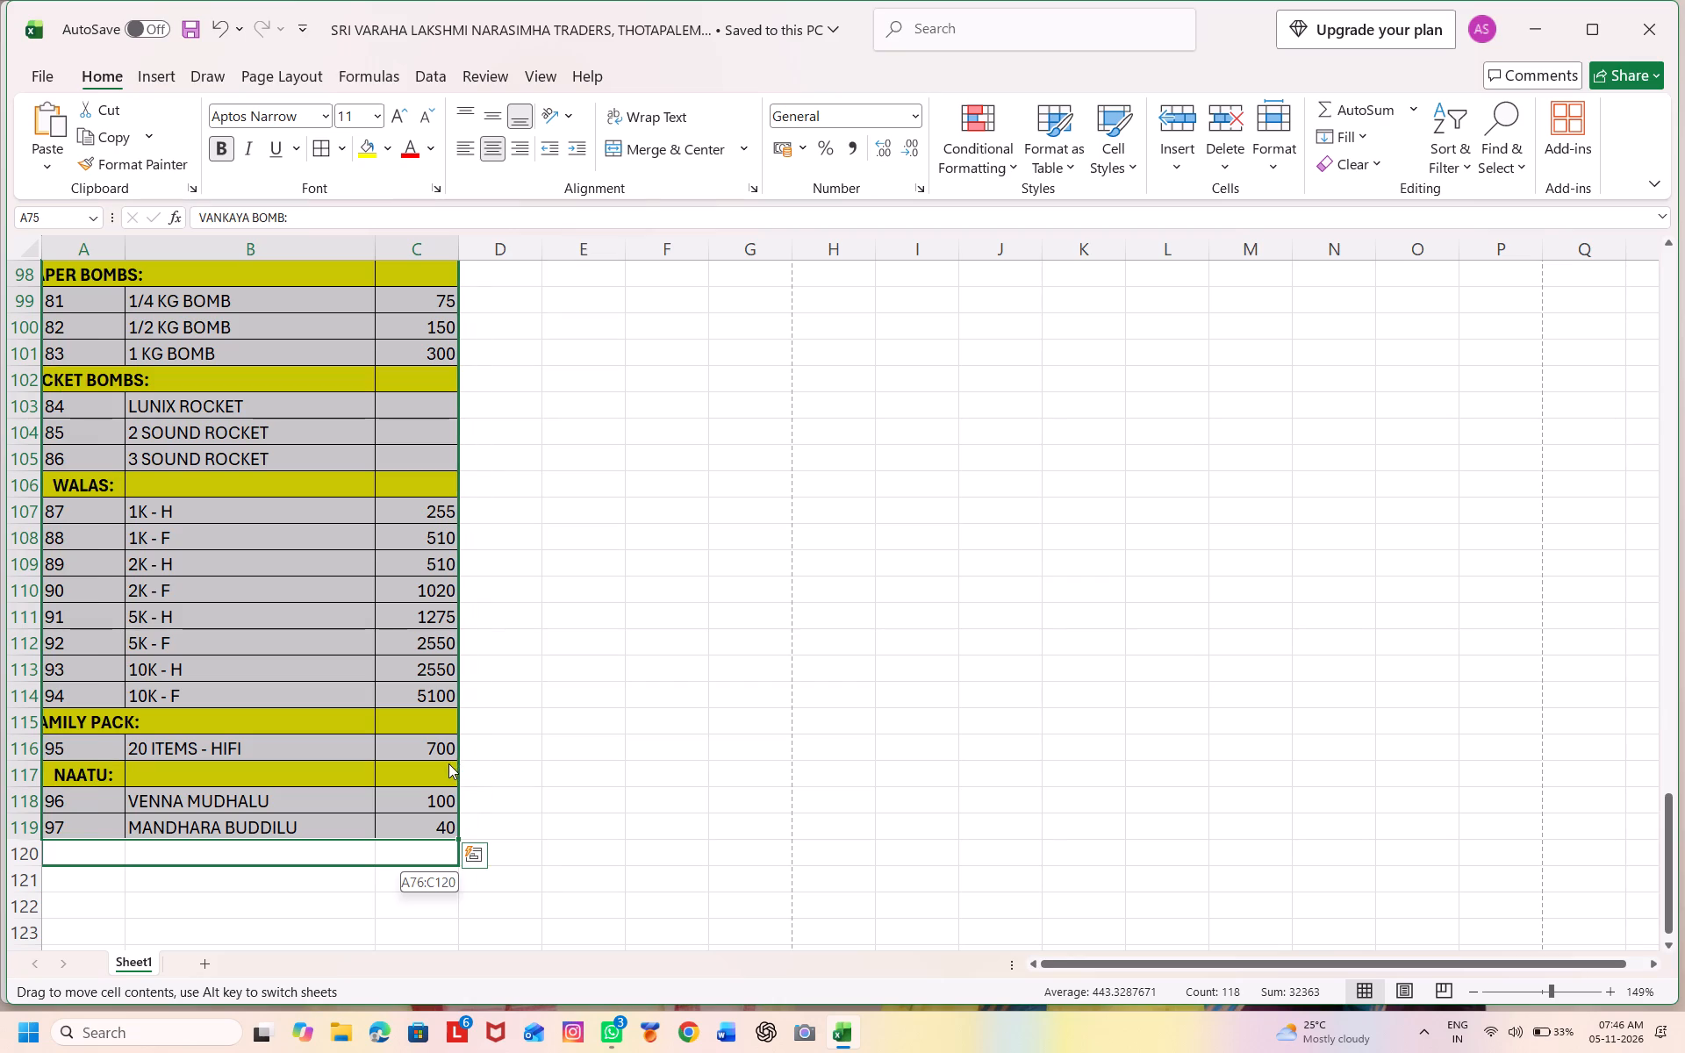
pyautogui.moveTo(448, 763); pyautogui.dragTo(448, 764)
pyautogui.scroll(1, 588, 646)
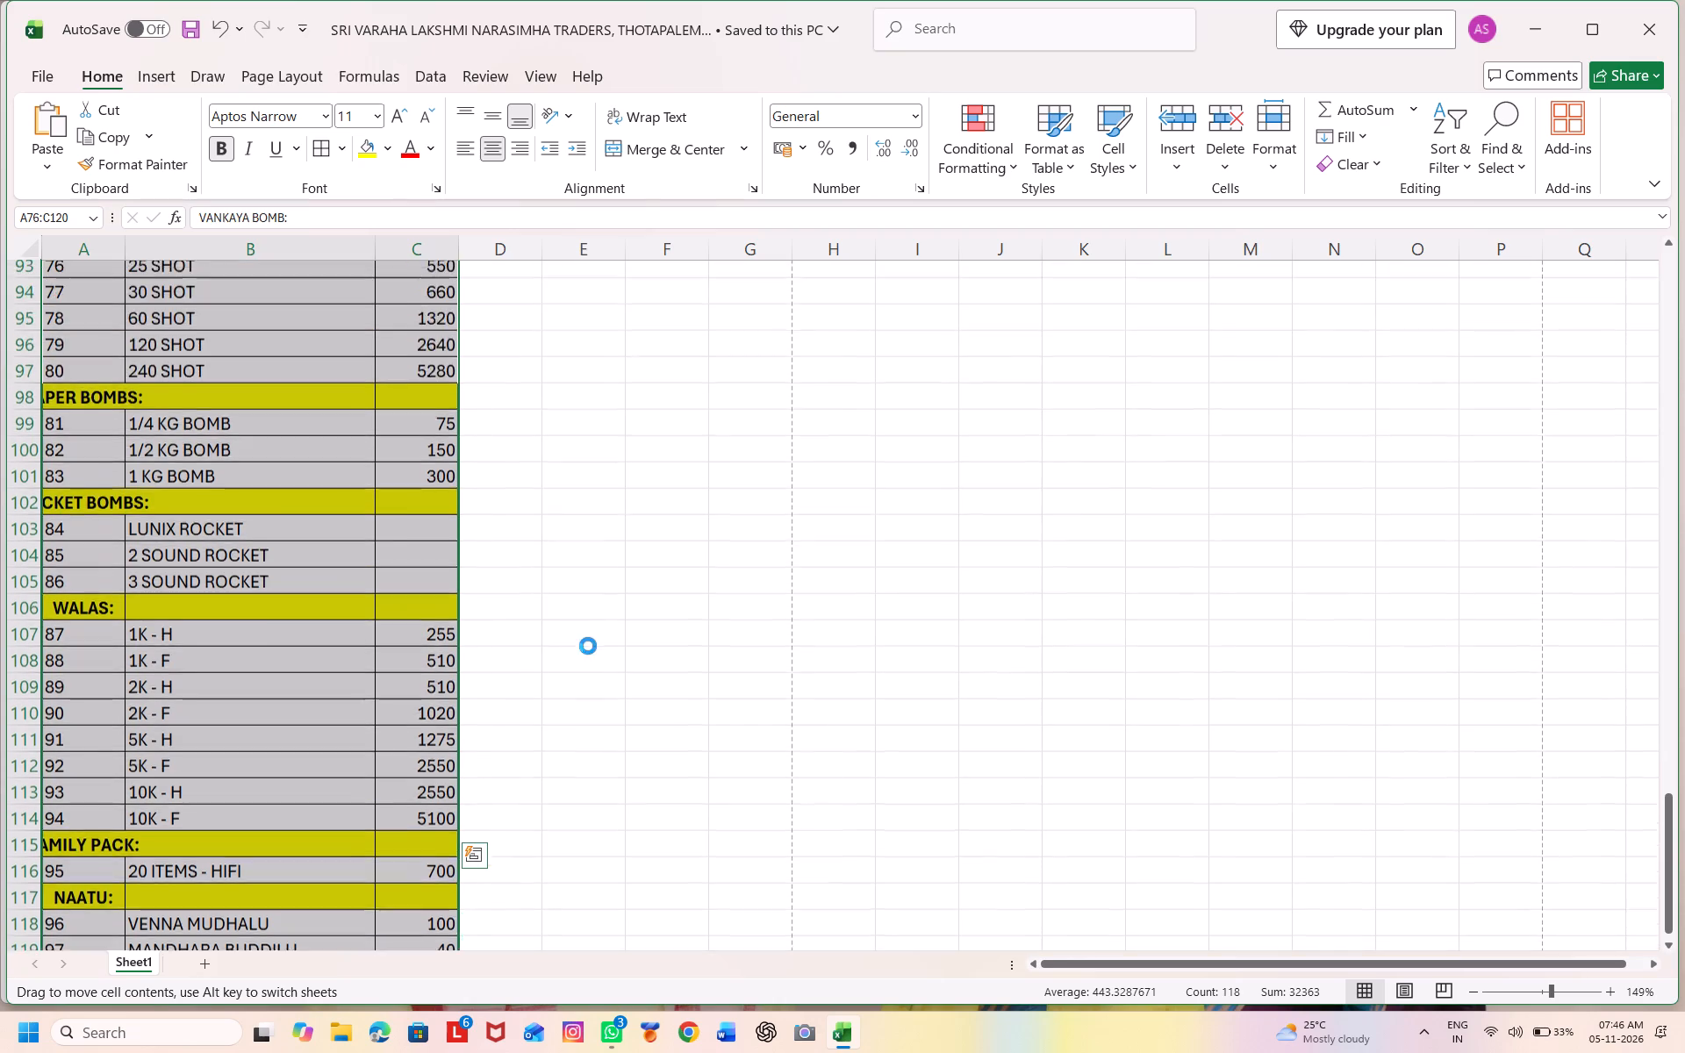
pyautogui.scroll(8, 588, 646)
pyautogui.scroll(-1, 588, 646)
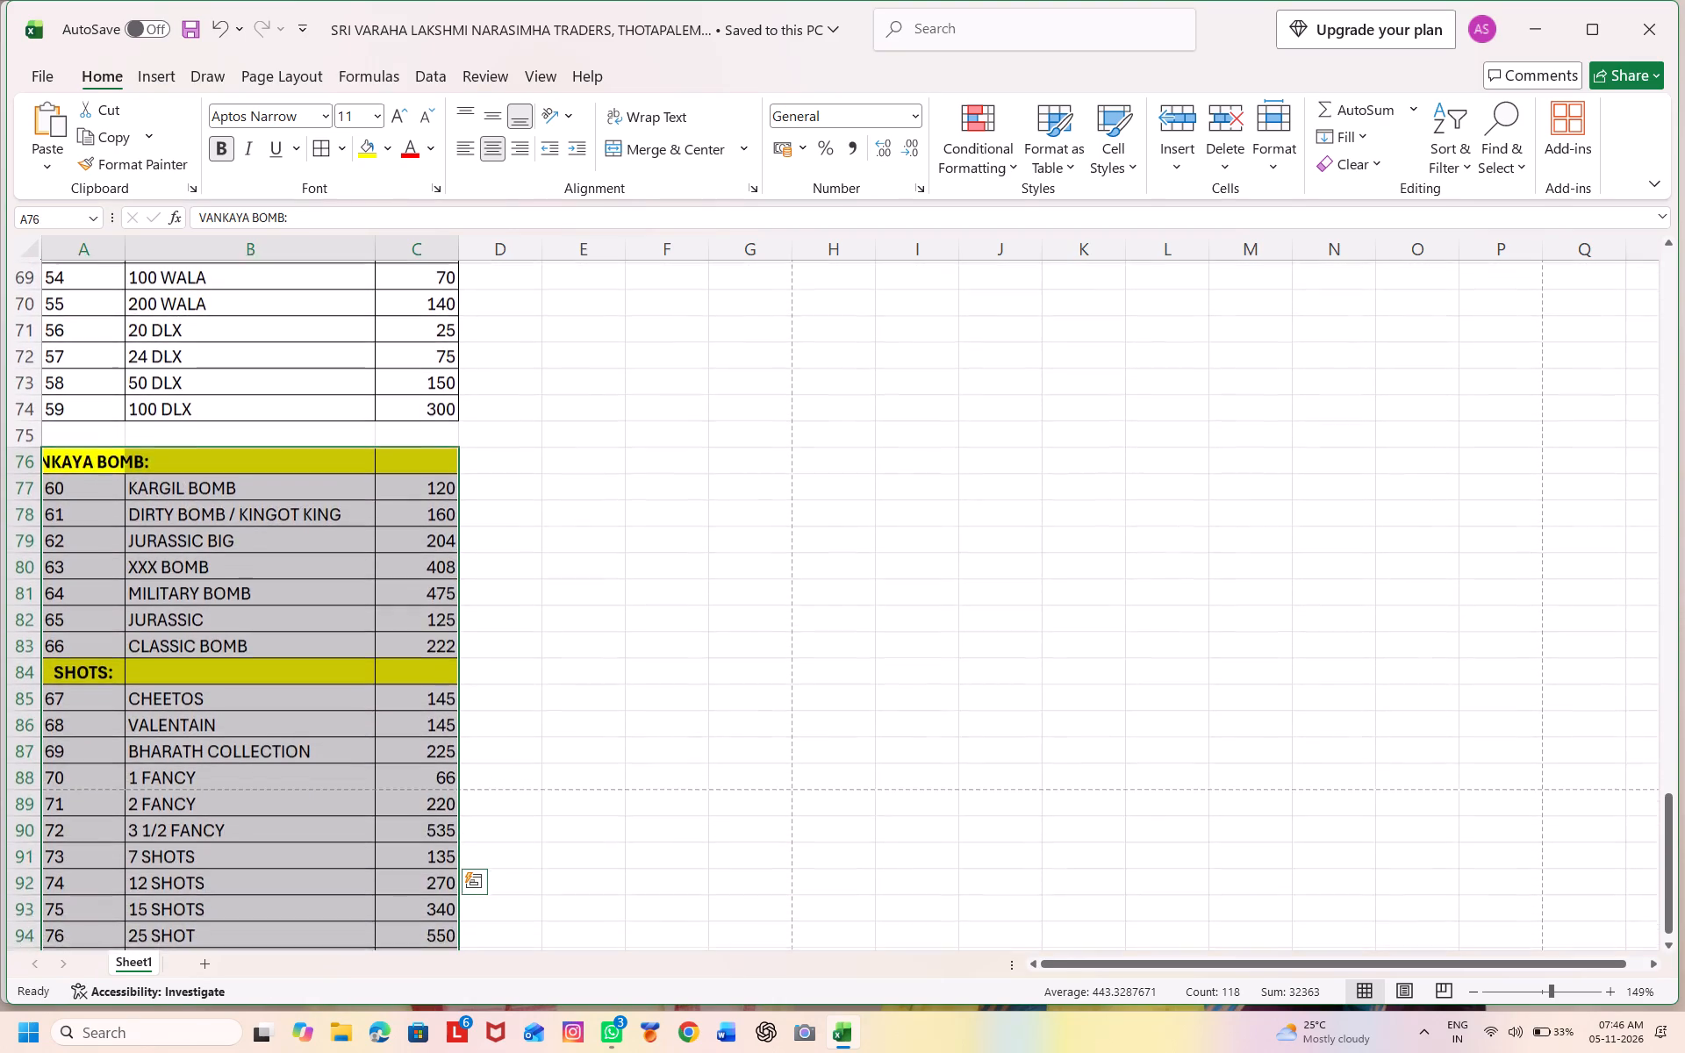
pyautogui.scroll(-2, 588, 646)
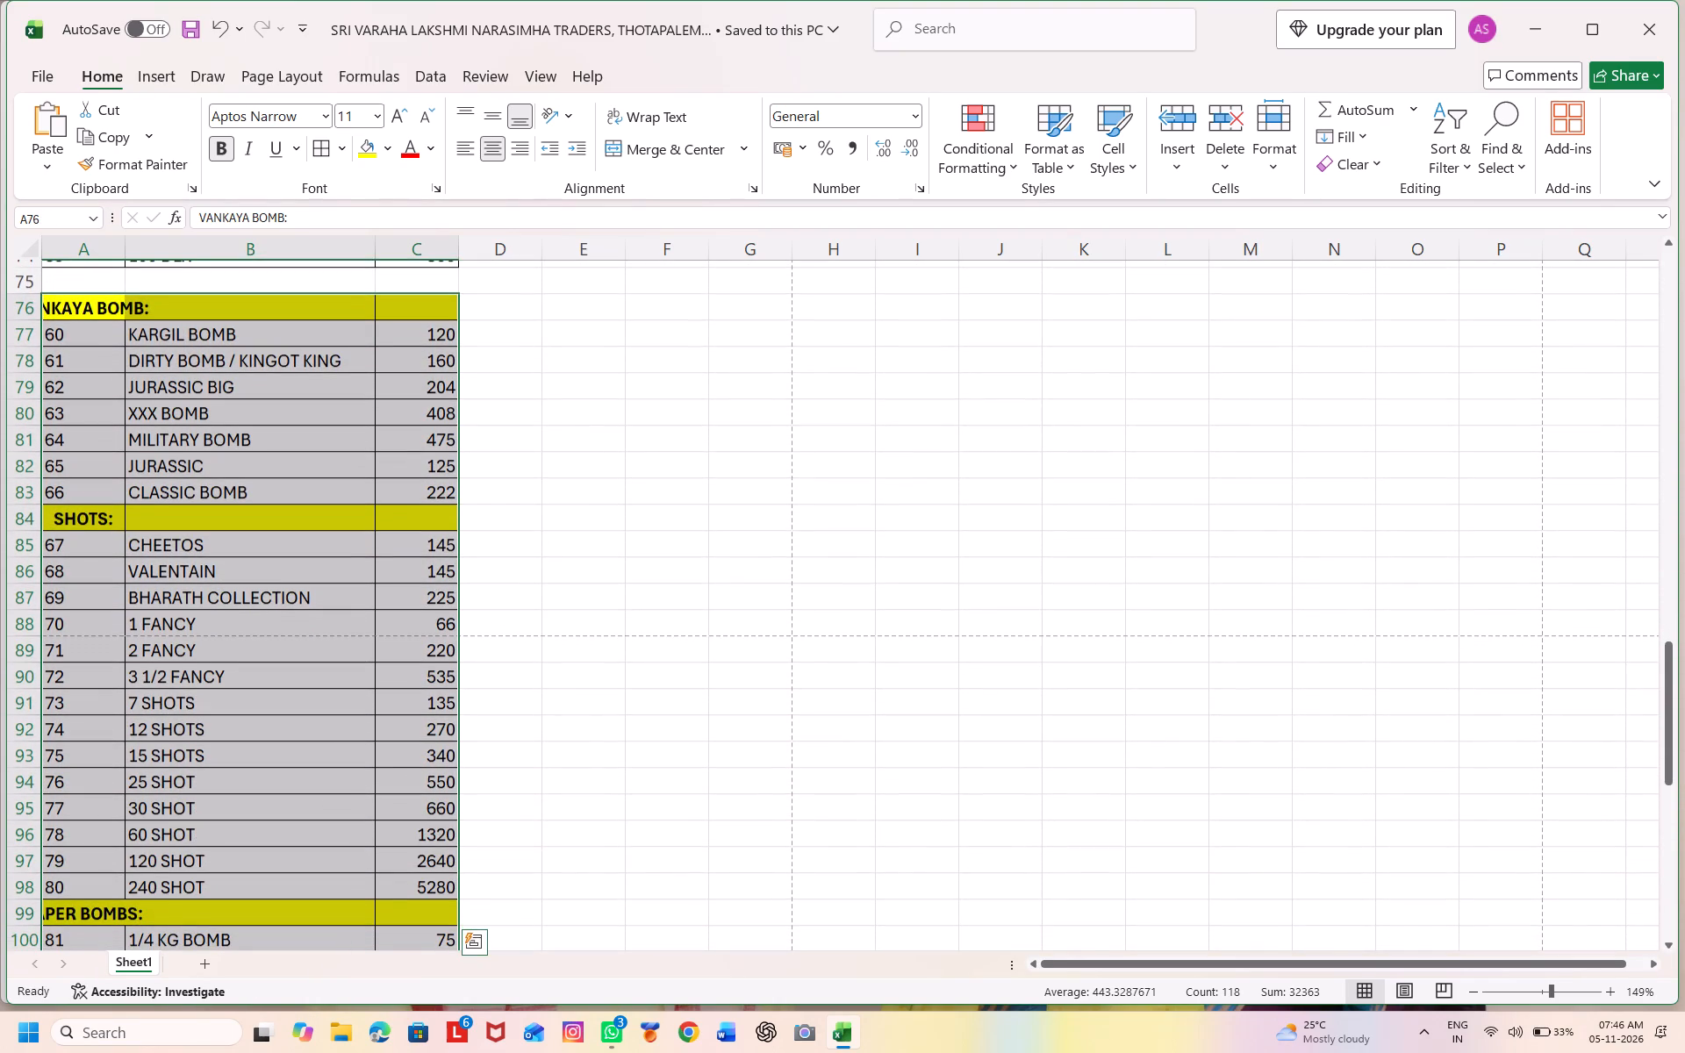
pyautogui.click(532, 545)
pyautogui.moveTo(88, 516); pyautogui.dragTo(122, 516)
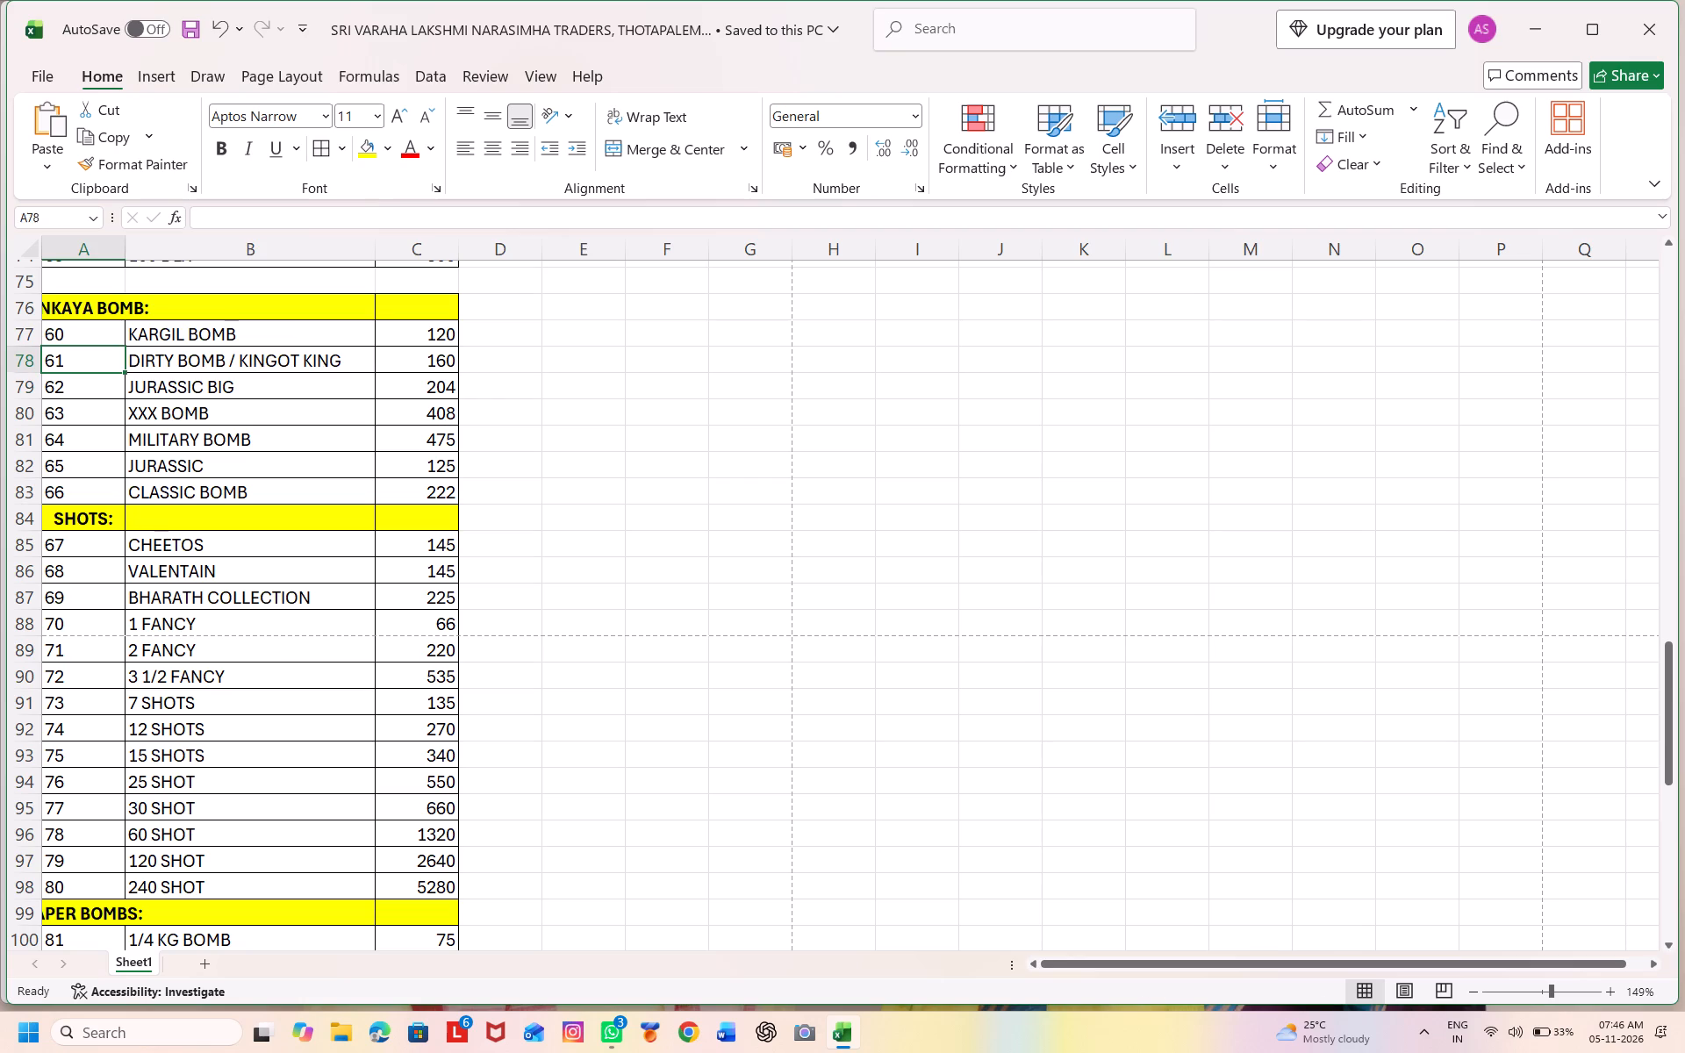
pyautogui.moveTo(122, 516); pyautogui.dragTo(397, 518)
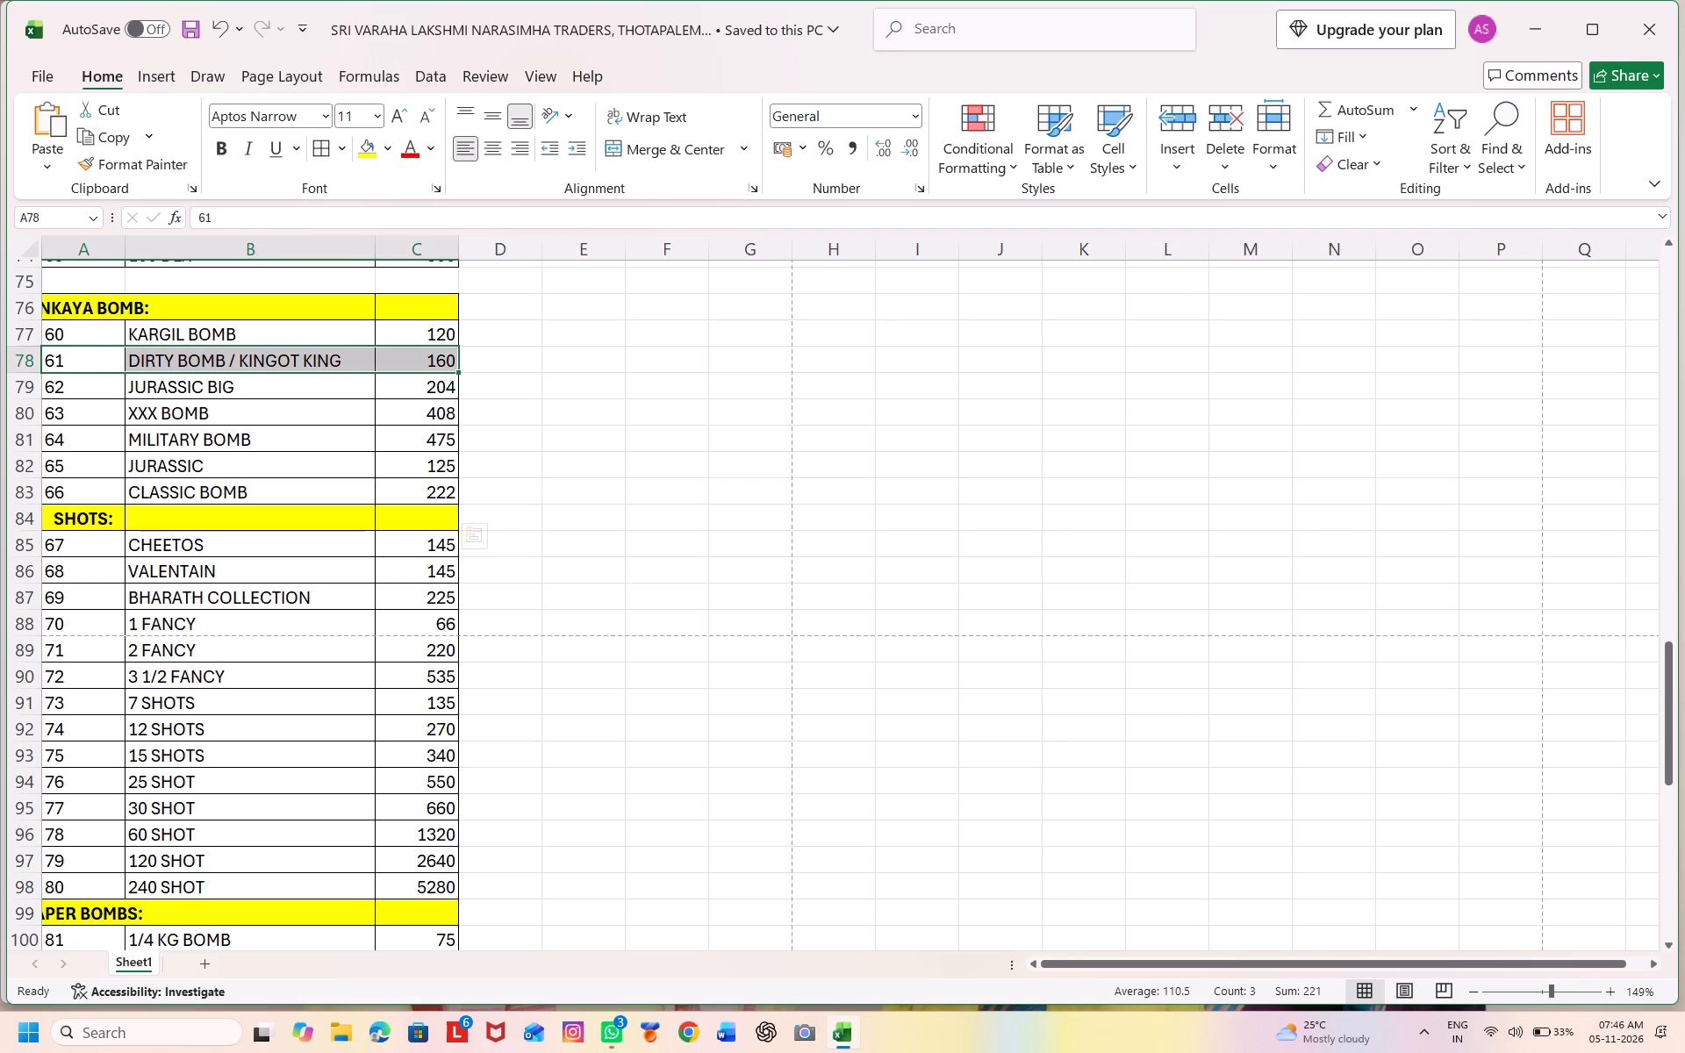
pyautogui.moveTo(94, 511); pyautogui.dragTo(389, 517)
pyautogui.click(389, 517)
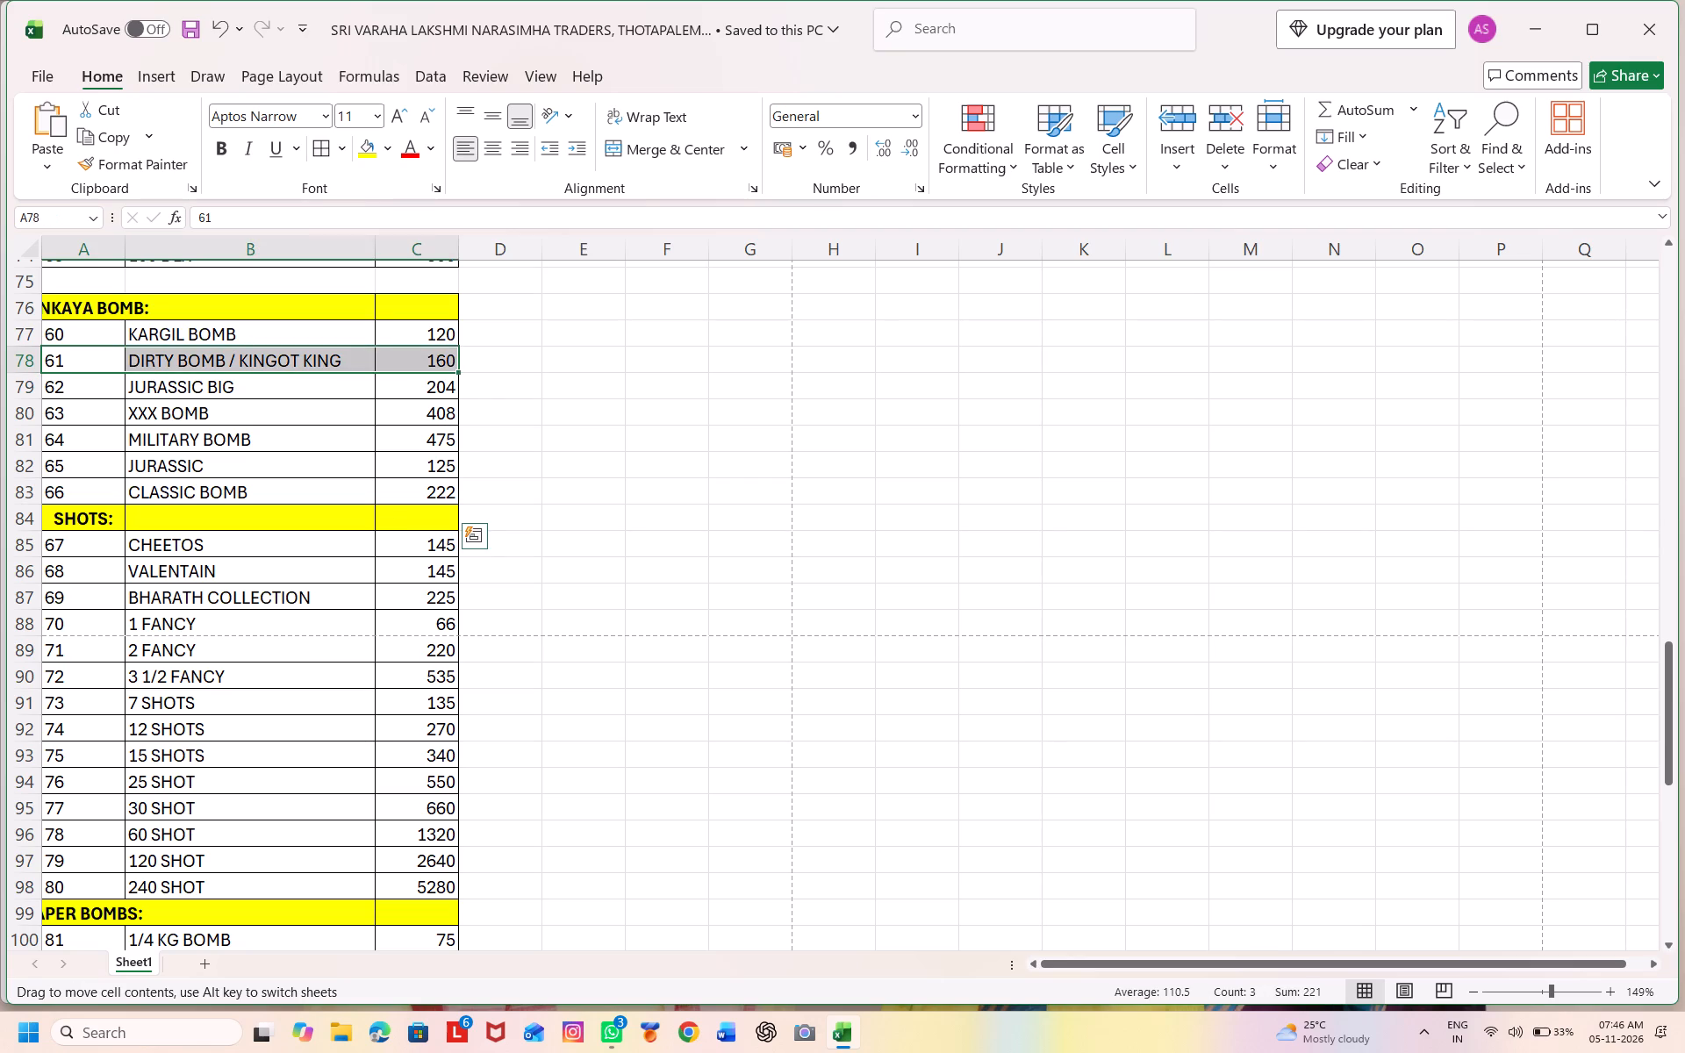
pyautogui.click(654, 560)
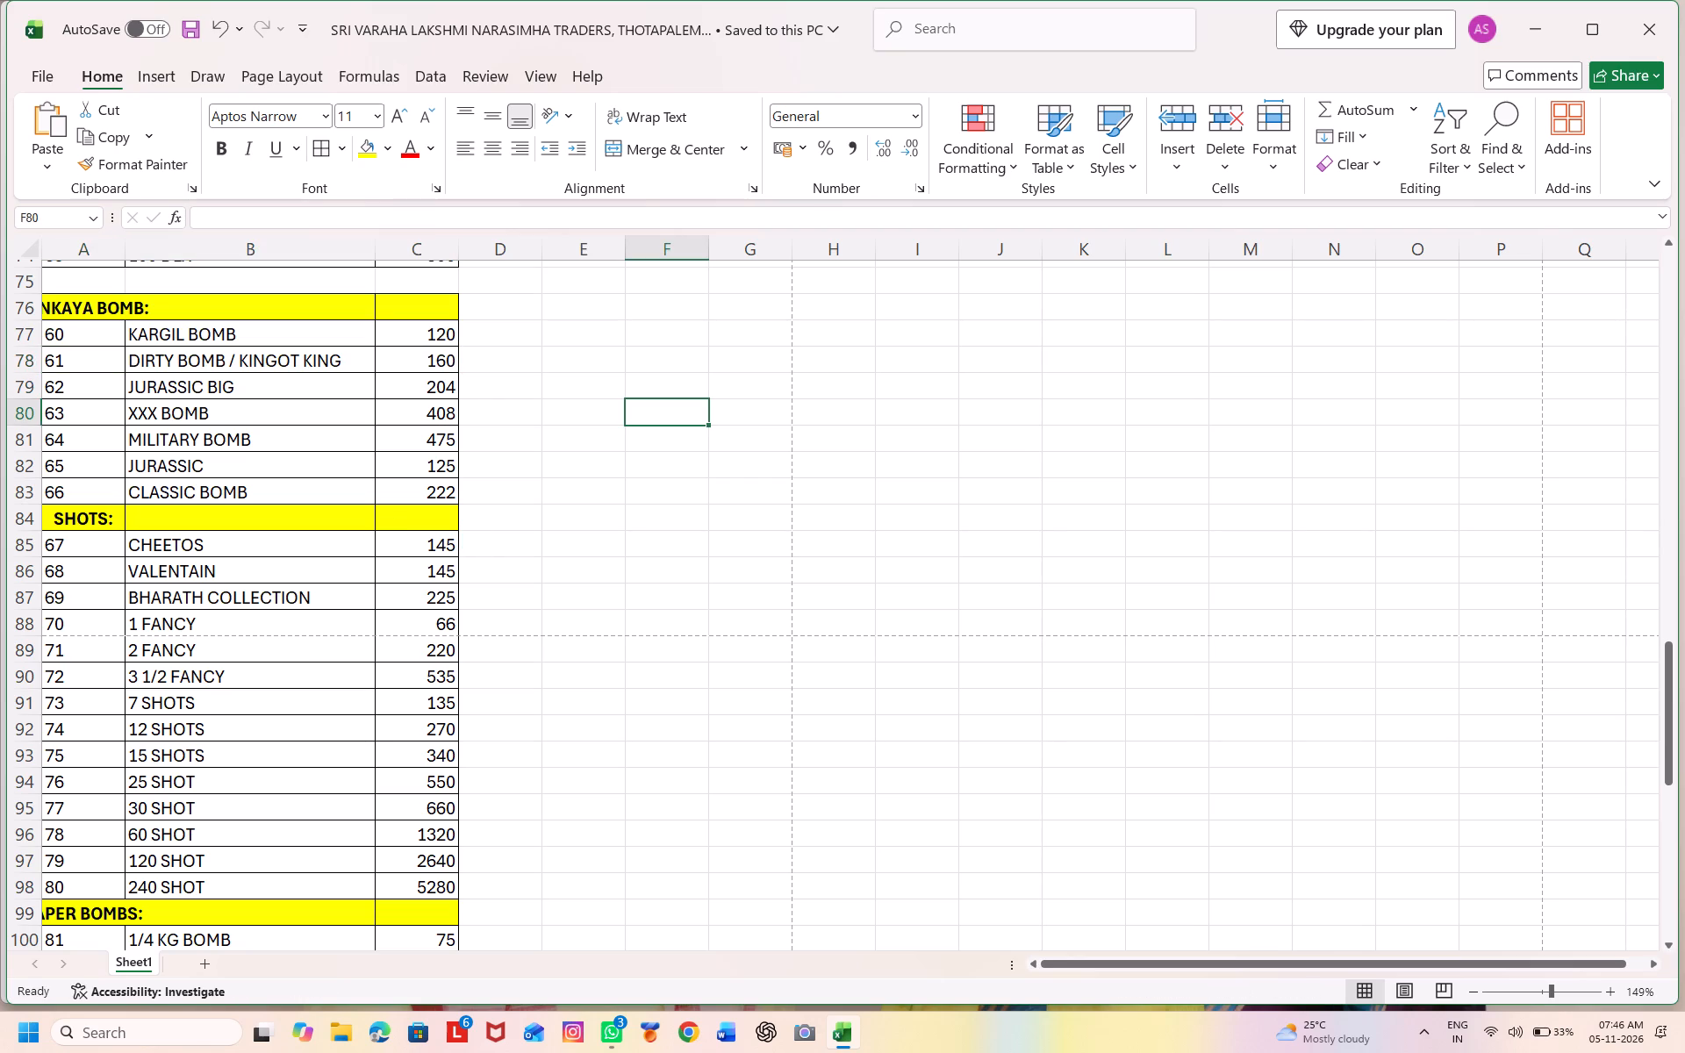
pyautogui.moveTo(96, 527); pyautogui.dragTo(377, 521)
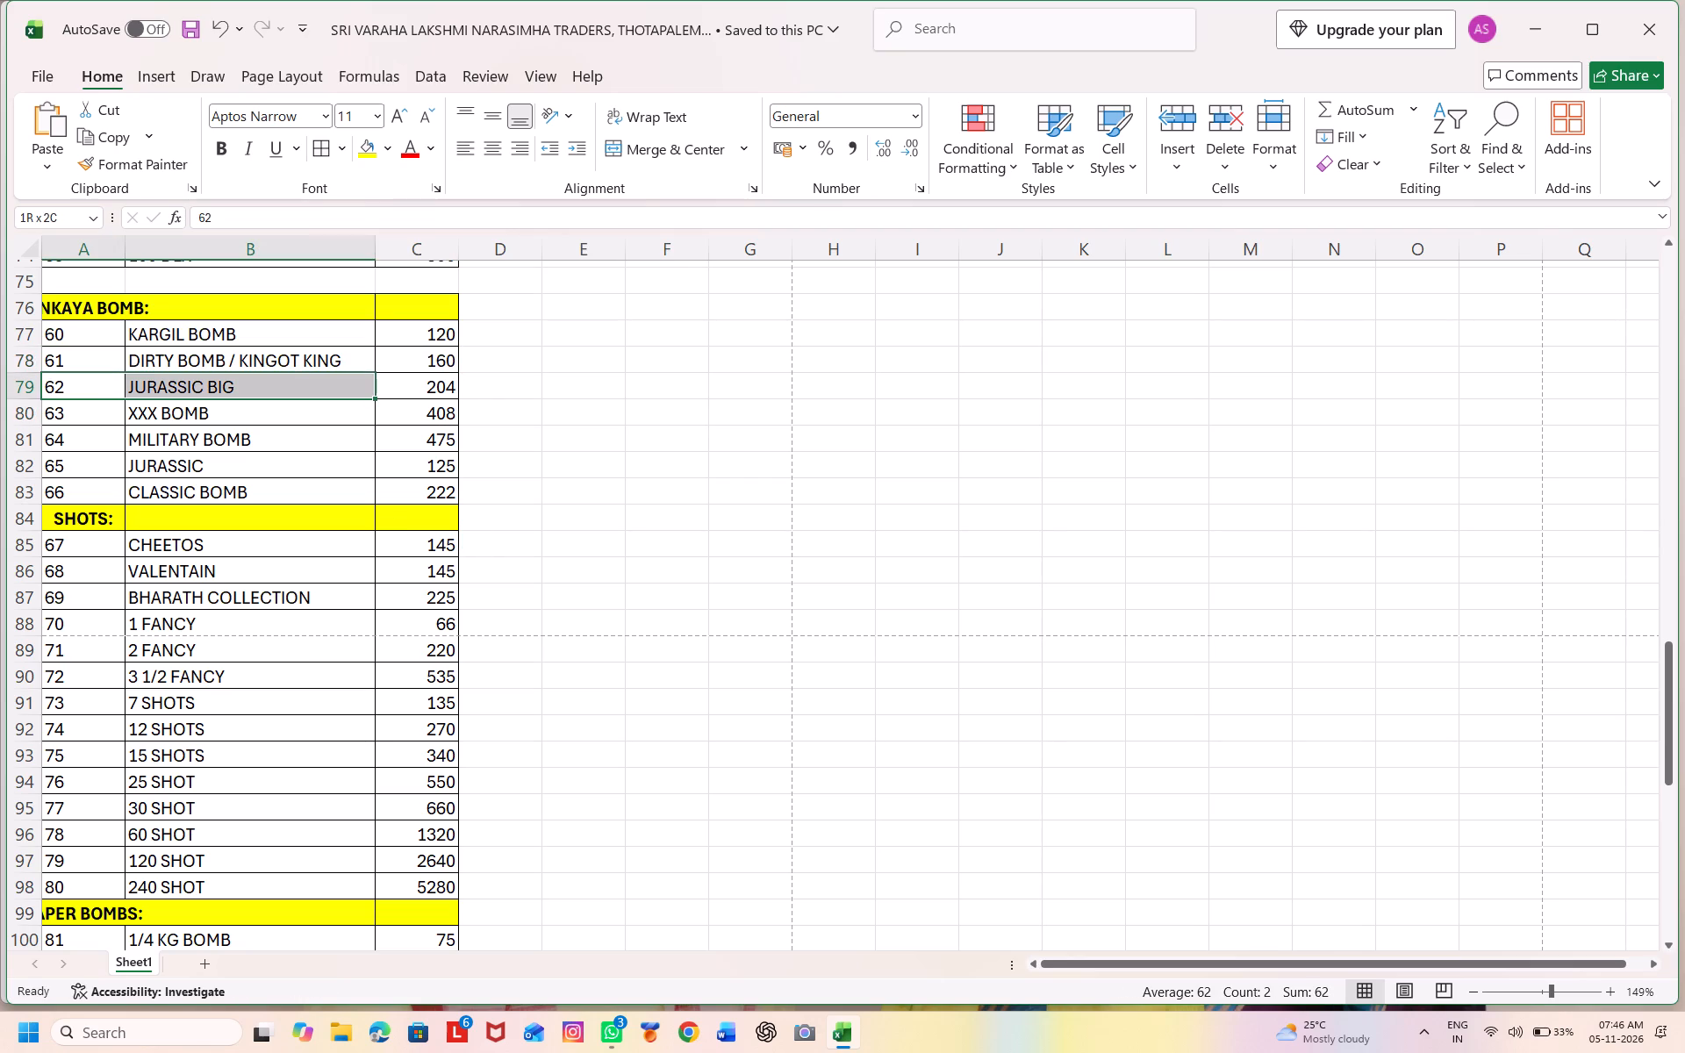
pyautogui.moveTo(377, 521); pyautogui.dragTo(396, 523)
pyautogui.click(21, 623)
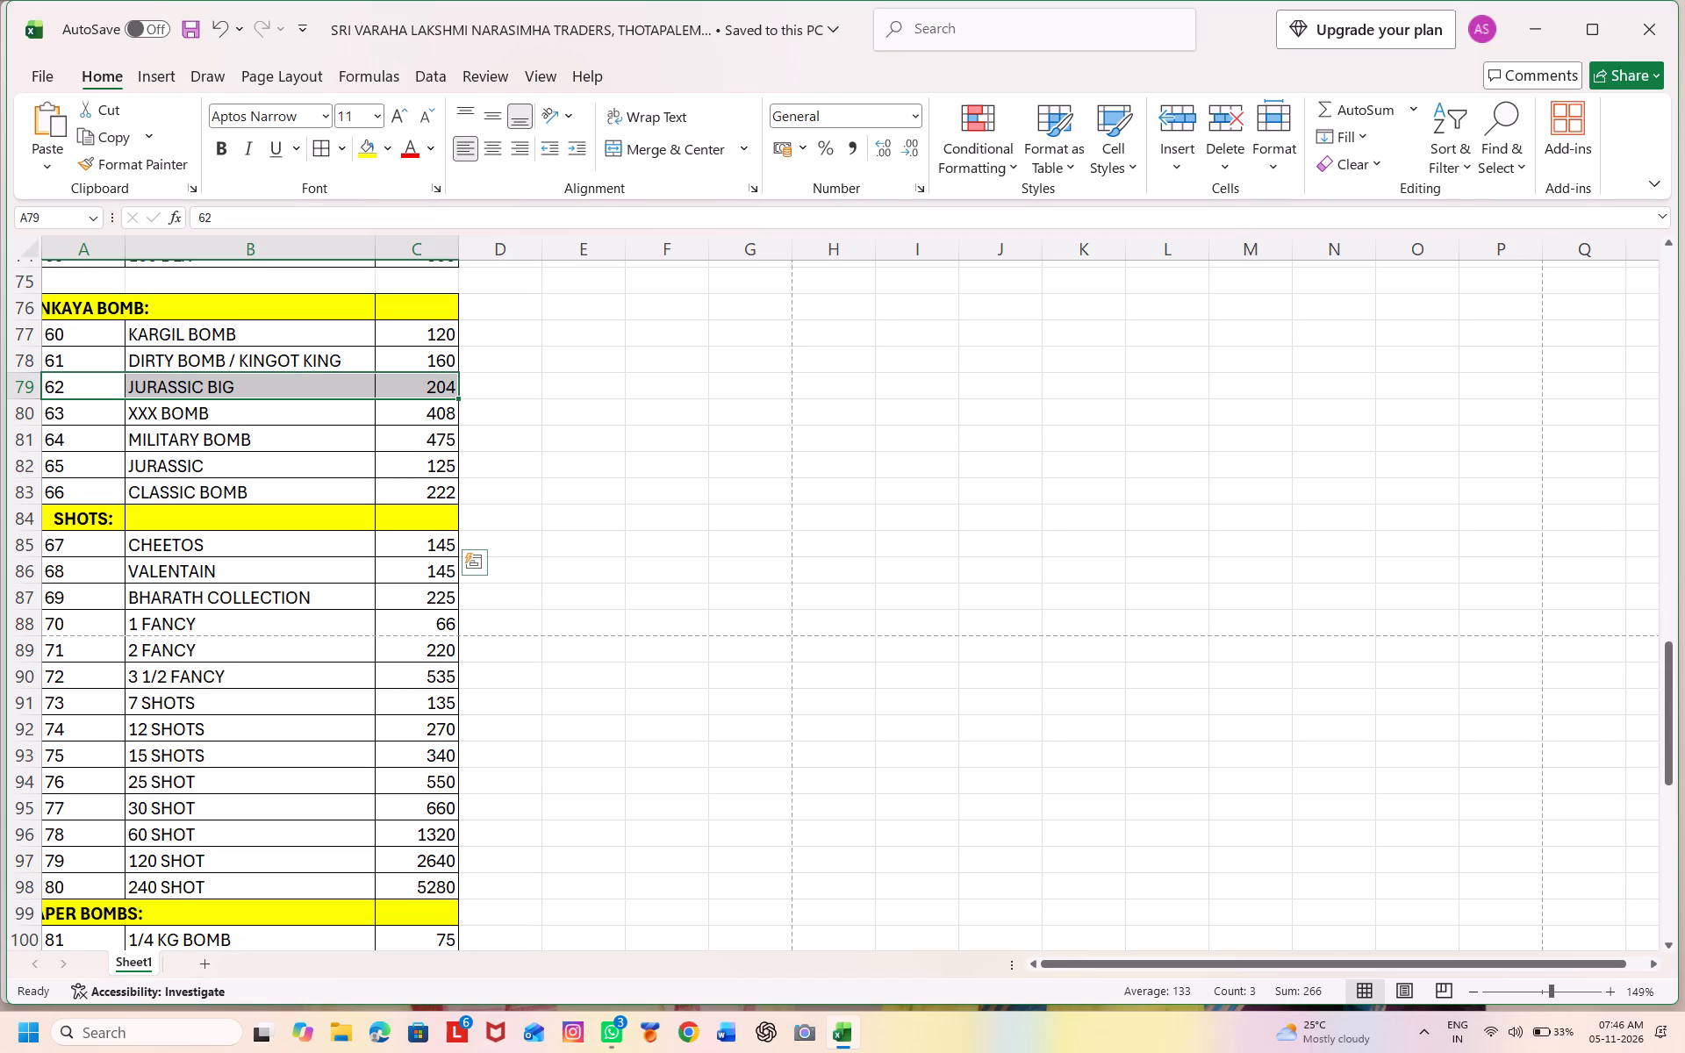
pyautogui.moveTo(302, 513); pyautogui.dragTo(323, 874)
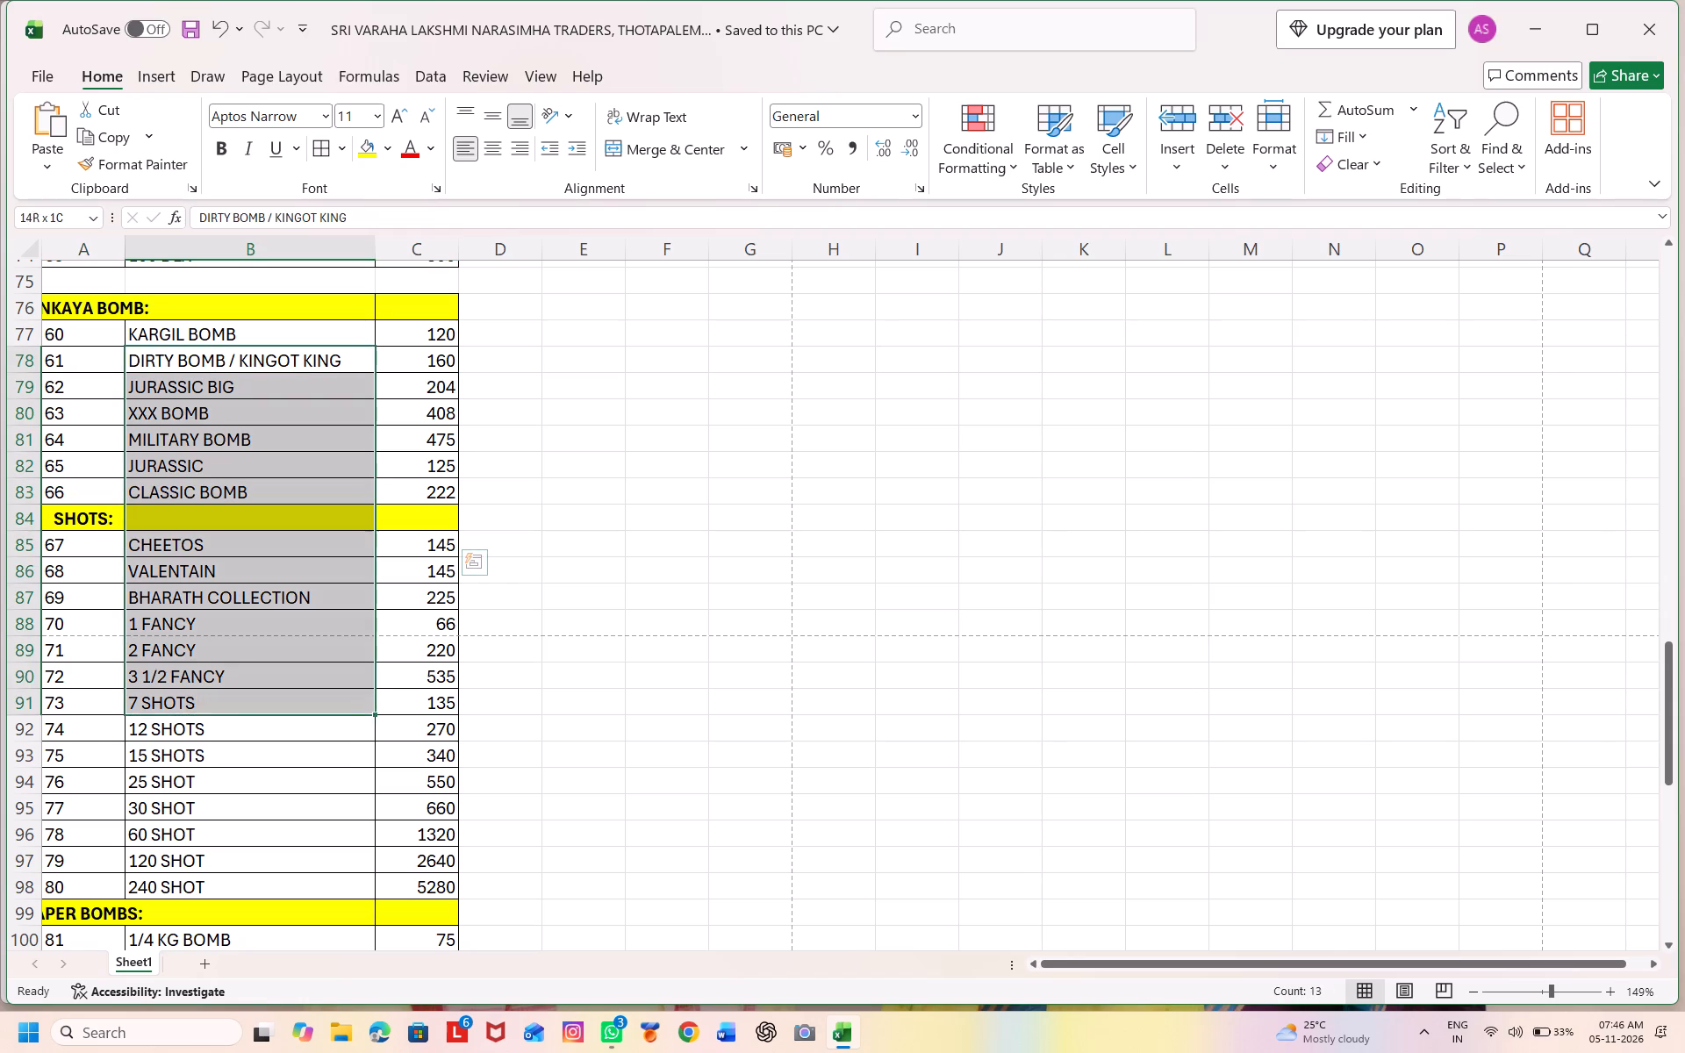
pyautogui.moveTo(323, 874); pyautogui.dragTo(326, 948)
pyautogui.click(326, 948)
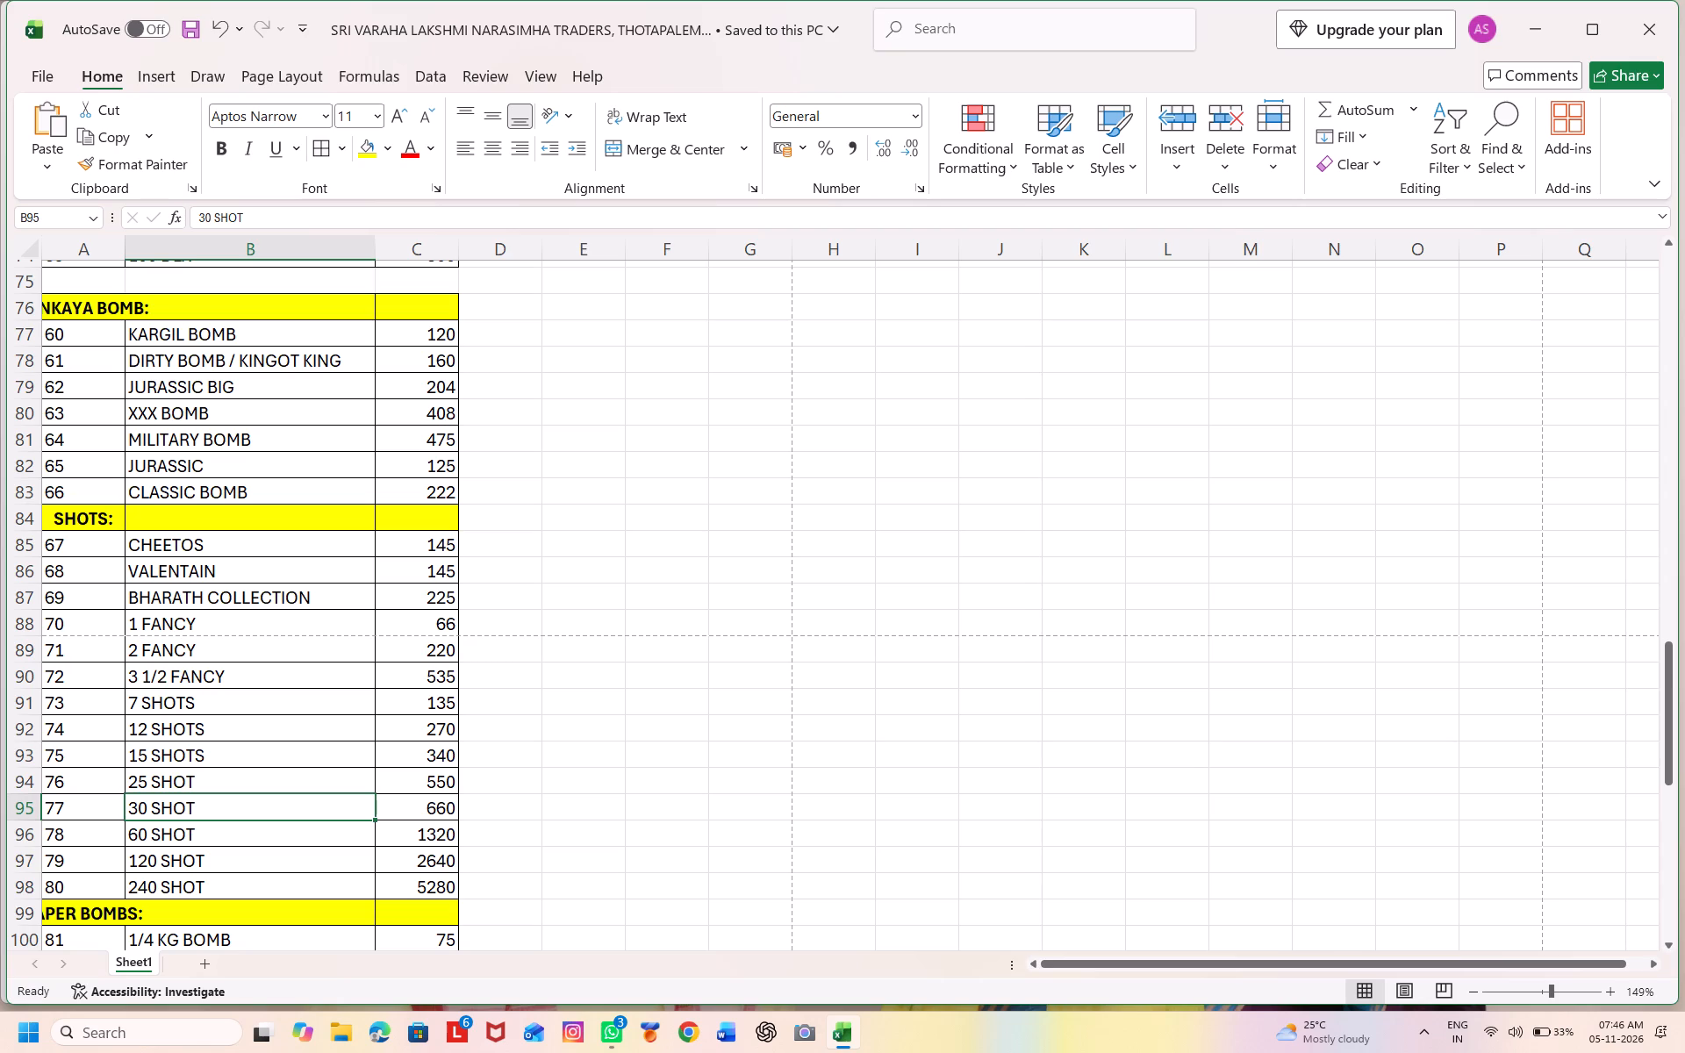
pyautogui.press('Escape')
# Review the section spacing from the title at the top of the price list down to the SHOTS heading.
pyautogui.hscroll(9, 66, 519)
pyautogui.scroll(14, 66, 519)
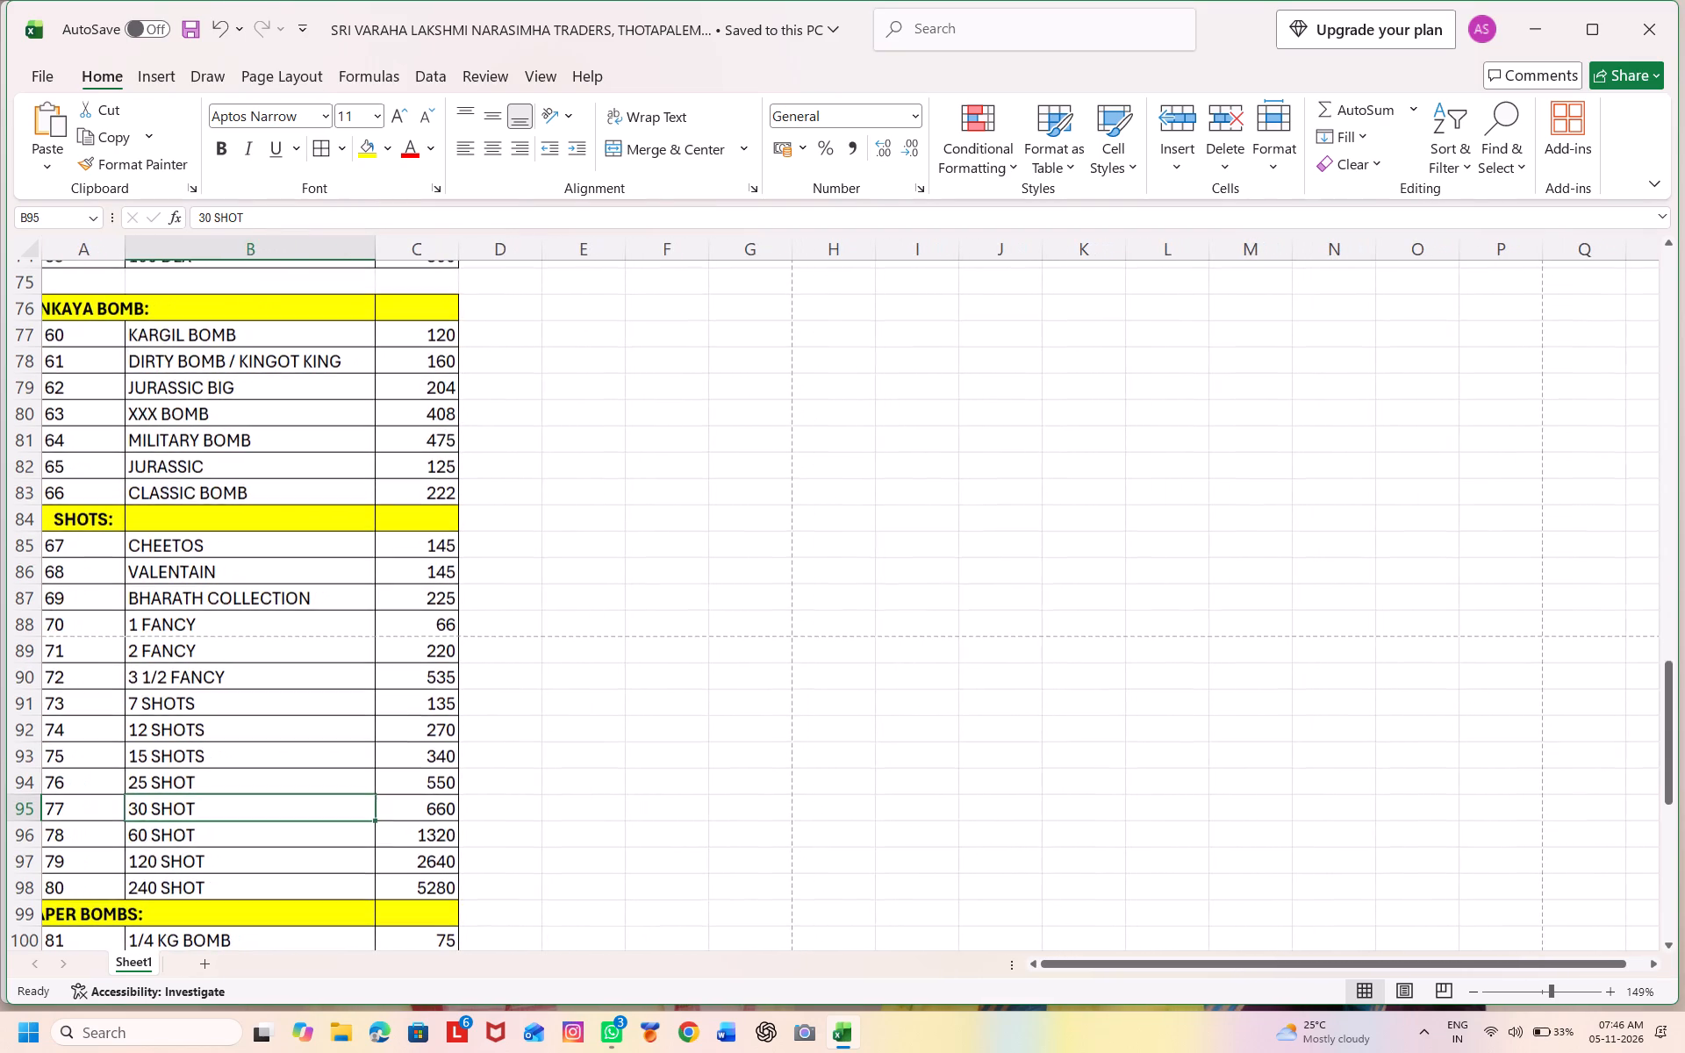
pyautogui.scroll(20, 197, 471)
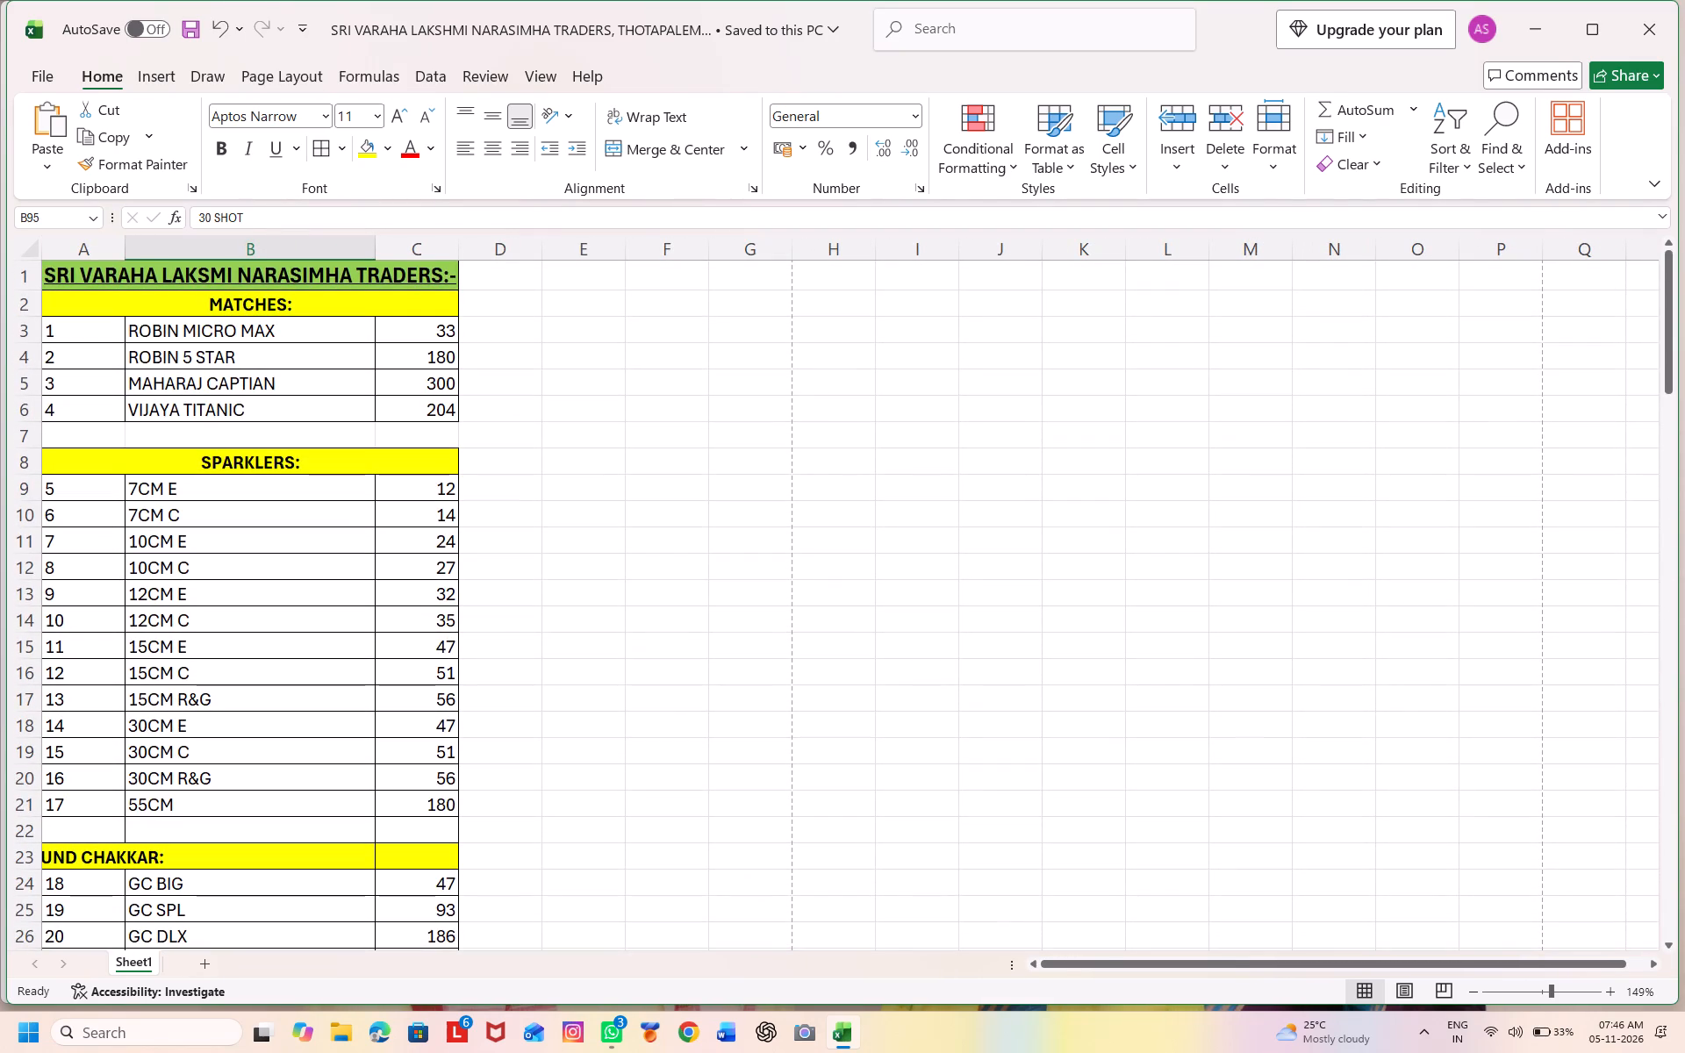
pyautogui.click(577, 469)
pyautogui.click(577, 469)
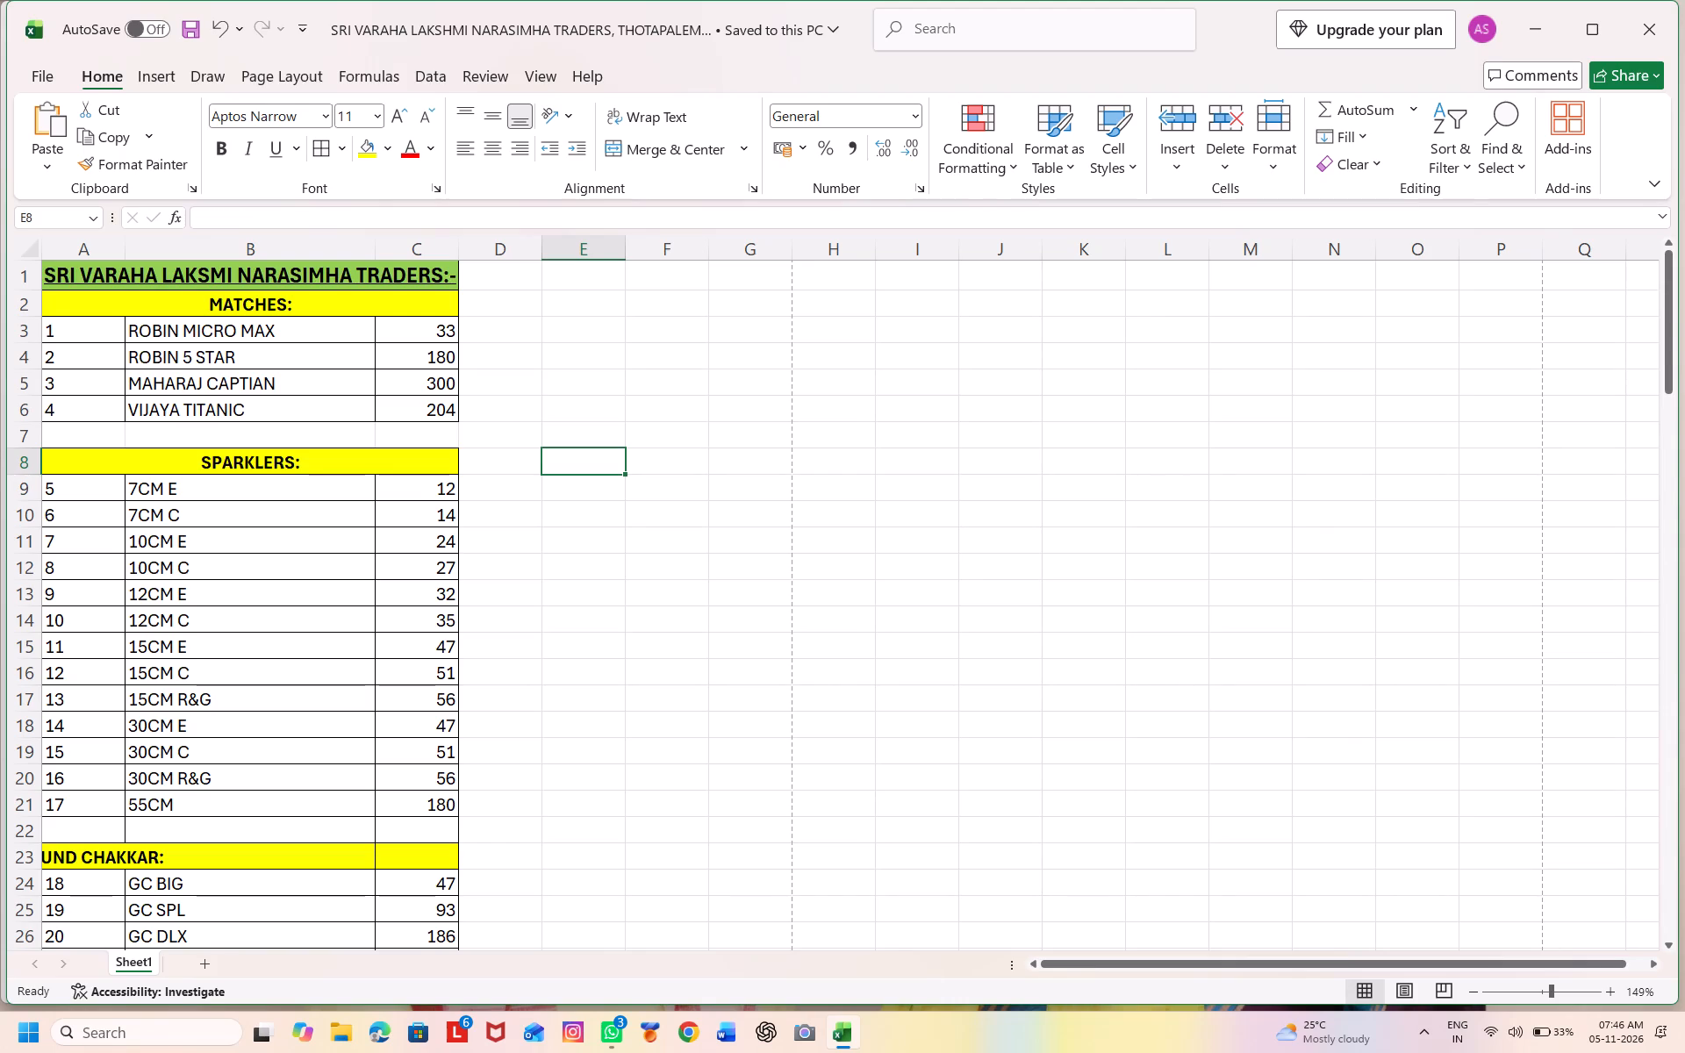
pyautogui.click(526, 672)
pyautogui.moveTo(526, 672); pyautogui.dragTo(735, 679)
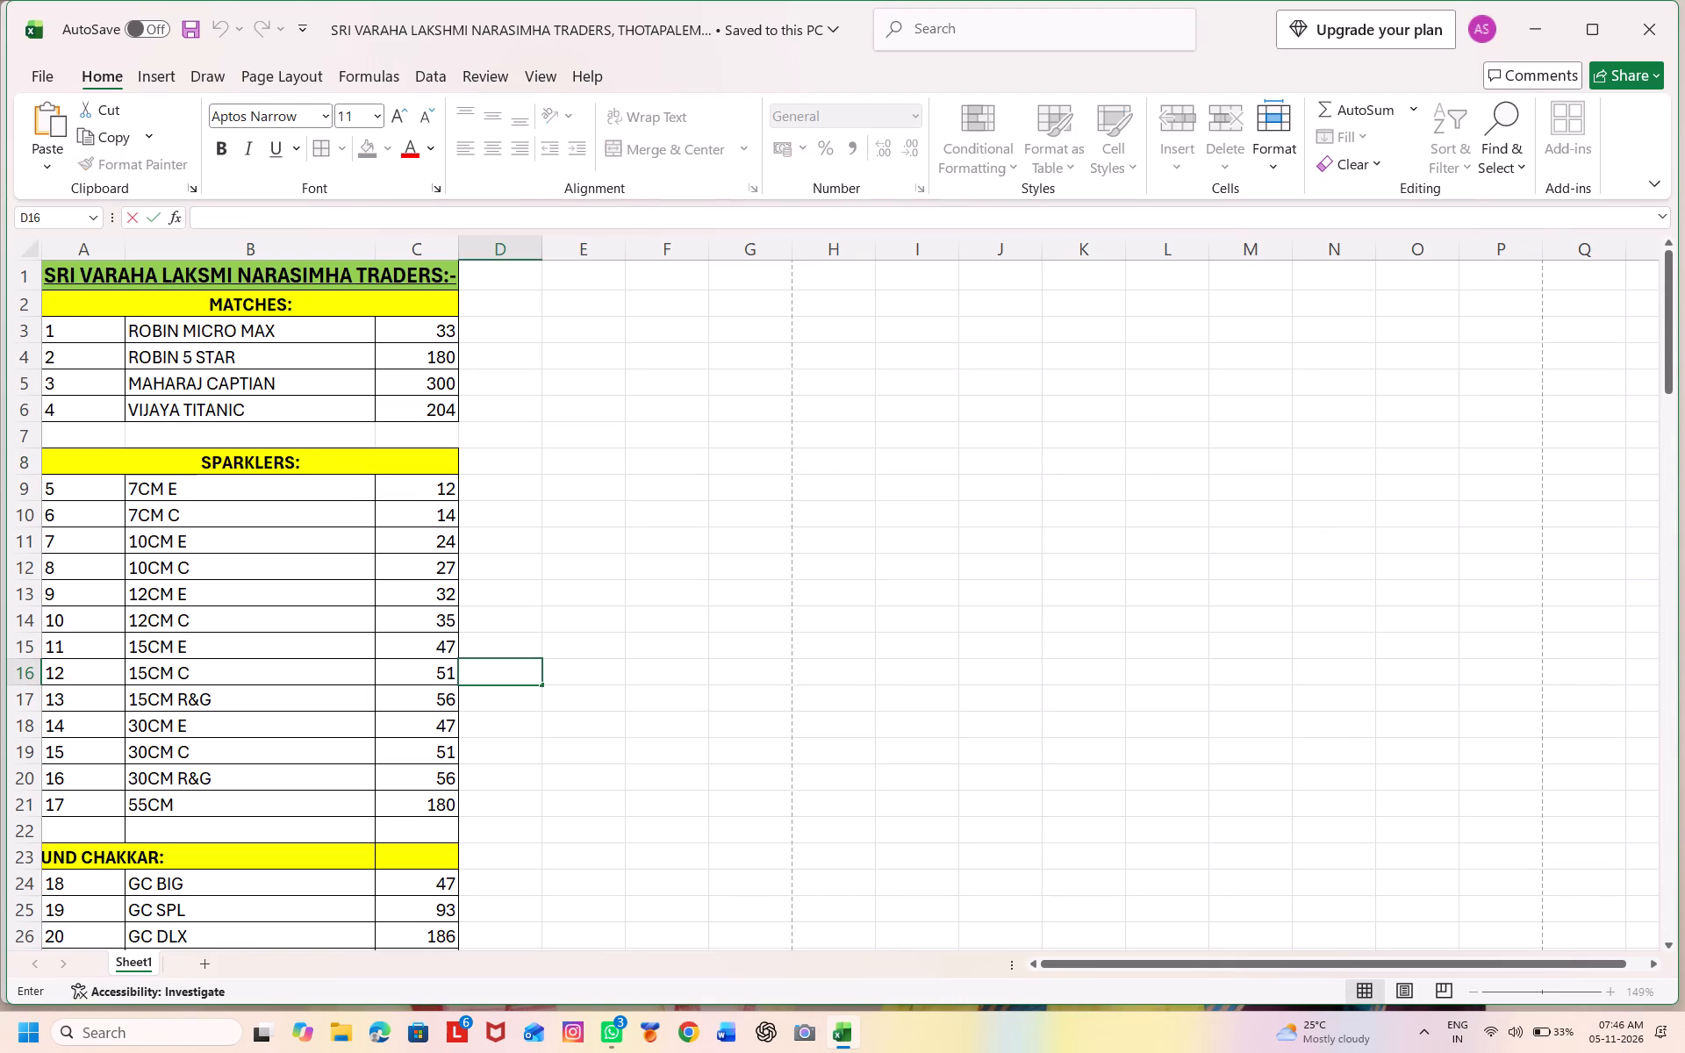
pyautogui.moveTo(735, 679); pyautogui.dragTo(508, 697)
pyautogui.scroll(-4, 508, 697)
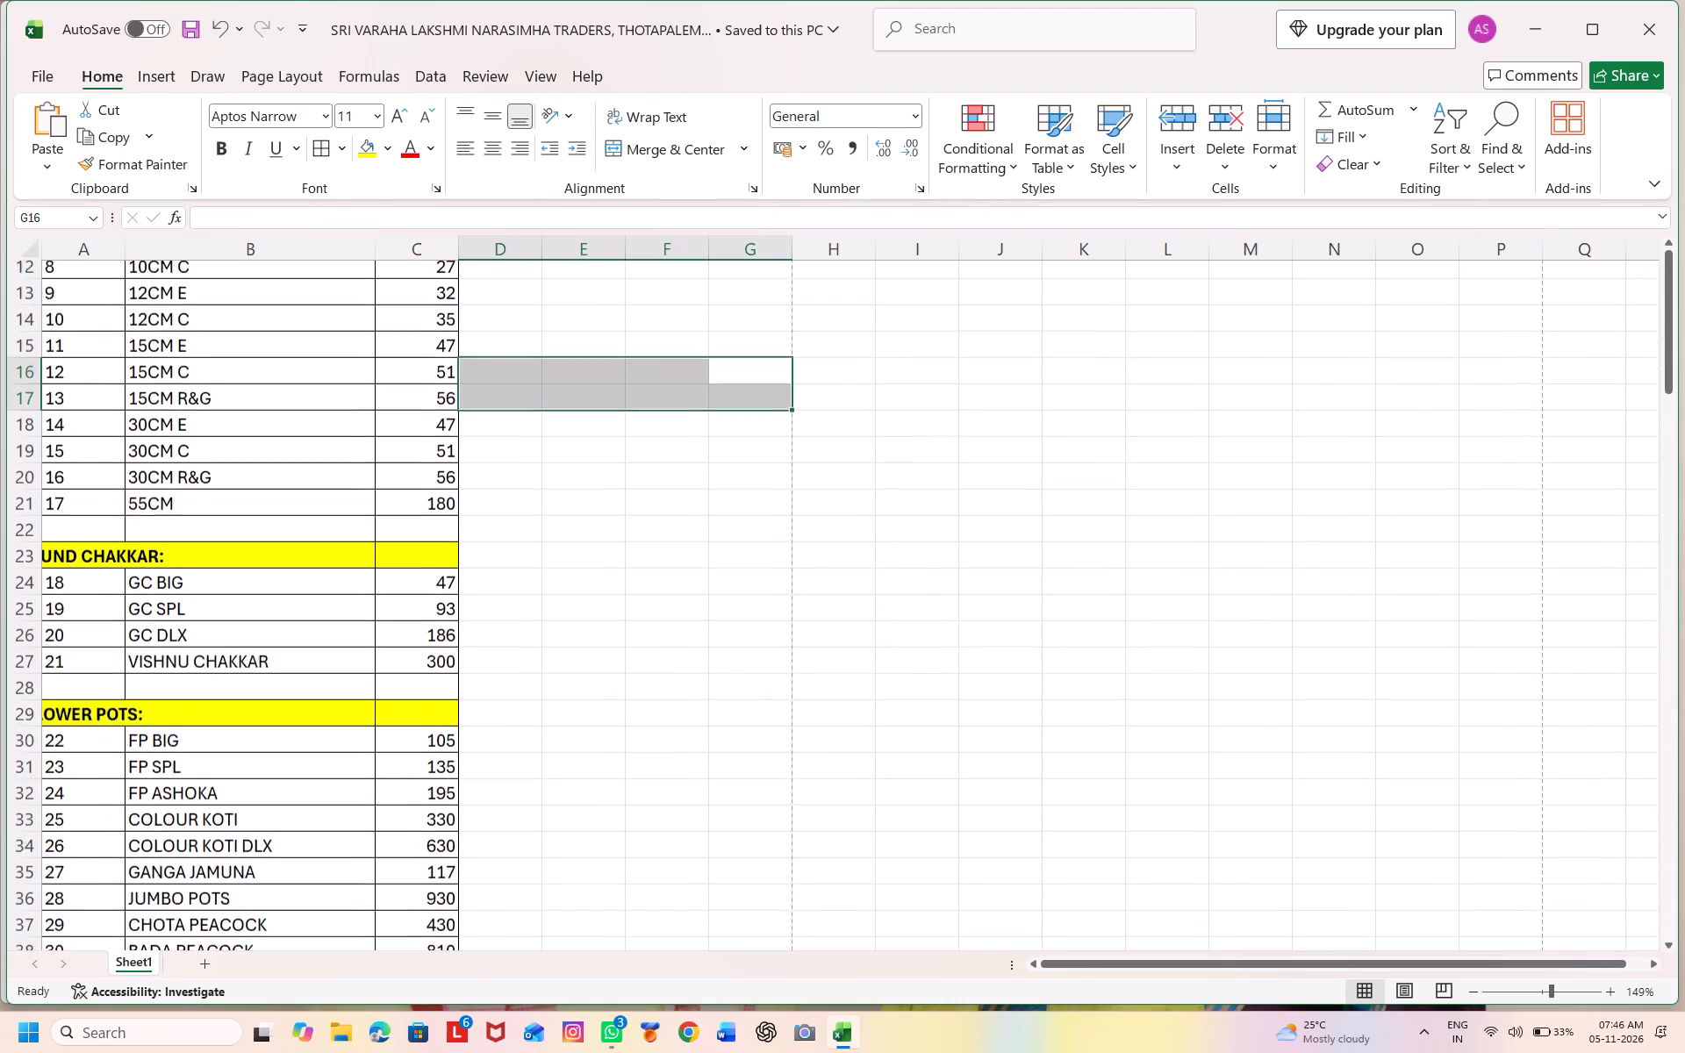
pyautogui.scroll(-5, 508, 697)
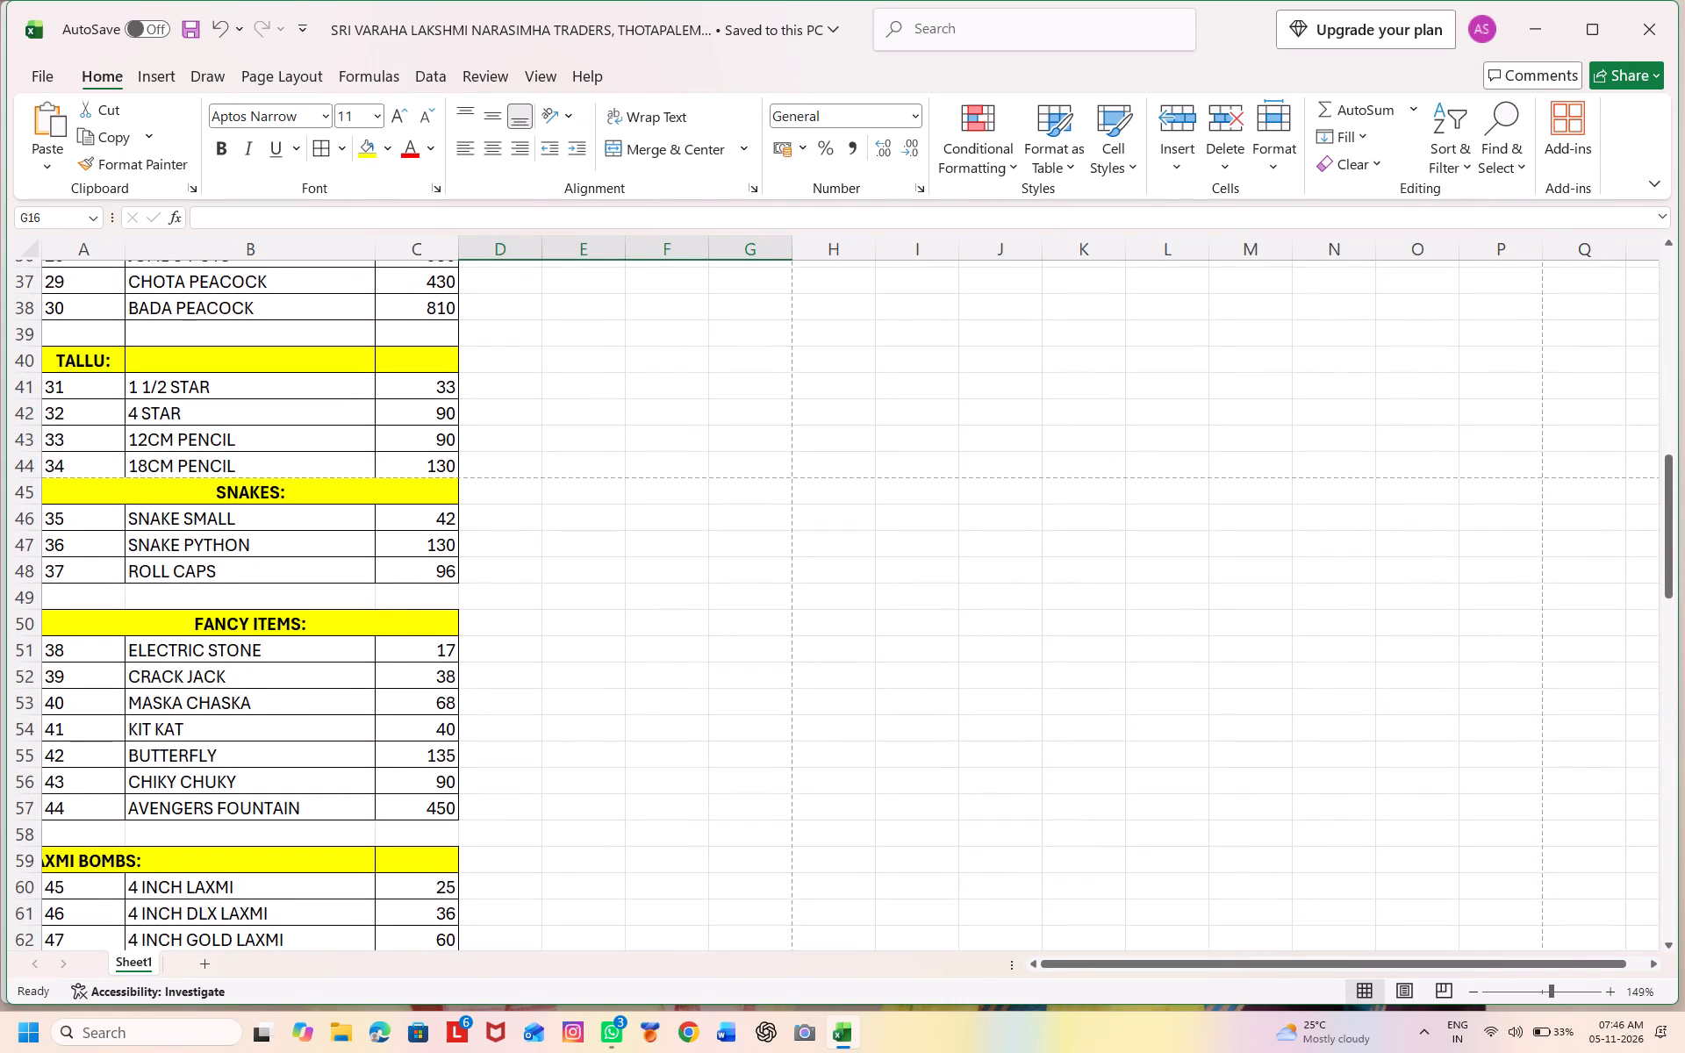
pyautogui.scroll(-6, 284, 756)
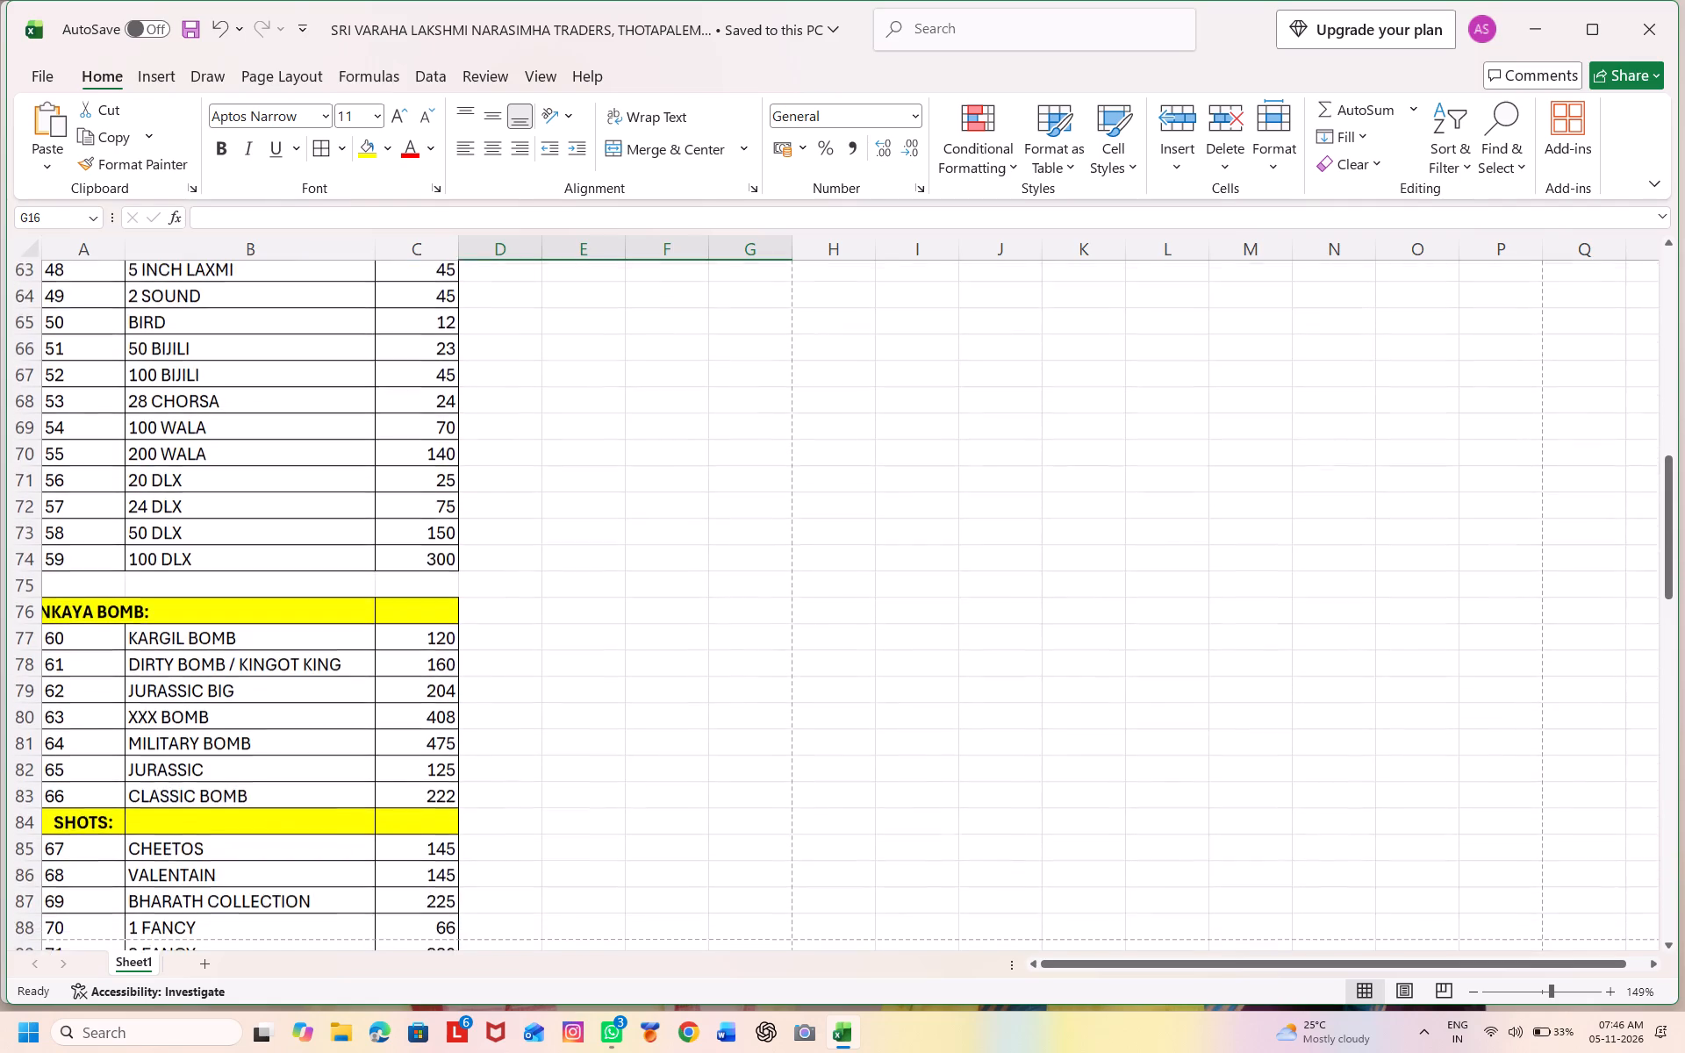
pyautogui.scroll(-4, 284, 756)
# Move the block from the SHOTS heading to MANDHARA BUDDILU down one row to A85:C121, leaving row 84 blank.
pyautogui.moveTo(76, 623); pyautogui.dragTo(147, 629)
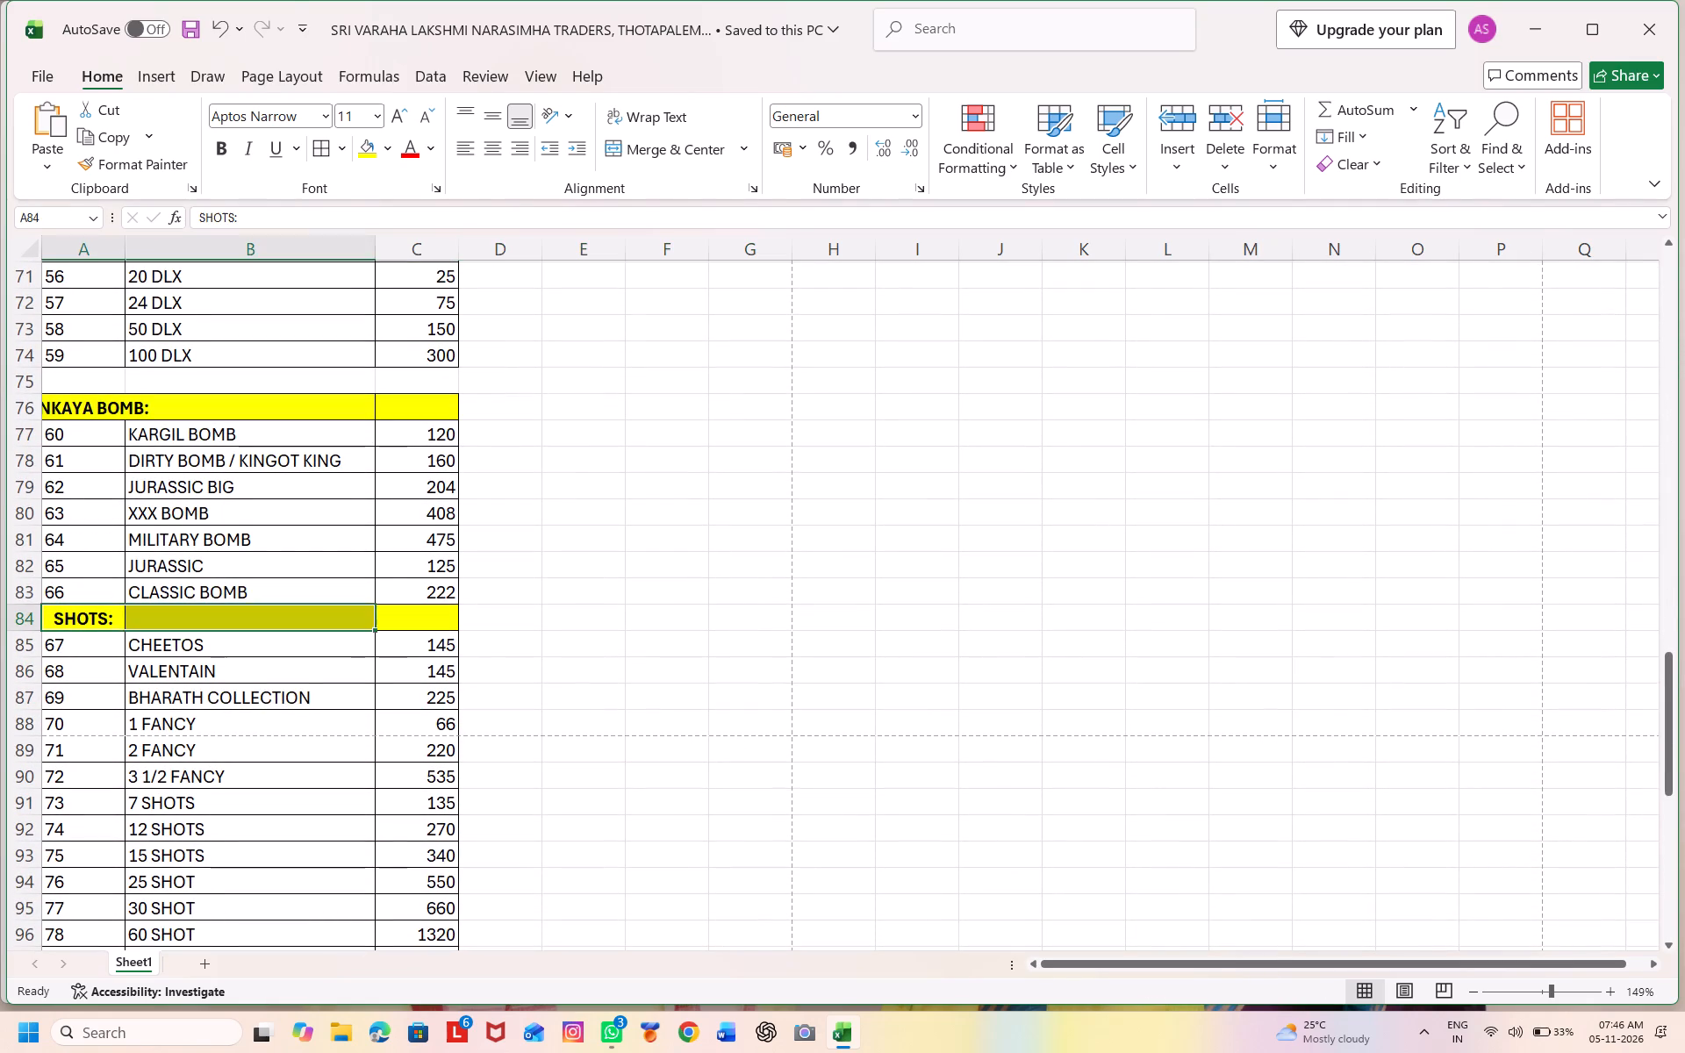
pyautogui.moveTo(147, 629); pyautogui.dragTo(431, 971)
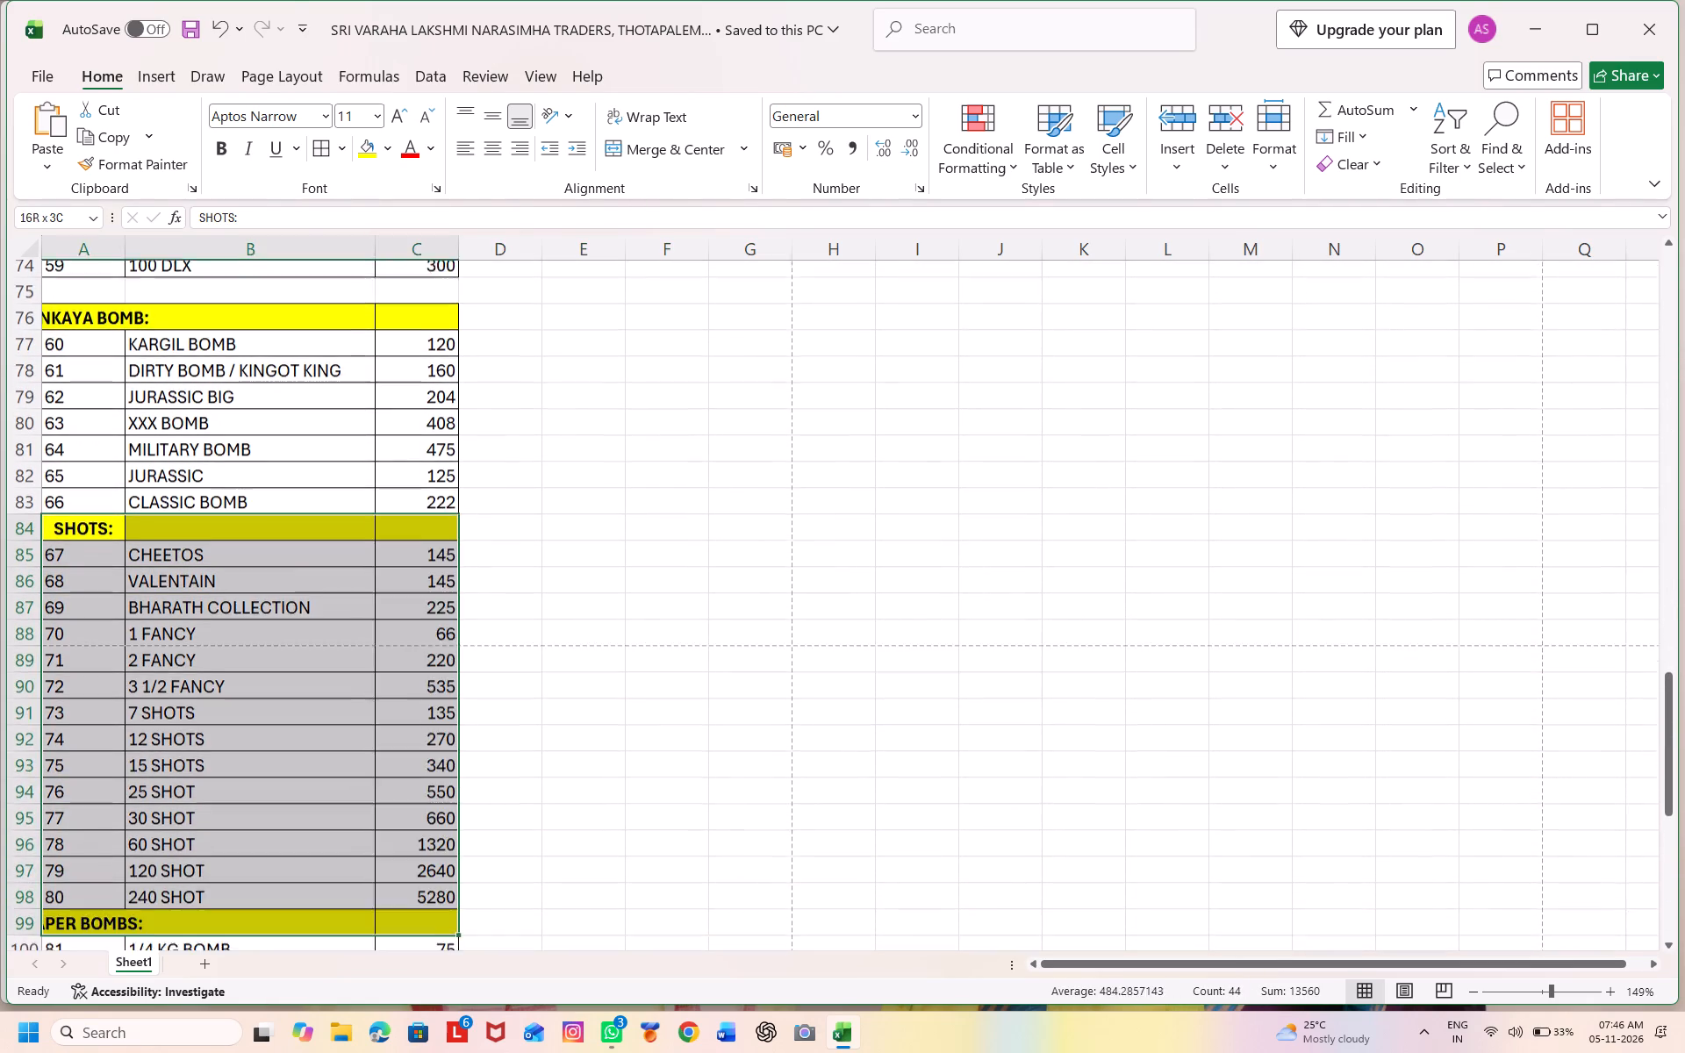
pyautogui.moveTo(431, 971); pyautogui.dragTo(438, 973)
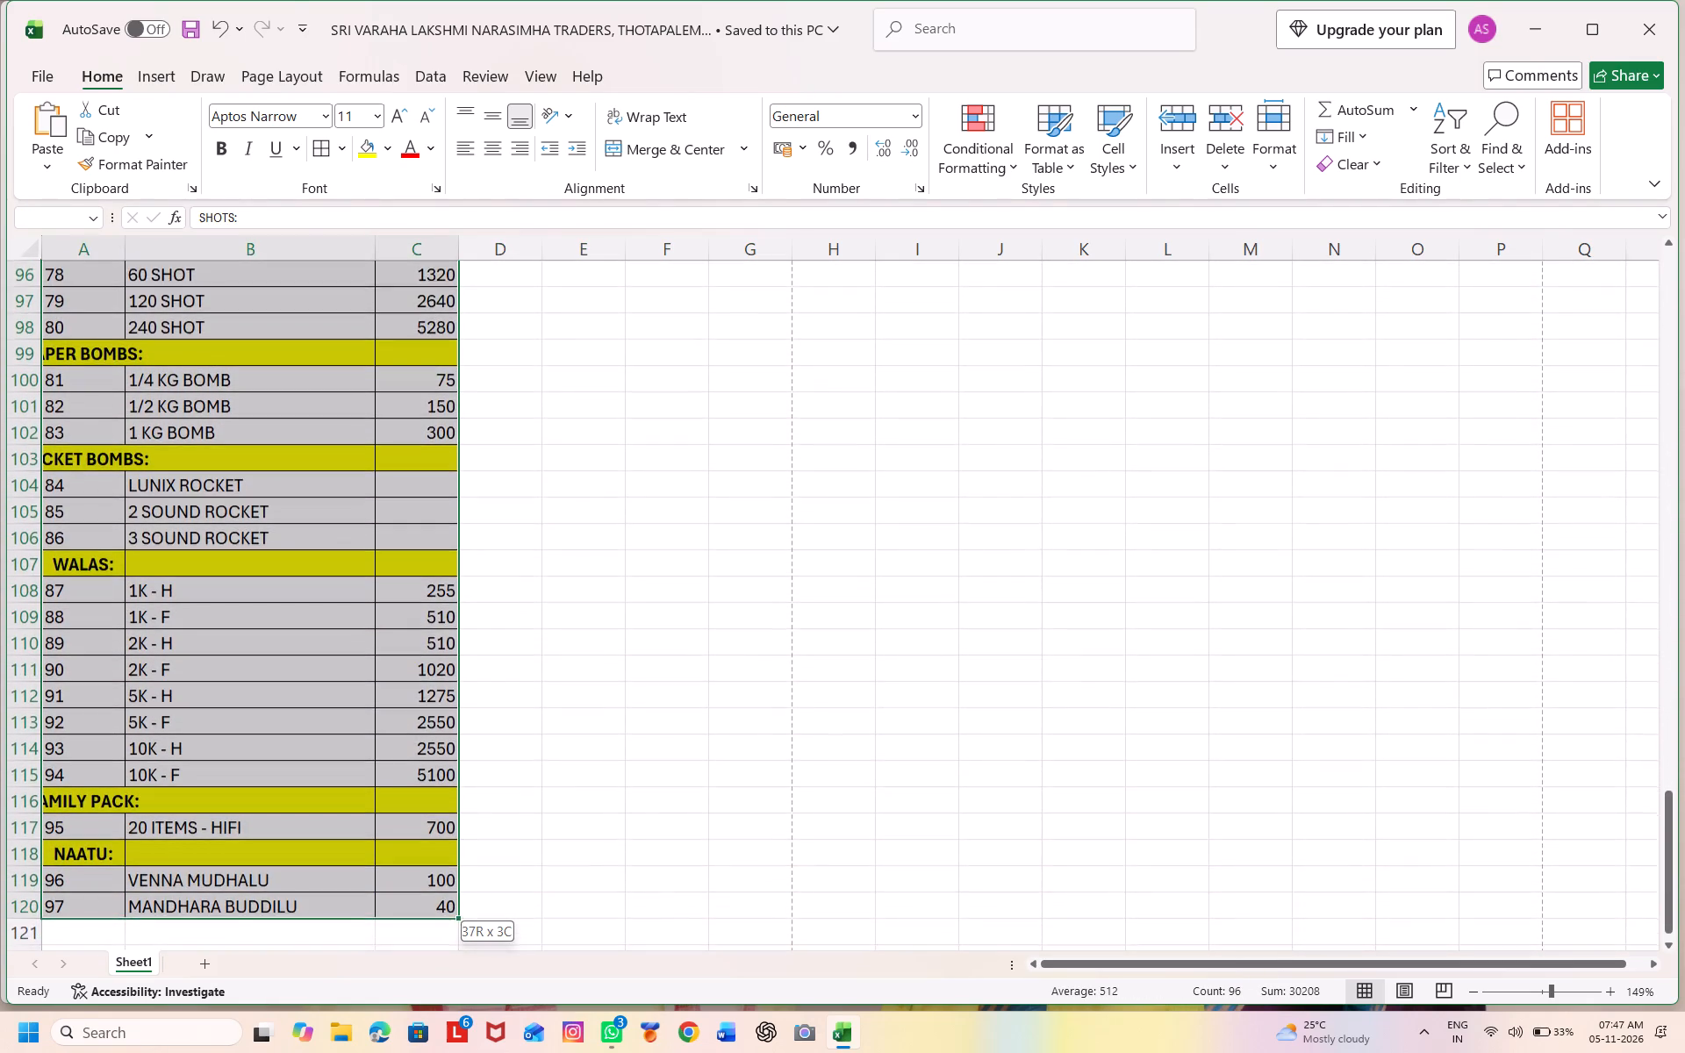
pyautogui.moveTo(438, 973); pyautogui.dragTo(448, 802)
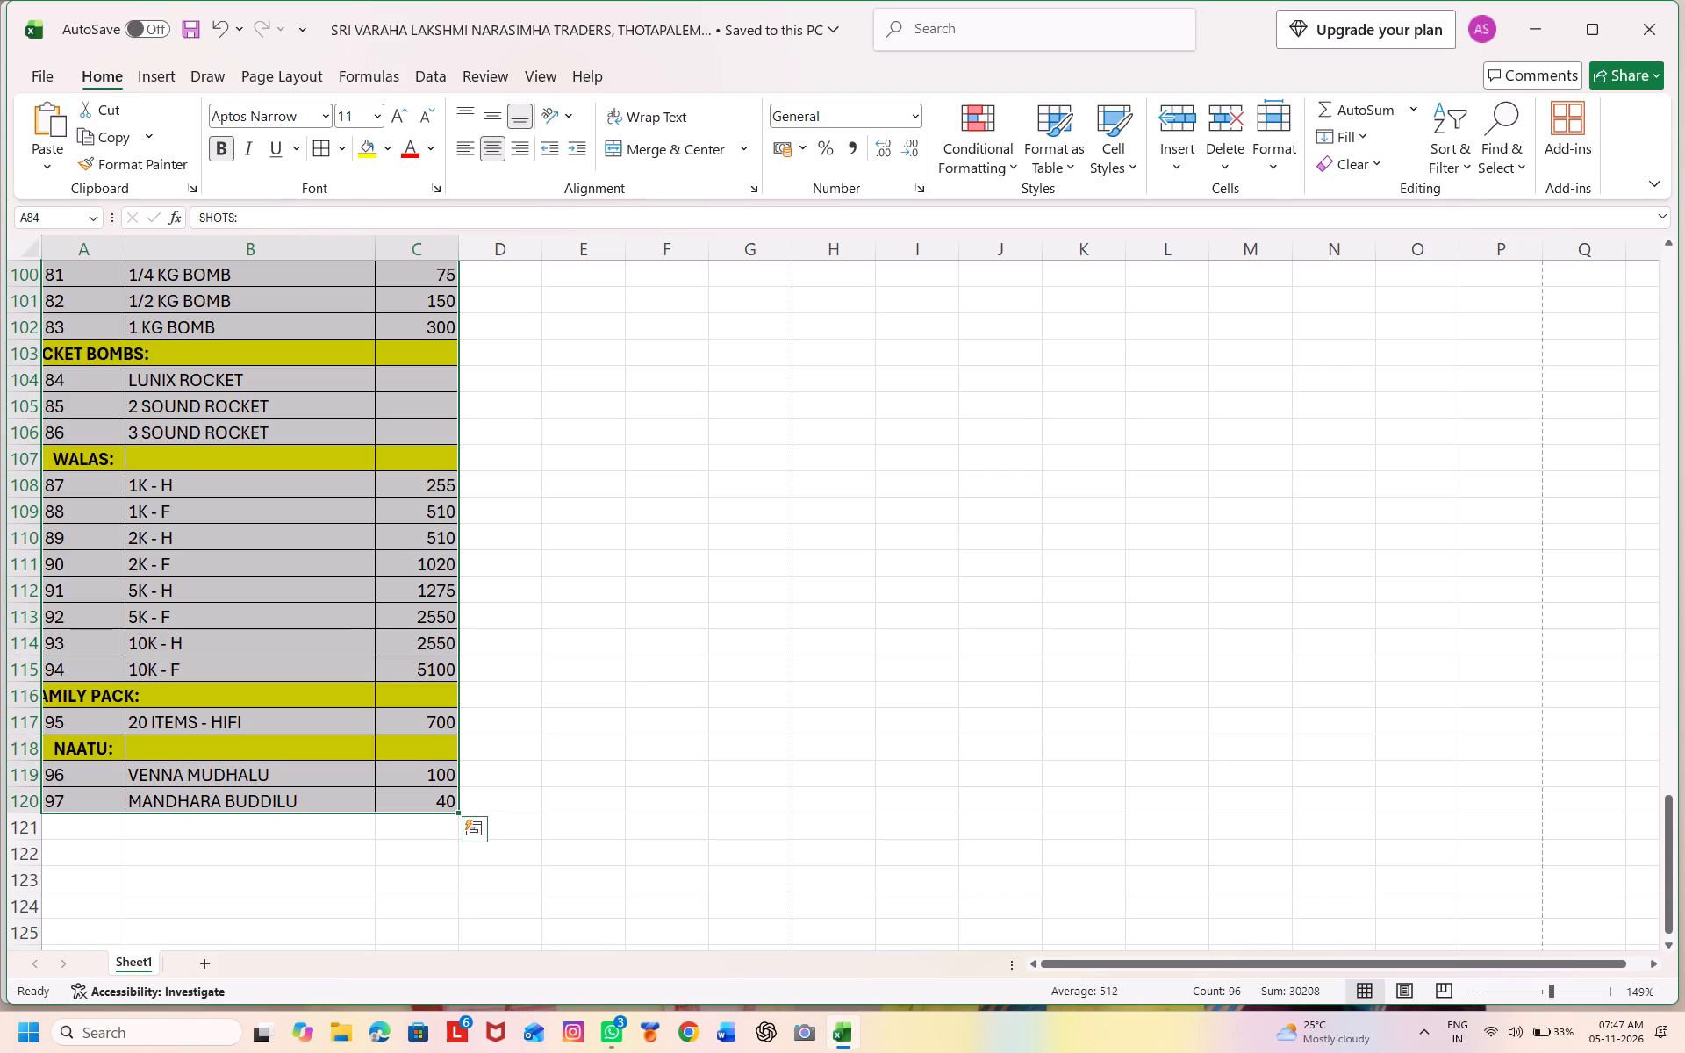
pyautogui.moveTo(456, 767); pyautogui.dragTo(453, 787)
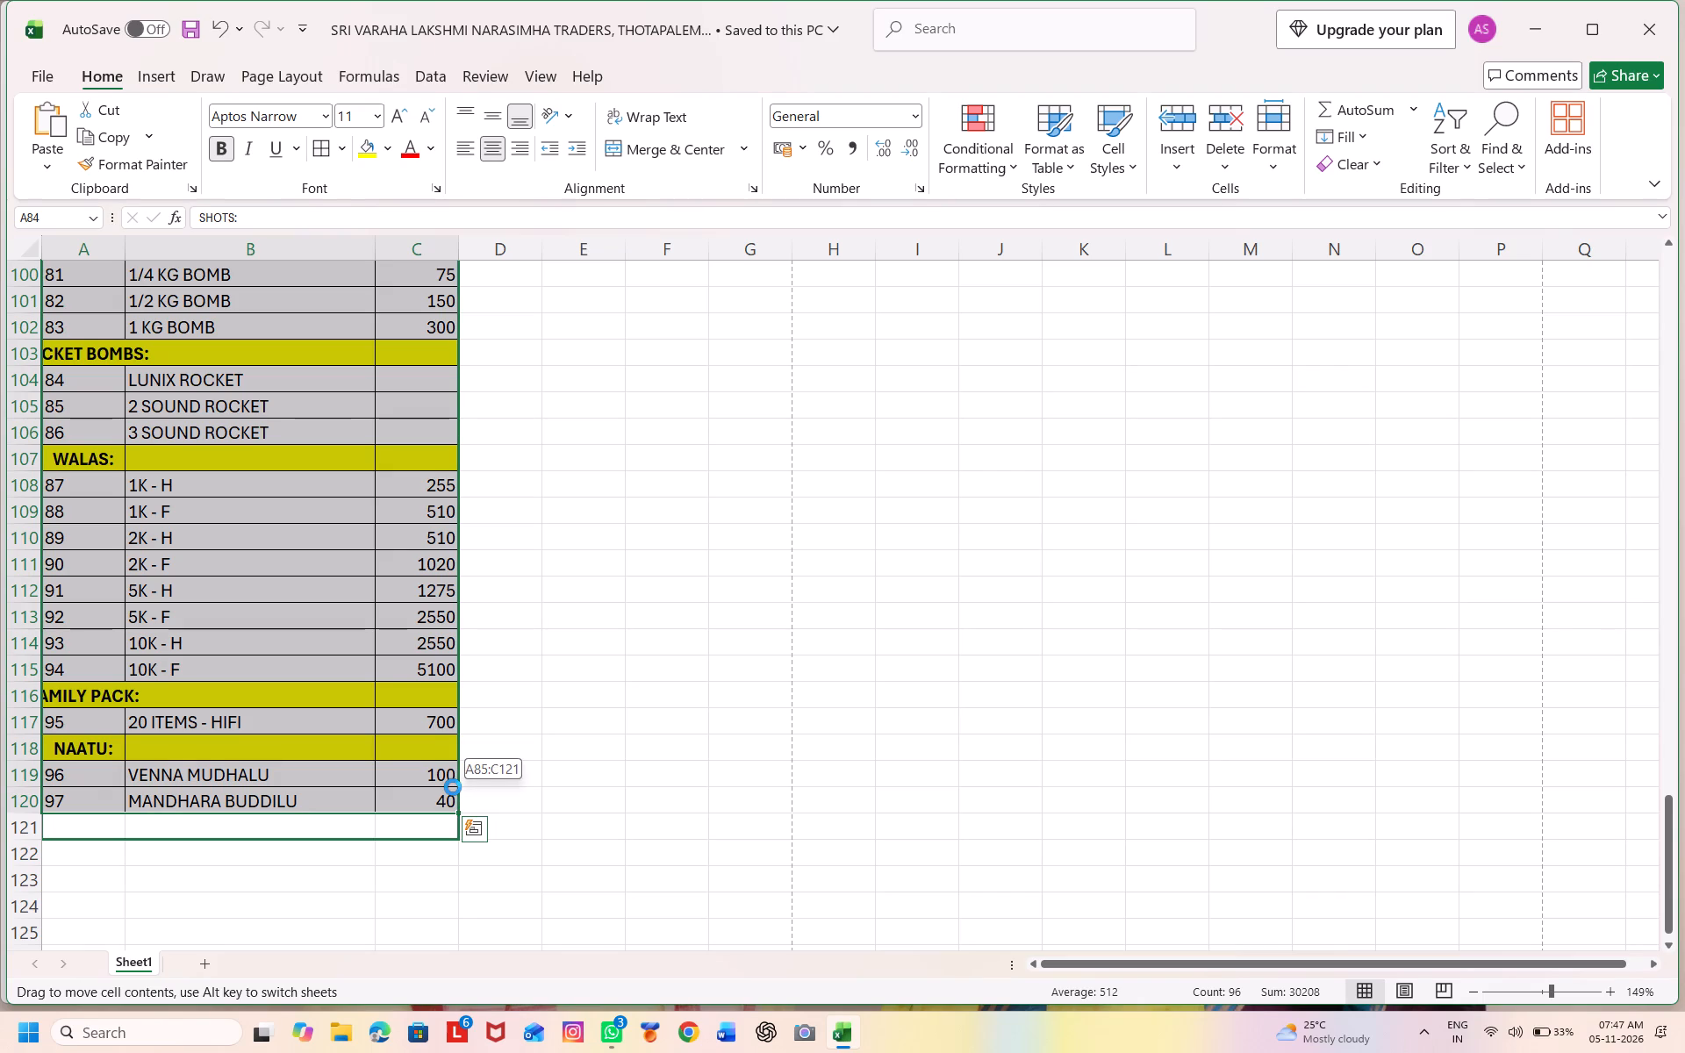
# Move the block from the PAPER BOMBS heading to MANDHARA BUDDILU down one row to A101:C122, leaving row 100 blank.
pyautogui.scroll(7, 561, 640)
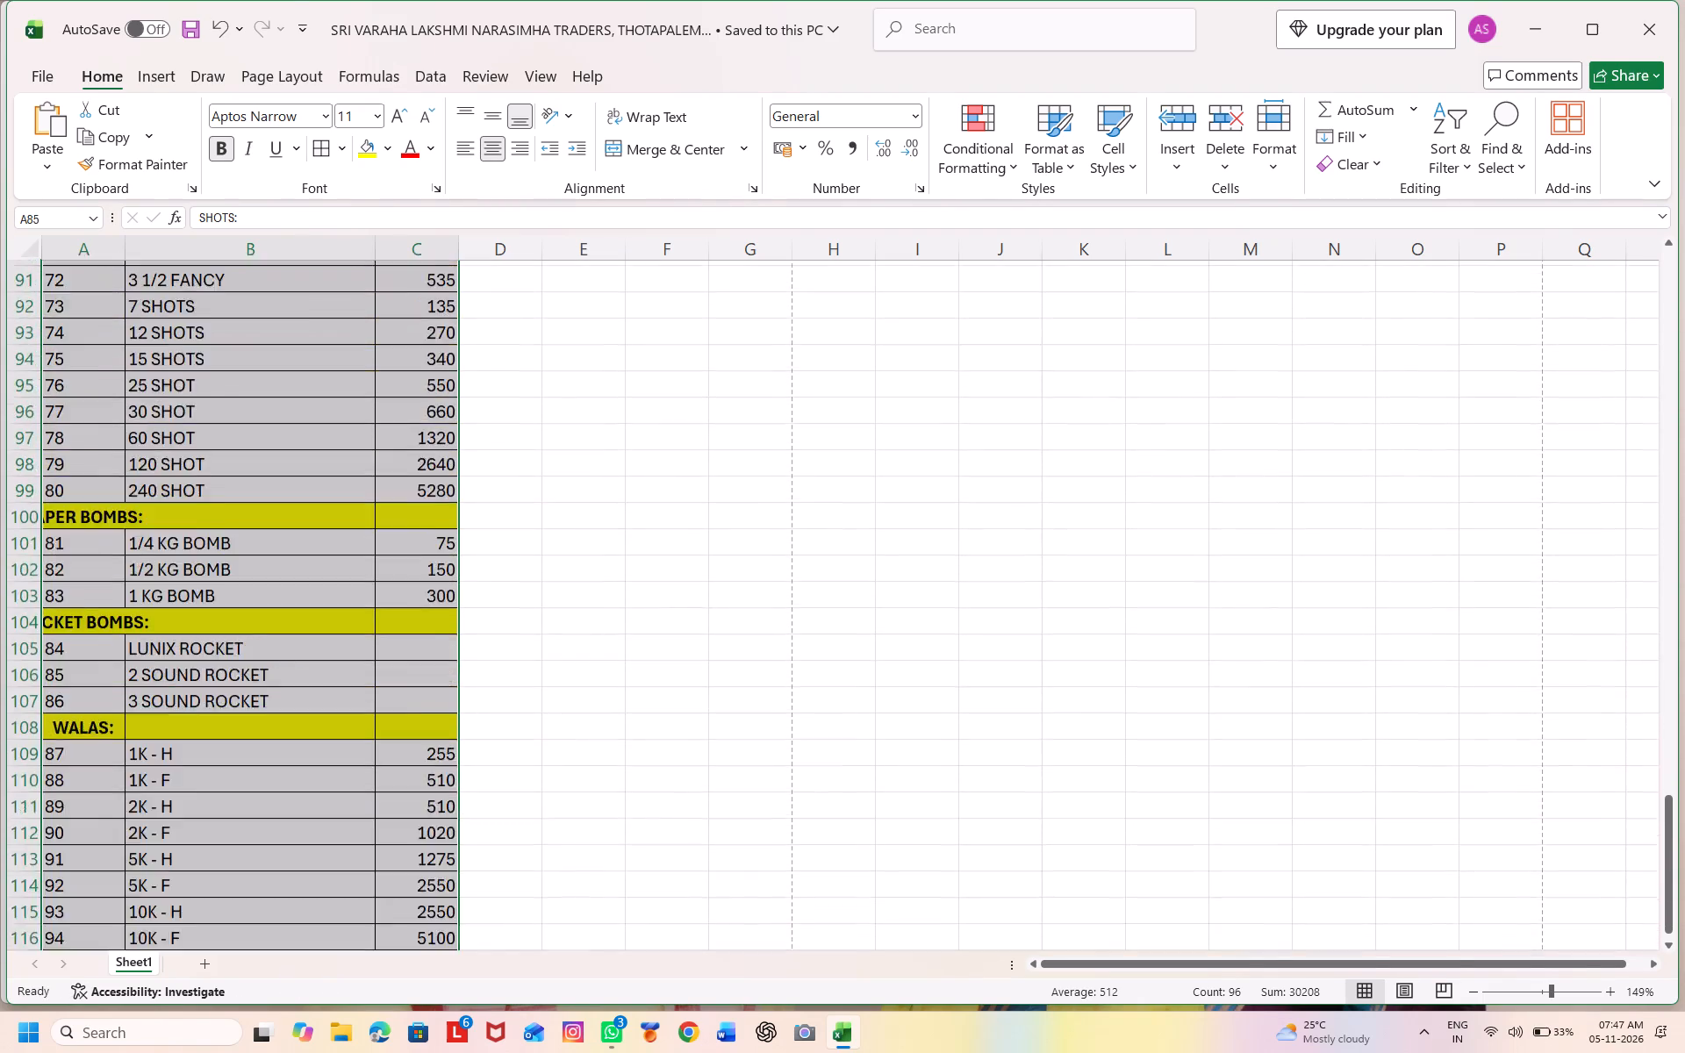
pyautogui.scroll(2, 561, 640)
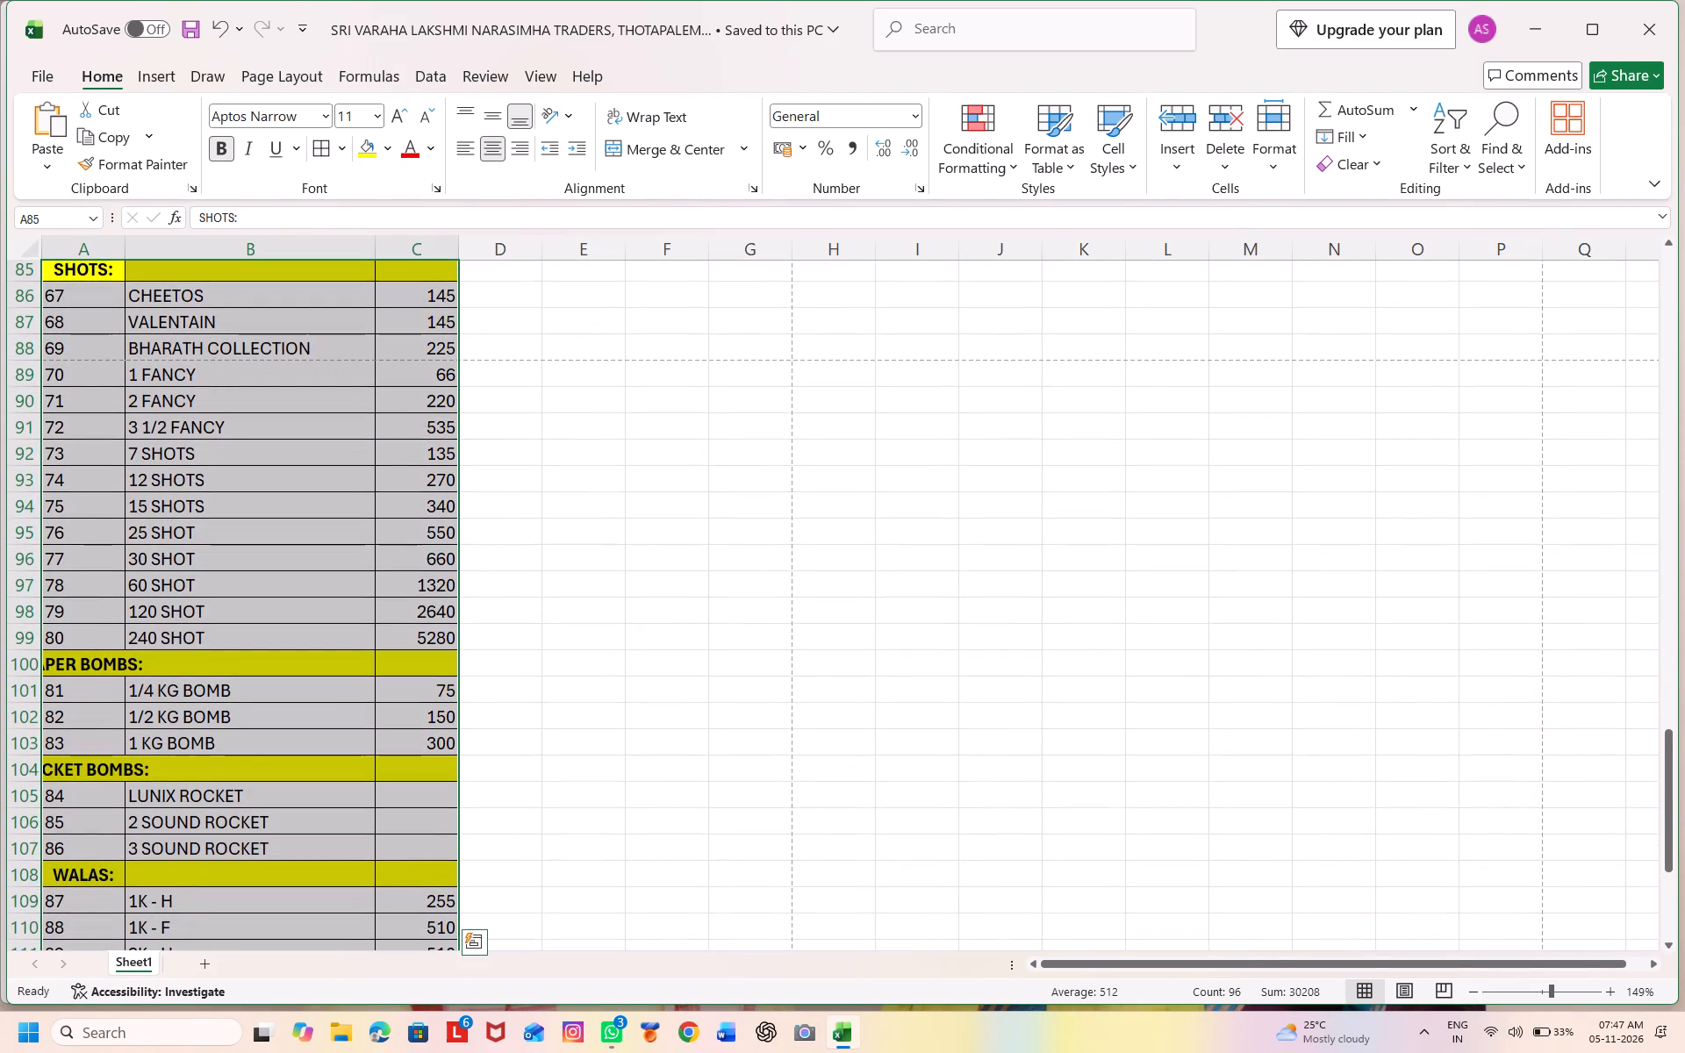
pyautogui.click(82, 650)
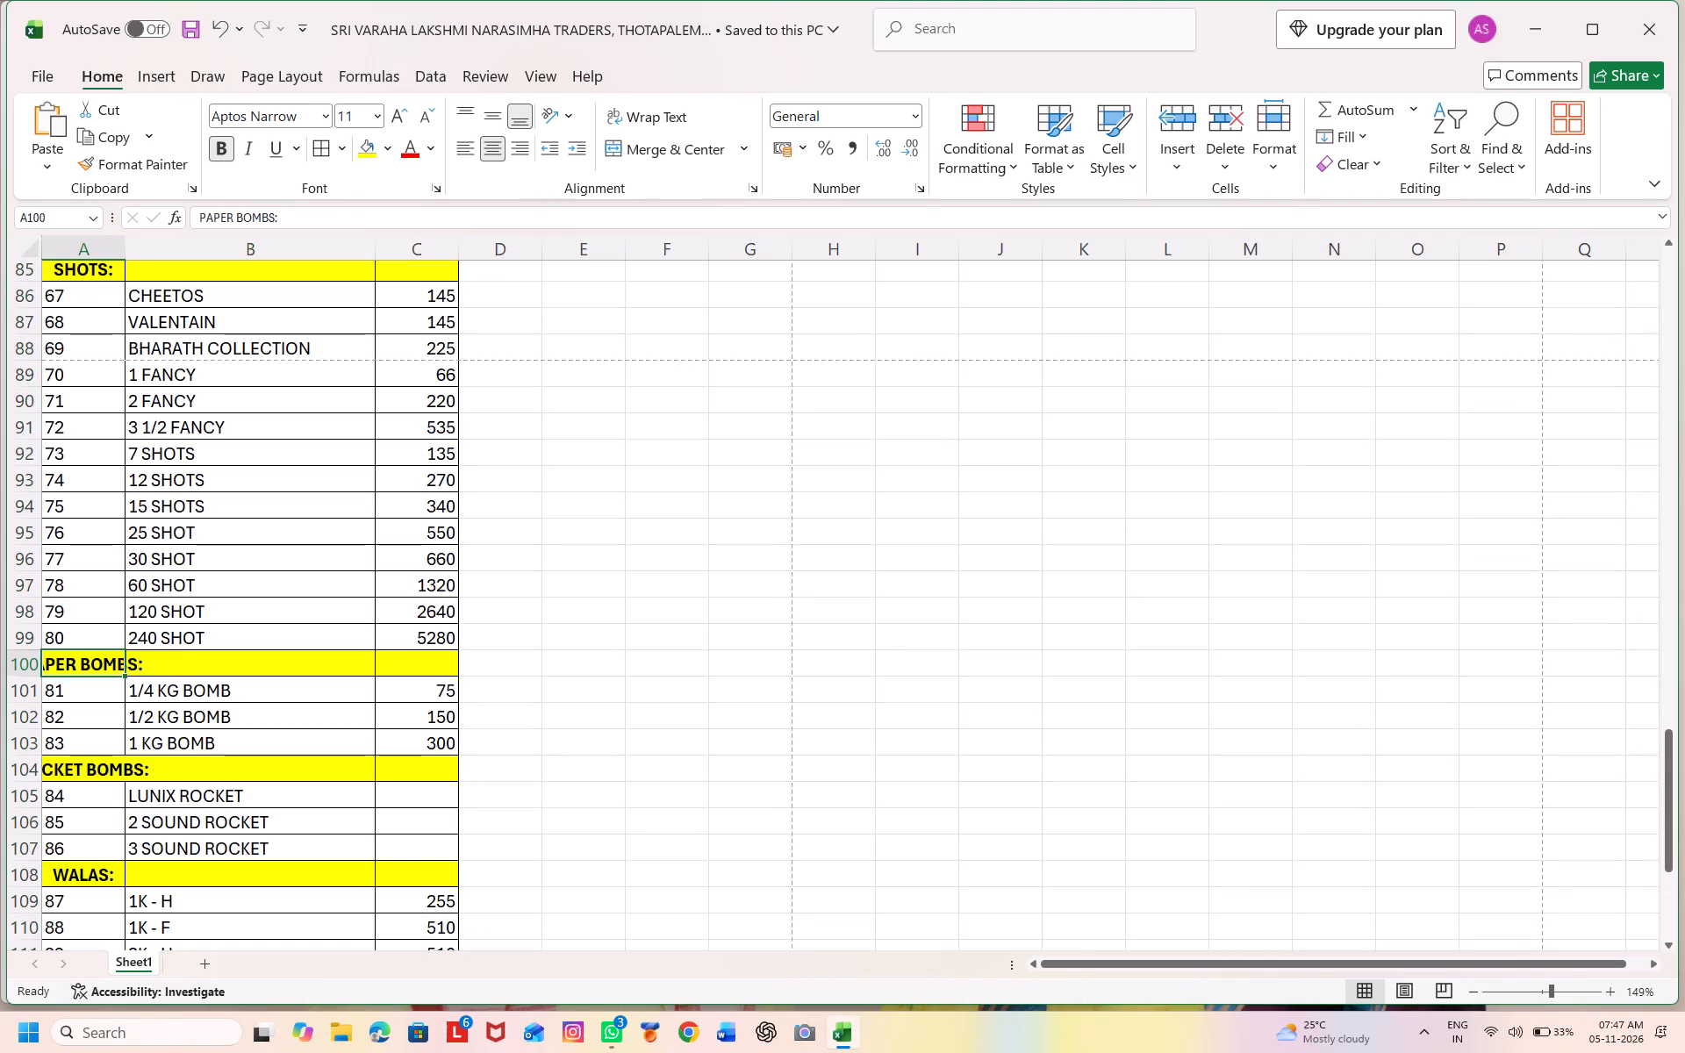
pyautogui.moveTo(396, 669); pyautogui.dragTo(158, 673)
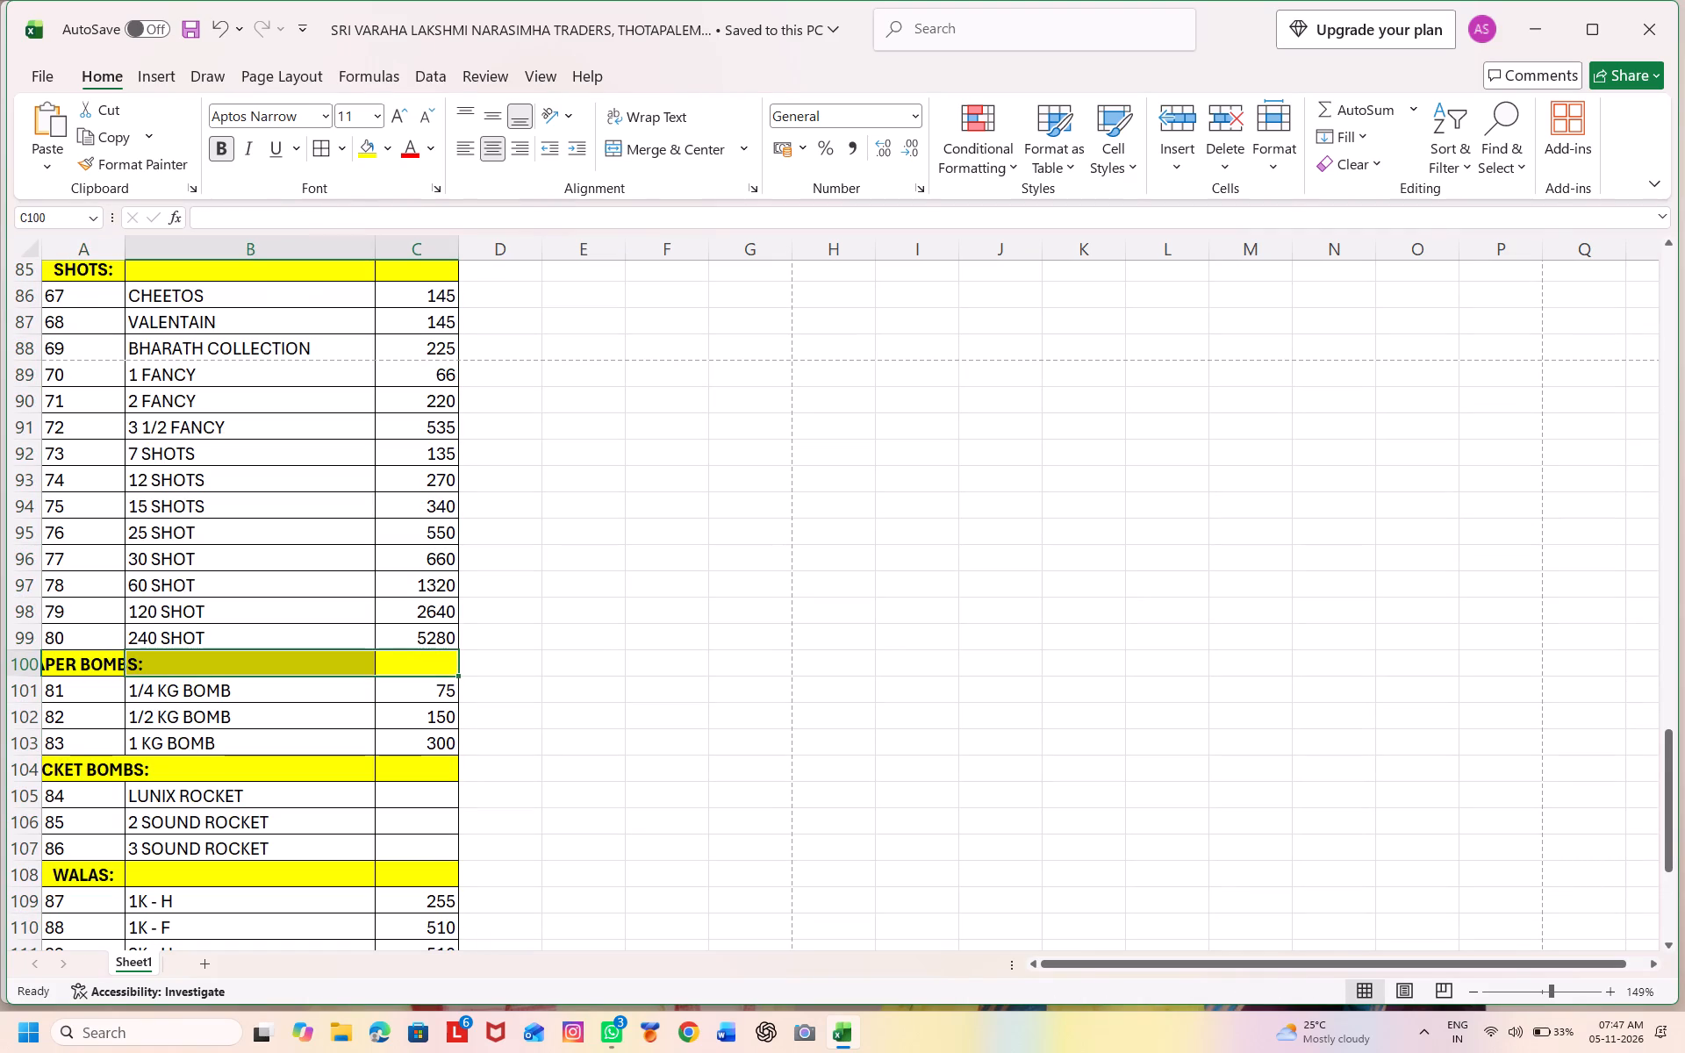
pyautogui.moveTo(158, 673); pyautogui.dragTo(69, 945)
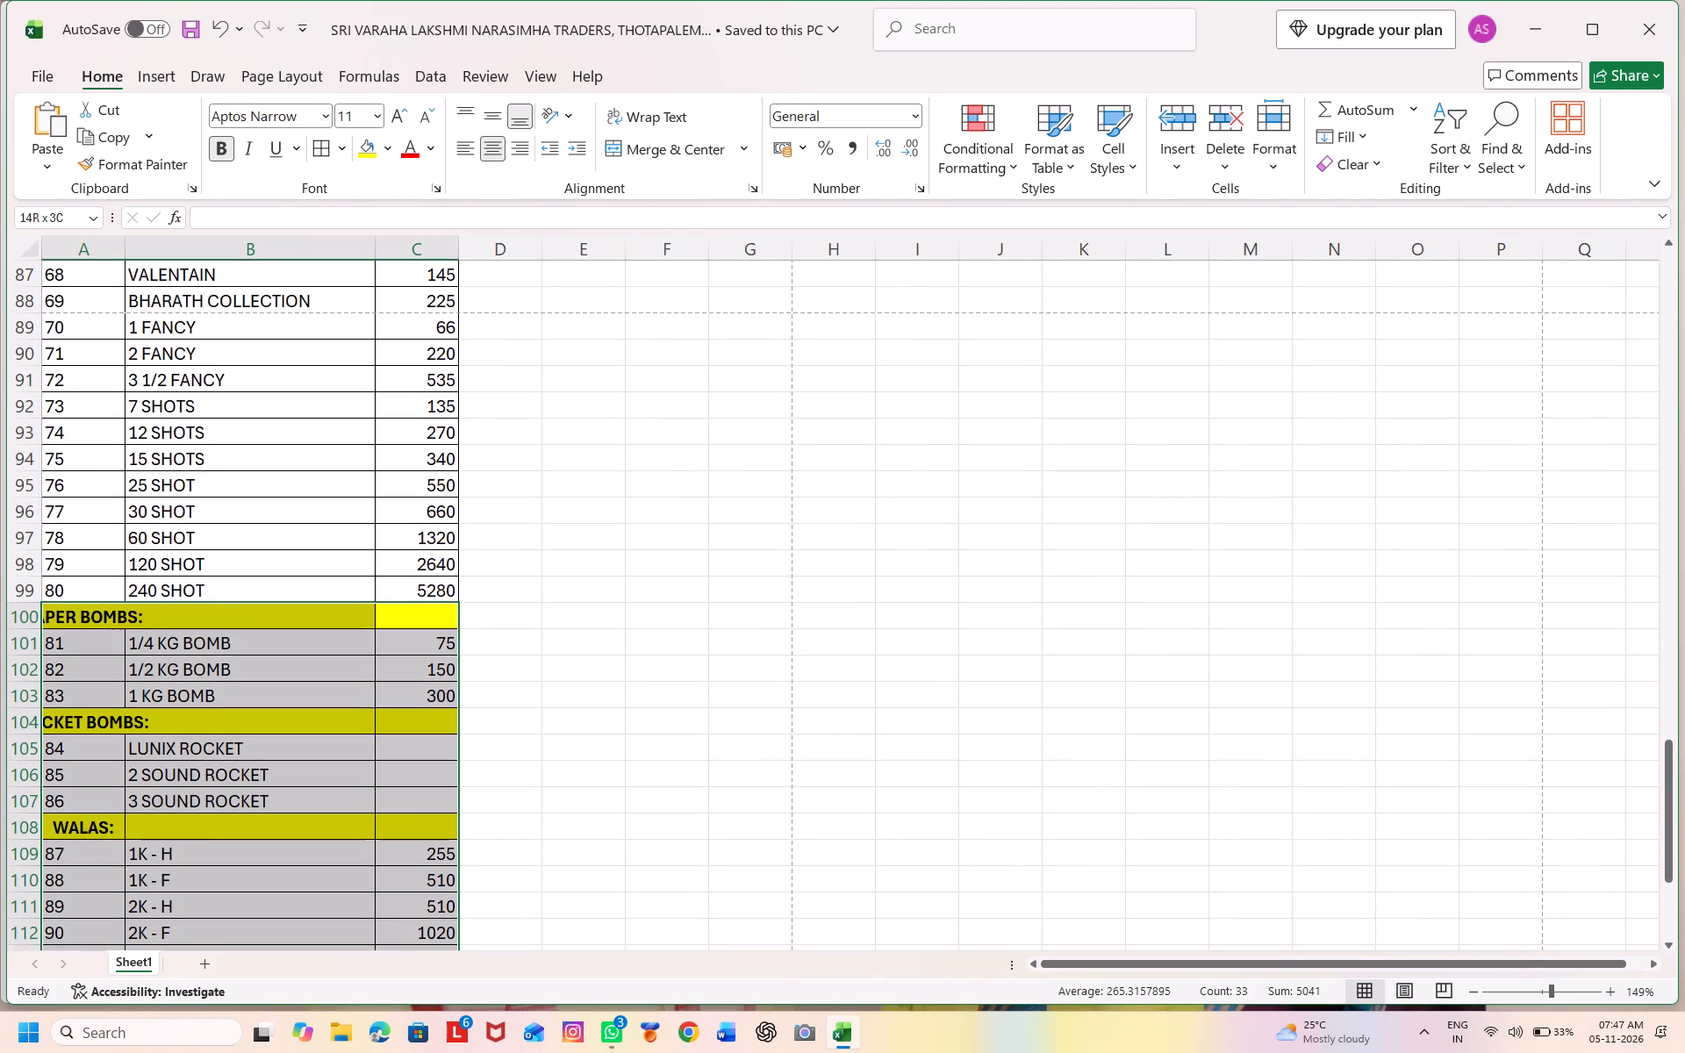
pyautogui.moveTo(69, 945); pyautogui.dragTo(70, 968)
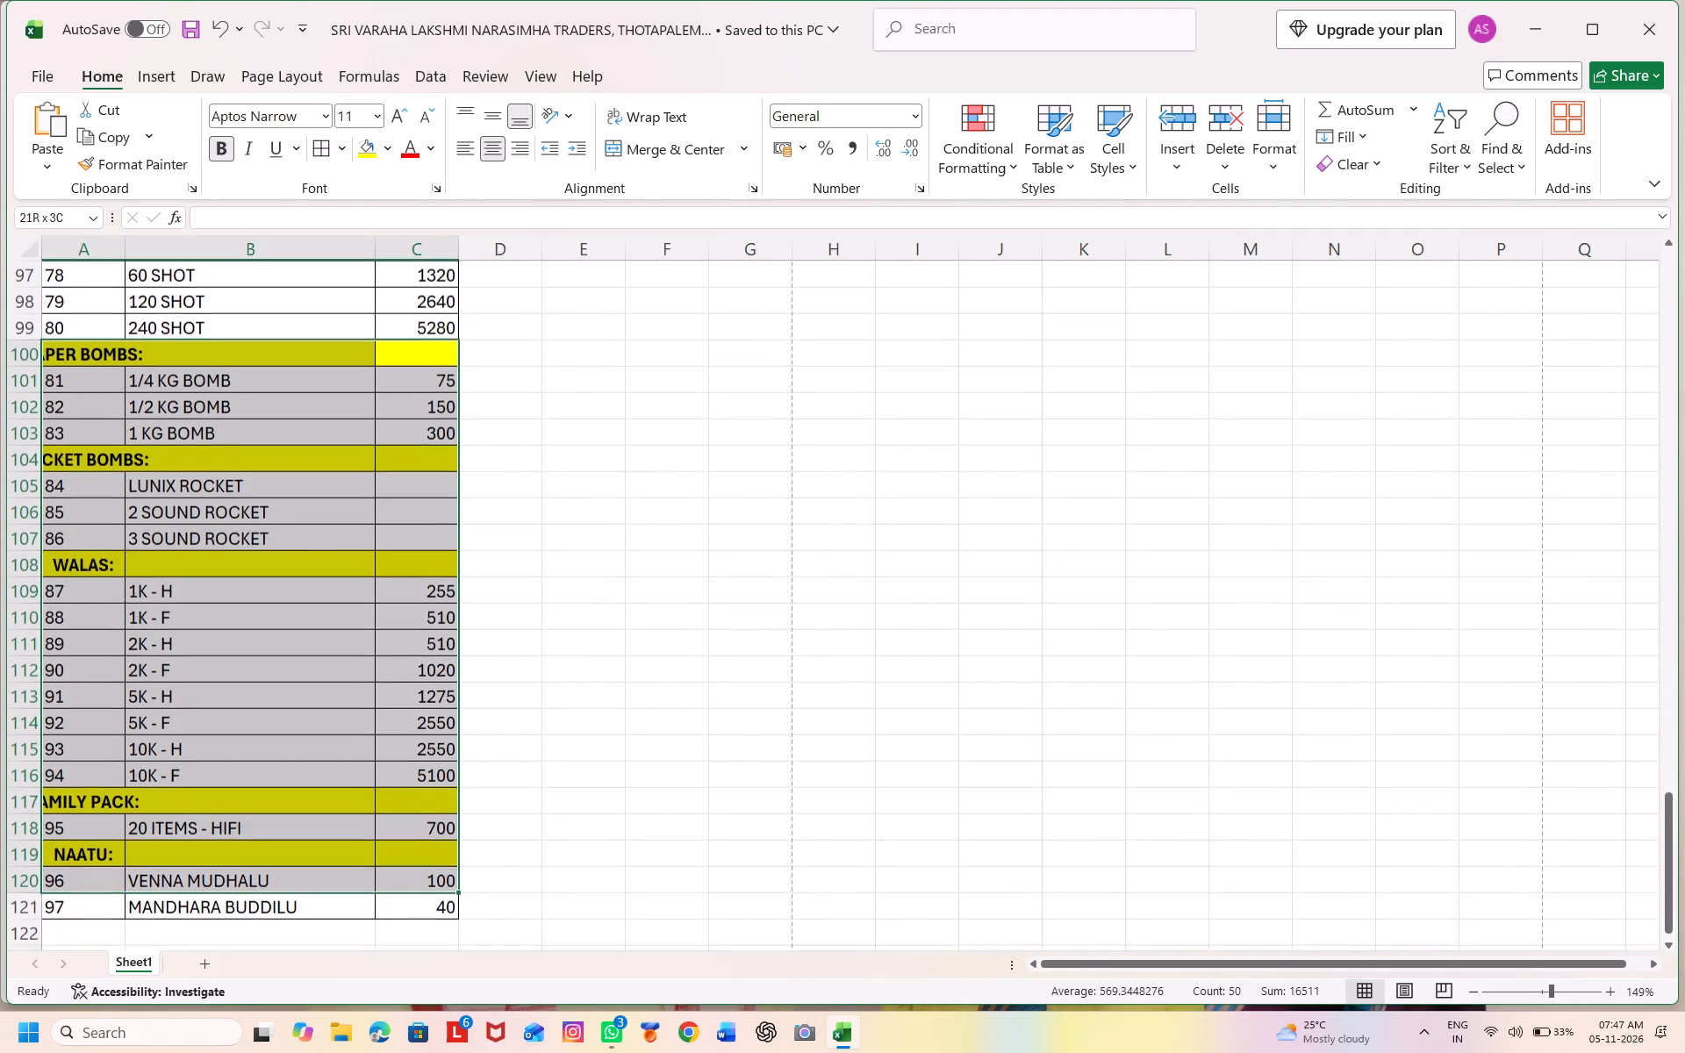
pyautogui.moveTo(70, 968); pyautogui.dragTo(77, 842)
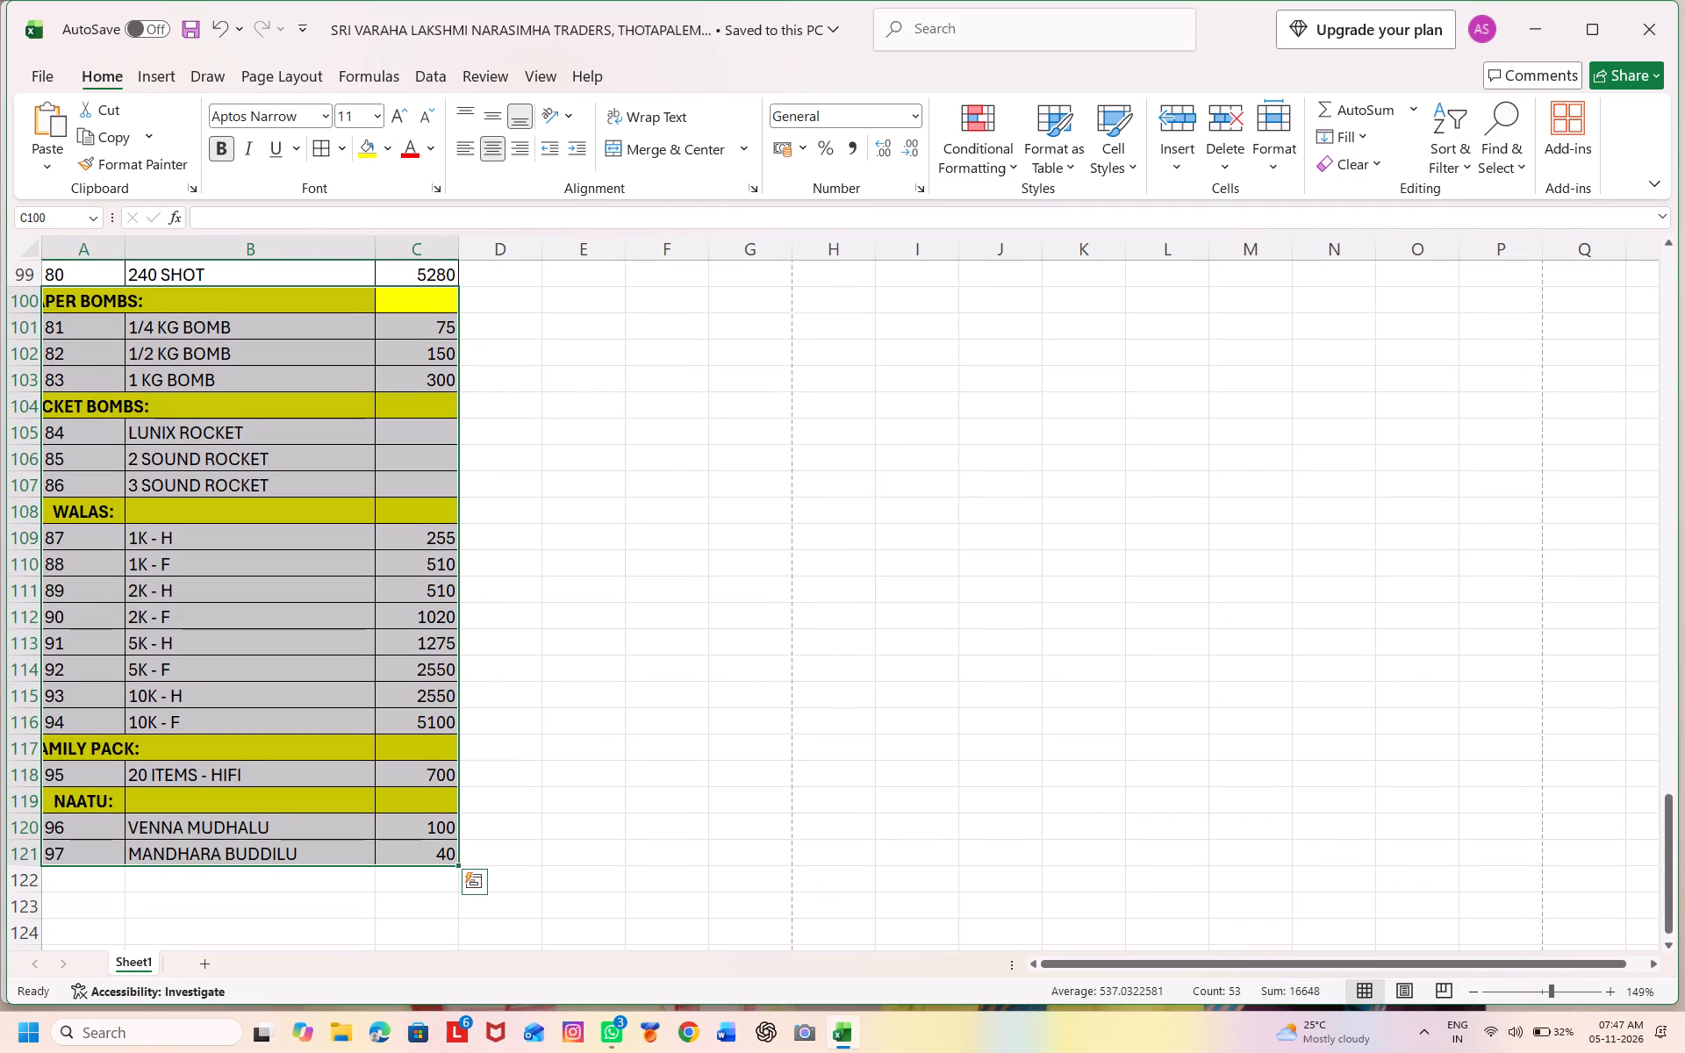
pyautogui.moveTo(459, 727); pyautogui.dragTo(455, 755)
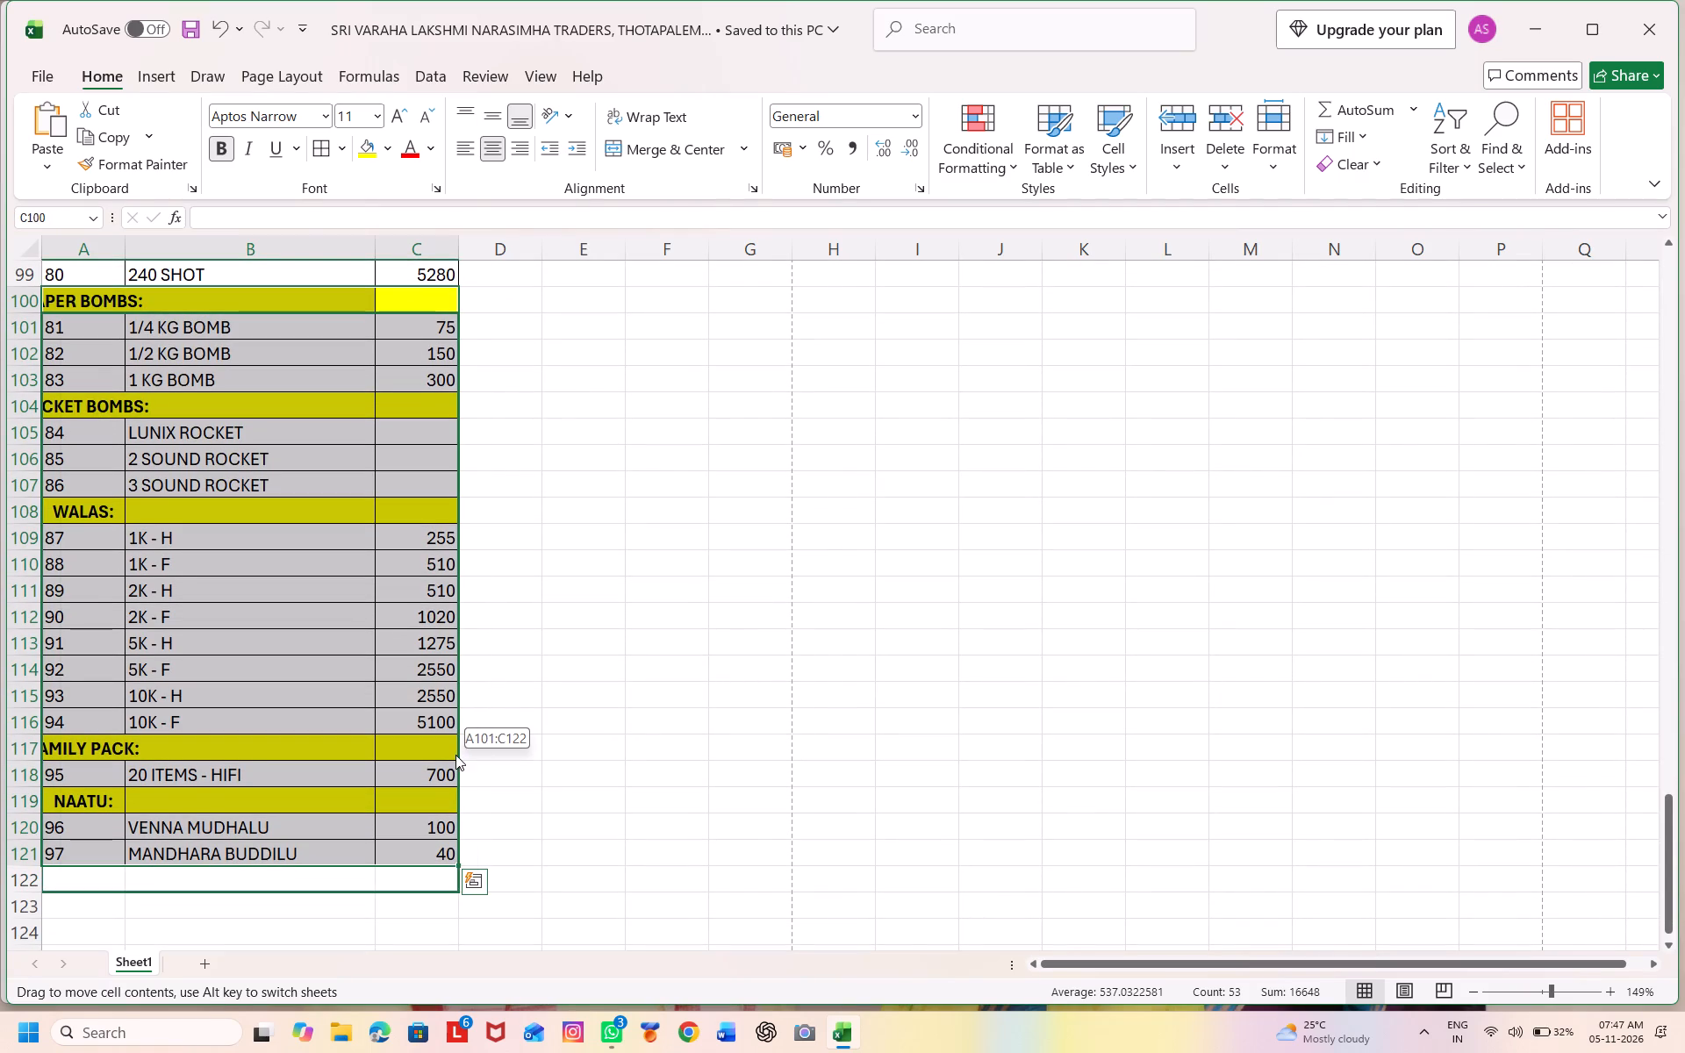
pyautogui.moveTo(455, 755); pyautogui.dragTo(455, 753)
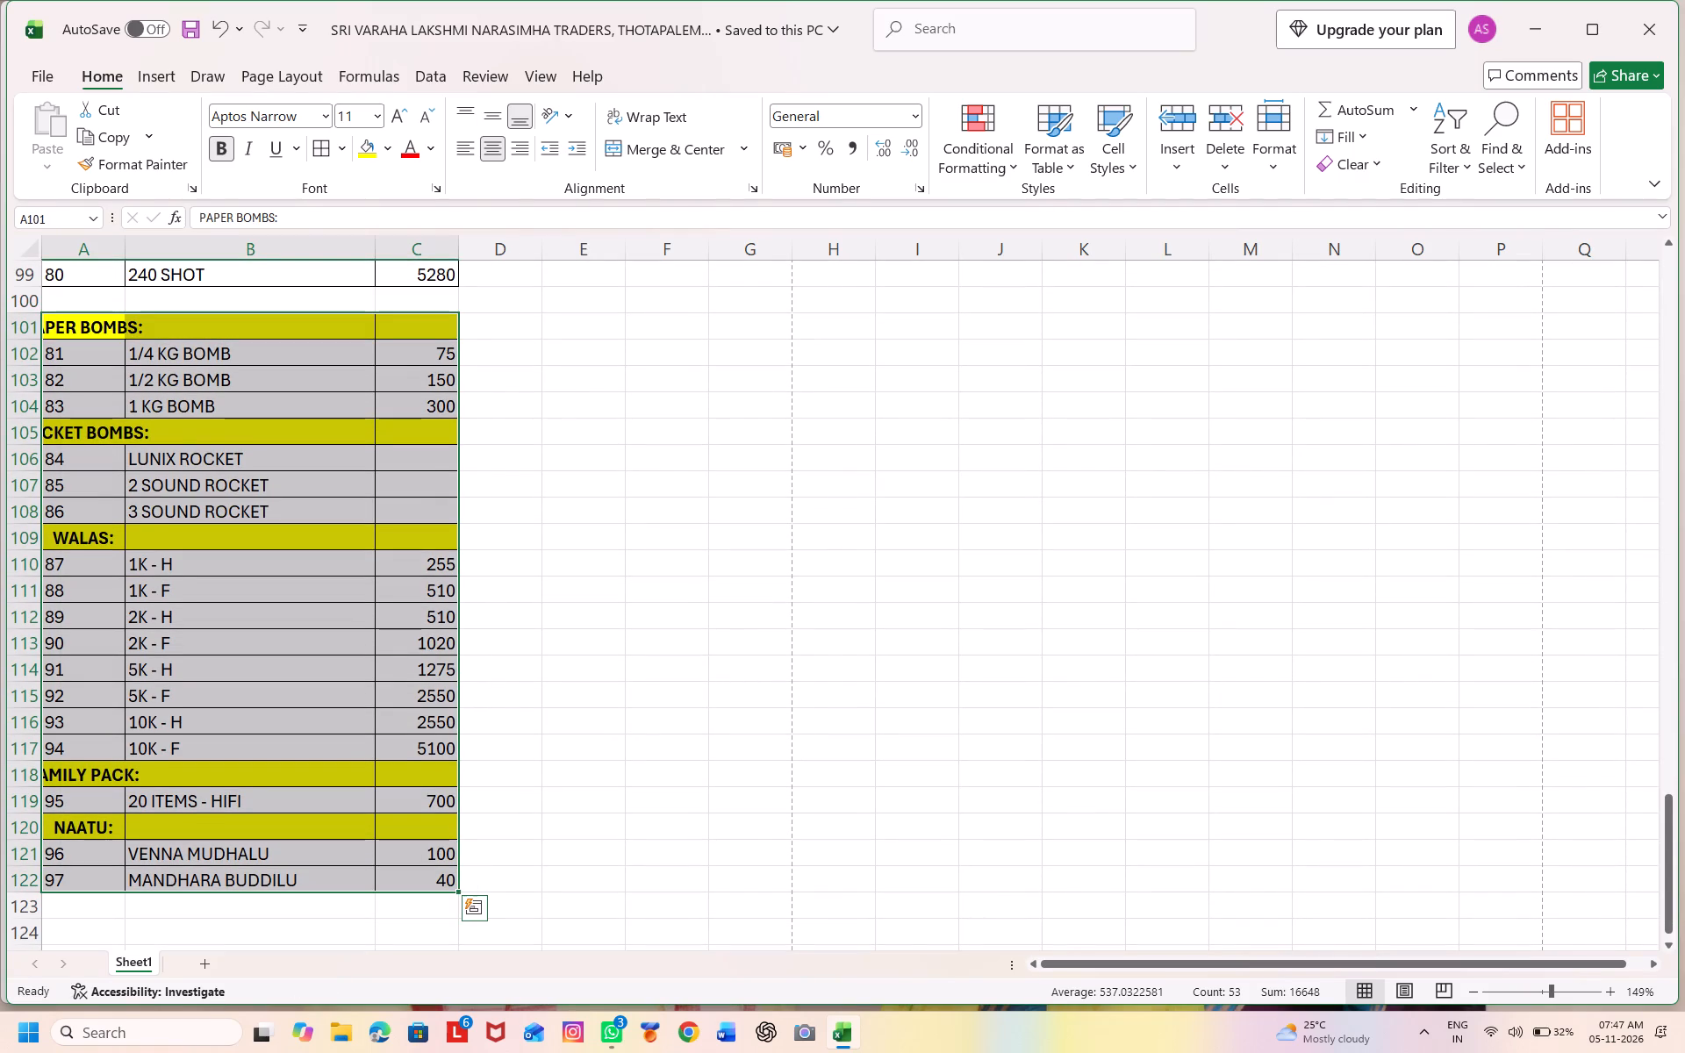
# Move the block from the ROCKET BOMBS heading to MANDHARA BUDDILU down one row to A106:C123, leaving row 105 blank.
pyautogui.moveTo(431, 429); pyautogui.dragTo(124, 433)
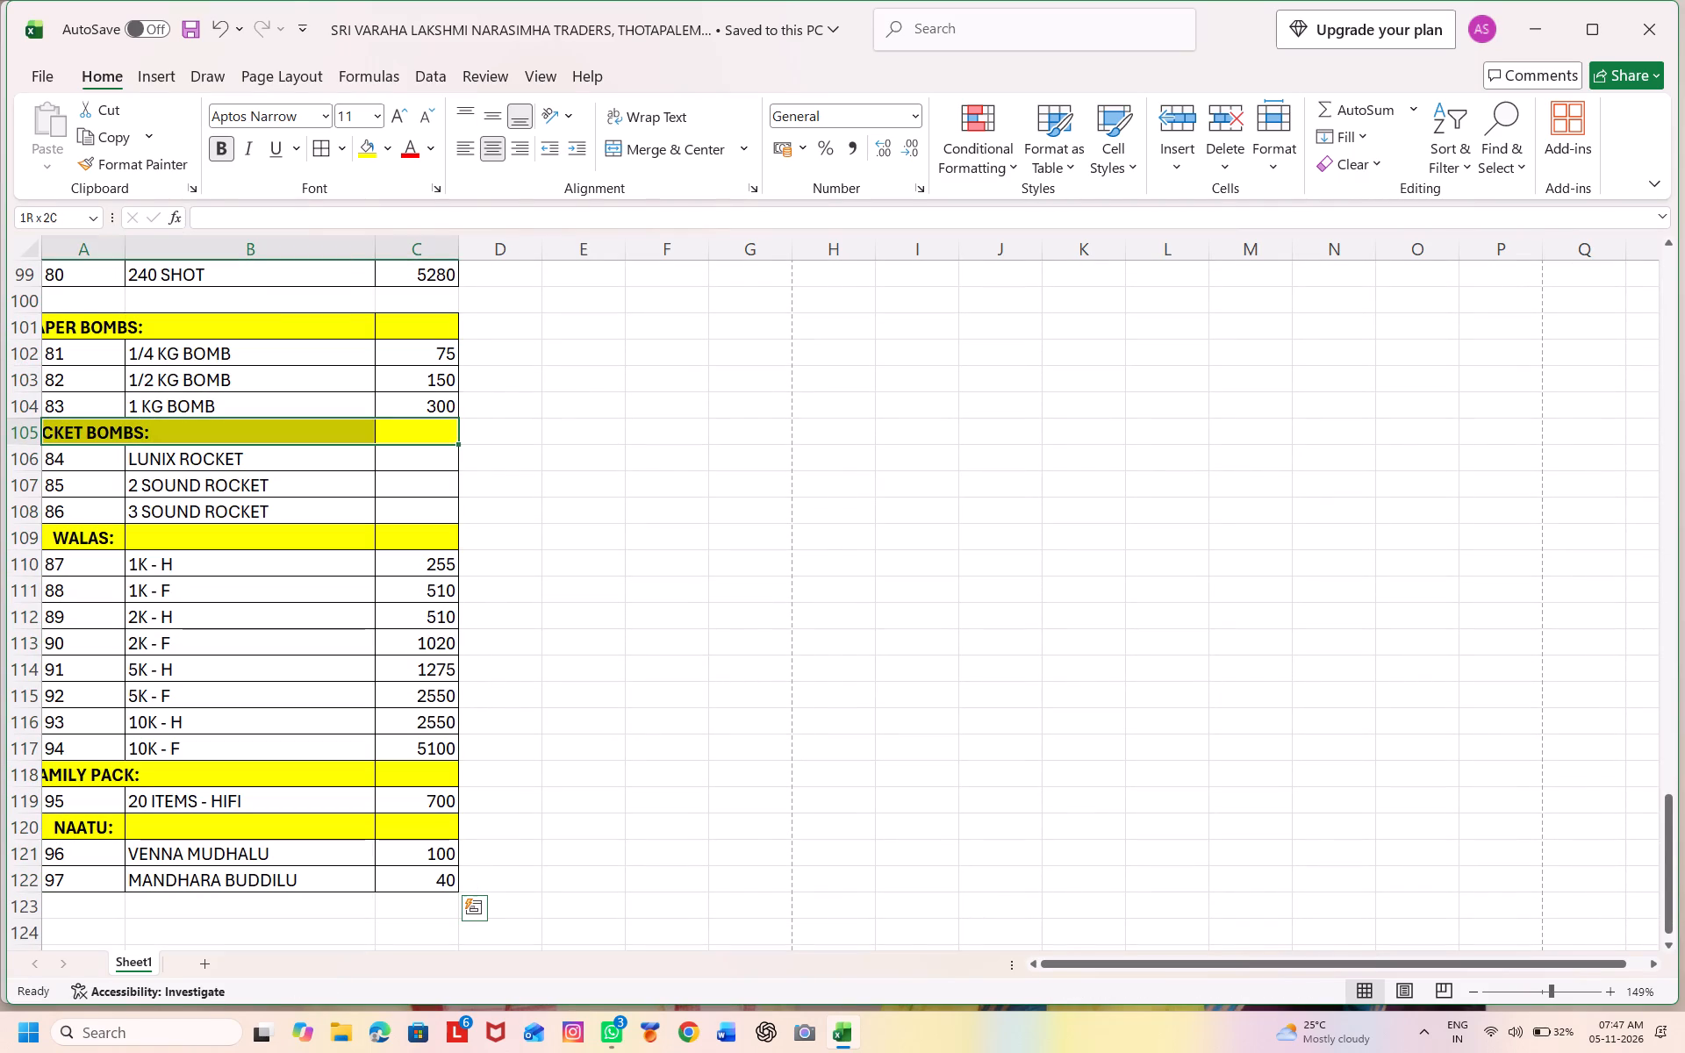
pyautogui.moveTo(124, 433); pyautogui.dragTo(211, 850)
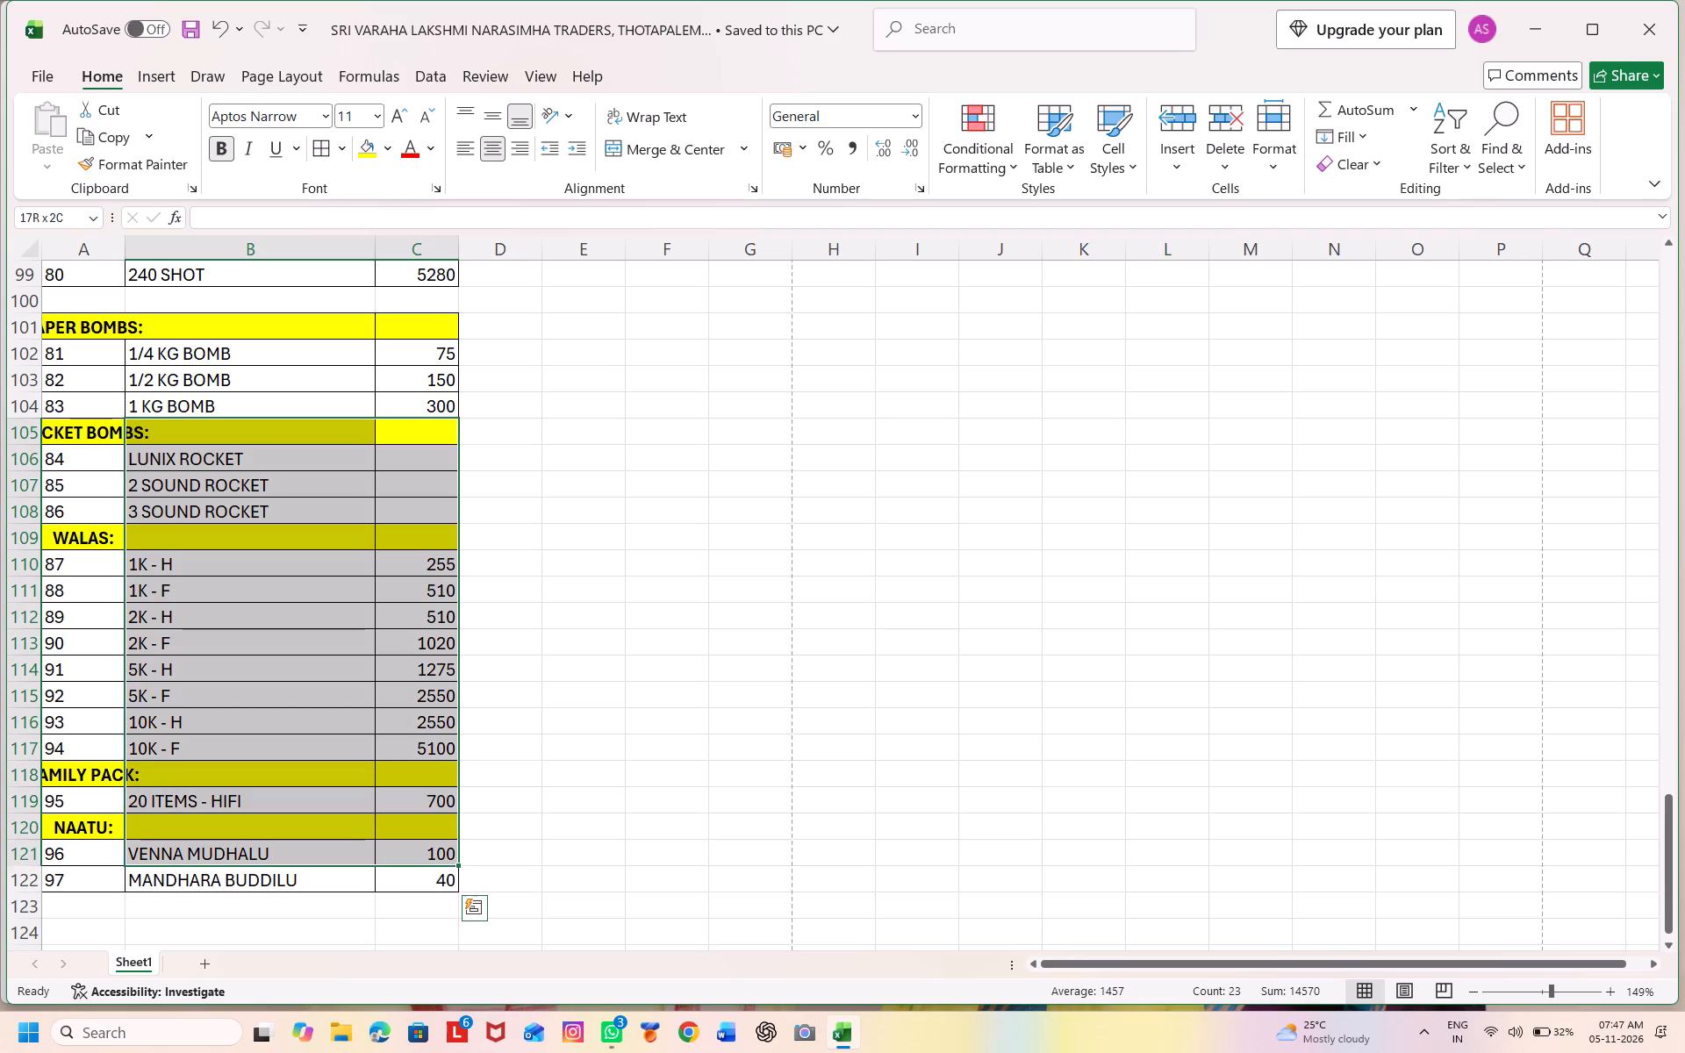
pyautogui.moveTo(211, 850); pyautogui.dragTo(204, 885)
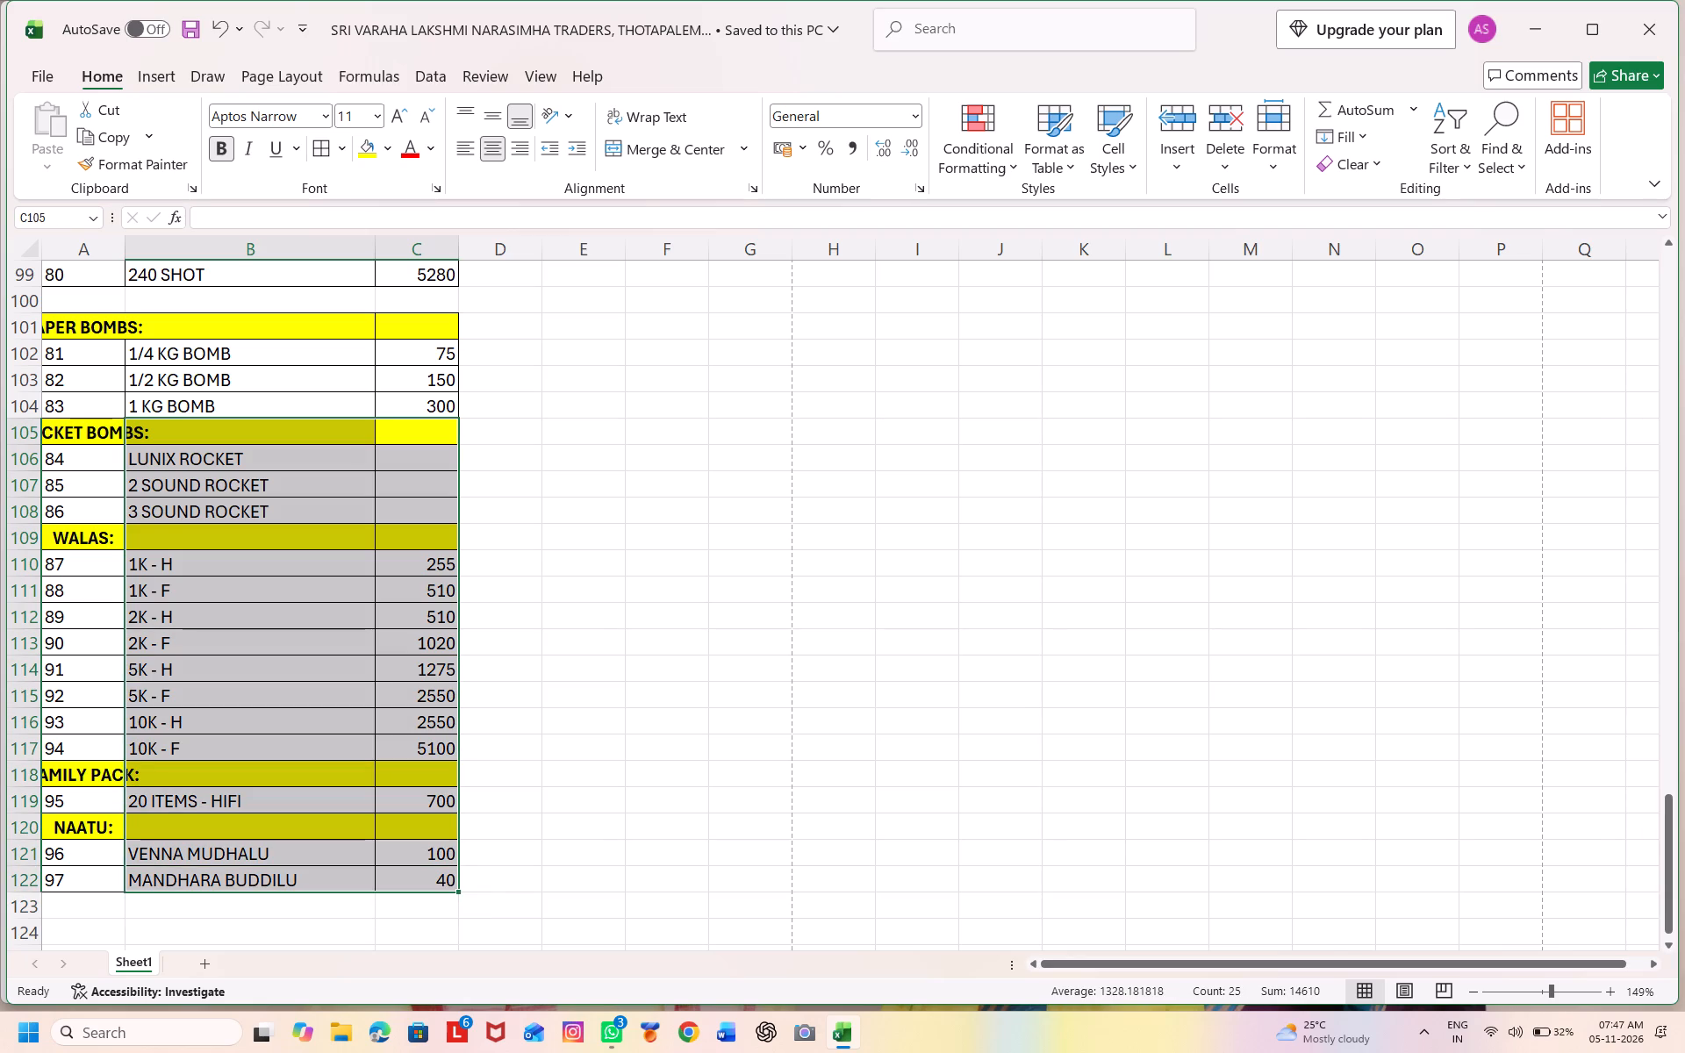
pyautogui.moveTo(459, 848); pyautogui.dragTo(436, 882)
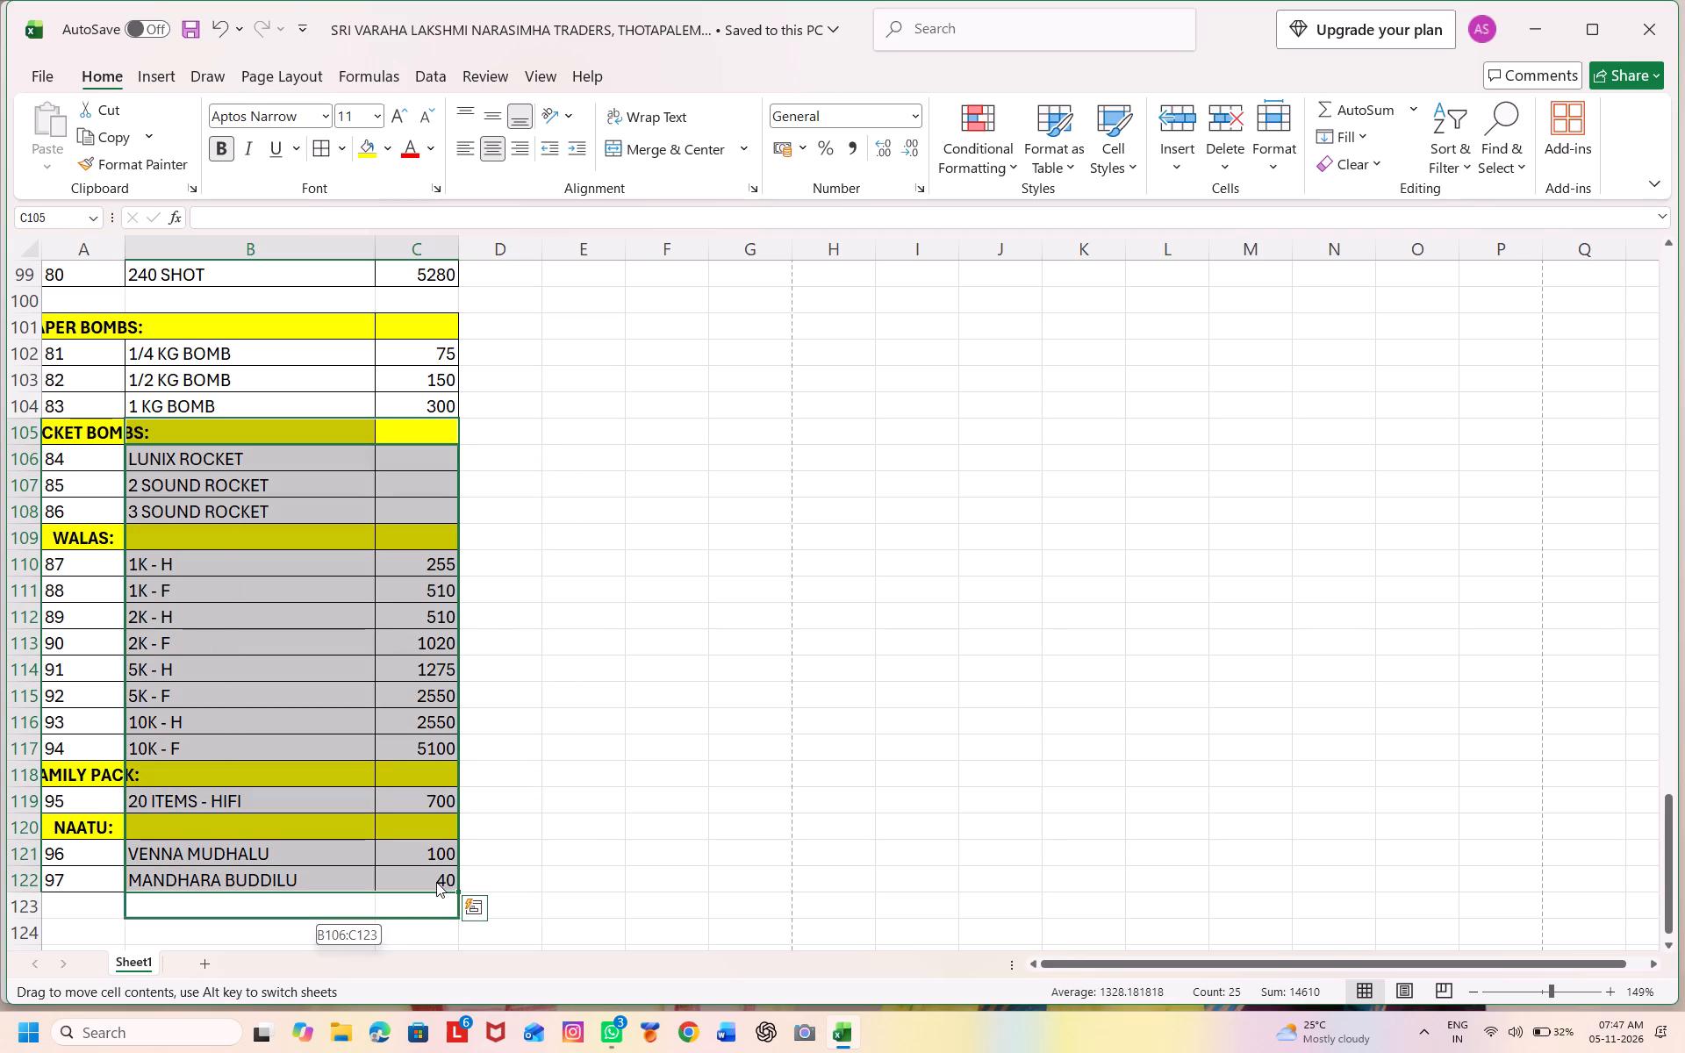
pyautogui.moveTo(436, 882); pyautogui.dragTo(436, 884)
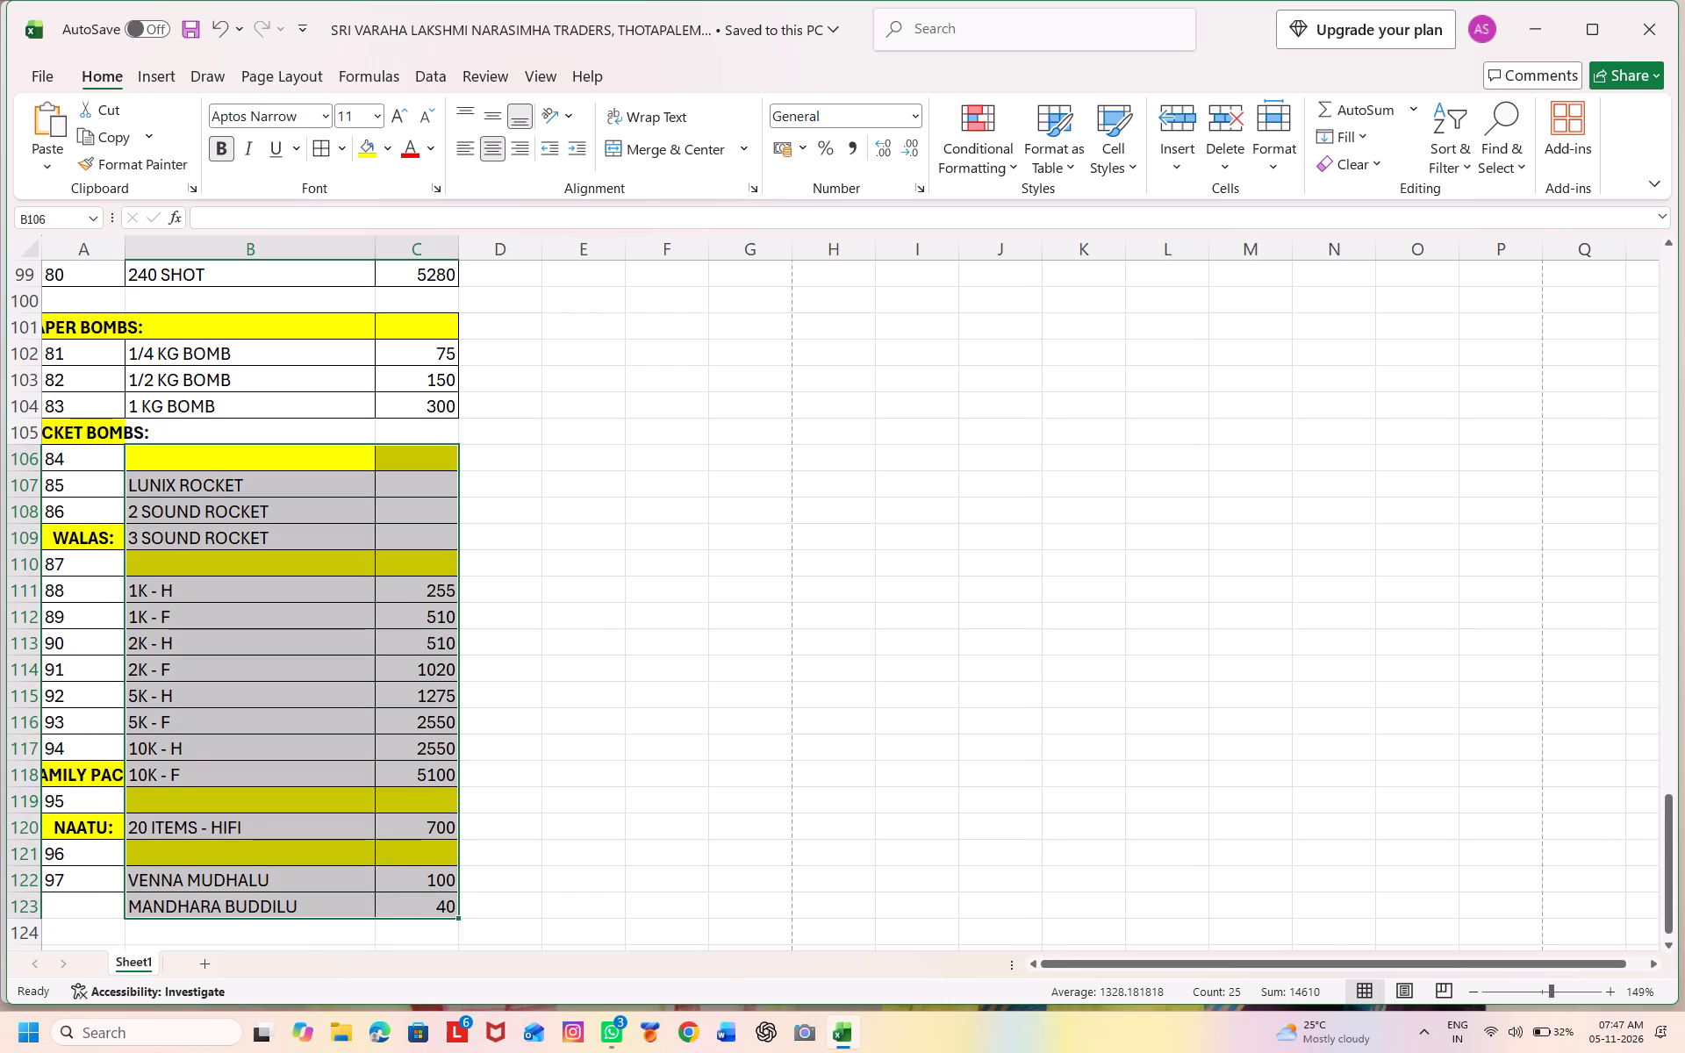
pyautogui.moveTo(94, 439); pyautogui.dragTo(88, 879)
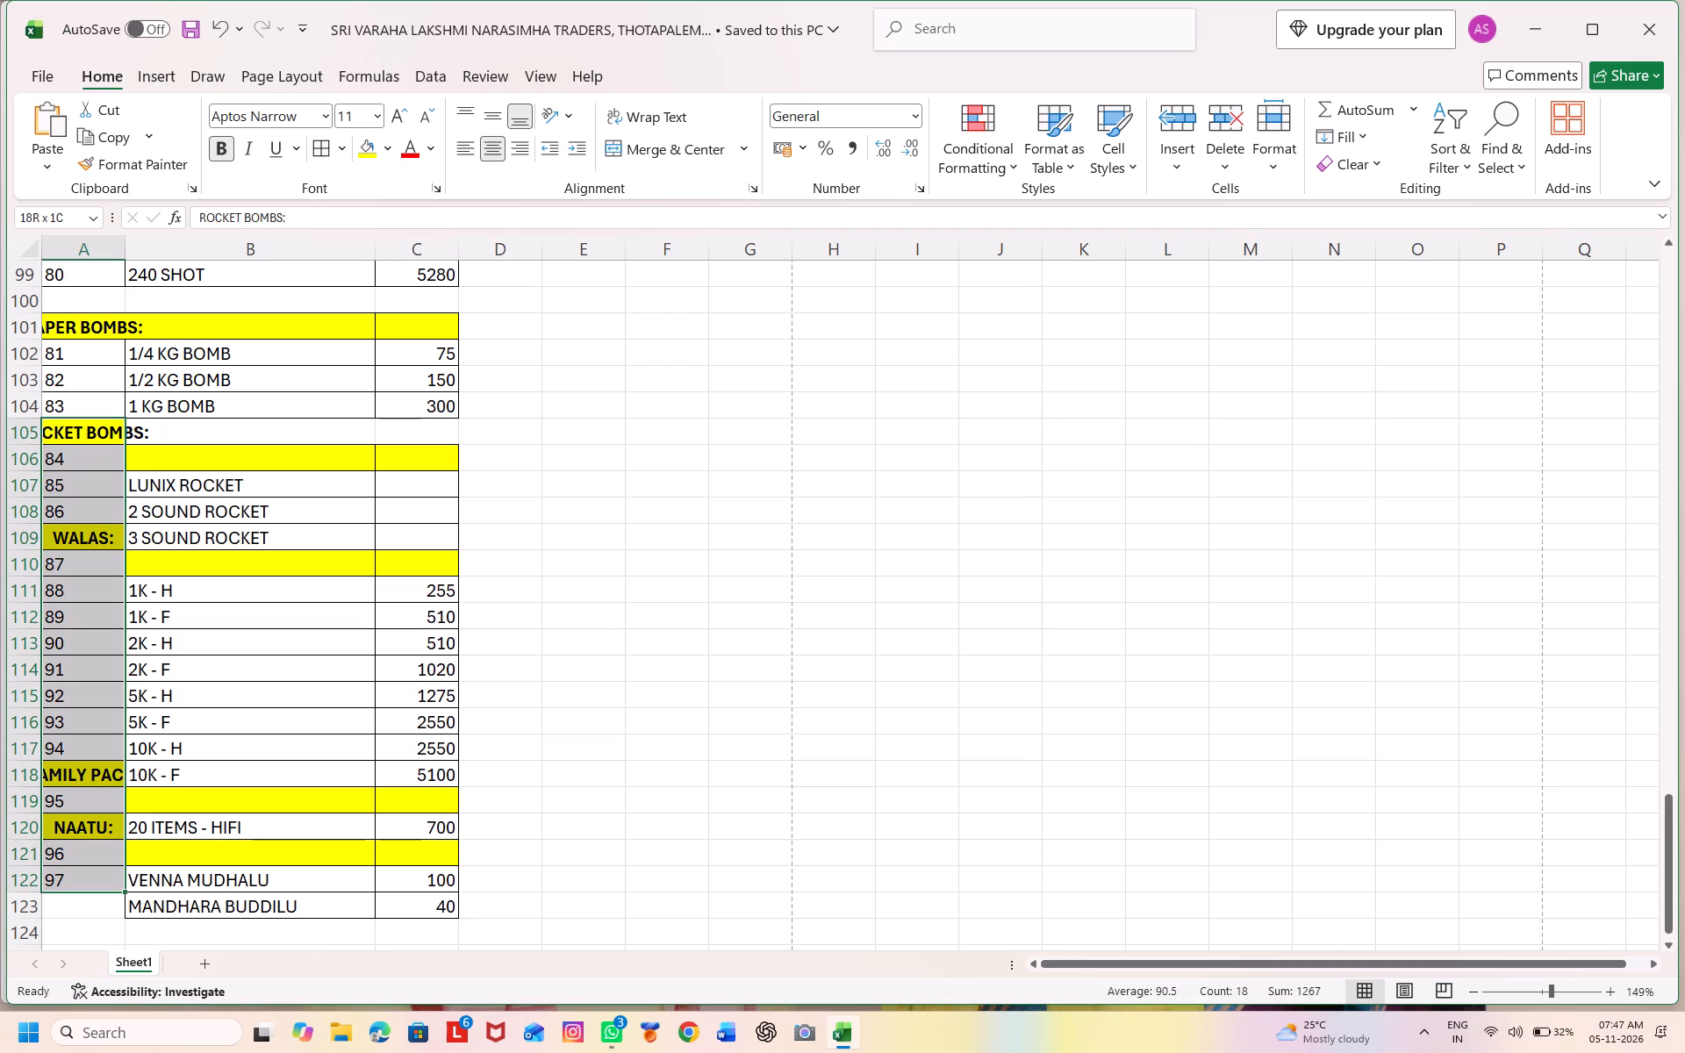
pyautogui.moveTo(88, 879); pyautogui.dragTo(90, 889)
pyautogui.moveTo(122, 807); pyautogui.dragTo(122, 815)
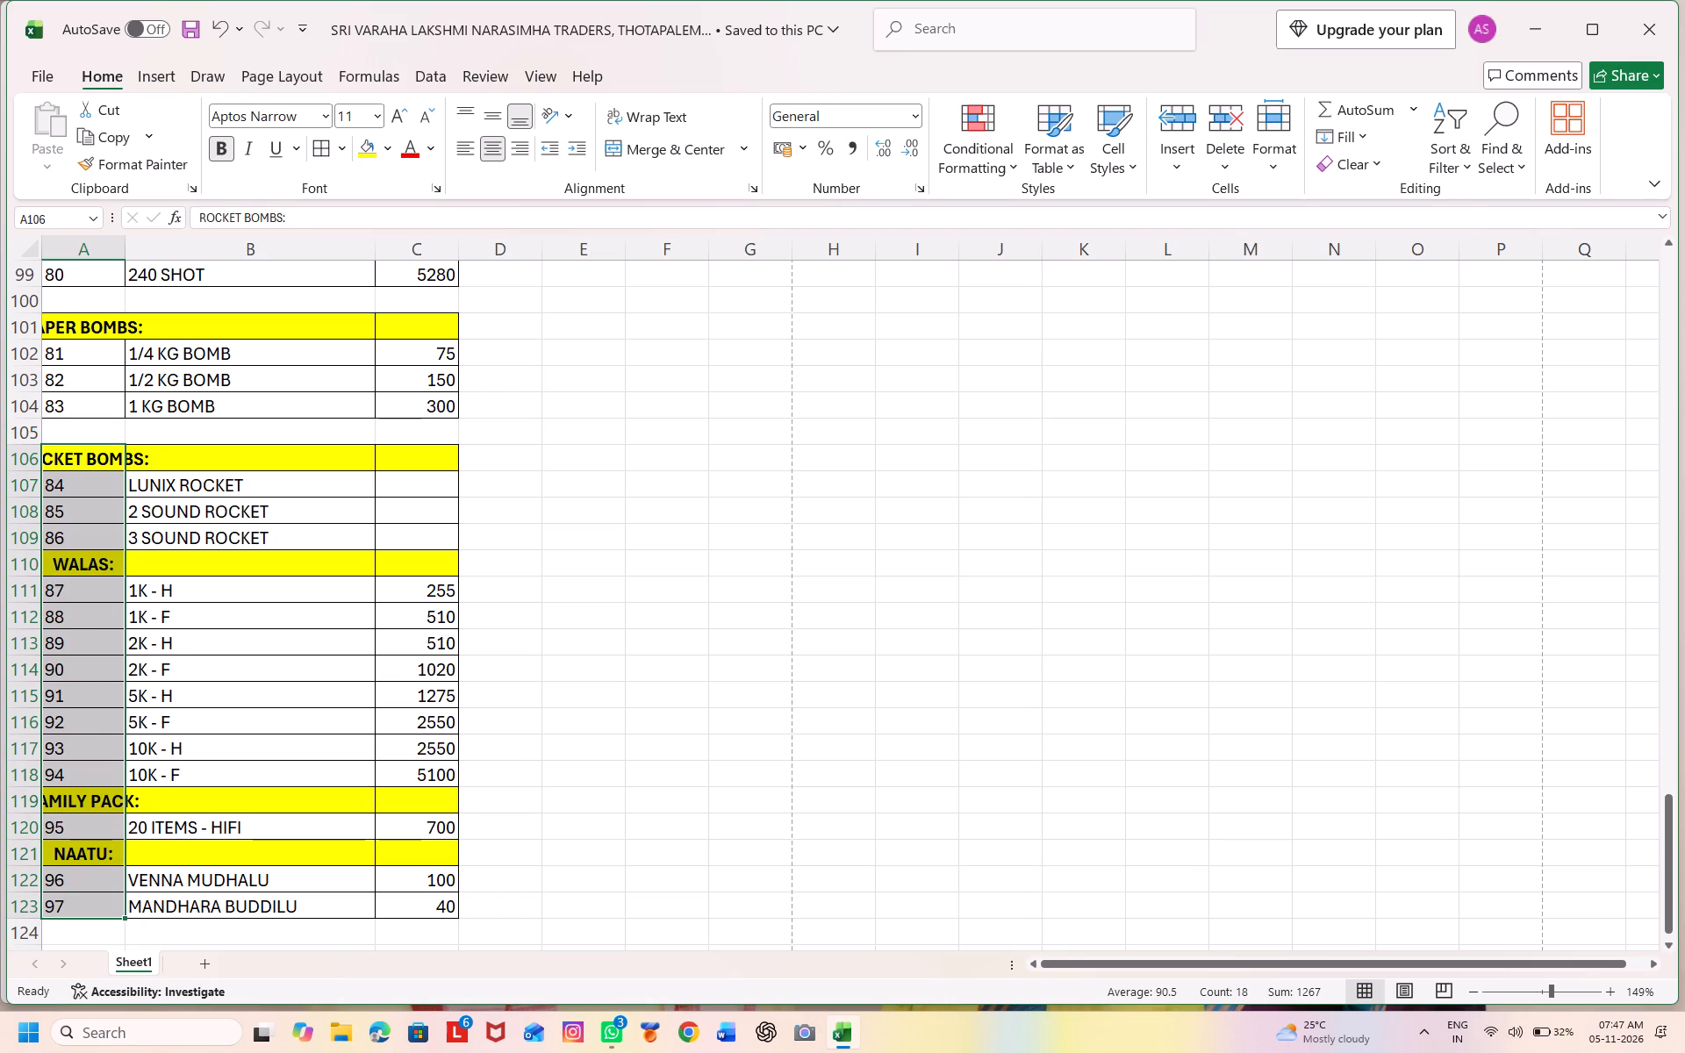
# Move the block from the WALAS heading to MANDHARA BUDDILU down one row to A111:C124, leaving row 110 blank.
pyautogui.moveTo(419, 567); pyautogui.dragTo(90, 754)
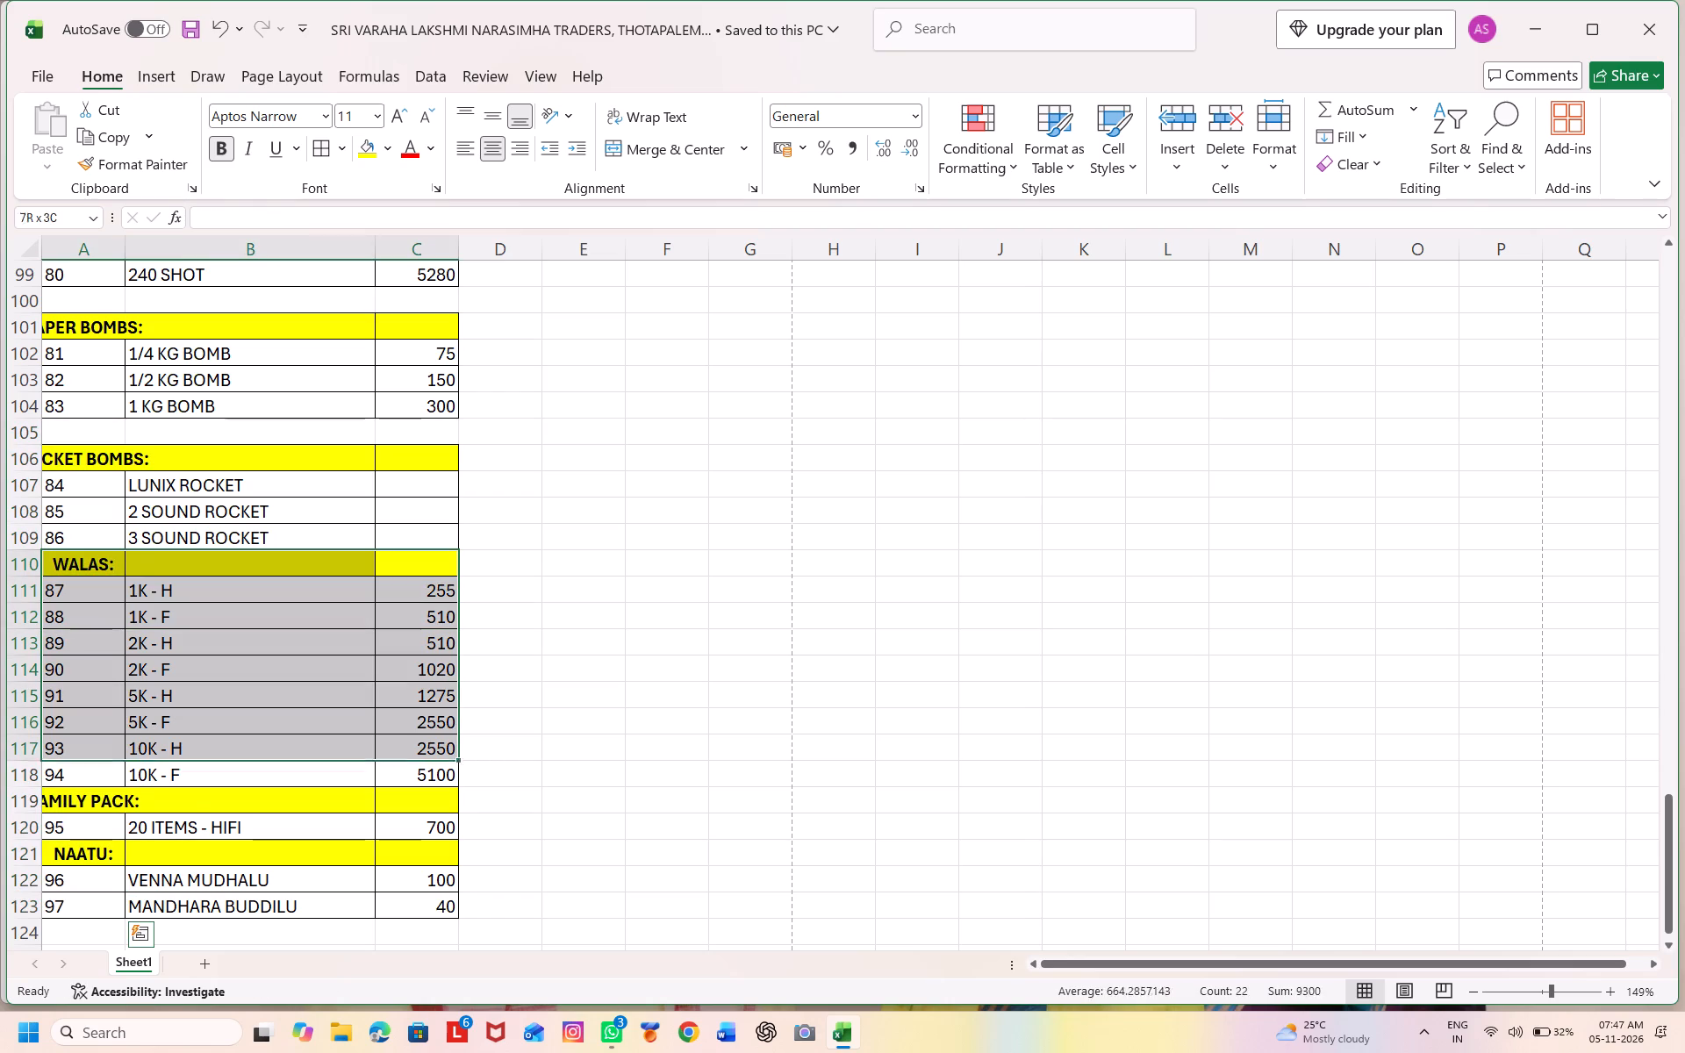
pyautogui.moveTo(90, 754); pyautogui.dragTo(118, 909)
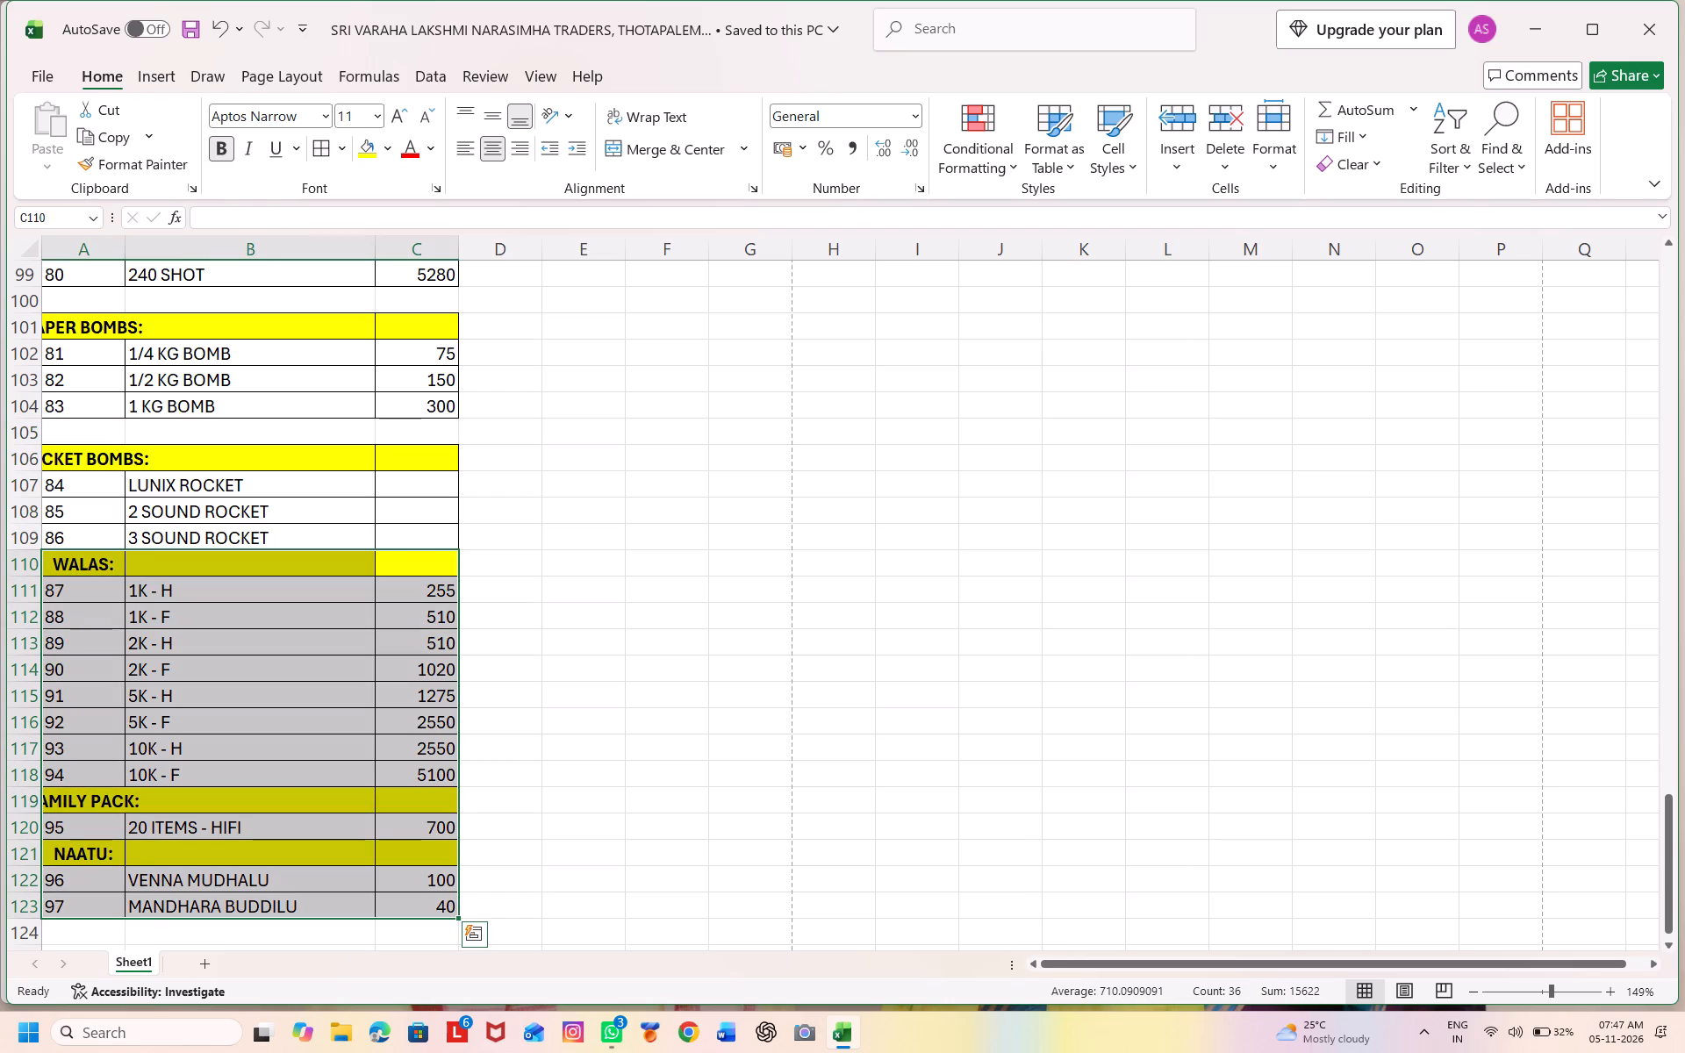
pyautogui.moveTo(459, 727); pyautogui.dragTo(459, 742)
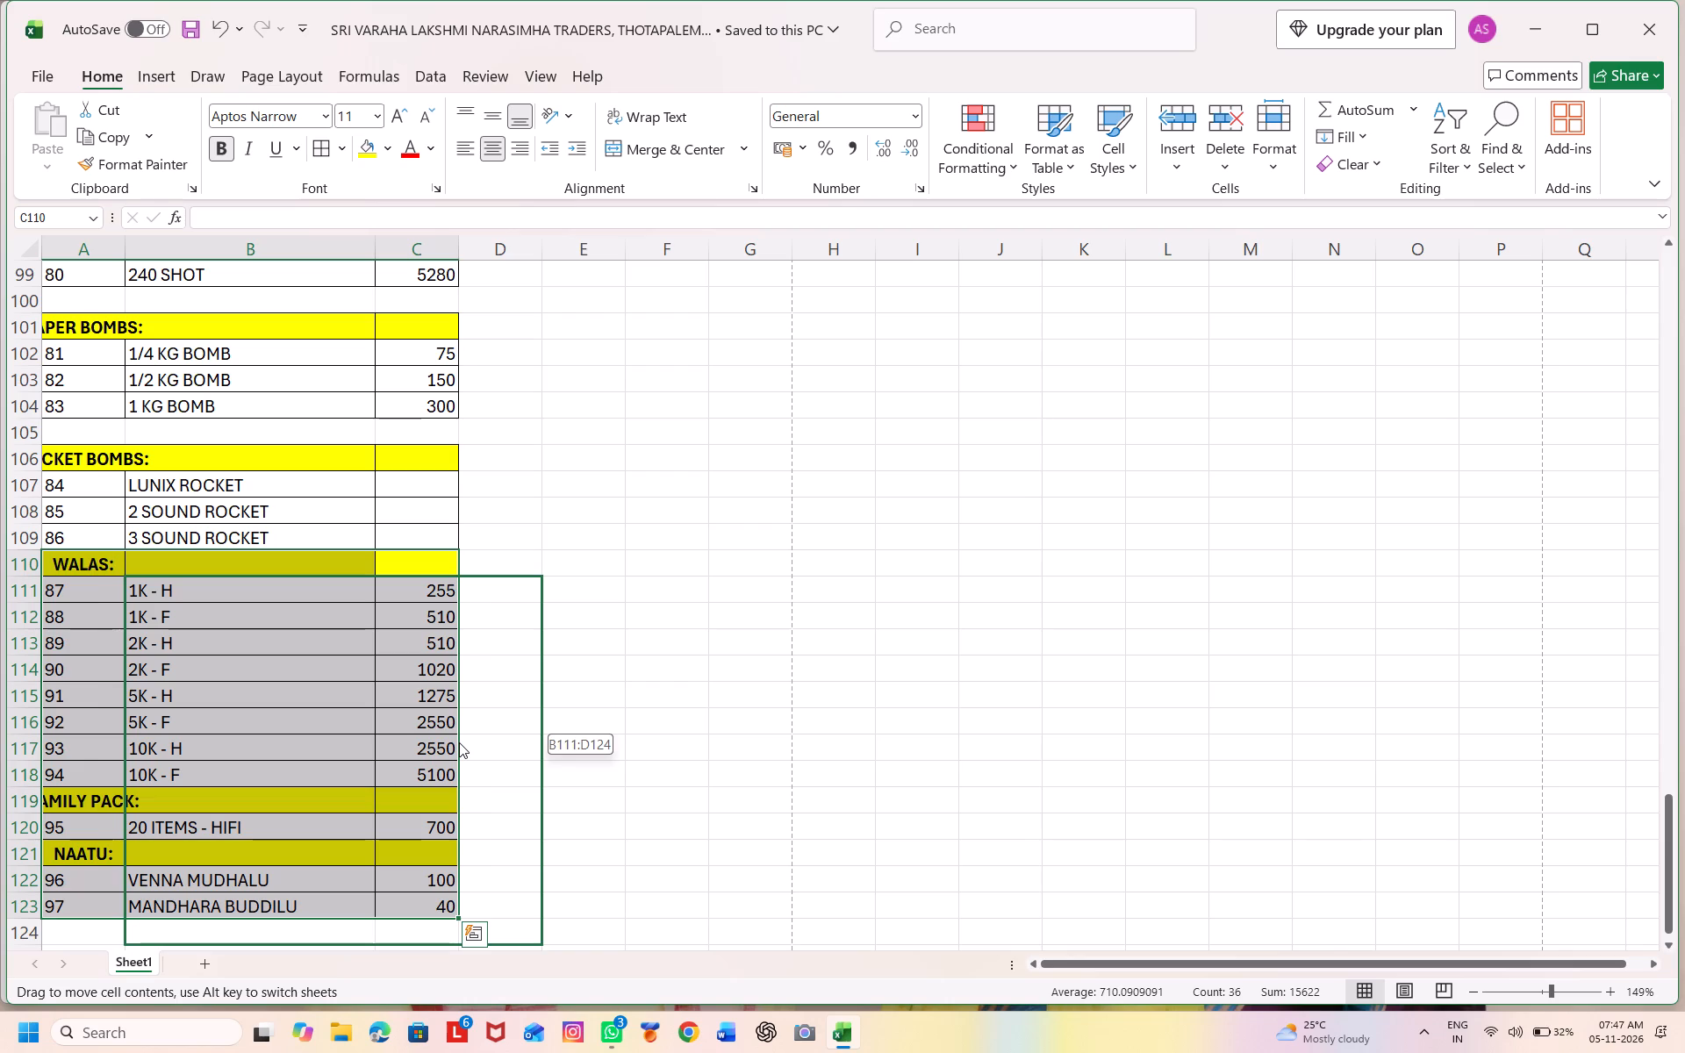
pyautogui.moveTo(459, 742); pyautogui.dragTo(430, 740)
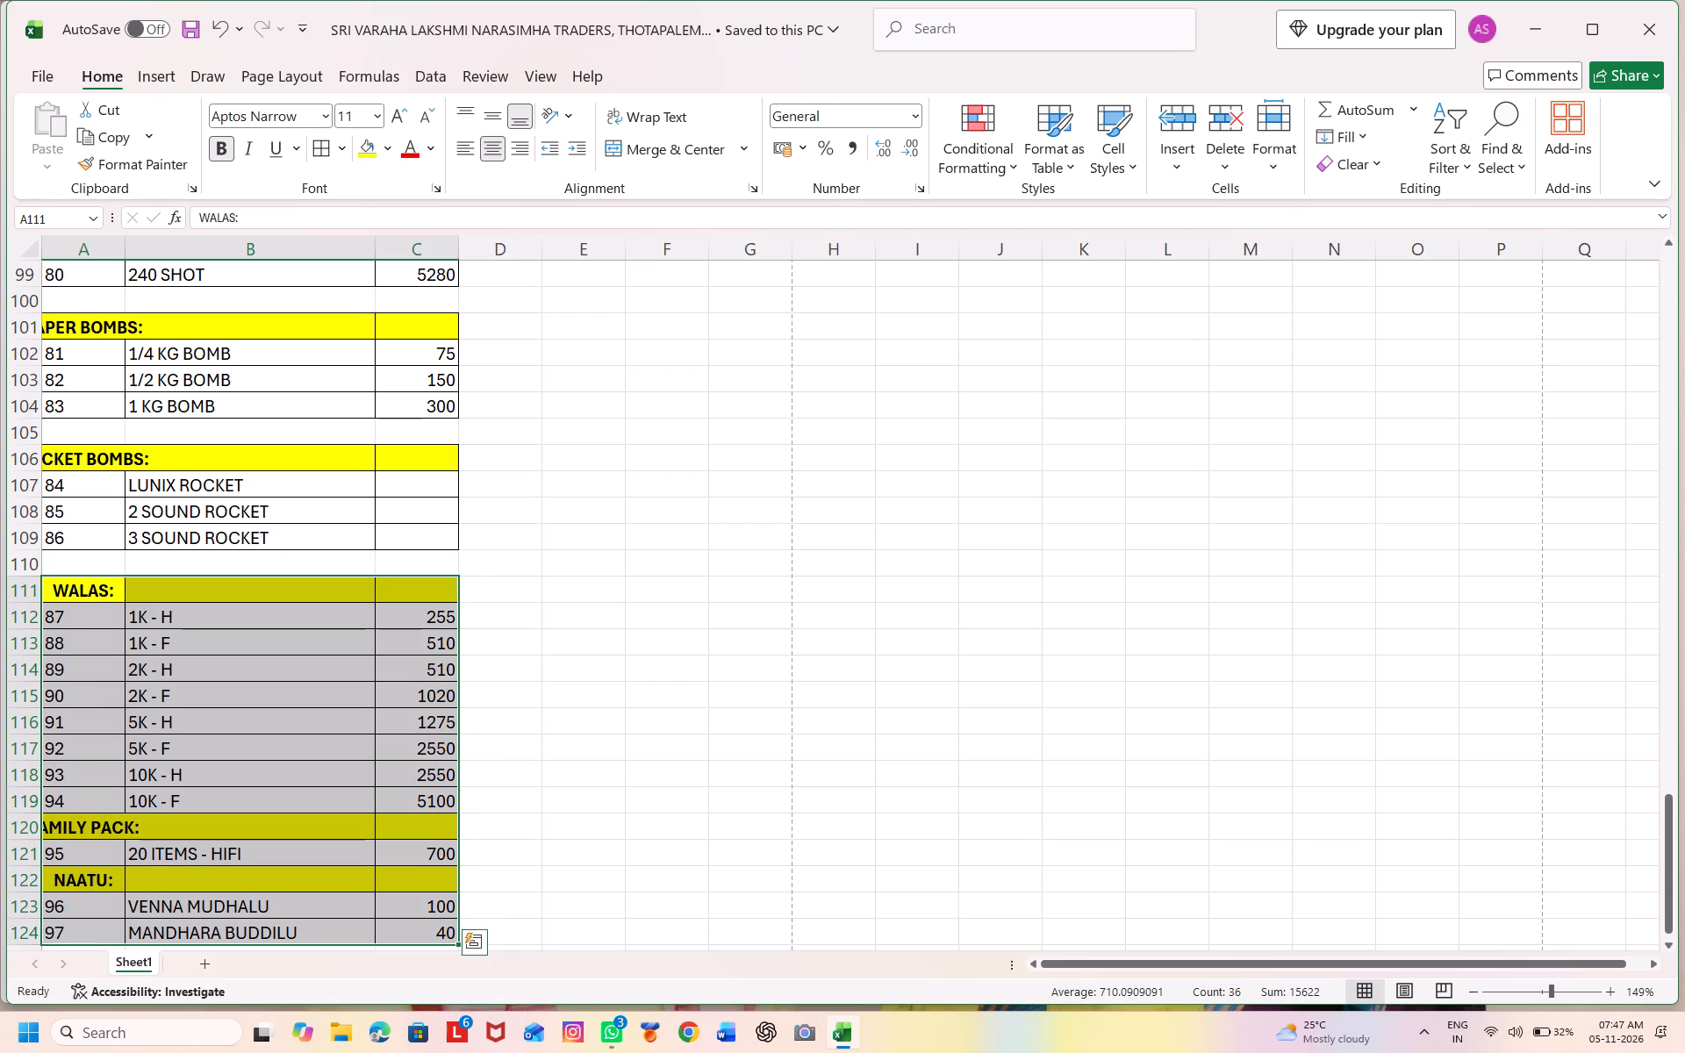
pyautogui.click(623, 733)
# Move the block from the FAMILY PACK heading to MANDHARA BUDDILU down one row to A121:C125, leaving row 120 blank.
pyautogui.scroll(-5, 623, 733)
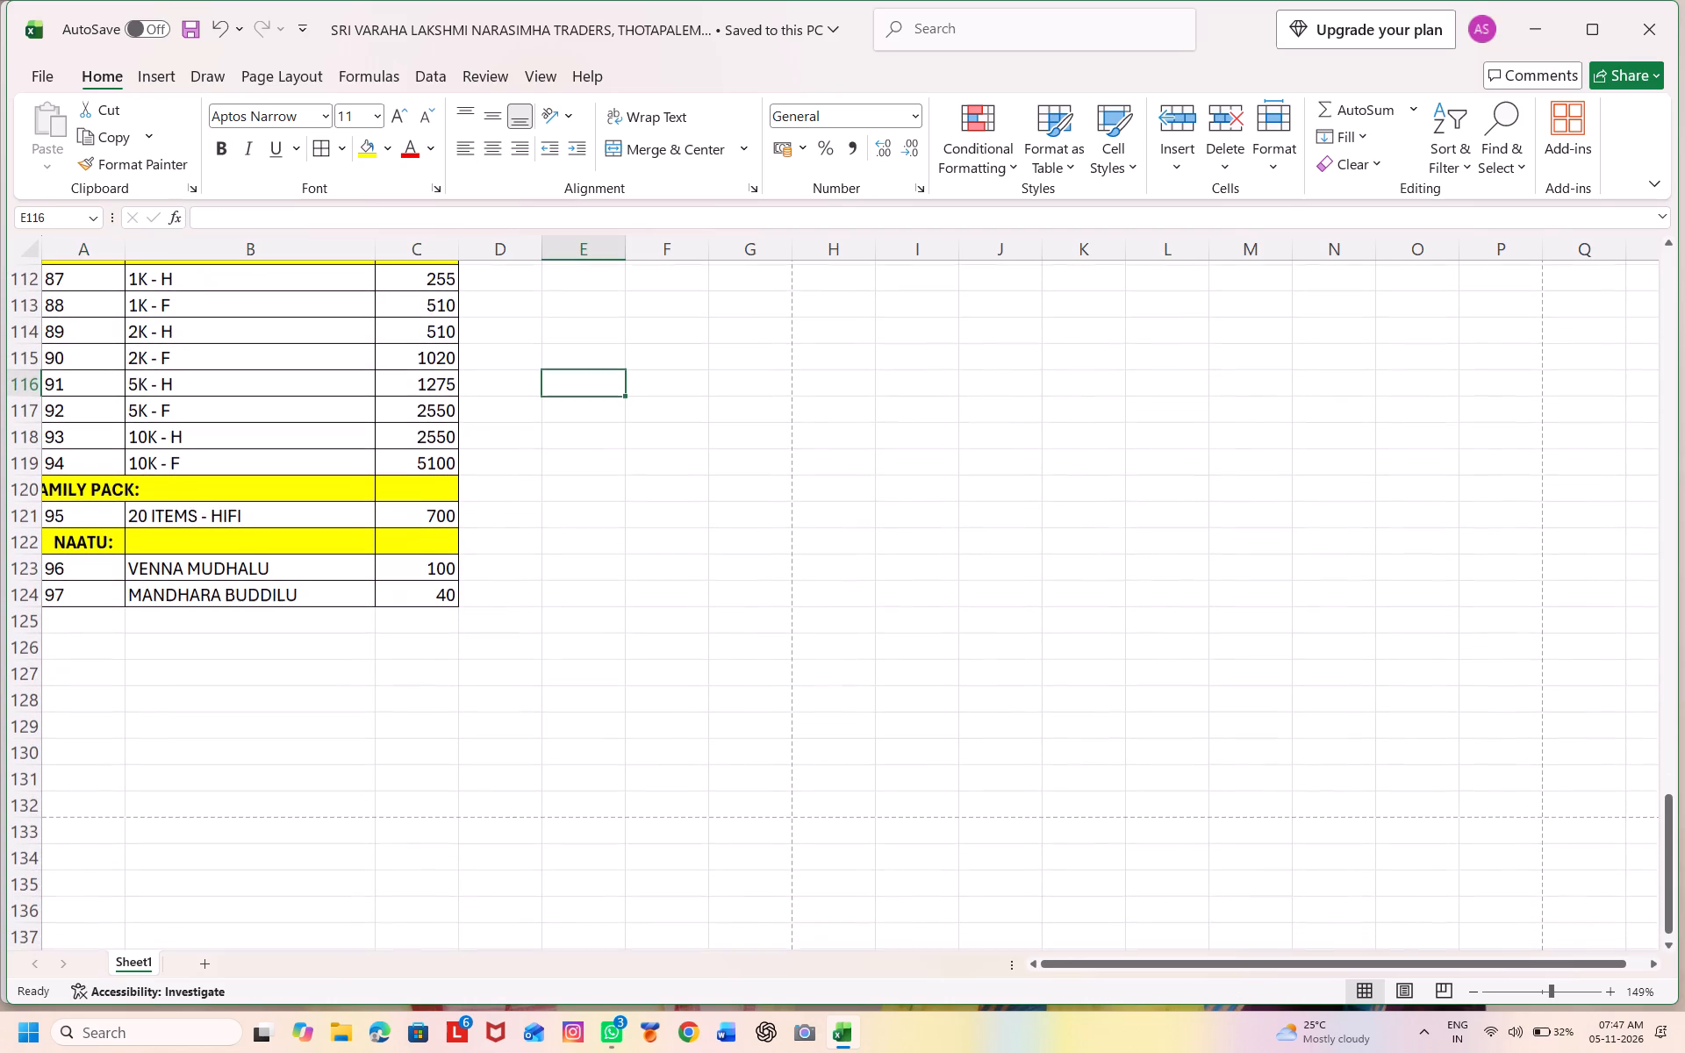
pyautogui.moveTo(69, 483); pyautogui.dragTo(340, 557)
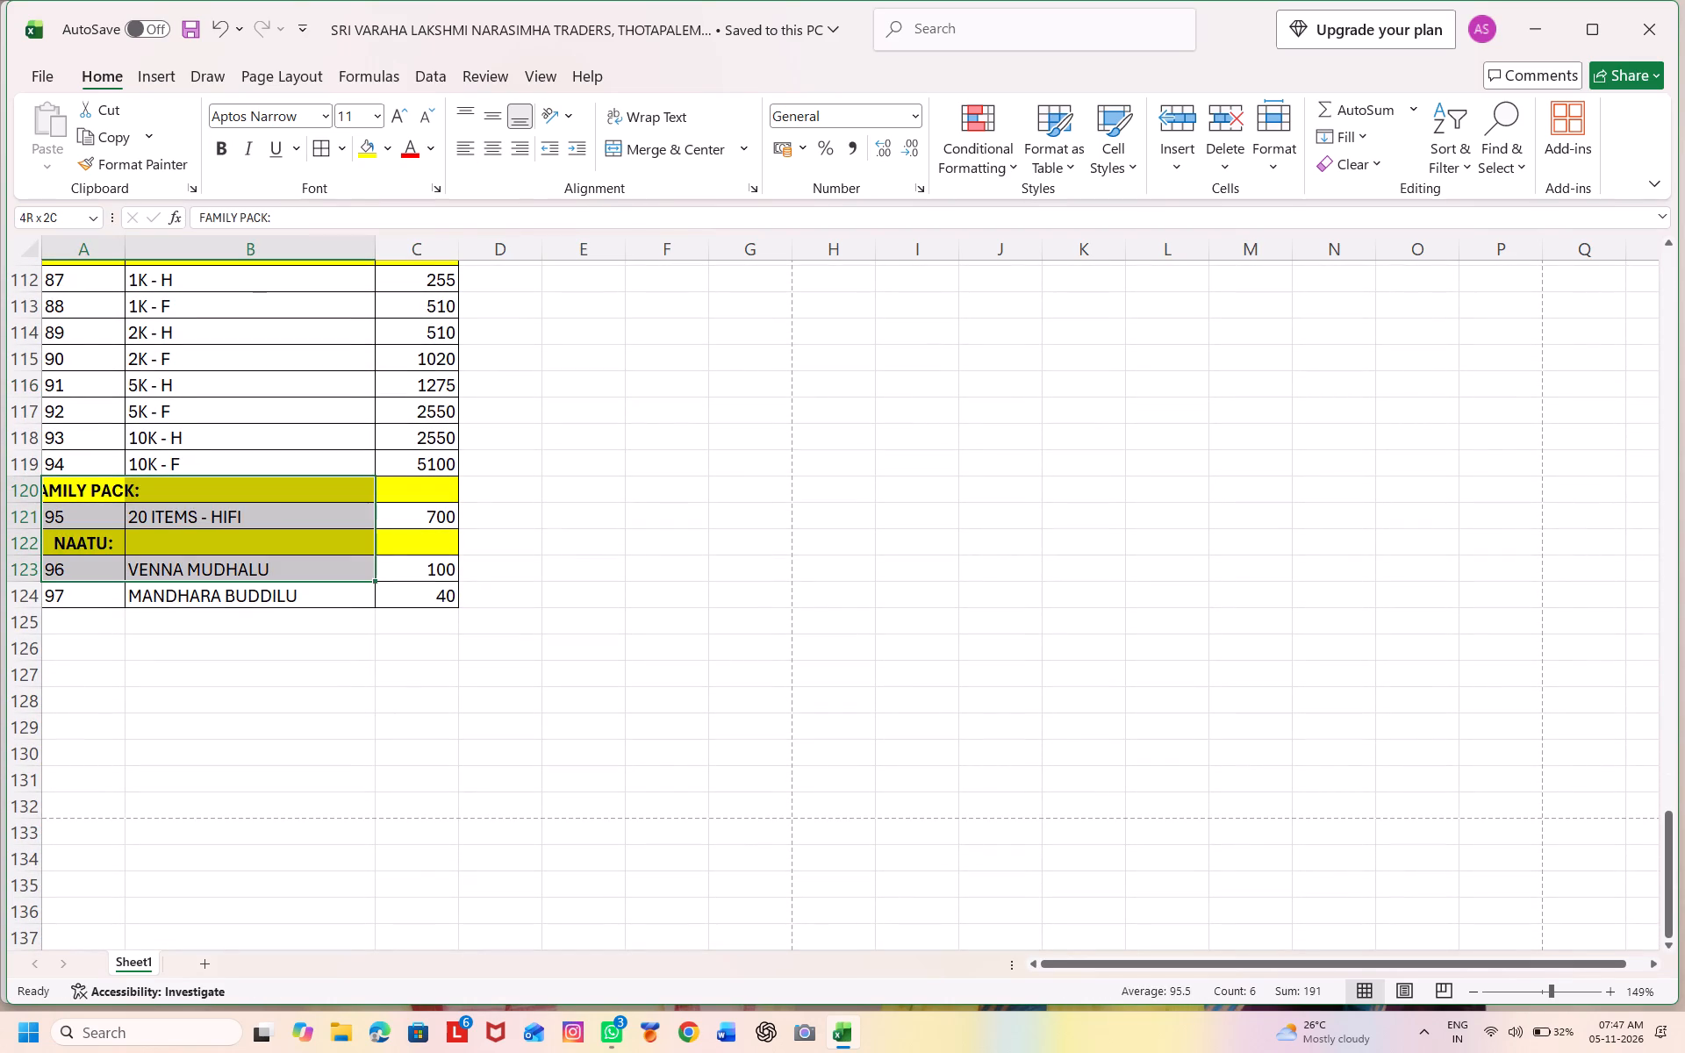
pyautogui.moveTo(340, 557); pyautogui.dragTo(440, 594)
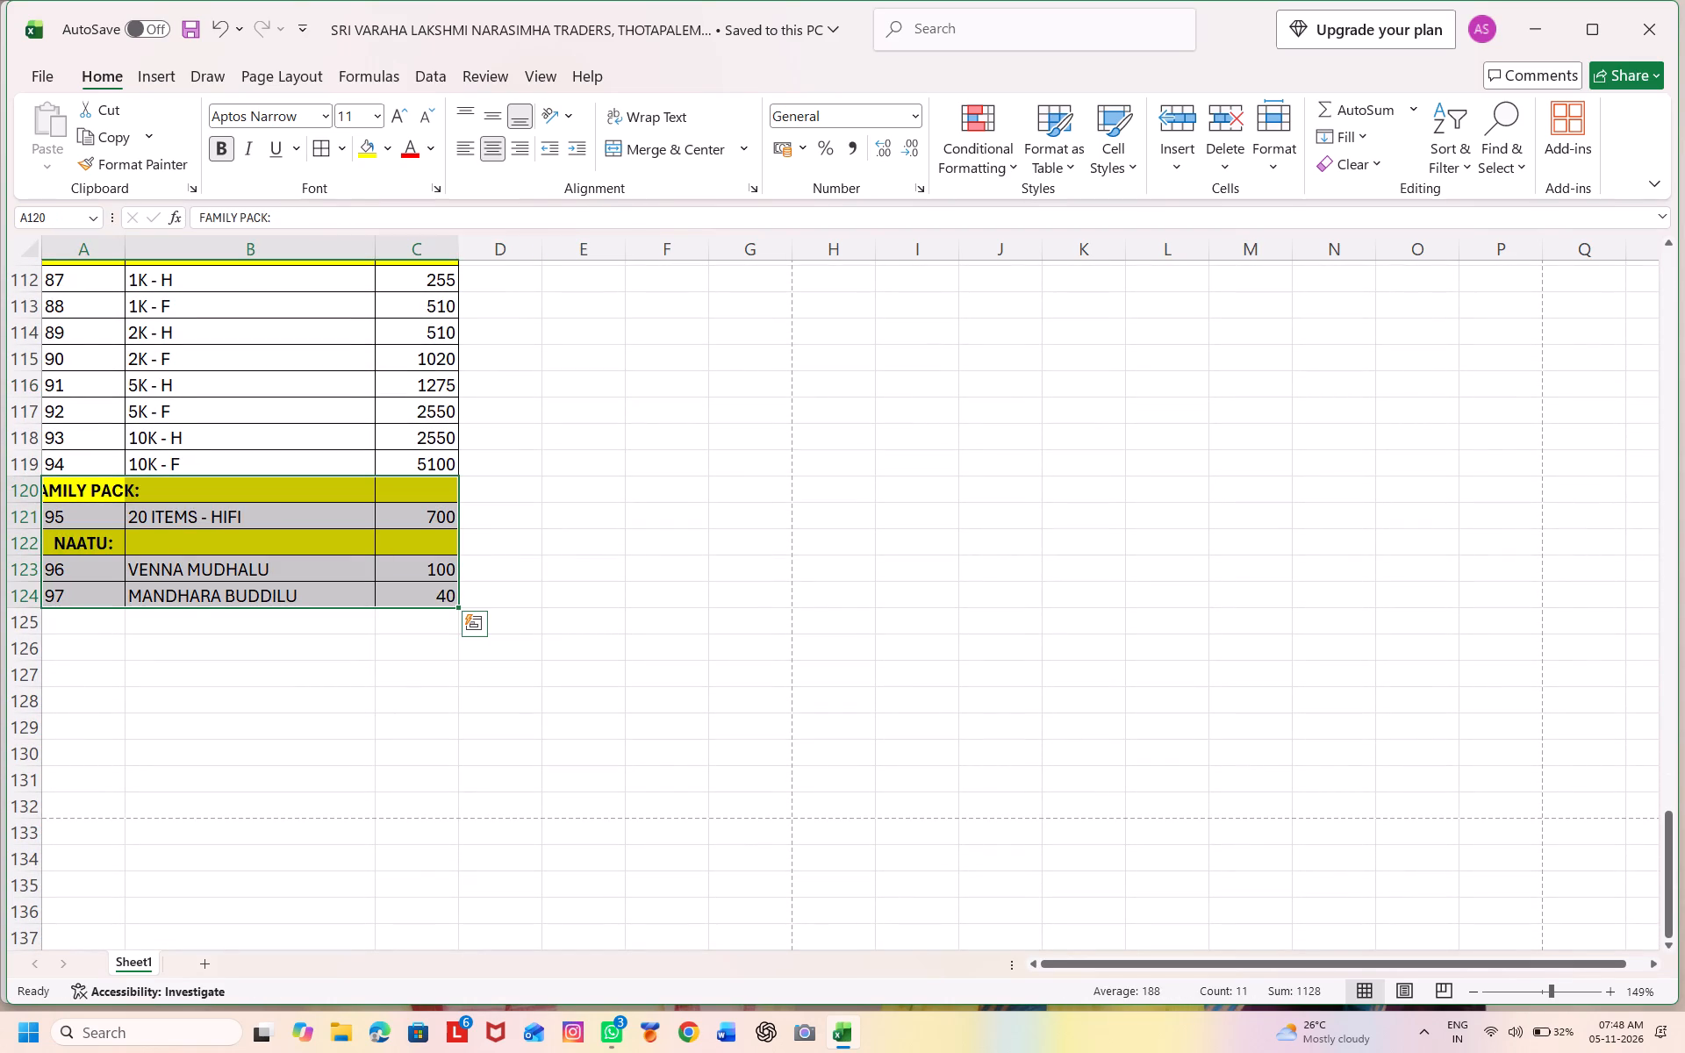
pyautogui.moveTo(458, 555); pyautogui.dragTo(450, 566)
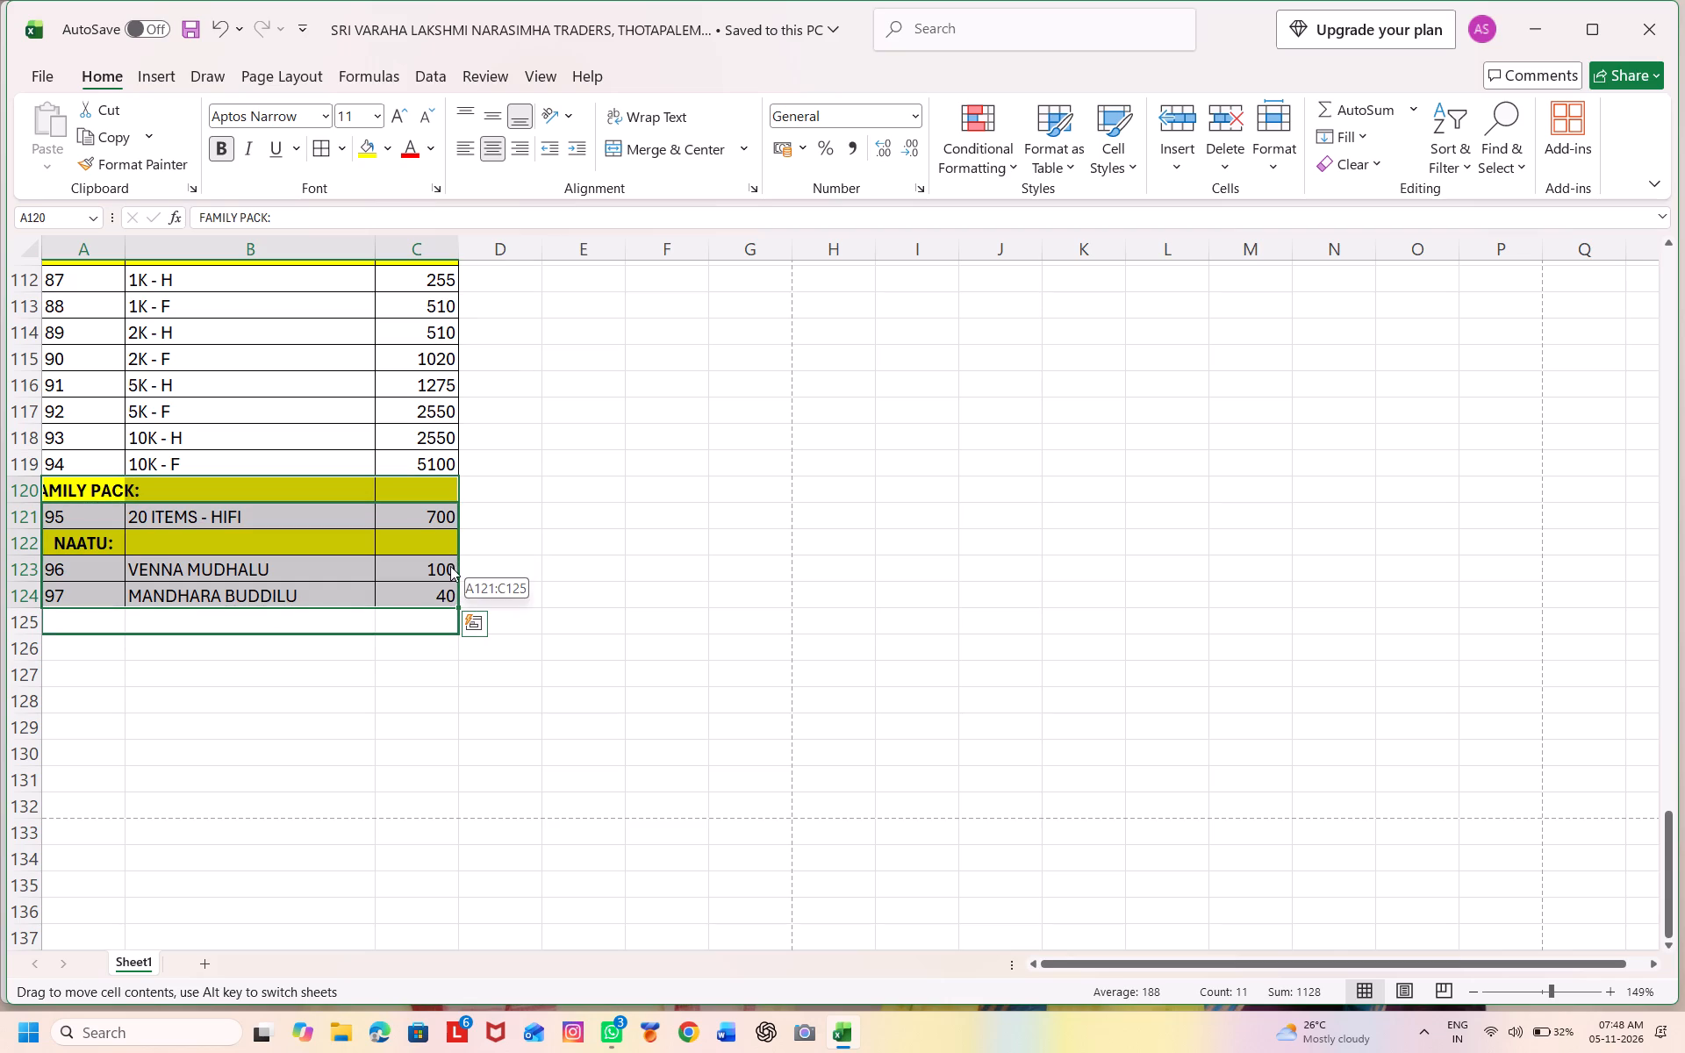
pyautogui.moveTo(450, 566); pyautogui.dragTo(448, 564)
pyautogui.click(249, 579)
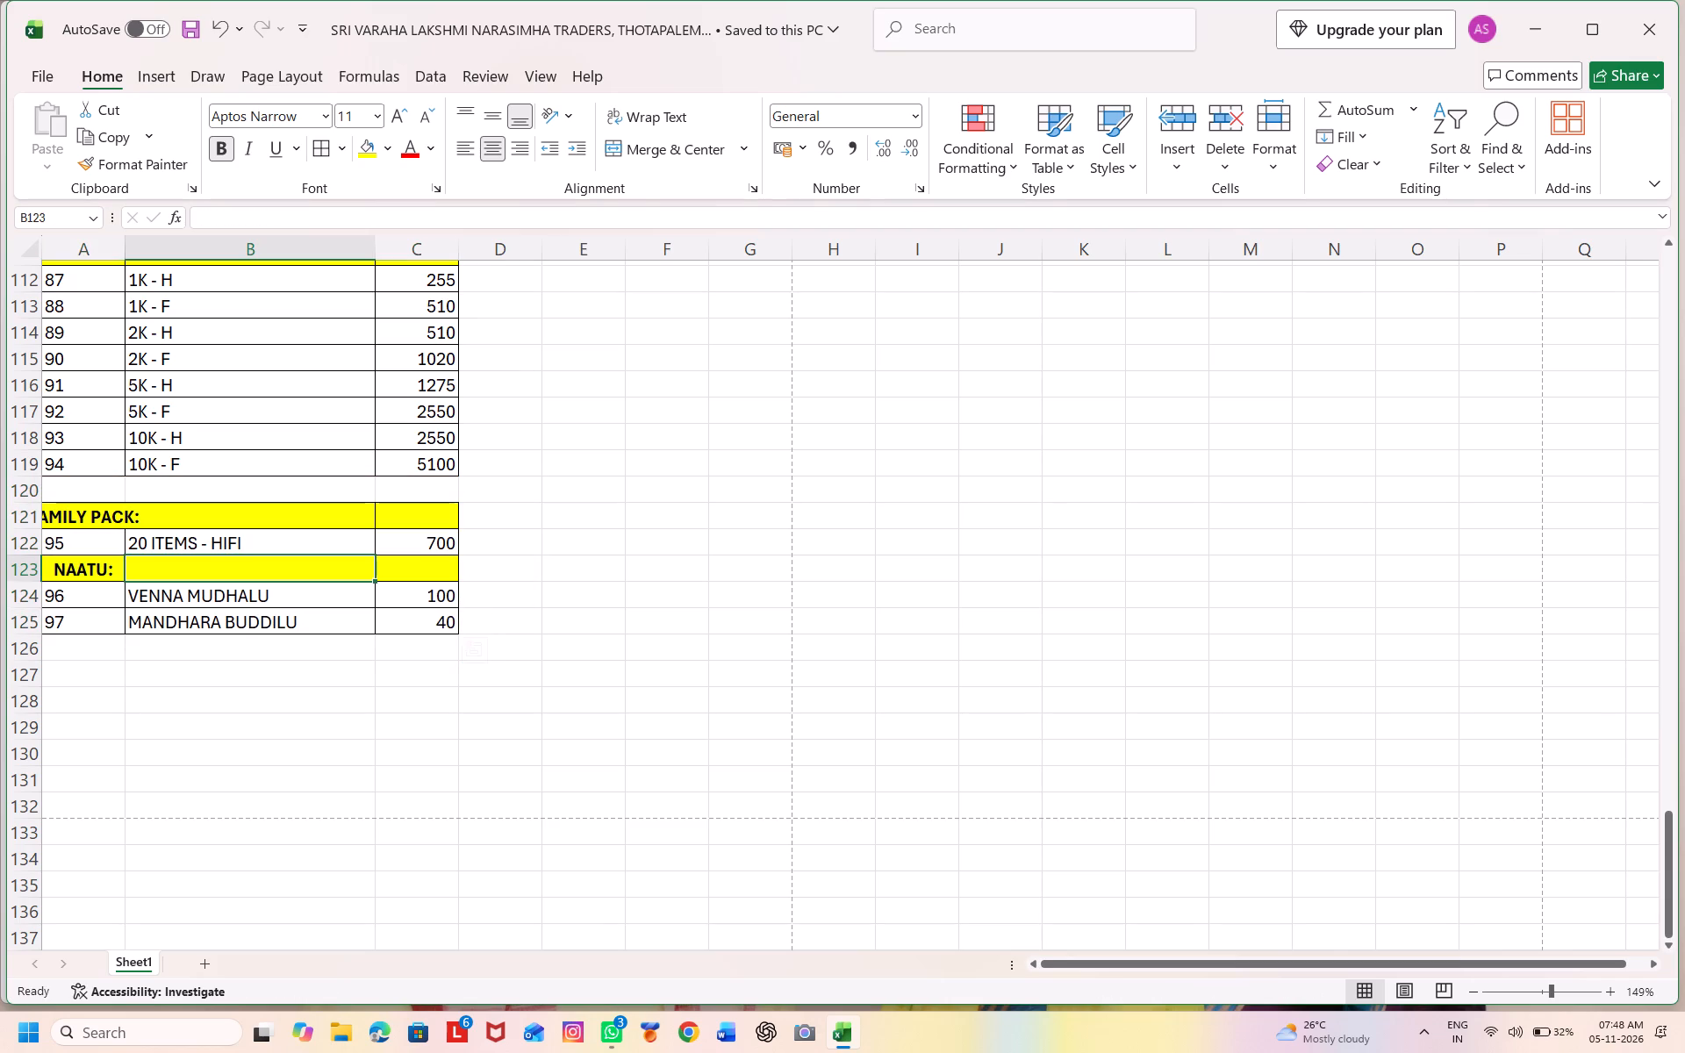
# Move the block from the NAATU heading to MANDHARA BUDDILU down one row to A124:C126, leaving row 123 blank.
pyautogui.moveTo(104, 566); pyautogui.dragTo(370, 560)
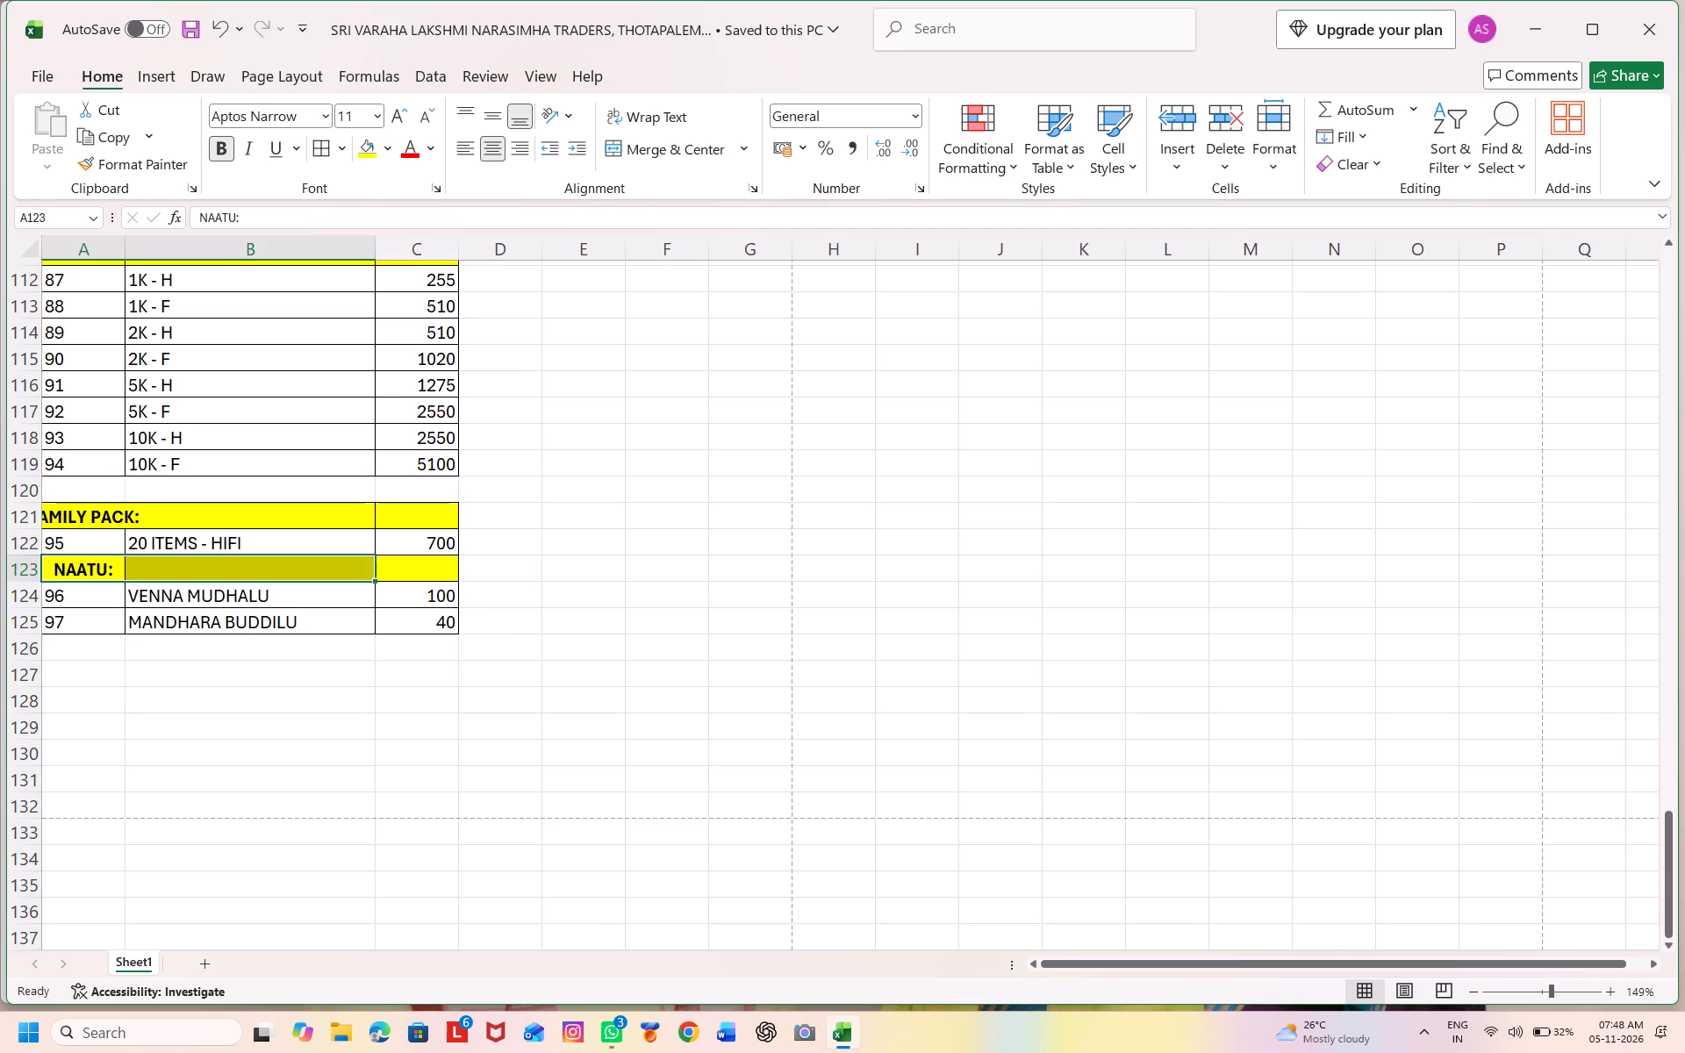
pyautogui.moveTo(370, 560); pyautogui.dragTo(408, 626)
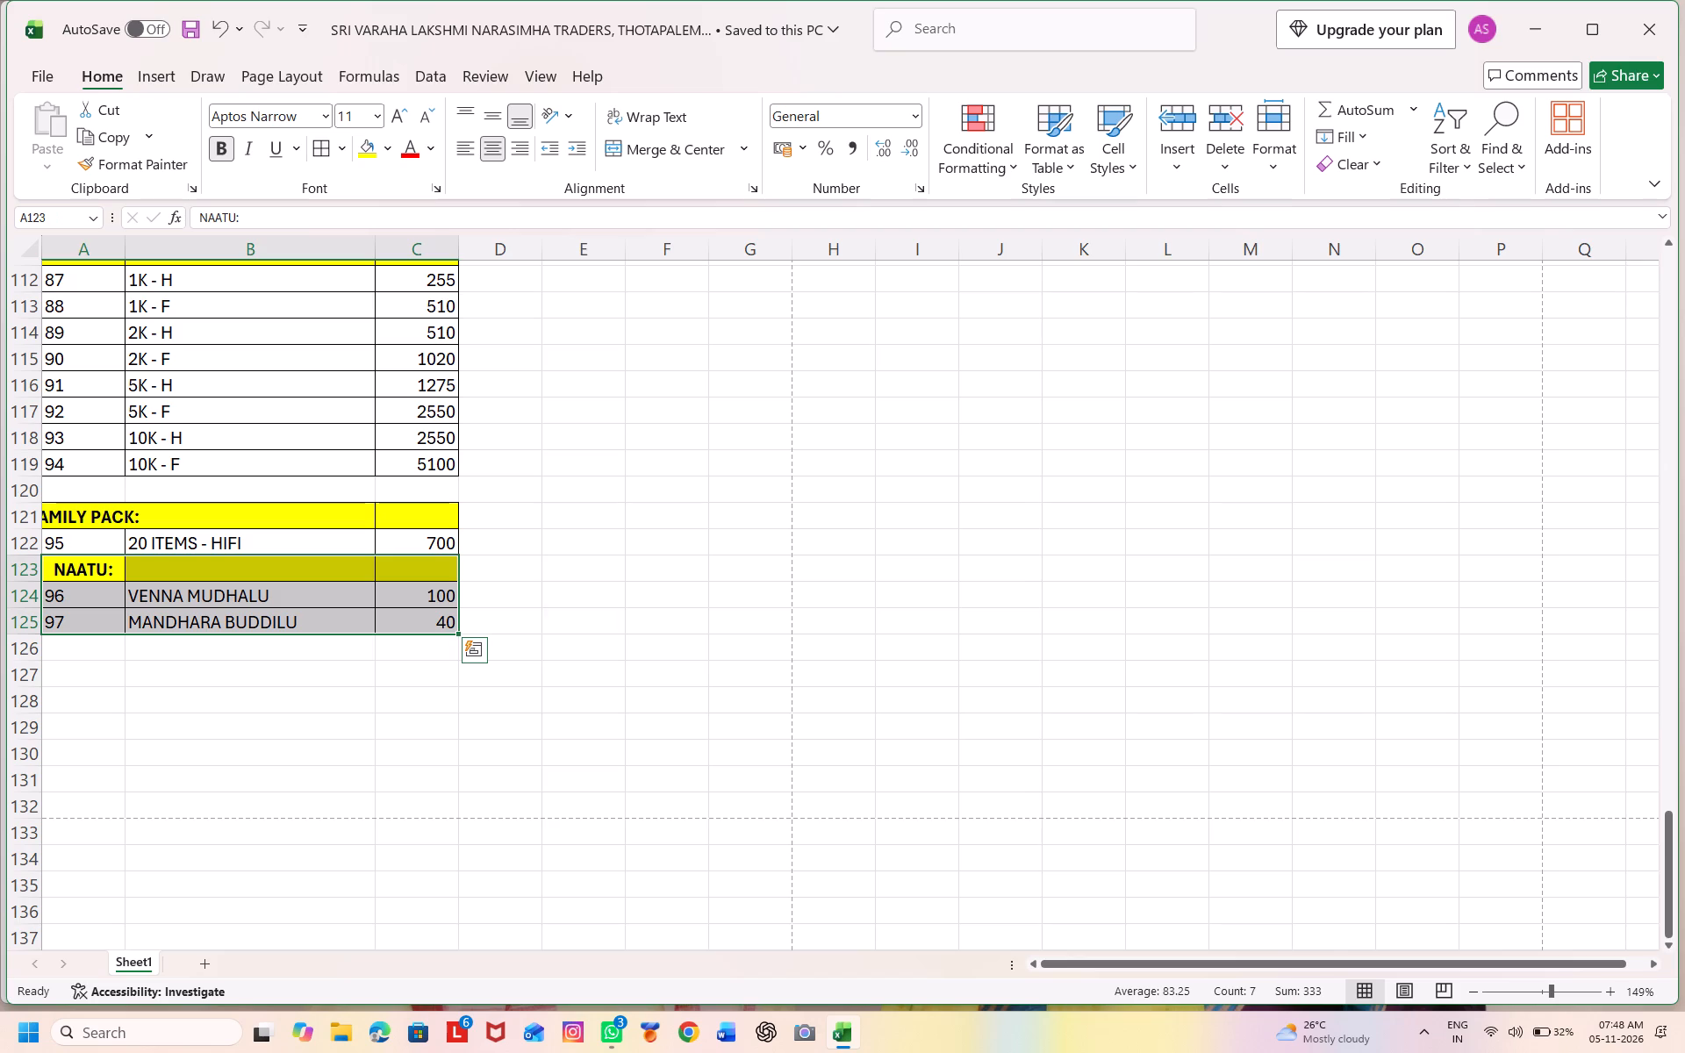
pyautogui.moveTo(460, 604); pyautogui.dragTo(454, 617)
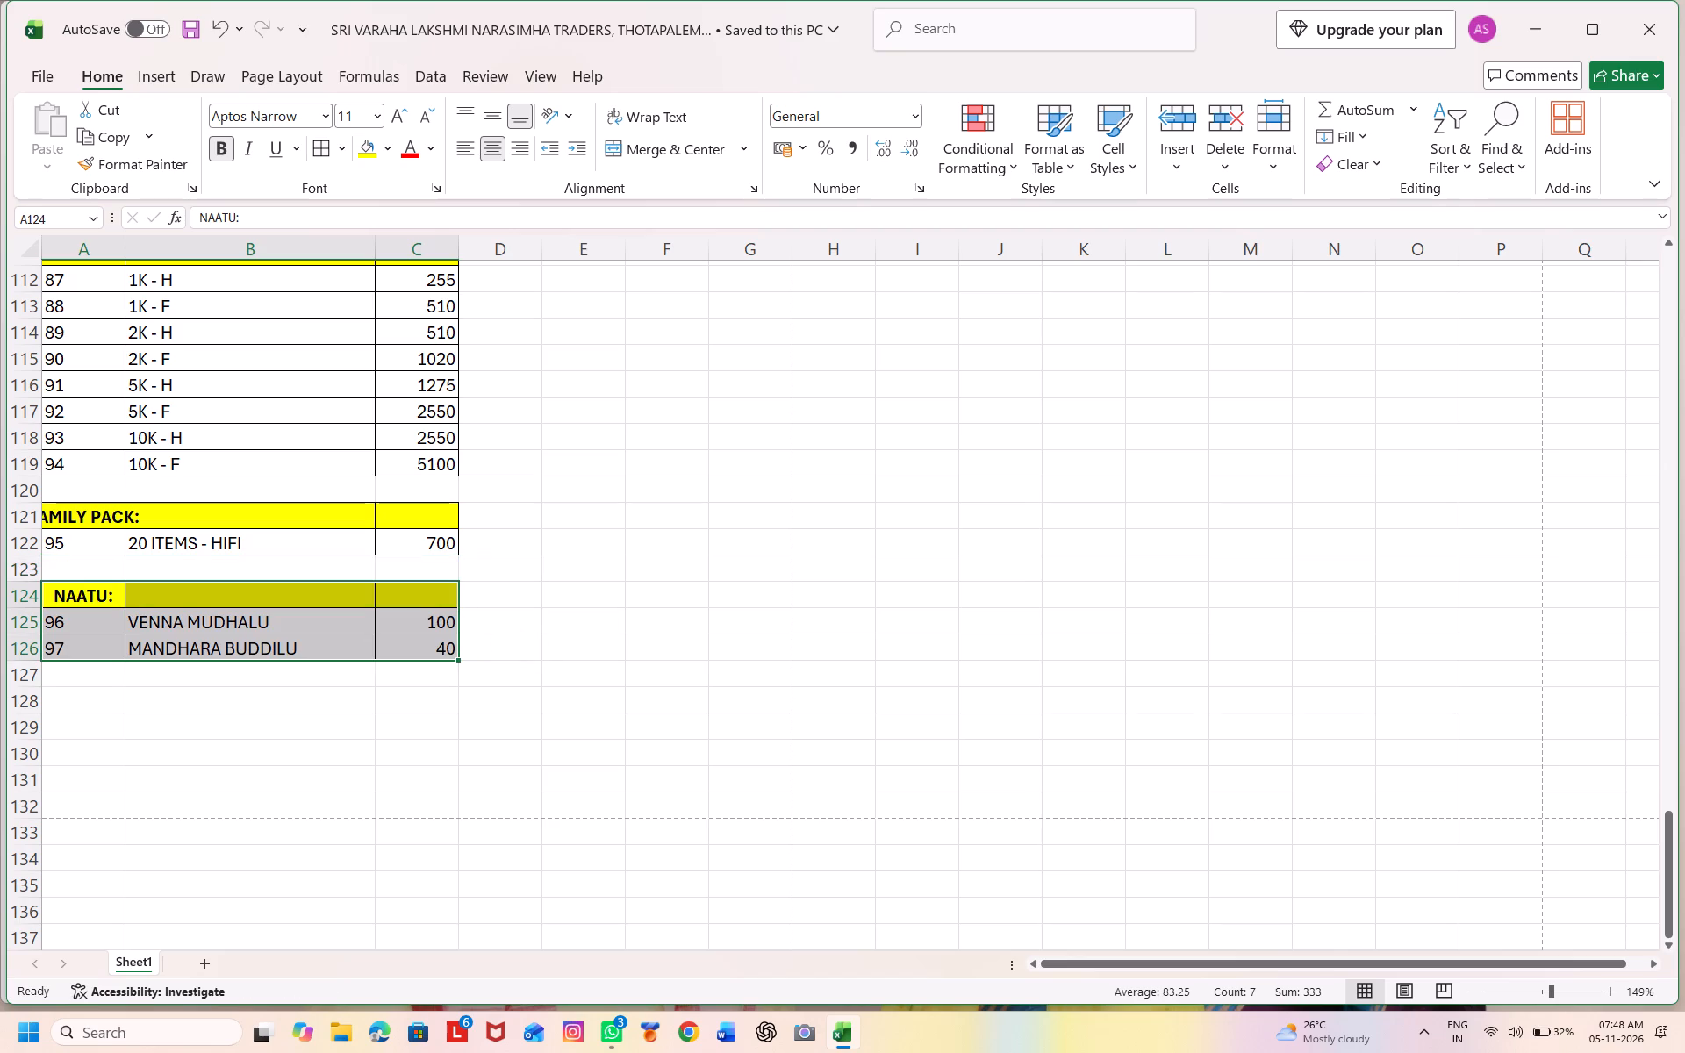
# Apply all borders to the title in row 1 and to the MATCHES block A2:C6.
pyautogui.scroll(17, 531, 501)
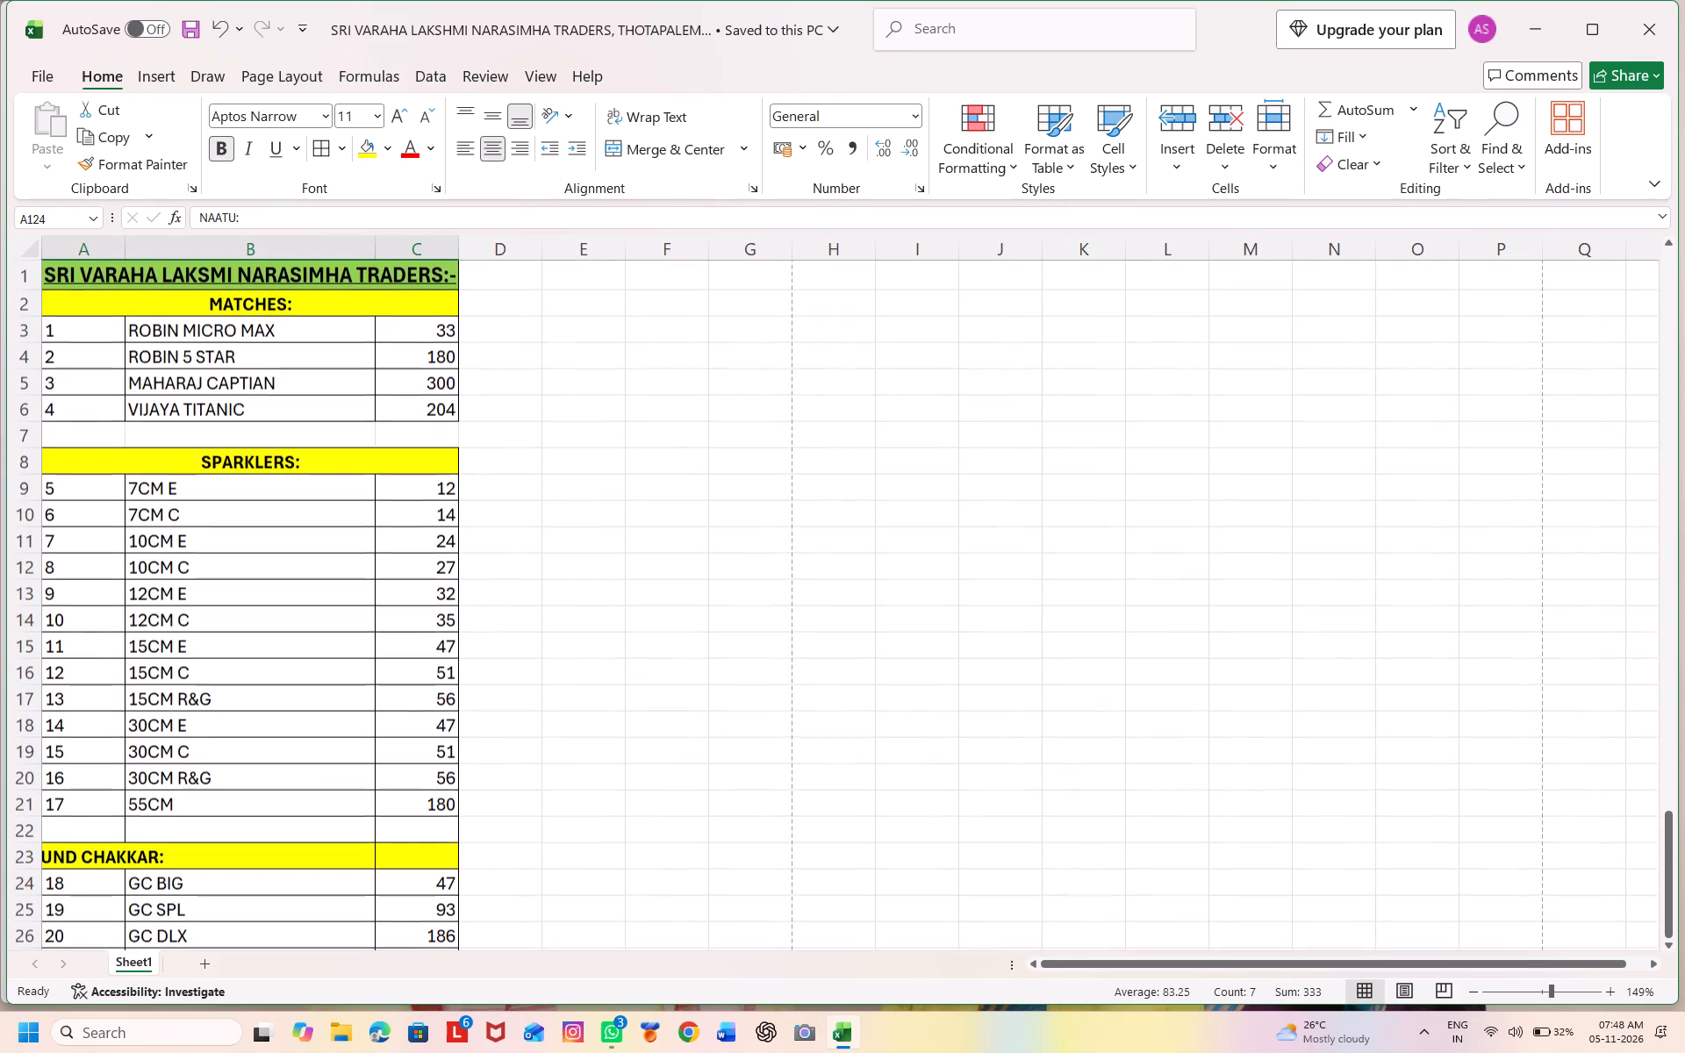
pyautogui.scroll(-2, 531, 501)
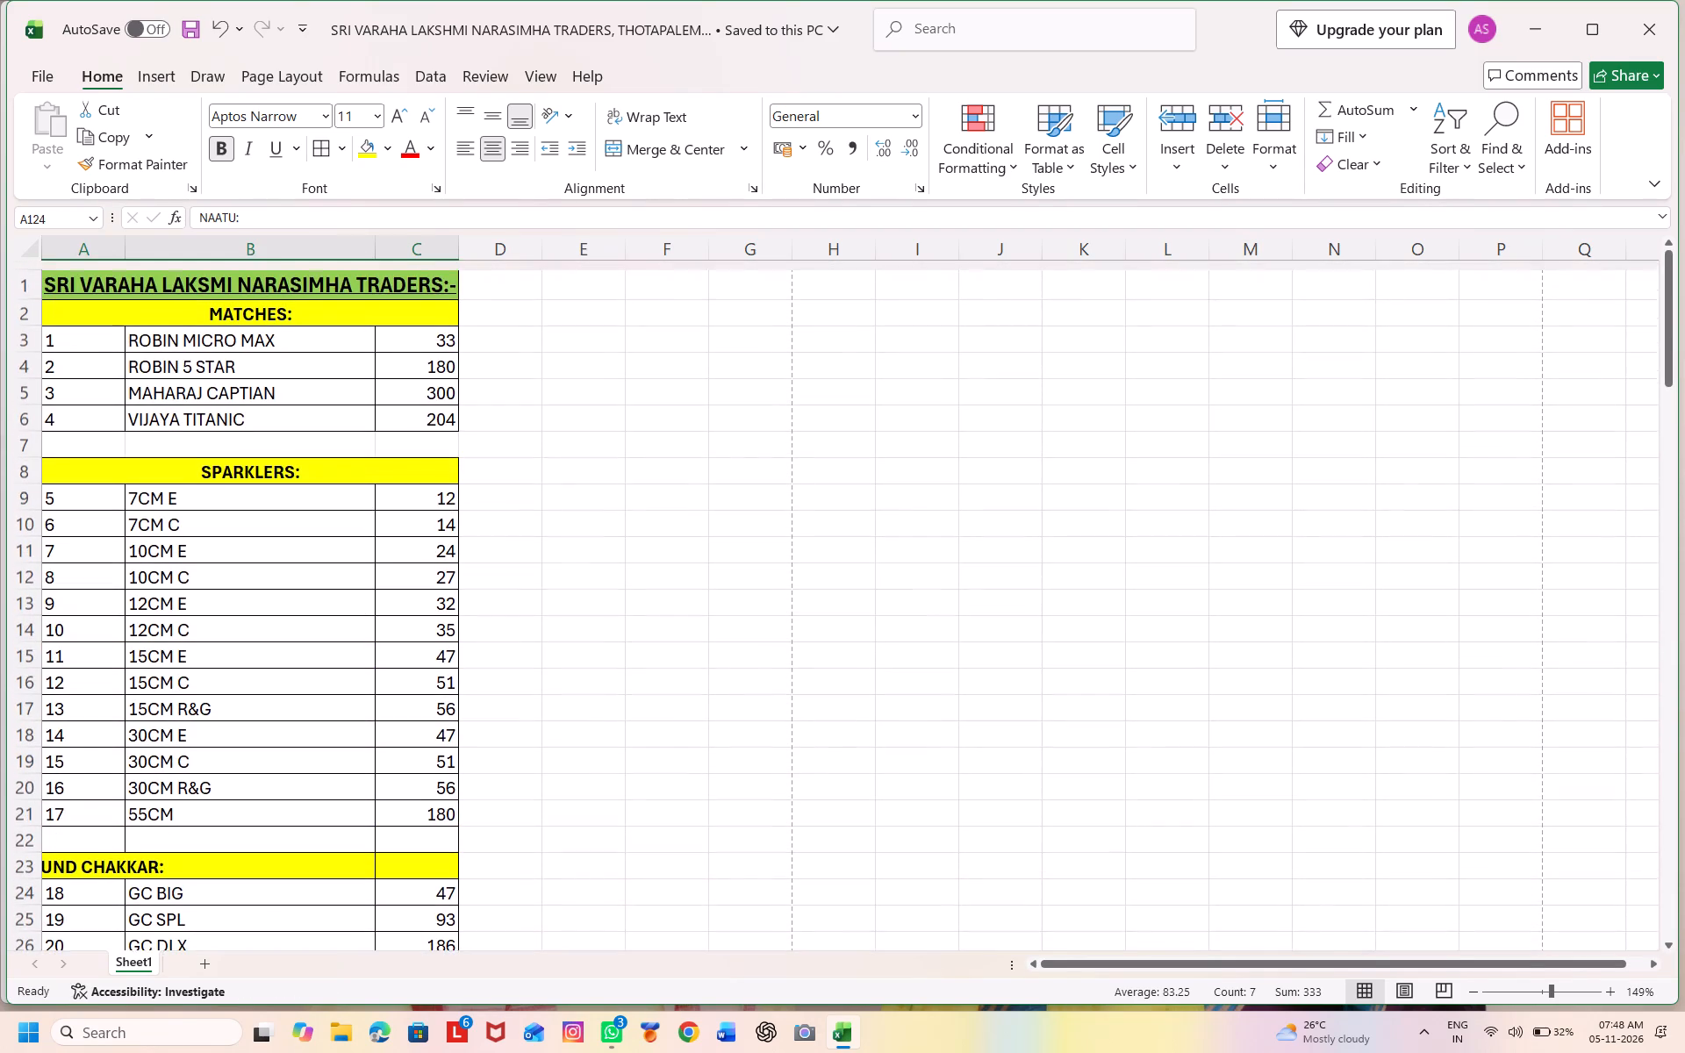
pyautogui.scroll(-1, 531, 501)
pyautogui.moveTo(64, 273); pyautogui.dragTo(66, 273)
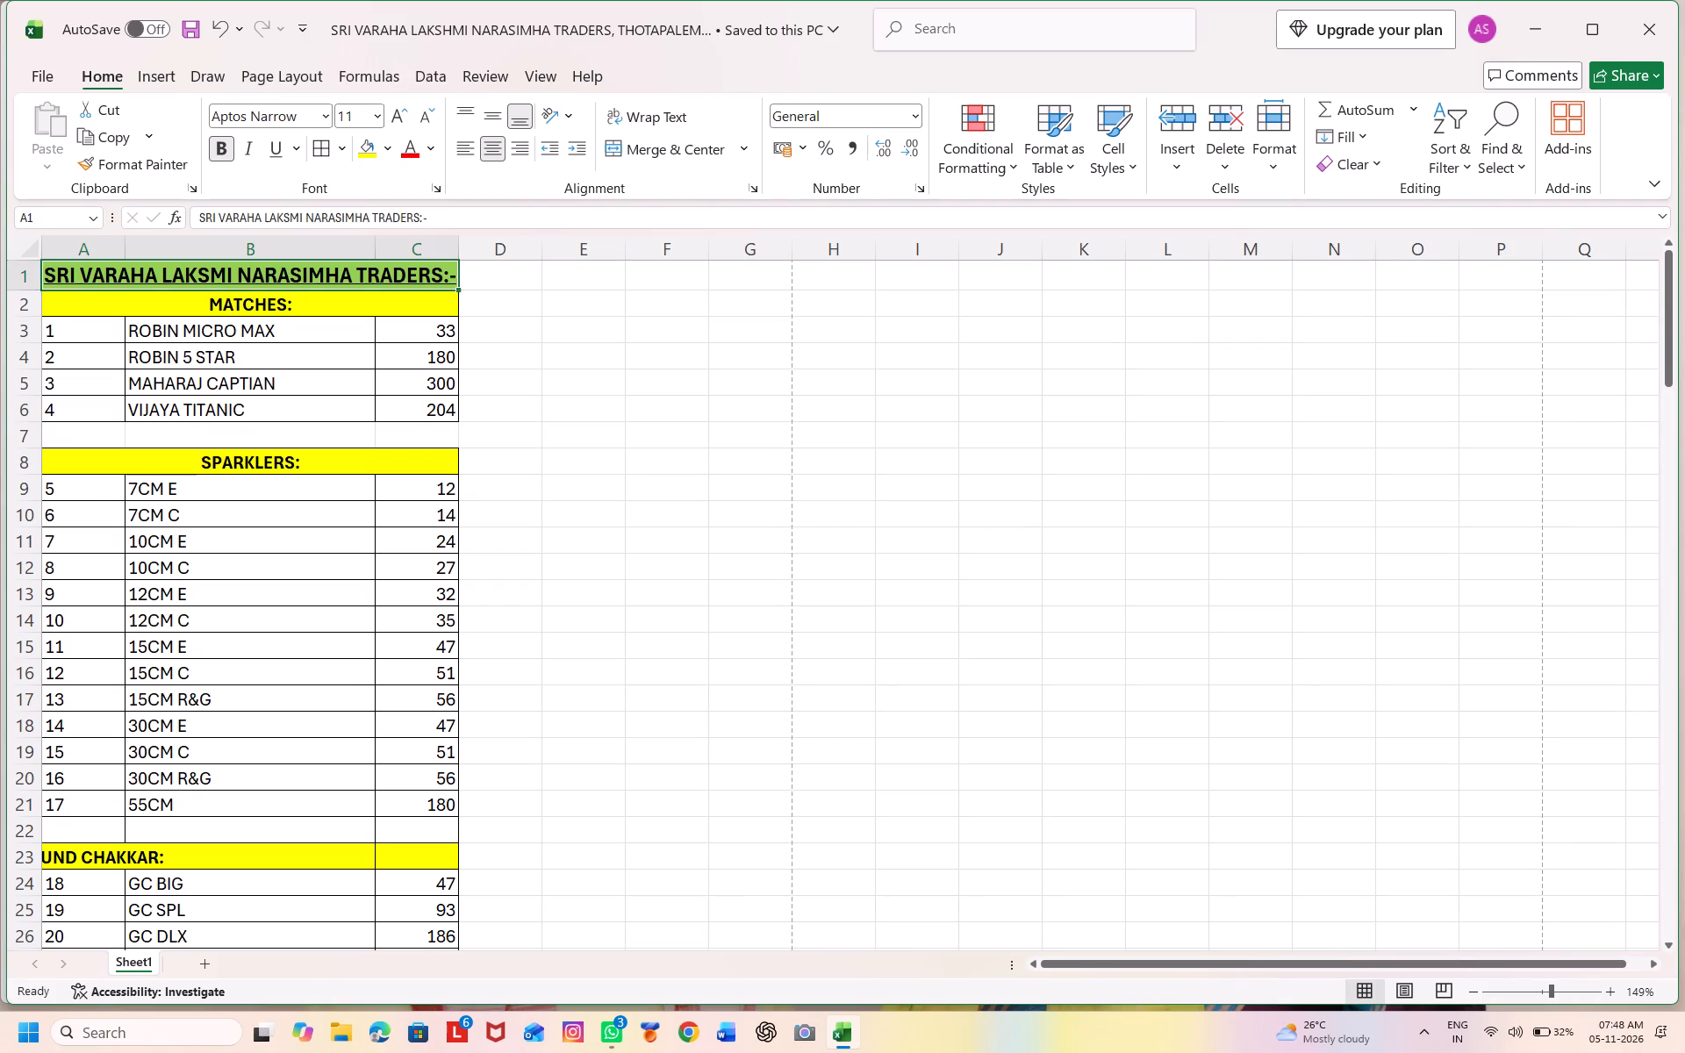
pyautogui.moveTo(66, 273); pyautogui.dragTo(431, 419)
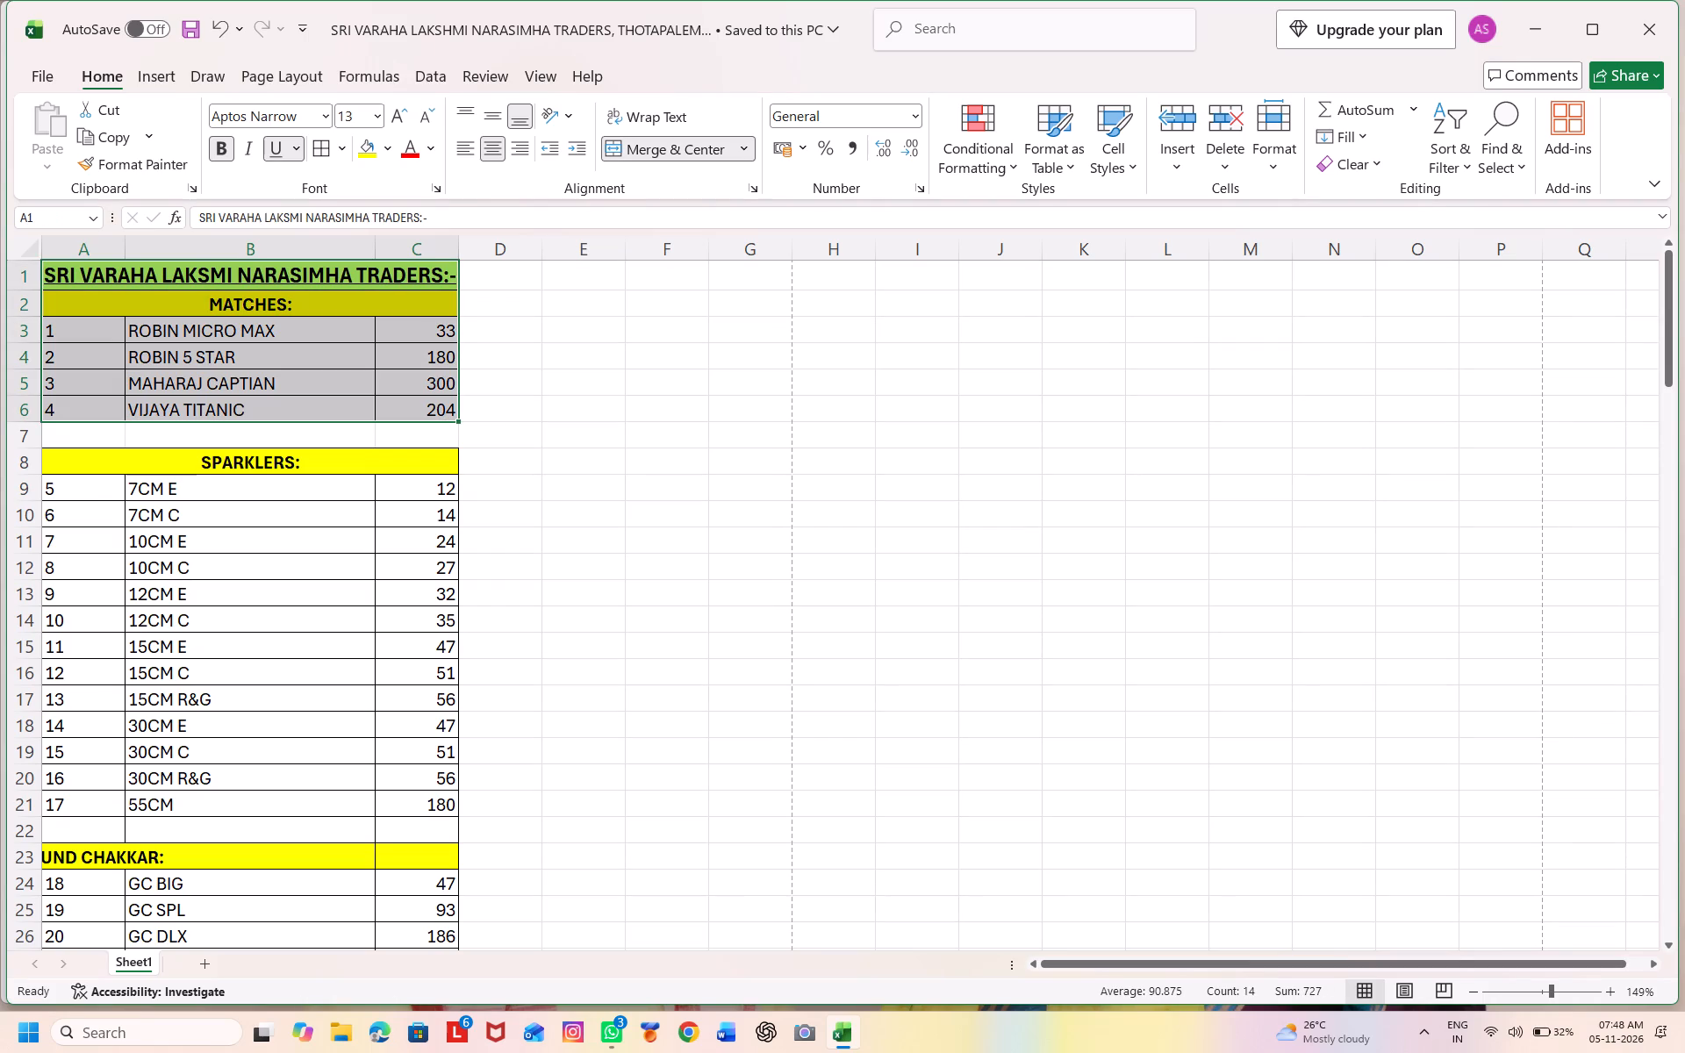
pyautogui.click(594, 297)
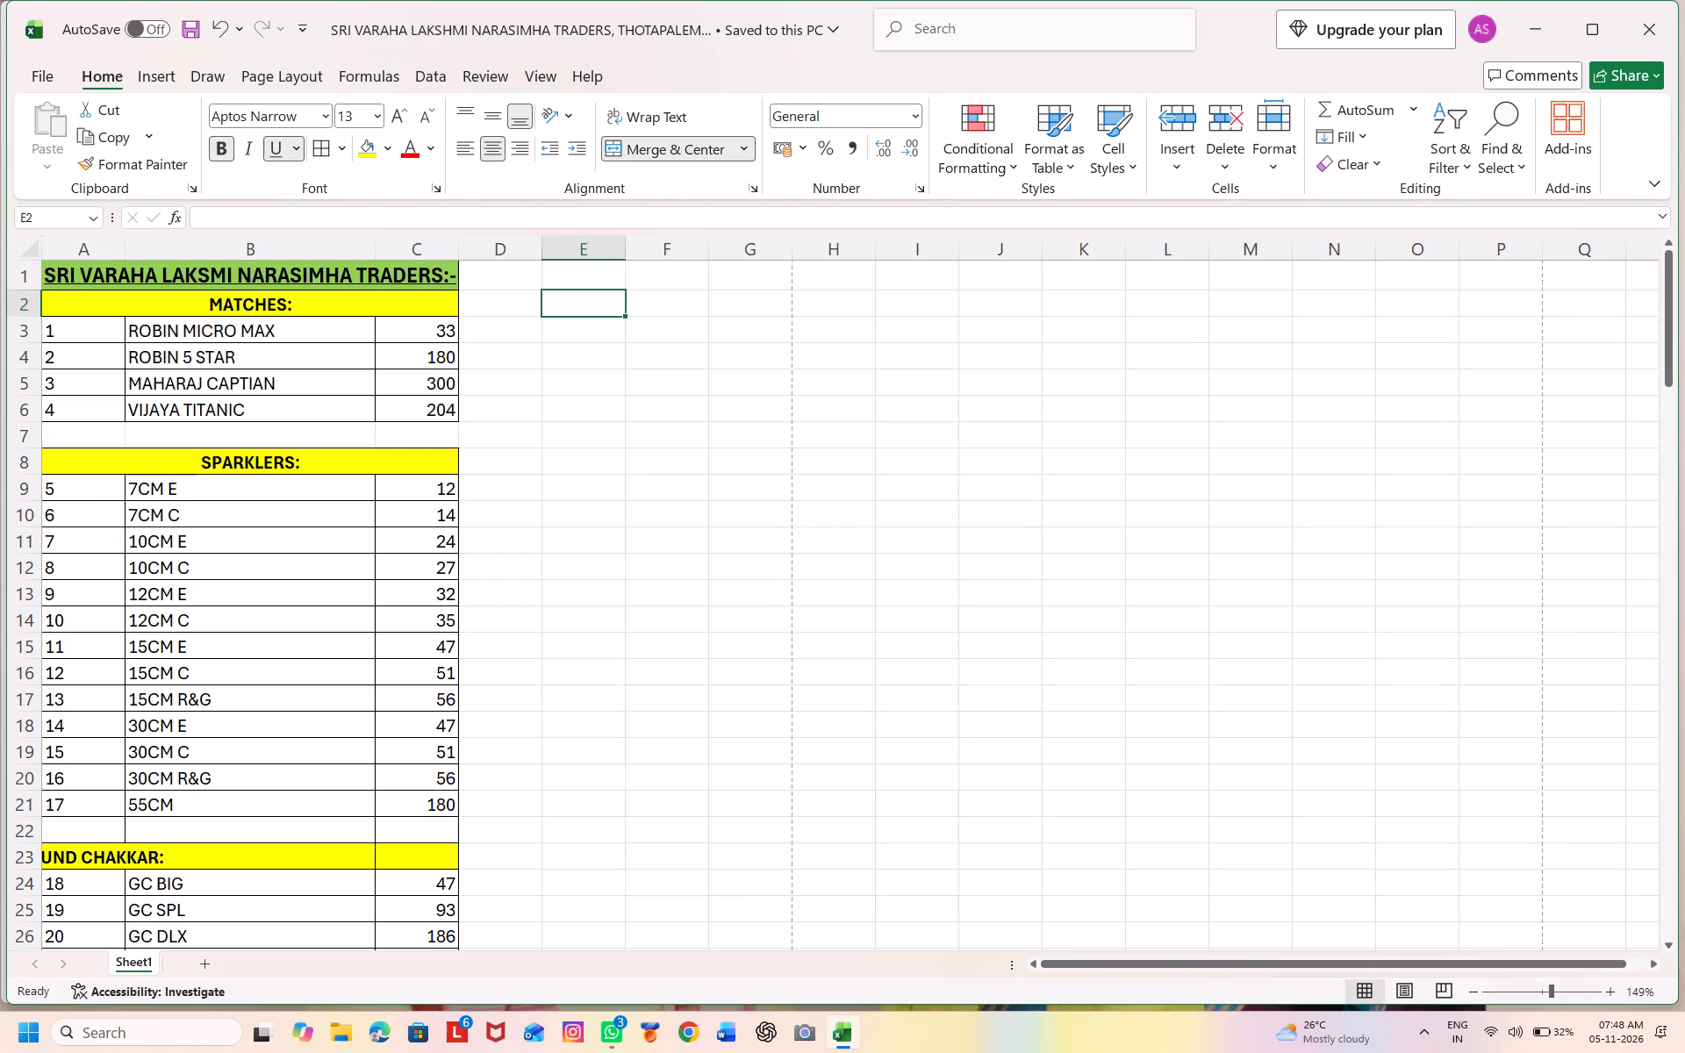
pyautogui.click(327, 272)
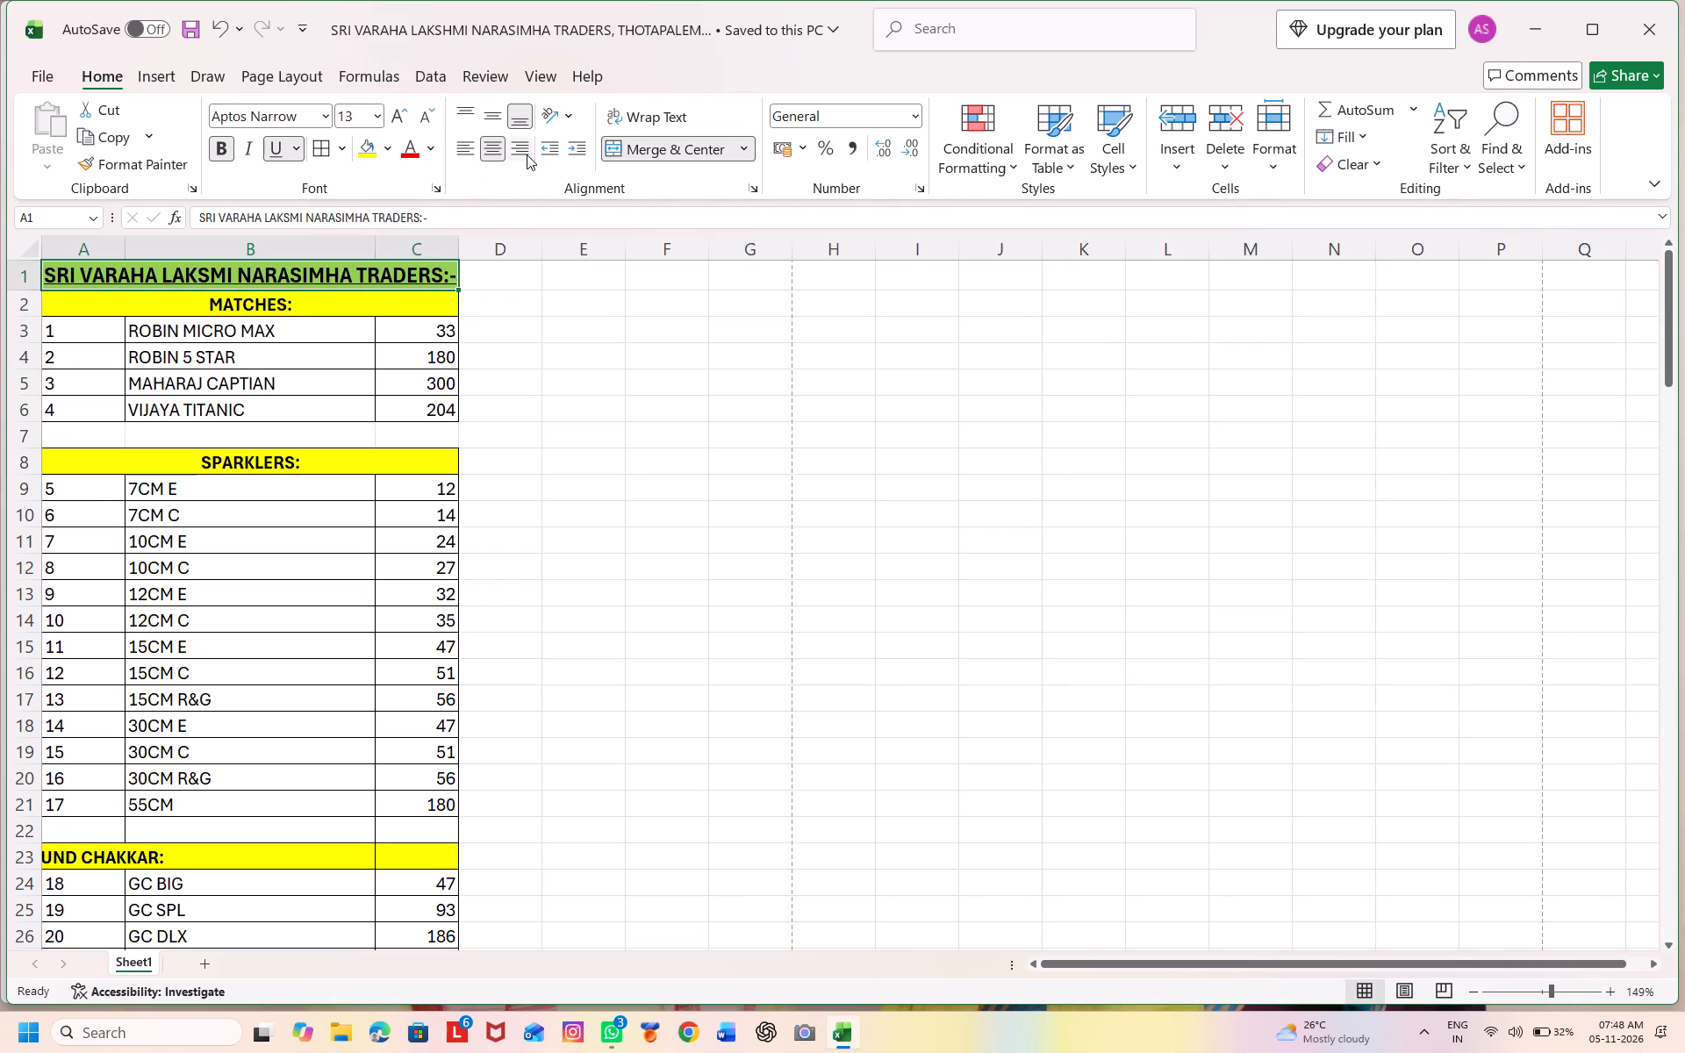
pyautogui.click(316, 146)
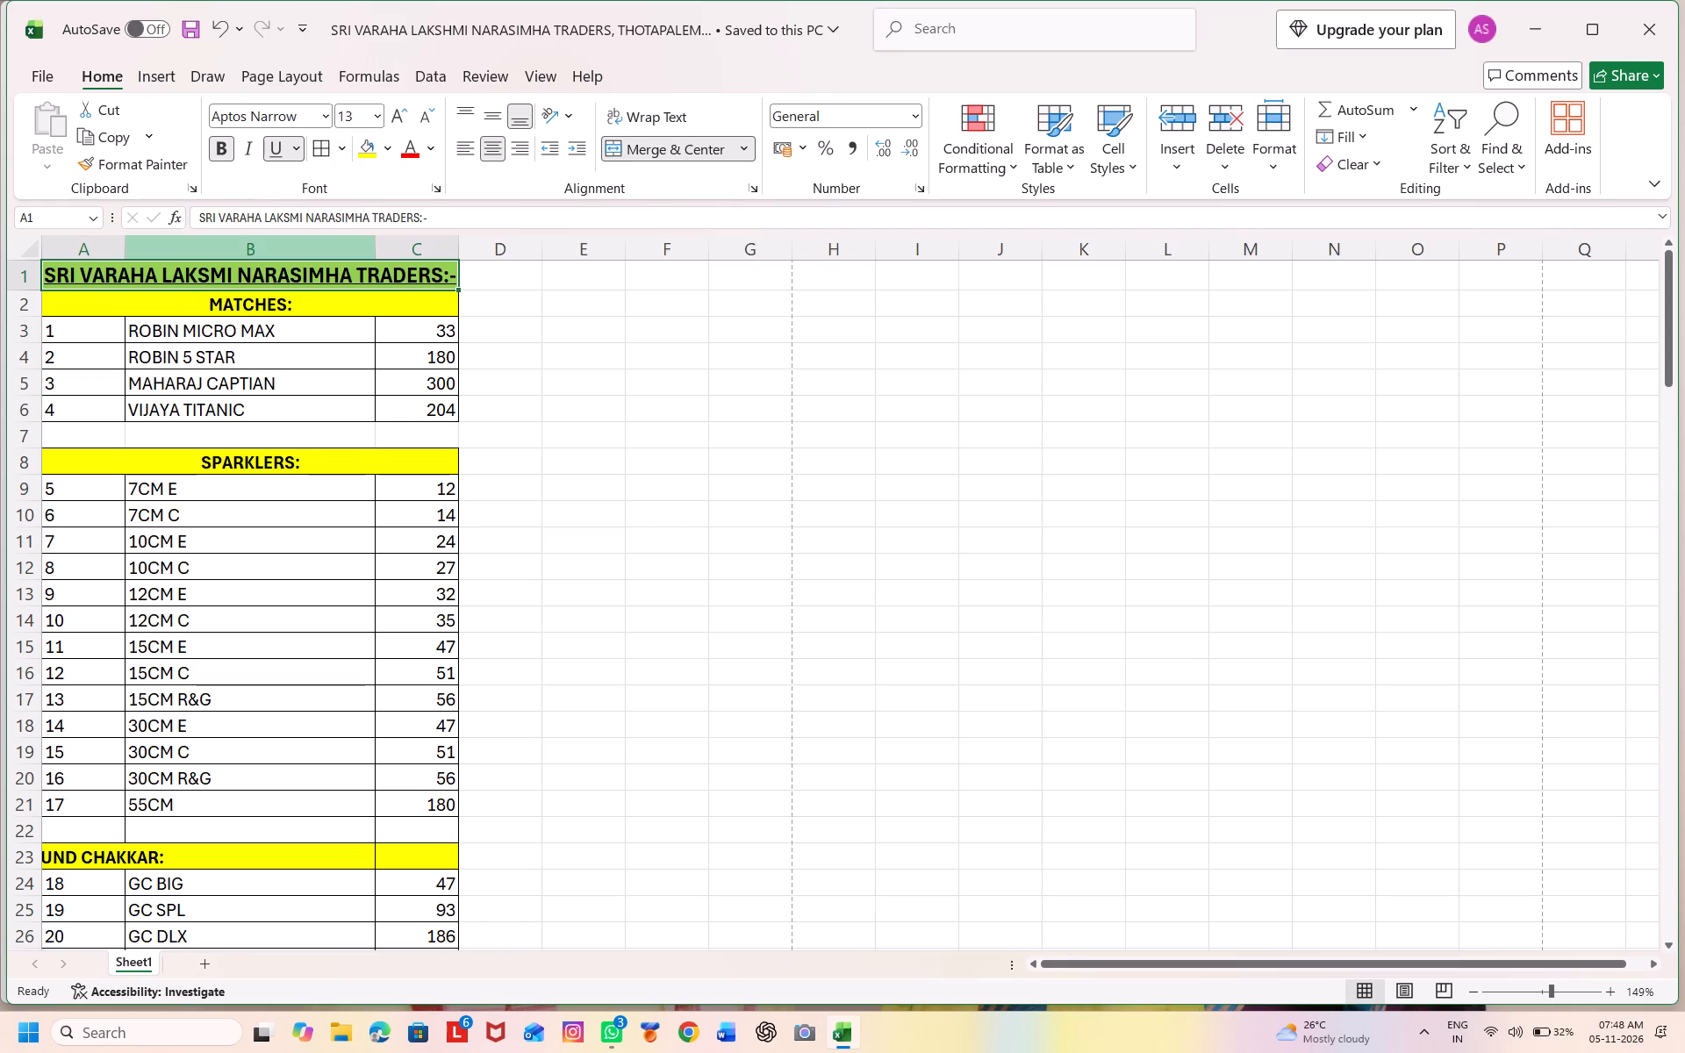
pyautogui.moveTo(128, 309); pyautogui.dragTo(283, 400)
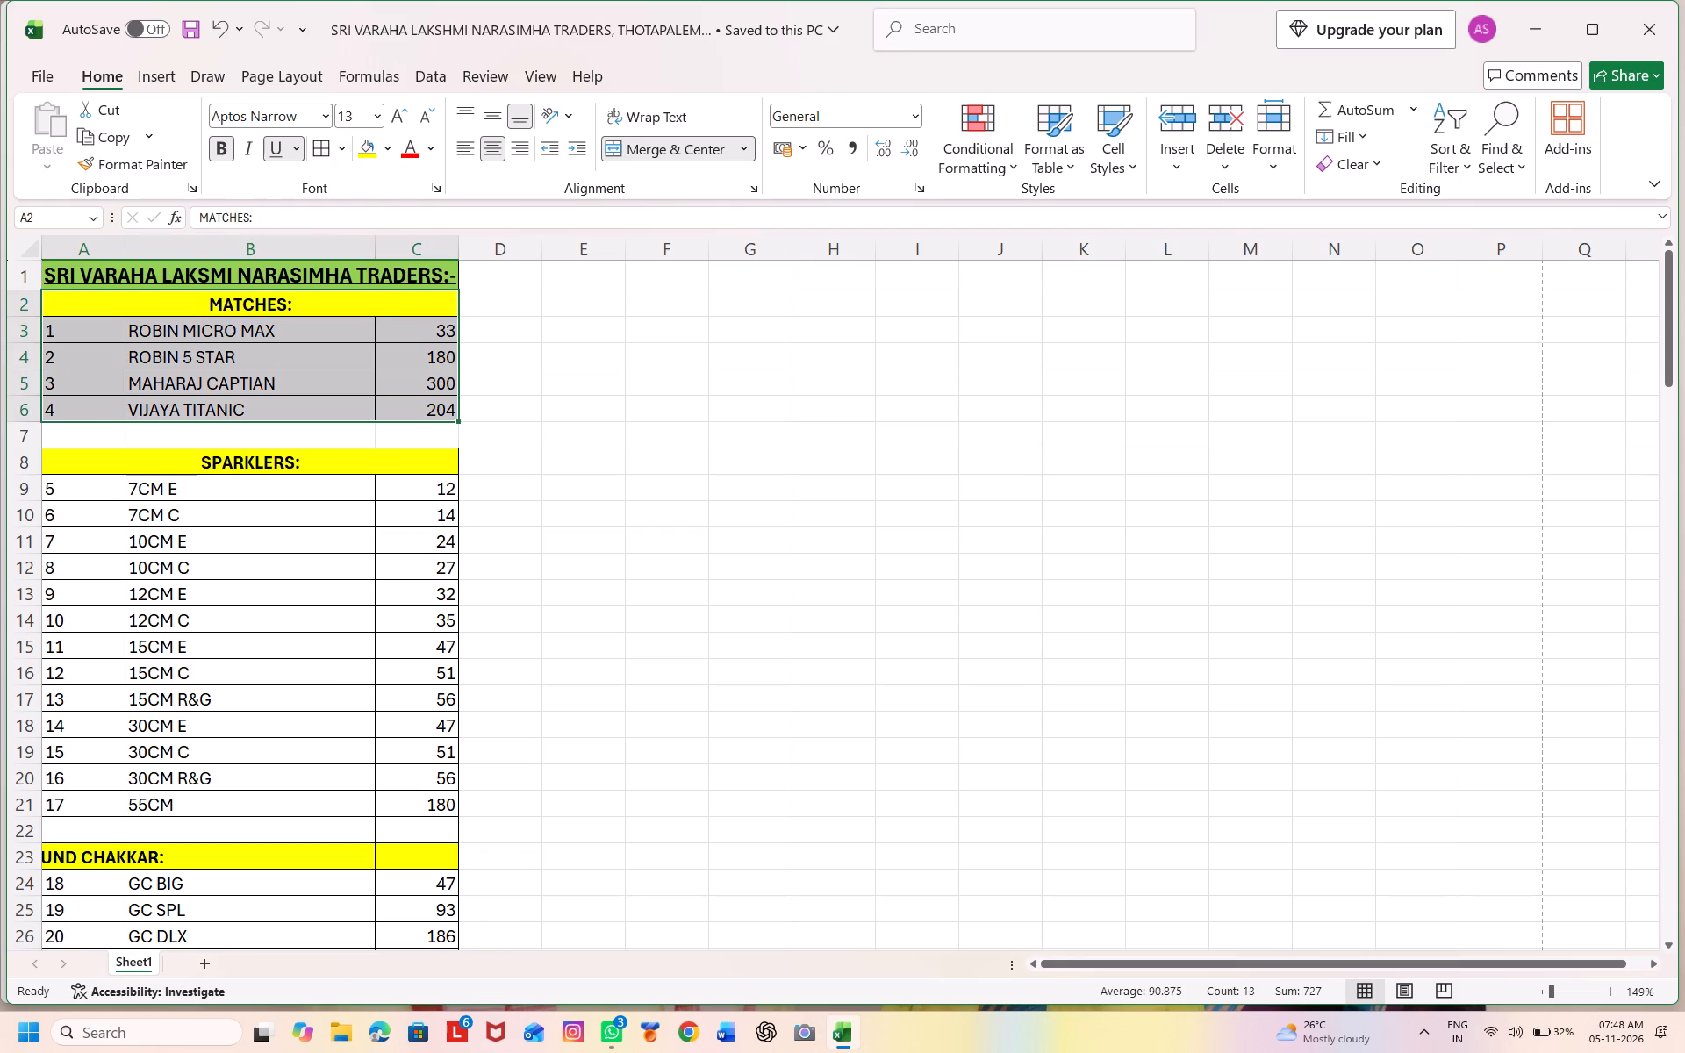
pyautogui.click(319, 151)
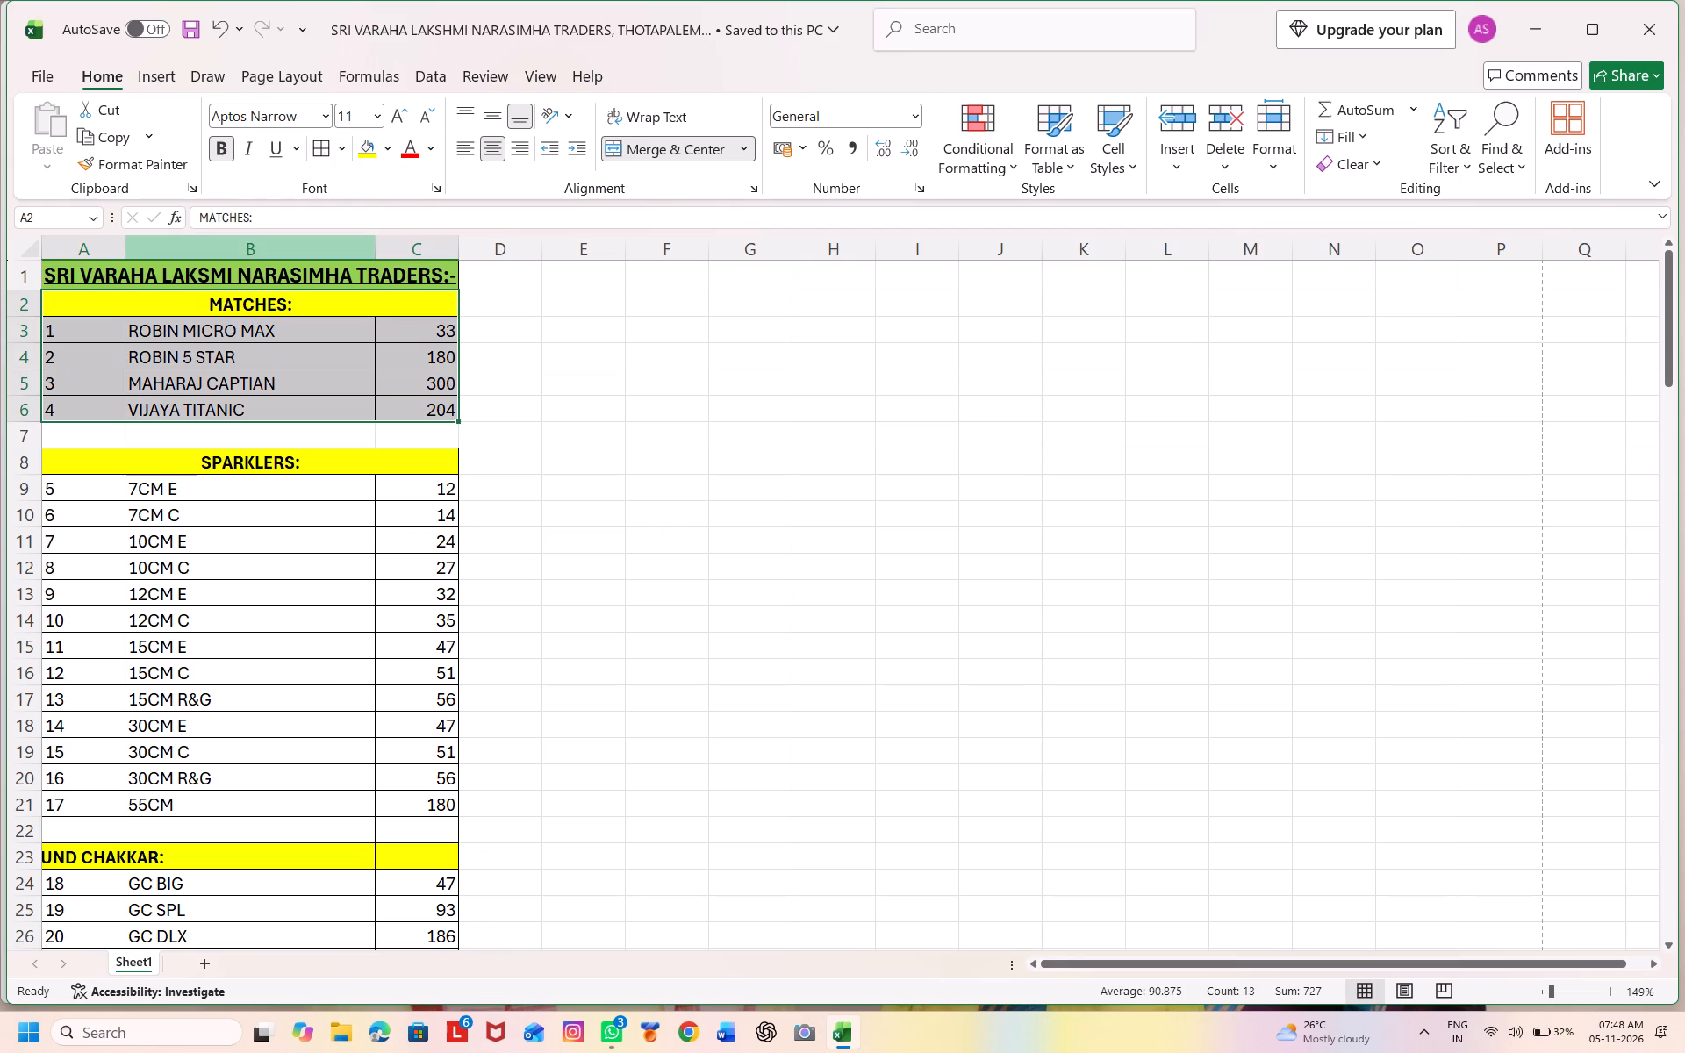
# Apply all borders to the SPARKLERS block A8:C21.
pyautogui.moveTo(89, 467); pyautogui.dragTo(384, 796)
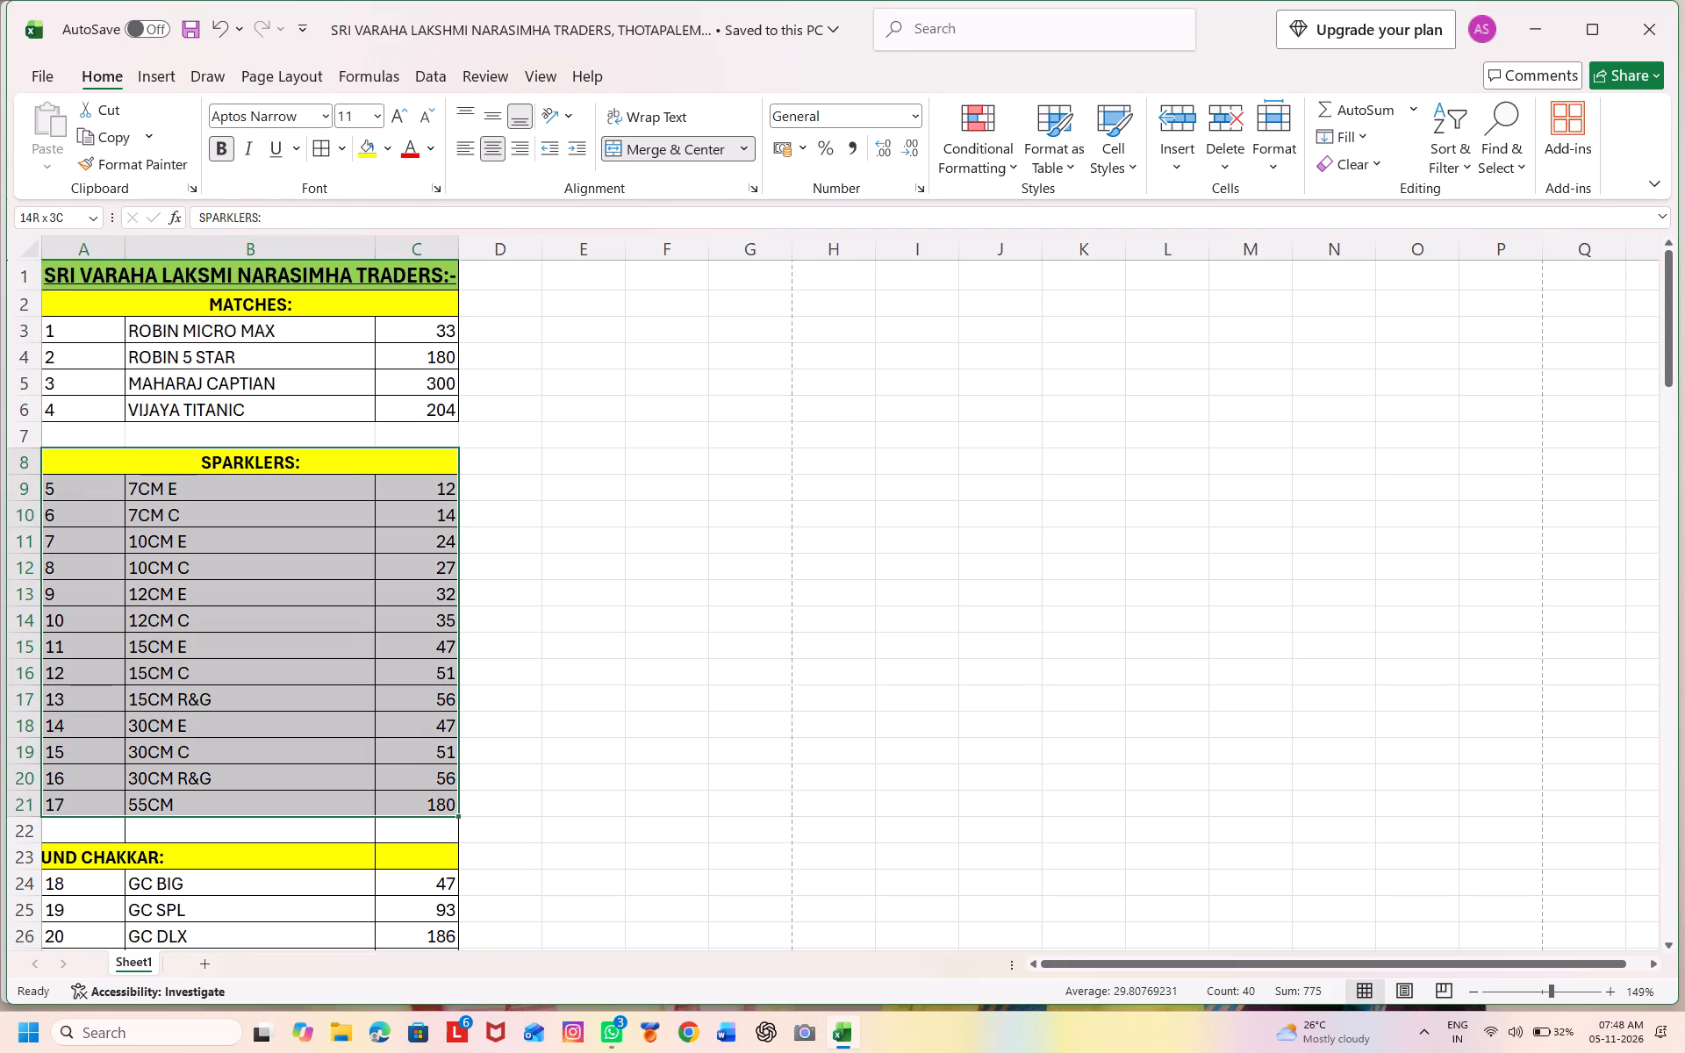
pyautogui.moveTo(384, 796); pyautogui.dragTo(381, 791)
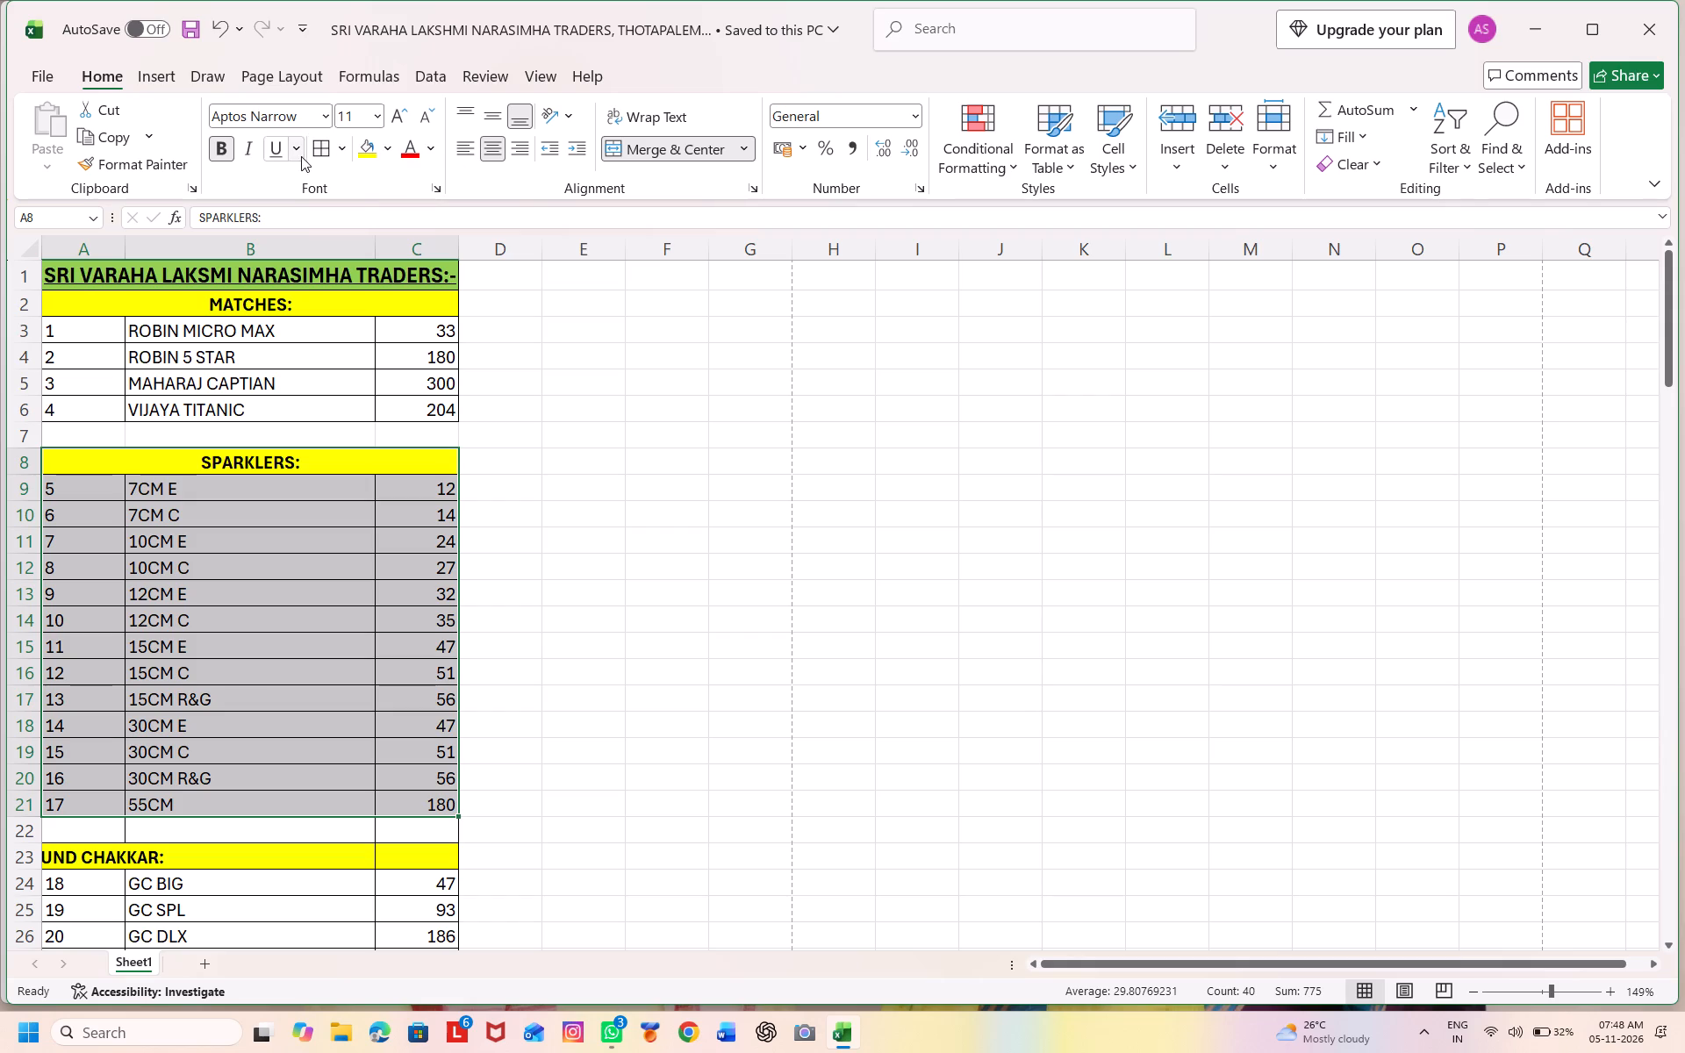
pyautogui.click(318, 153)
# Clear the contents and remove all borders from row 22 between the SPARKLERS and ground chakkar sections.
pyautogui.click(459, 829)
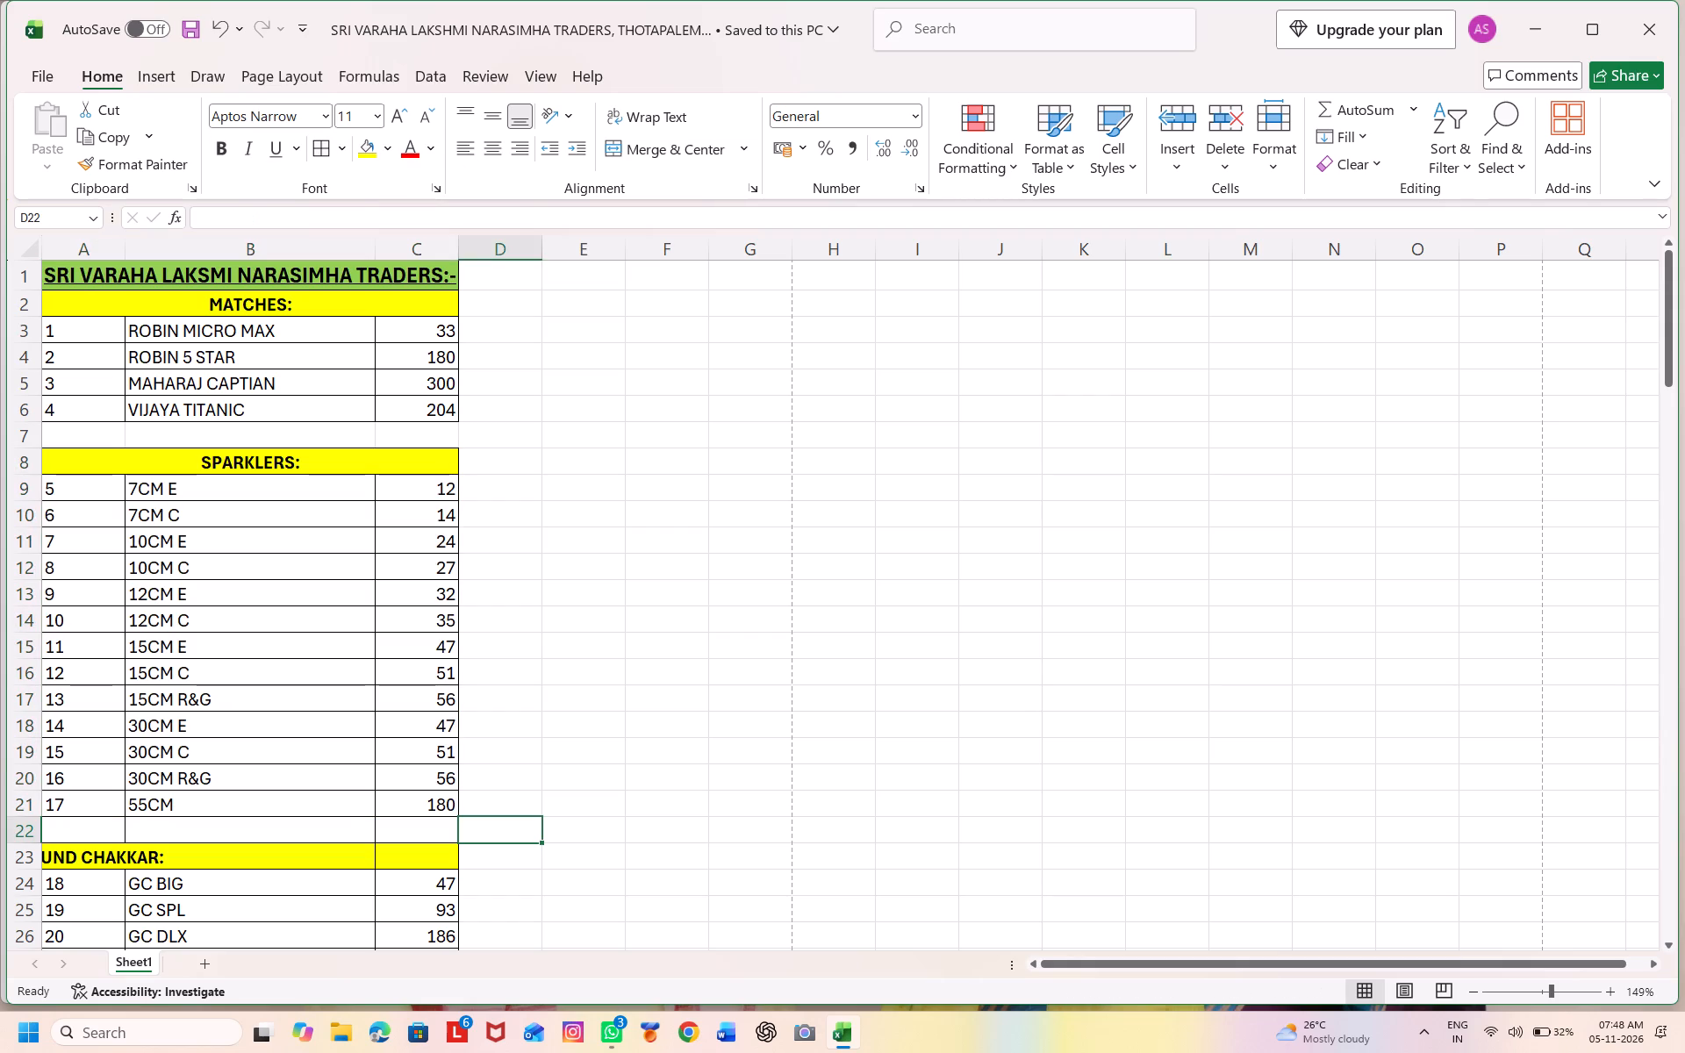
pyautogui.click(373, 828)
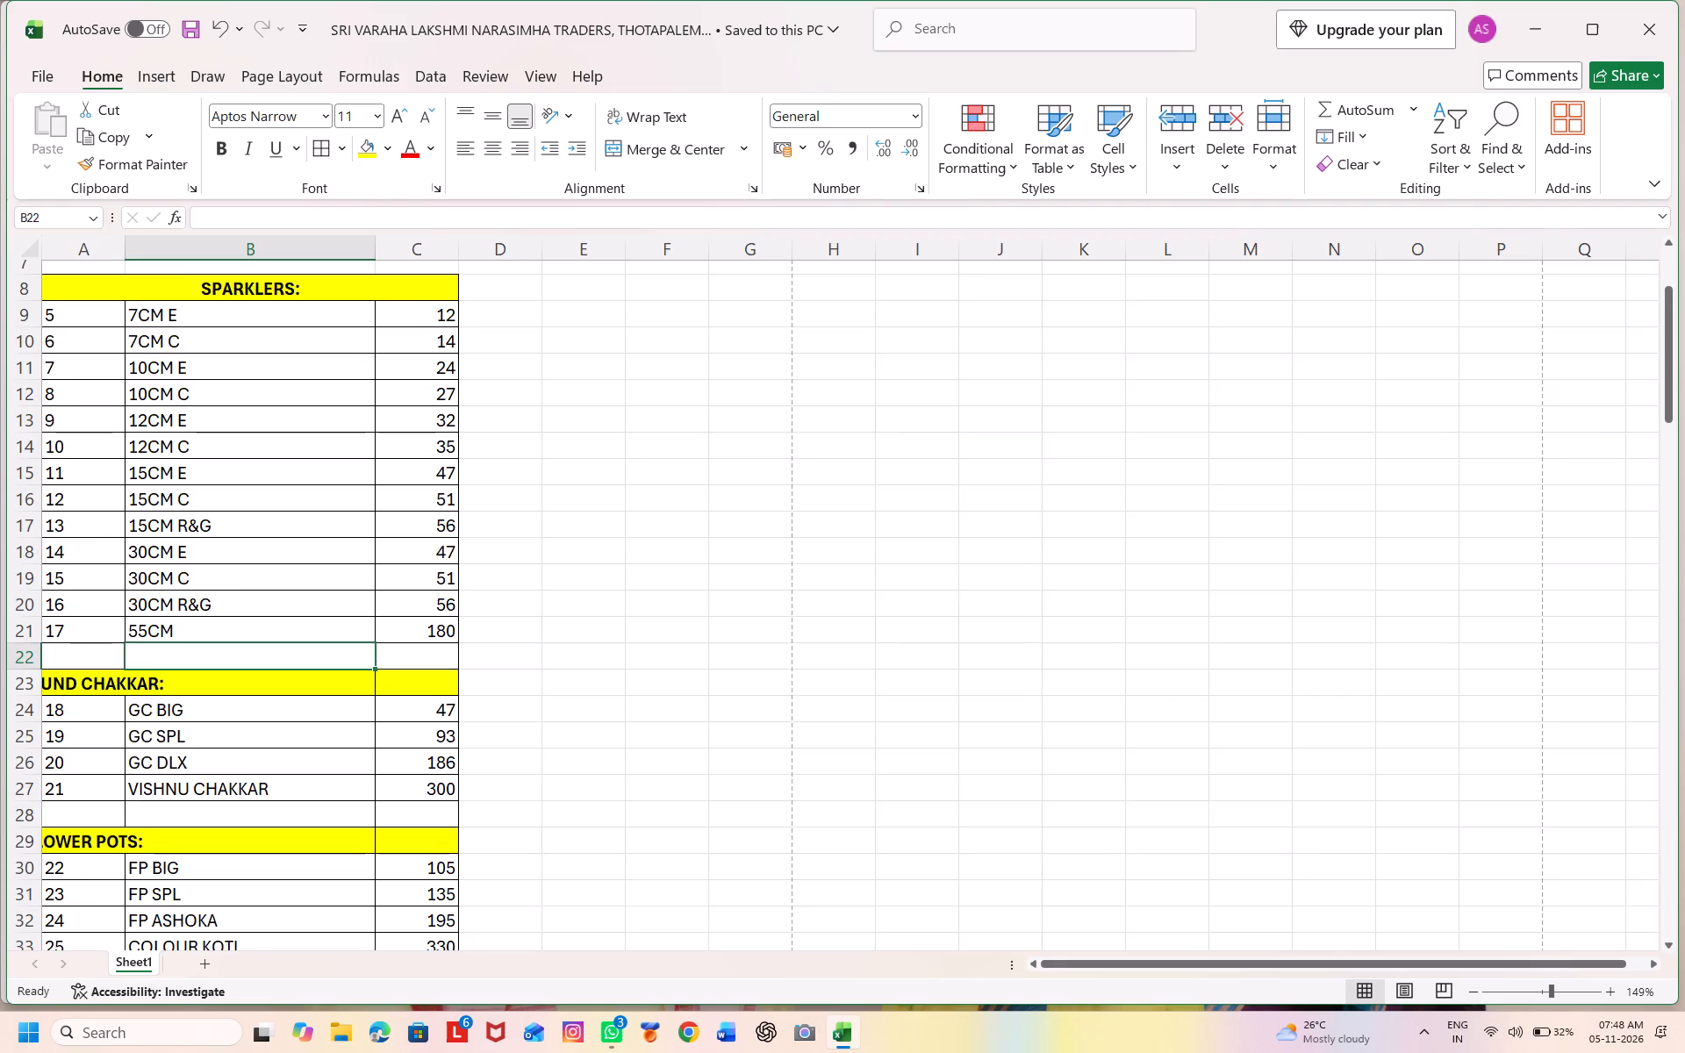
pyautogui.scroll(1, 467, 693)
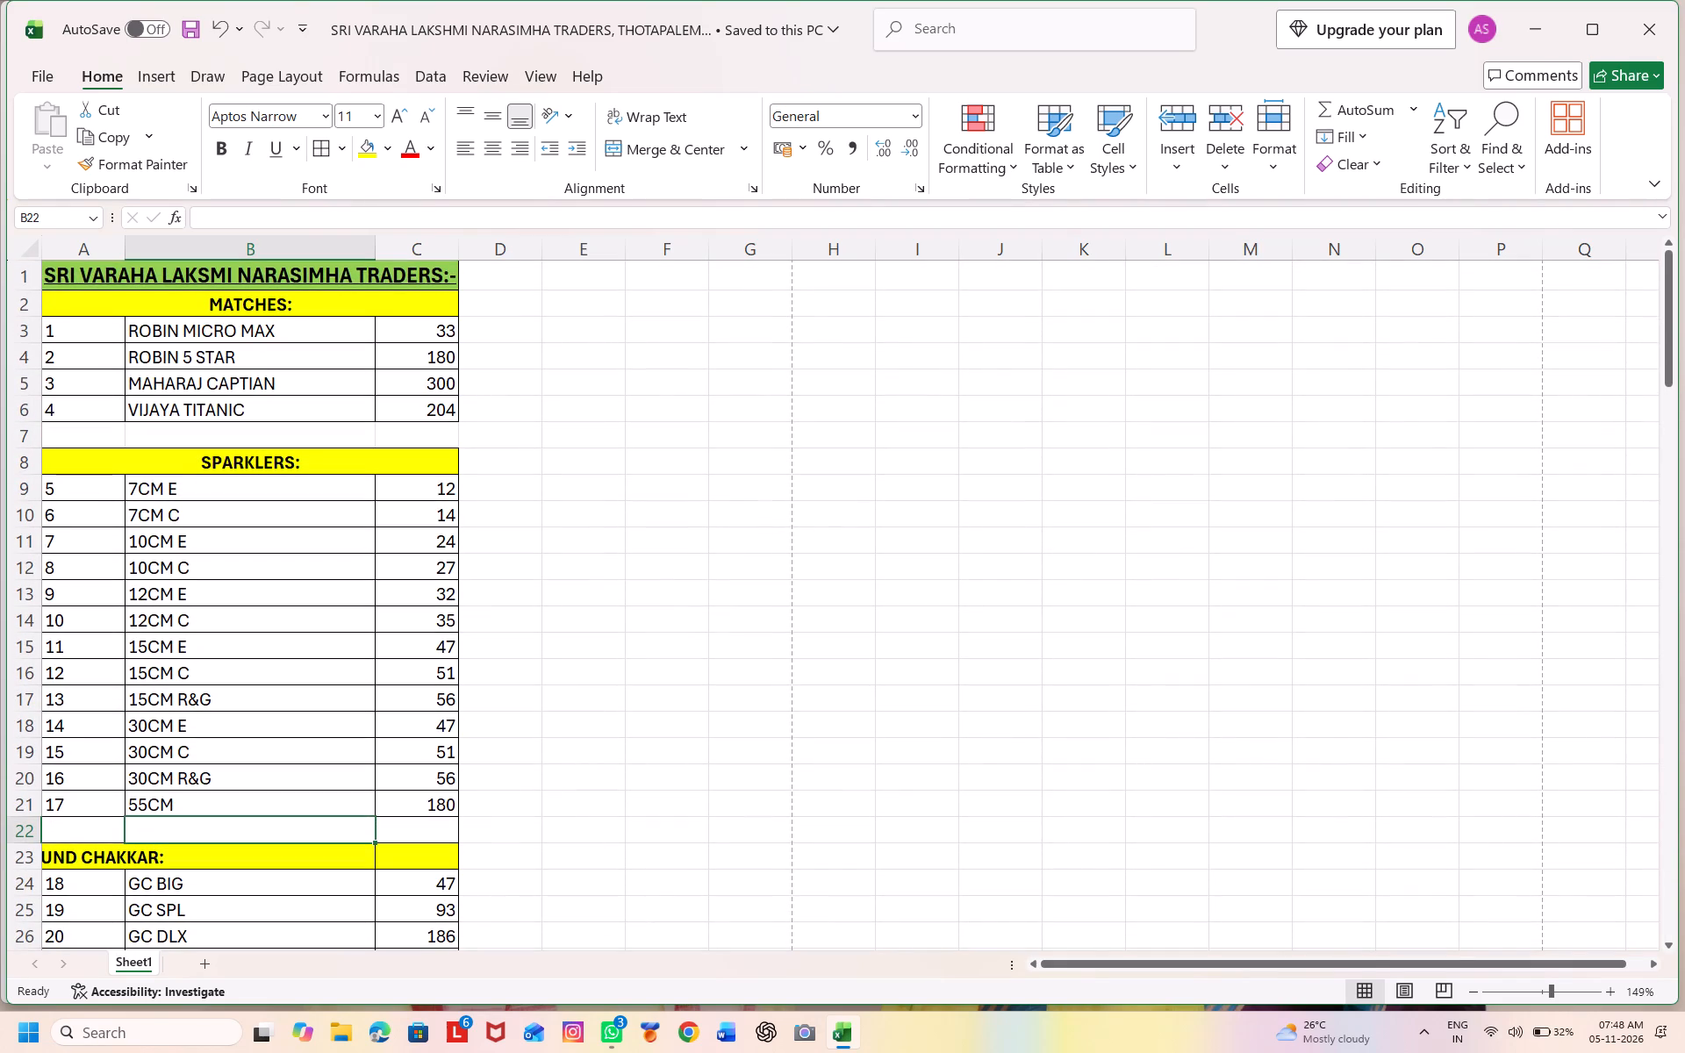
pyautogui.click(19, 827)
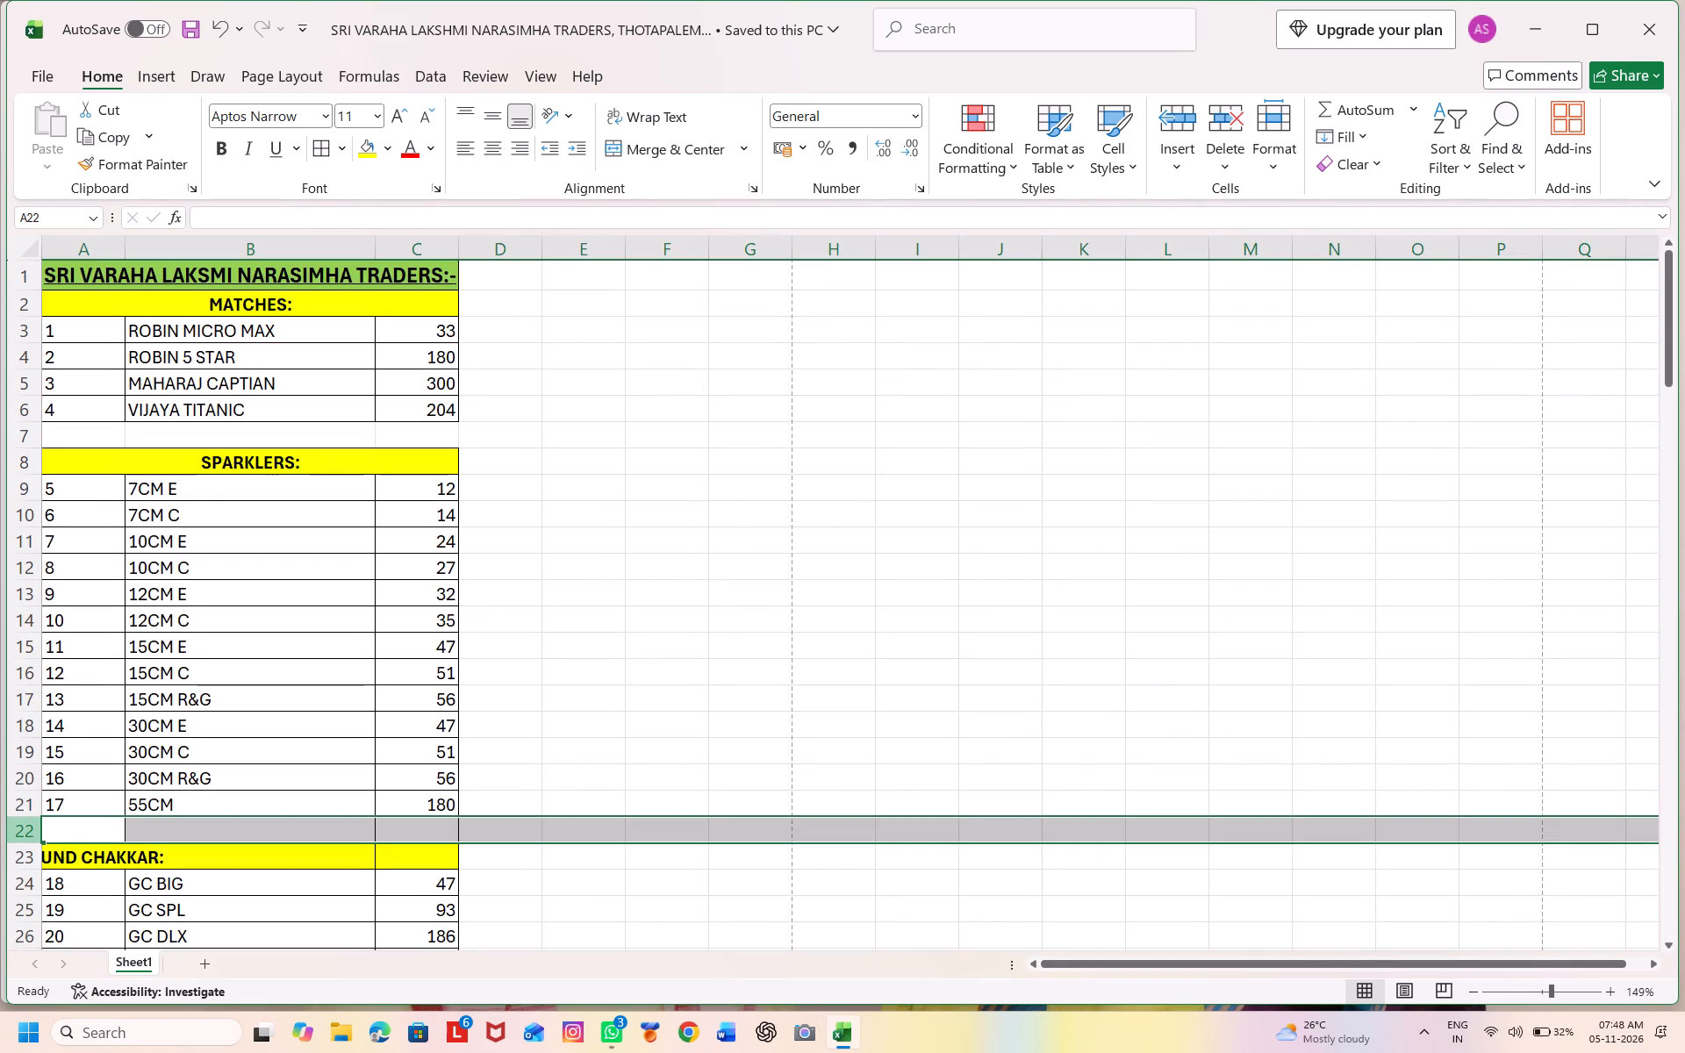
pyautogui.press('Delete')
pyautogui.click(335, 146)
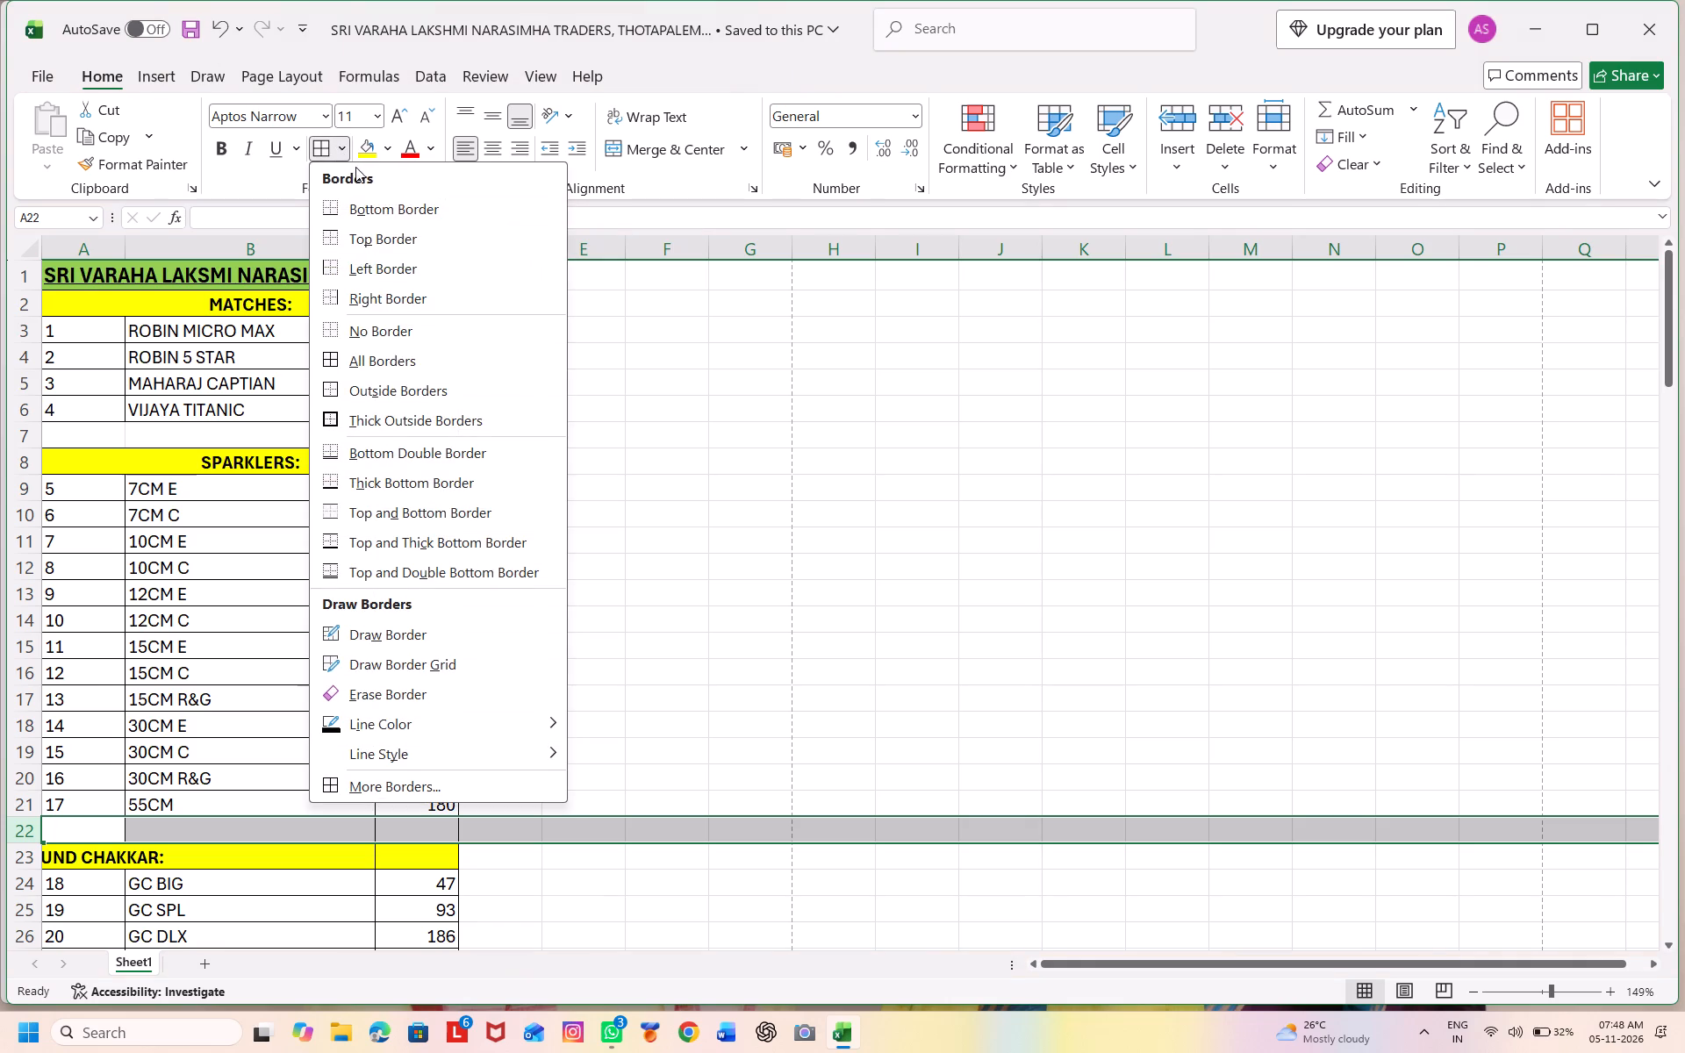
pyautogui.click(400, 322)
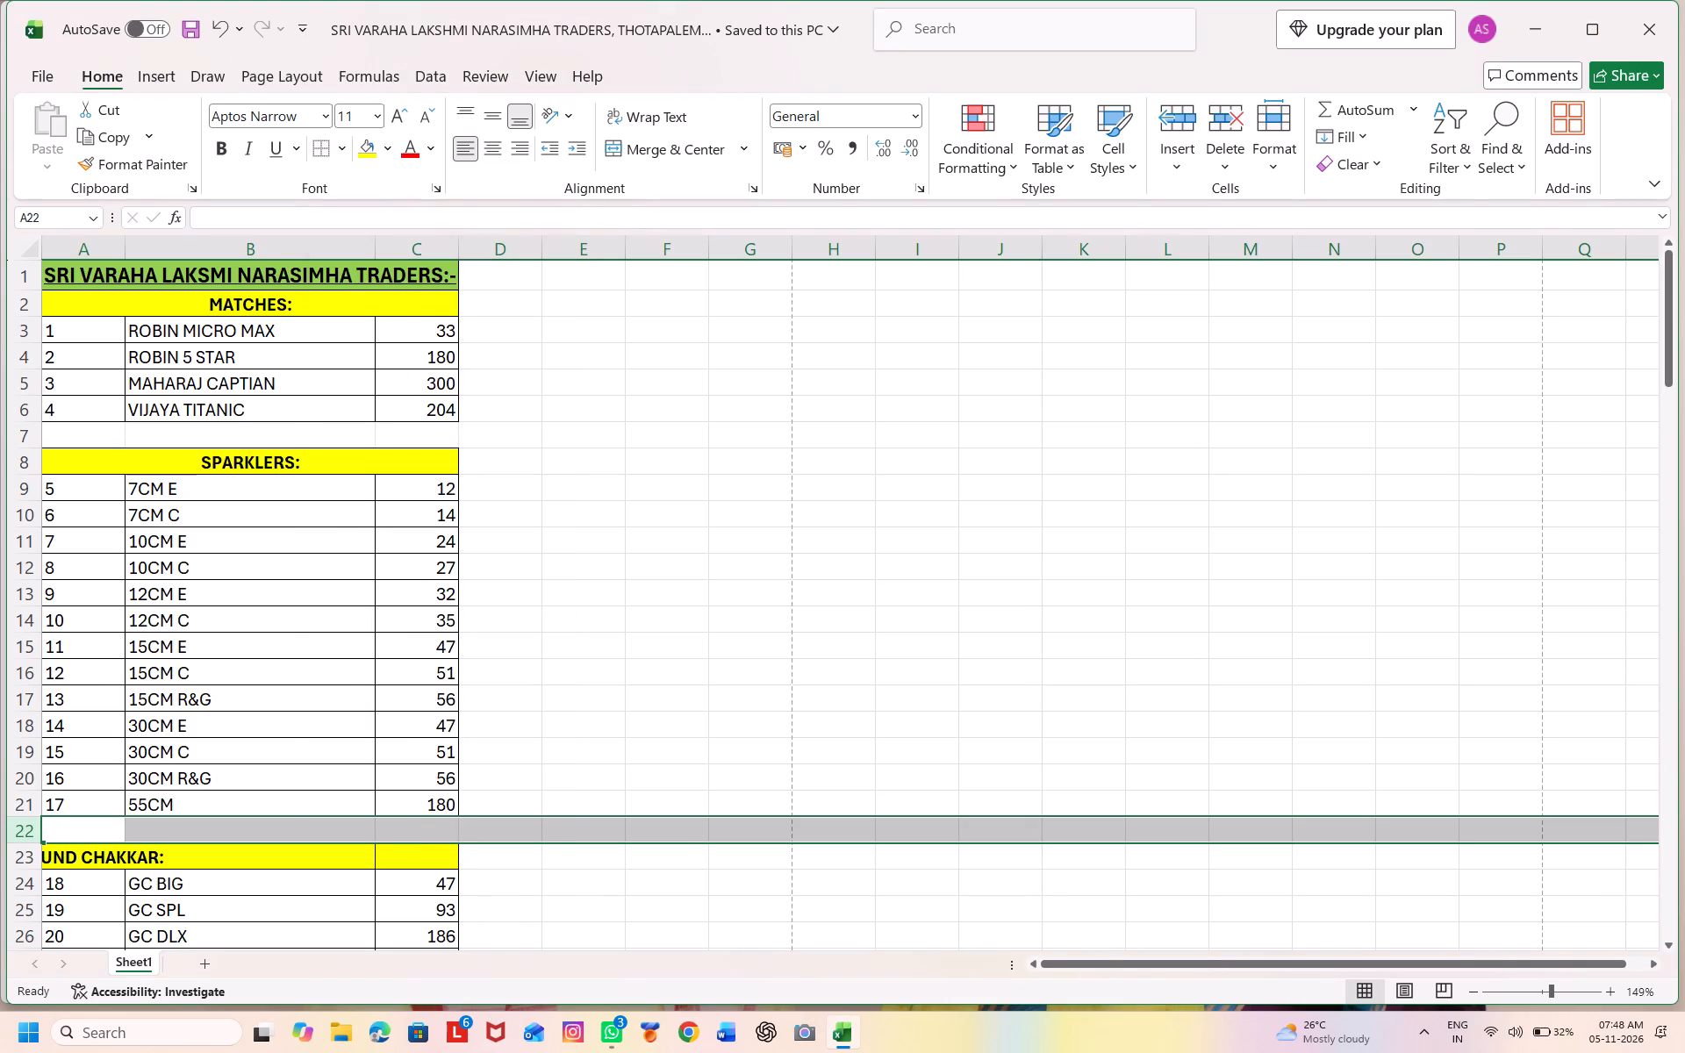
pyautogui.click(547, 649)
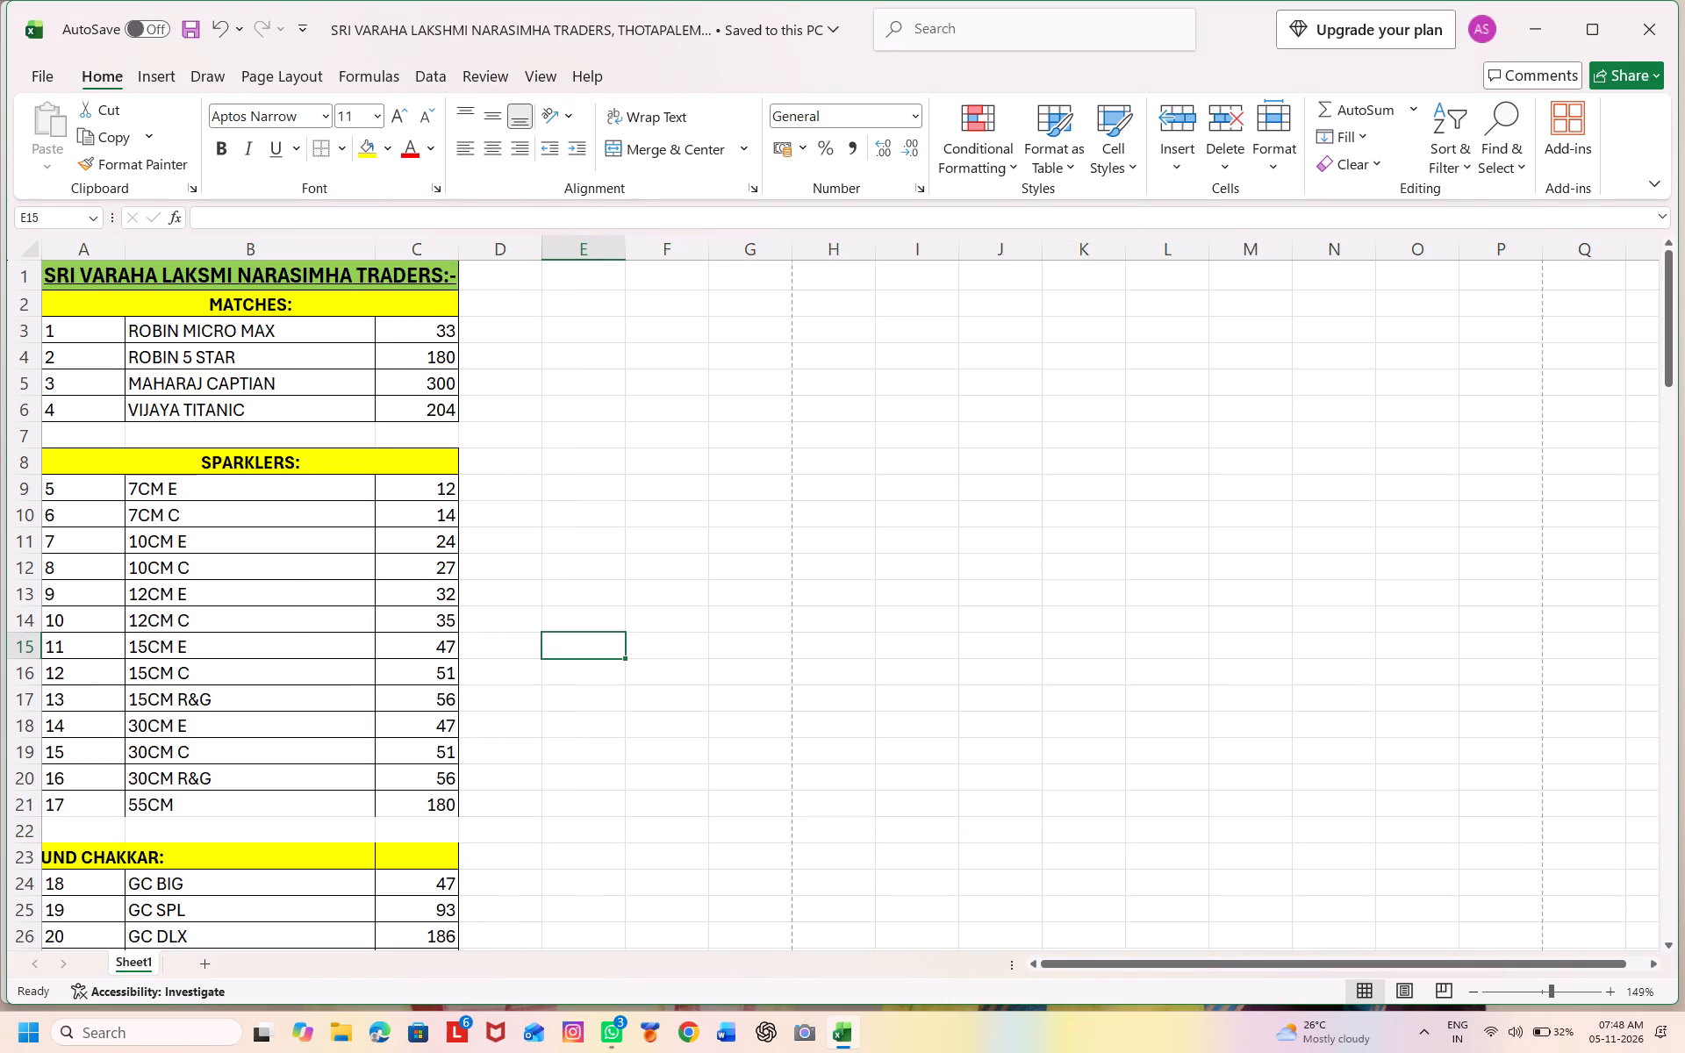
# Apply all borders to the SPARKLERS block A8:C21, from its heading to the 55CM row.
pyautogui.moveTo(68, 458); pyautogui.dragTo(259, 802)
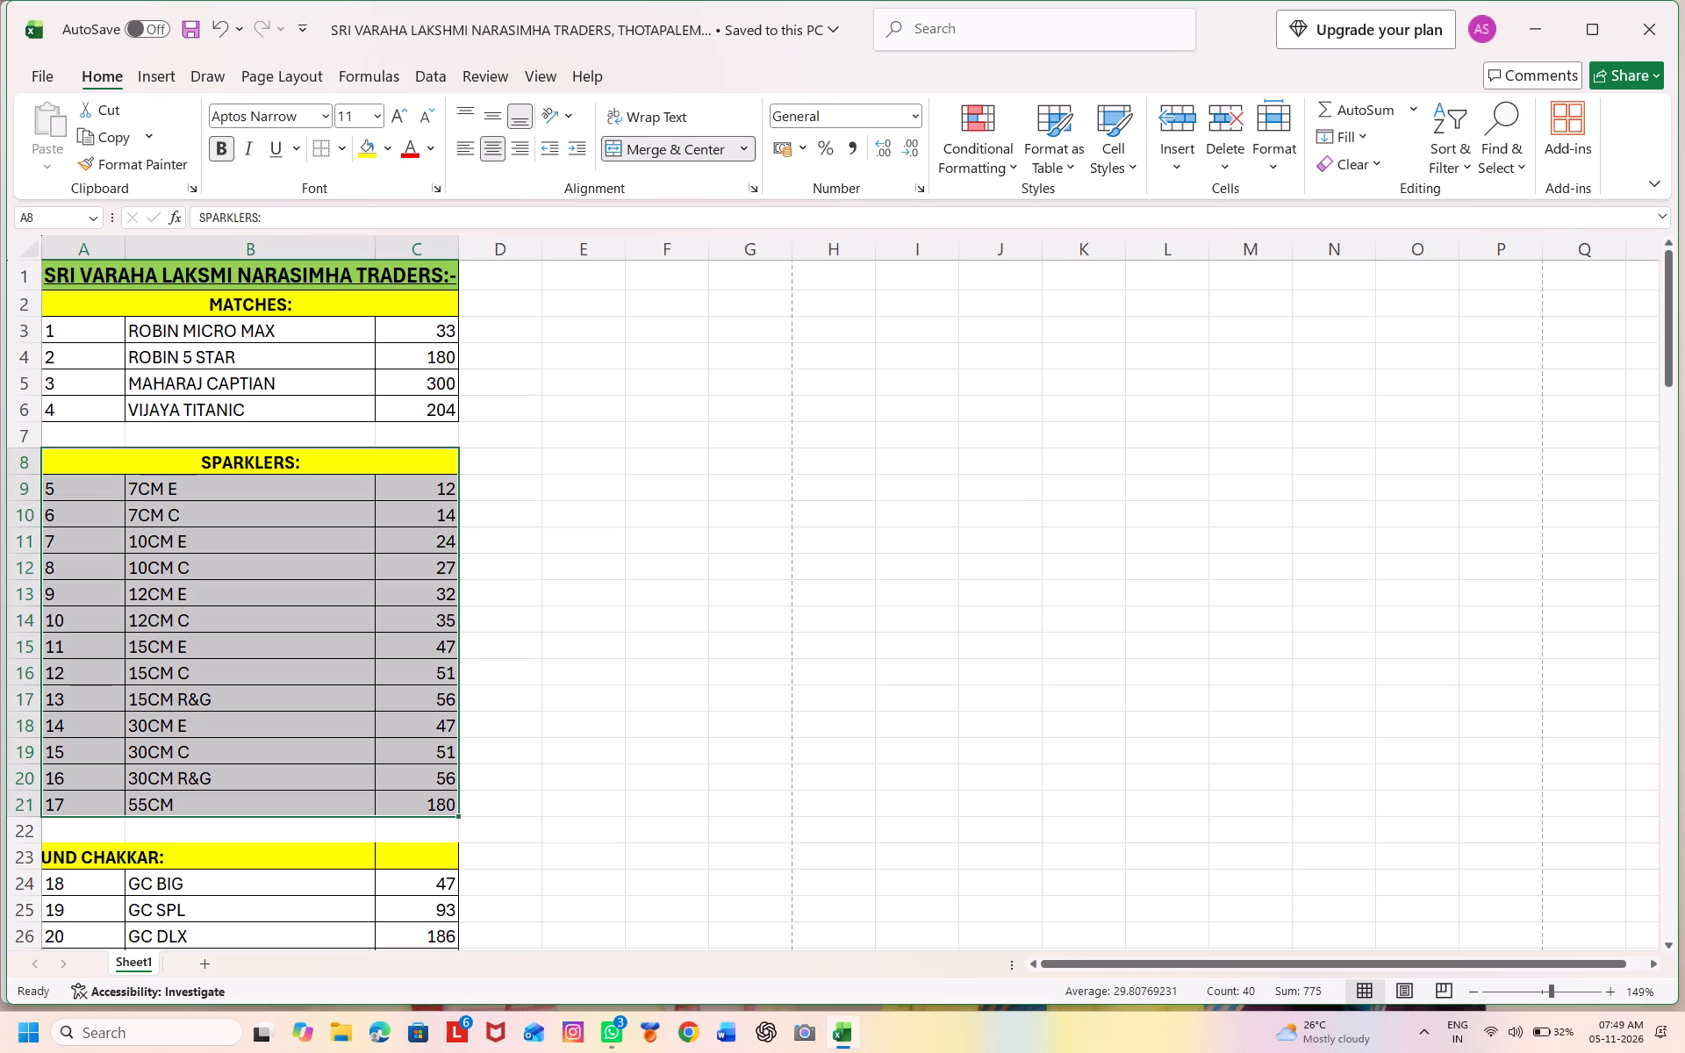
pyautogui.click(349, 154)
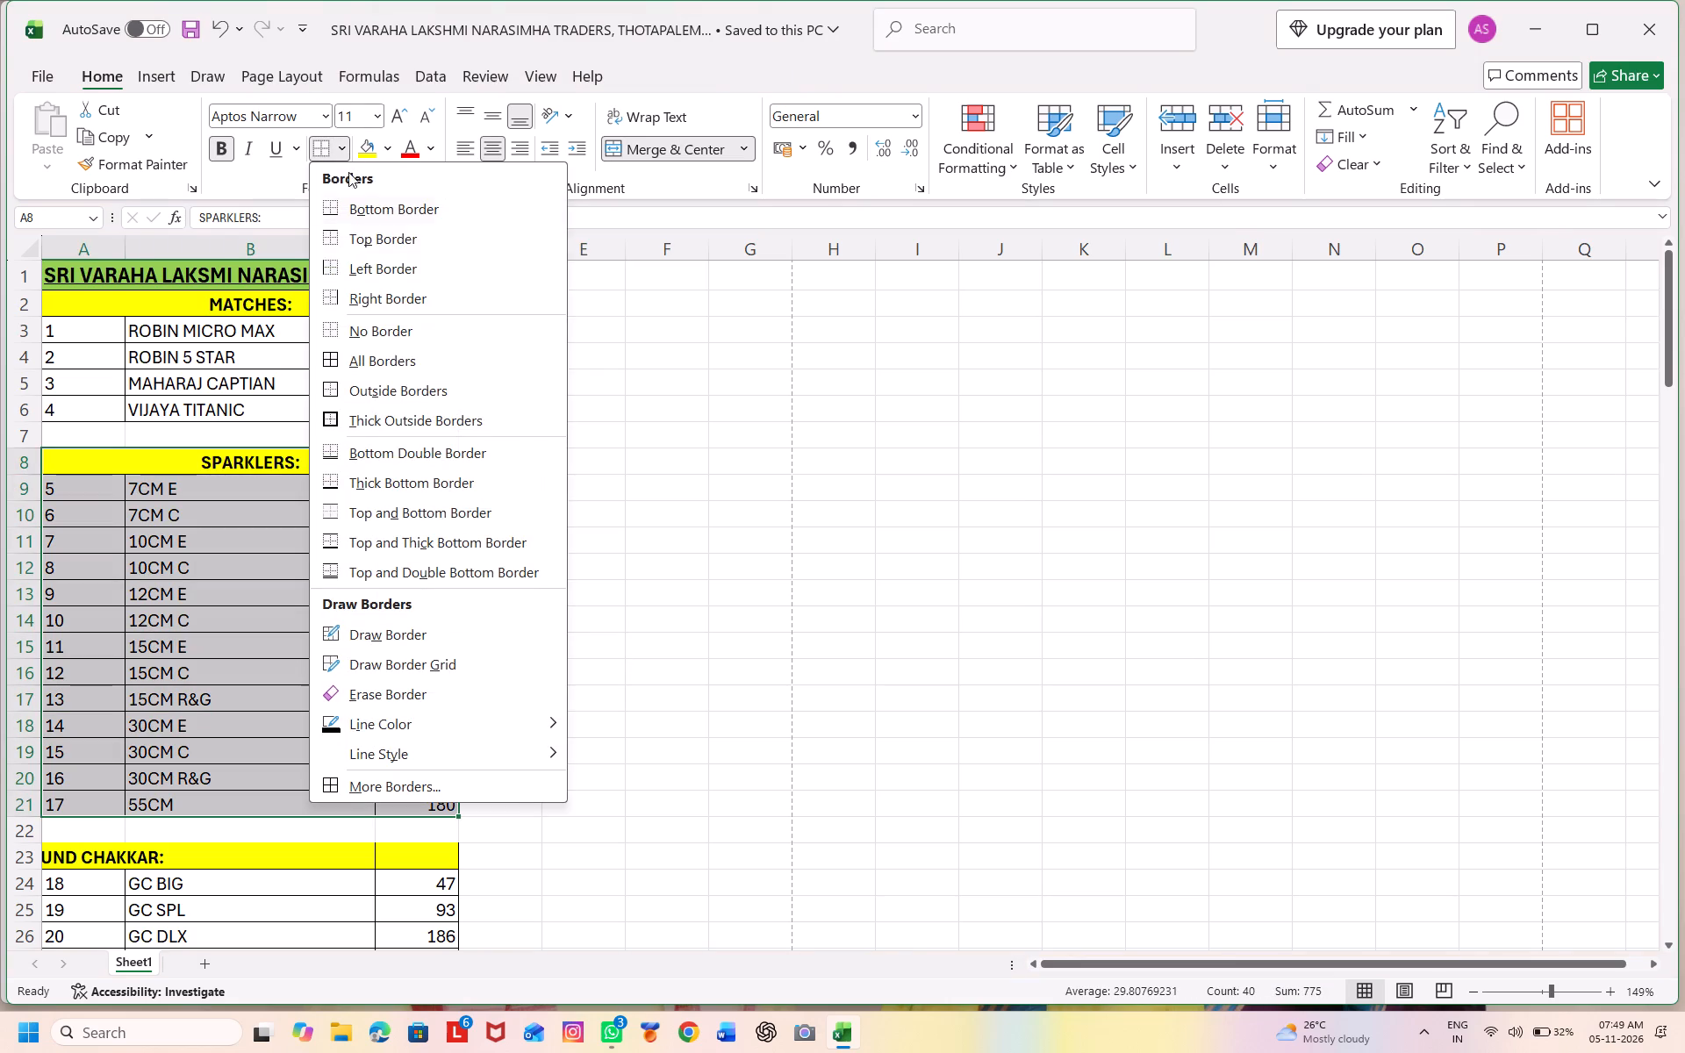
pyautogui.click(380, 357)
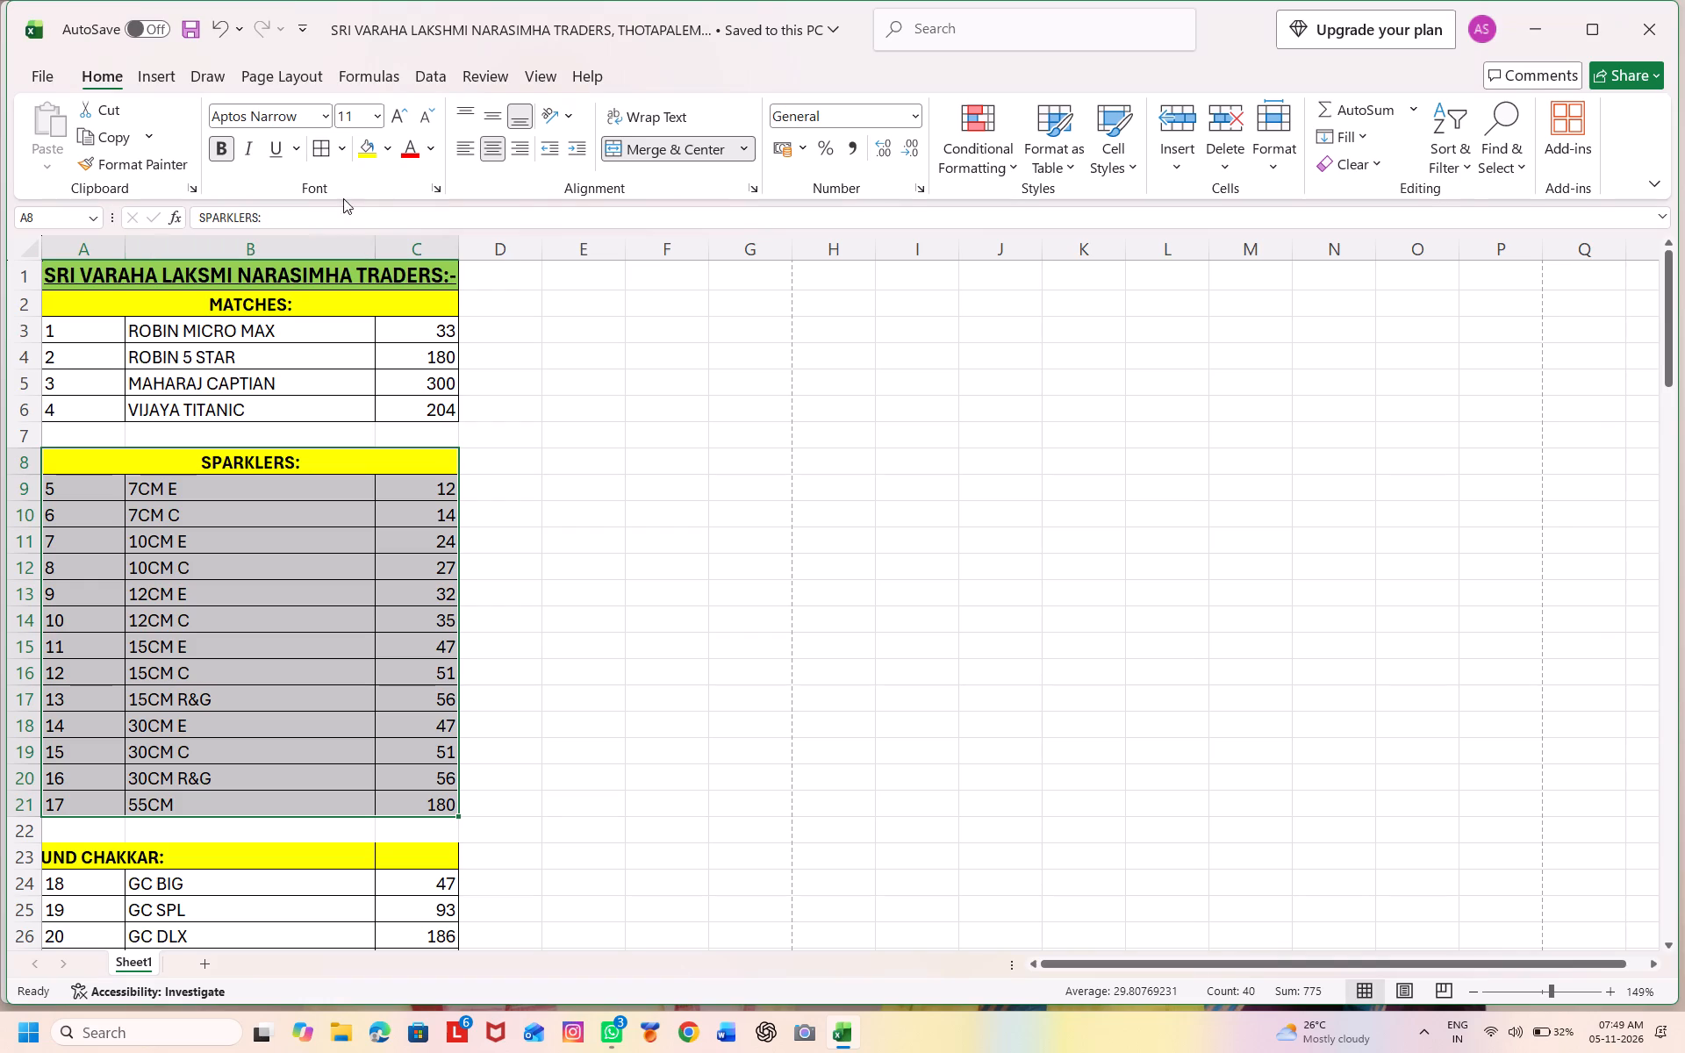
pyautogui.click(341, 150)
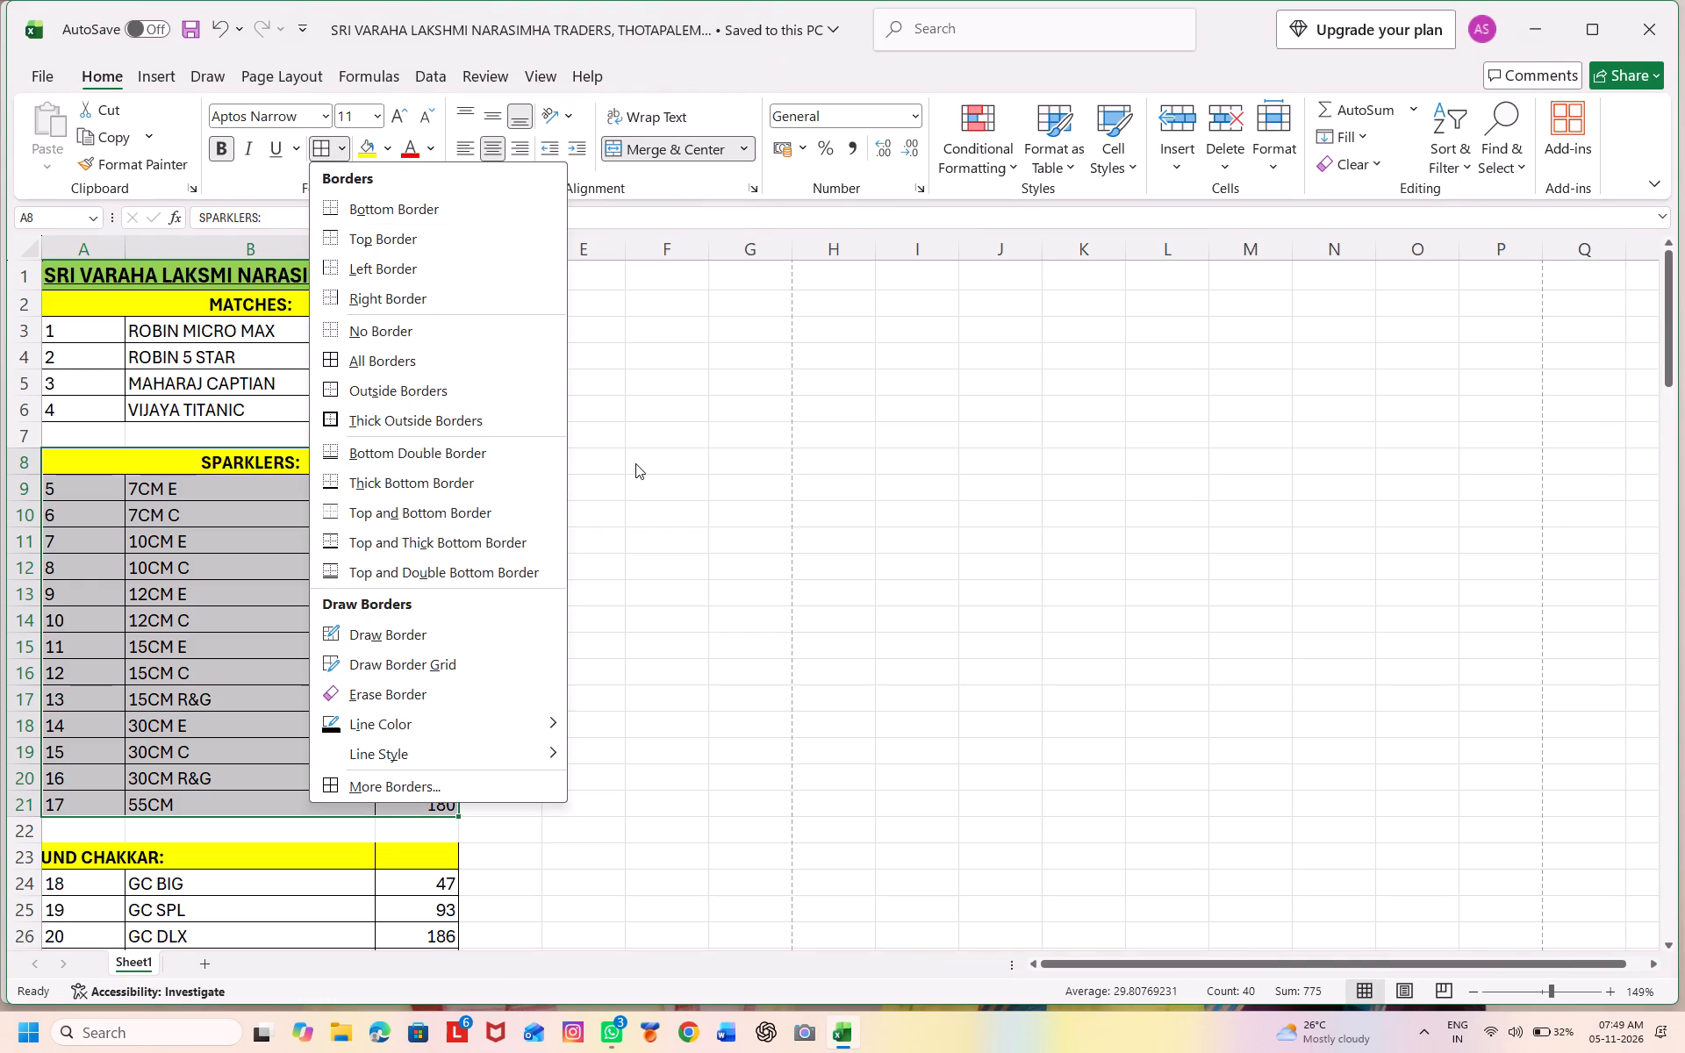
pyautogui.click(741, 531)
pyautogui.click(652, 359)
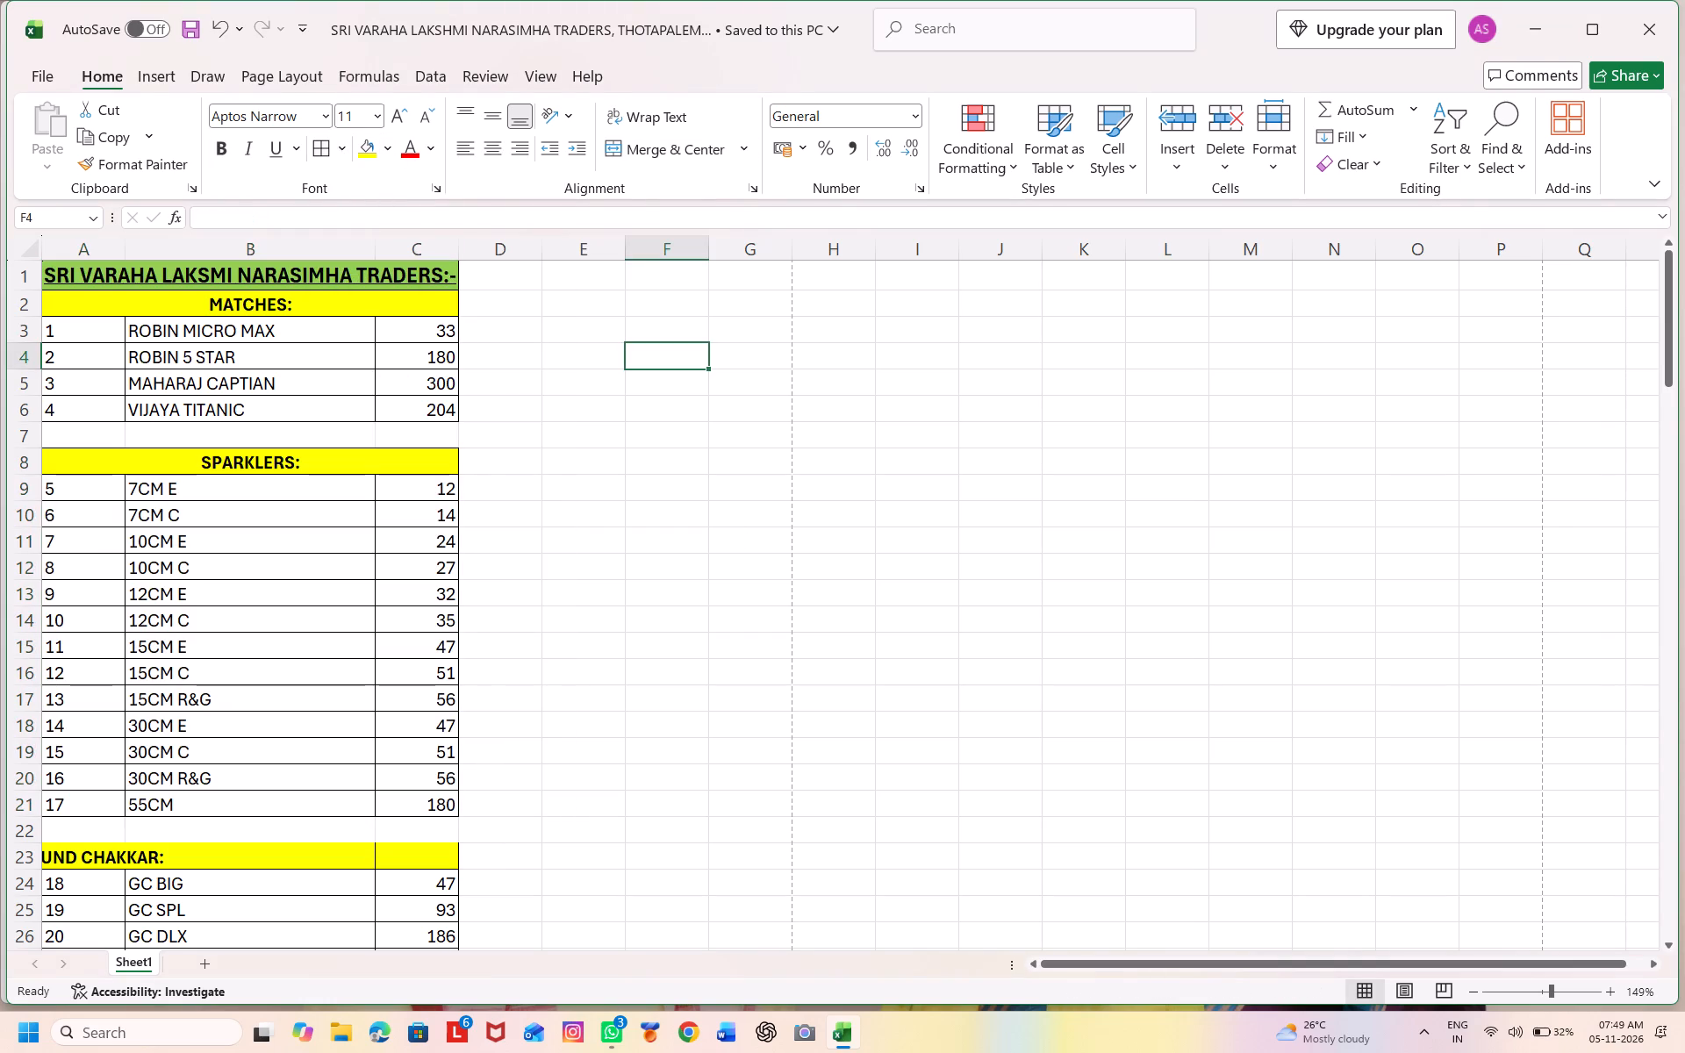
# Remove all borders from blank rows 28 and 39, directly above and below the flower pots section.
pyautogui.scroll(-5, 652, 359)
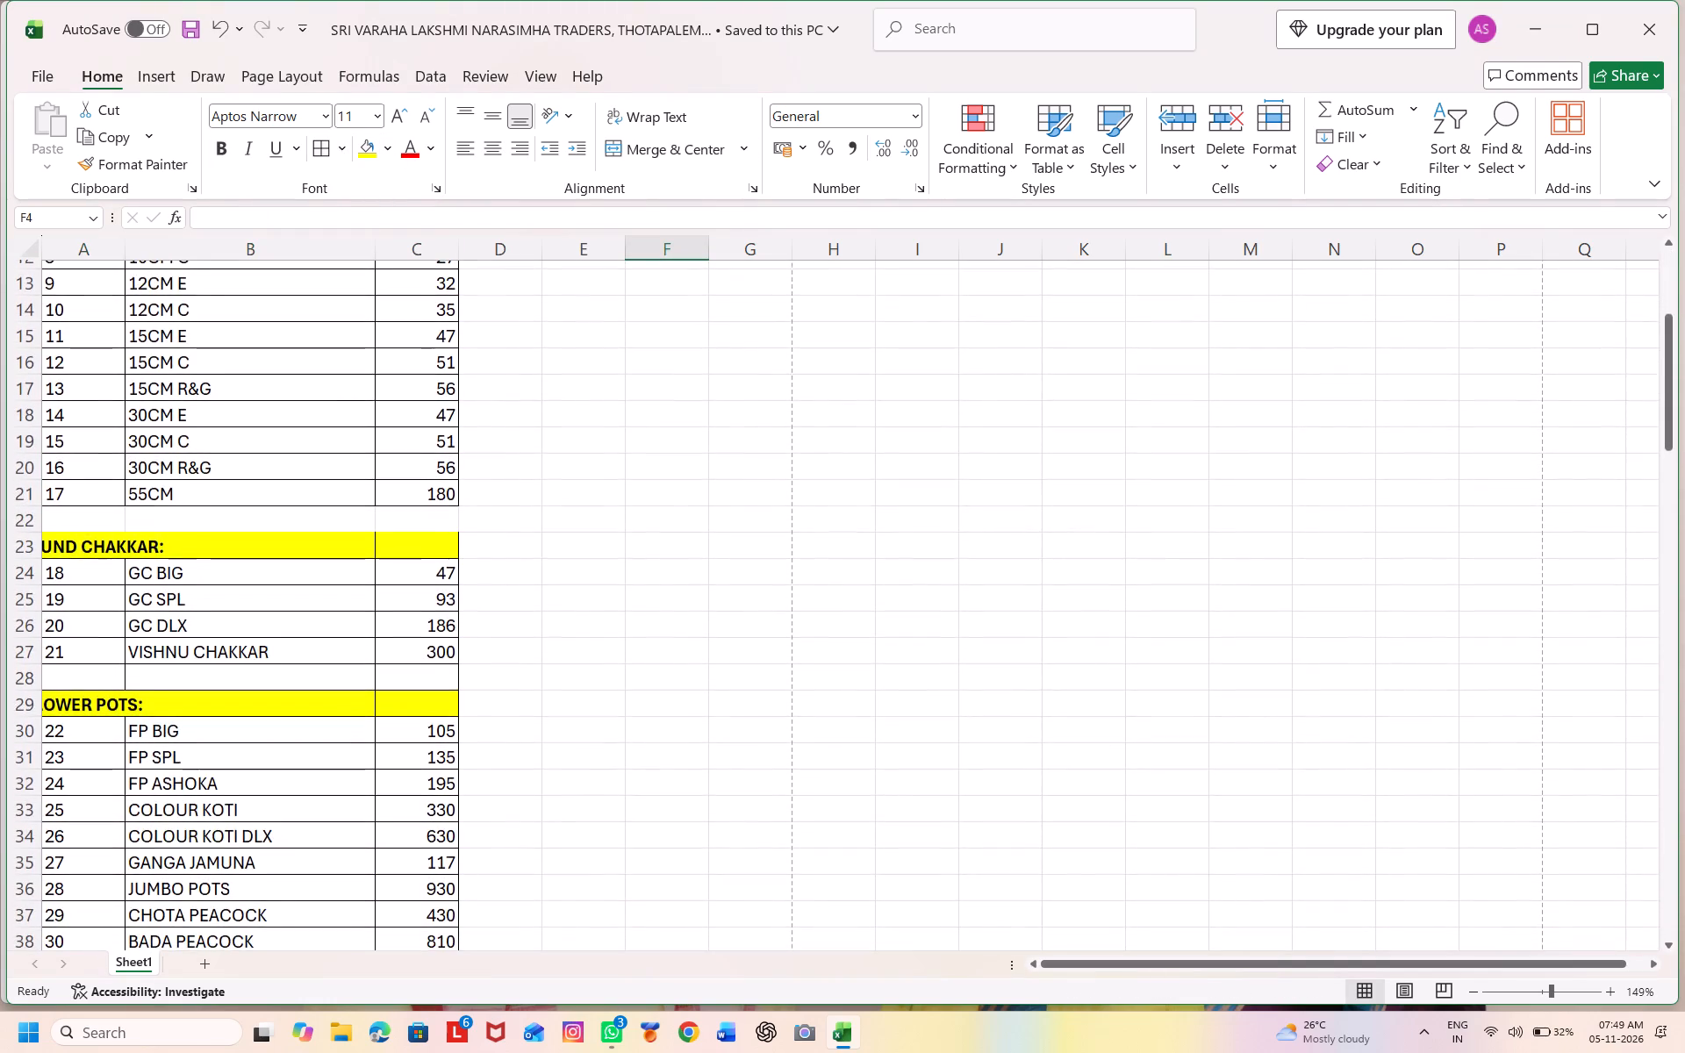
pyautogui.scroll(-1, 652, 359)
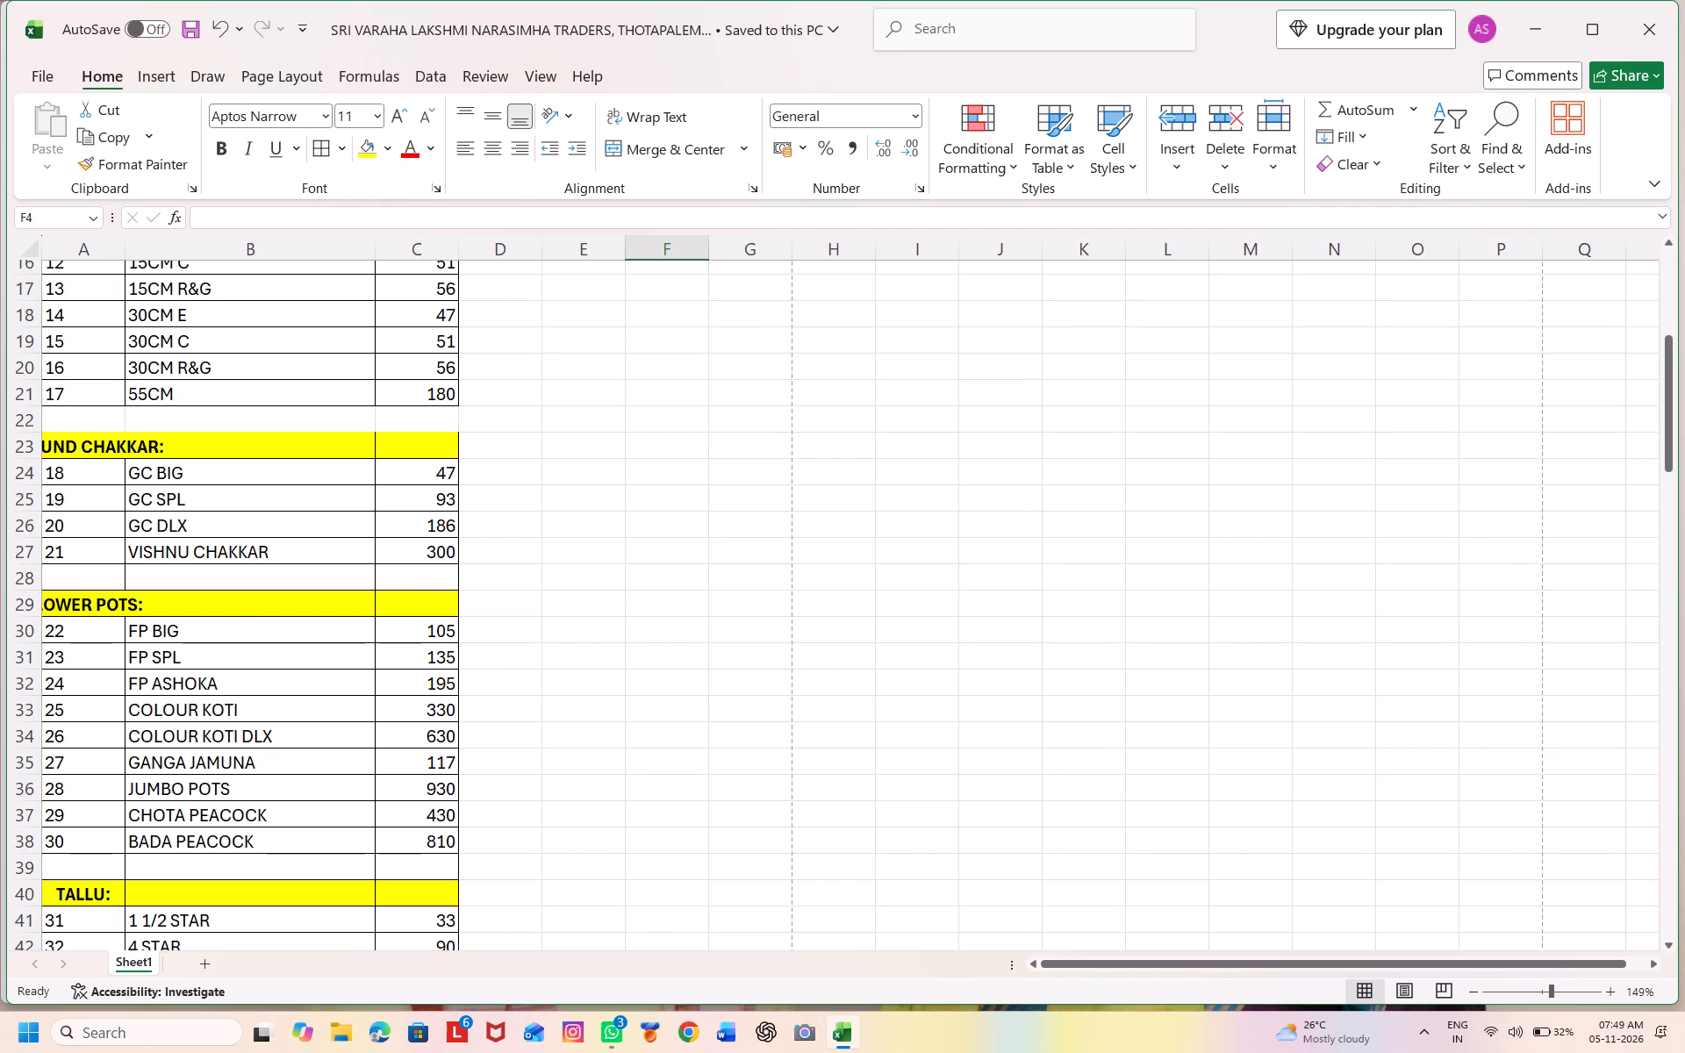
pyautogui.click(31, 576)
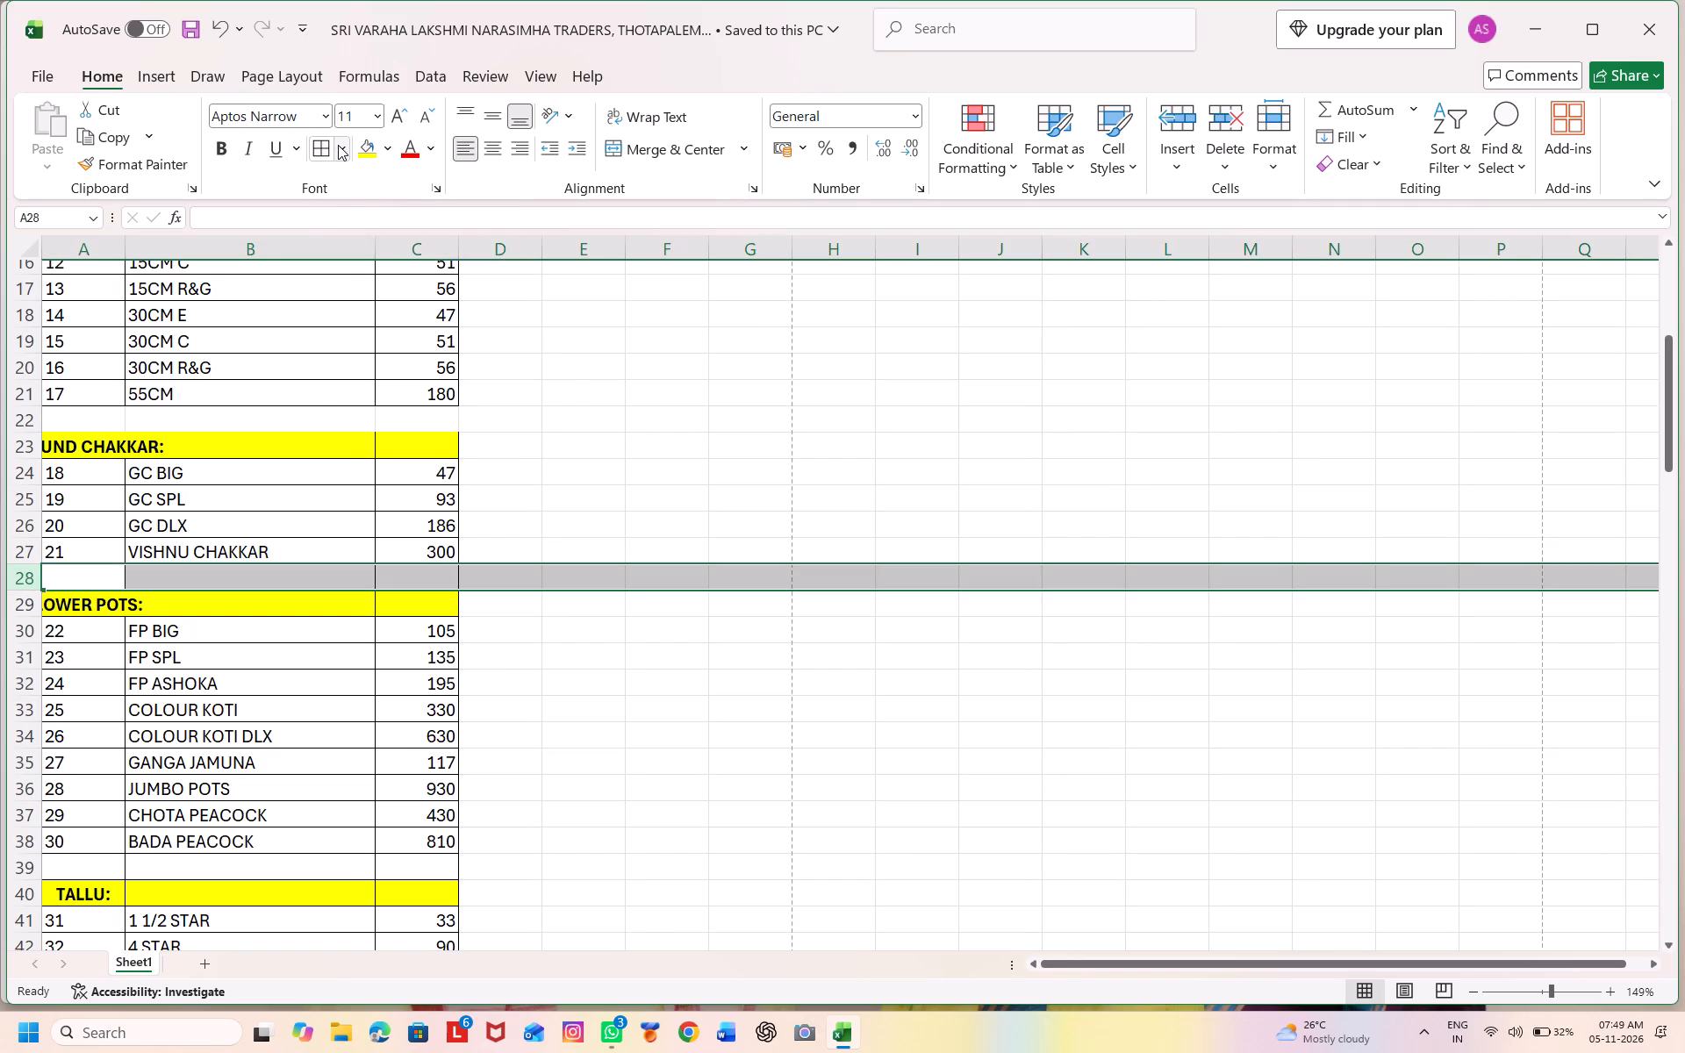
pyautogui.click(338, 145)
pyautogui.click(374, 329)
pyautogui.scroll(-3, 547, 757)
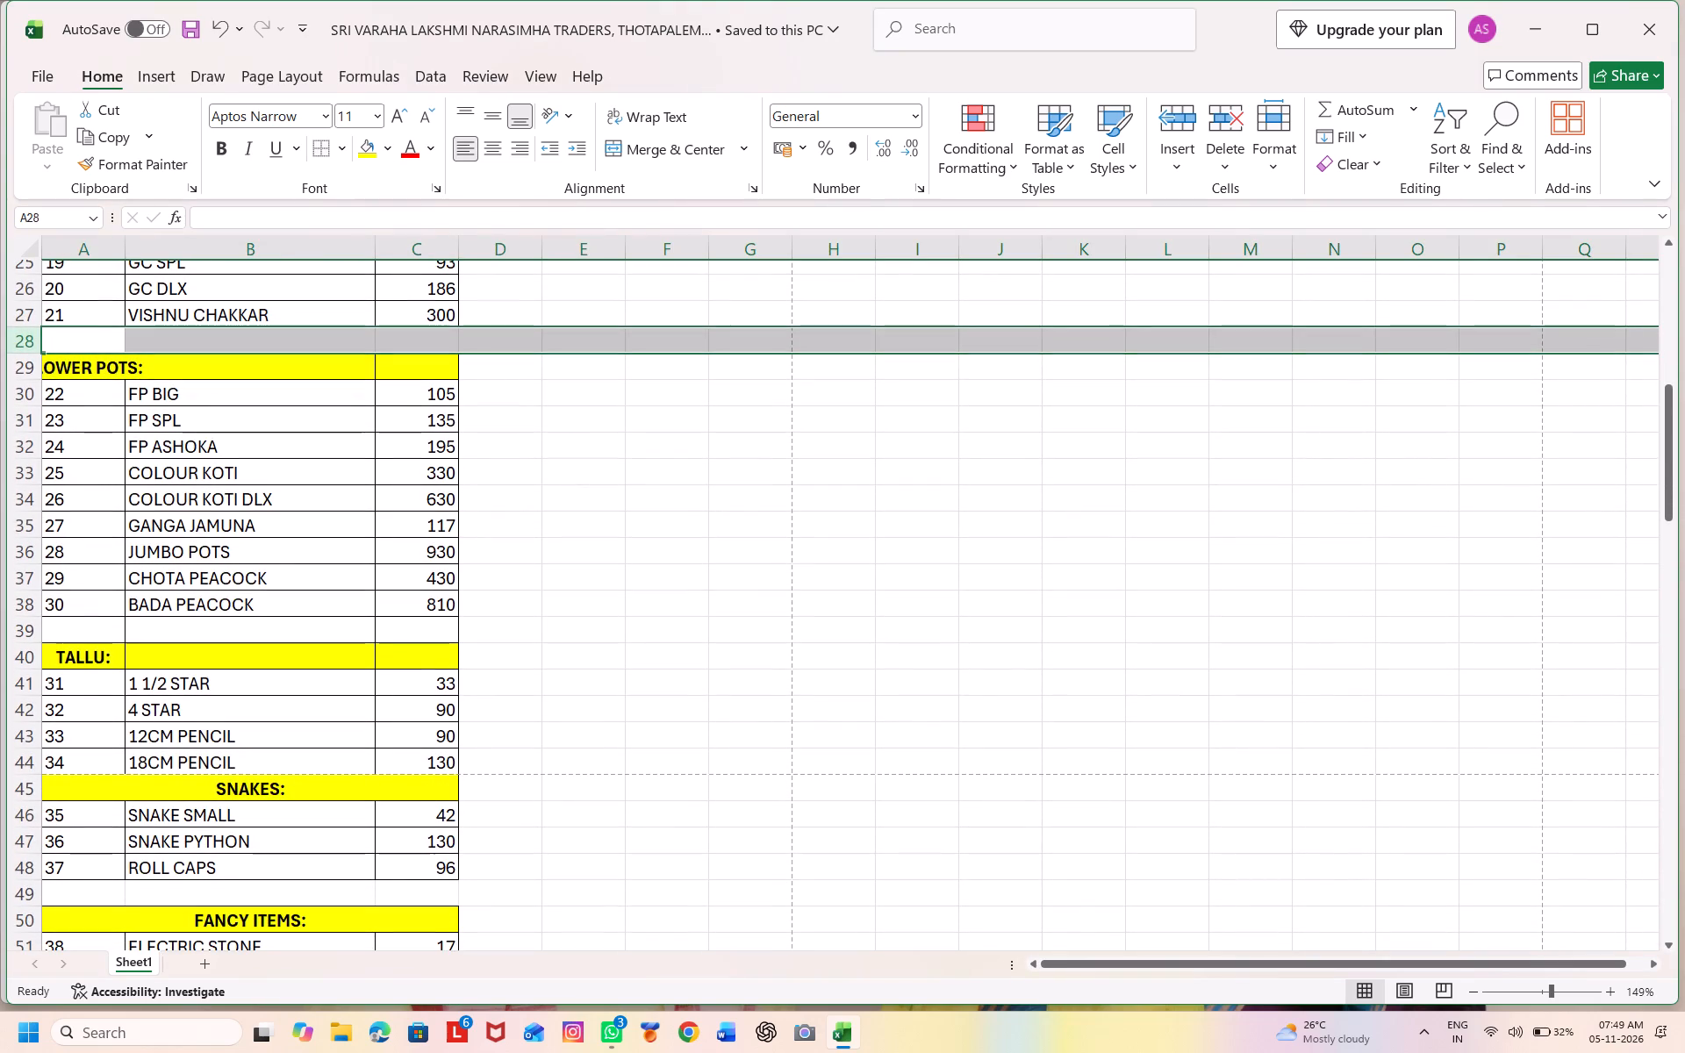
pyautogui.click(26, 632)
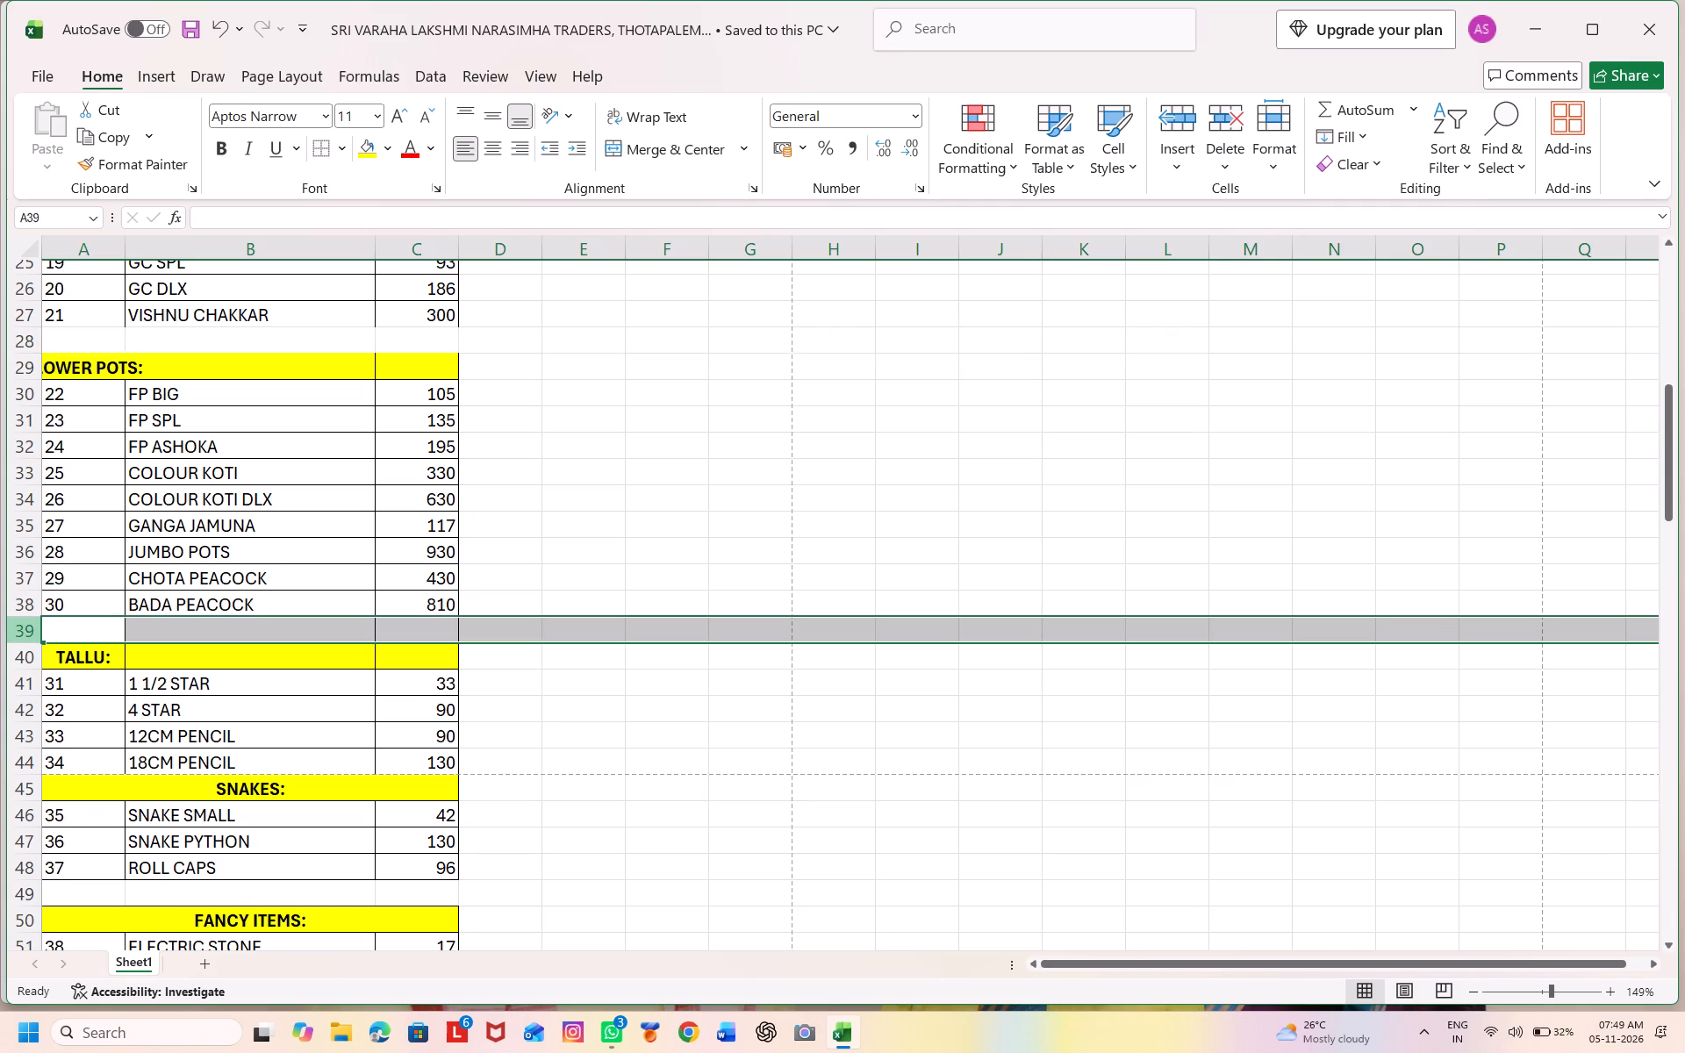
pyautogui.click(312, 148)
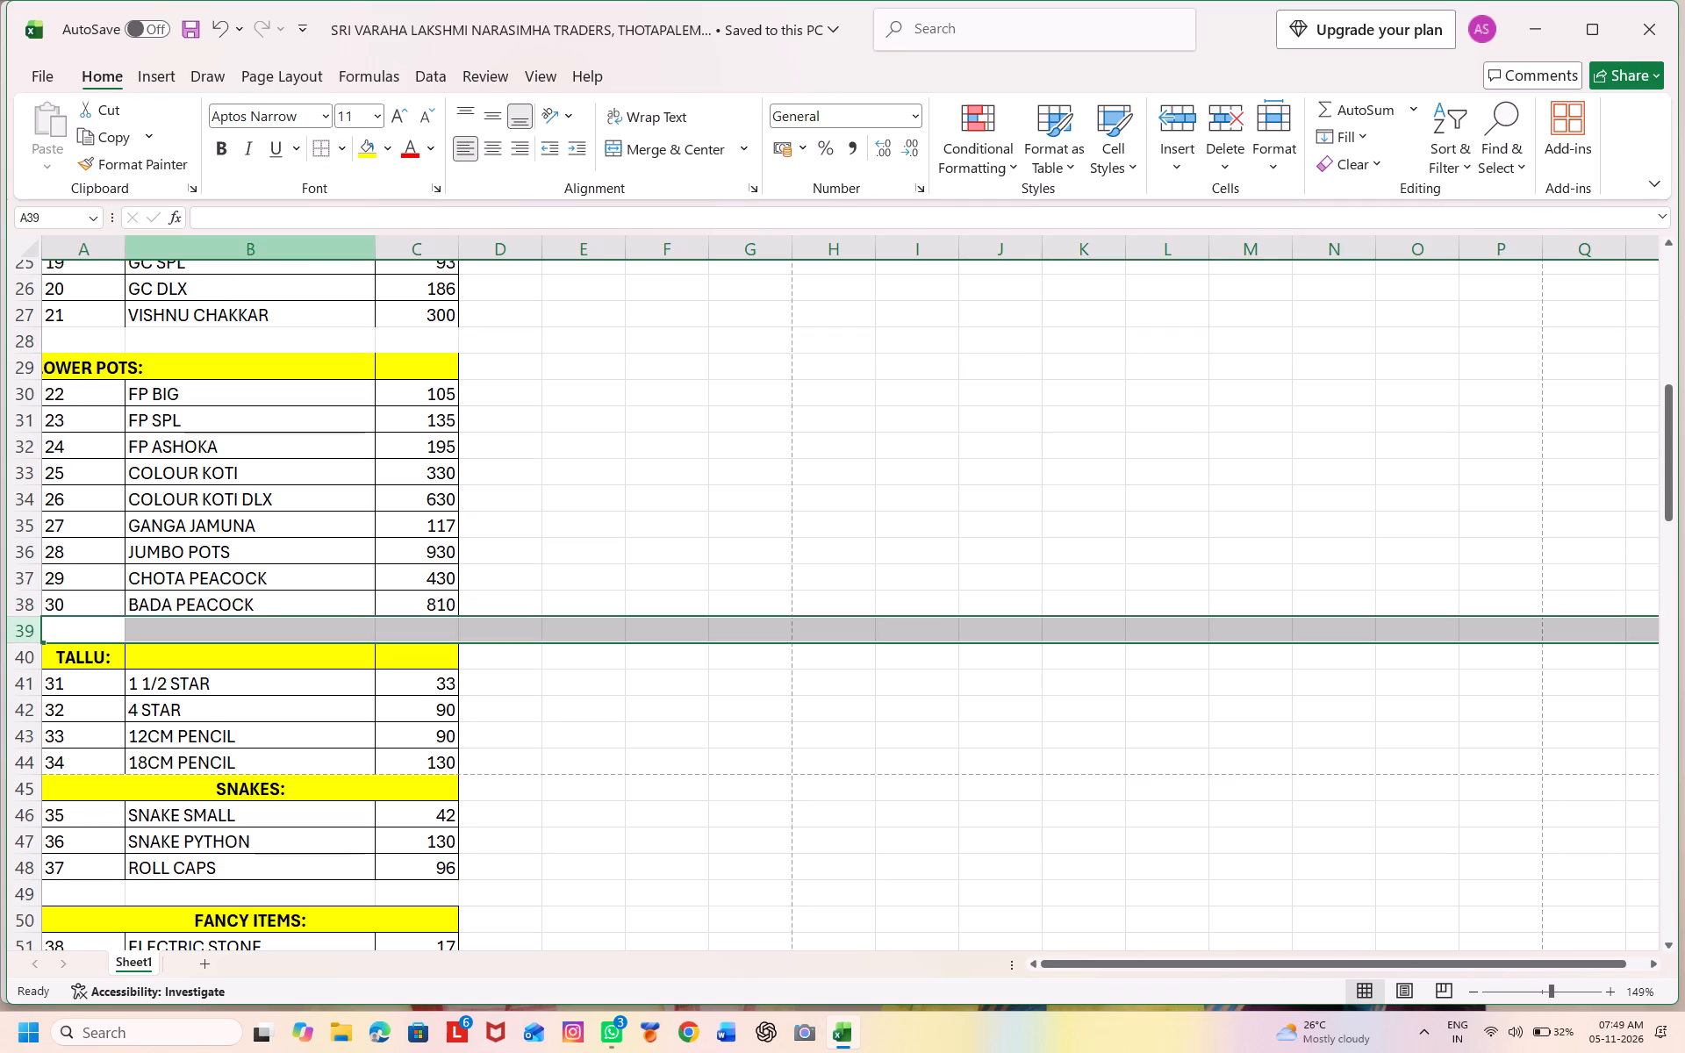
# Examine the borders and blank separator rows of the remaining sections, down to the NAATU block.
pyautogui.scroll(-4, 538, 593)
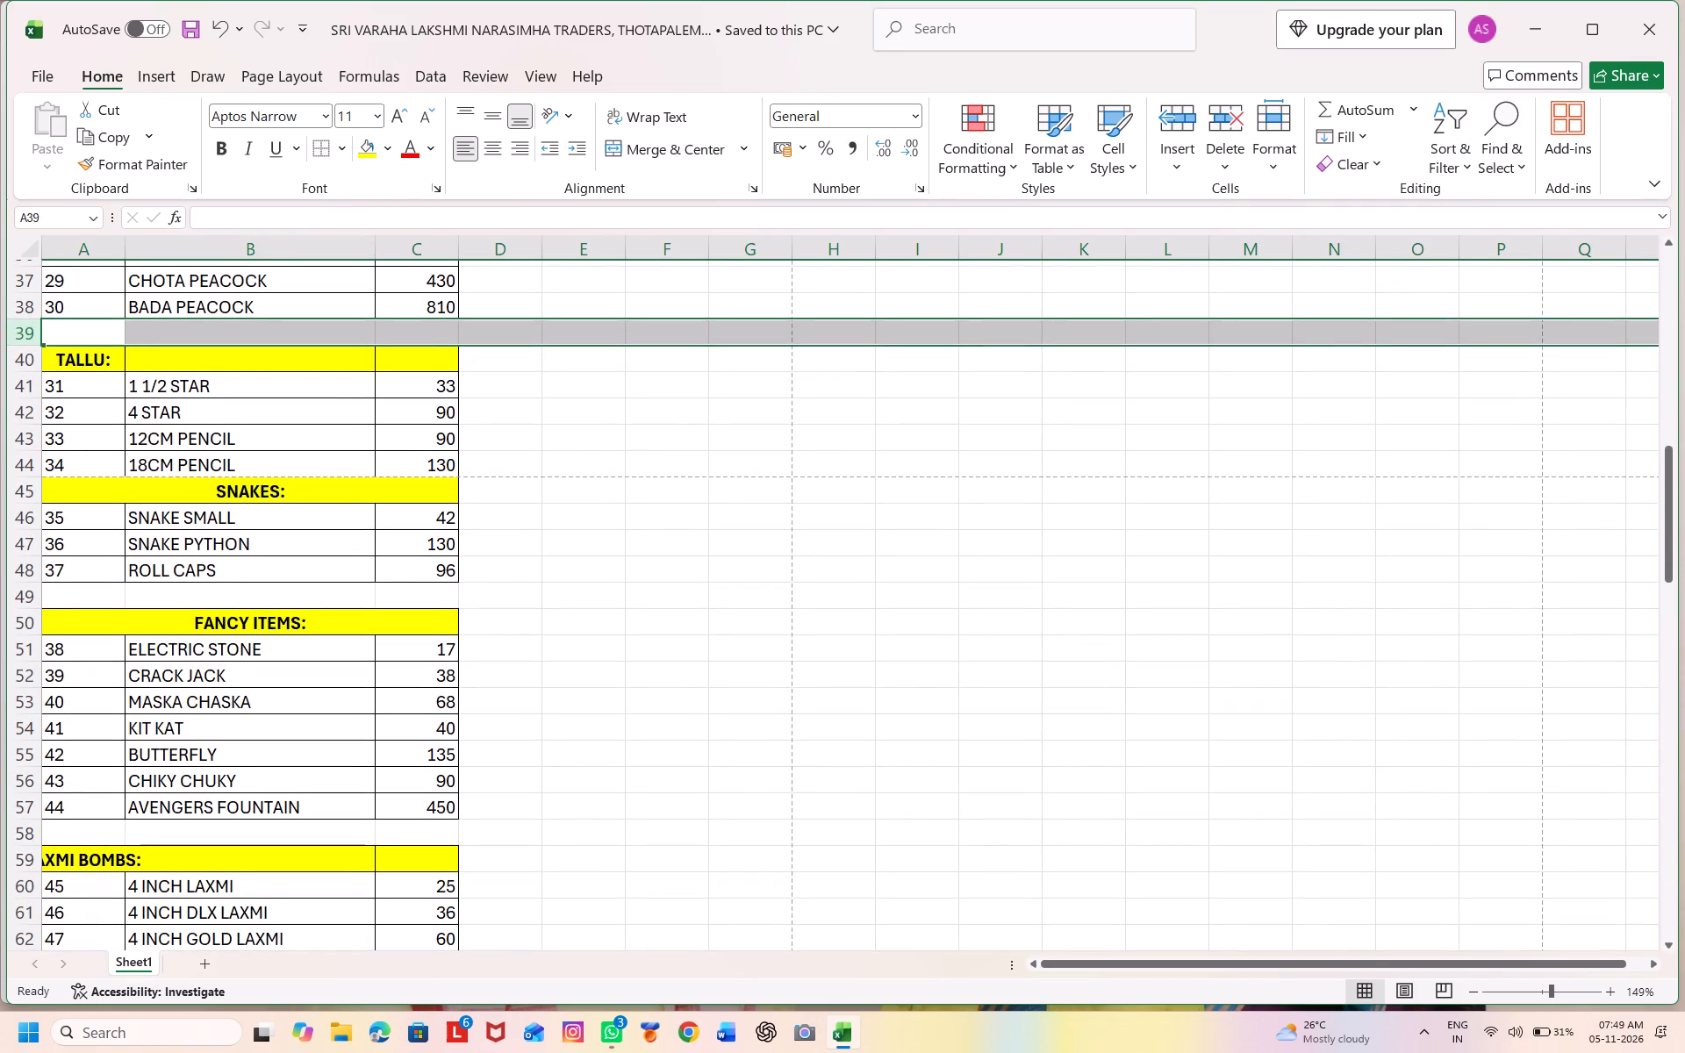
pyautogui.scroll(-8, 538, 593)
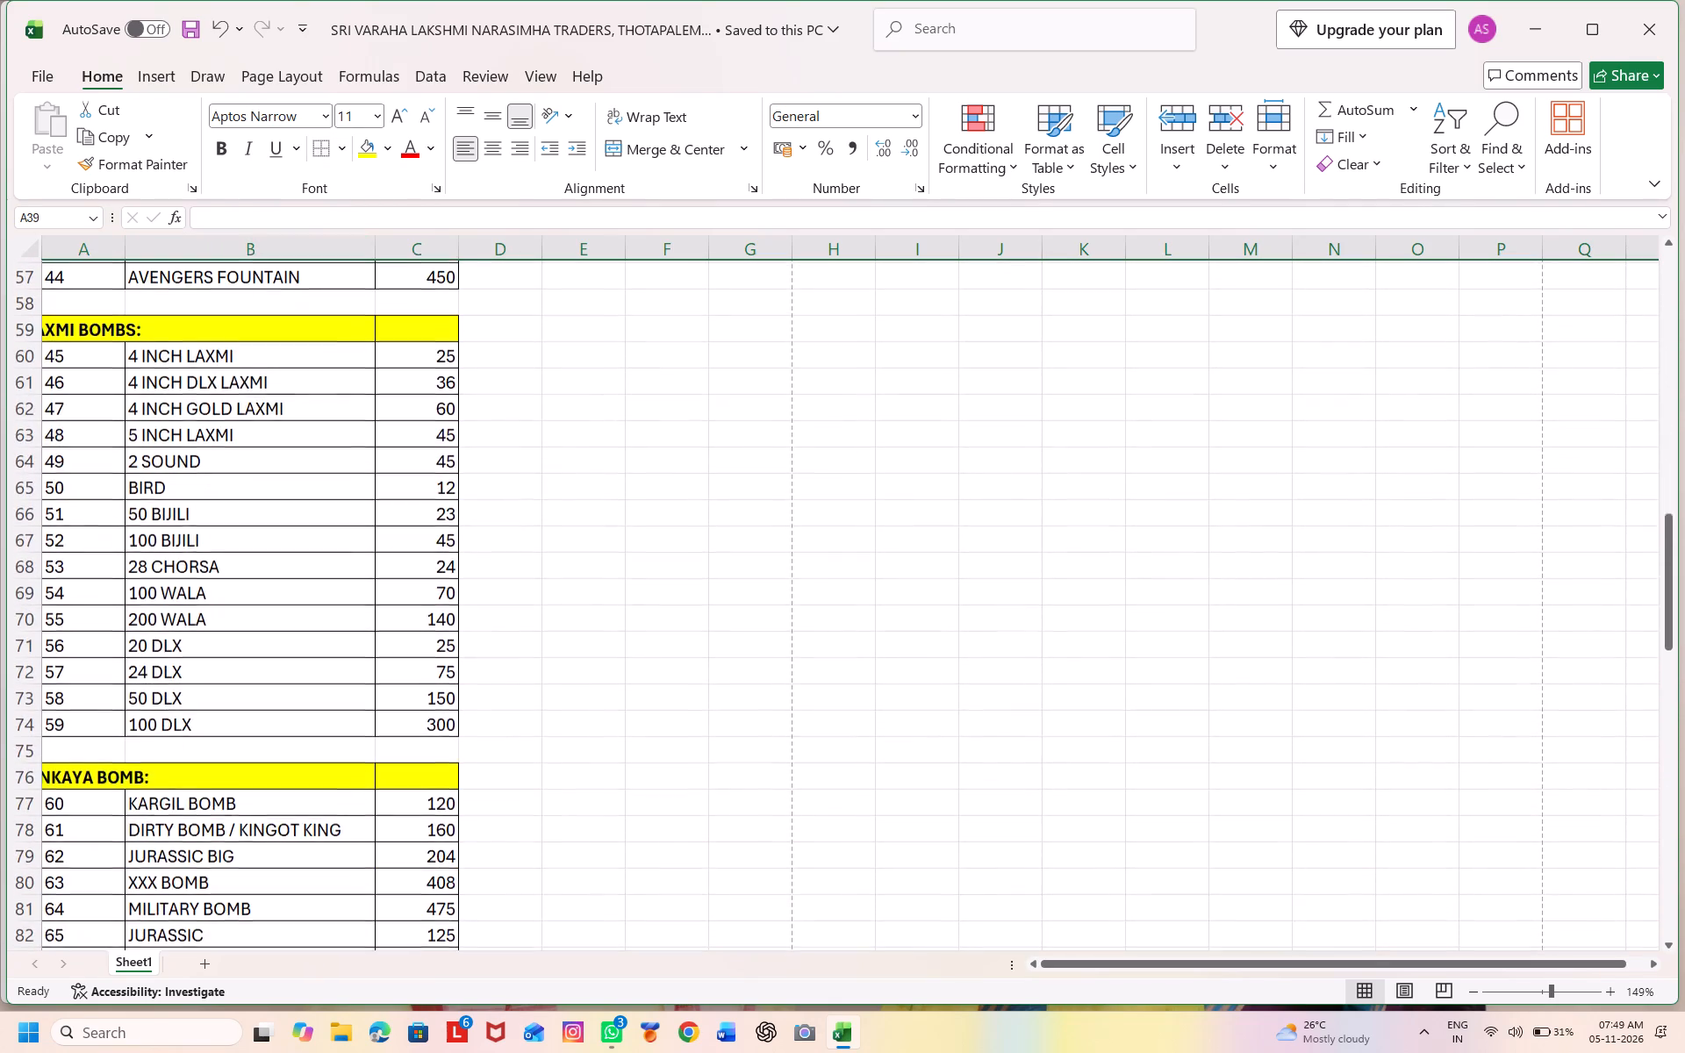
pyautogui.scroll(-11, 538, 593)
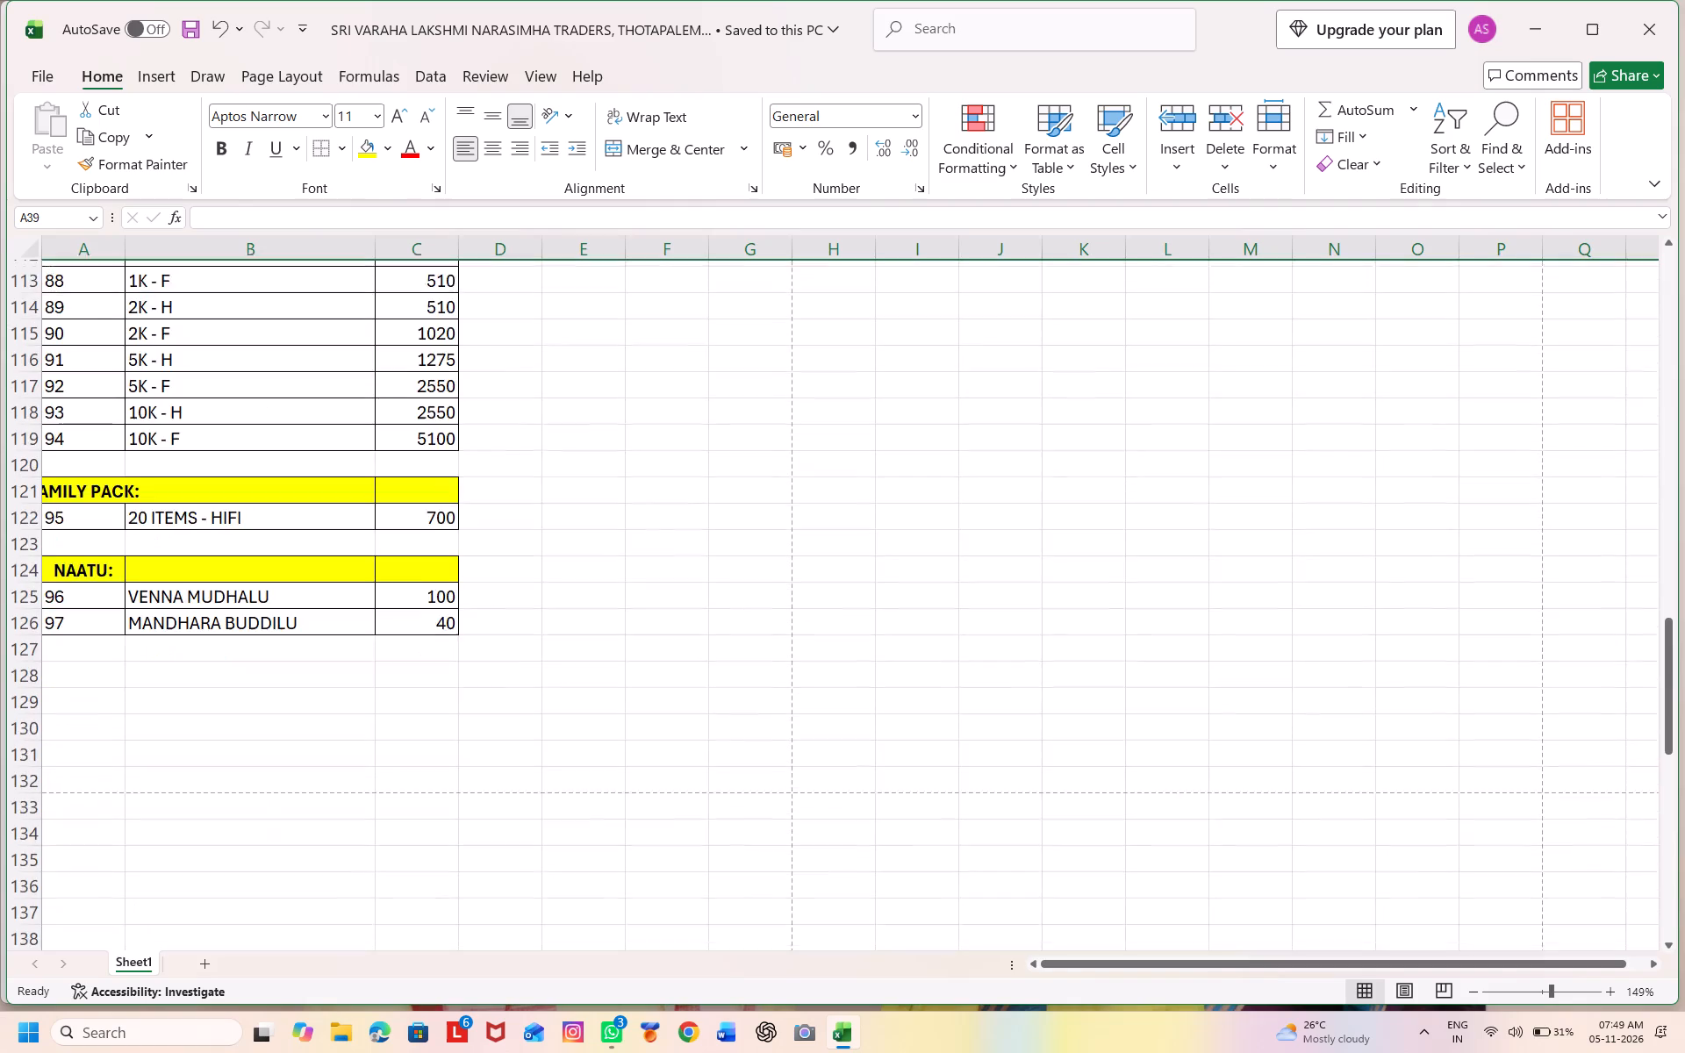
pyautogui.scroll(-1, 538, 593)
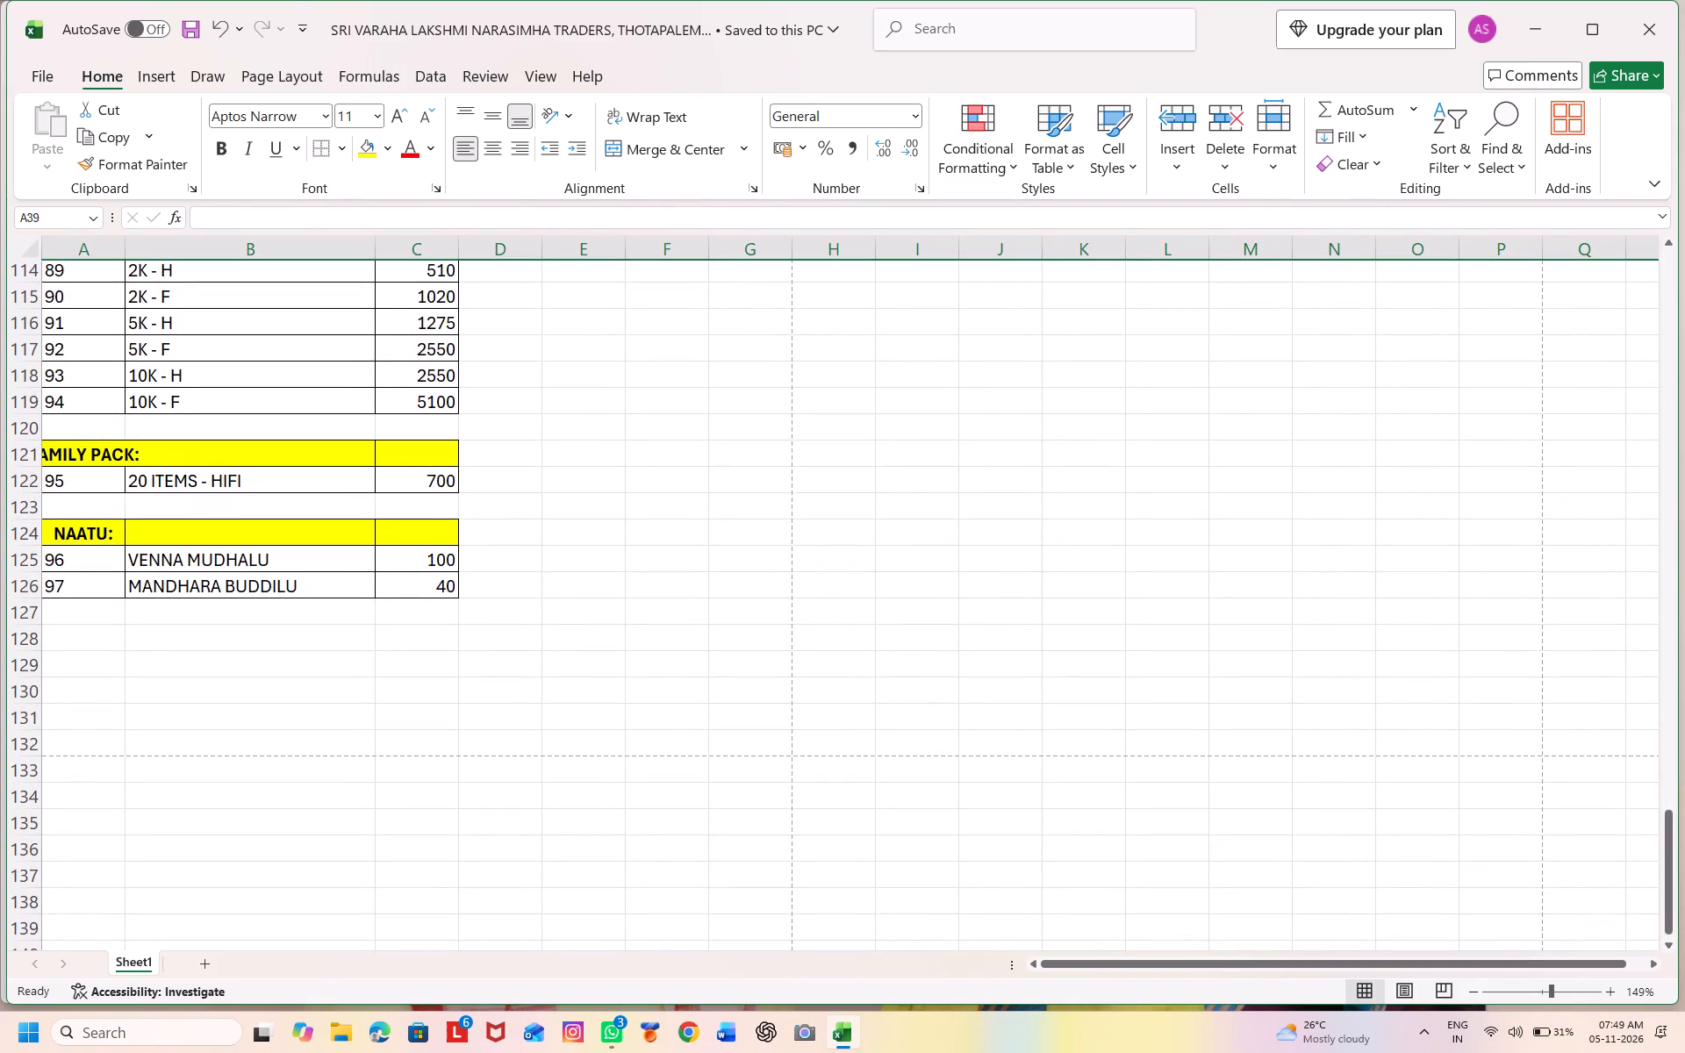
pyautogui.click(339, 140)
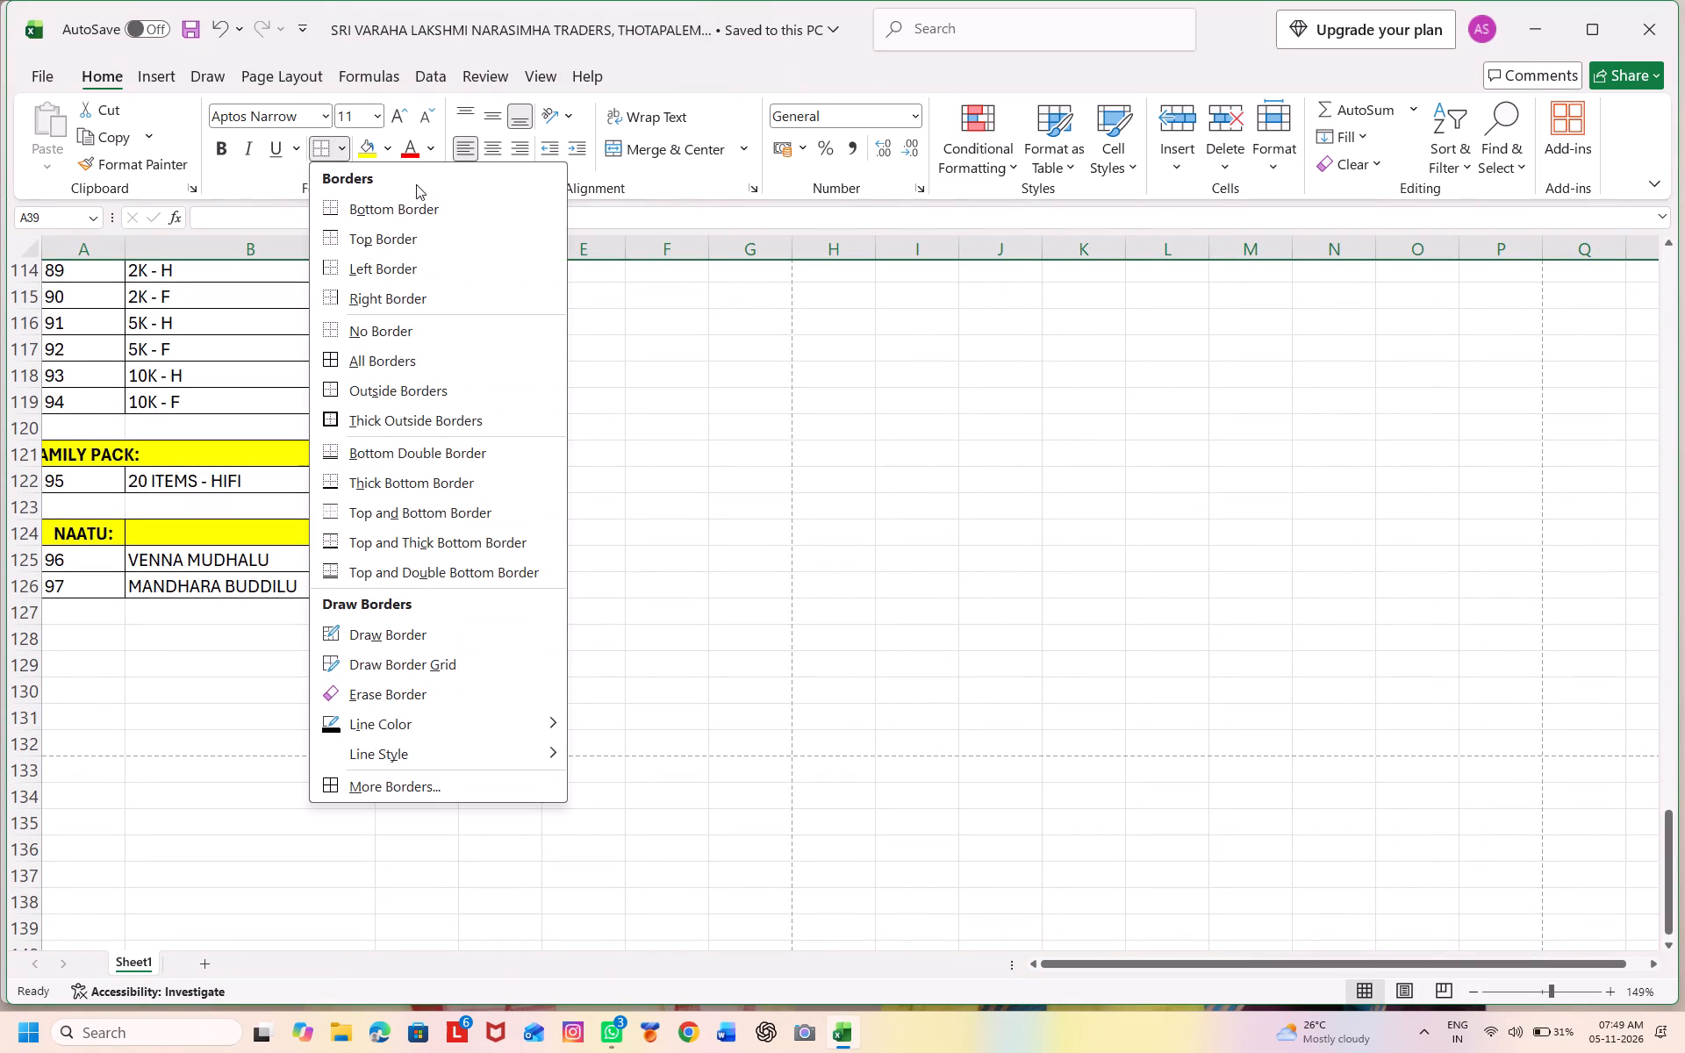
pyautogui.click(798, 437)
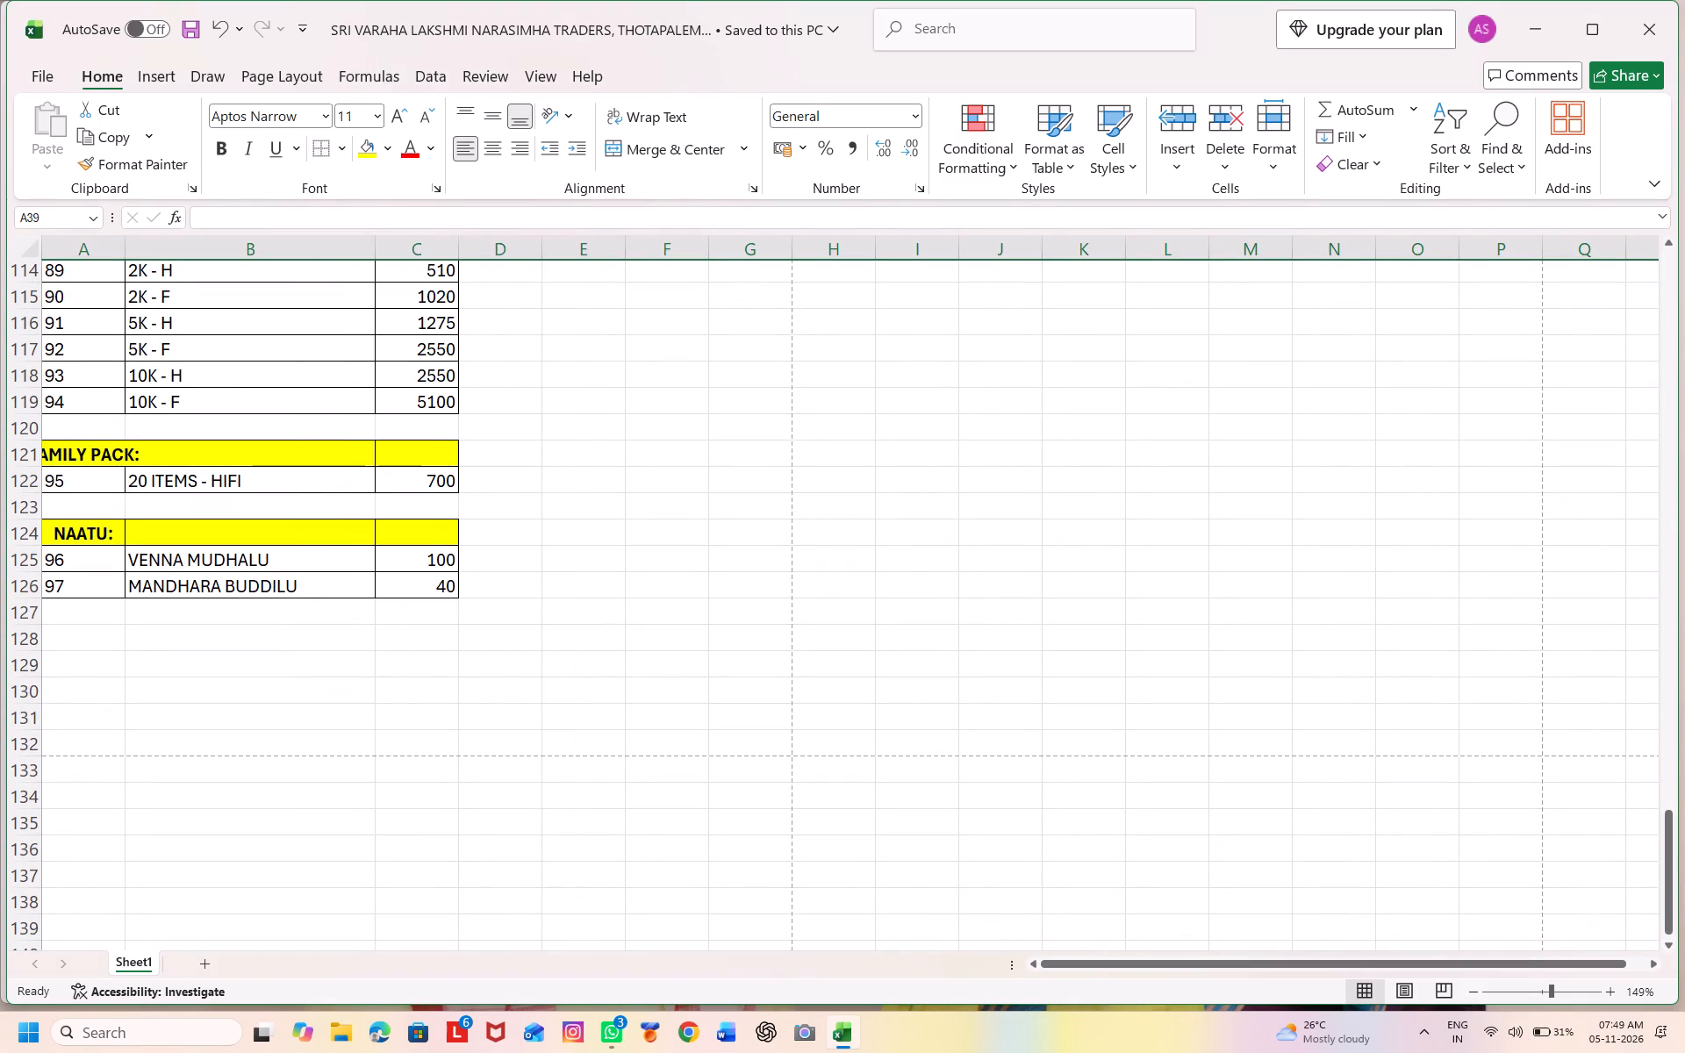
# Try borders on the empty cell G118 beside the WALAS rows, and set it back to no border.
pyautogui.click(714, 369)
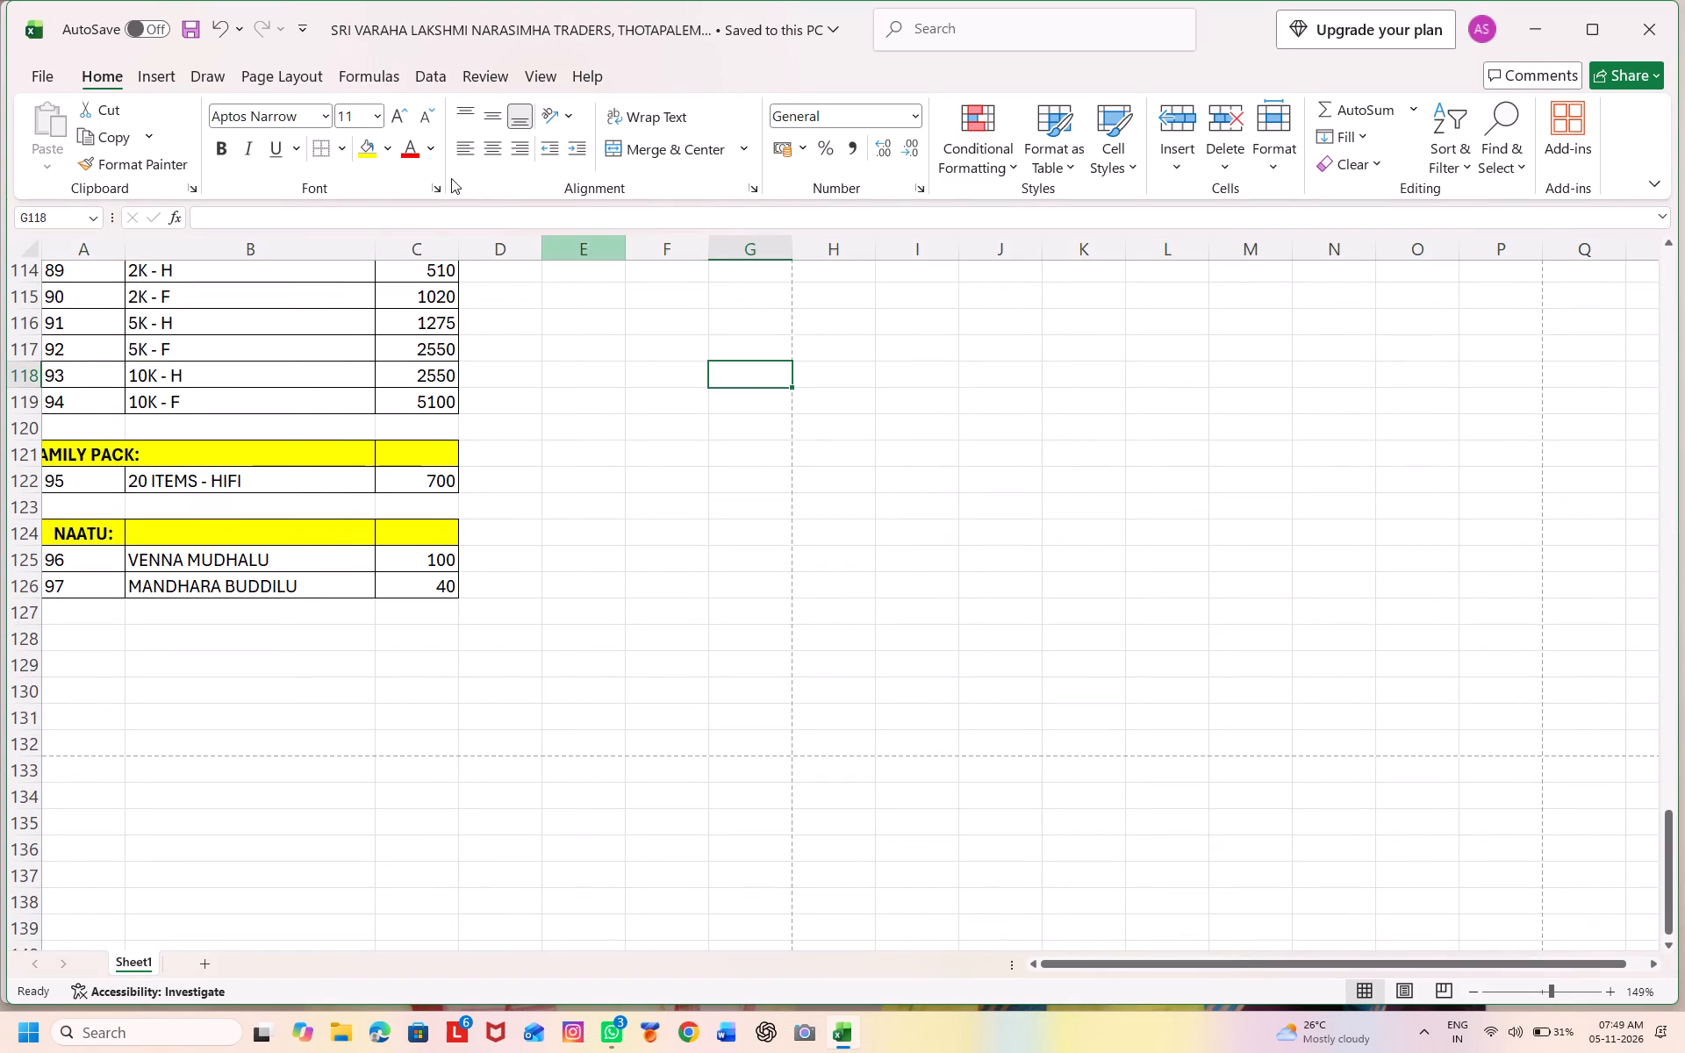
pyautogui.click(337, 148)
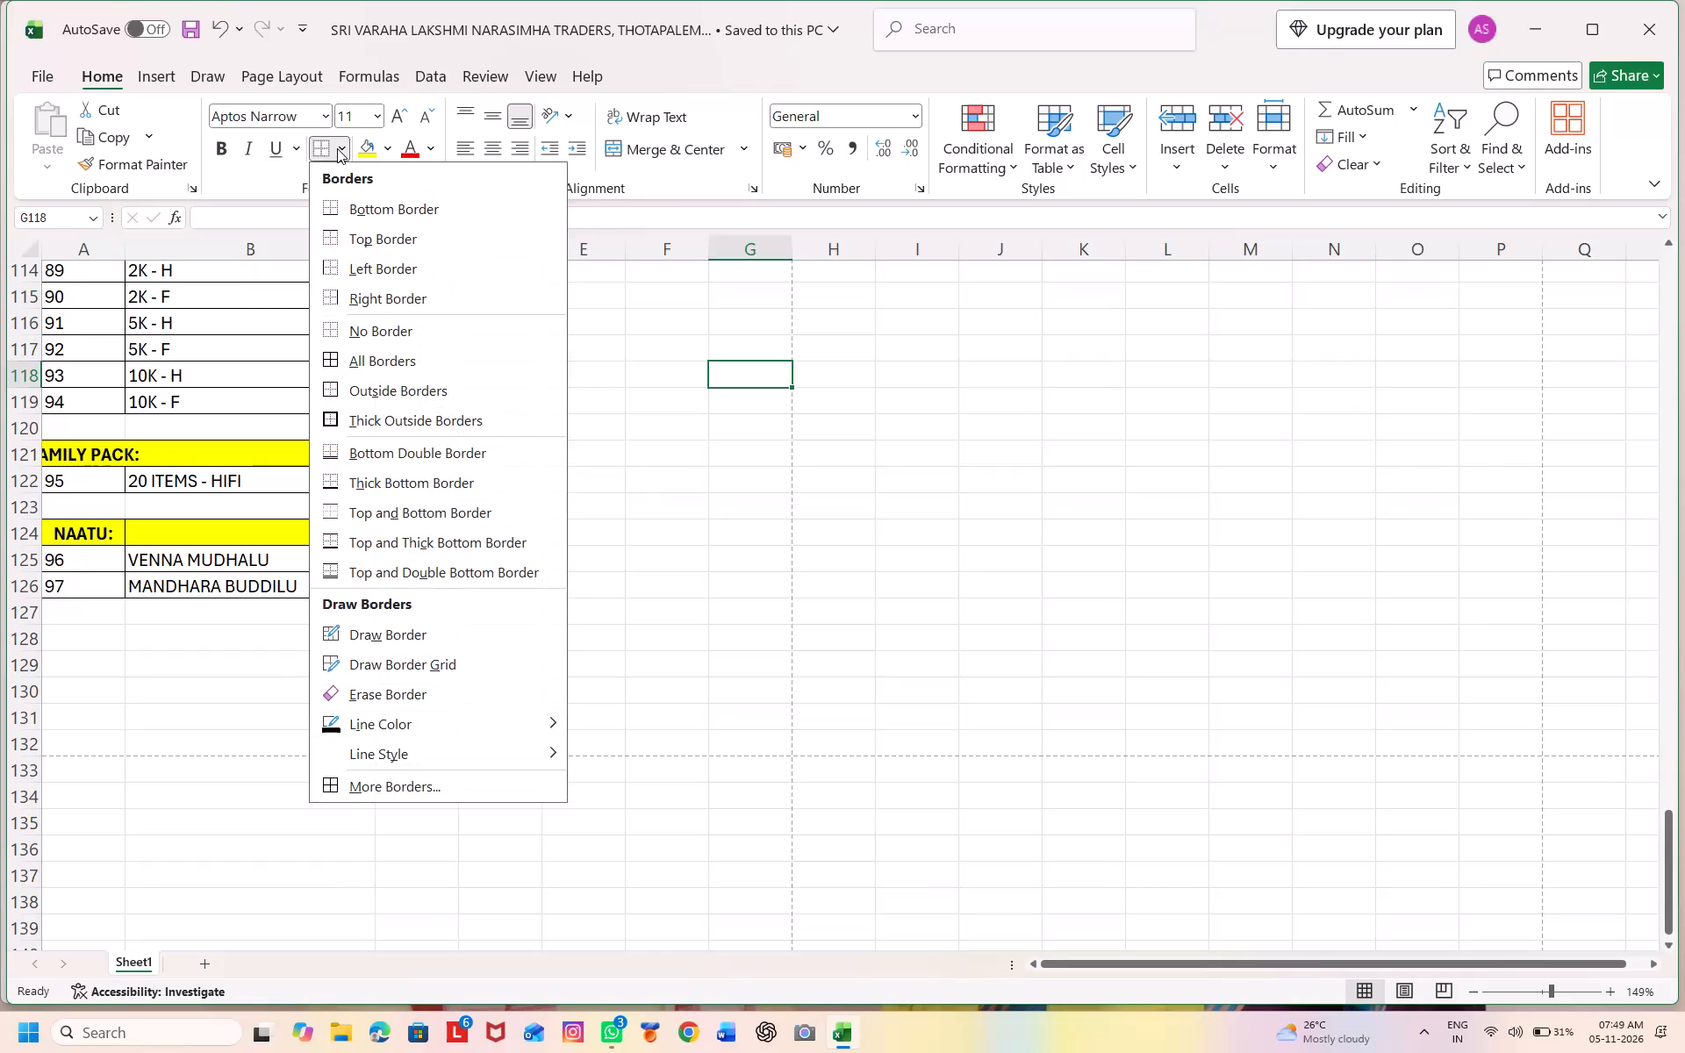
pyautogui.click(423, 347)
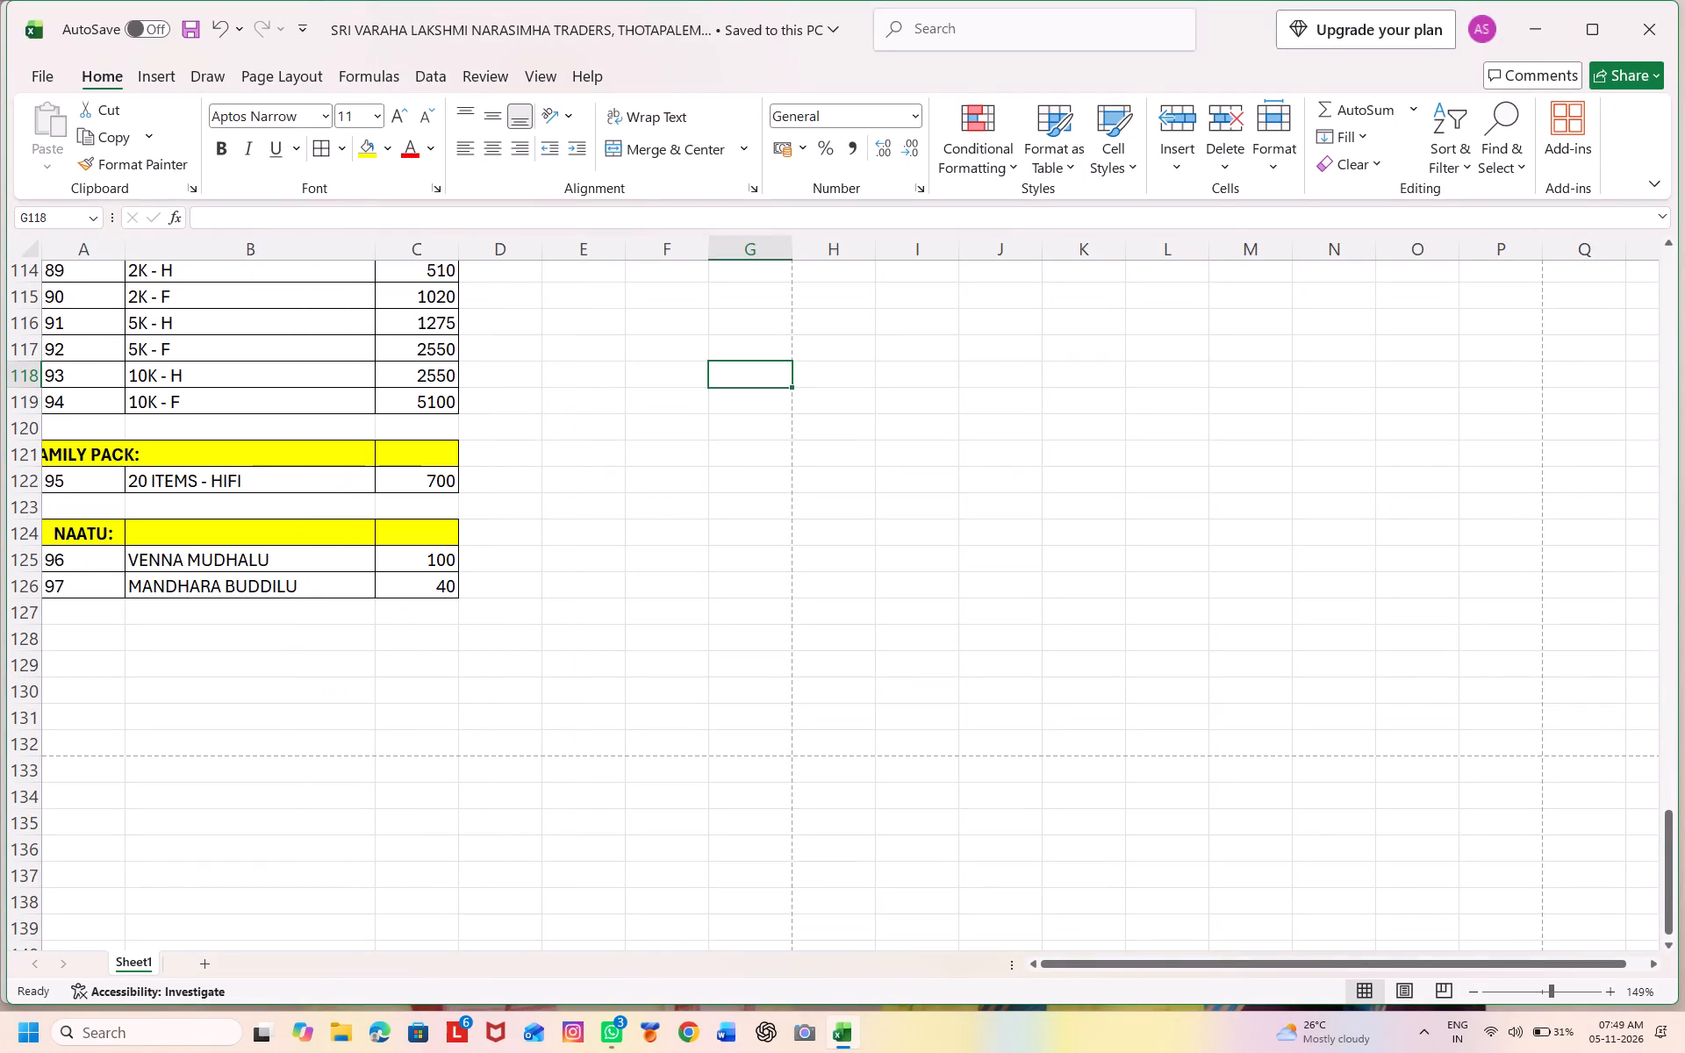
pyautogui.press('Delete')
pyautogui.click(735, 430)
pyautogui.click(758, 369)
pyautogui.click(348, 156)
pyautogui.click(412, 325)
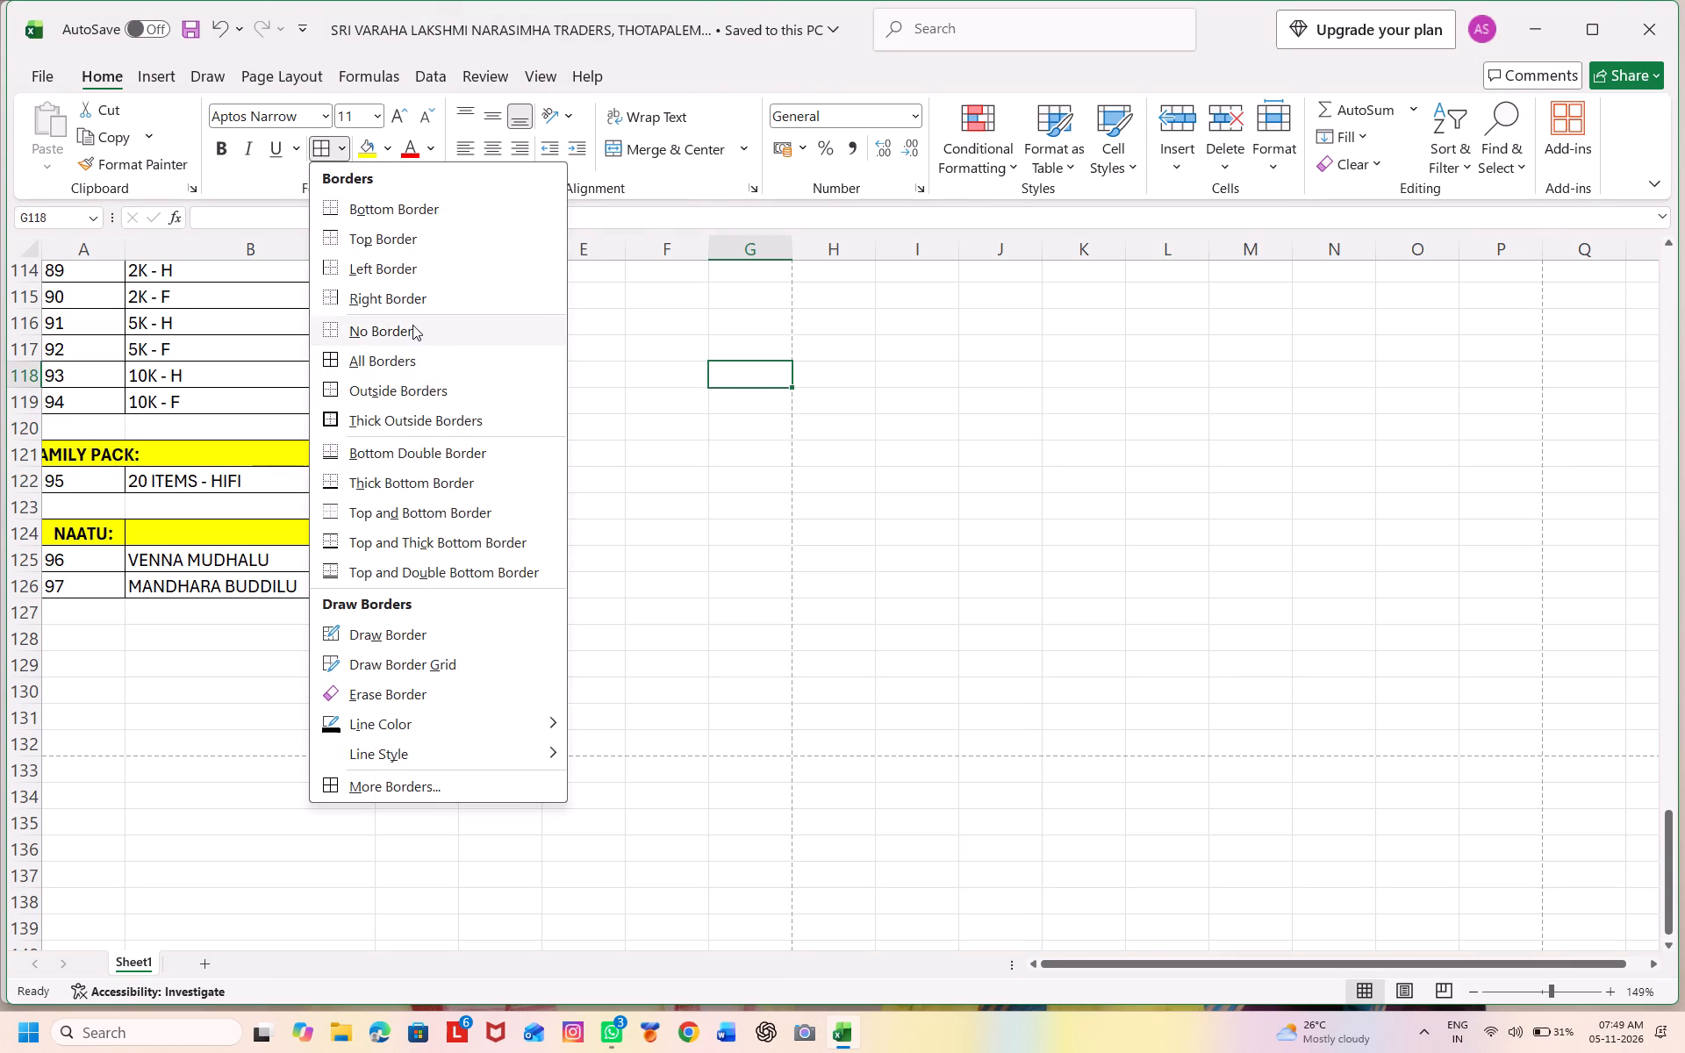
# Apply all borders to the NAATU block A124:C126 and the FAMILY PACK block A121:C122.
pyautogui.moveTo(64, 533); pyautogui.dragTo(312, 576)
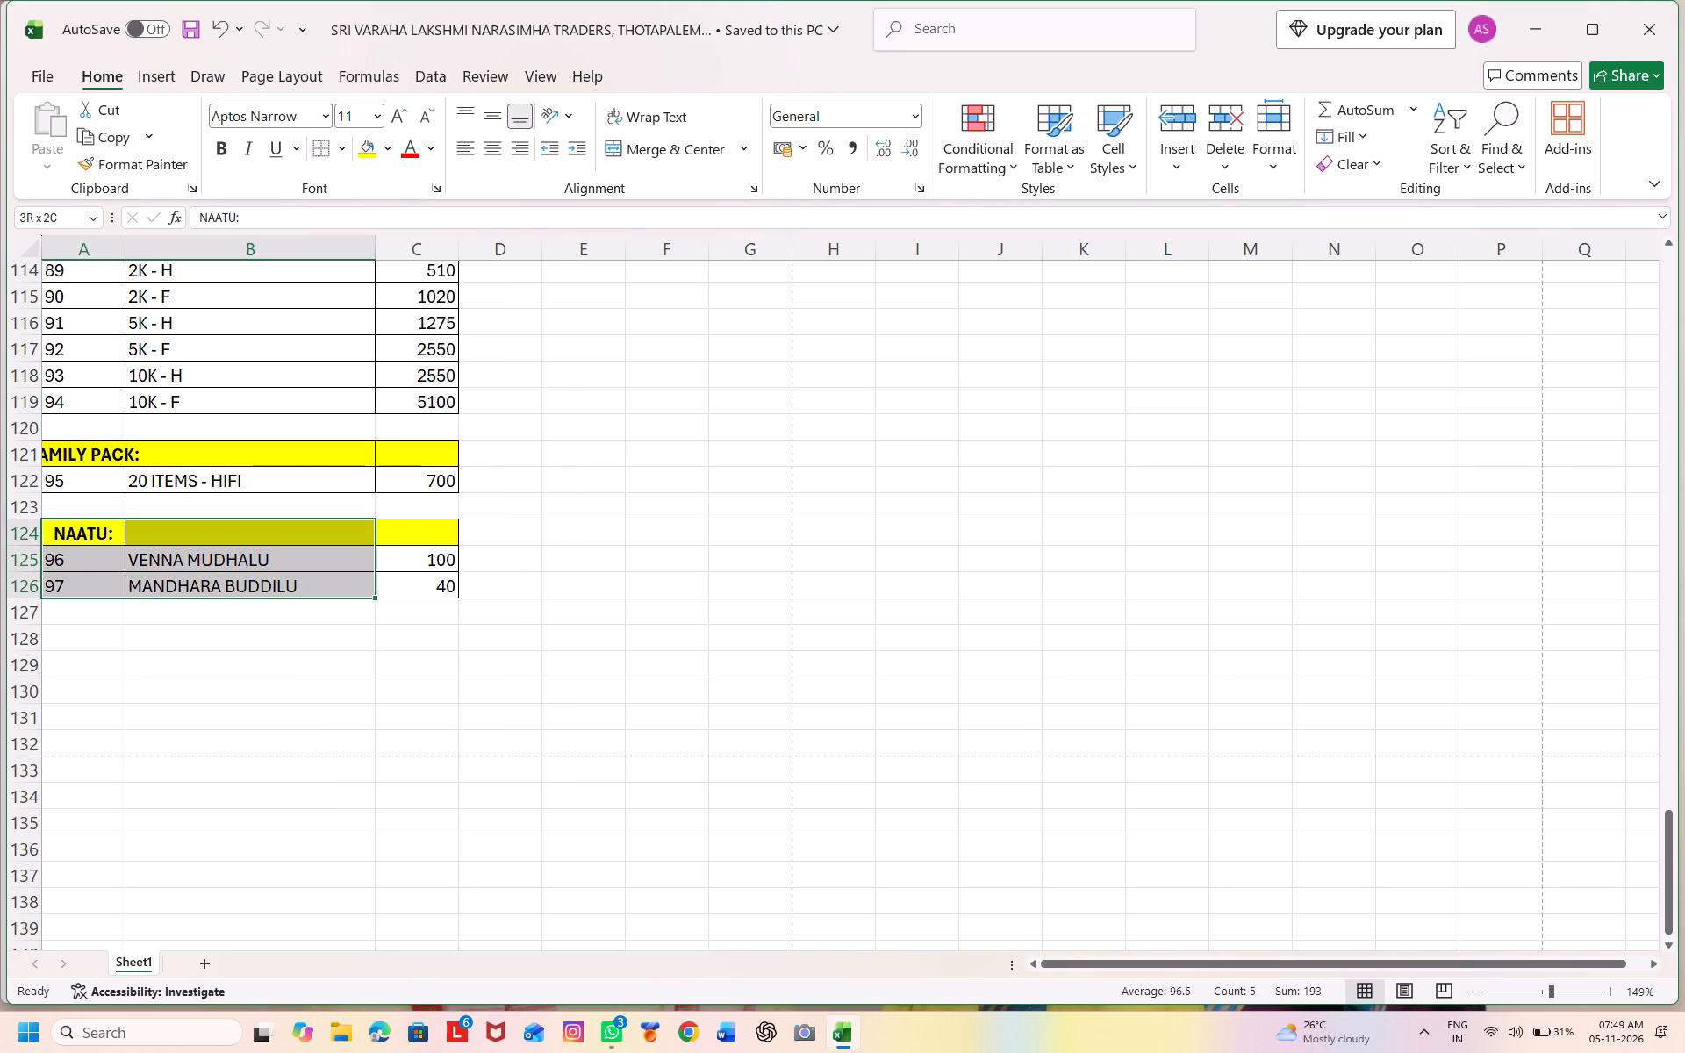
pyautogui.moveTo(312, 576); pyautogui.dragTo(391, 583)
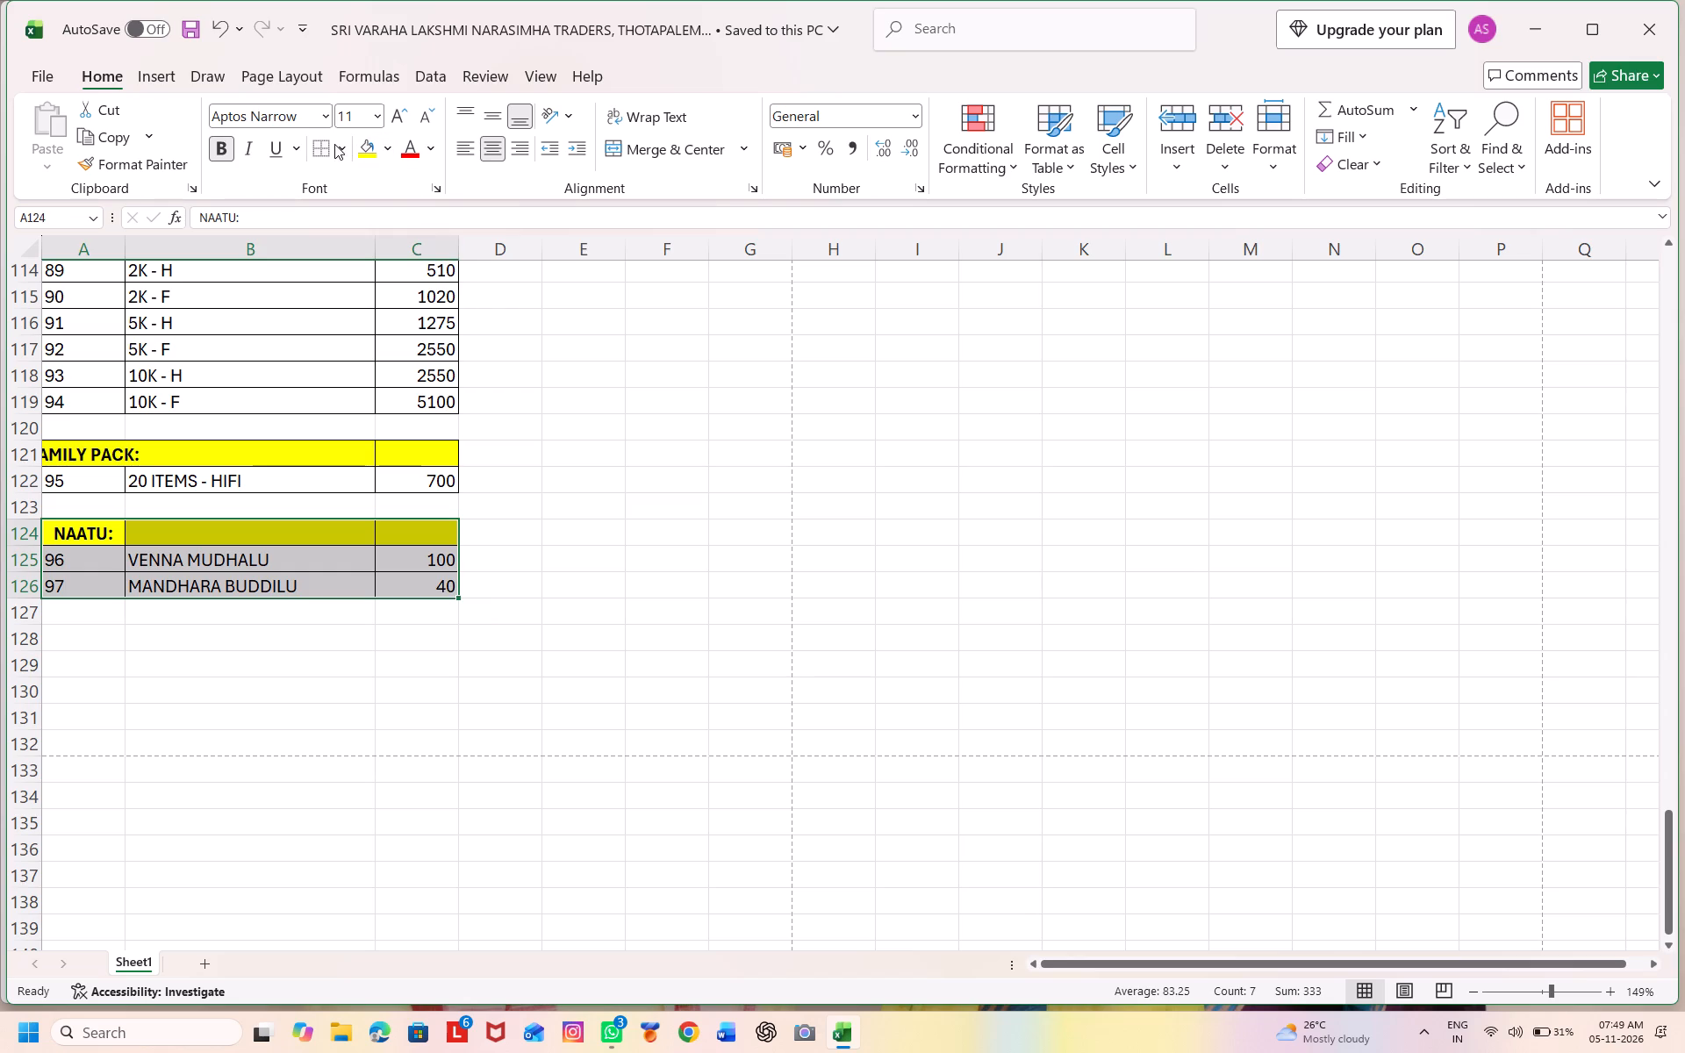
pyautogui.click(345, 147)
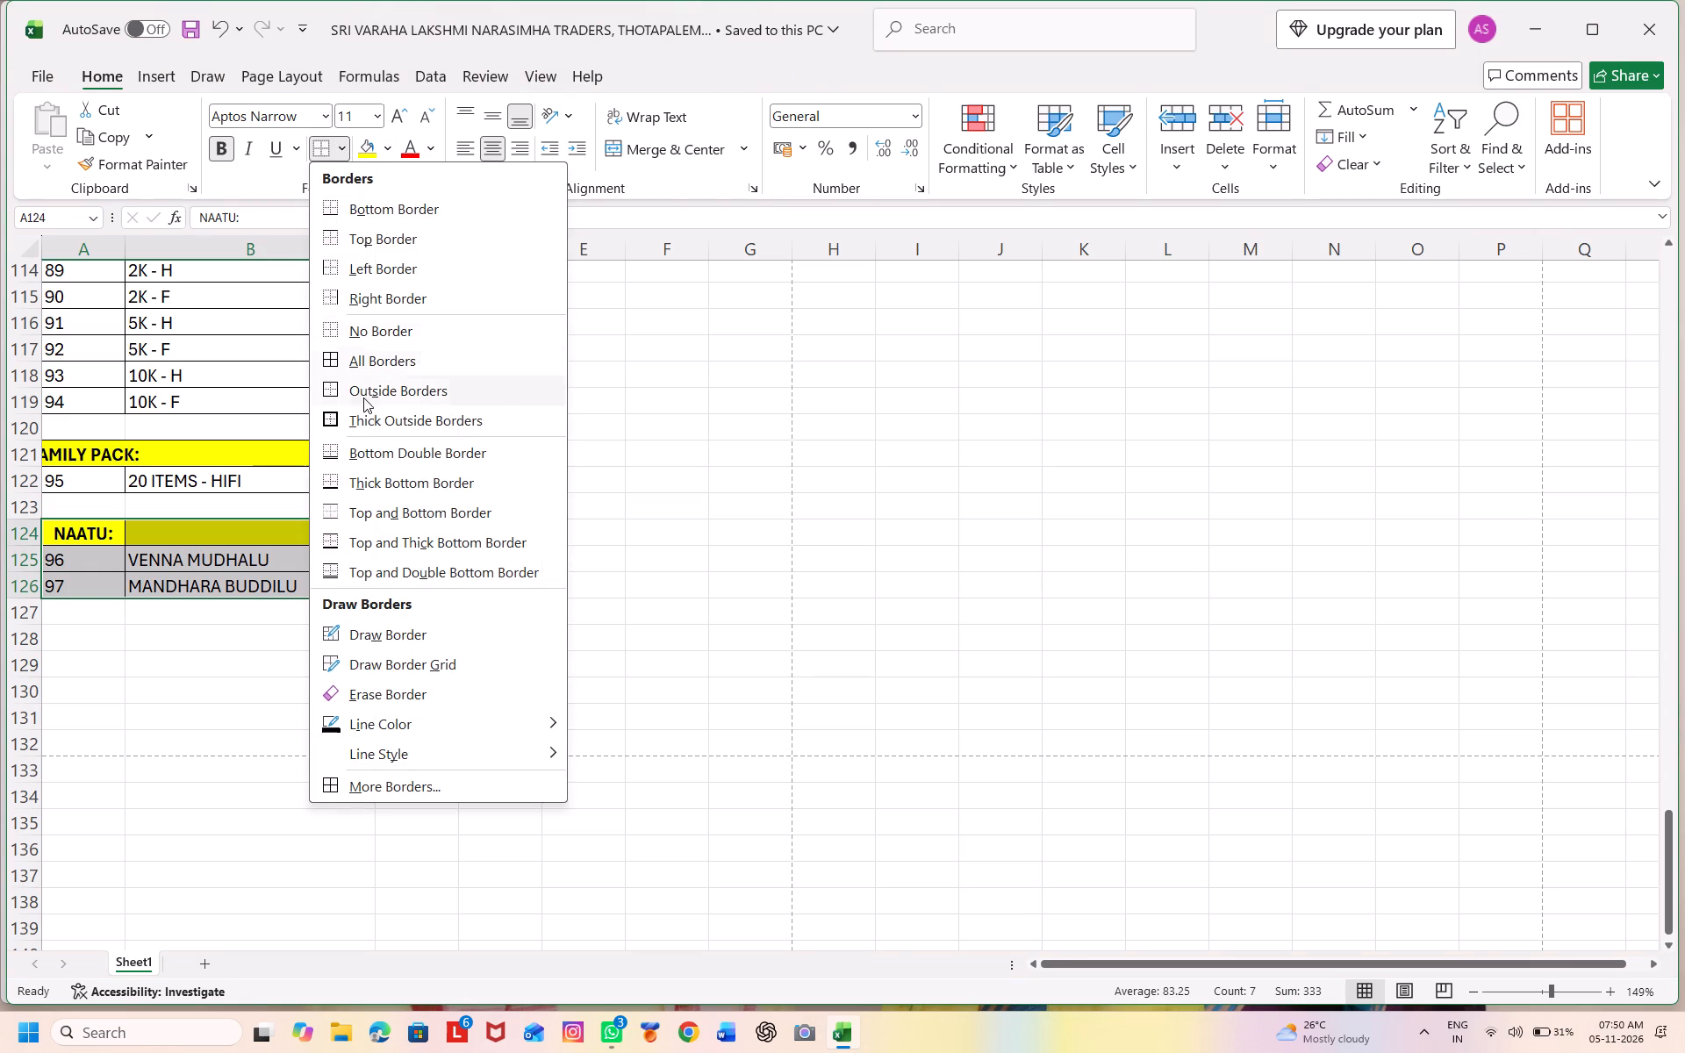
pyautogui.click(391, 363)
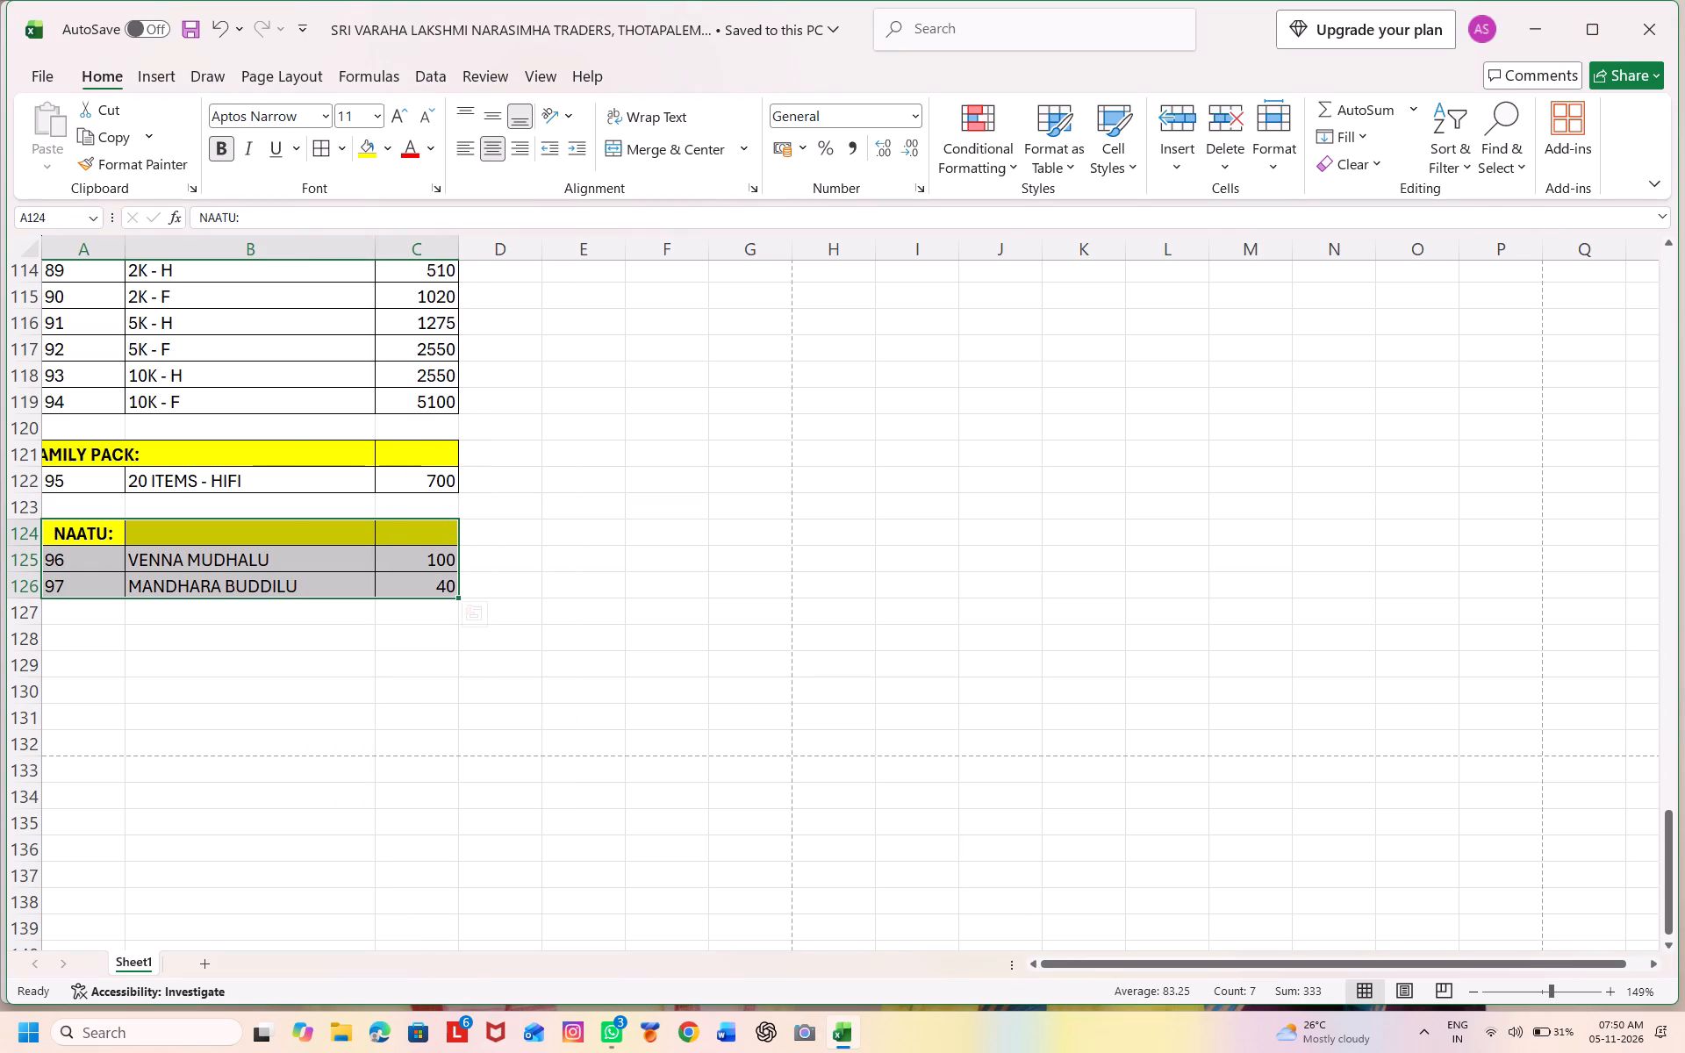
pyautogui.moveTo(68, 448); pyautogui.dragTo(406, 474)
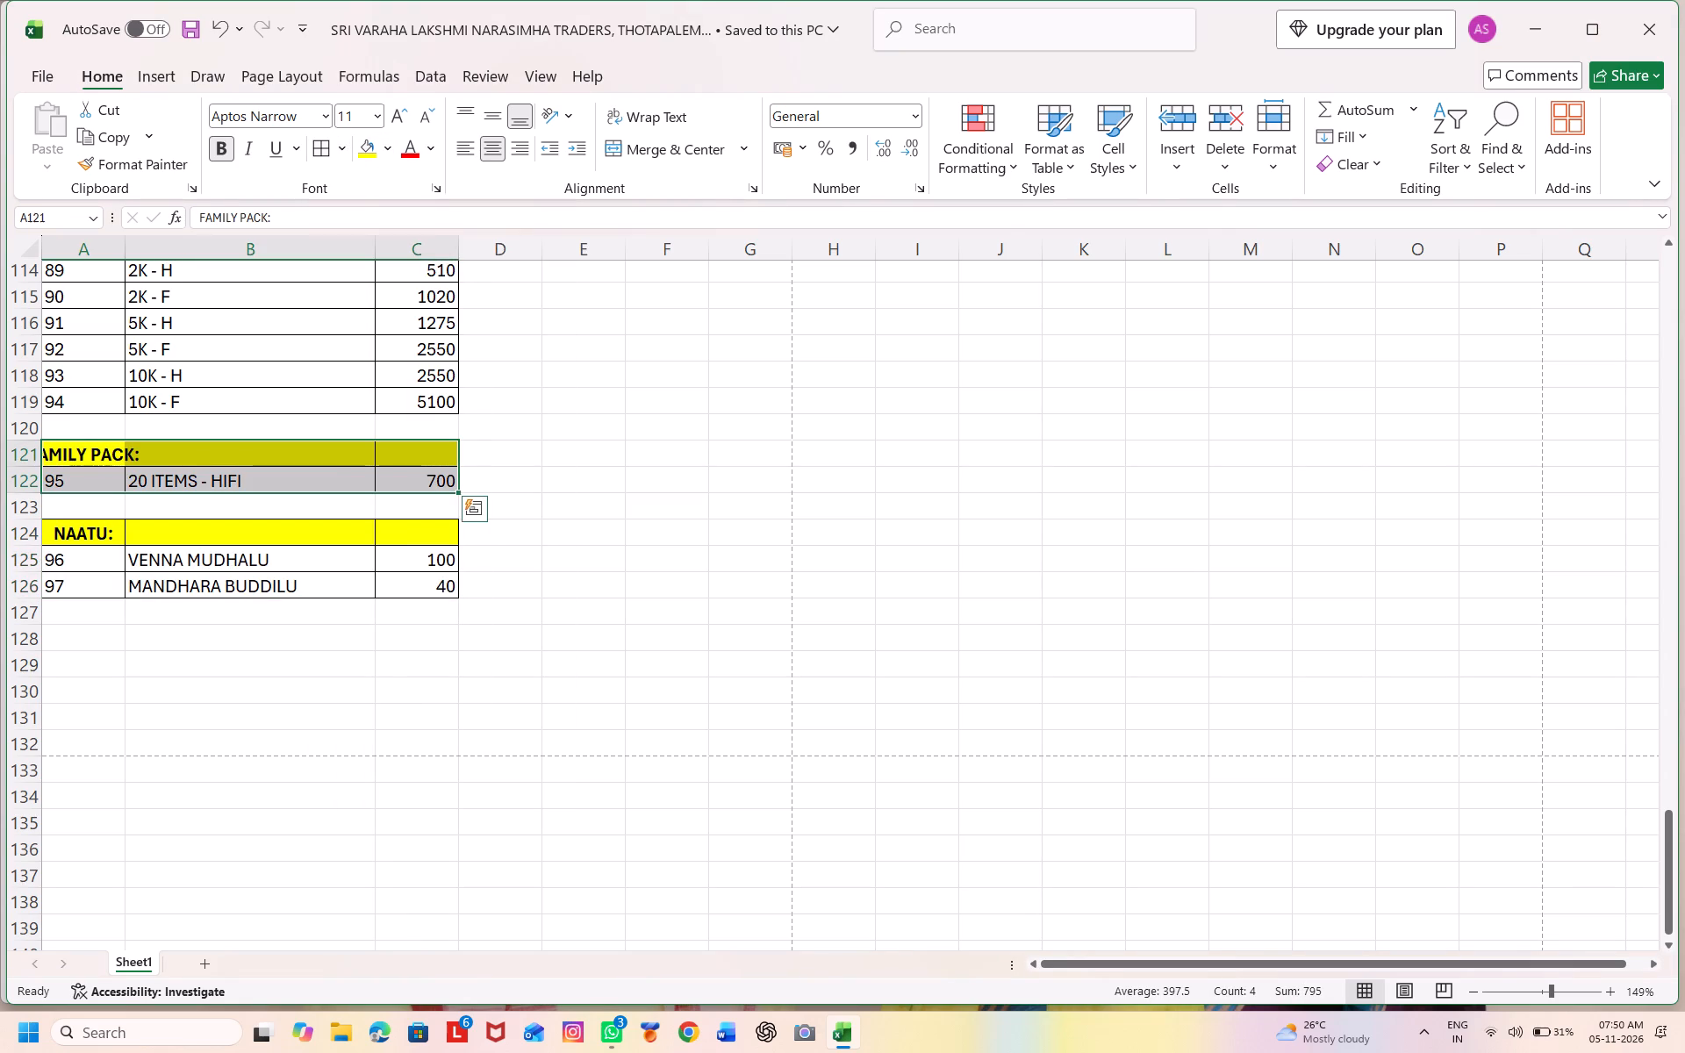
pyautogui.click(323, 141)
# Apply all borders to the WALAS block A111:C119, from its heading to the 10K - F row.
pyautogui.moveTo(435, 398); pyautogui.dragTo(119, 271)
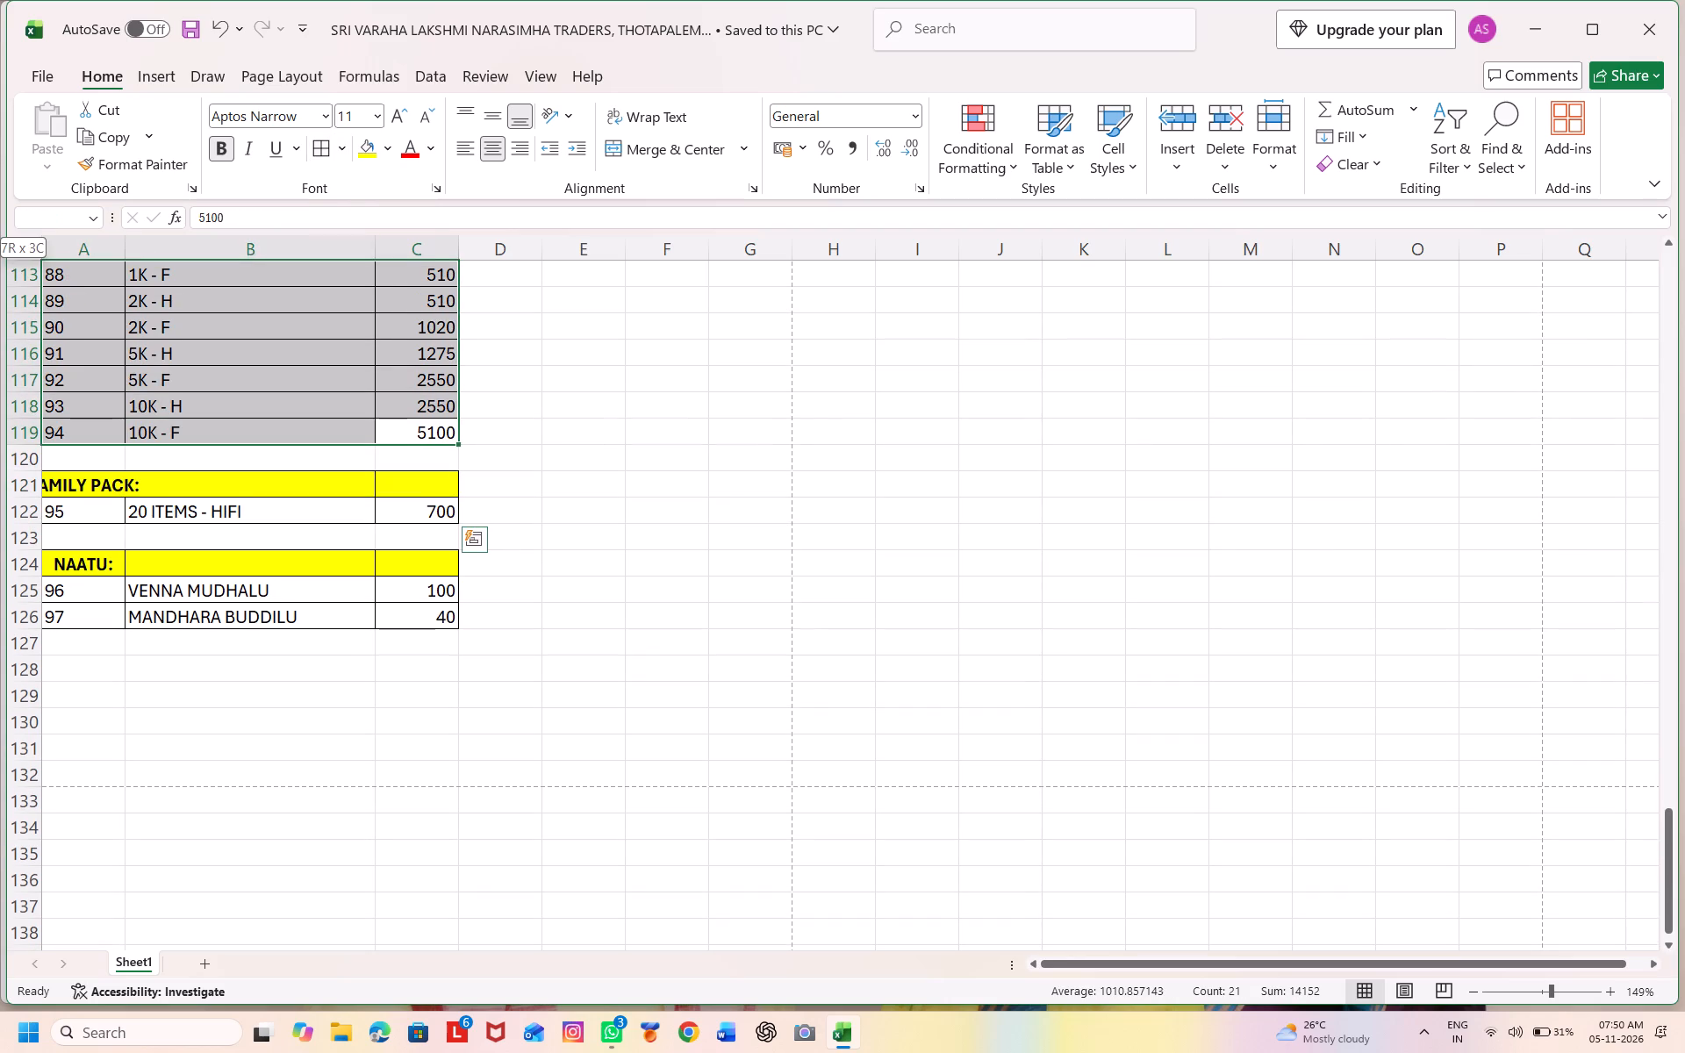
pyautogui.moveTo(119, 271); pyautogui.dragTo(104, 299)
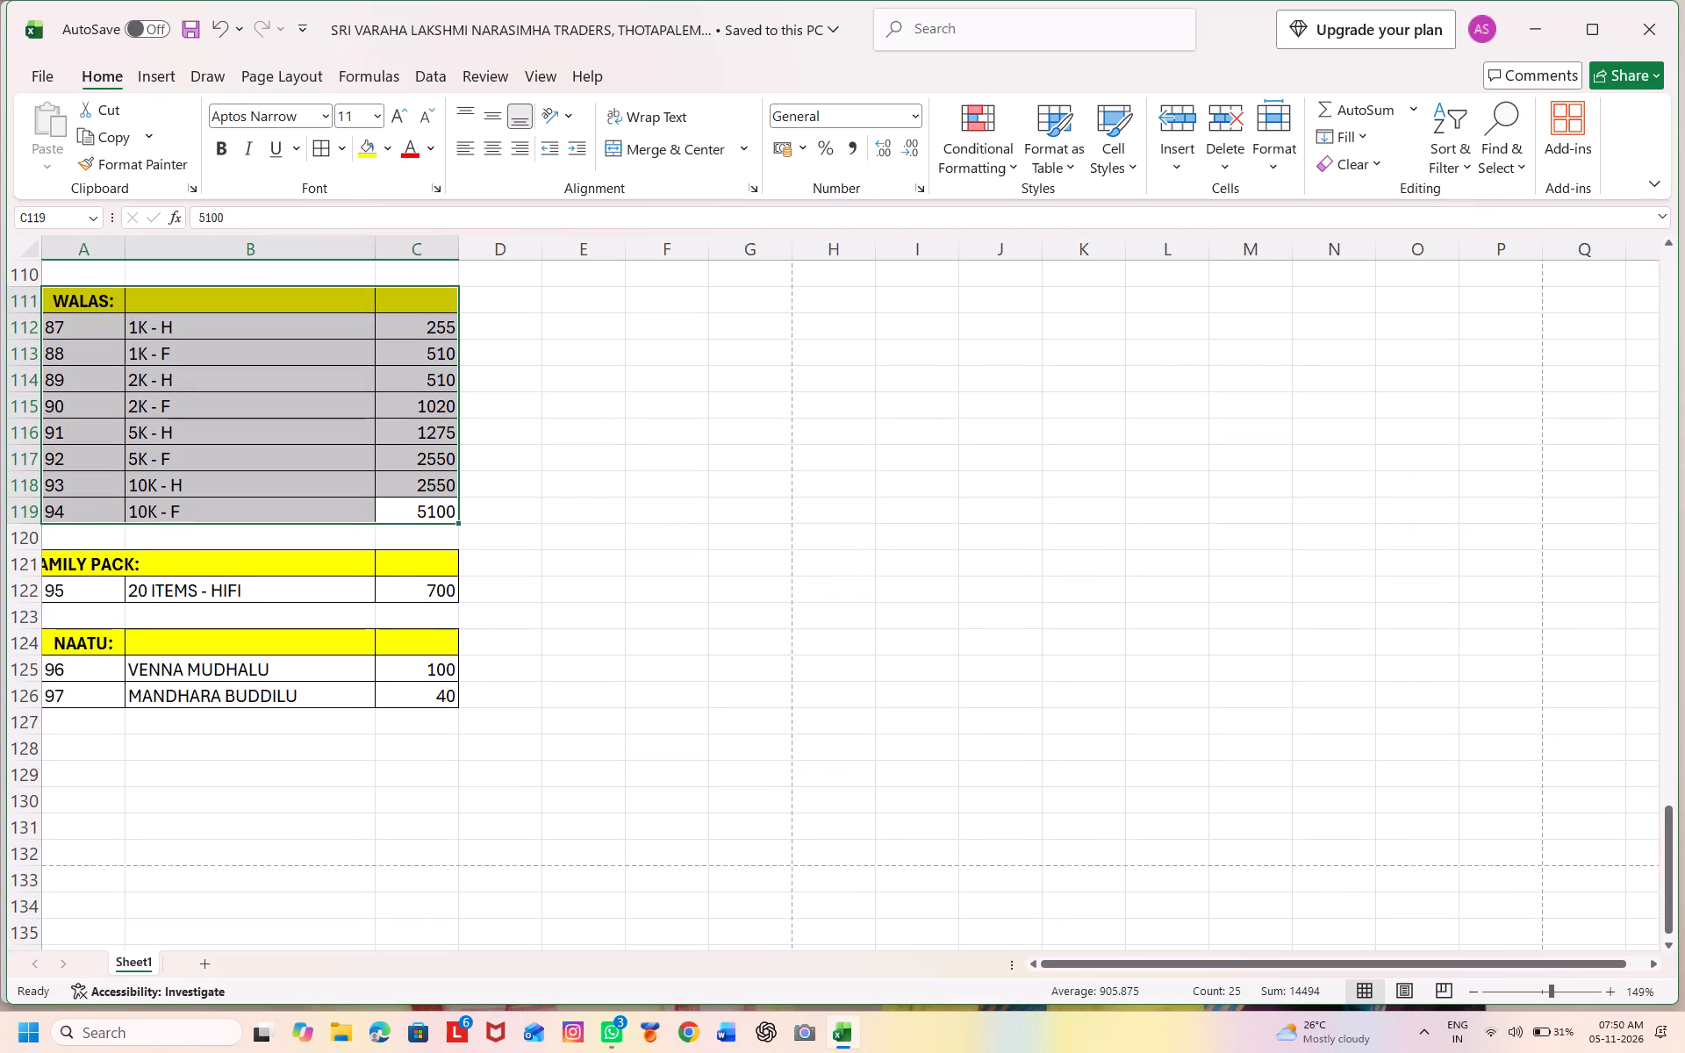
pyautogui.click(320, 143)
# Examine the borders and headings of the sections from WALAS back up to TALLU.
pyautogui.scroll(7, 522, 261)
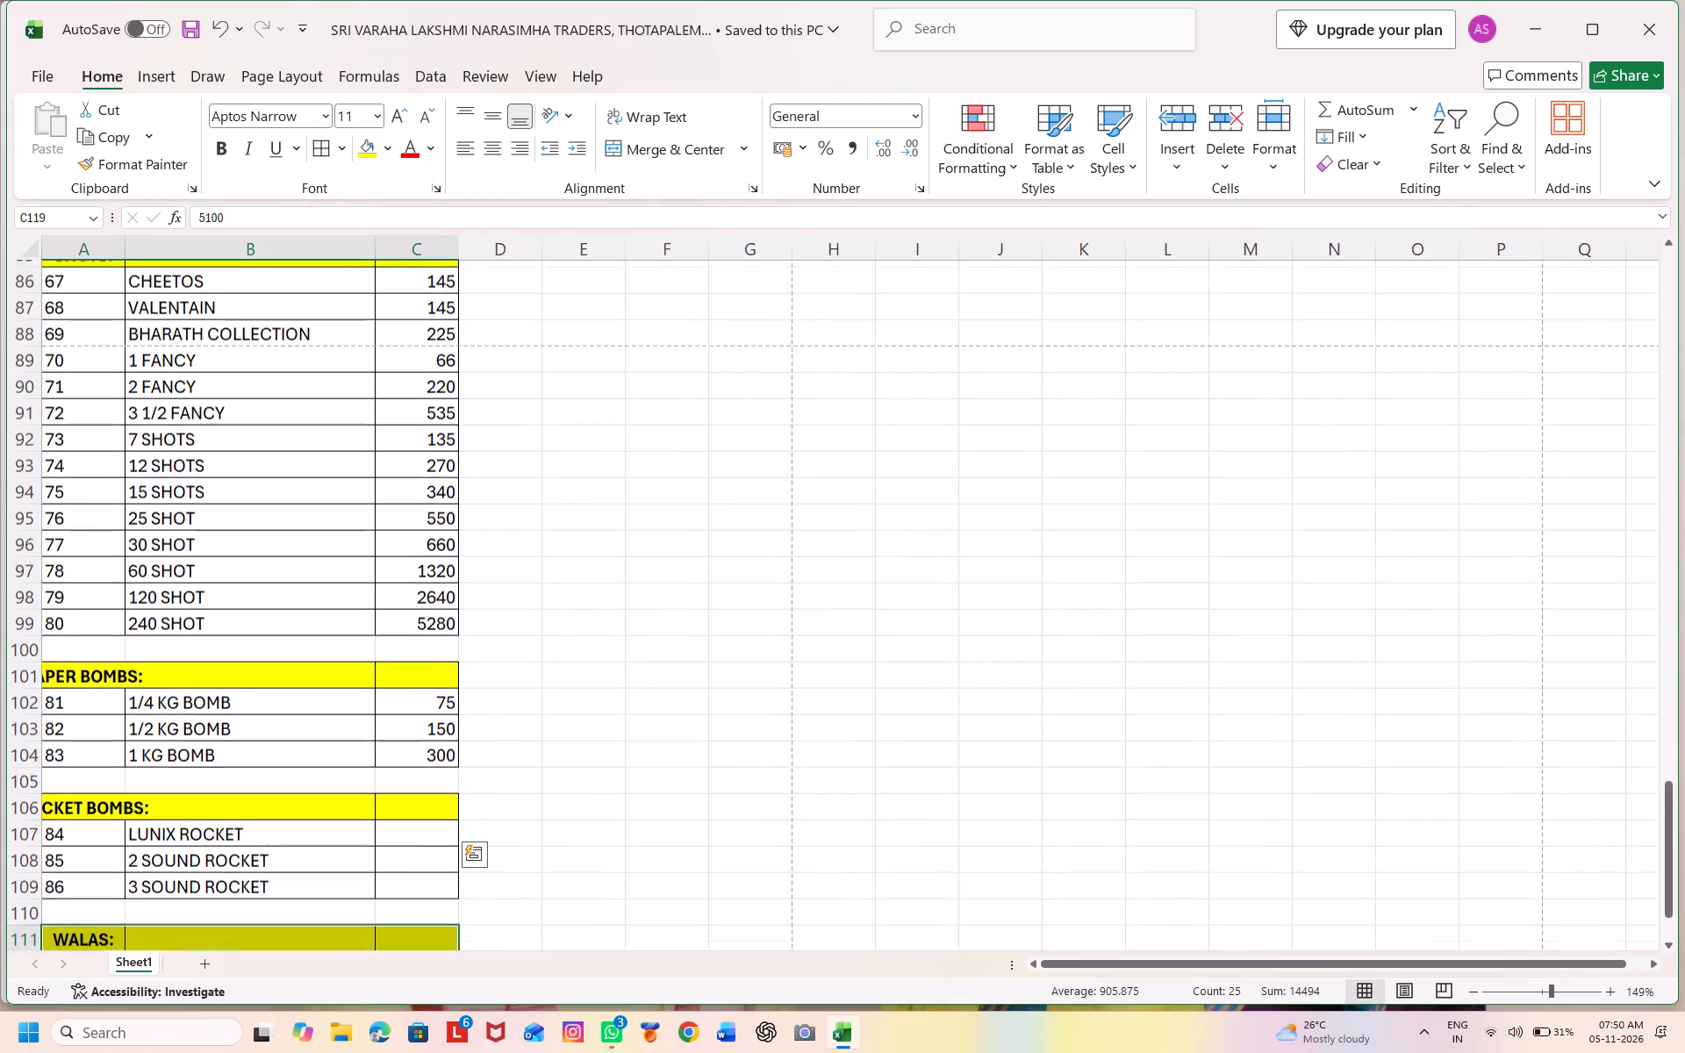
pyautogui.scroll(6, 522, 261)
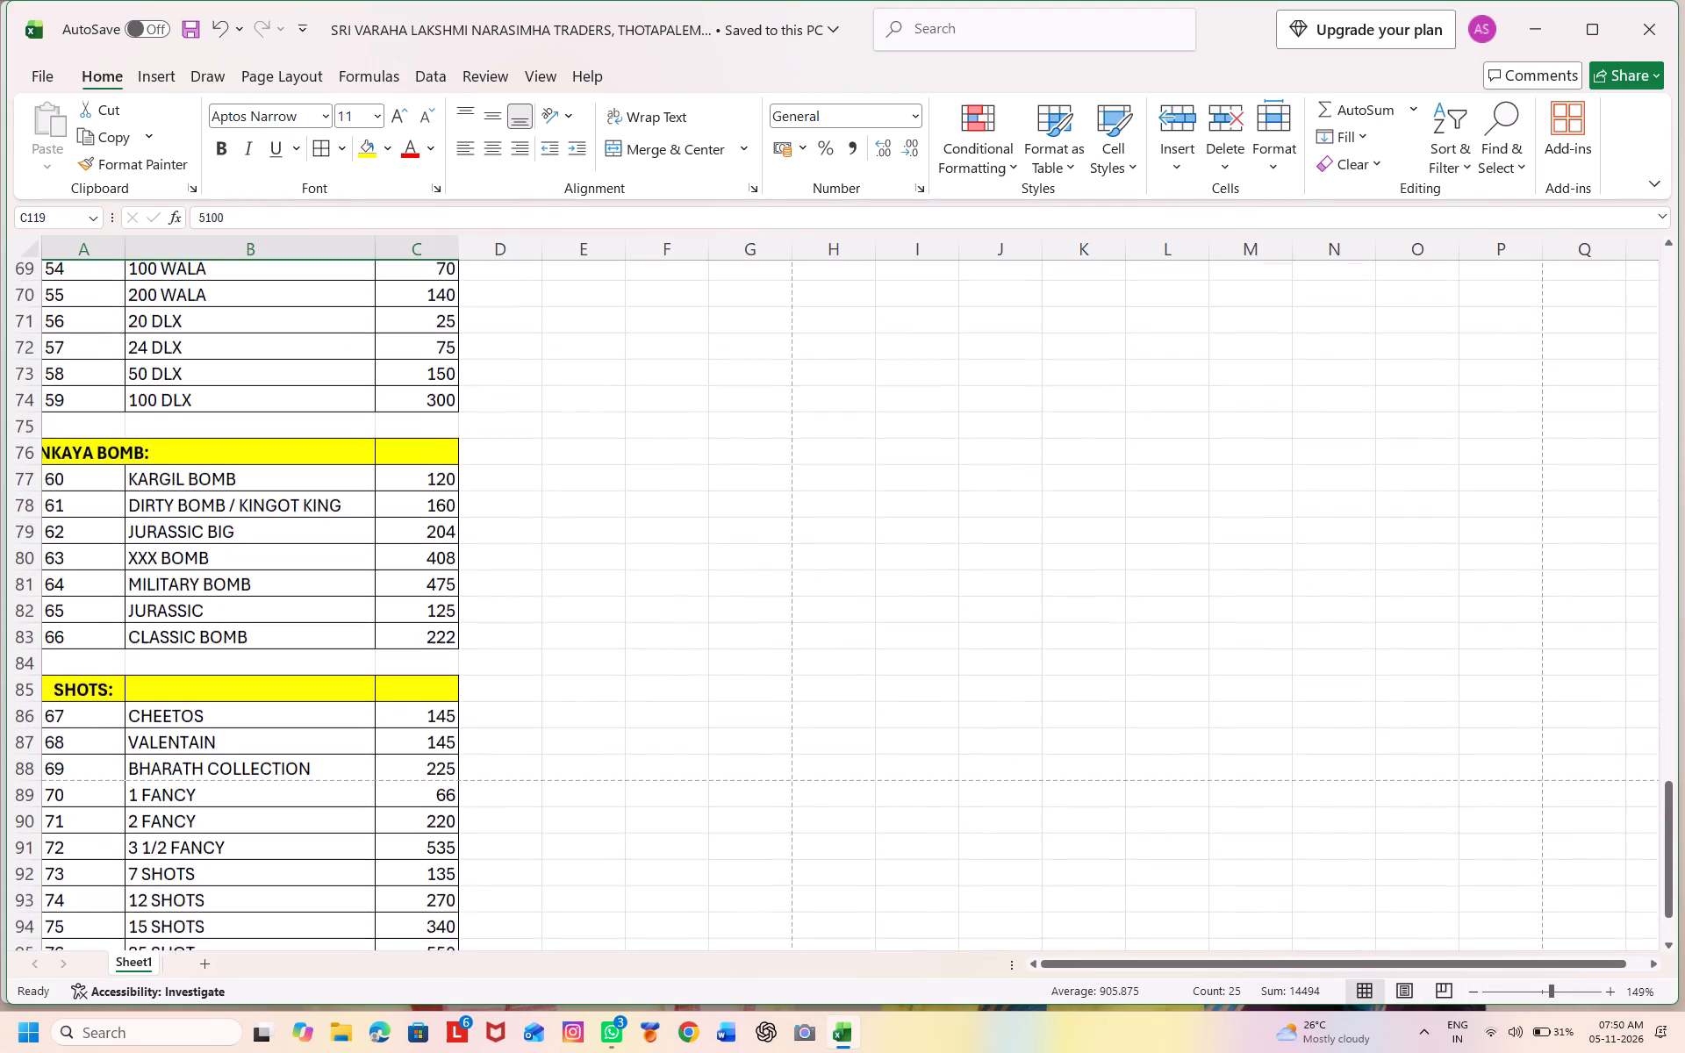
pyautogui.scroll(7, 522, 261)
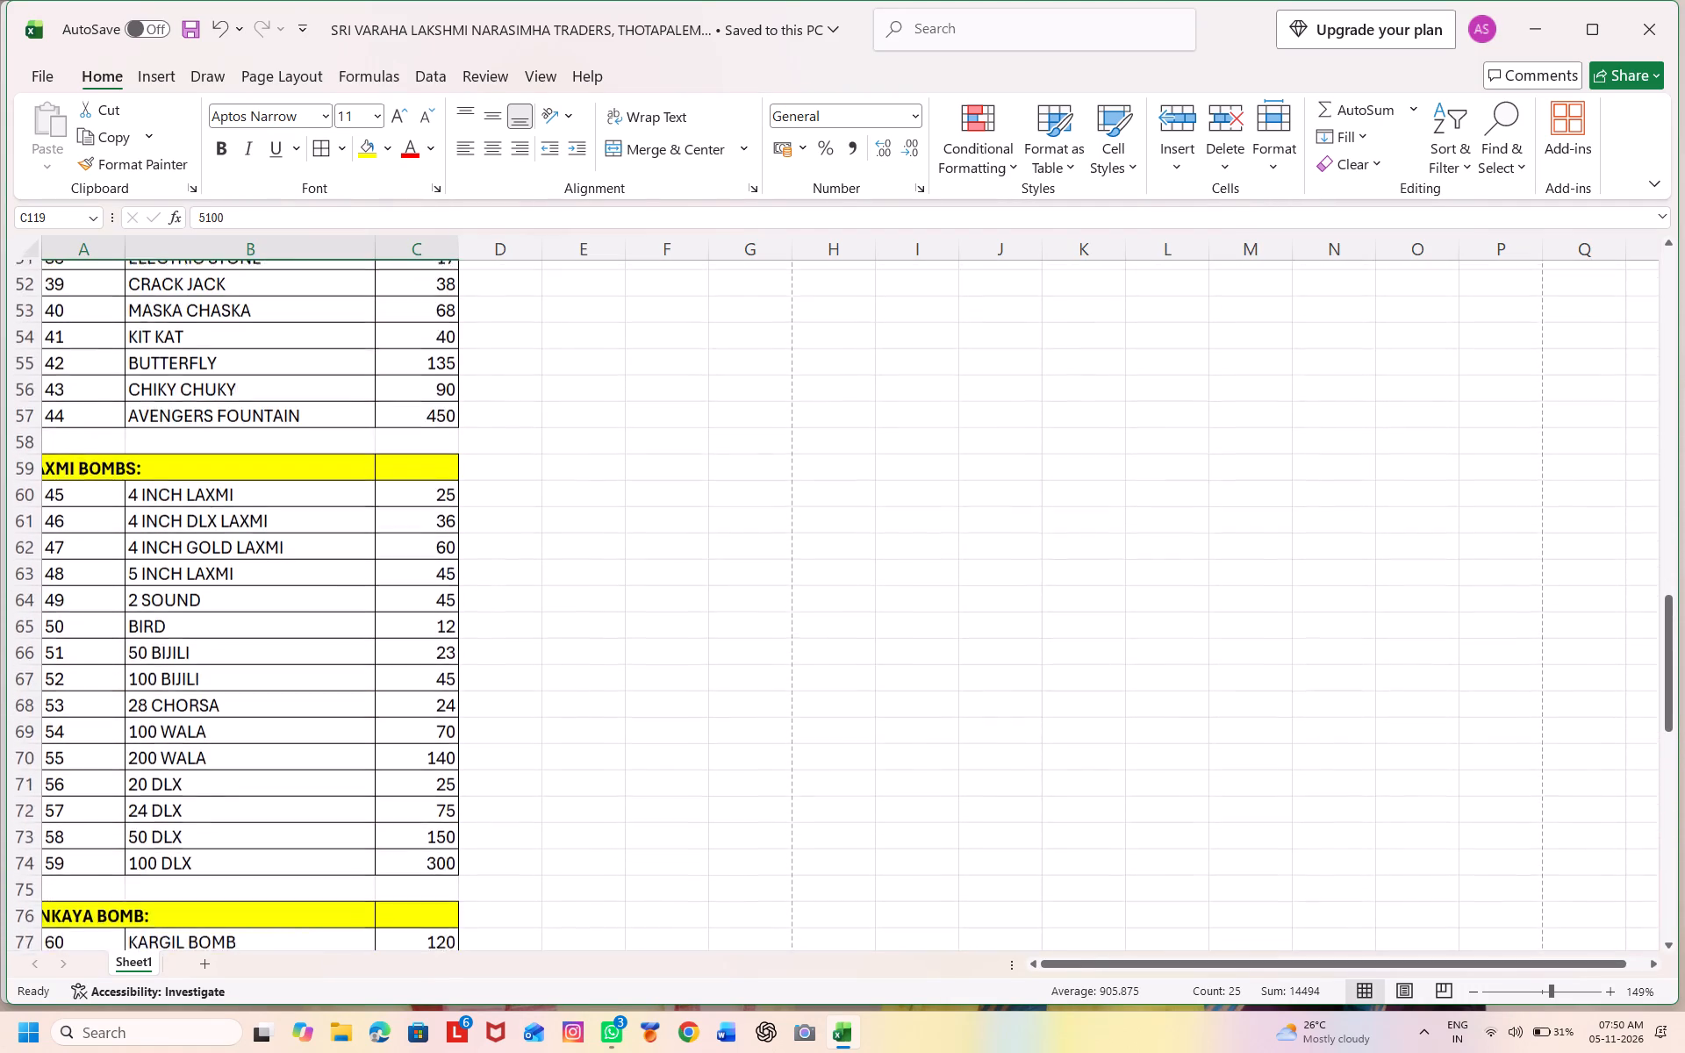
pyautogui.scroll(1, 522, 261)
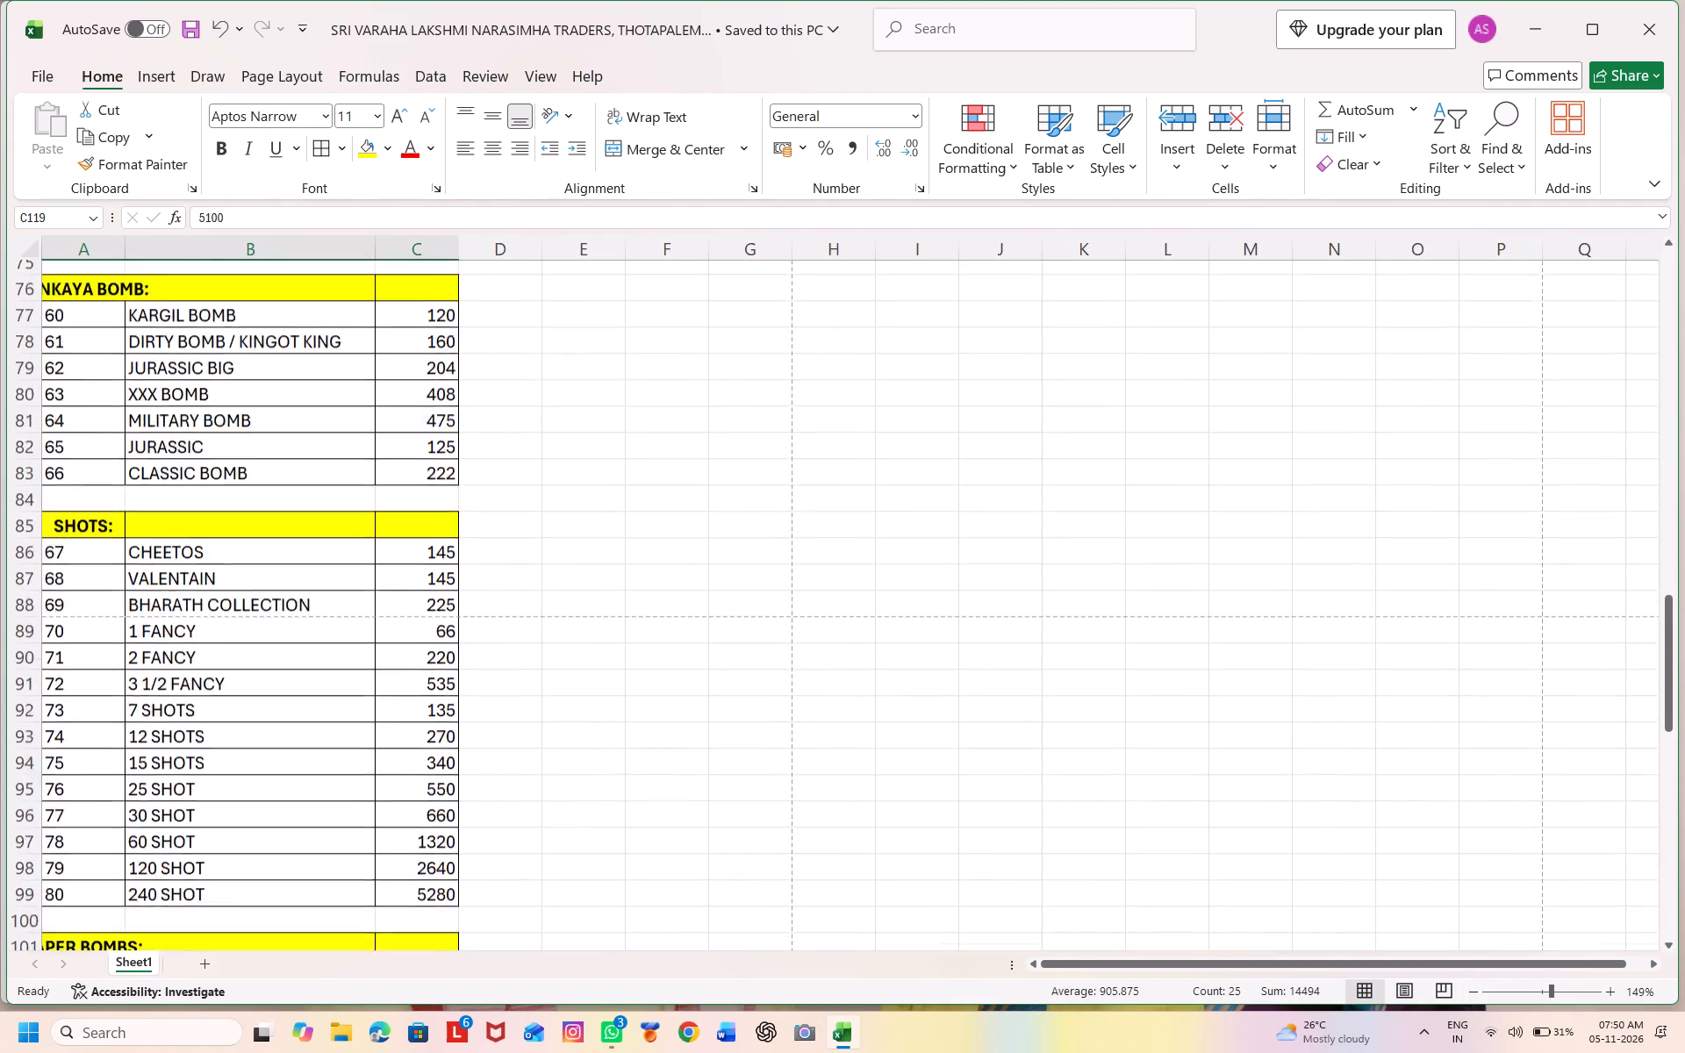
pyautogui.scroll(6, 522, 261)
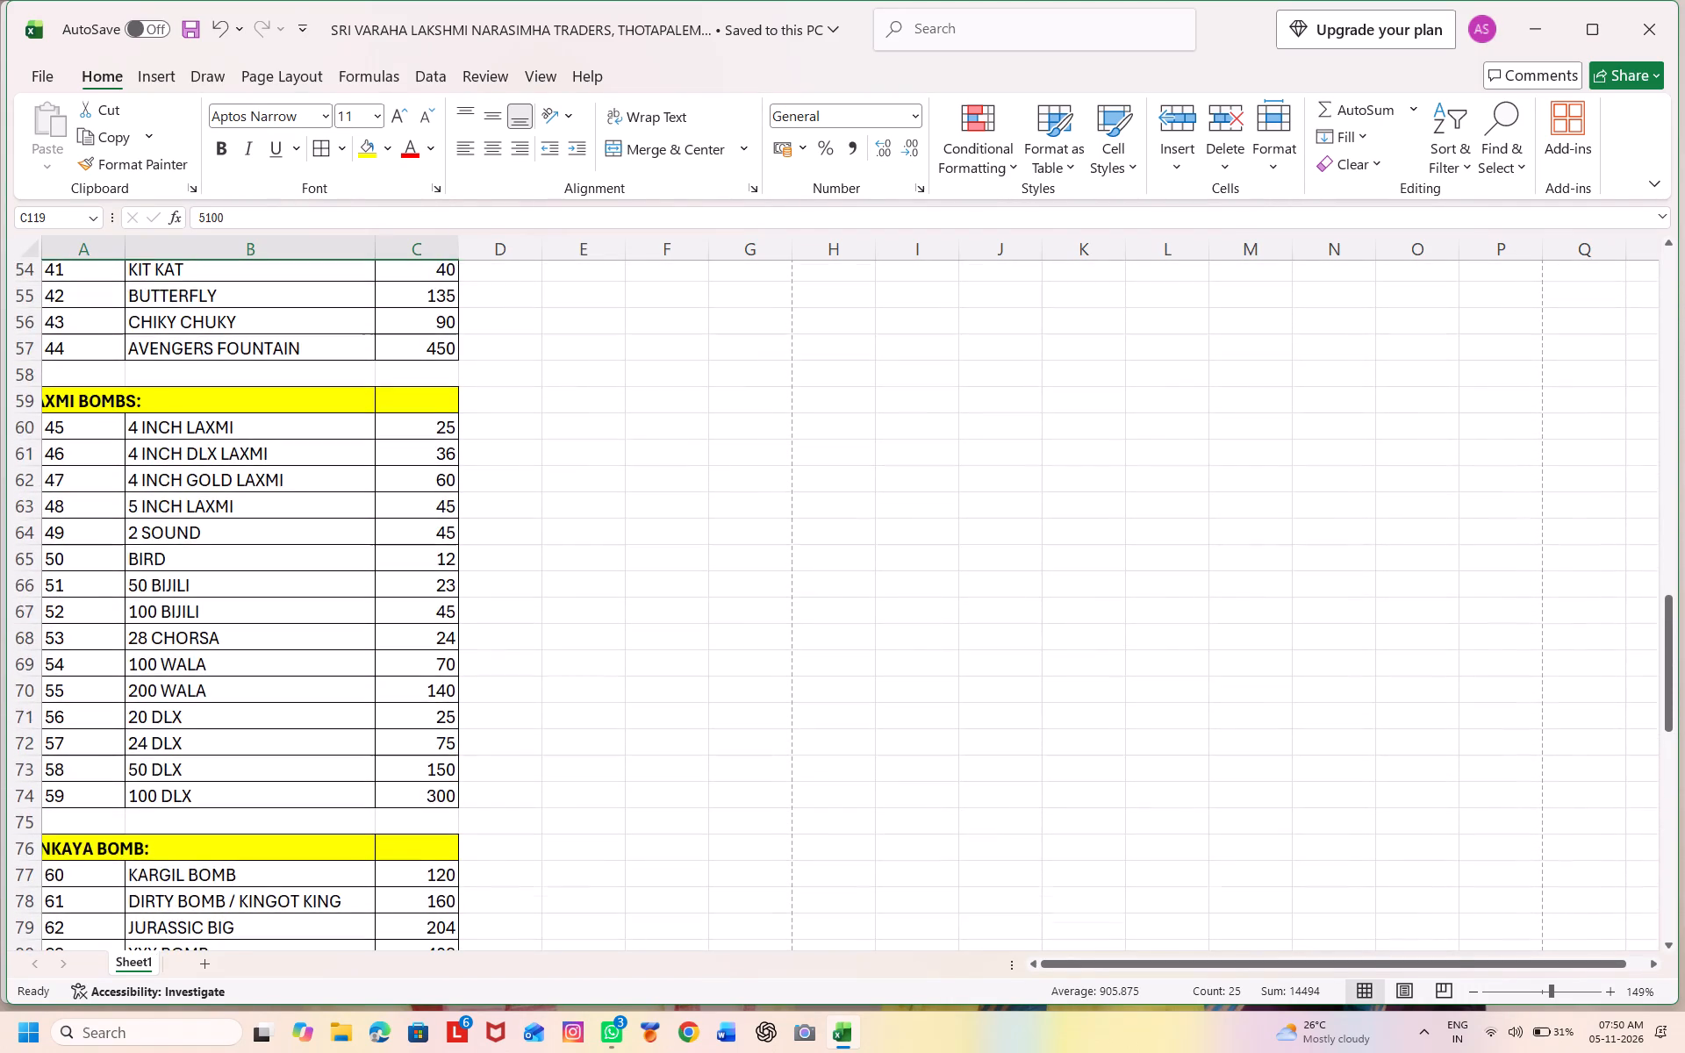
pyautogui.scroll(6, 522, 261)
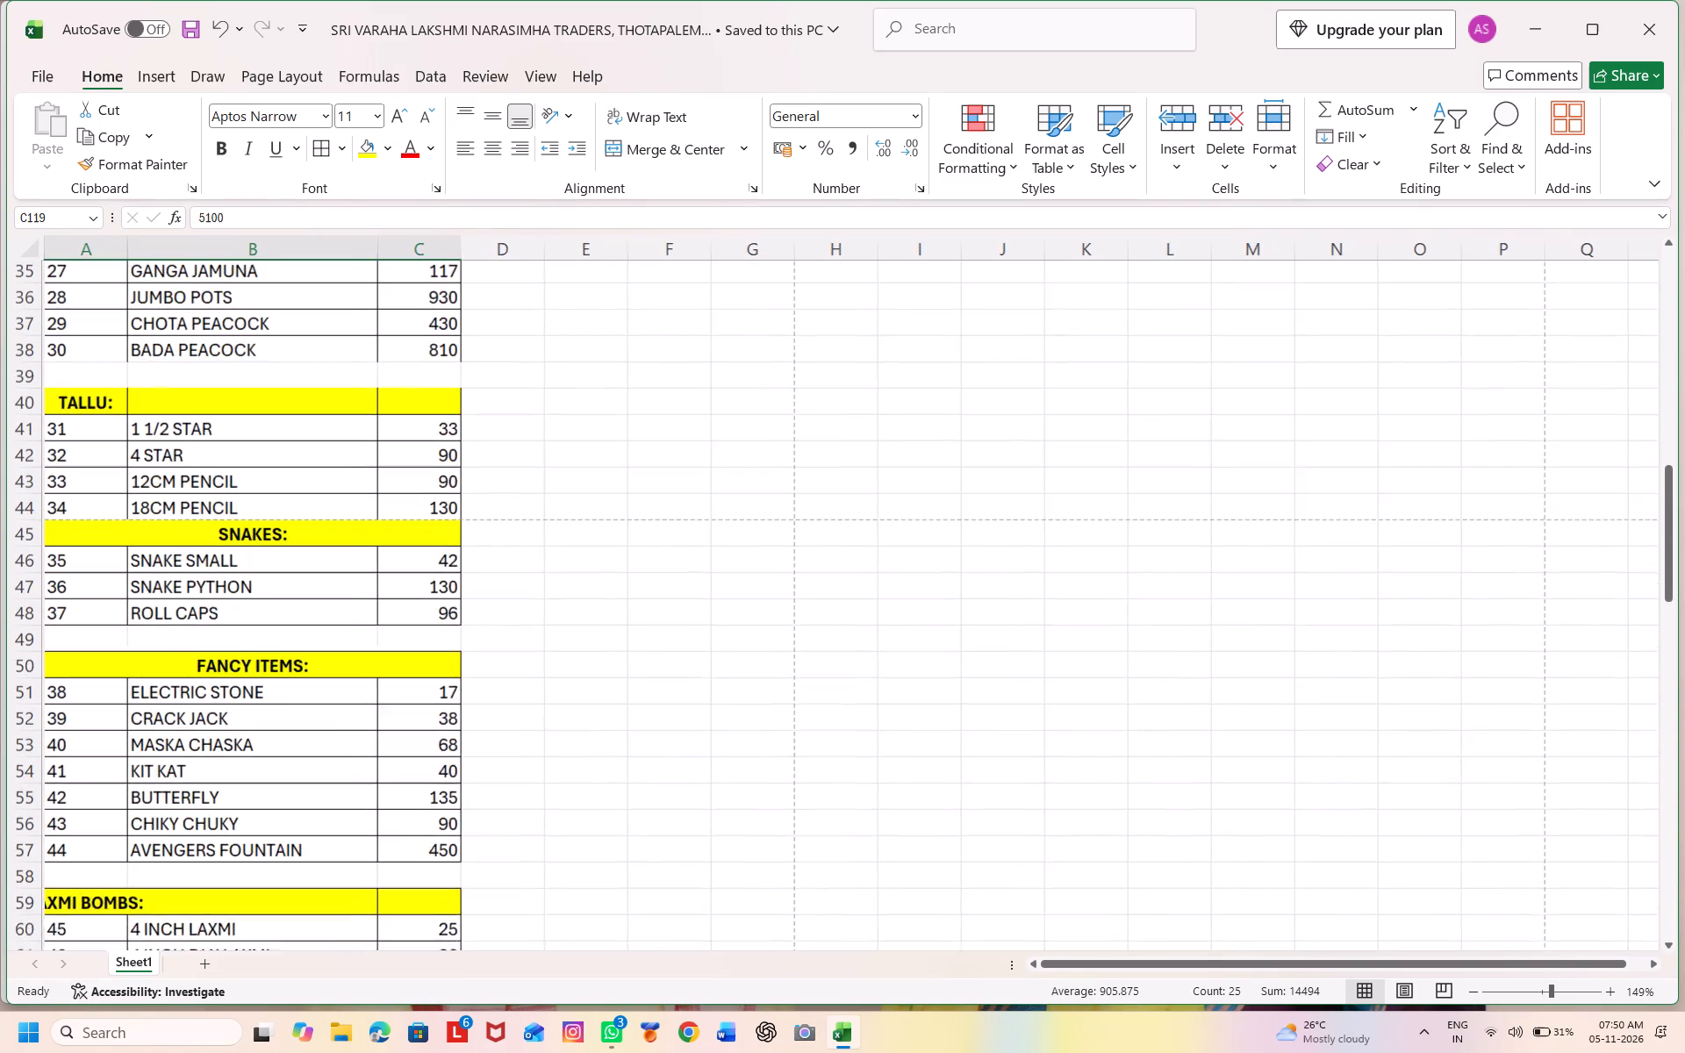
pyautogui.scroll(1, 522, 261)
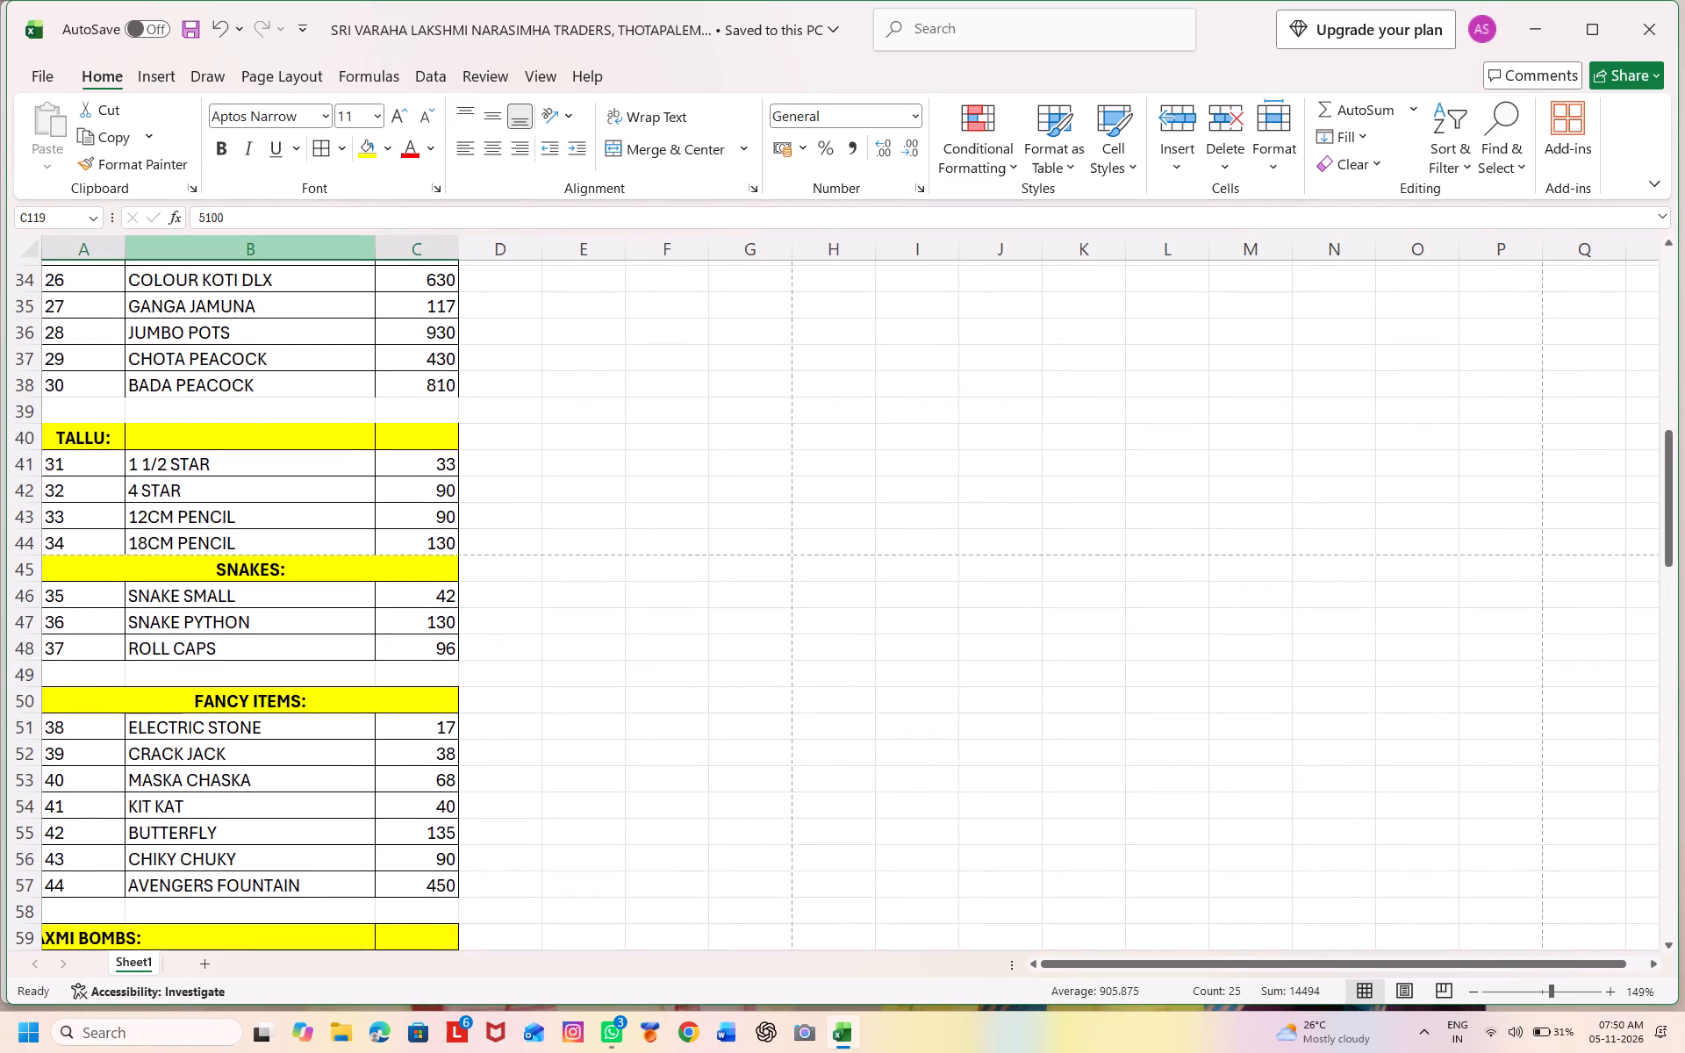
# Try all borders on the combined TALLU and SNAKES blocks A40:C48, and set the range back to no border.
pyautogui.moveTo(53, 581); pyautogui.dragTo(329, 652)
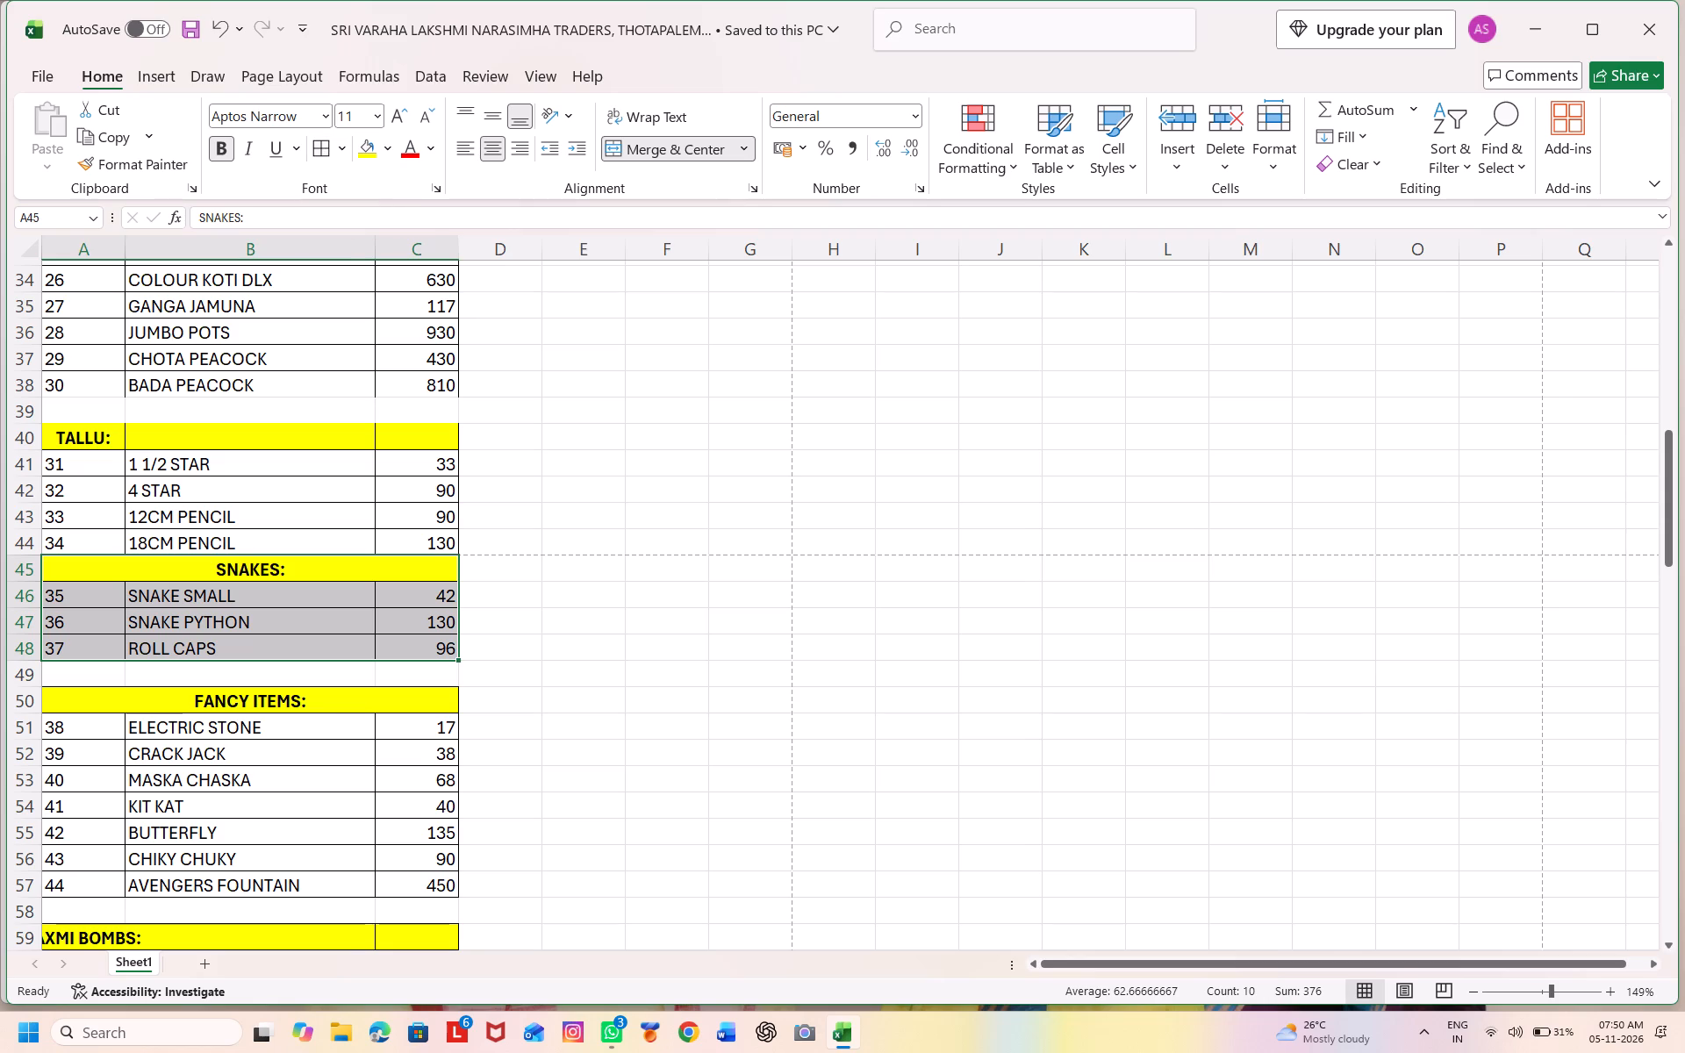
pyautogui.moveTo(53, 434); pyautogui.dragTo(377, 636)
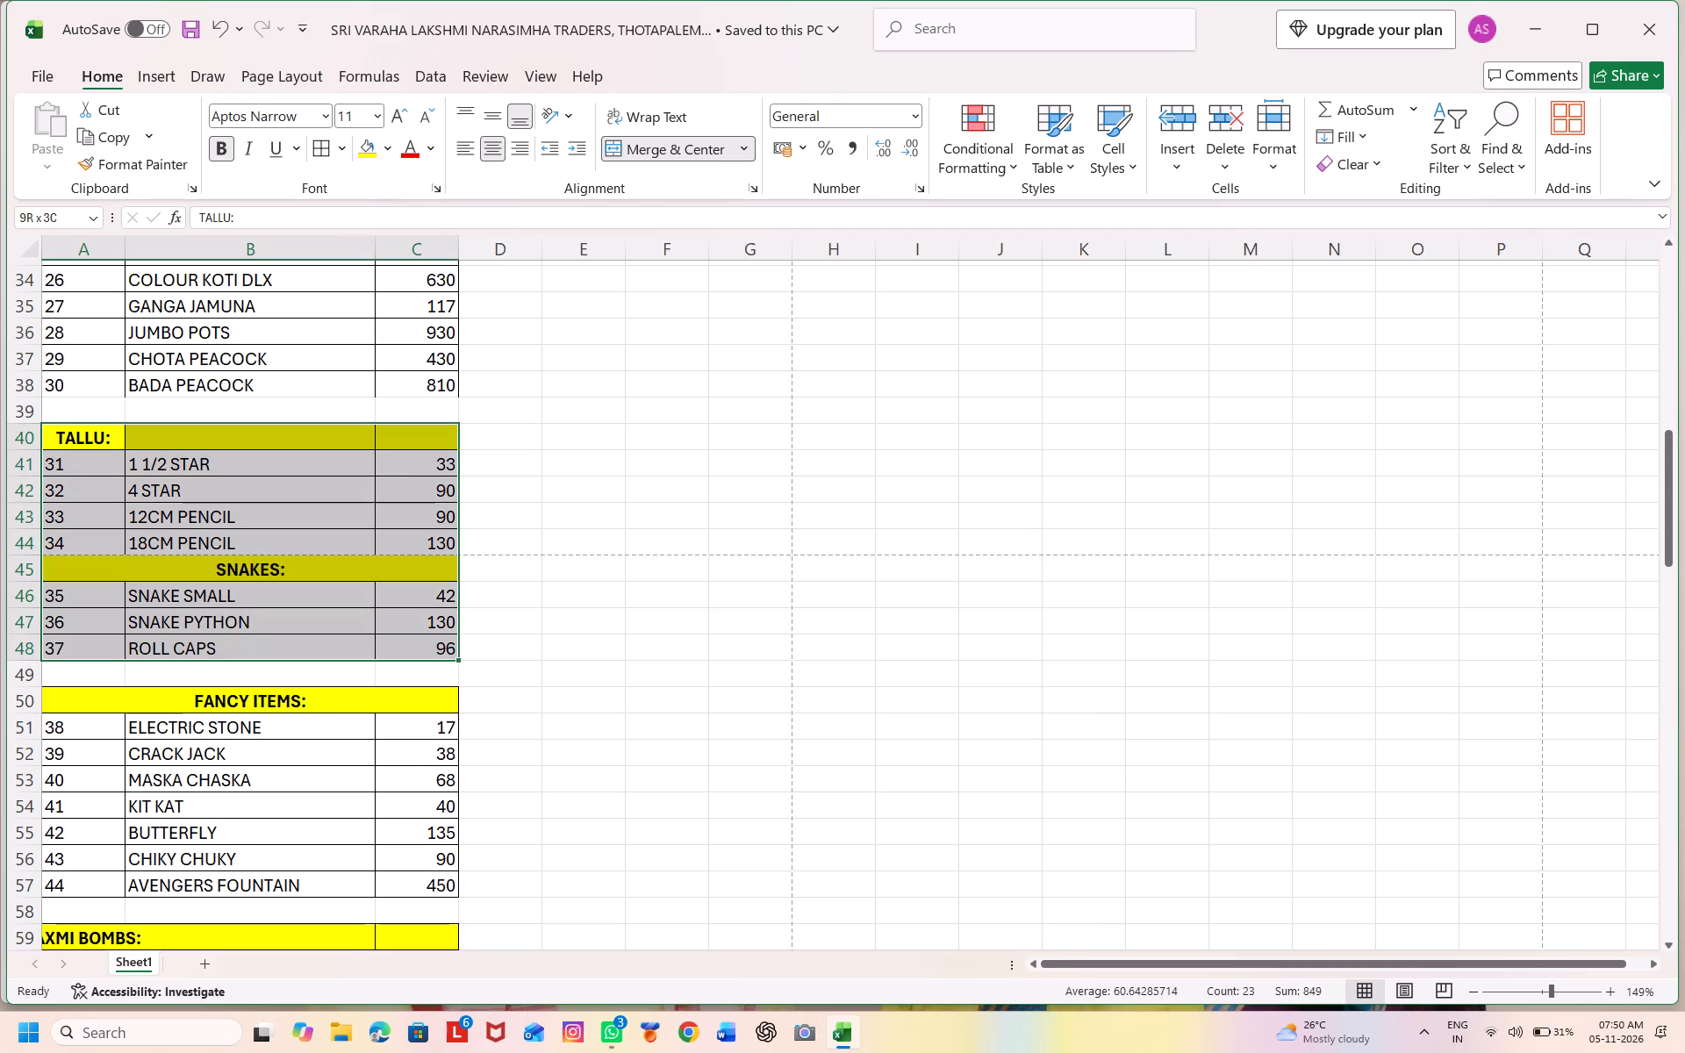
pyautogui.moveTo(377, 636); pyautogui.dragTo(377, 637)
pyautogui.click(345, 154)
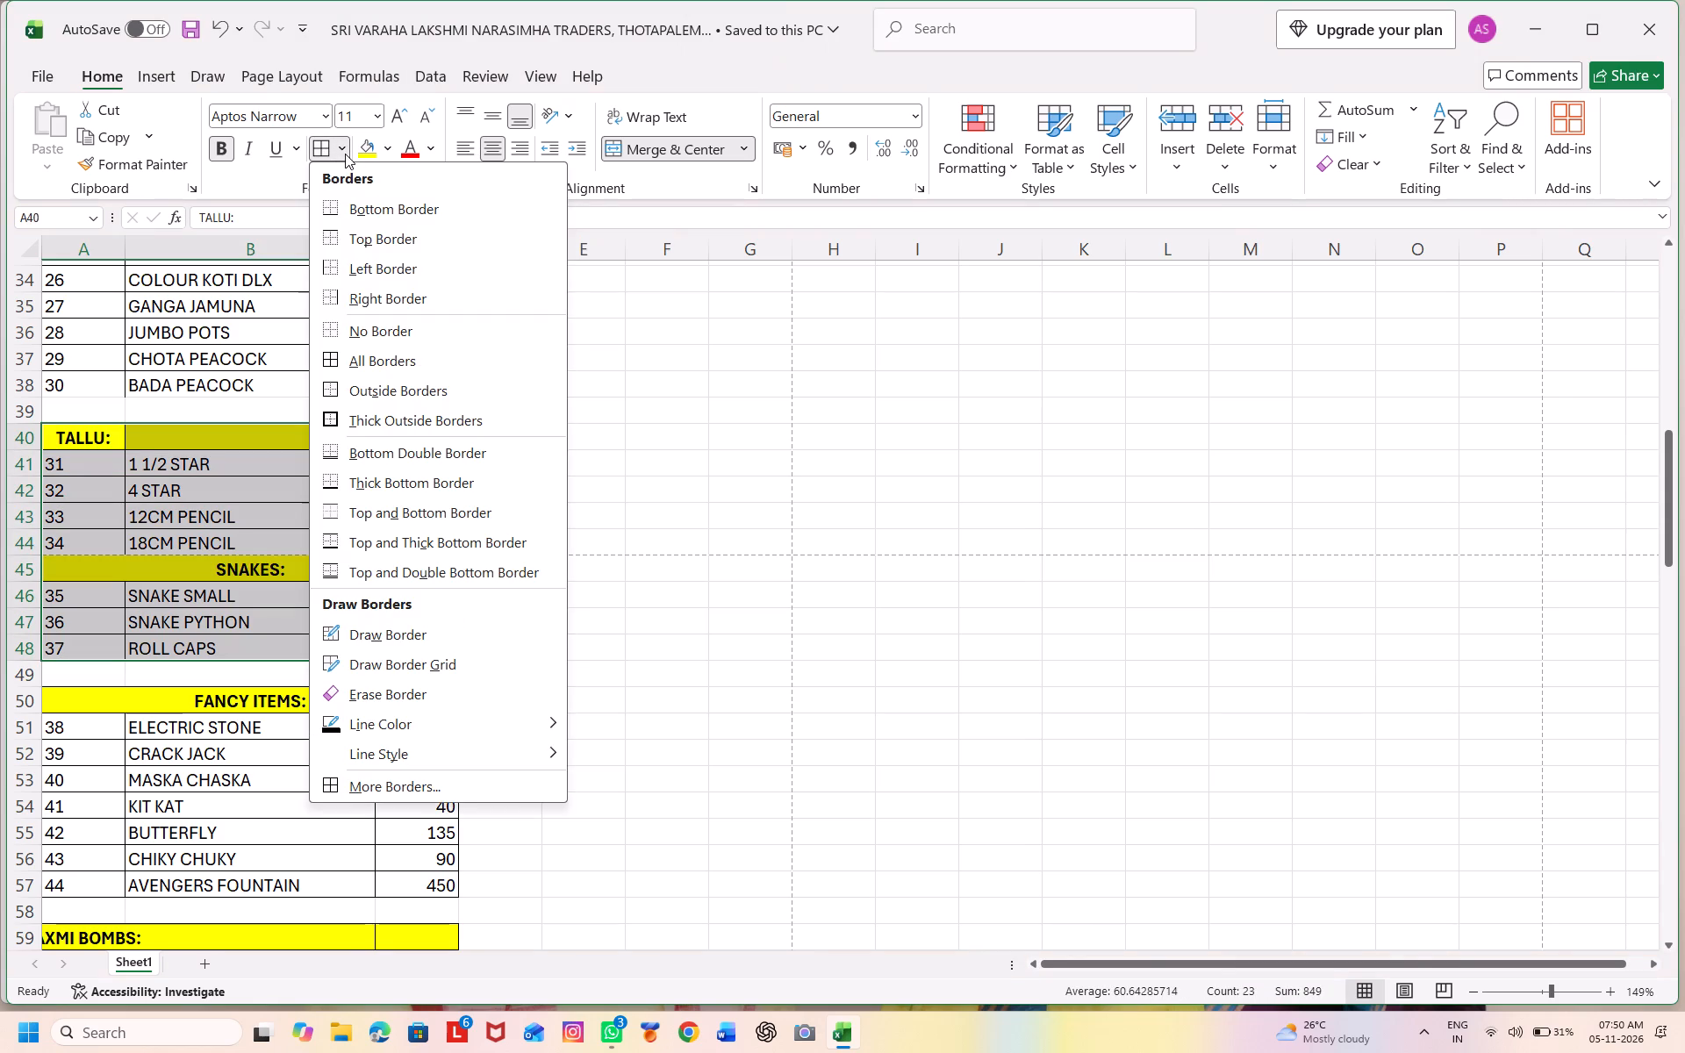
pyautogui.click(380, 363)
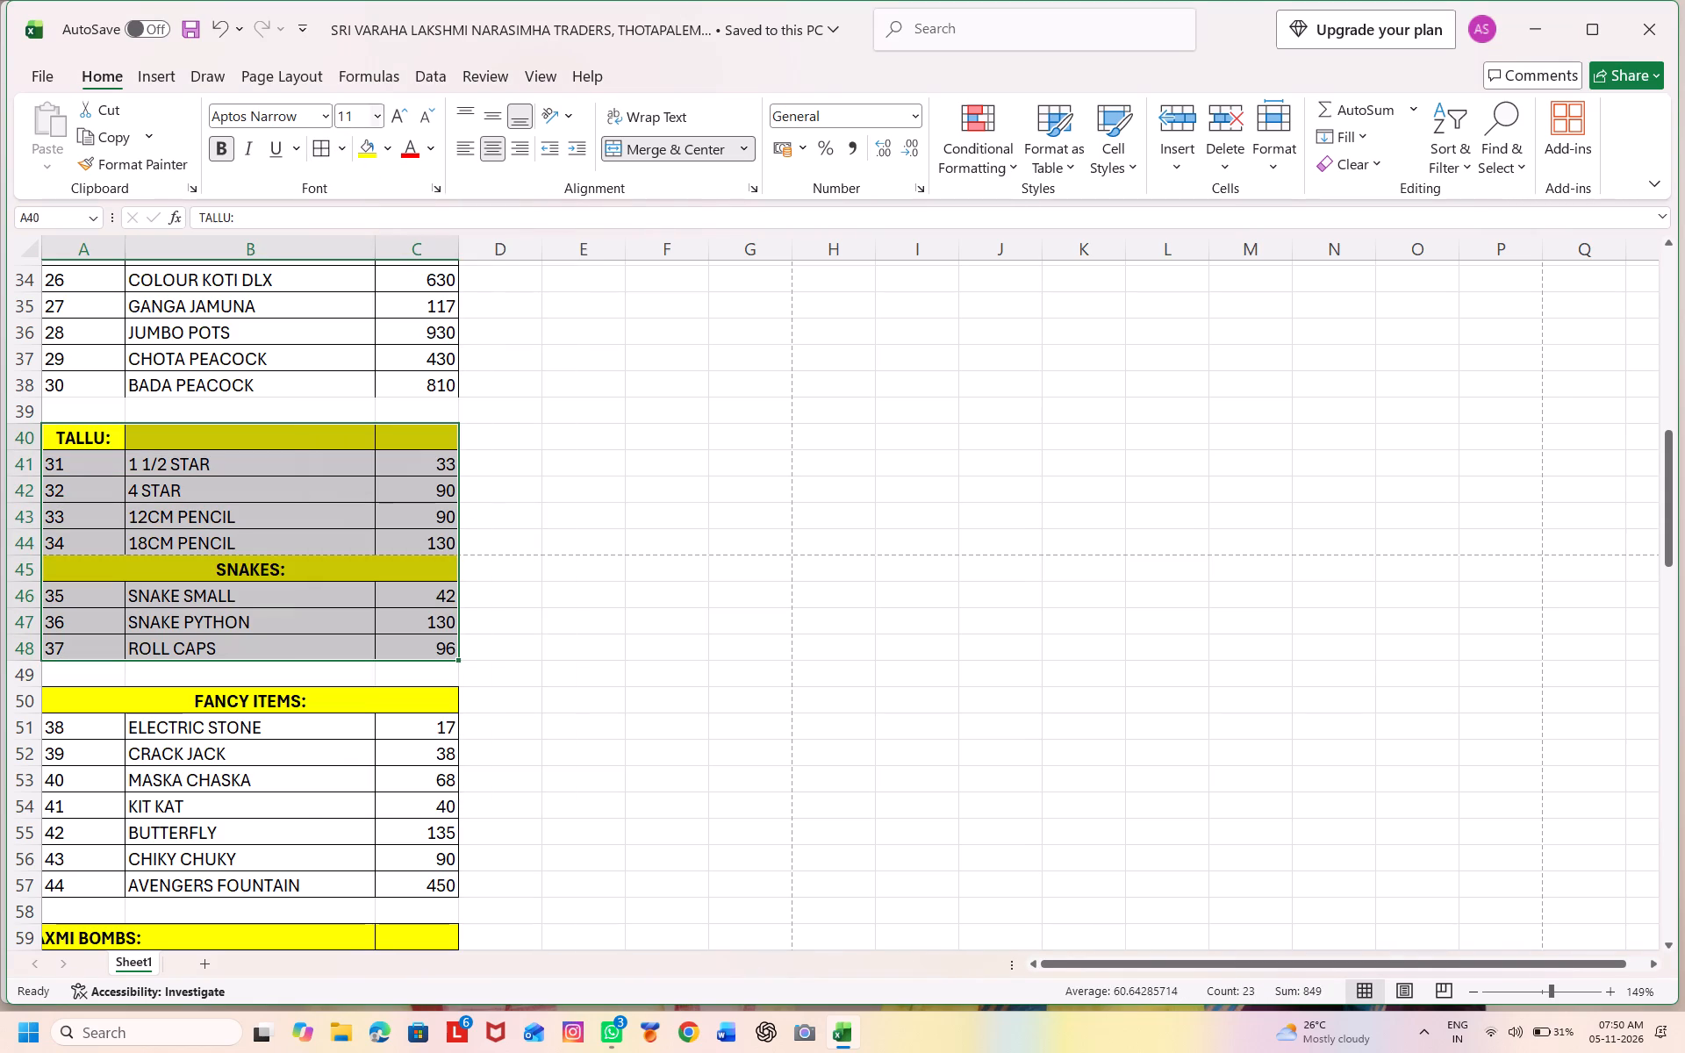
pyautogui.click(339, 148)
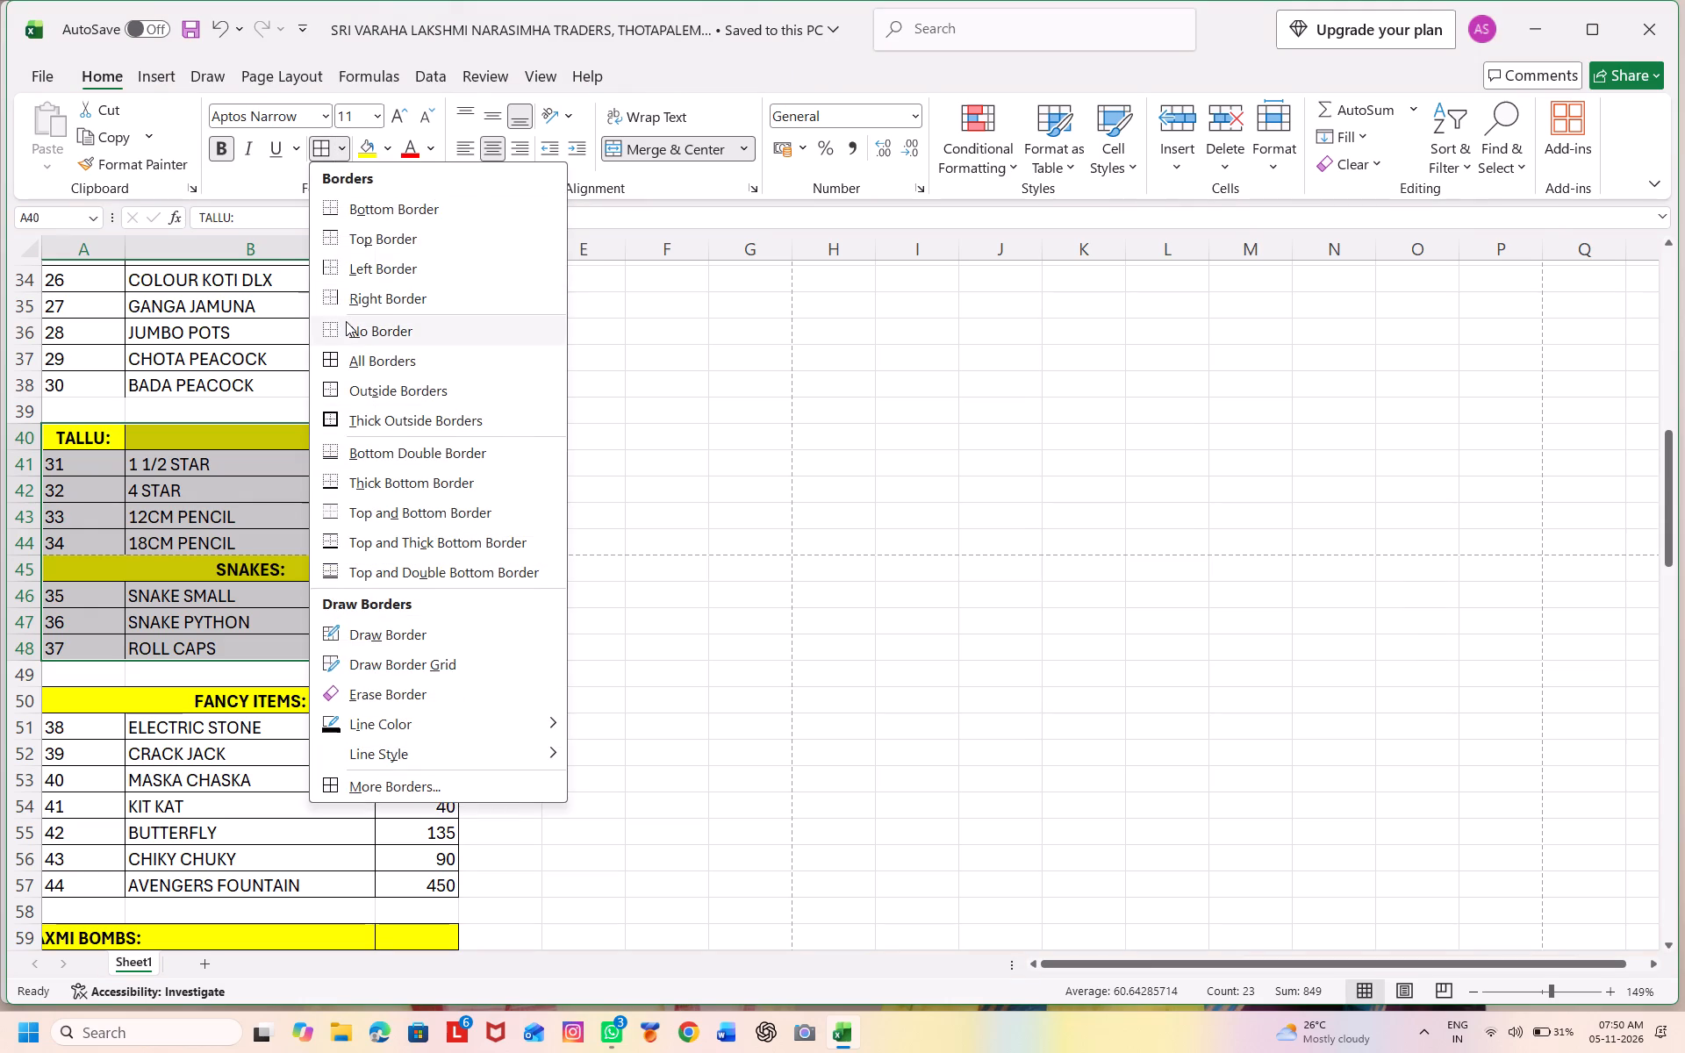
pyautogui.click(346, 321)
# Apply all borders to the TALLU block A40:C44 and the SNAKES block A45:C48.
pyautogui.doubleClick(82, 436)
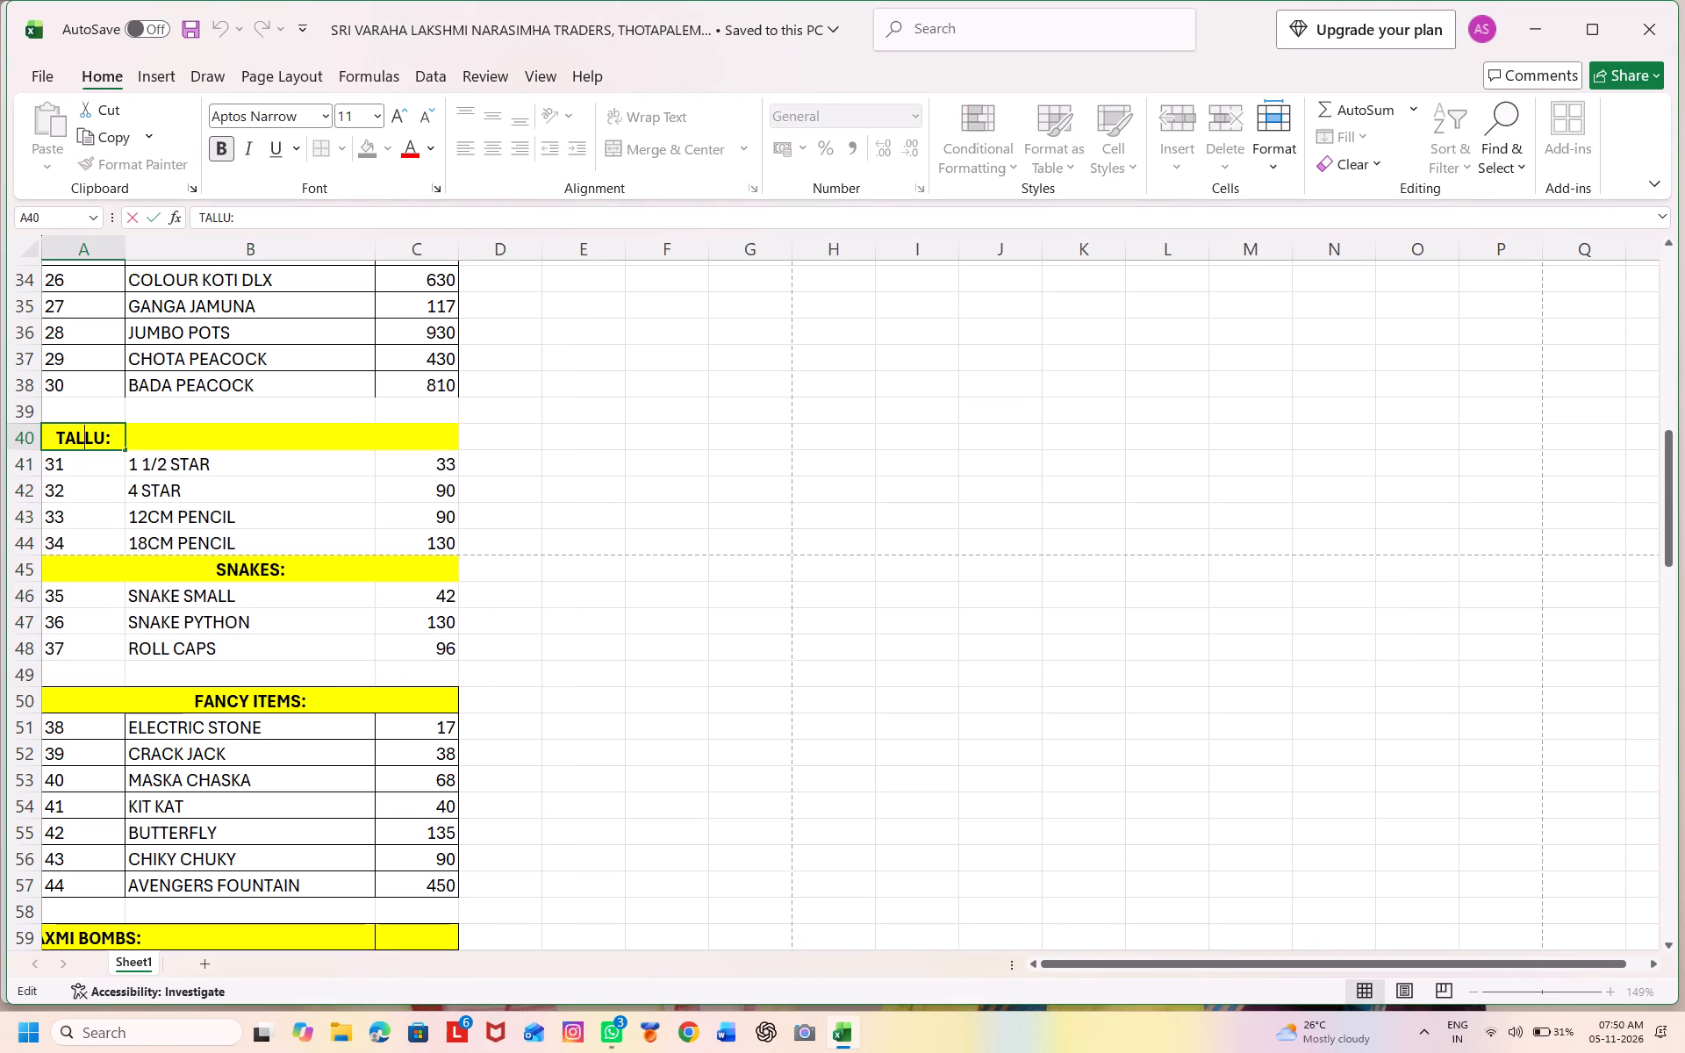
pyautogui.doubleClick(82, 436)
pyautogui.moveTo(399, 433); pyautogui.dragTo(374, 436)
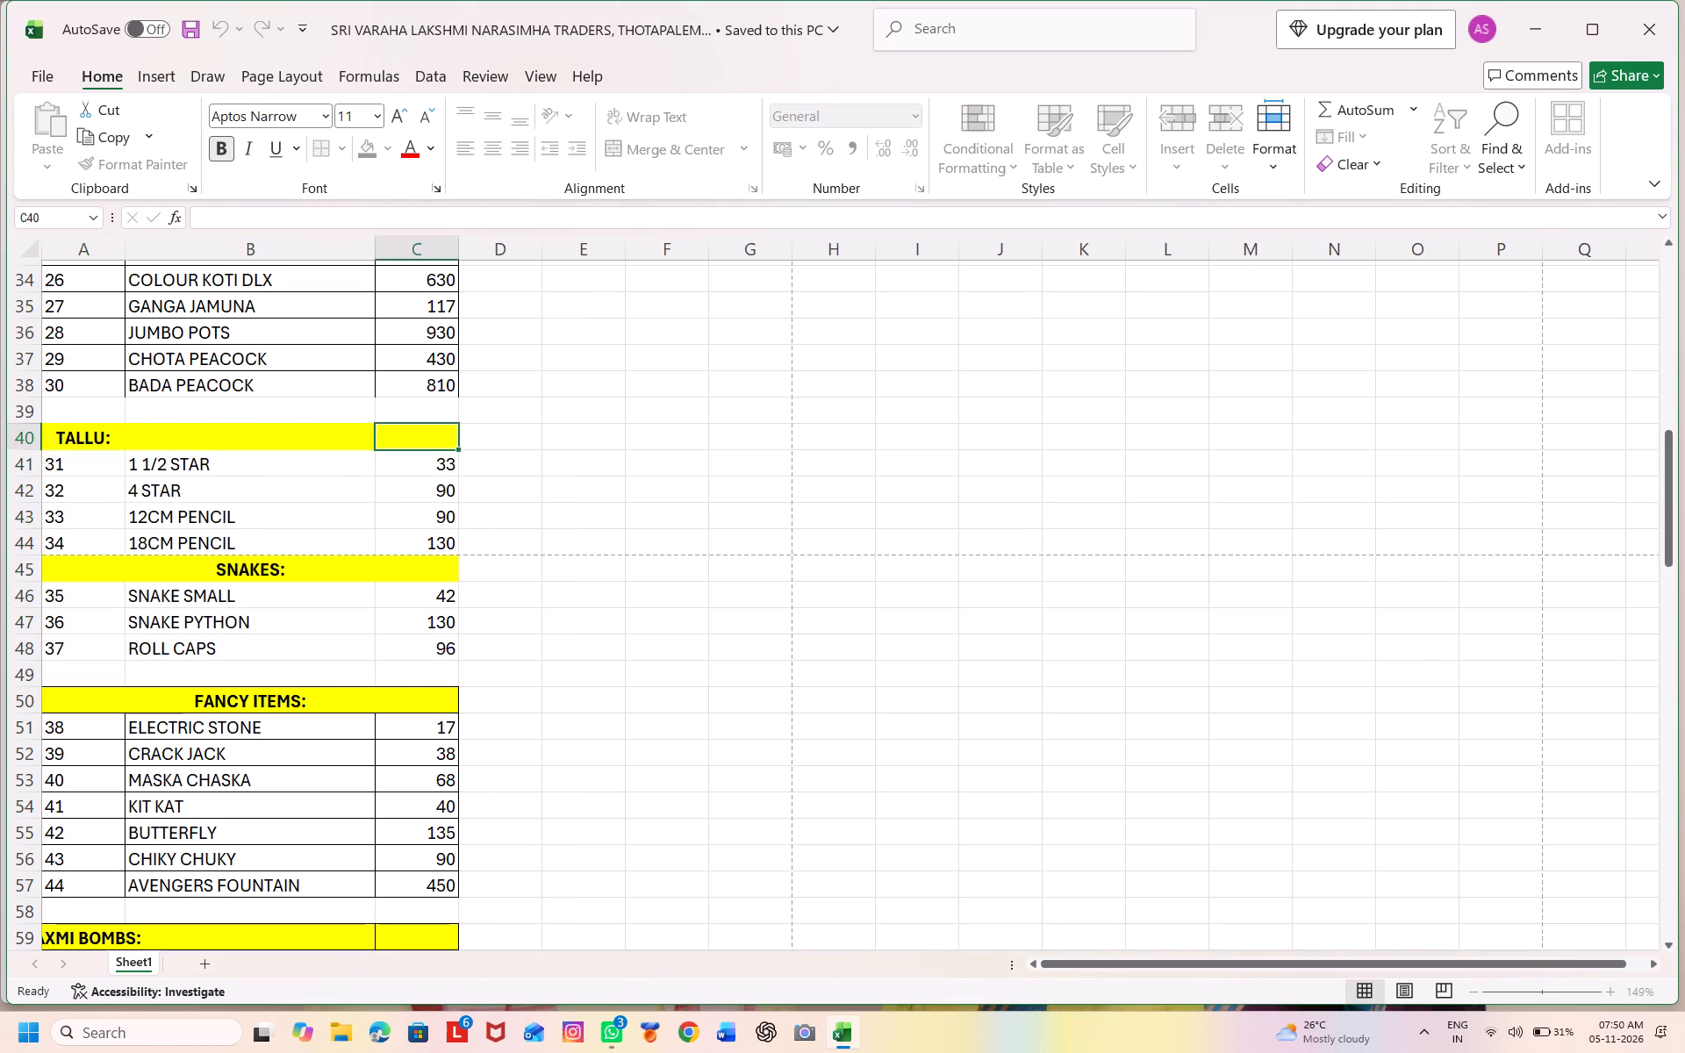
pyautogui.moveTo(374, 436); pyautogui.dragTo(110, 542)
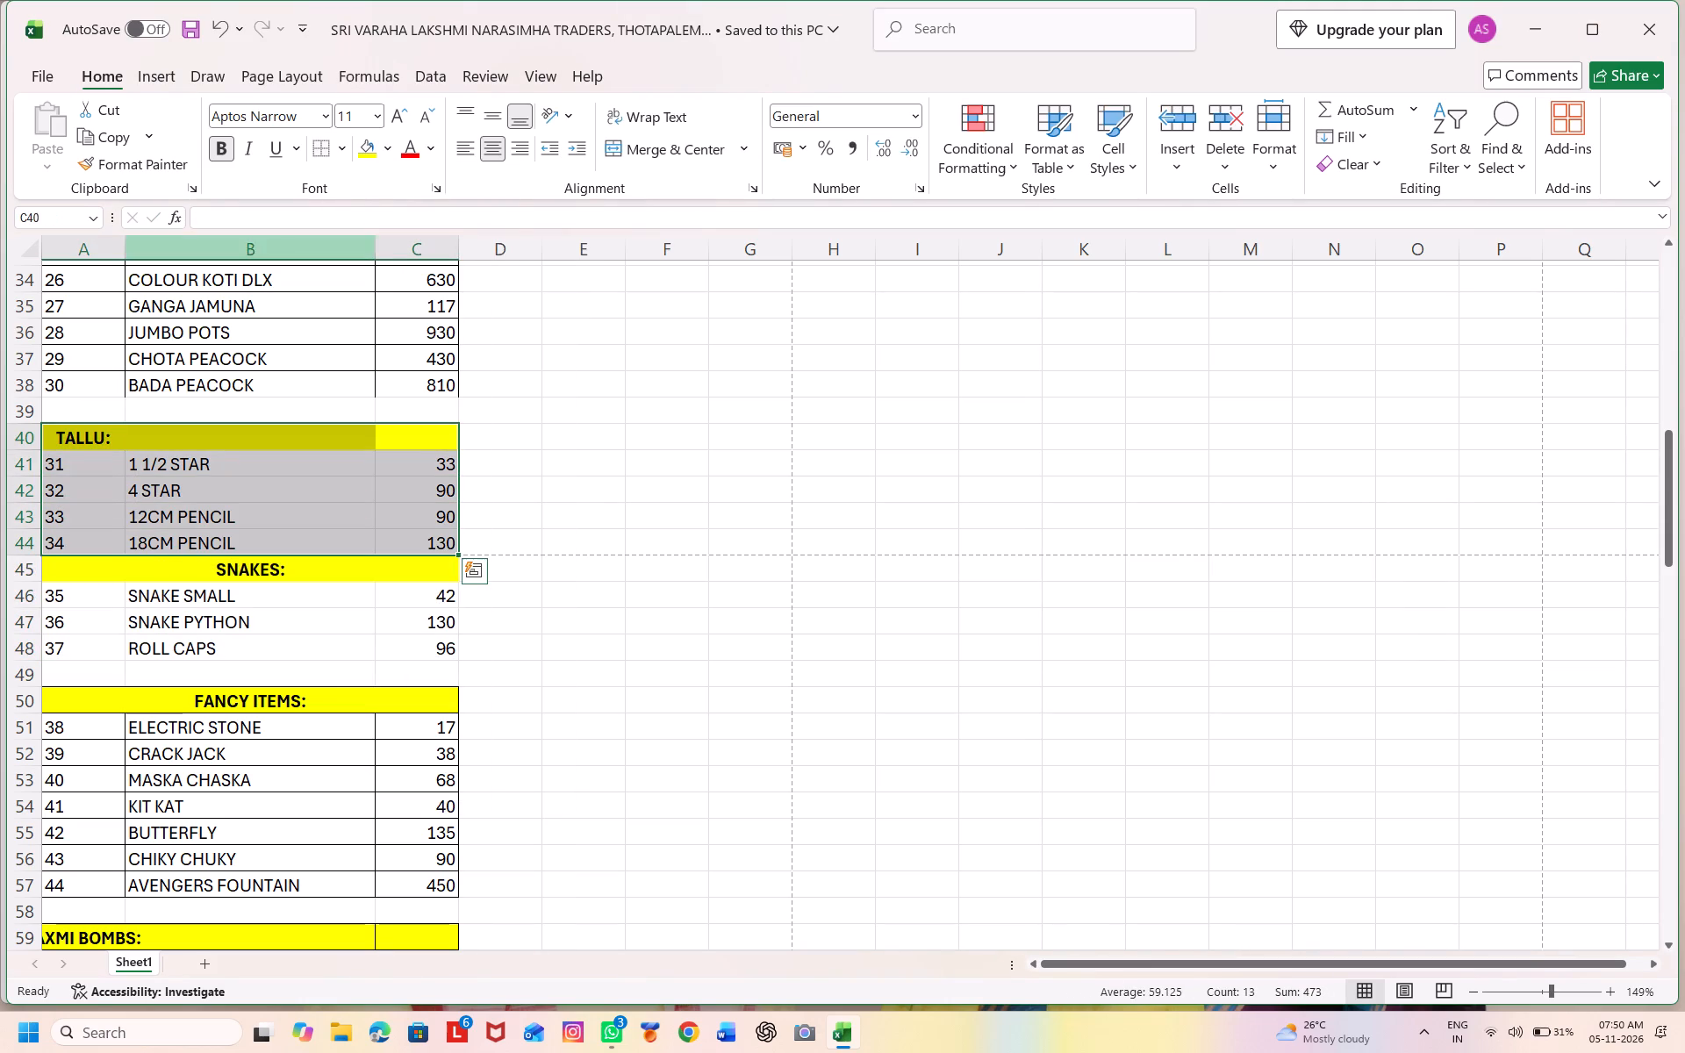
pyautogui.click(341, 140)
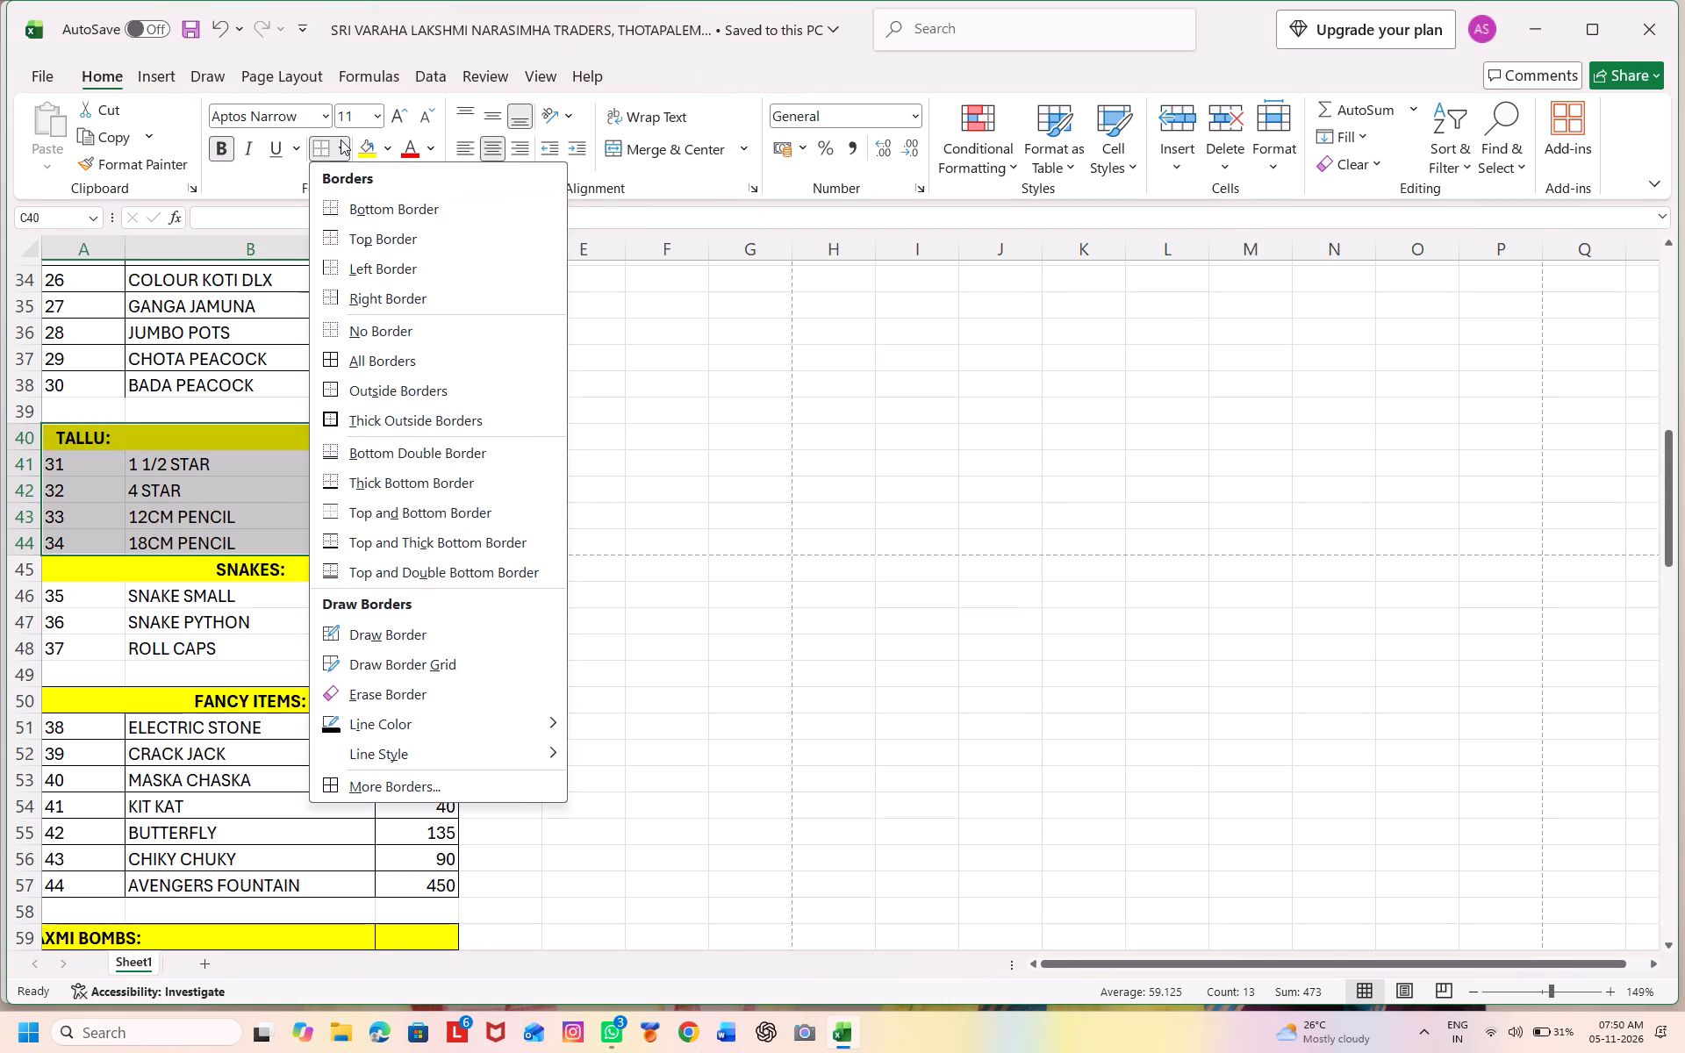
pyautogui.click(404, 358)
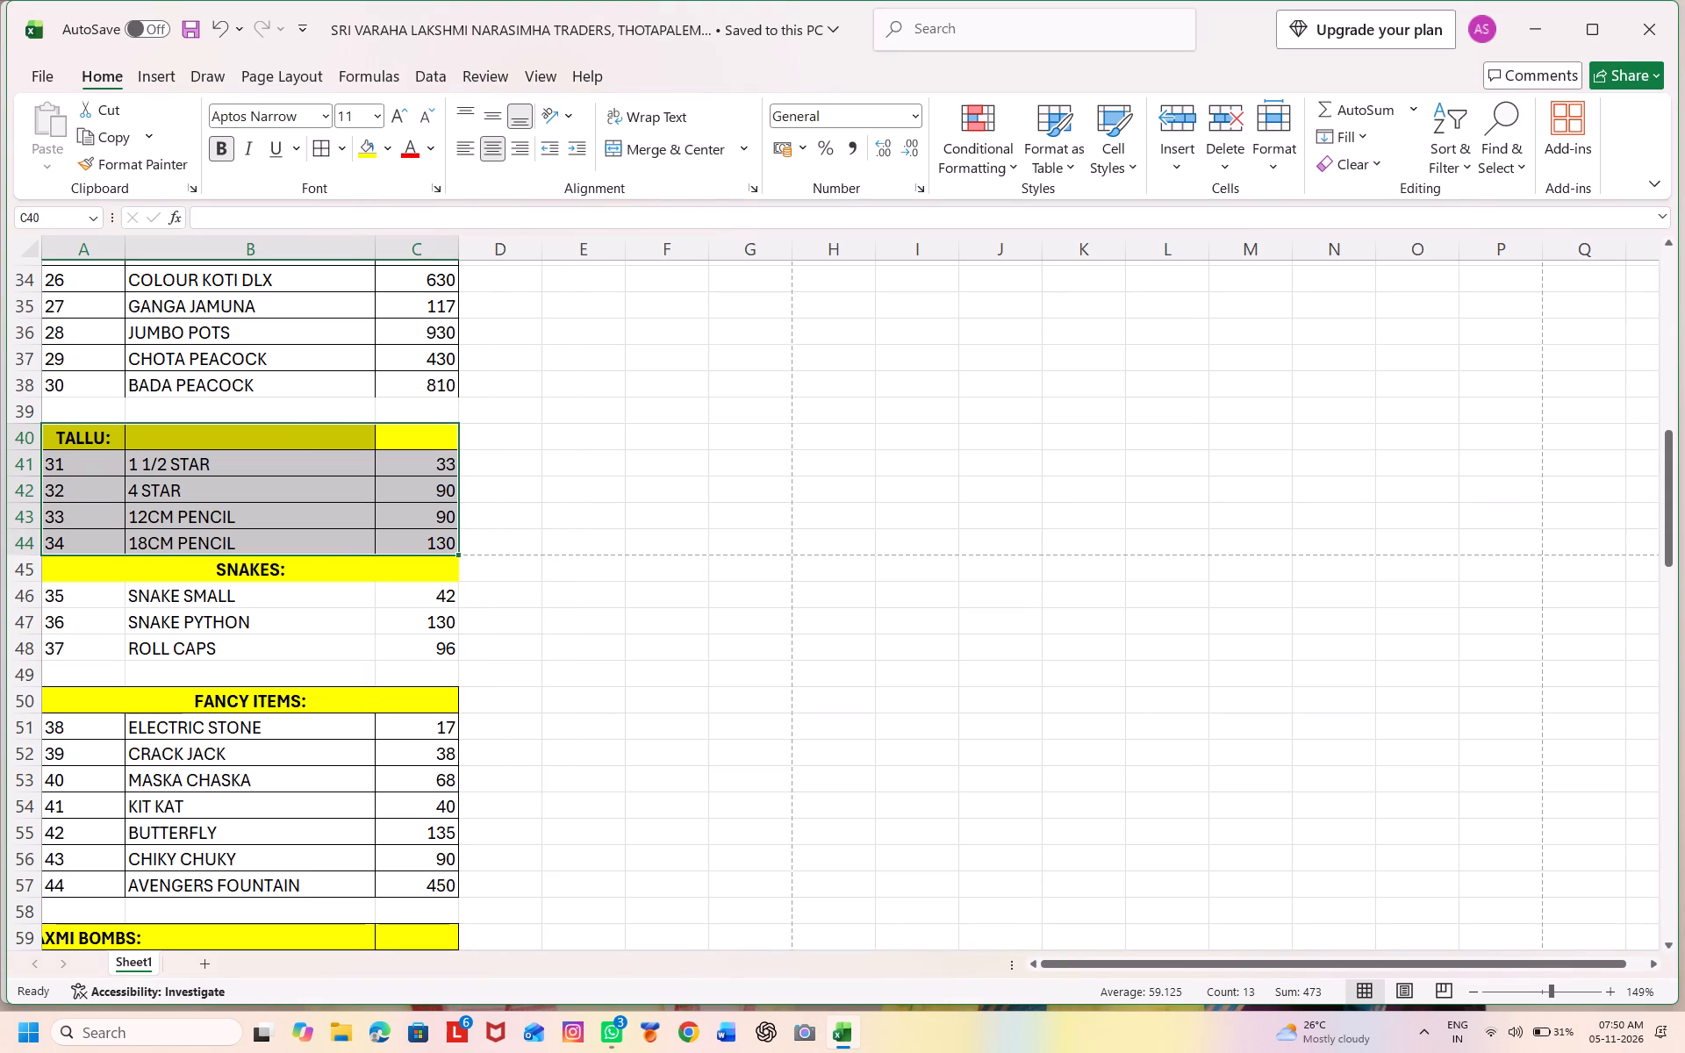
pyautogui.moveTo(67, 573); pyautogui.dragTo(288, 648)
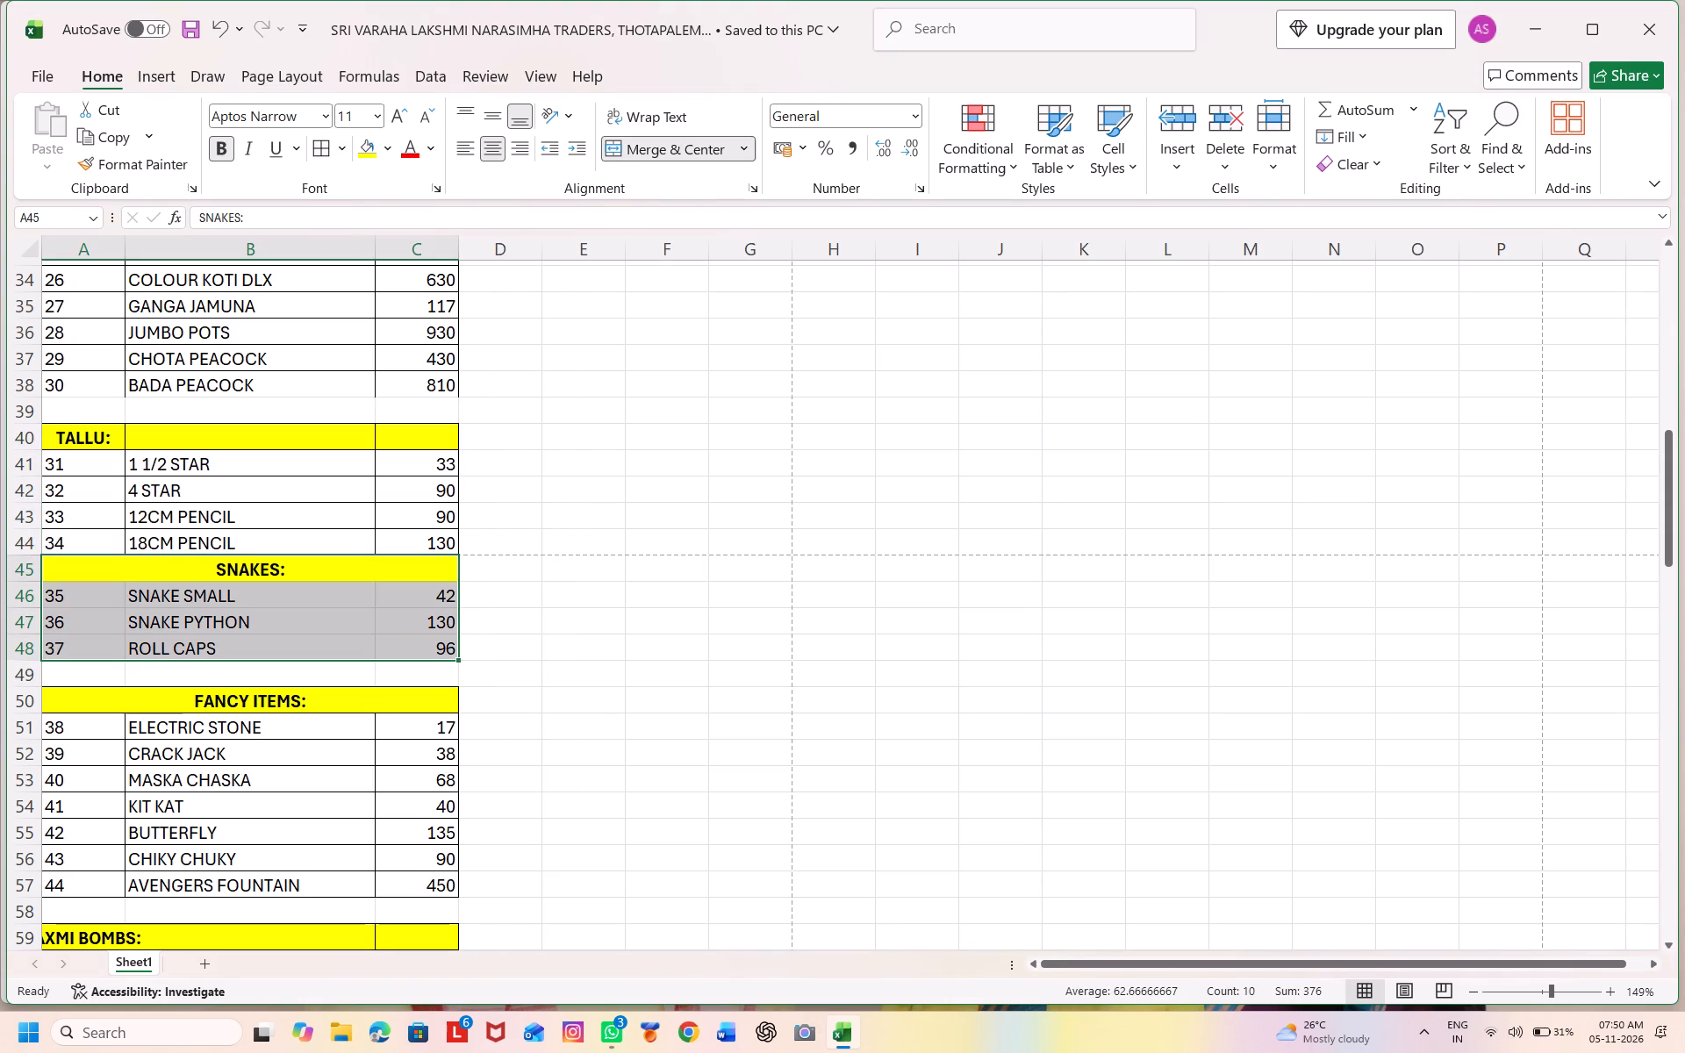
pyautogui.click(320, 157)
pyautogui.click(588, 467)
# Apply all borders to the FLOWER POTS block A29:C38 and the GROUND CHAKKAR block A23:C27.
pyautogui.scroll(1, 521, 380)
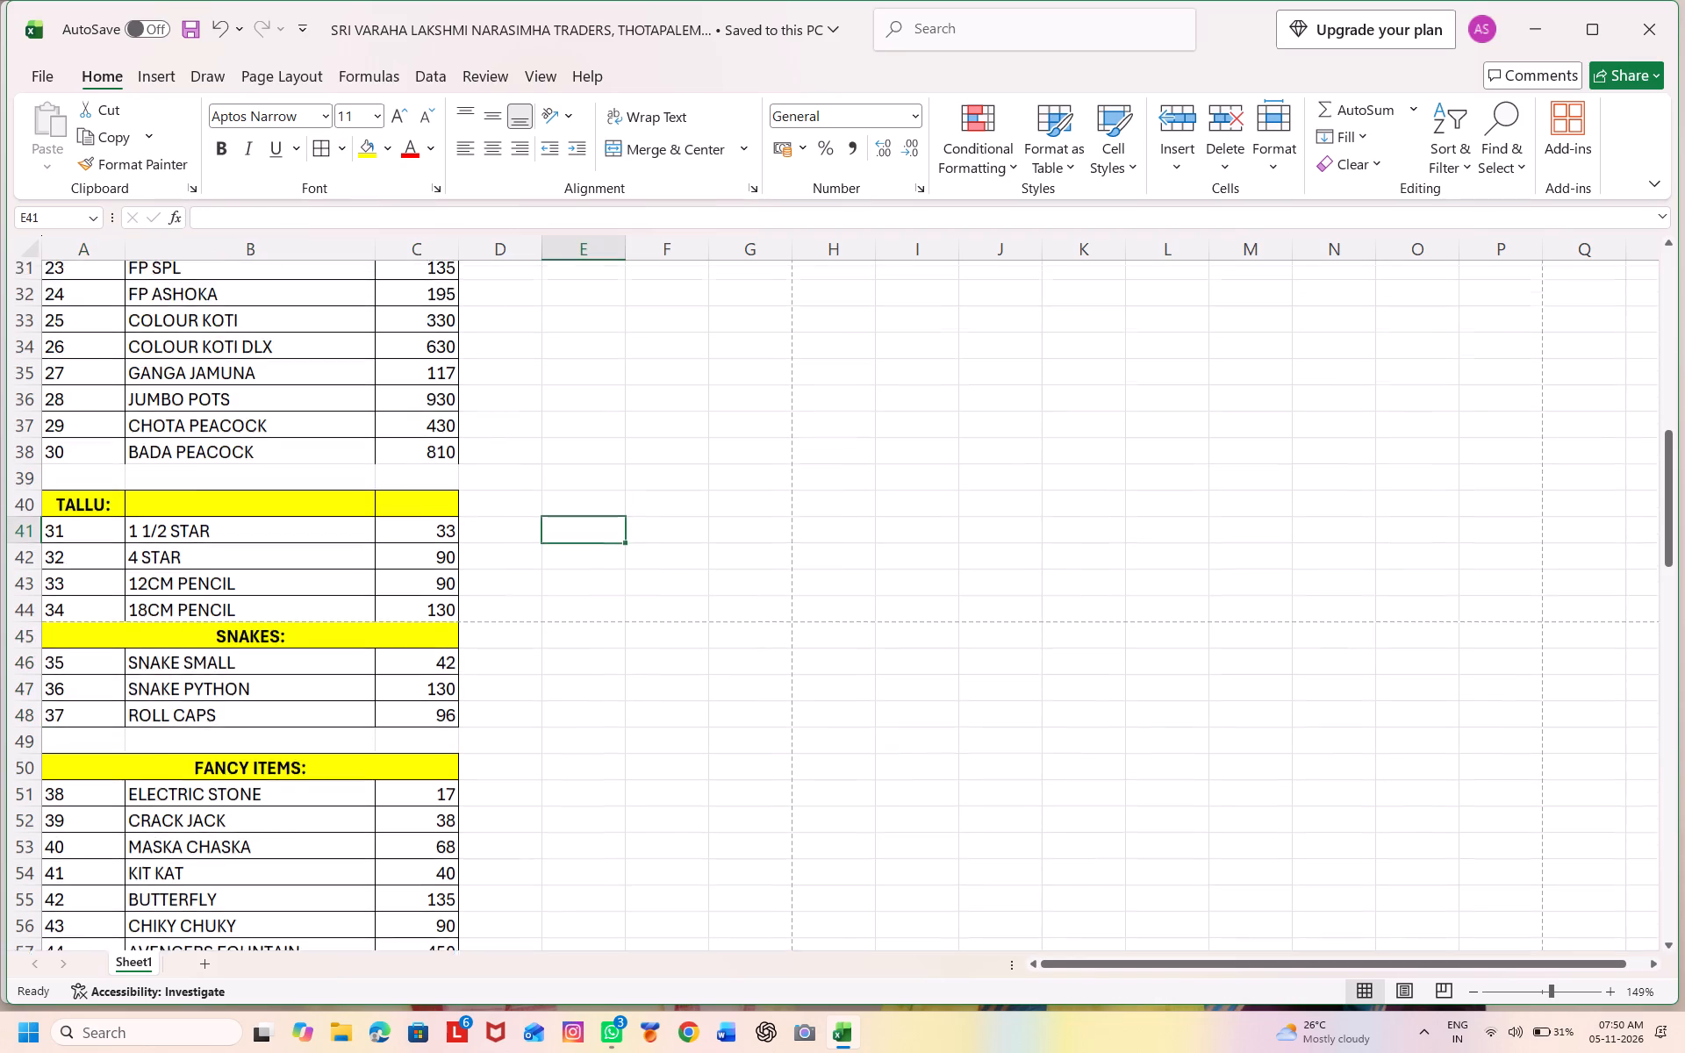
pyautogui.scroll(2, 521, 380)
pyautogui.moveTo(71, 442); pyautogui.dragTo(84, 456)
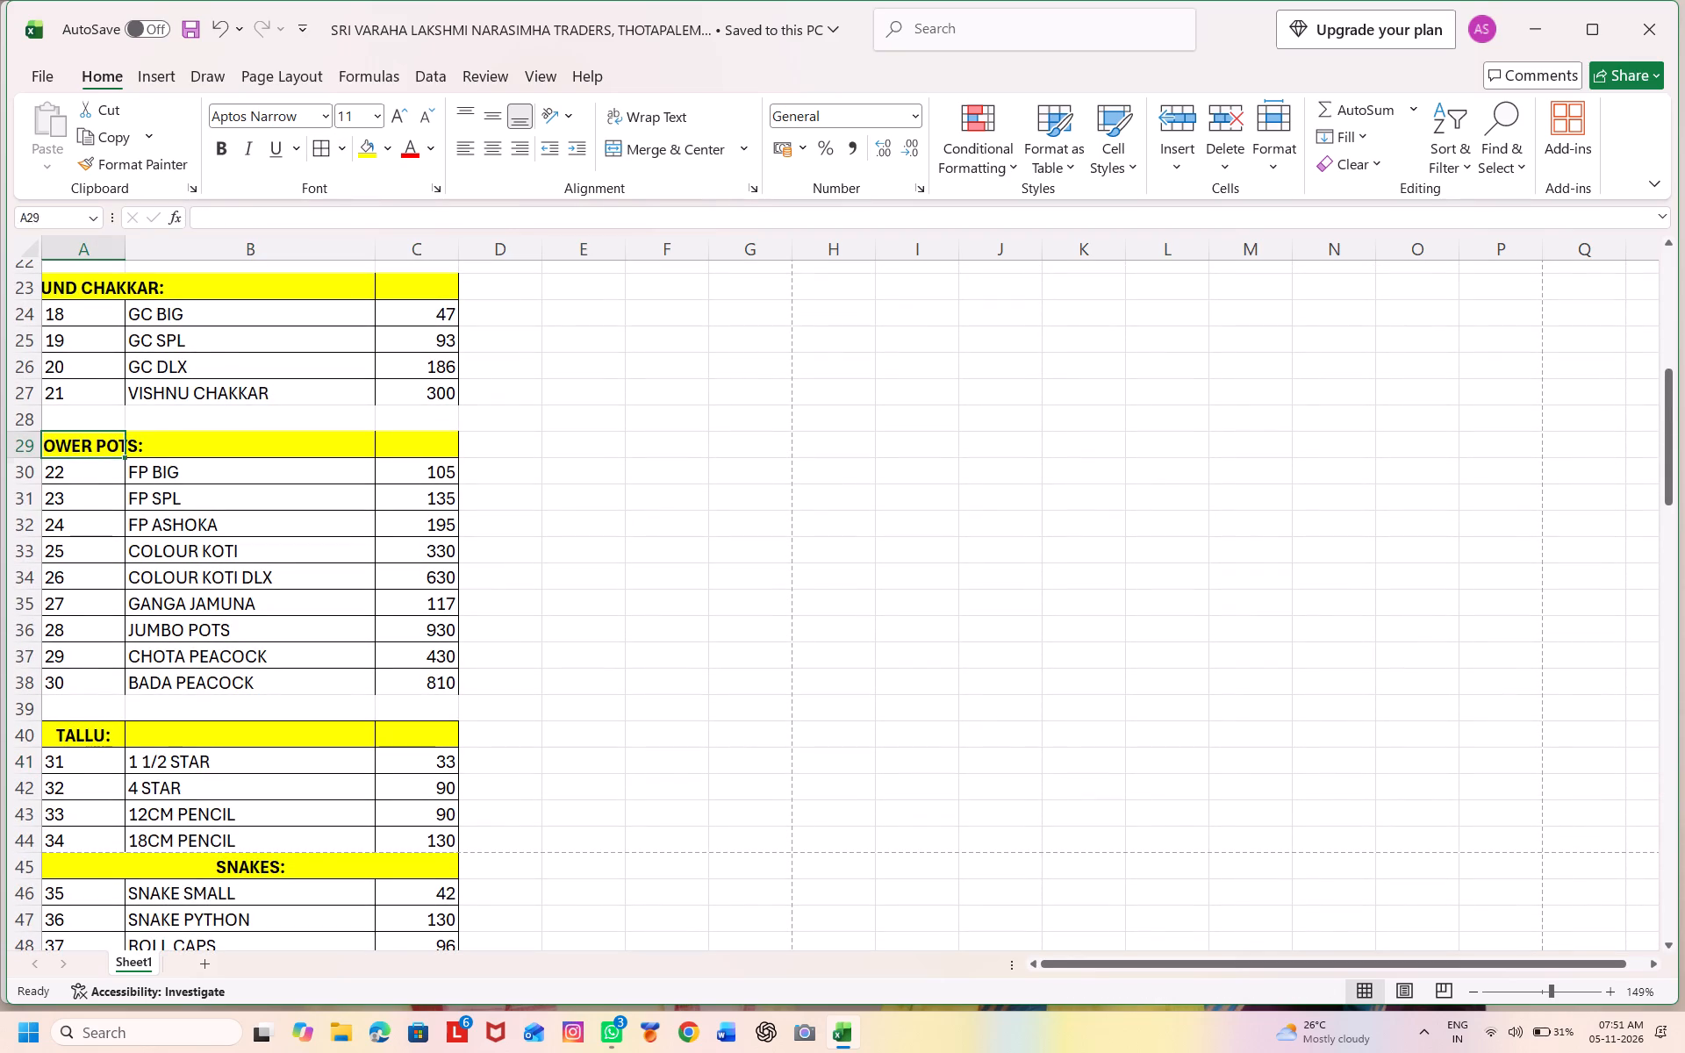
pyautogui.moveTo(84, 456); pyautogui.dragTo(417, 684)
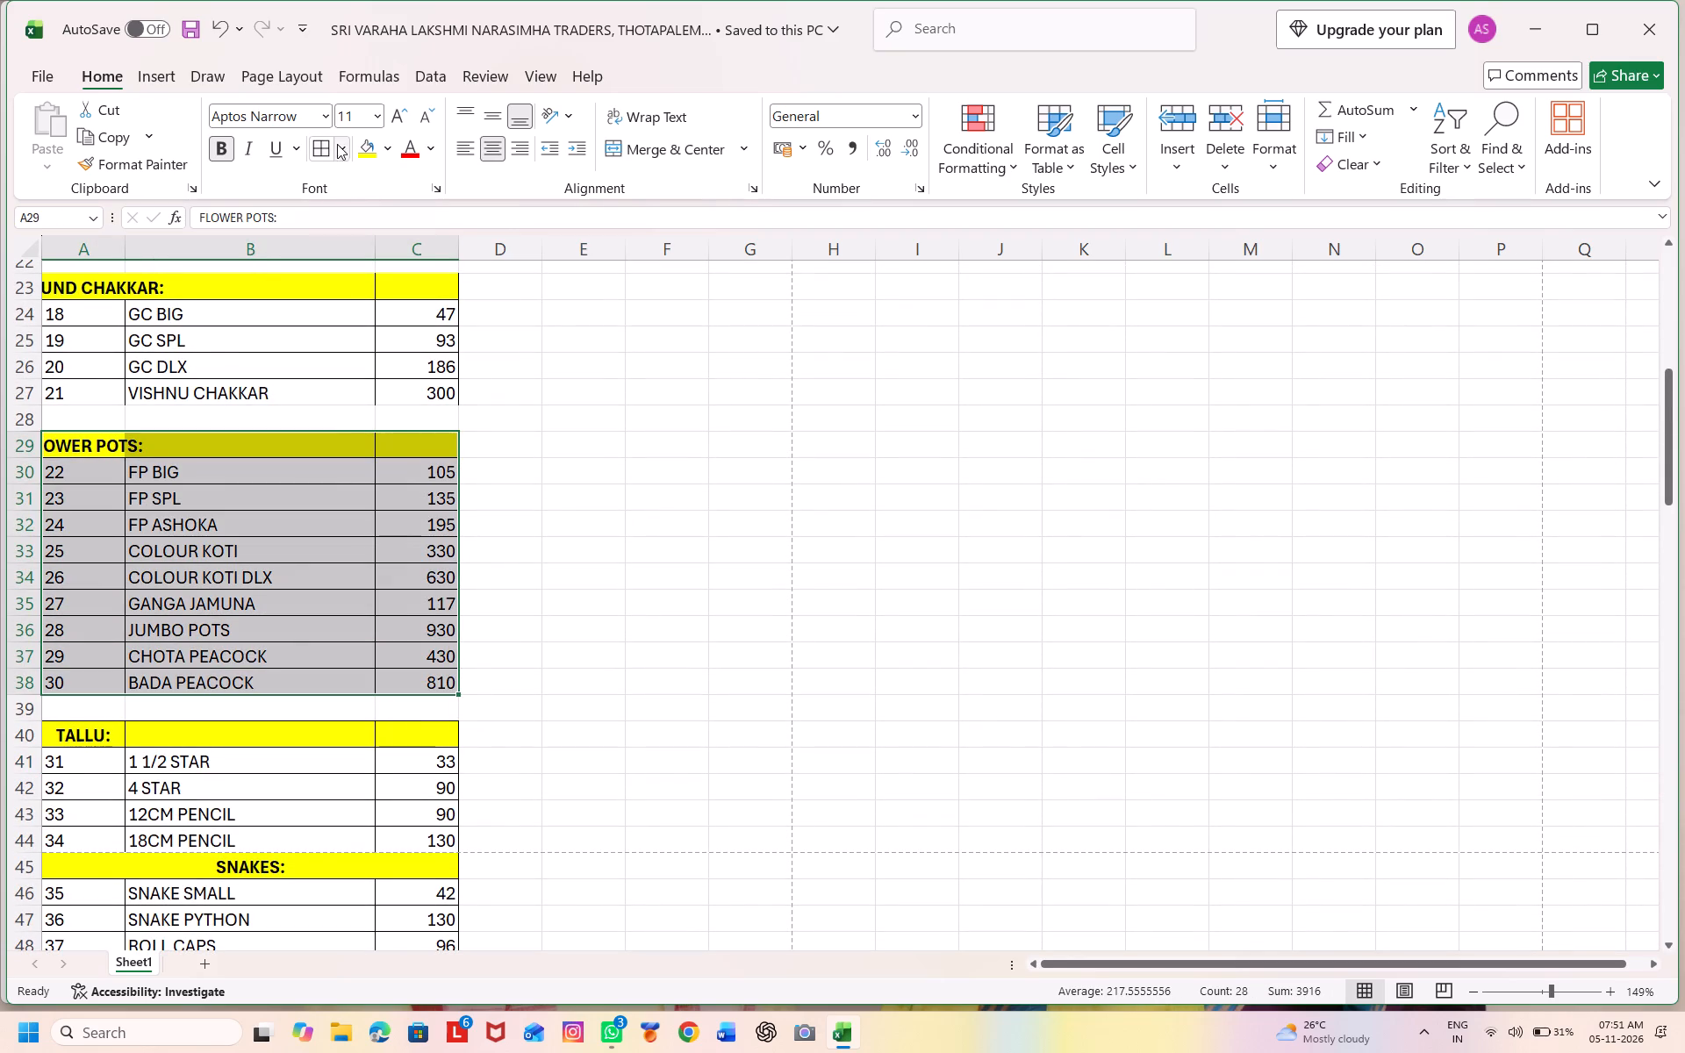
pyautogui.click(322, 141)
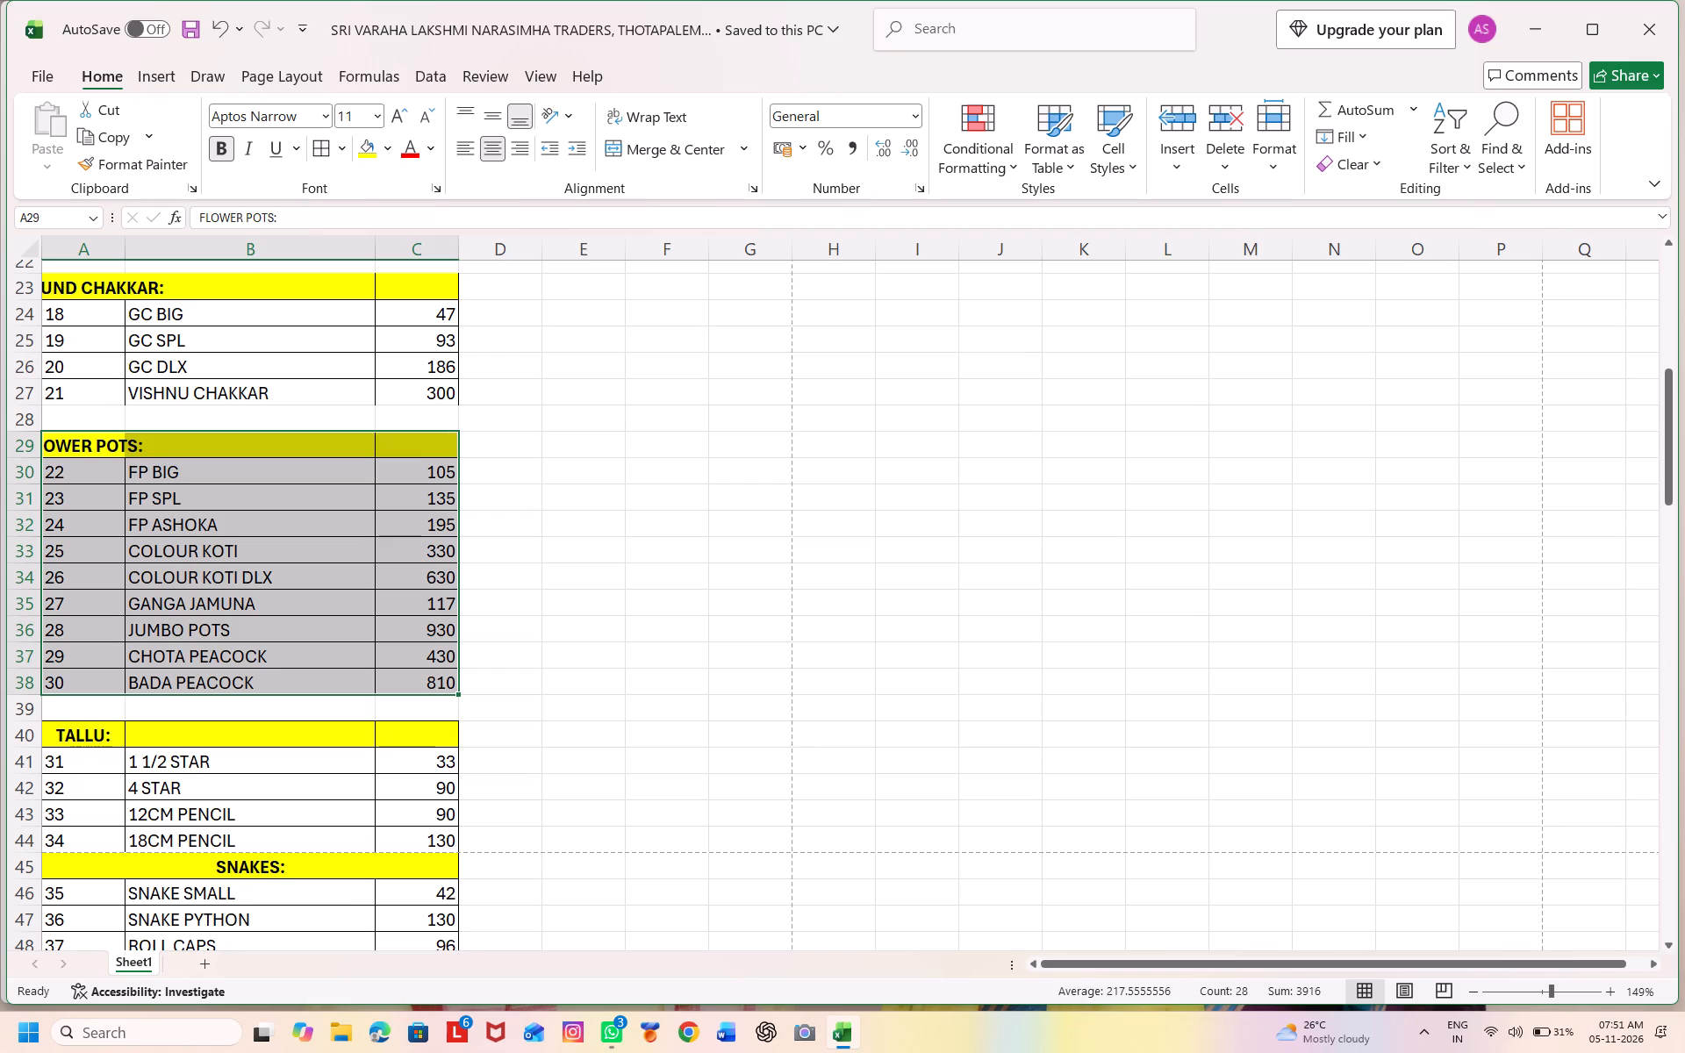
pyautogui.moveTo(54, 299); pyautogui.dragTo(399, 394)
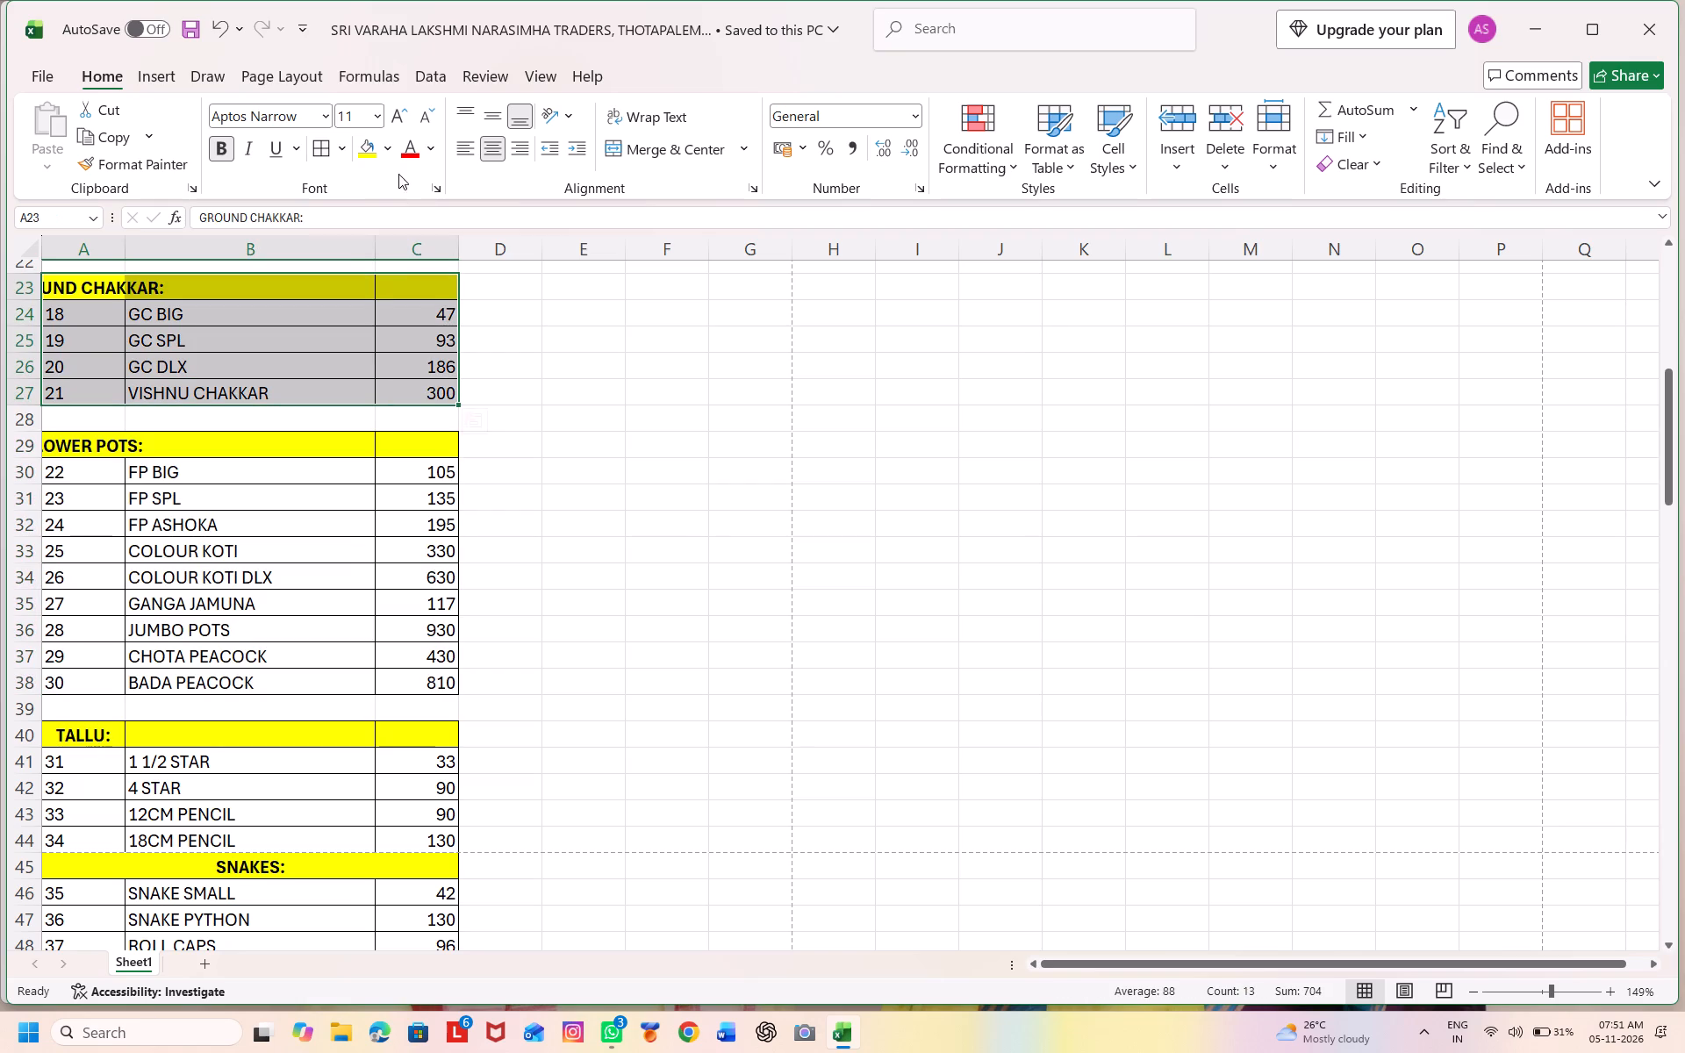
pyautogui.click(315, 143)
# Merge and center the FLOWER POTS heading across A29:C29 and the GROUND CHAKKAR heading across A23:C23.
pyautogui.scroll(1, 667, 390)
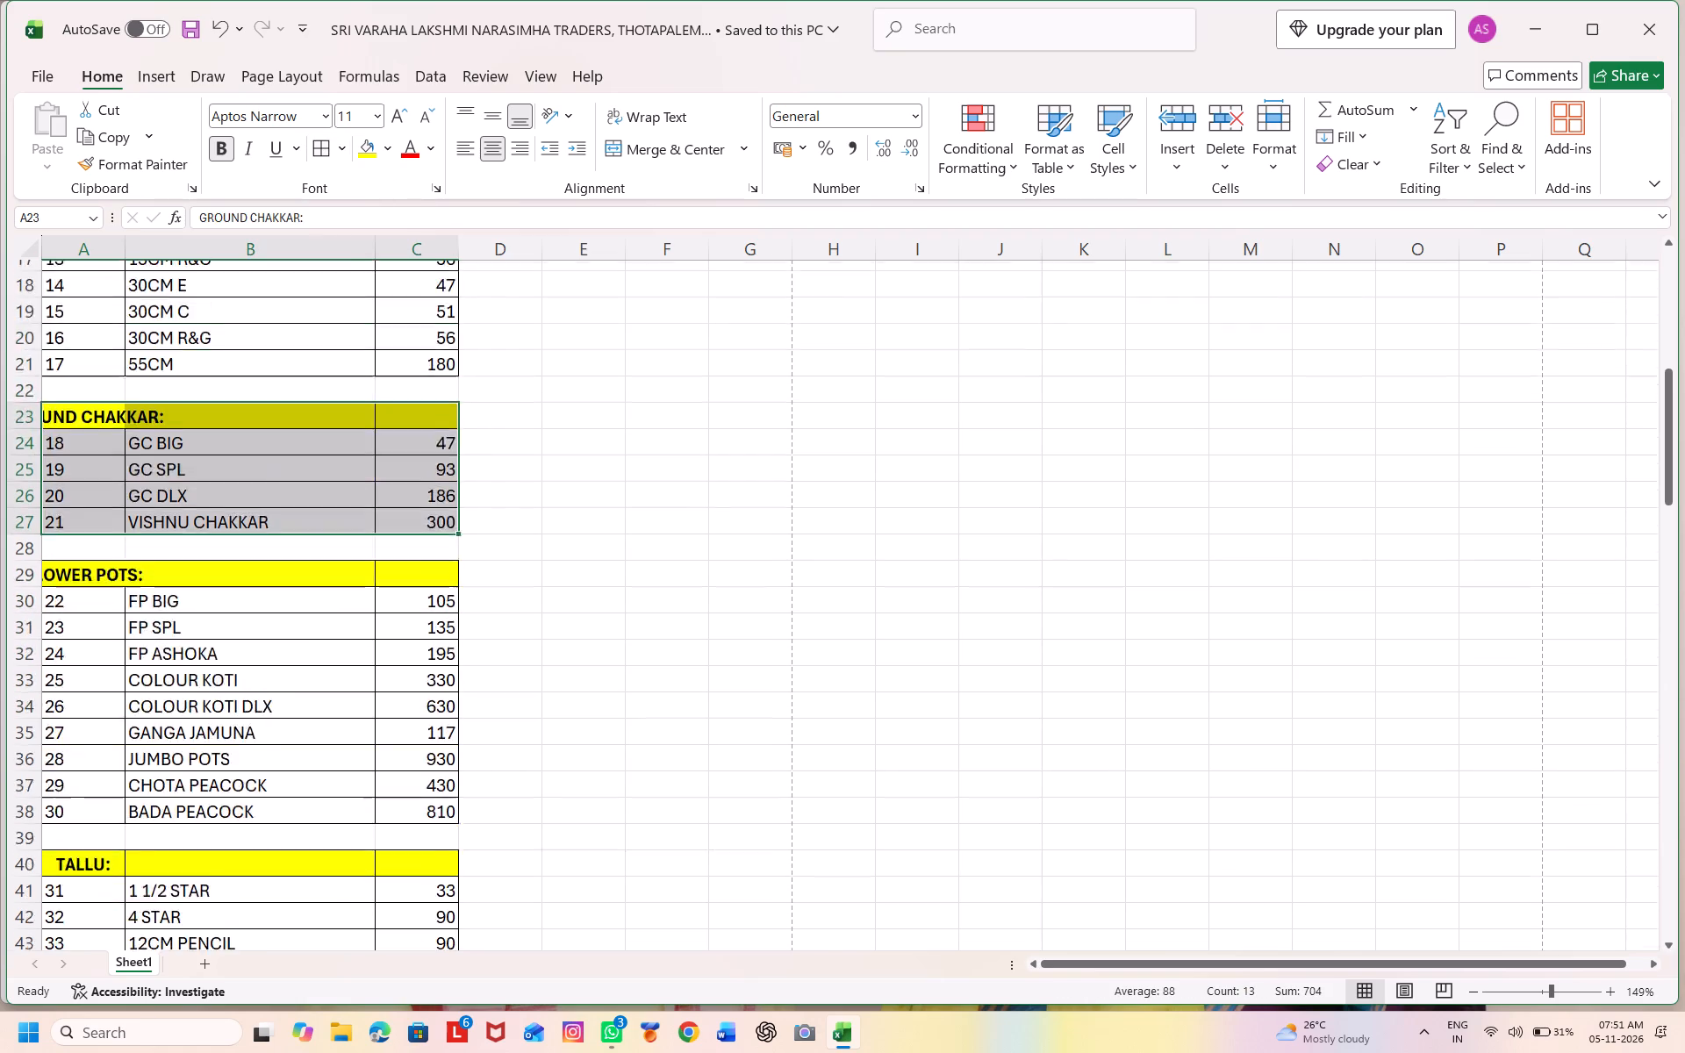
pyautogui.scroll(5, 667, 390)
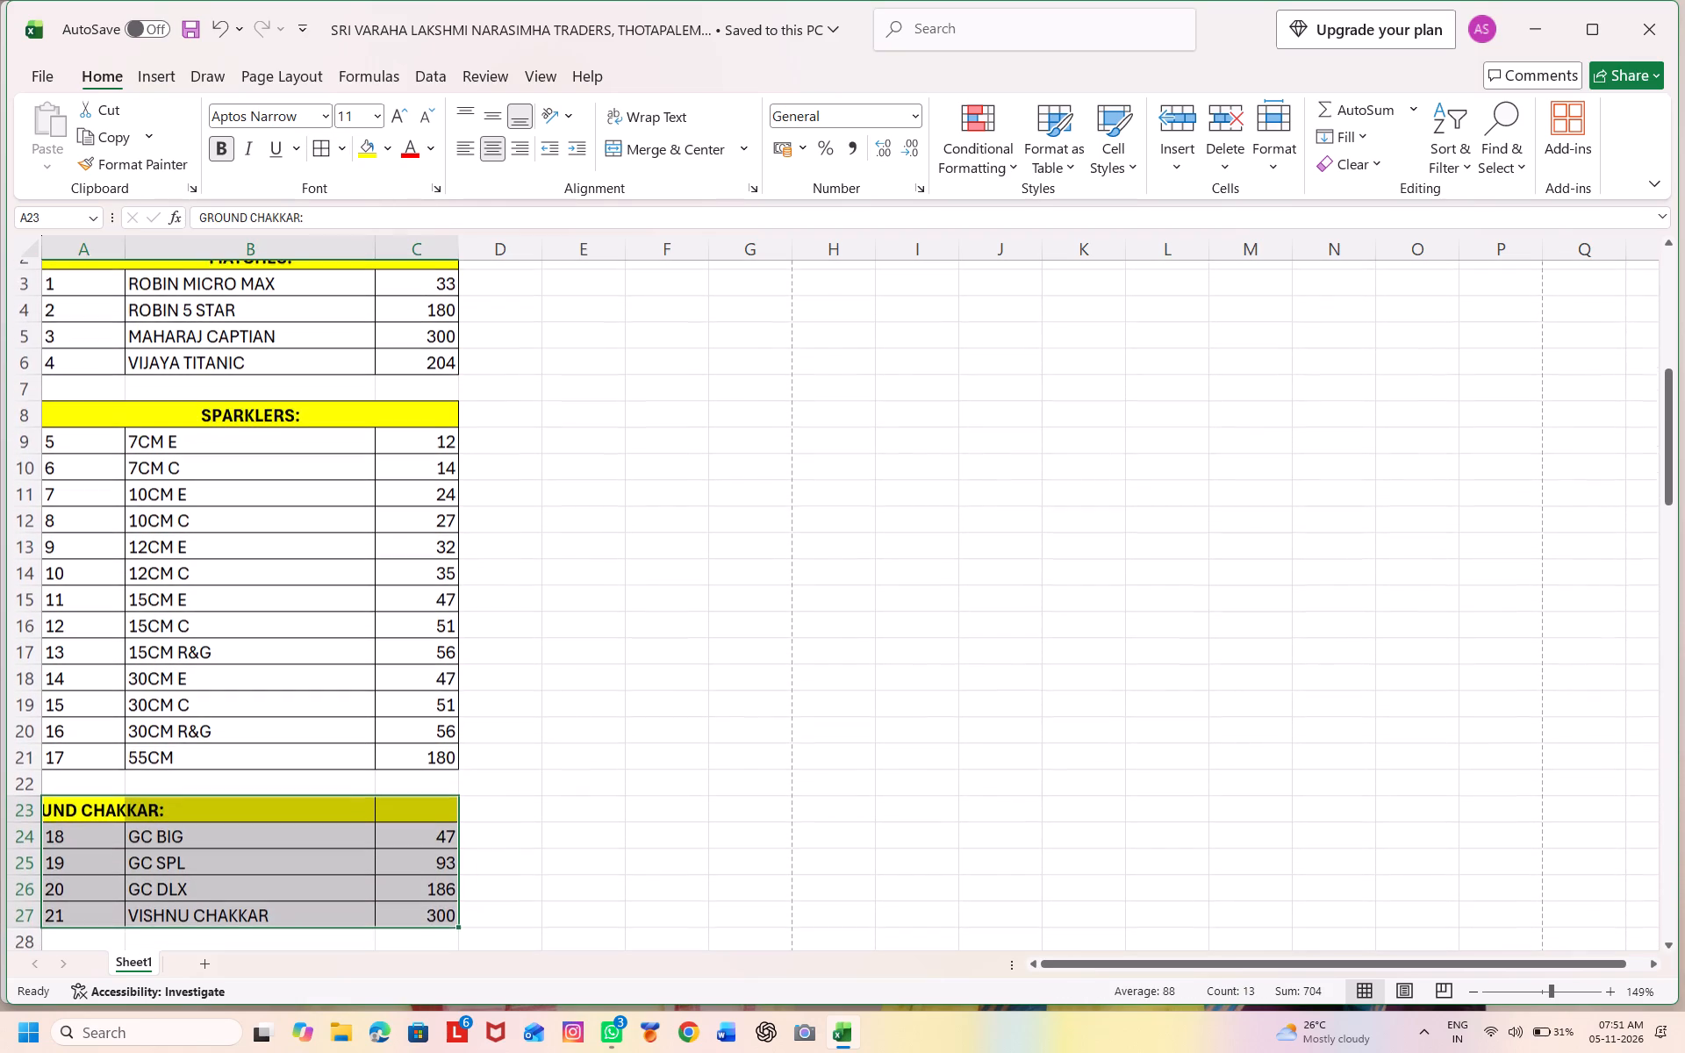
pyautogui.scroll(-1, 534, 380)
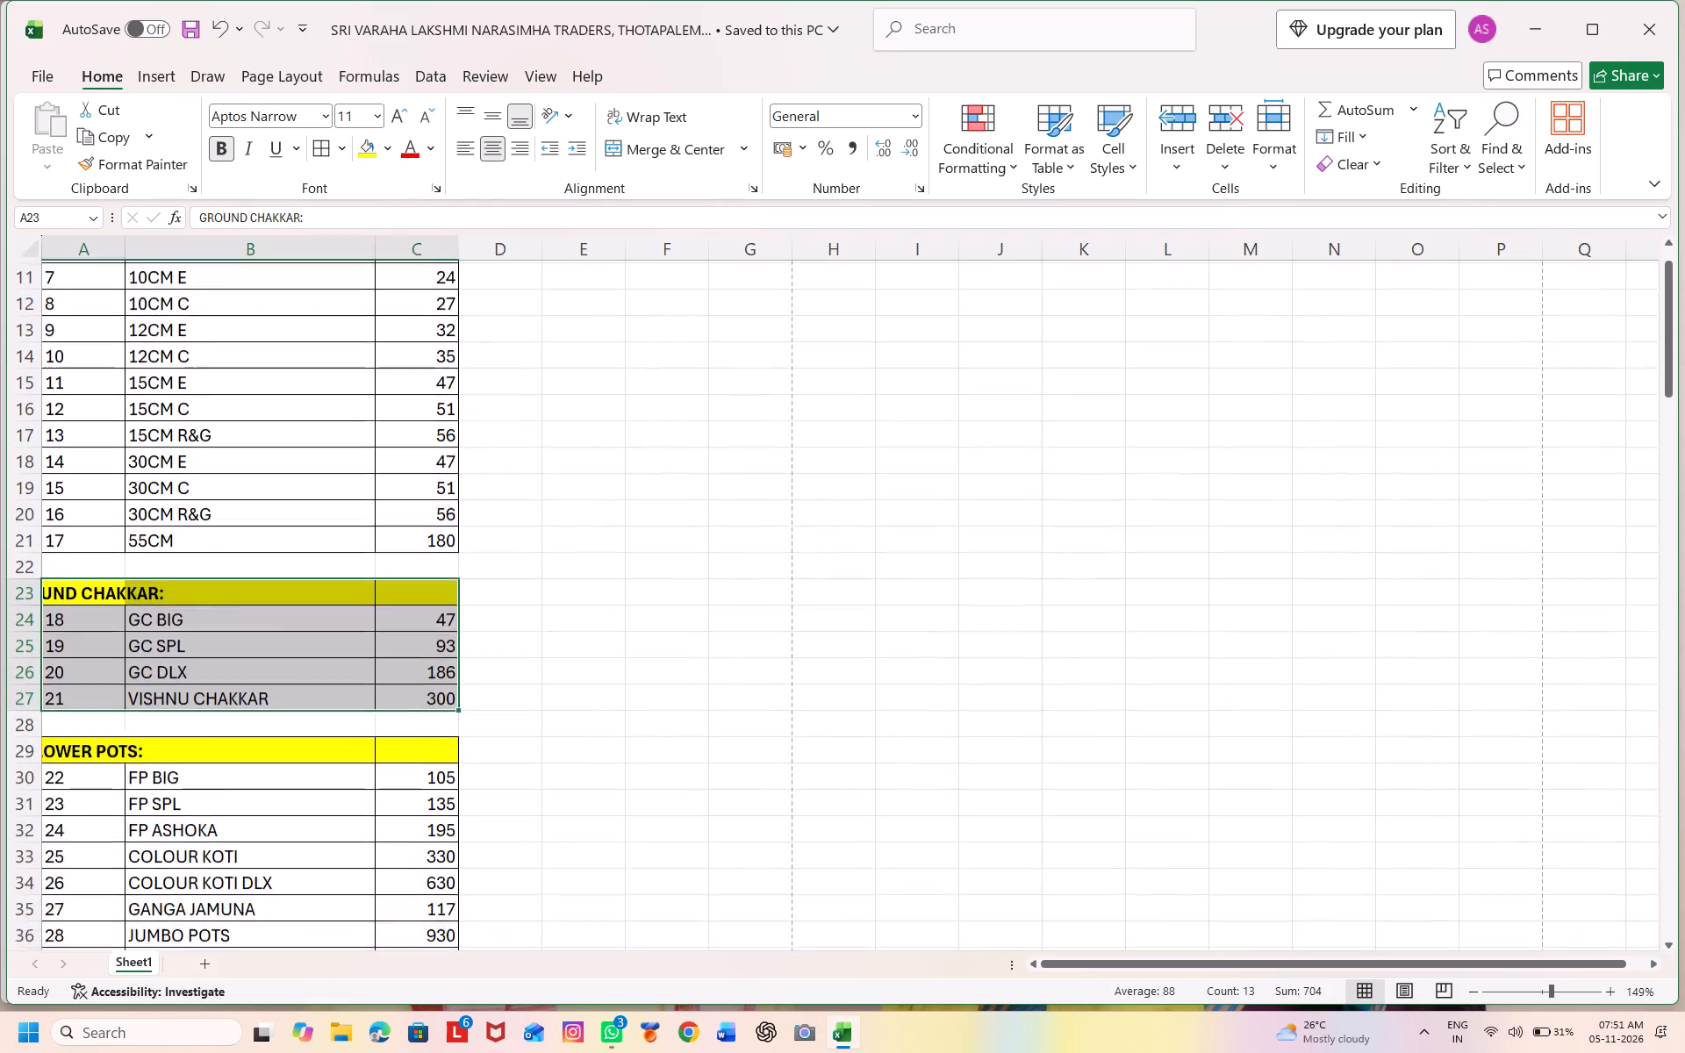
pyautogui.scroll(-1, 534, 380)
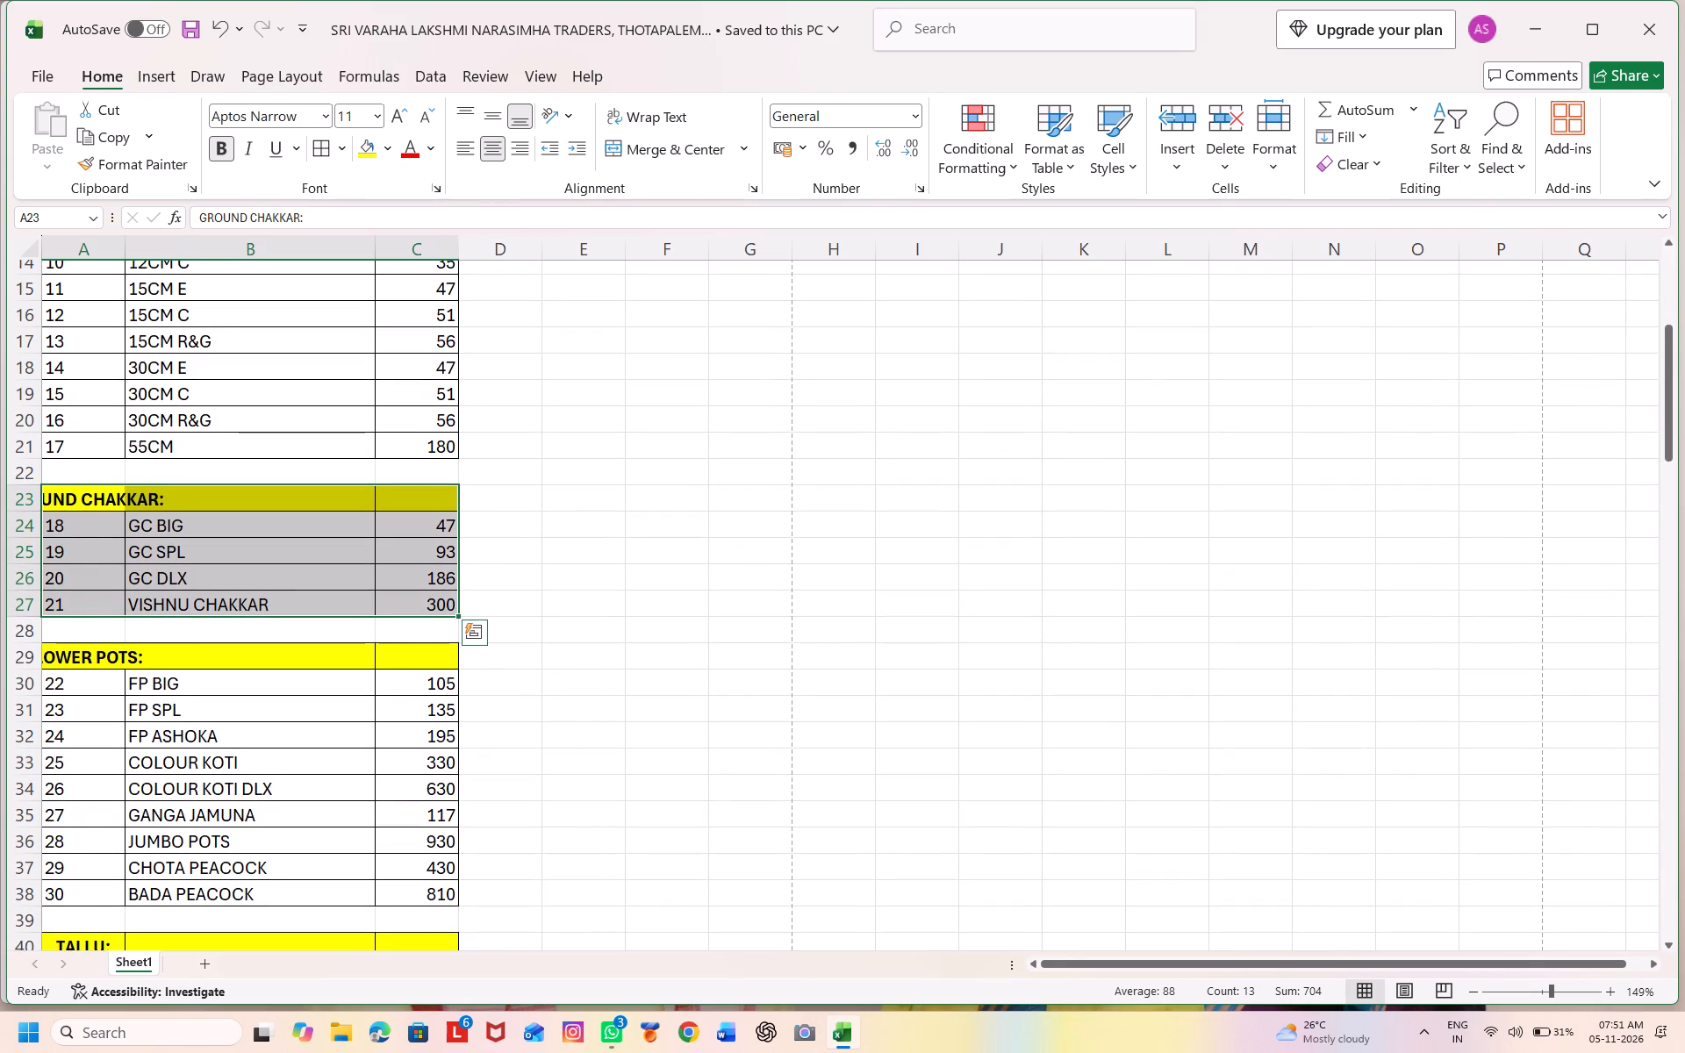
pyautogui.moveTo(435, 649); pyautogui.dragTo(90, 661)
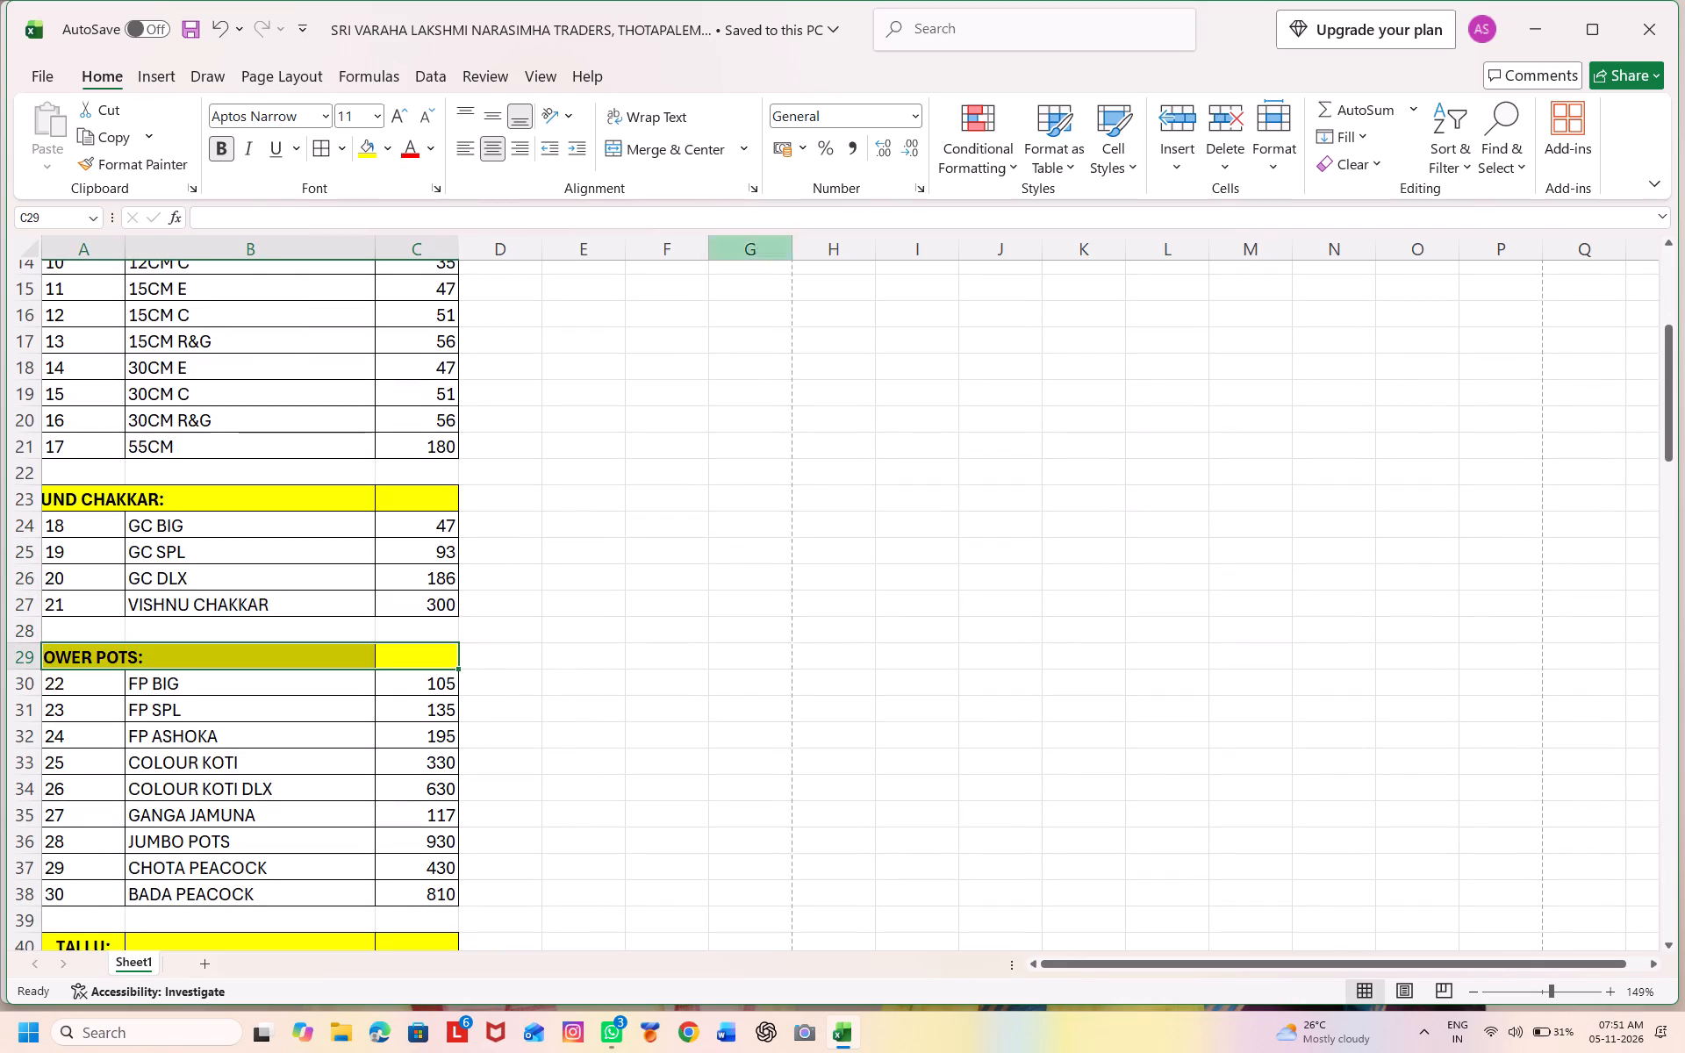
pyautogui.click(675, 154)
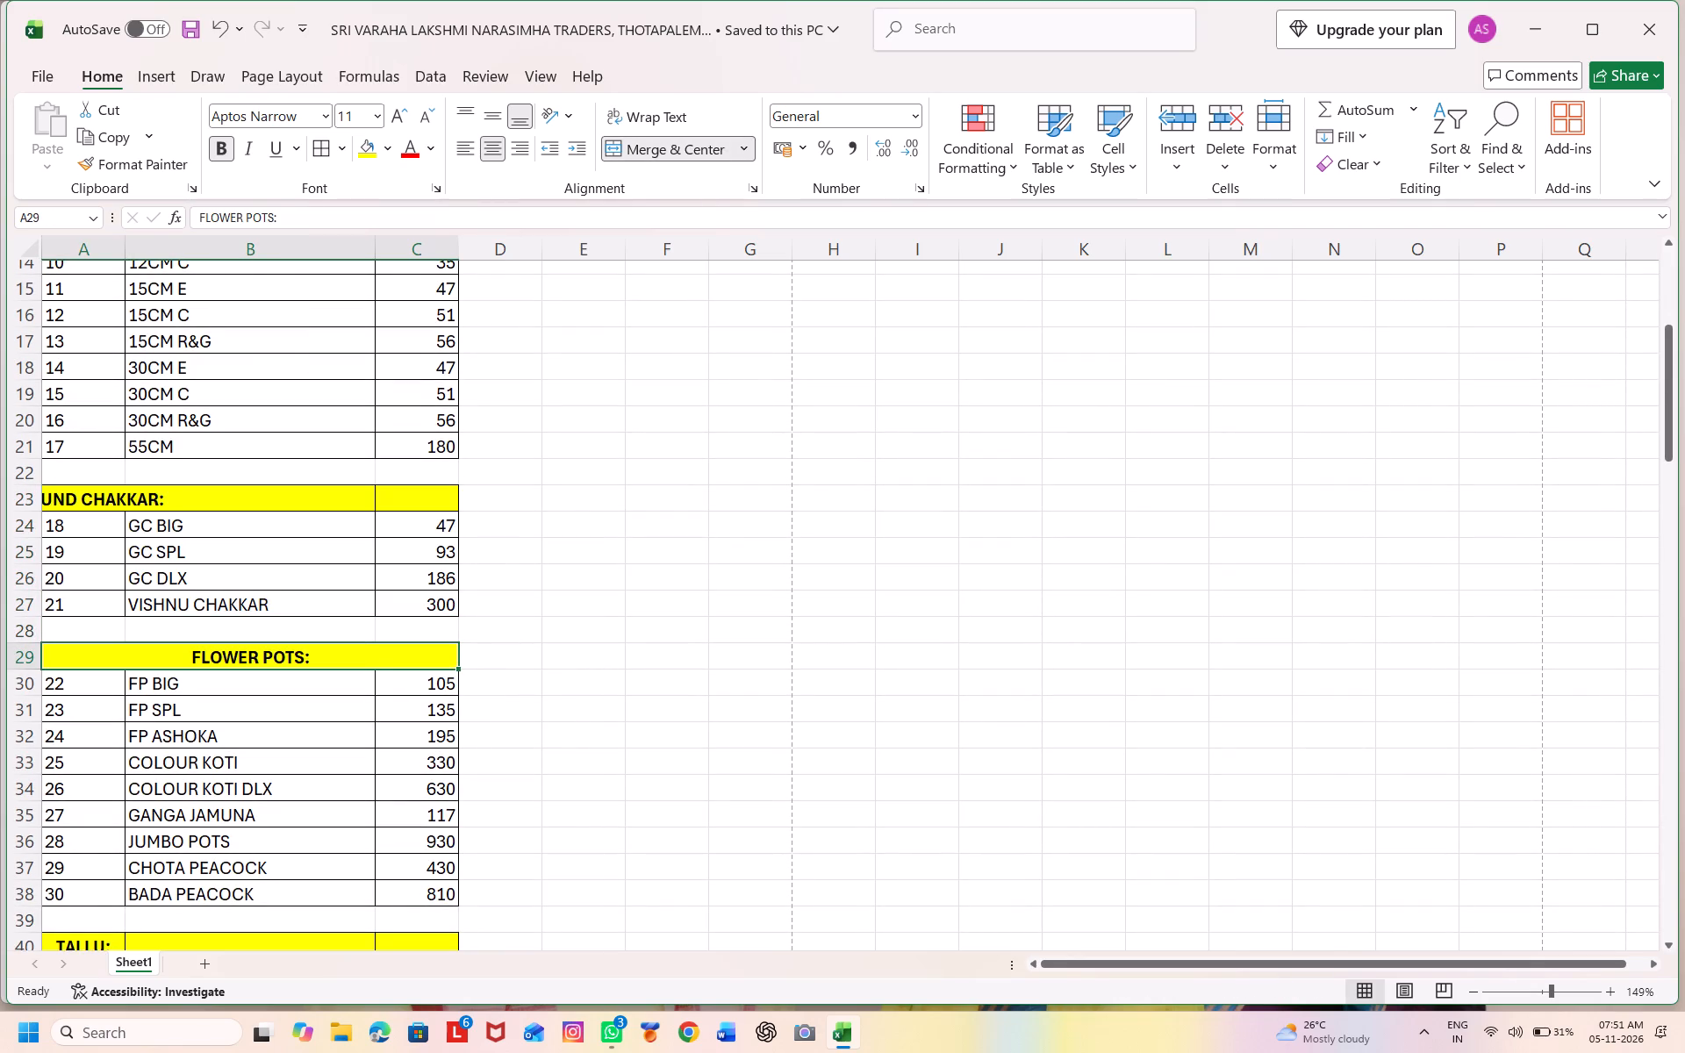
pyautogui.moveTo(430, 507); pyautogui.dragTo(61, 497)
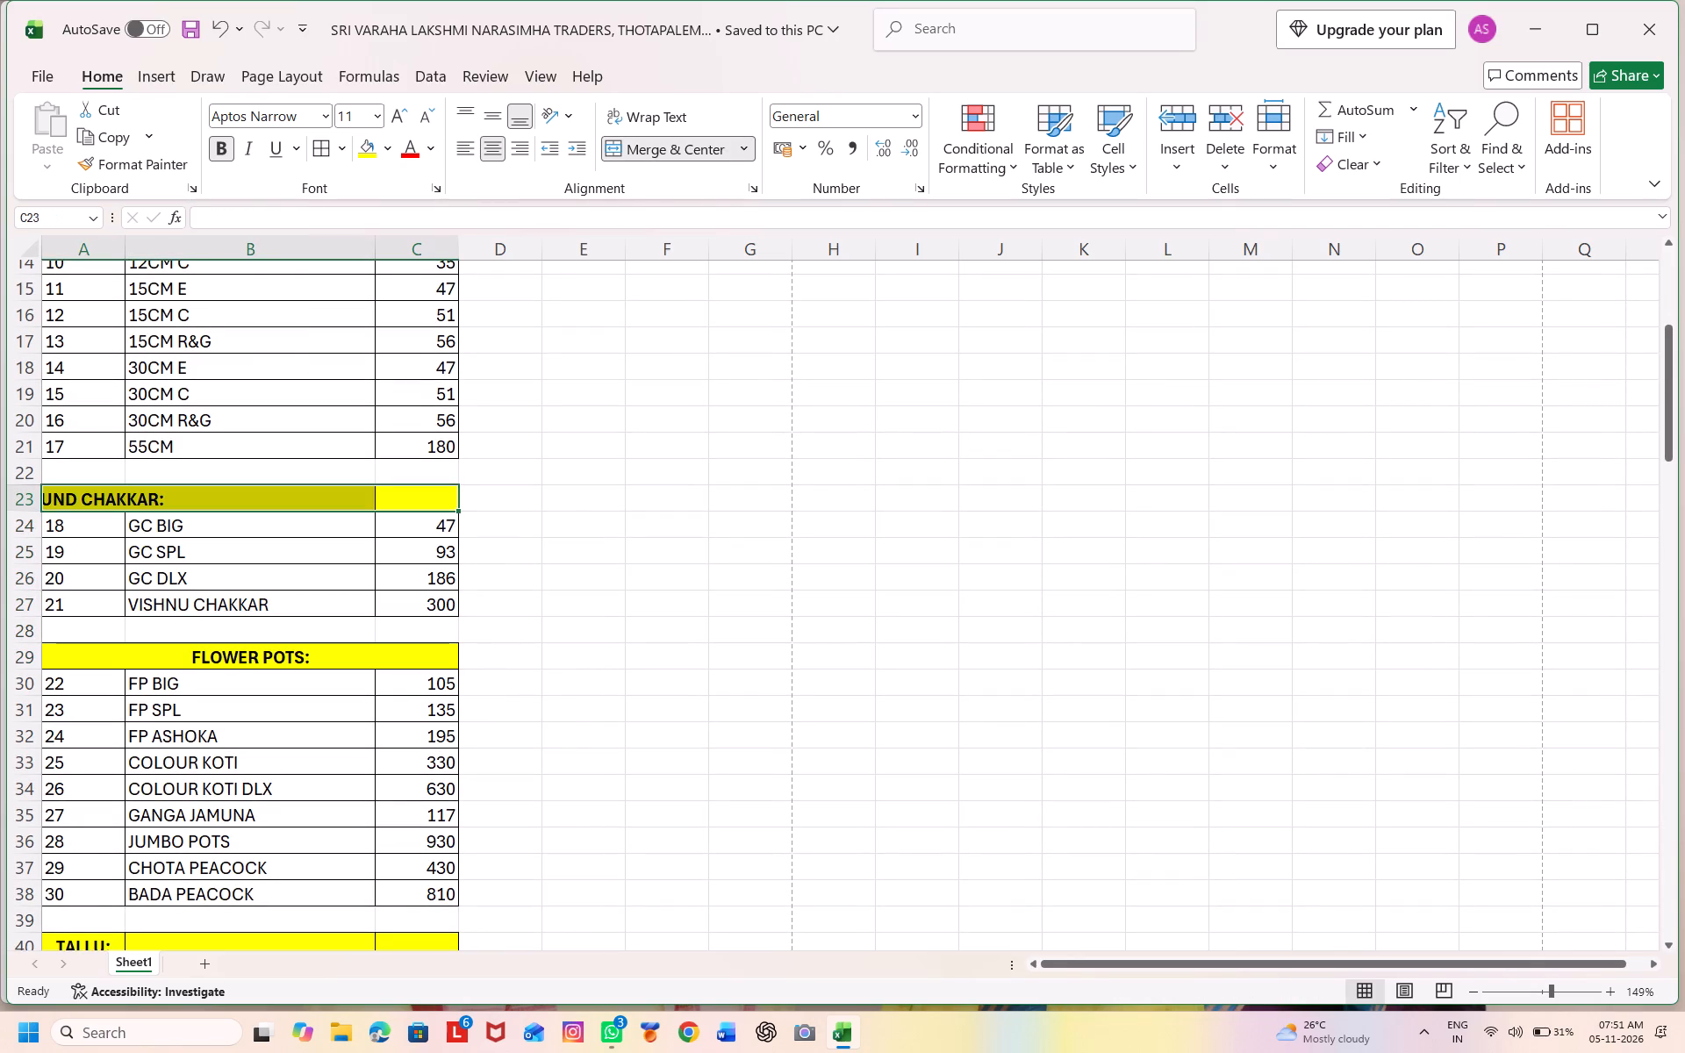
pyautogui.click(666, 142)
# Merge and center the TALLU heading across A40:C40.
pyautogui.scroll(-1, 383, 696)
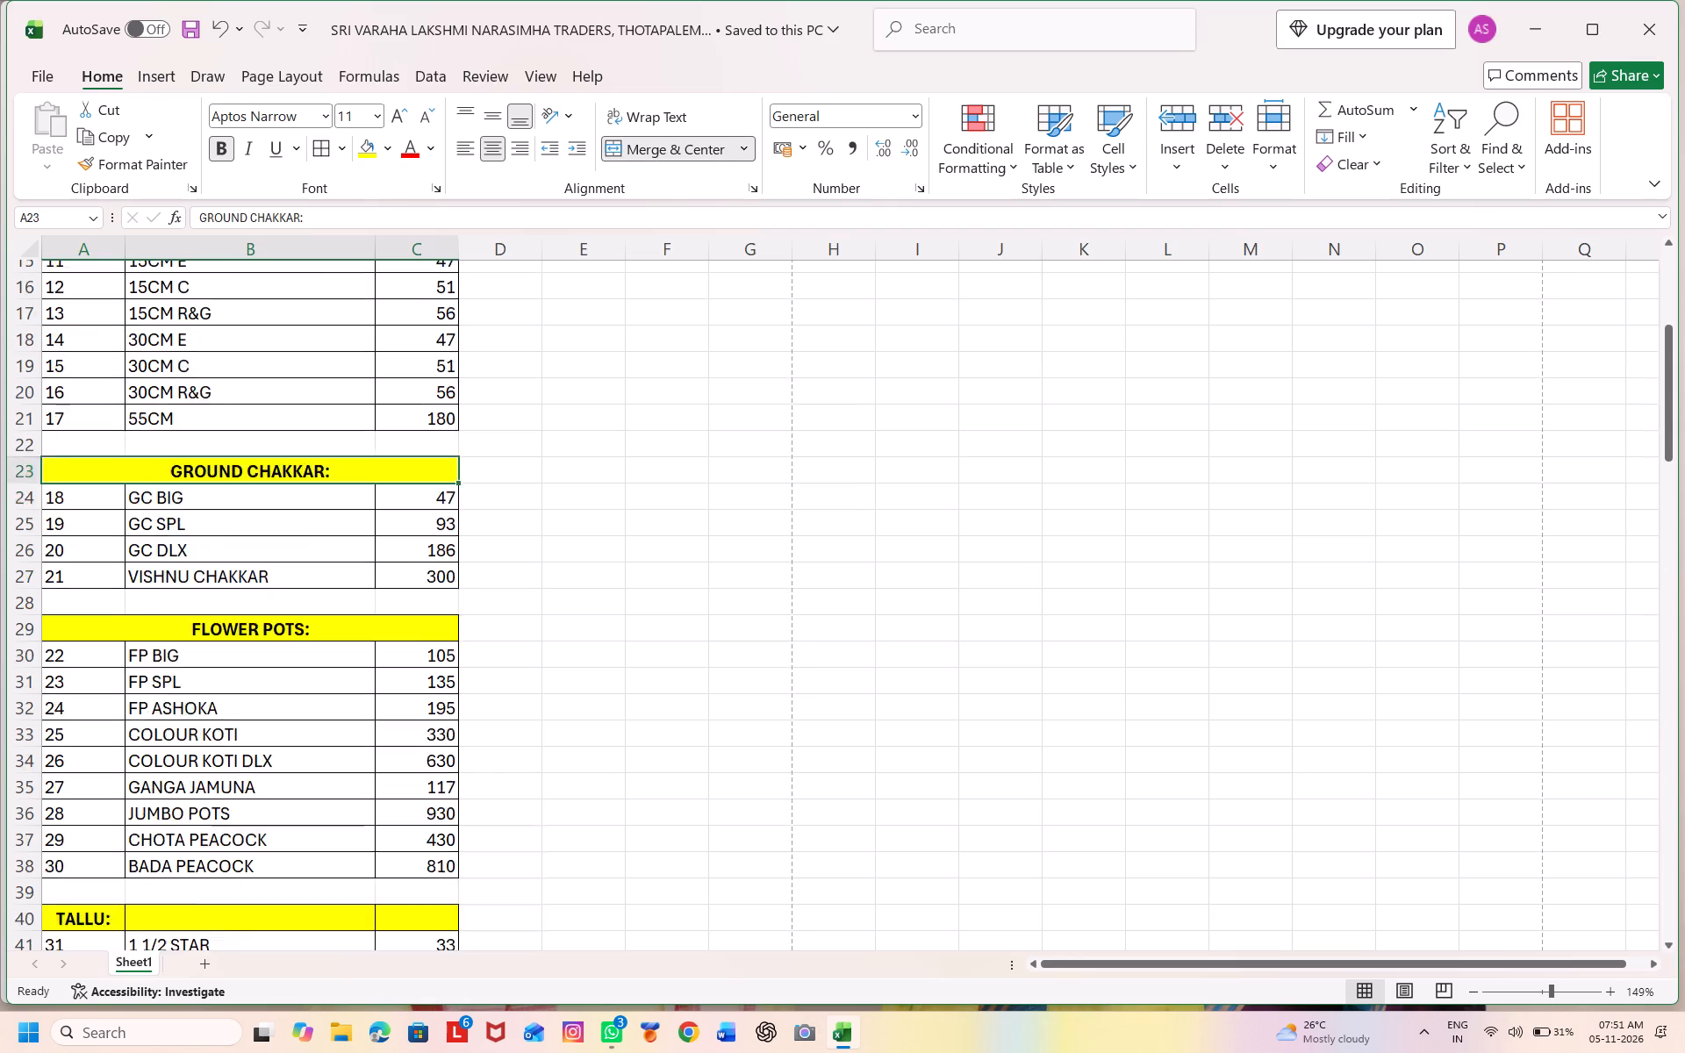
pyautogui.scroll(-3, 383, 696)
pyautogui.moveTo(84, 600); pyautogui.dragTo(410, 597)
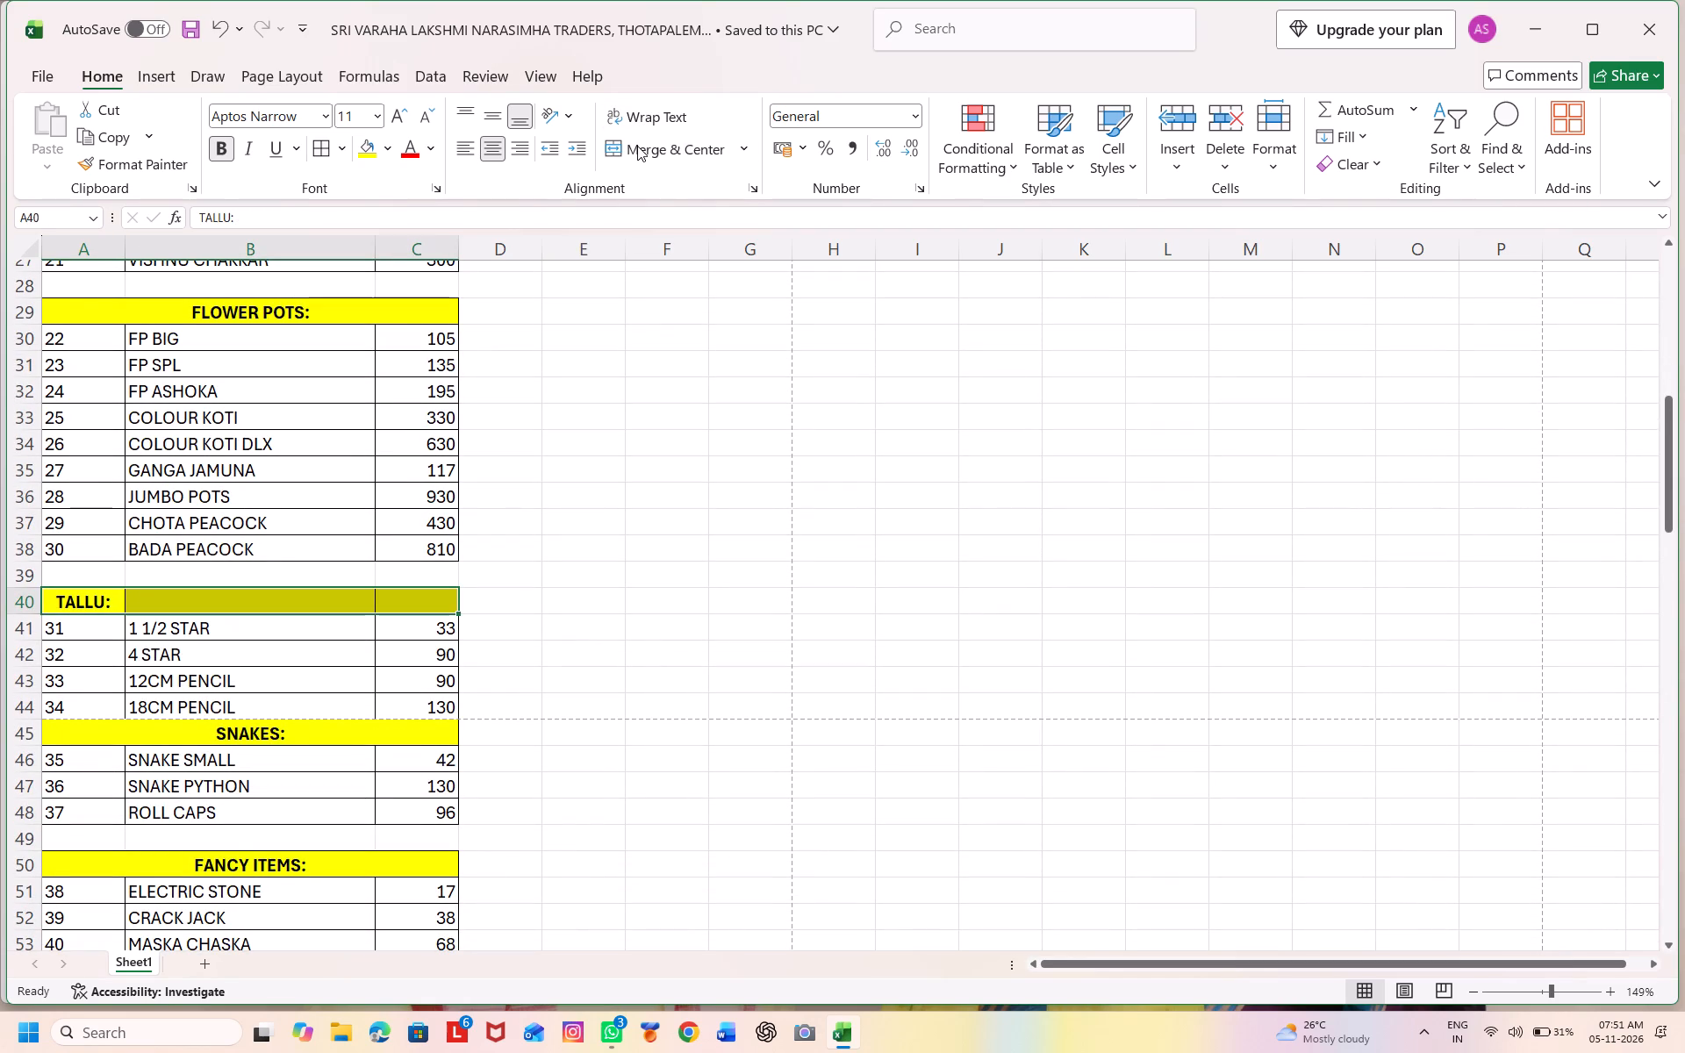
pyautogui.click(637, 146)
# Merge and center the LAXMI BOMBS heading across A59:C59.
pyautogui.scroll(-2, 197, 846)
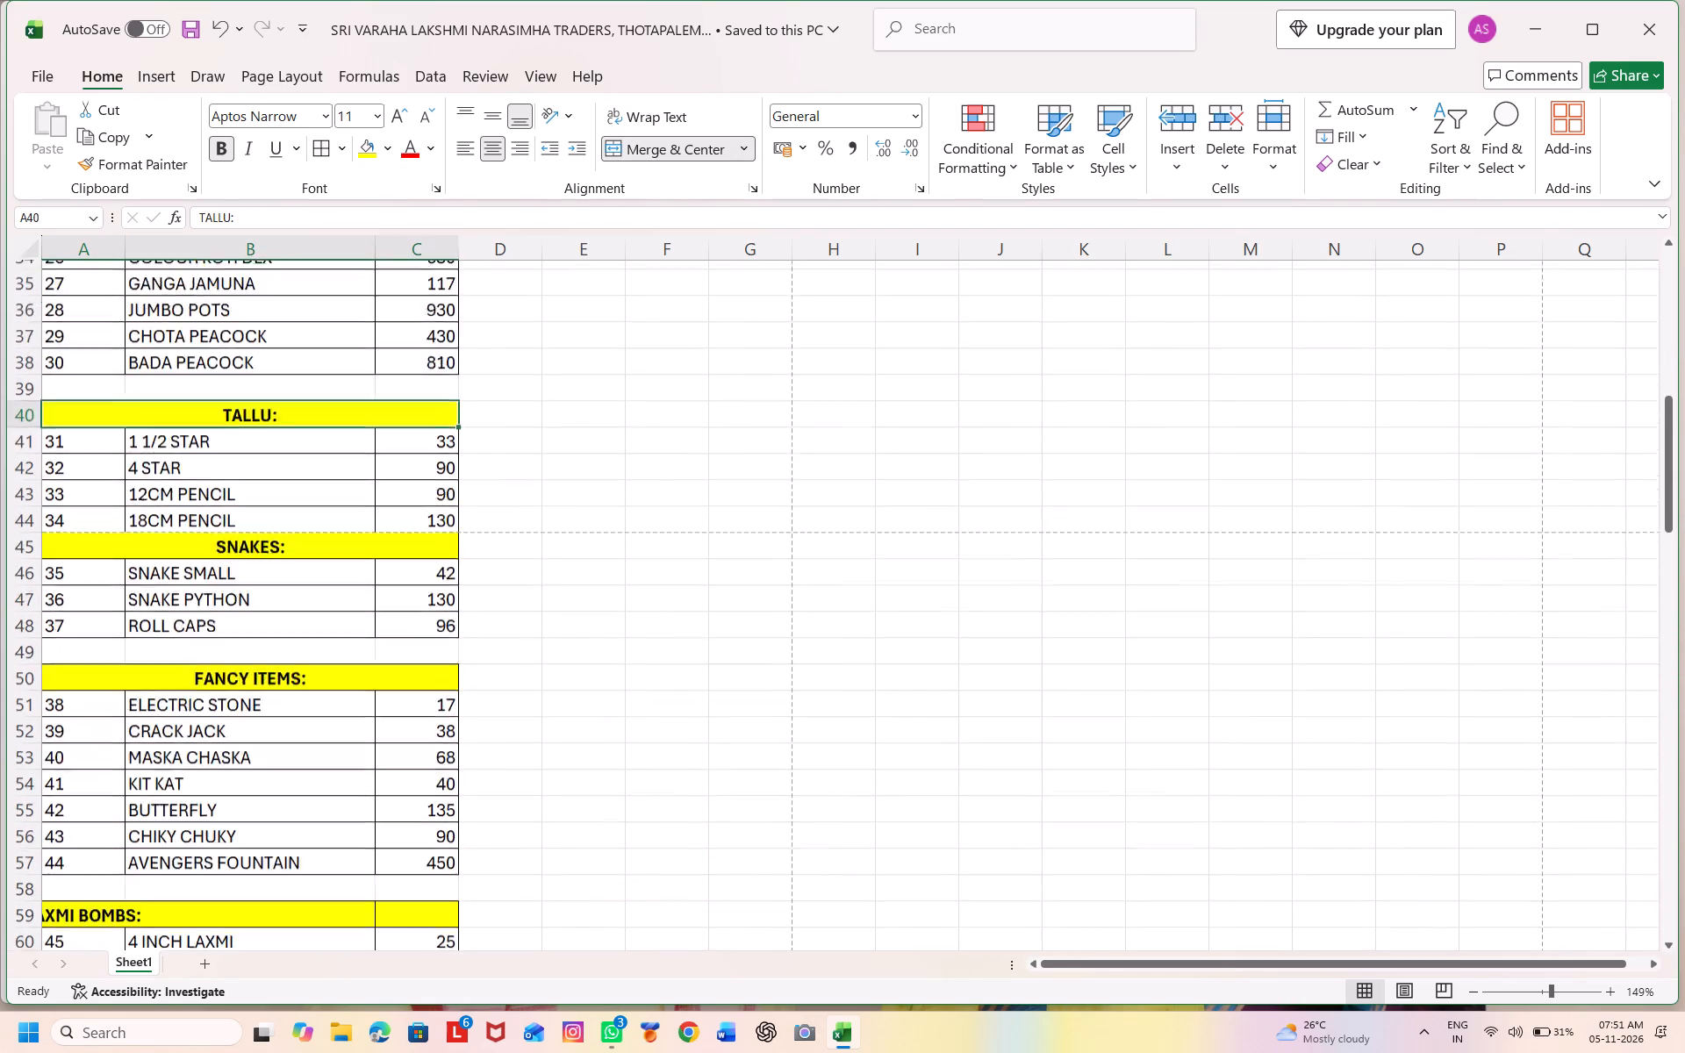
pyautogui.scroll(-5, 197, 846)
pyautogui.moveTo(91, 521); pyautogui.dragTo(386, 526)
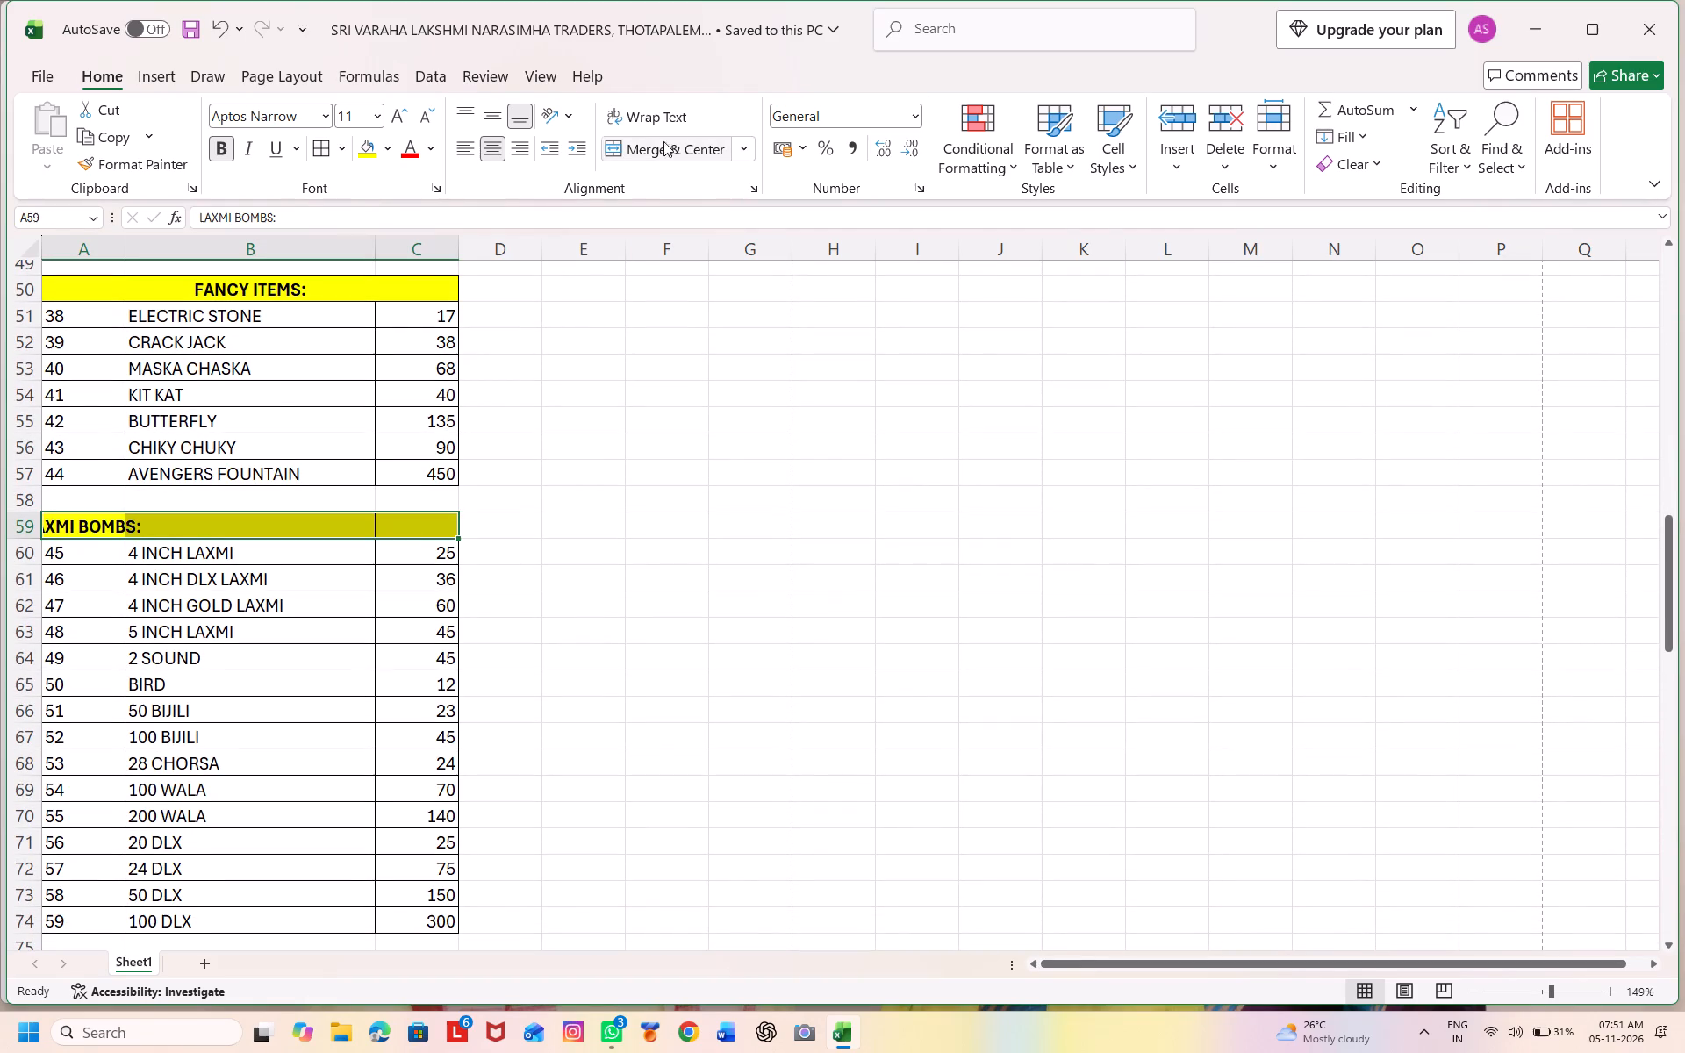
pyautogui.click(663, 144)
# Merge and center the VANKAYA BOMB heading across A76:C76 and the SHOTS heading across A85:C85.
pyautogui.scroll(-3, 359, 724)
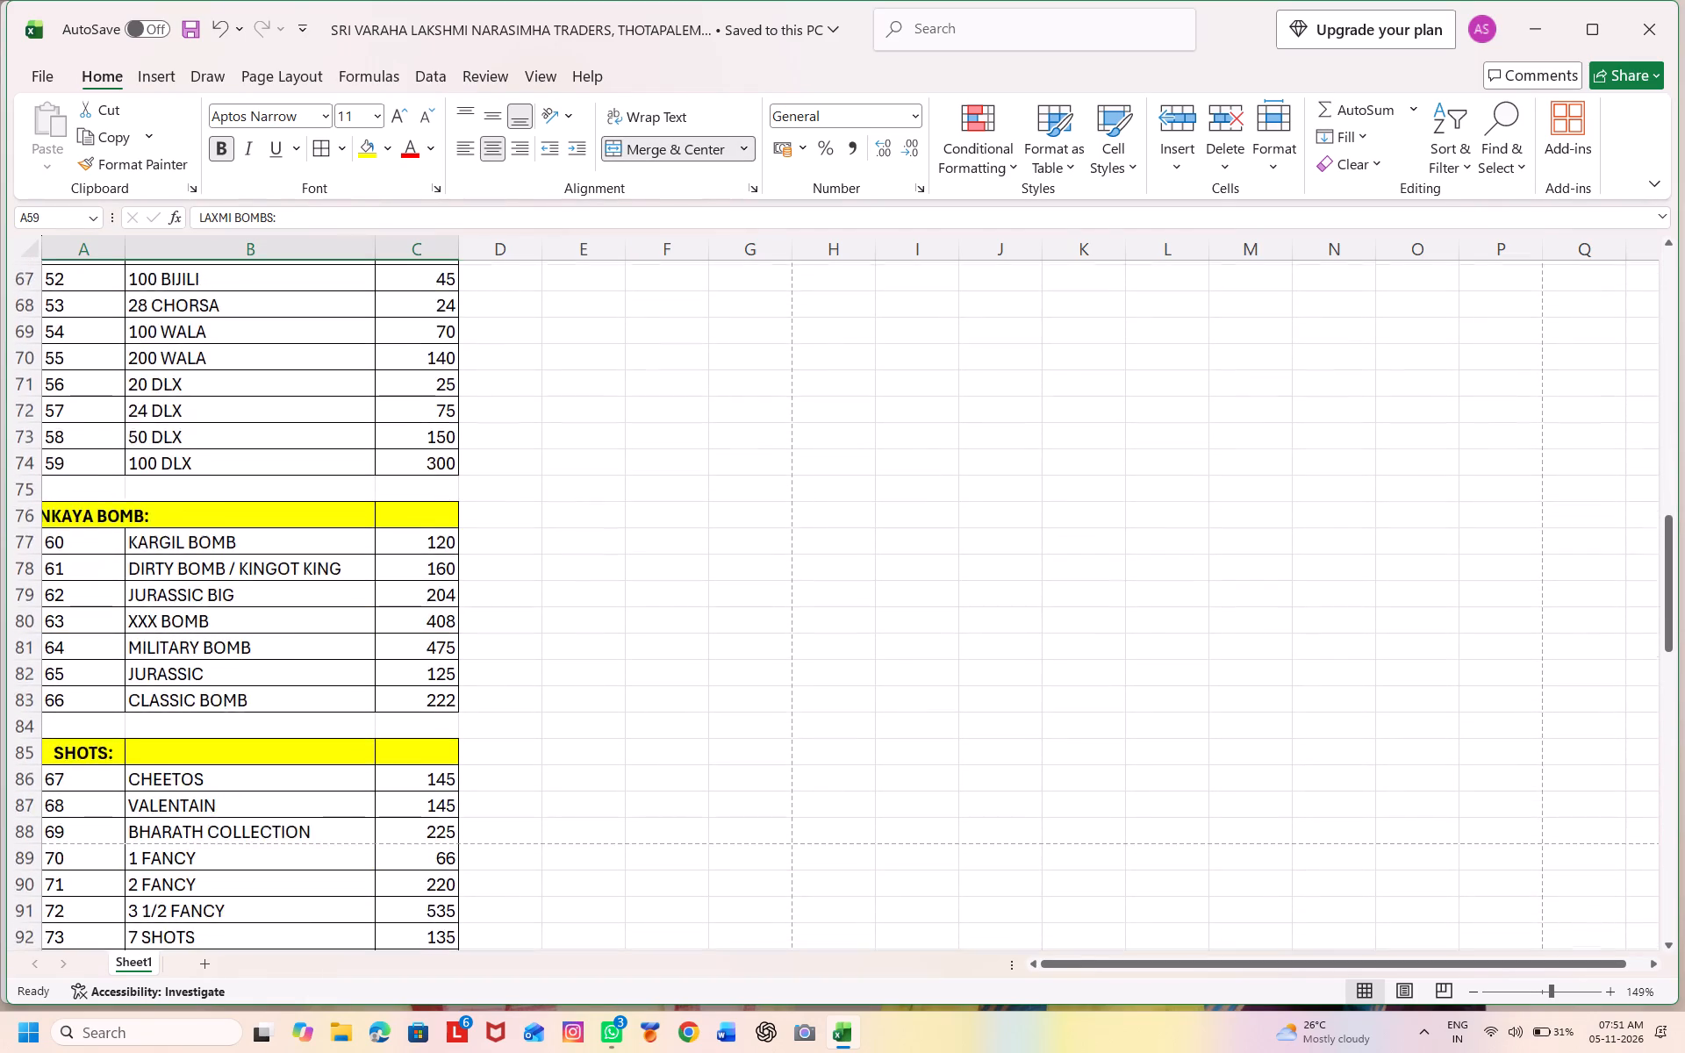
pyautogui.scroll(-1, 359, 724)
pyautogui.moveTo(83, 334); pyautogui.dragTo(333, 330)
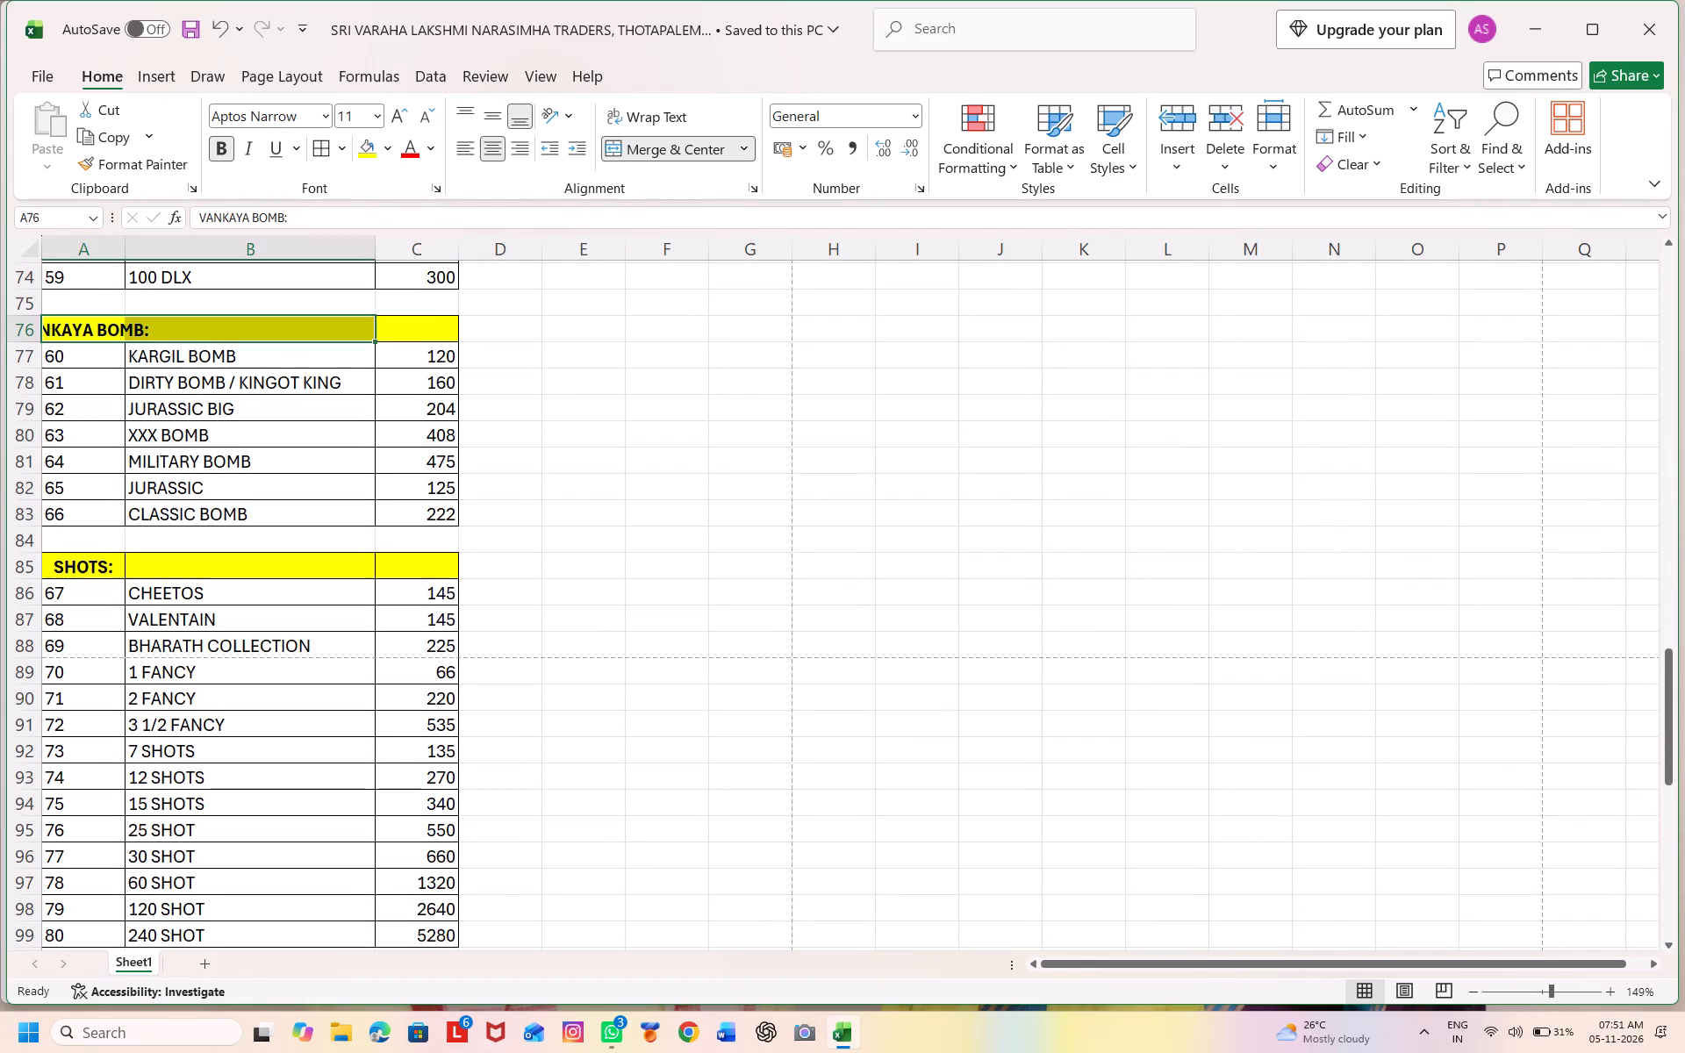
pyautogui.moveTo(333, 330); pyautogui.dragTo(406, 334)
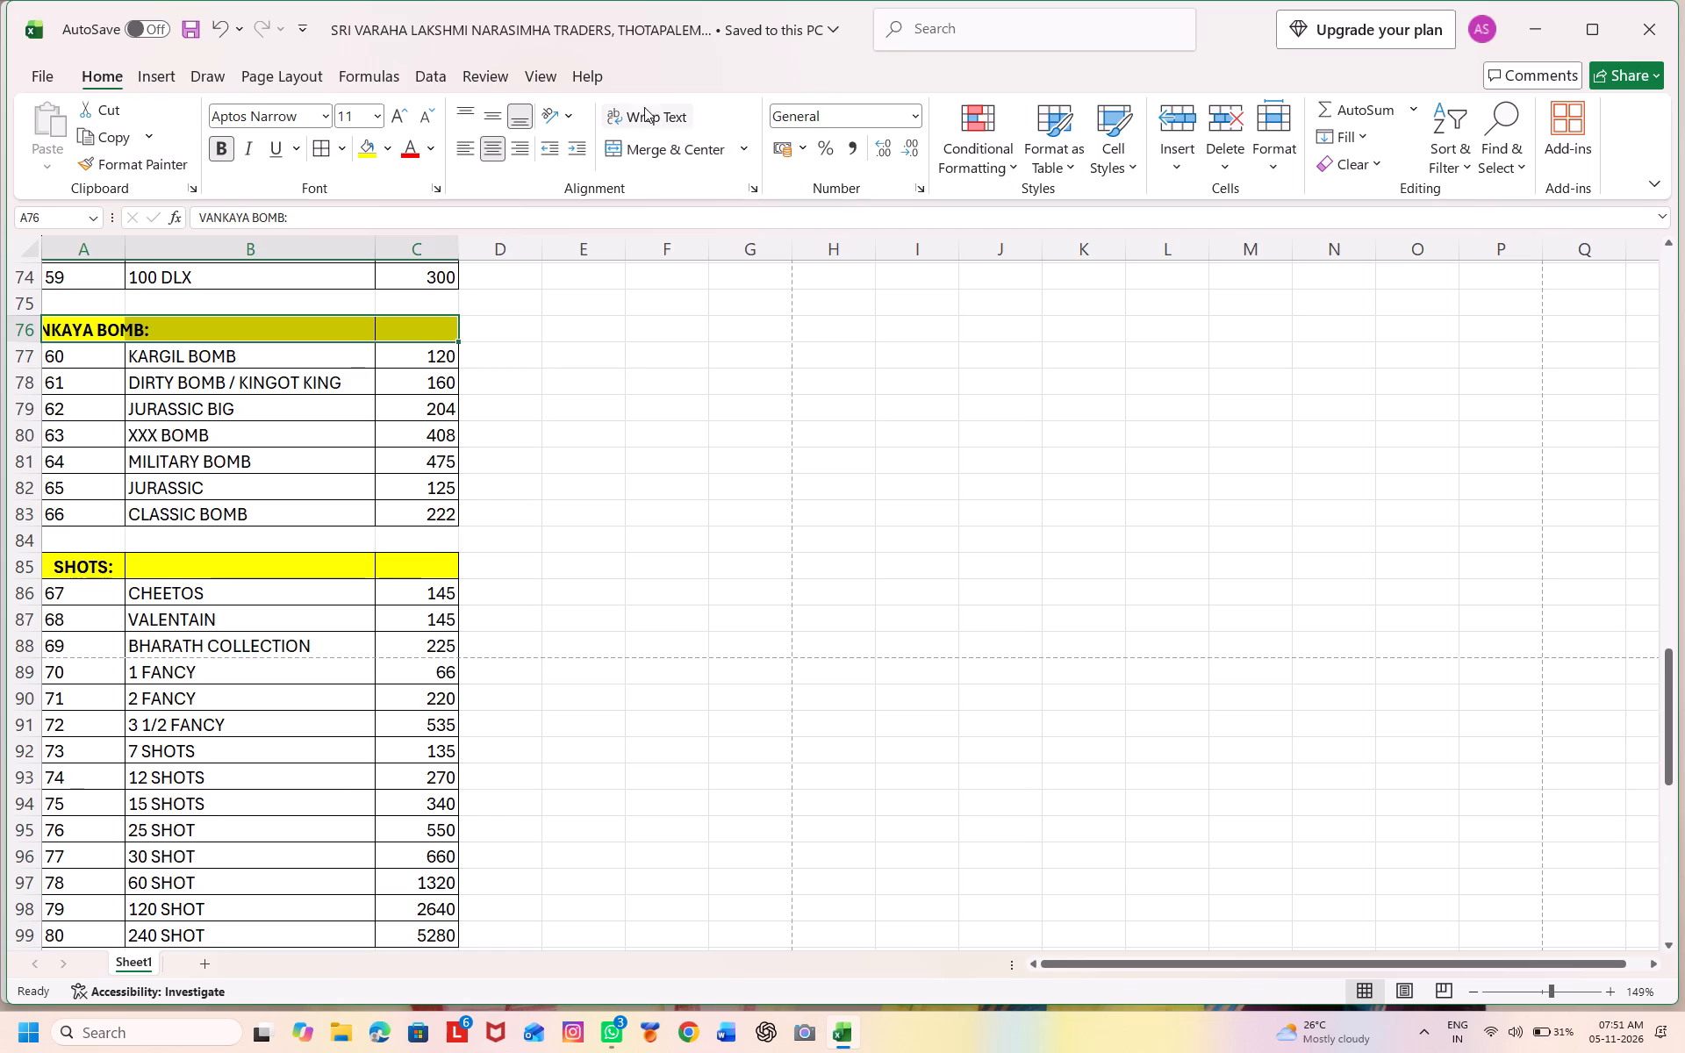
pyautogui.click(696, 148)
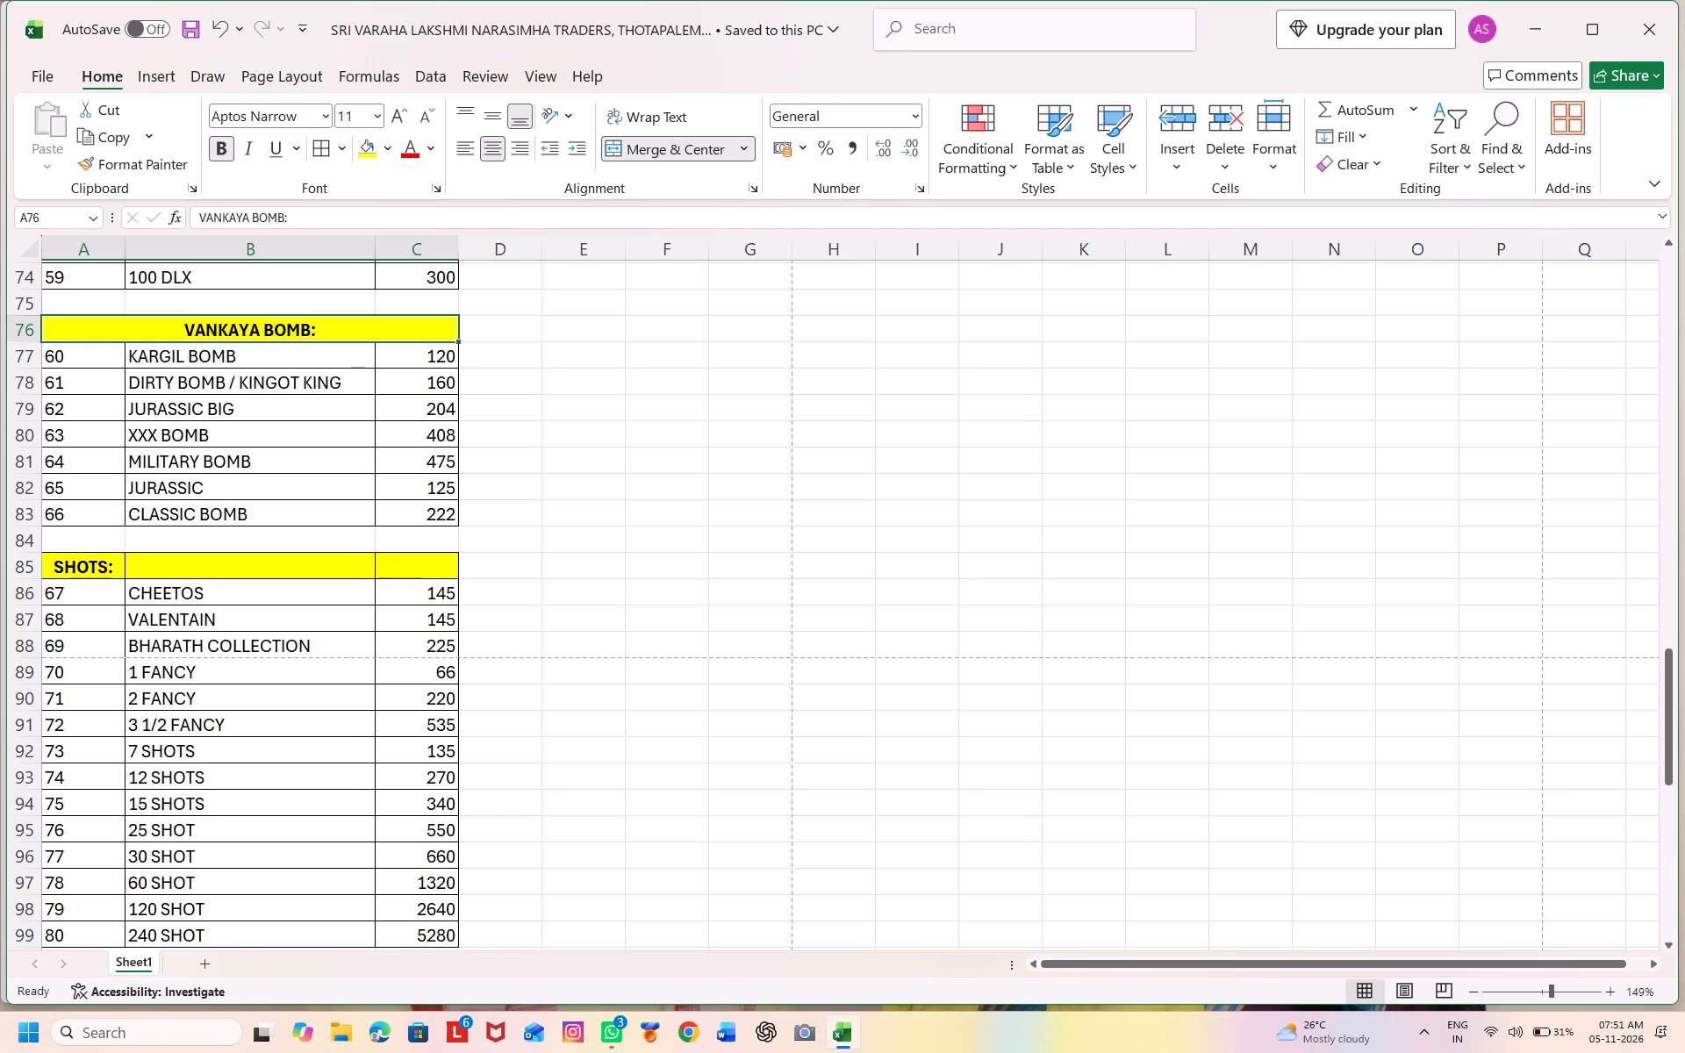
pyautogui.moveTo(86, 568); pyautogui.dragTo(409, 577)
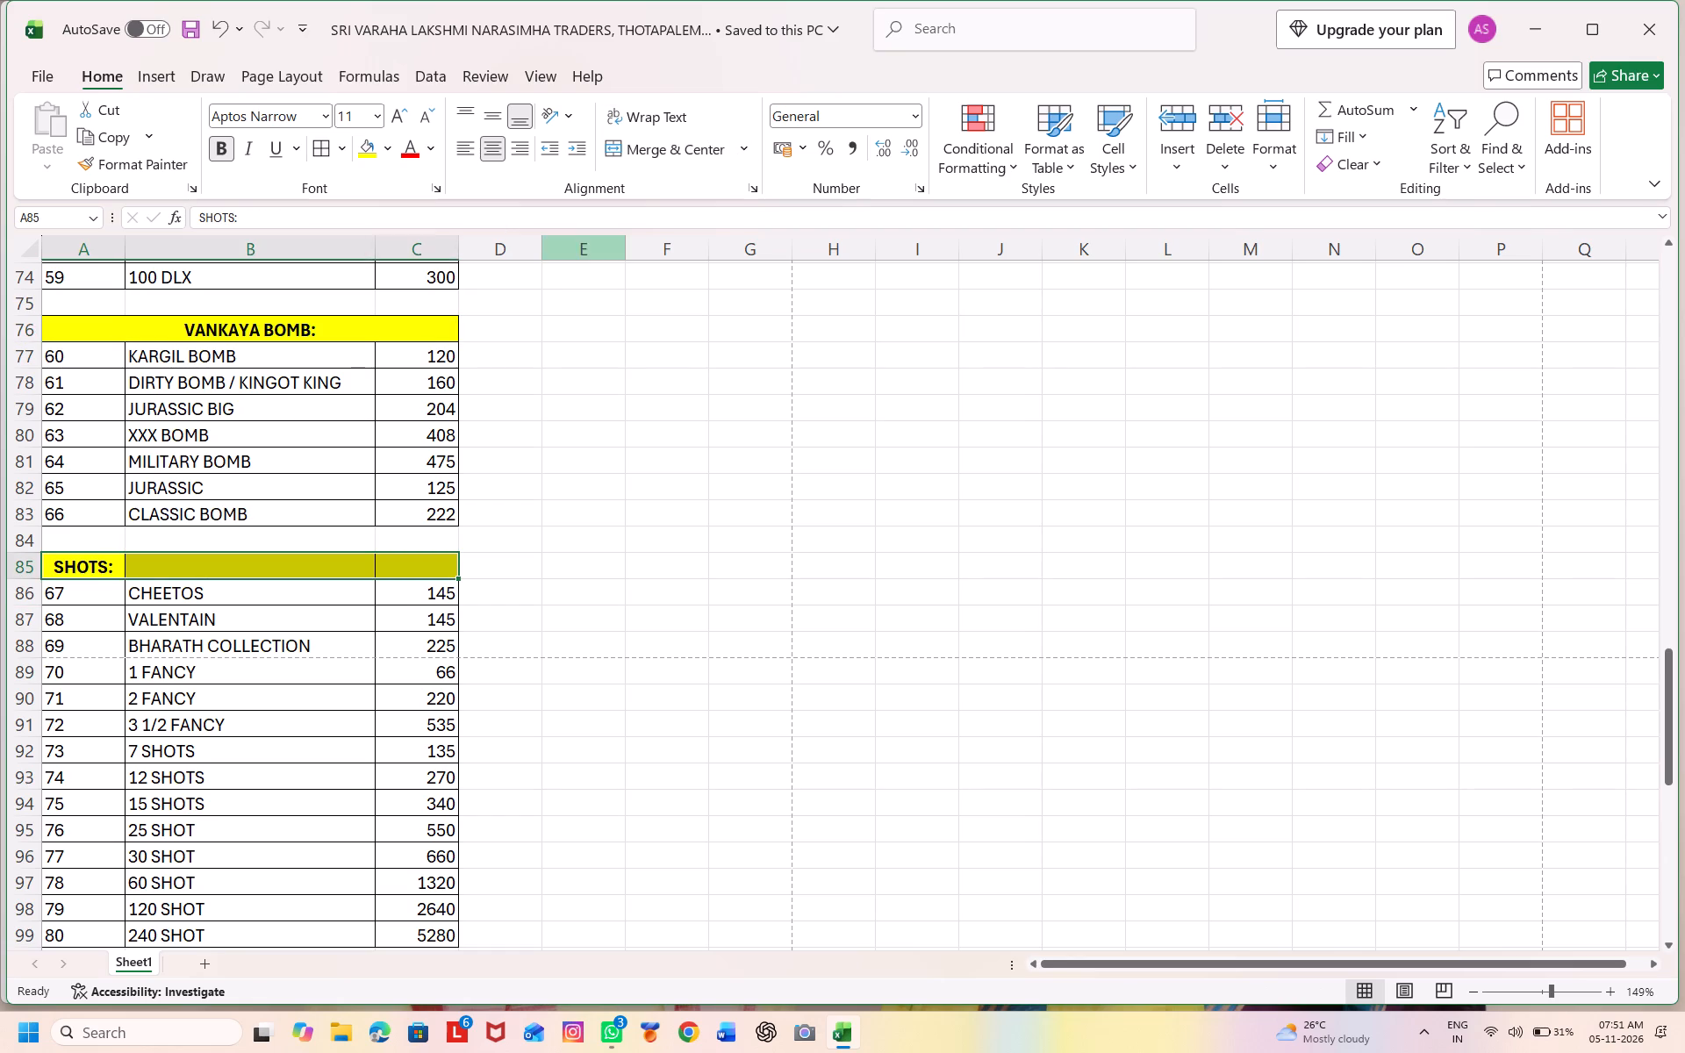
pyautogui.click(623, 156)
# Merge and center the PAPER BOMBS heading across A101:C101 and the ROCKET BOMBS heading across A106:C106.
pyautogui.scroll(-2, 345, 713)
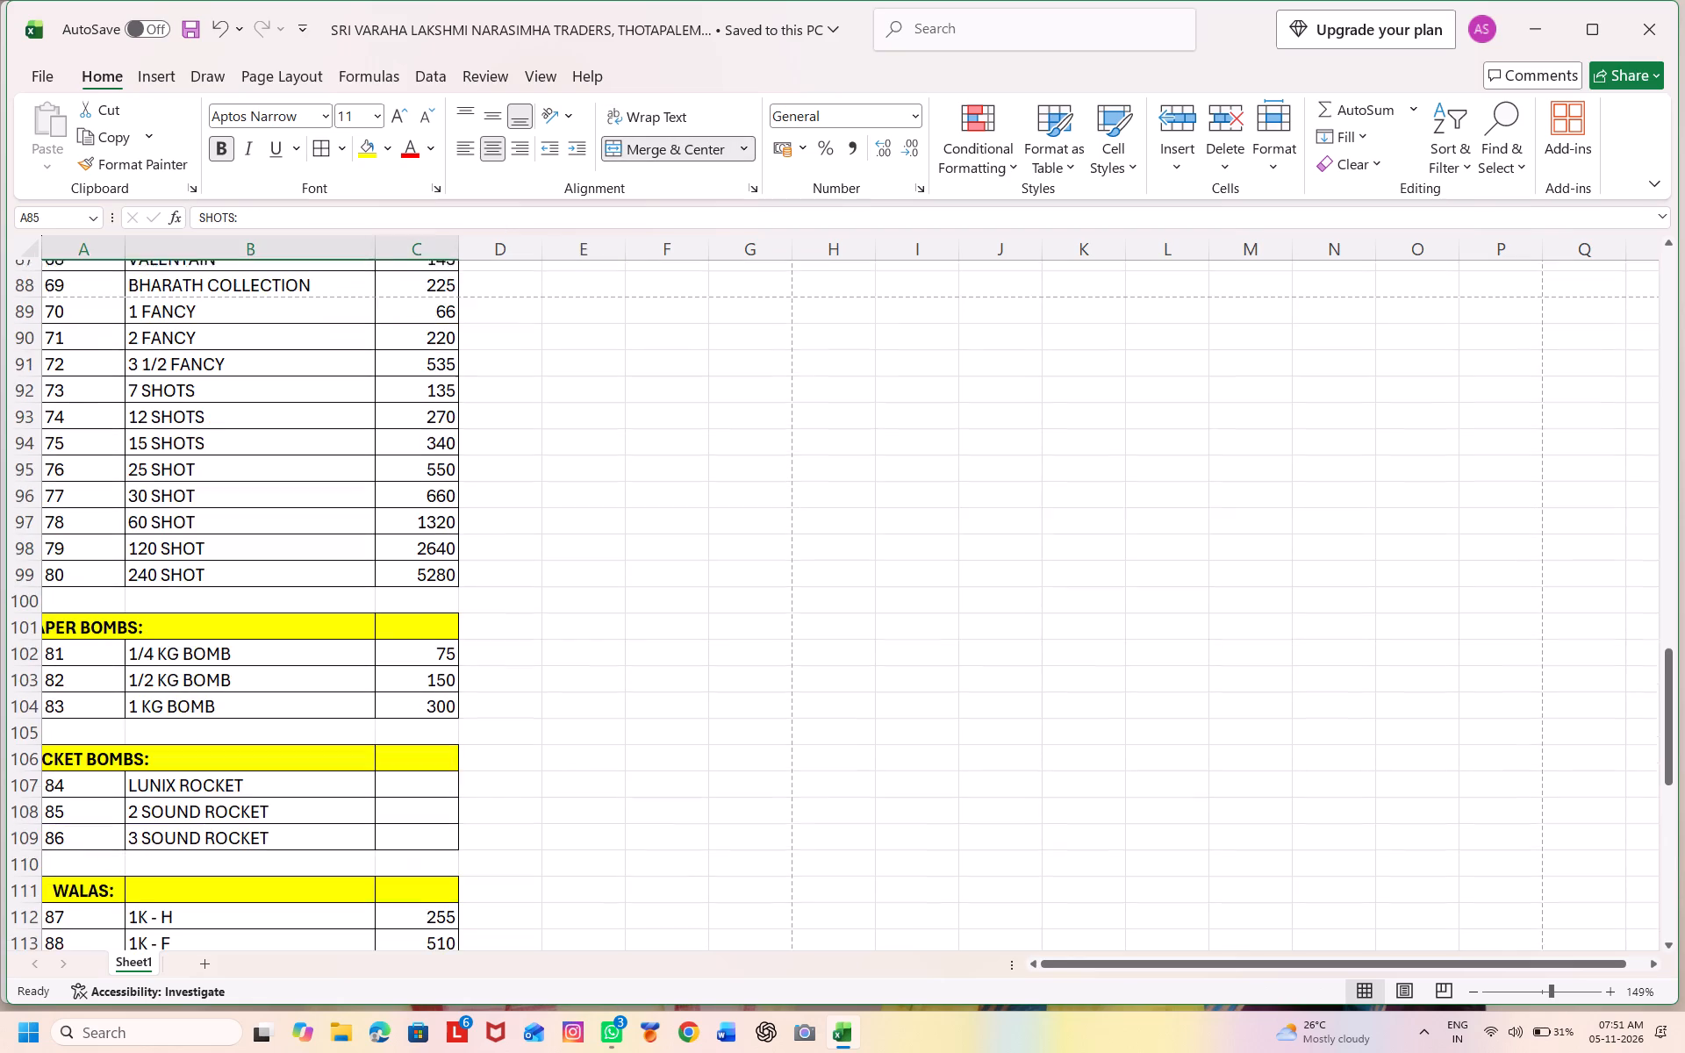
pyautogui.scroll(-1, 345, 713)
pyautogui.moveTo(113, 619); pyautogui.dragTo(242, 614)
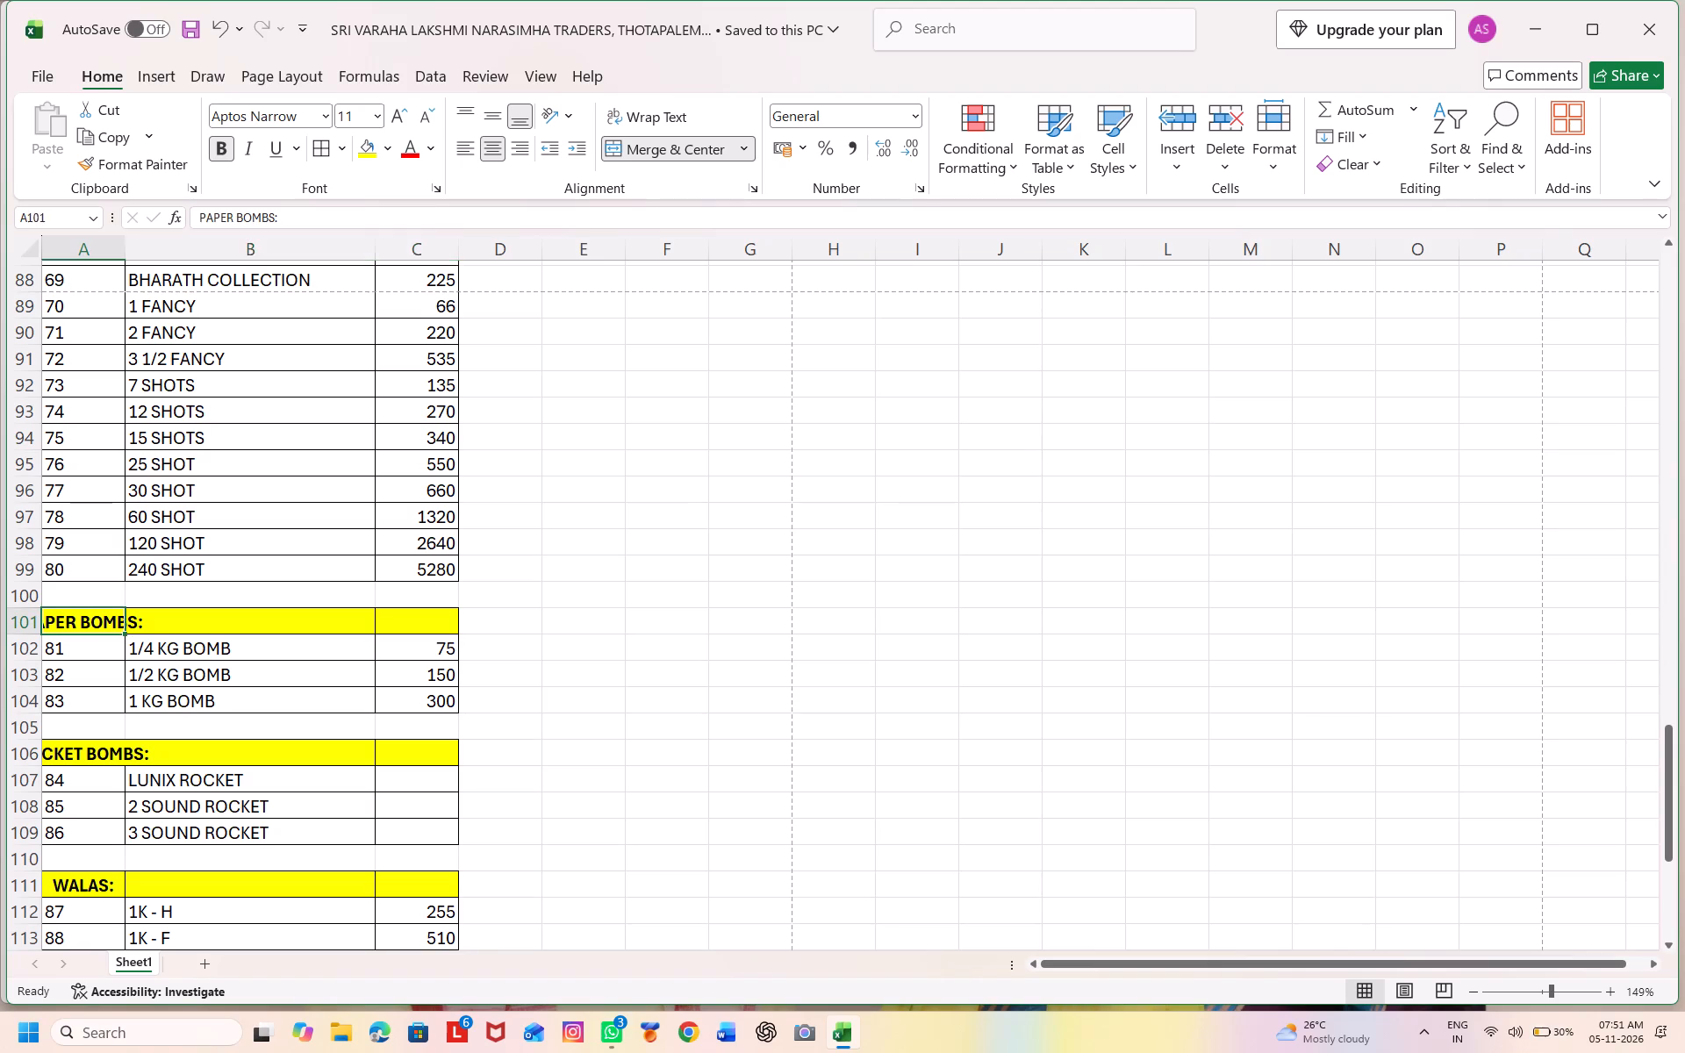
pyautogui.moveTo(242, 614); pyautogui.dragTo(414, 616)
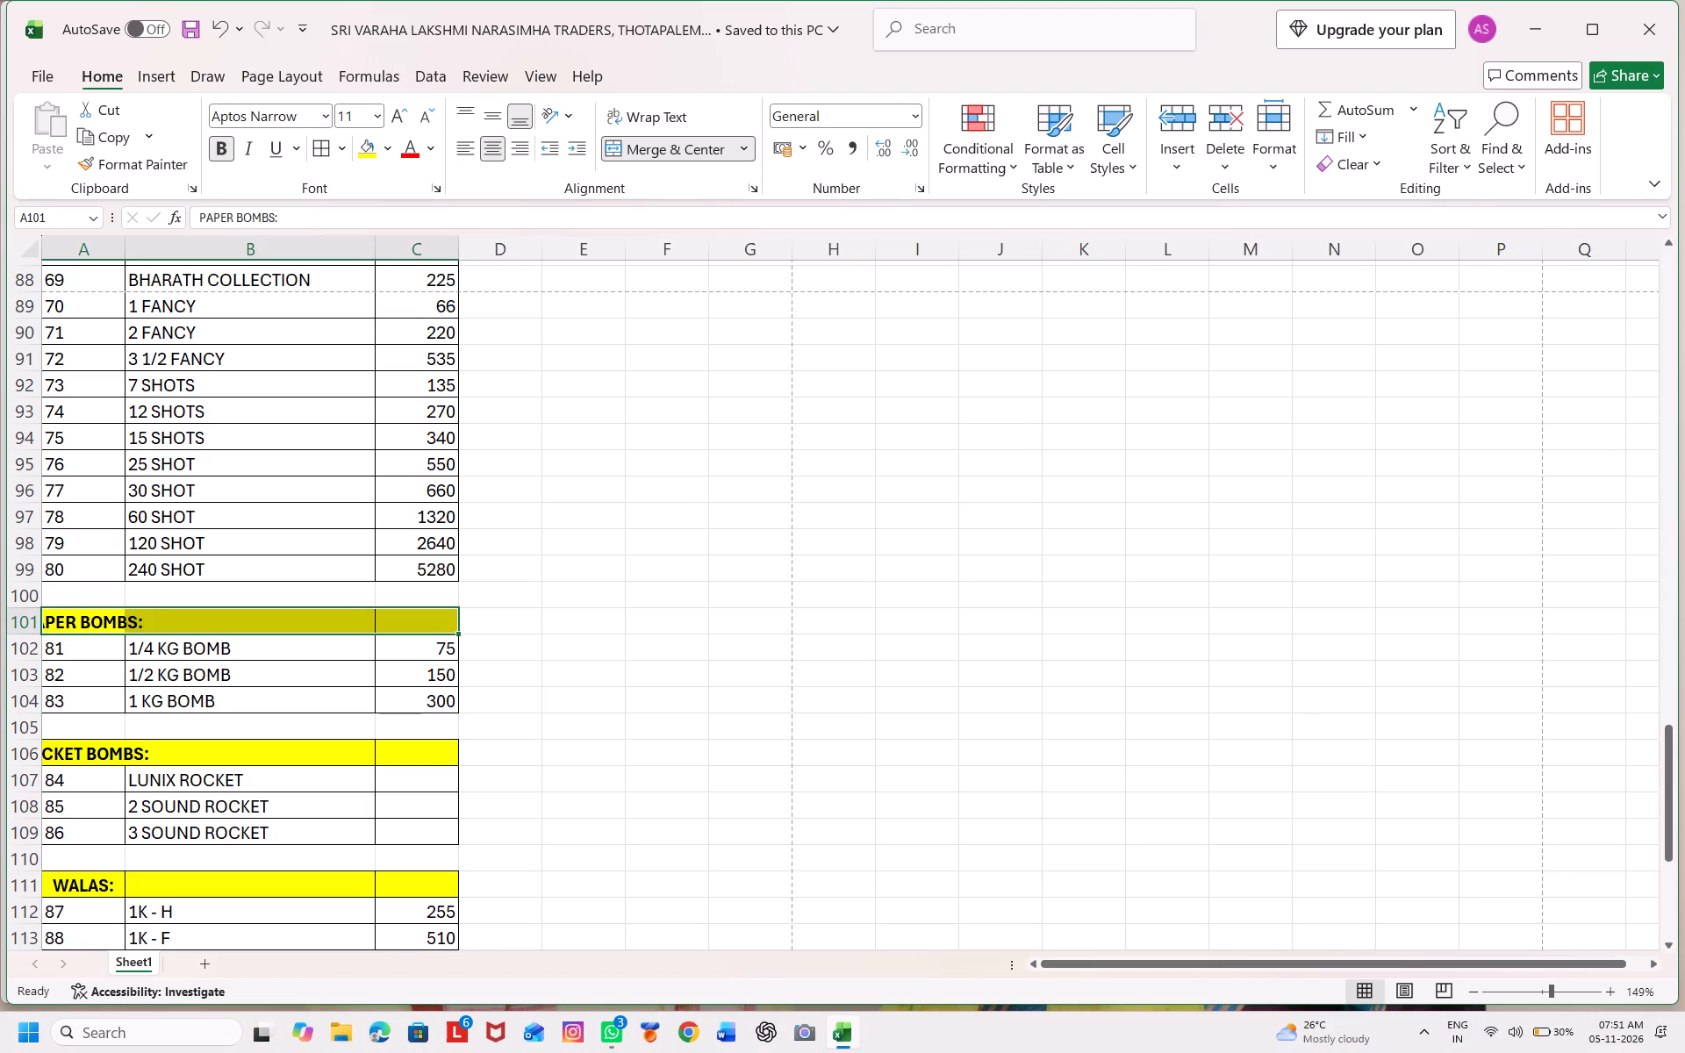
pyautogui.click(675, 152)
pyautogui.moveTo(91, 749); pyautogui.dragTo(162, 756)
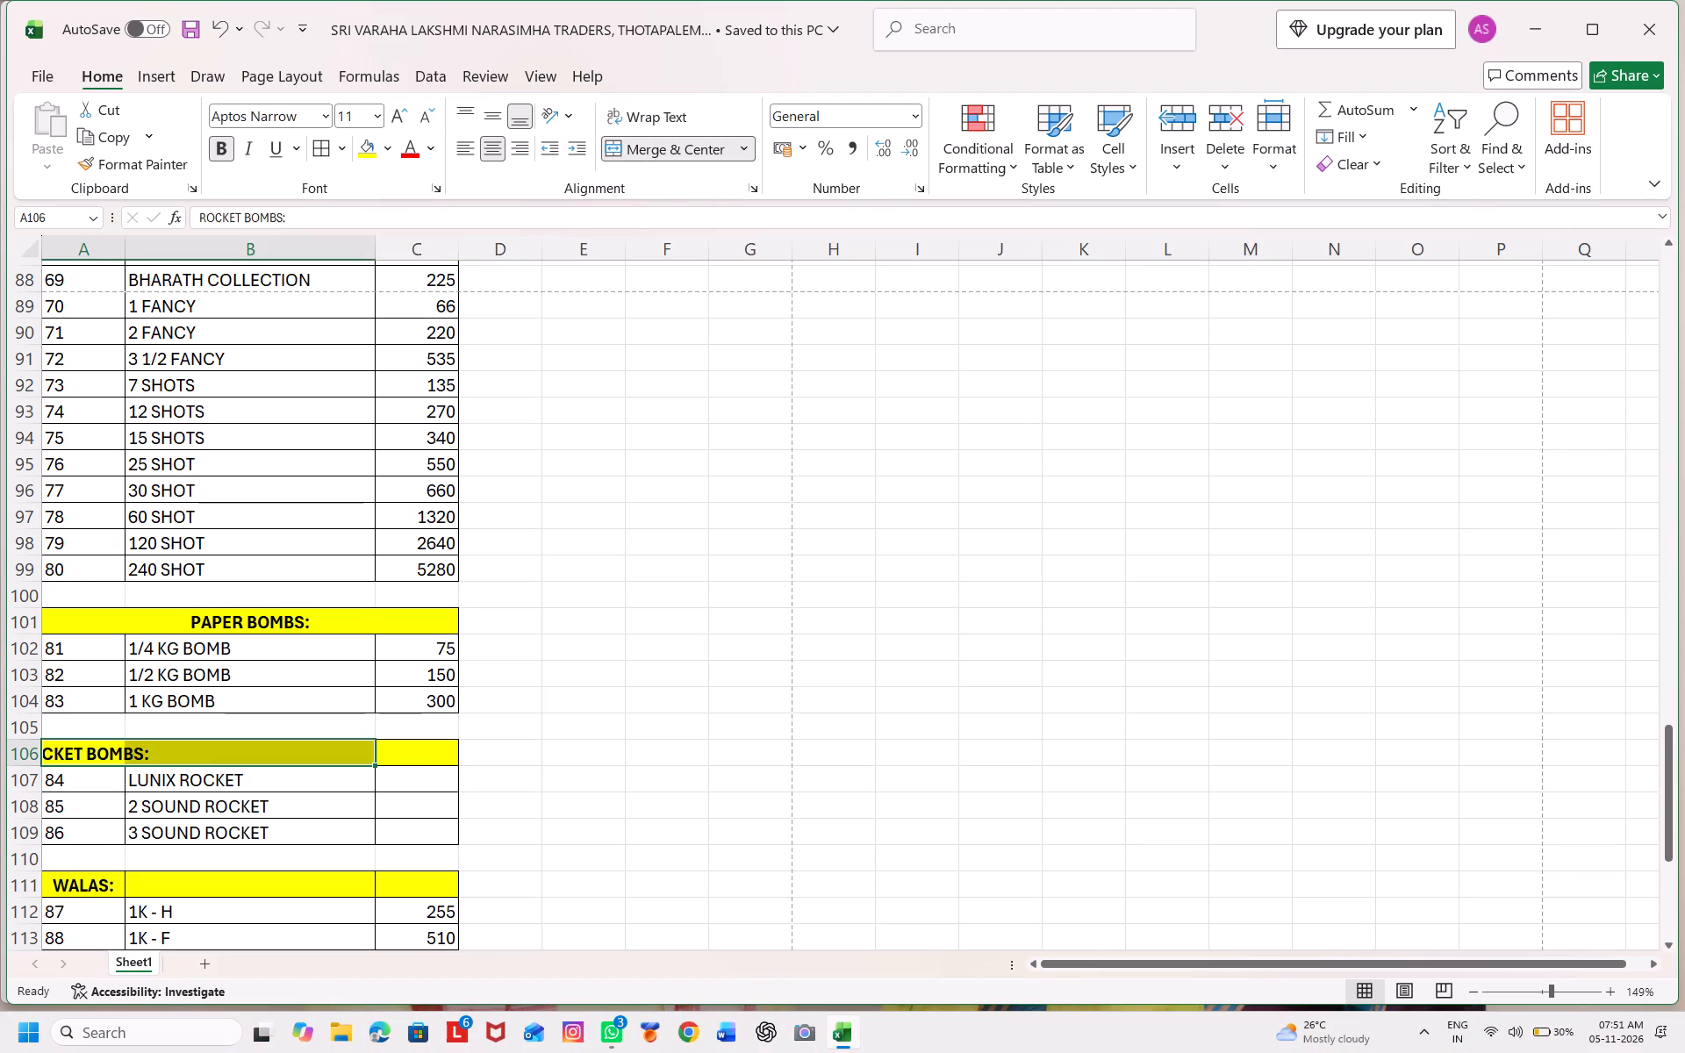
pyautogui.moveTo(162, 756); pyautogui.dragTo(398, 759)
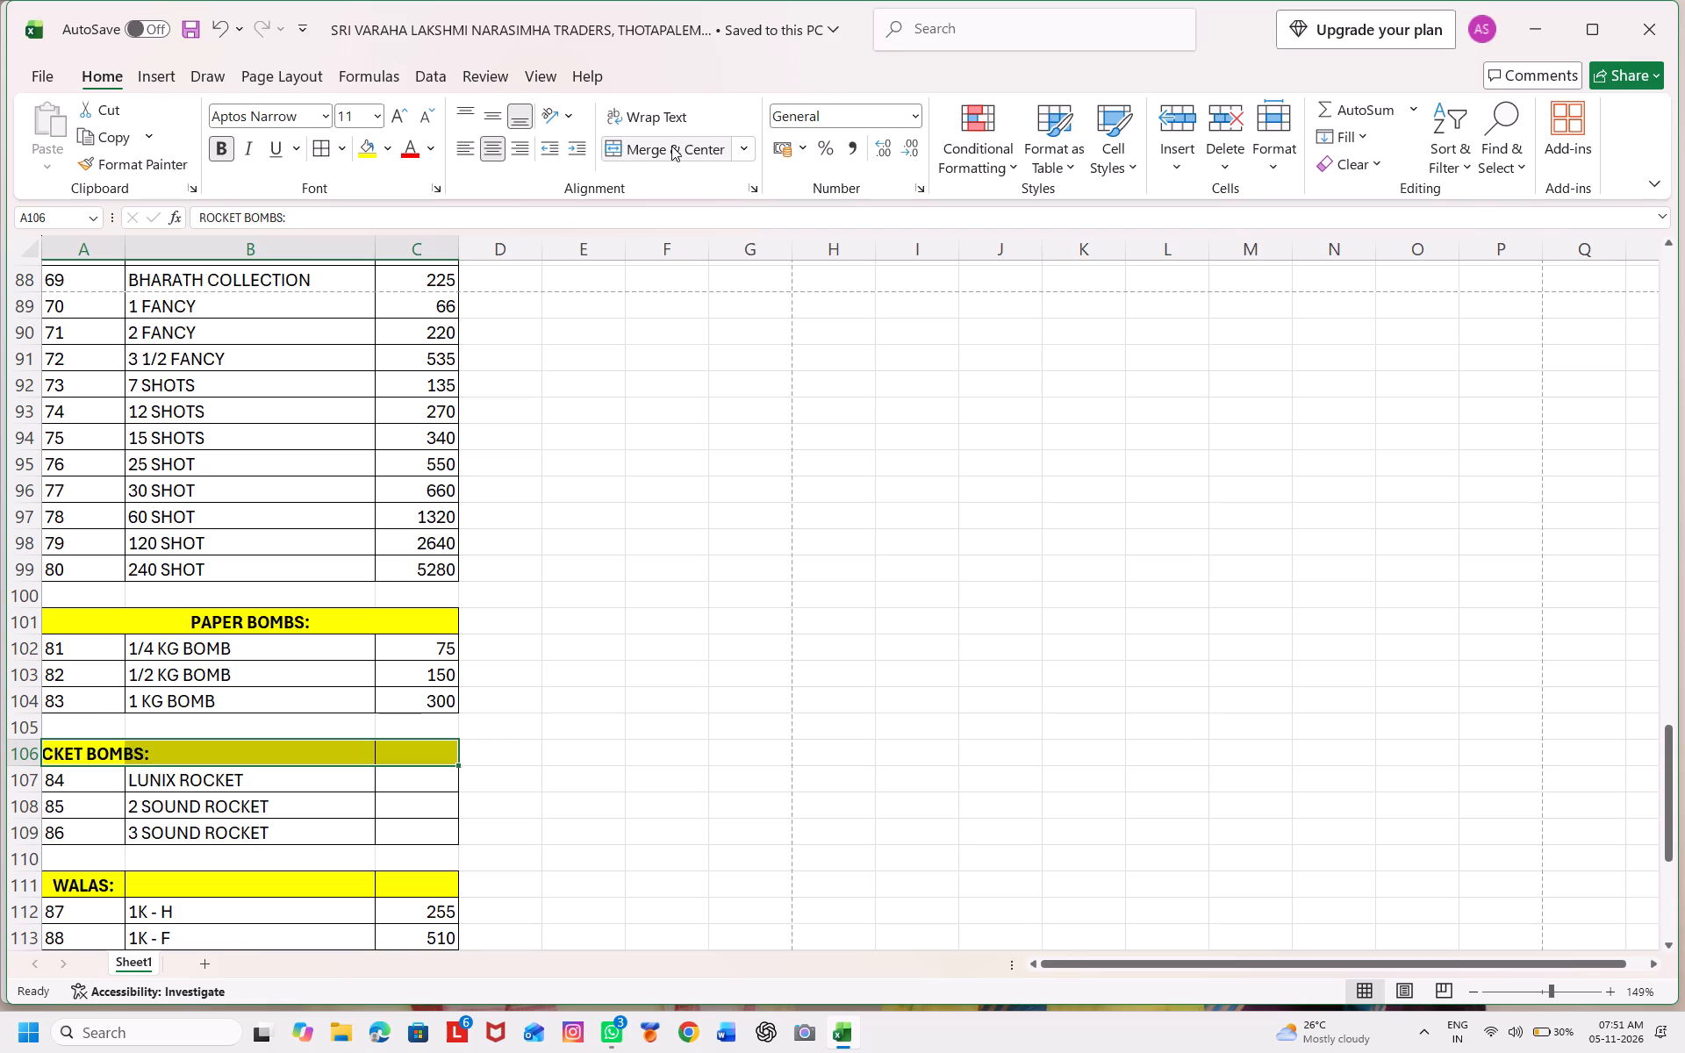
pyautogui.click(671, 146)
# Merge and center the WALAS heading across A111:C111.
pyautogui.scroll(-4, 362, 711)
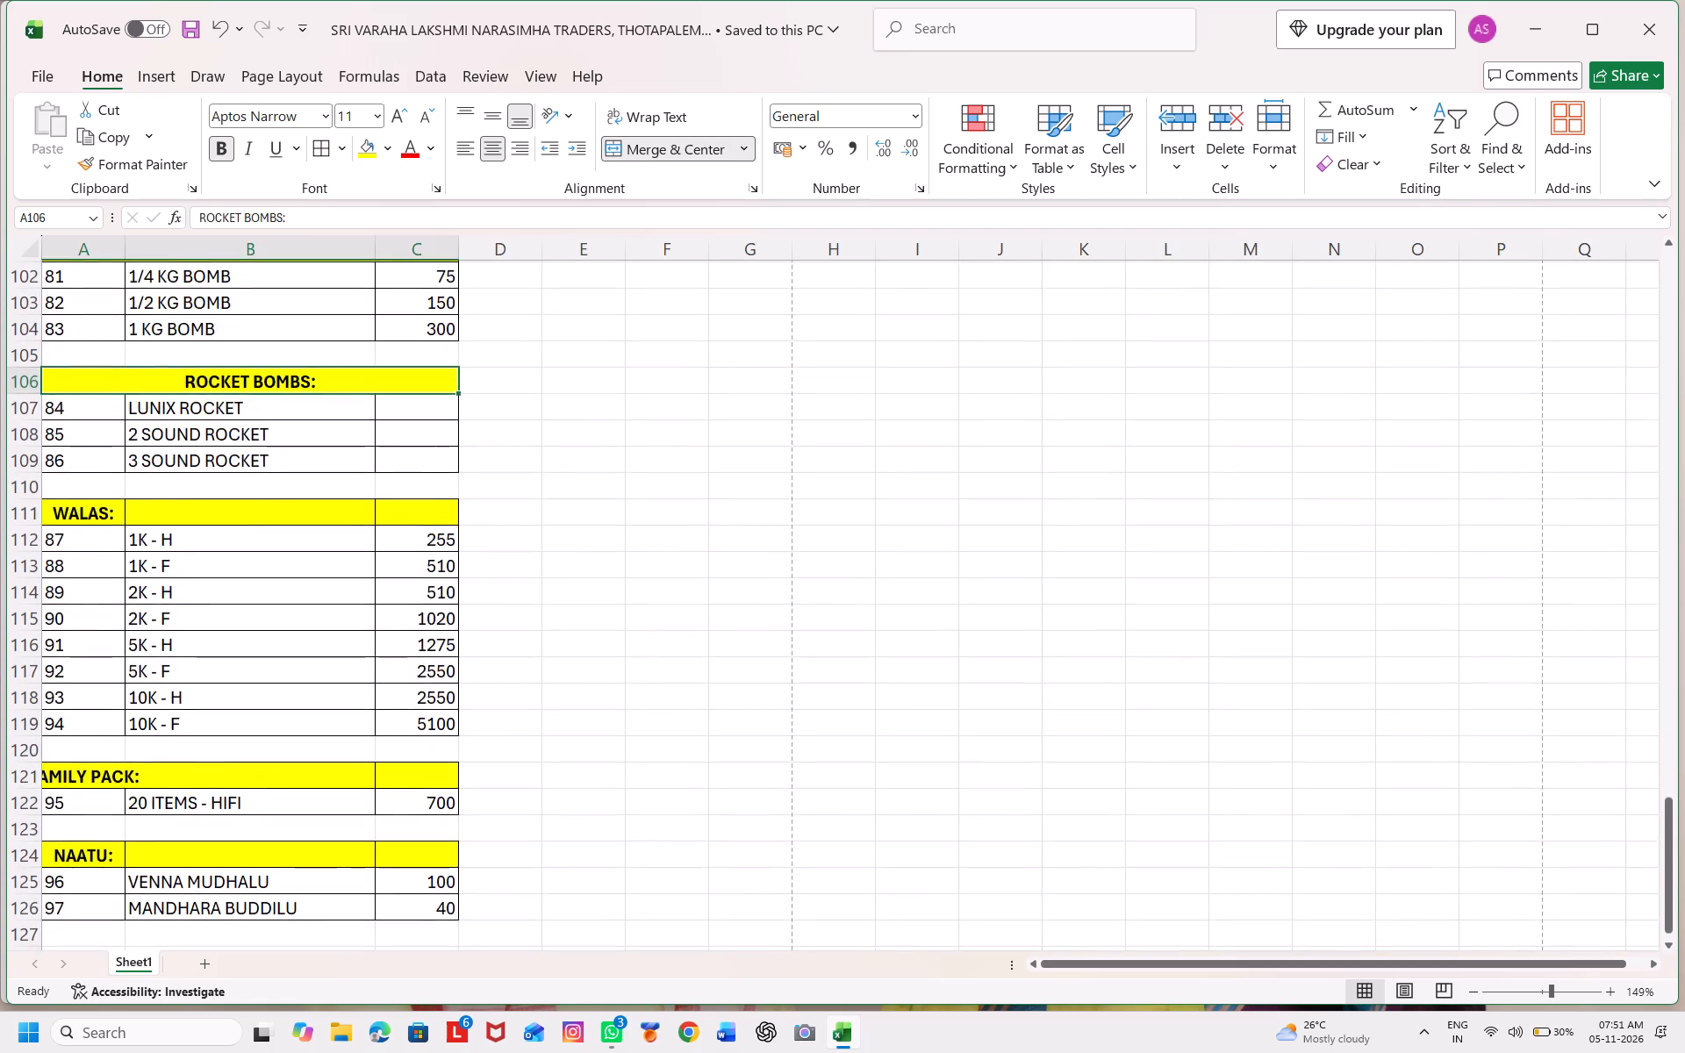
pyautogui.scroll(-1, 362, 711)
pyautogui.moveTo(100, 363); pyautogui.dragTo(394, 368)
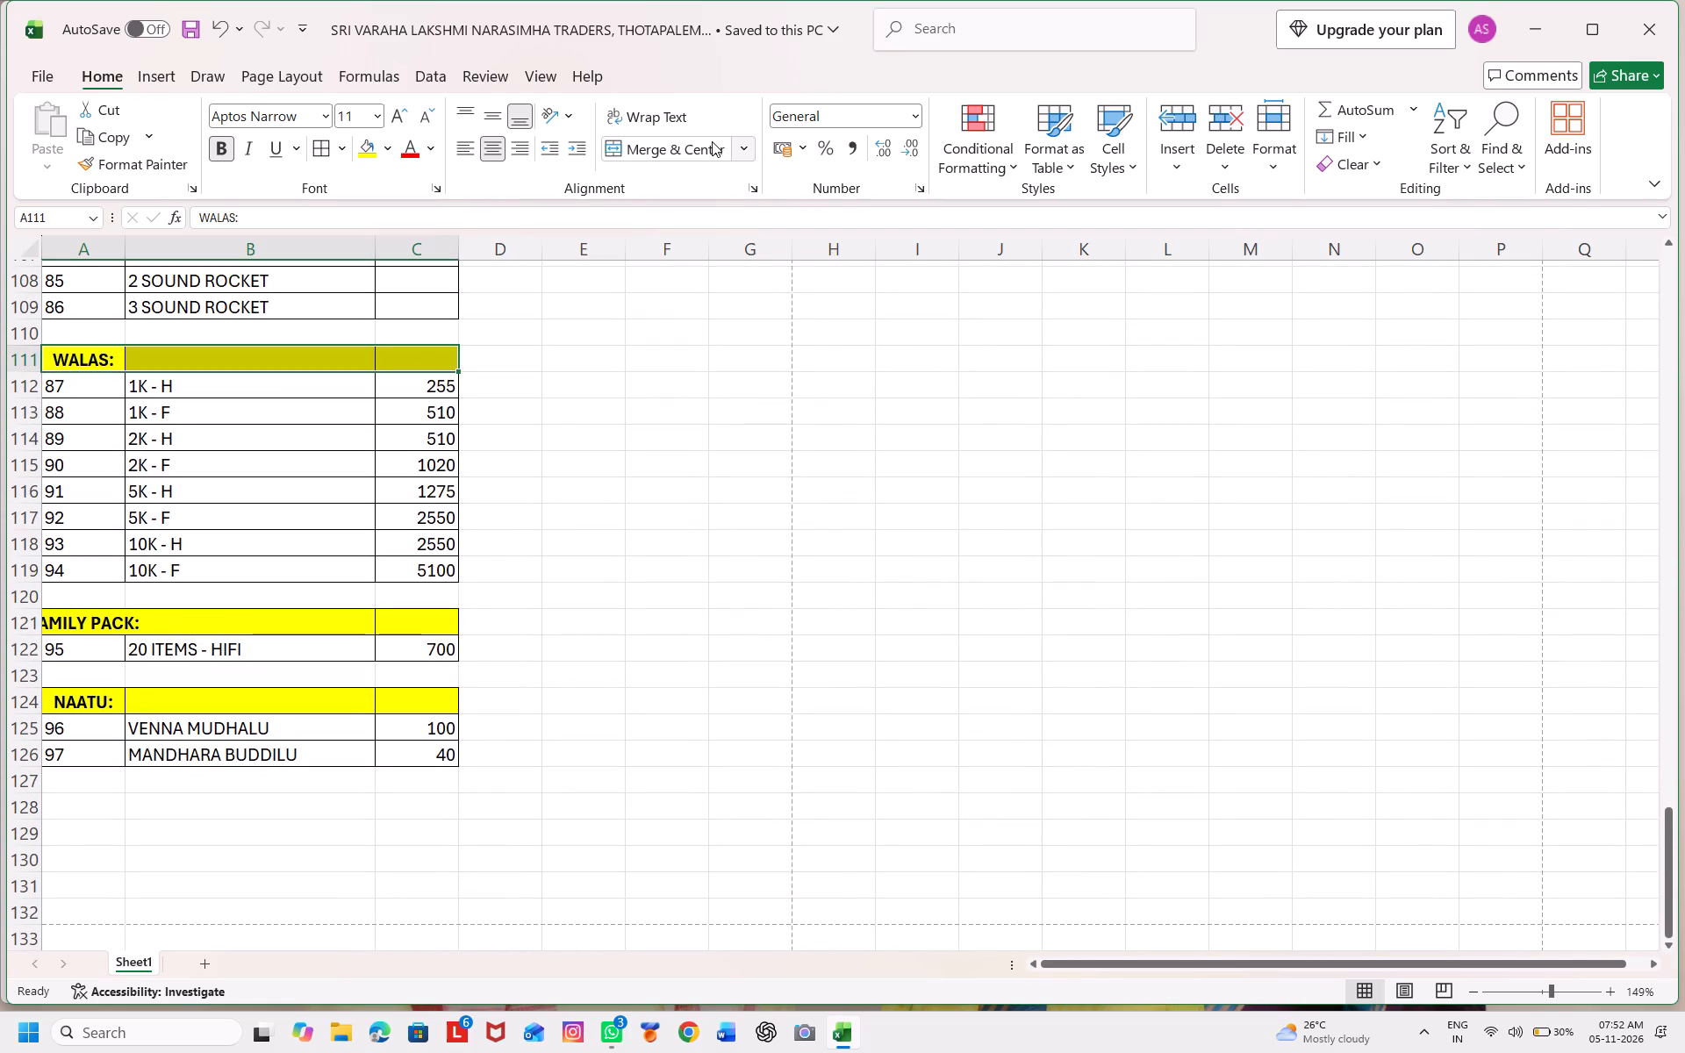
pyautogui.click(711, 140)
# Merge and center the FAMILY PACK heading across A121:C121 and the NAATU heading across A124:C124.
pyautogui.moveTo(101, 623); pyautogui.dragTo(433, 628)
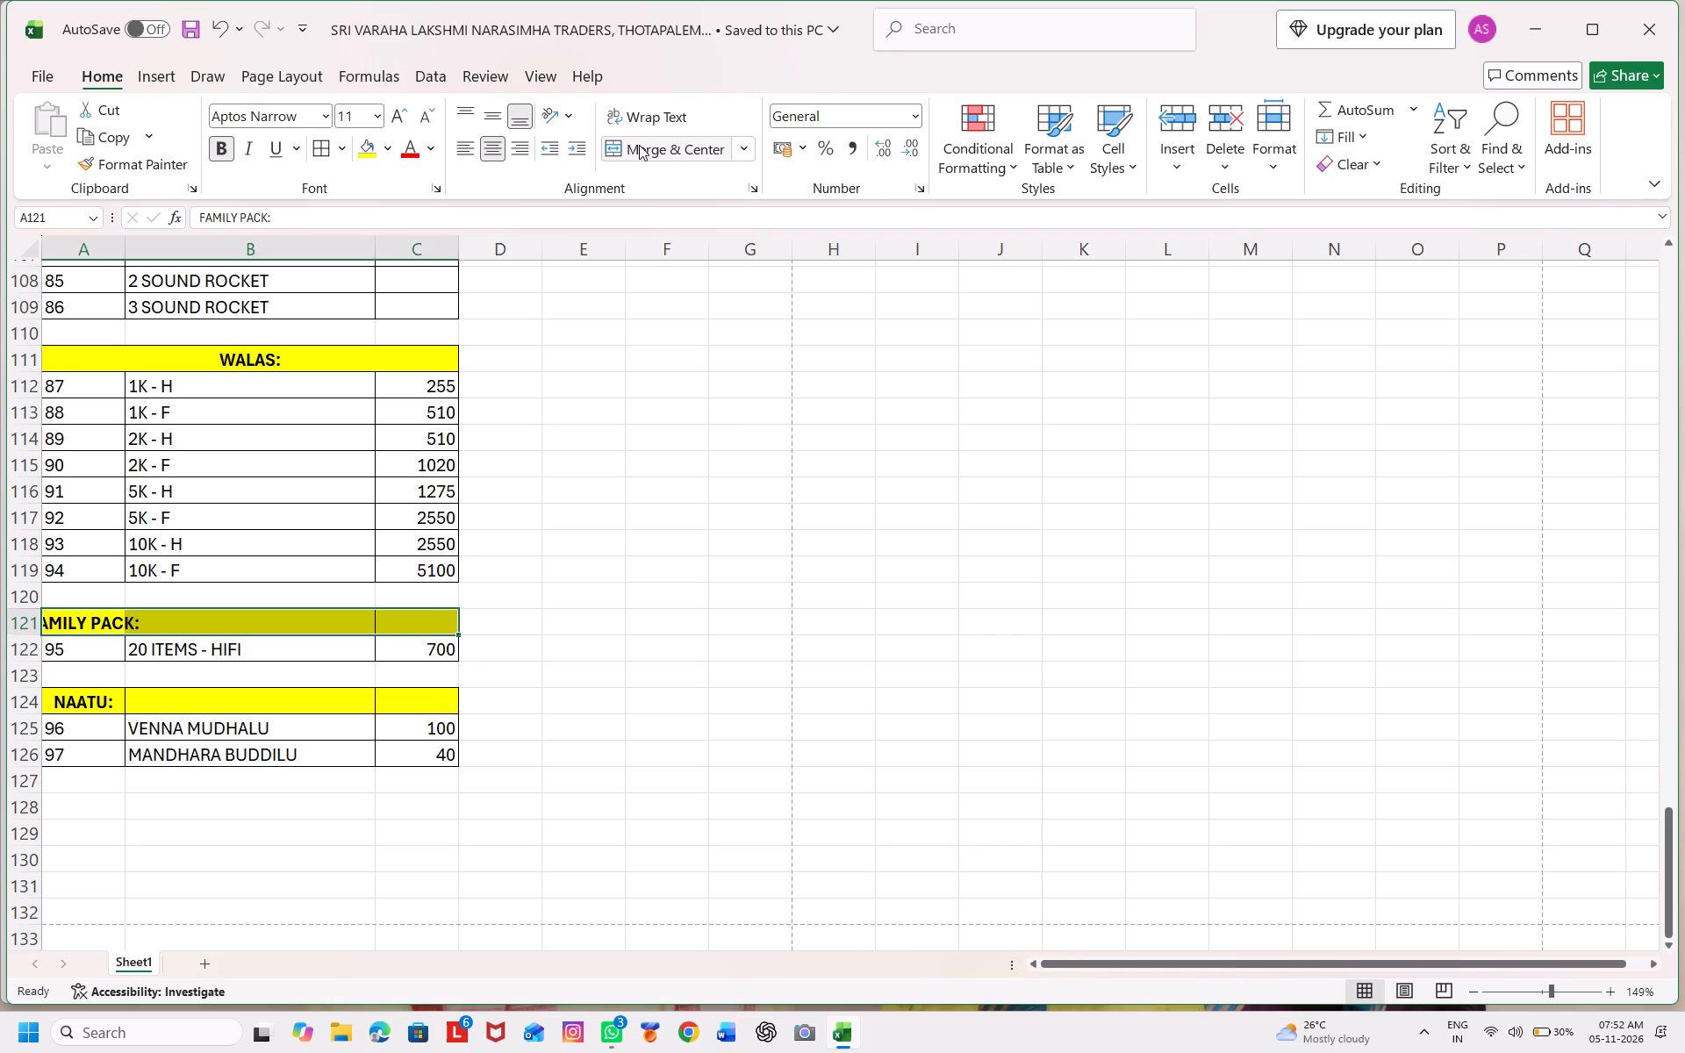
pyautogui.click(640, 143)
pyautogui.moveTo(102, 702); pyautogui.dragTo(394, 694)
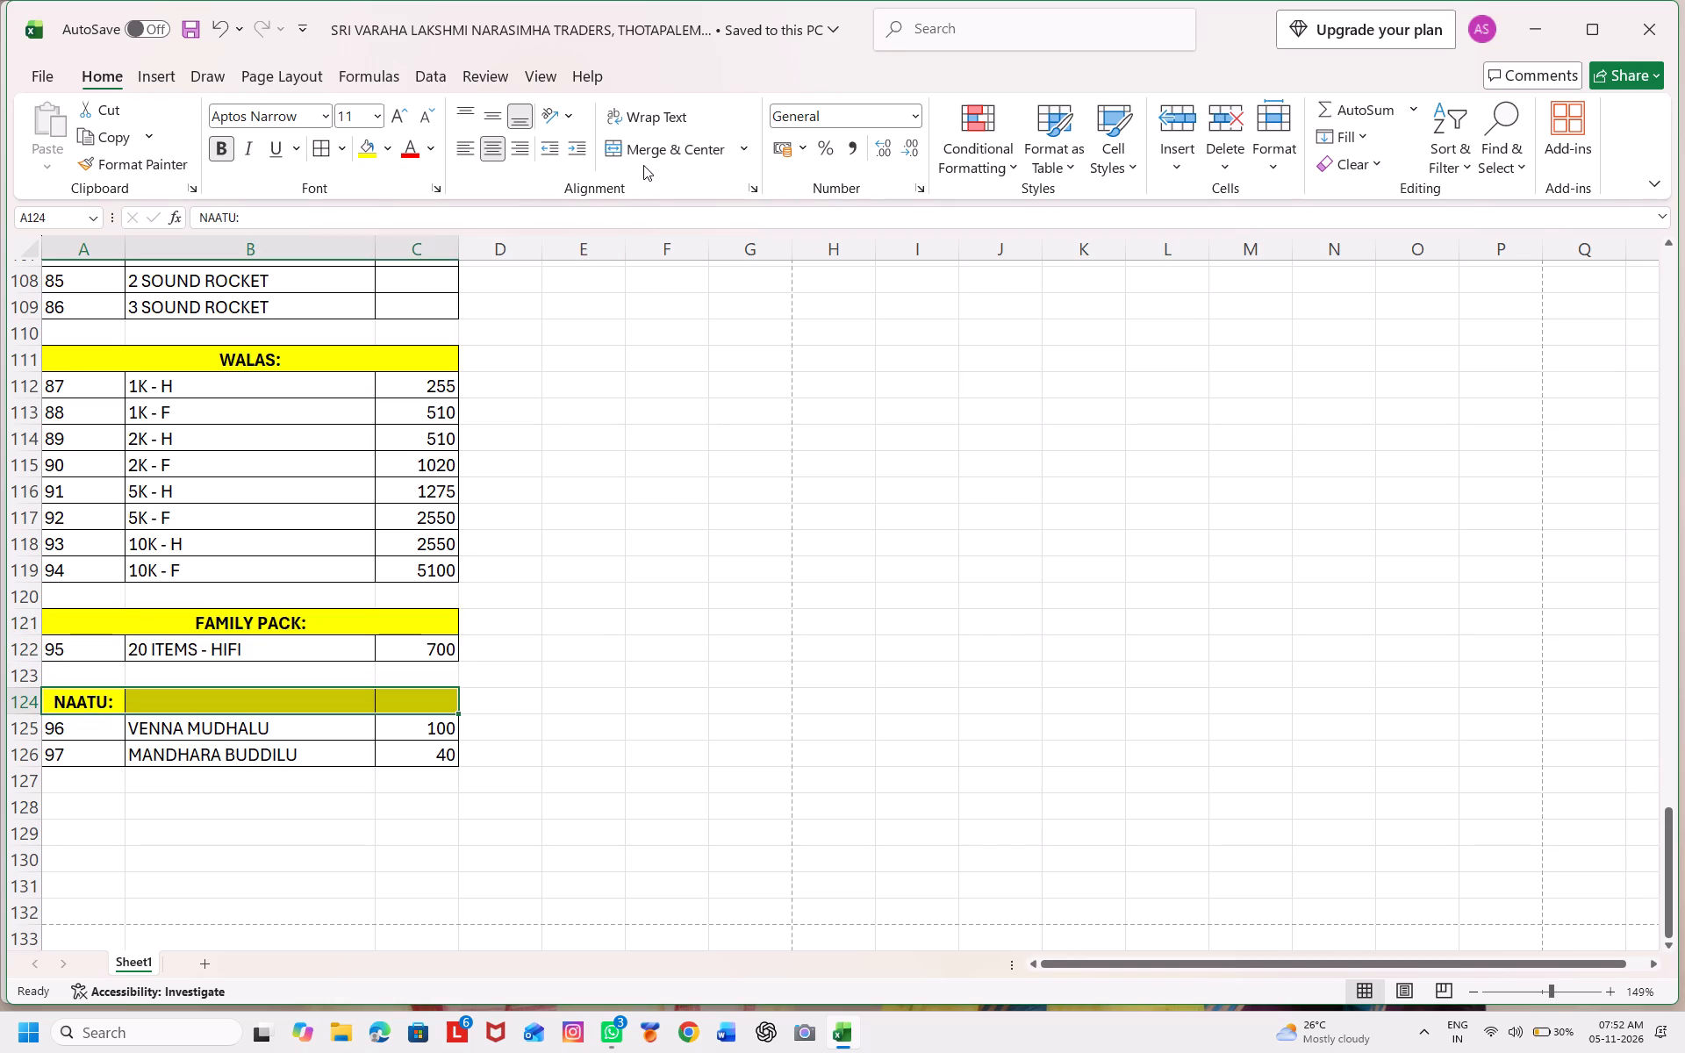
pyautogui.click(647, 154)
# Save a copy of the price list in the Downloads folder as a PDF, keeping the workbook's file name.
pyautogui.scroll(9, 419, 633)
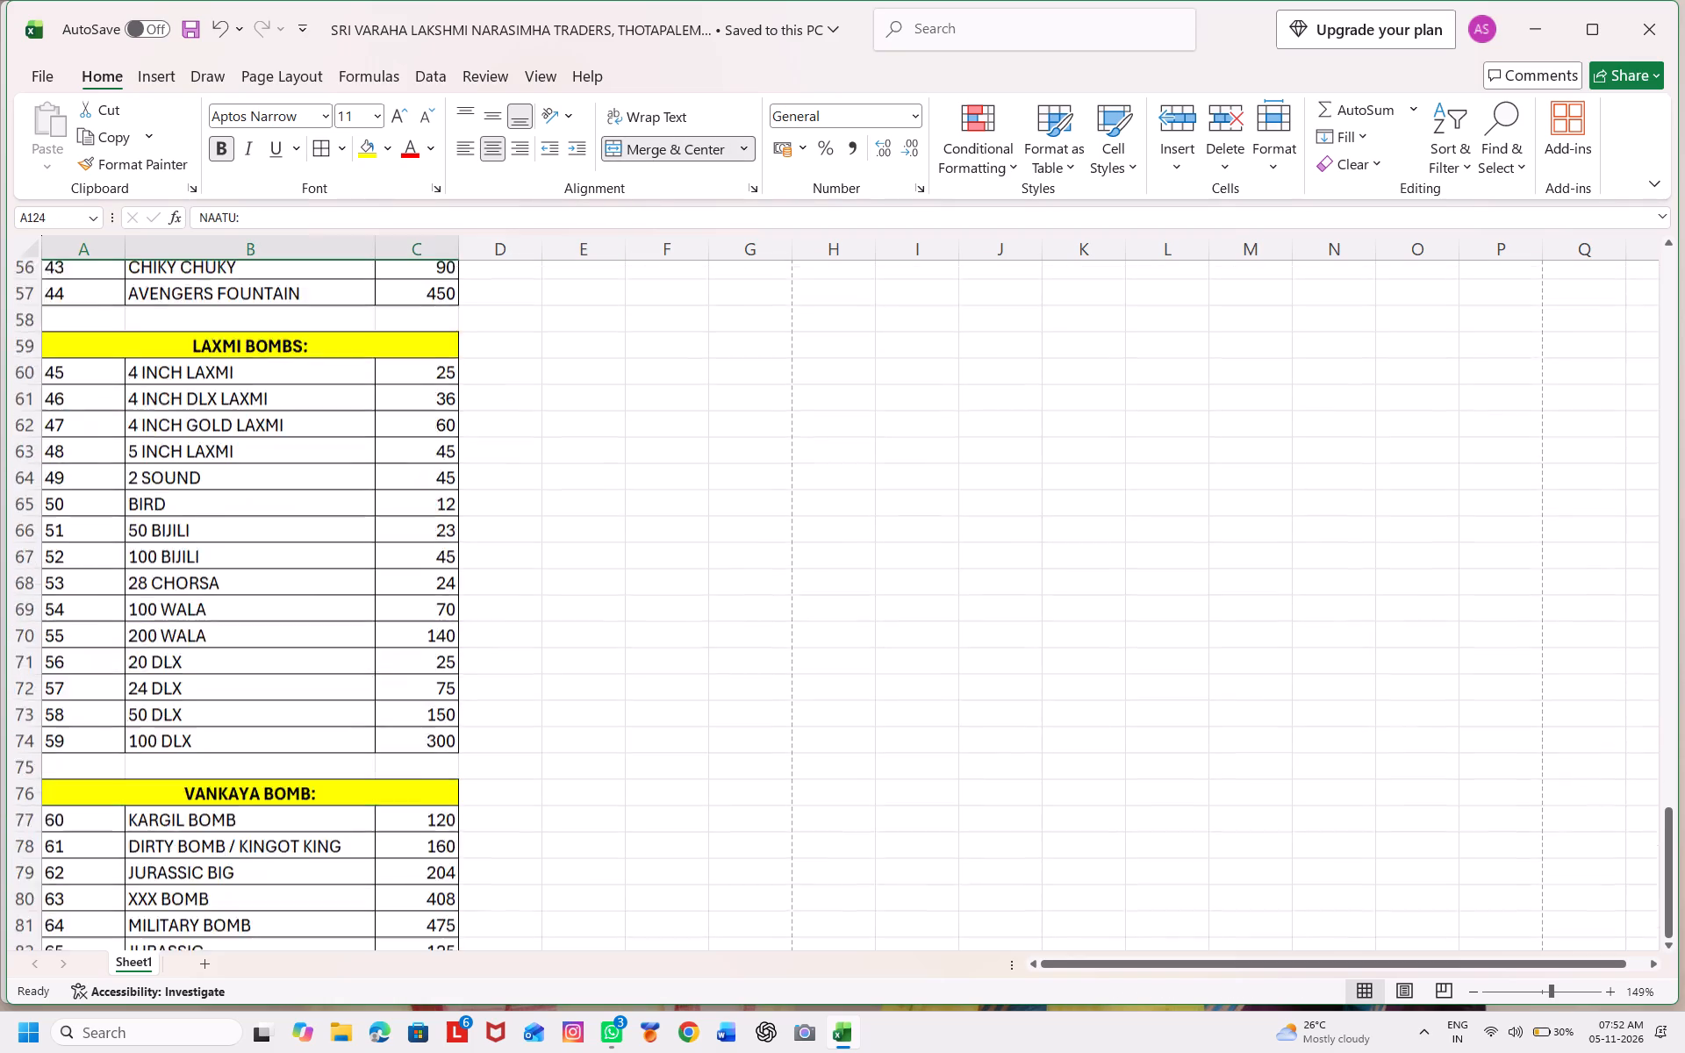
pyautogui.scroll(10, 419, 633)
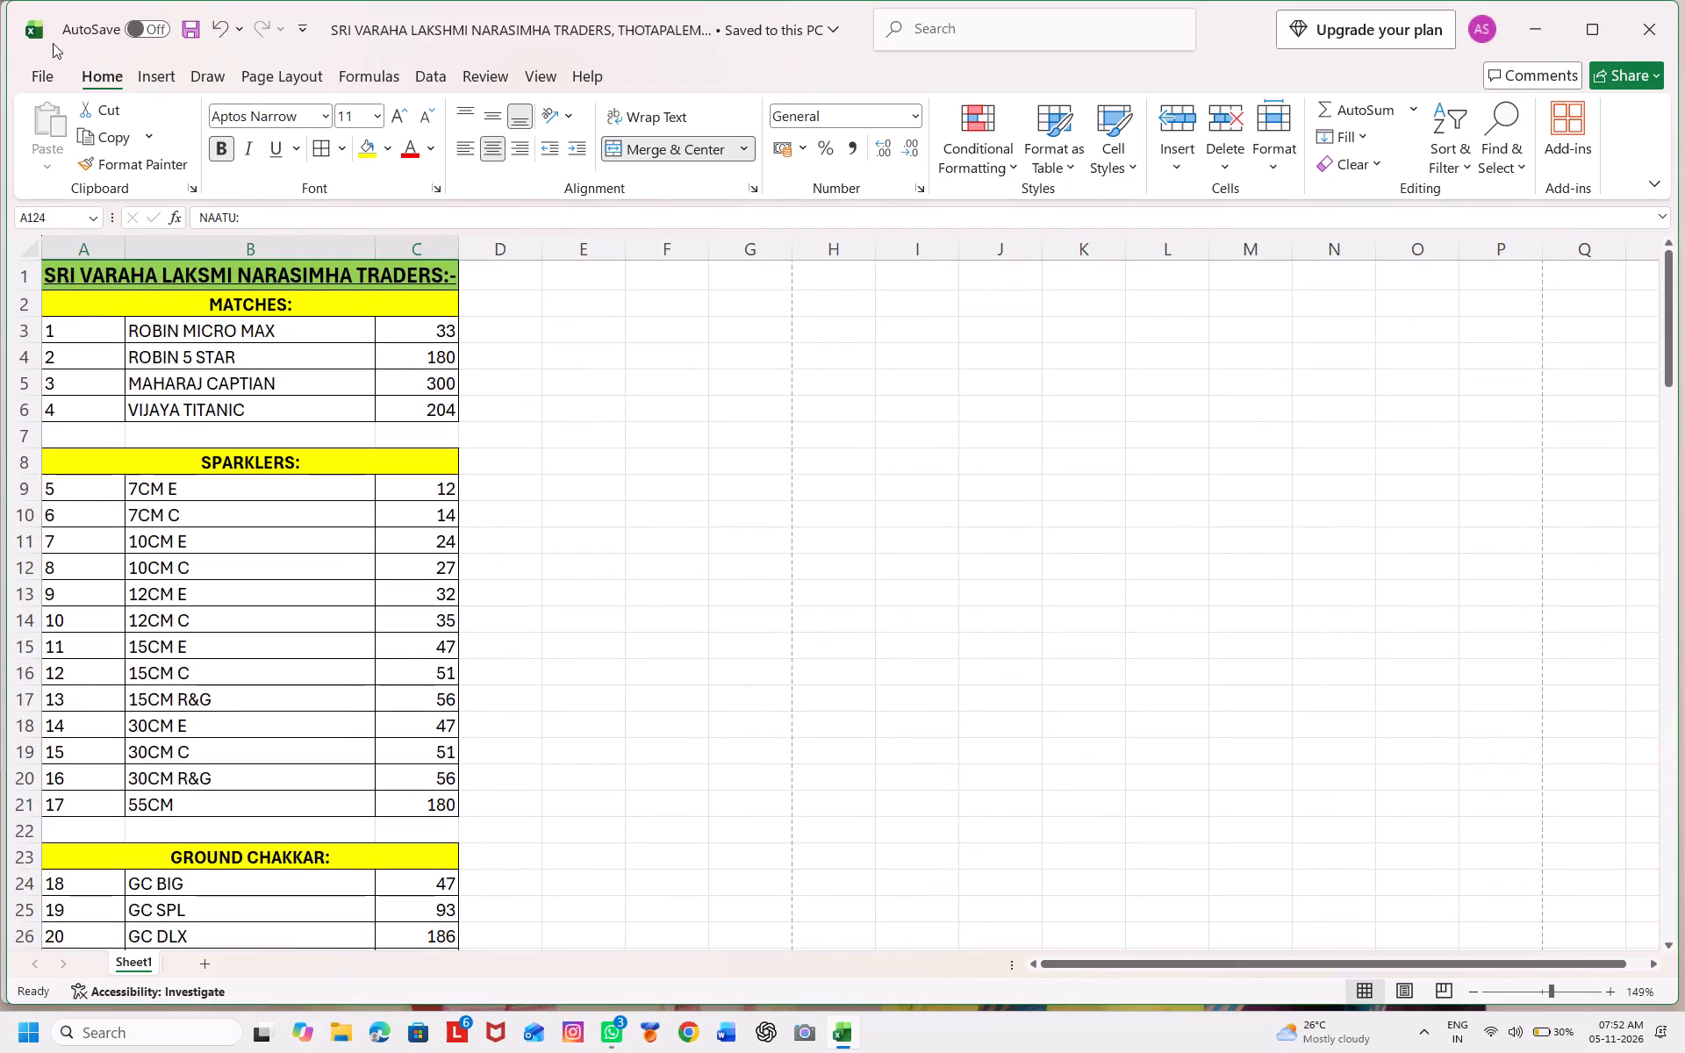
pyautogui.click(51, 69)
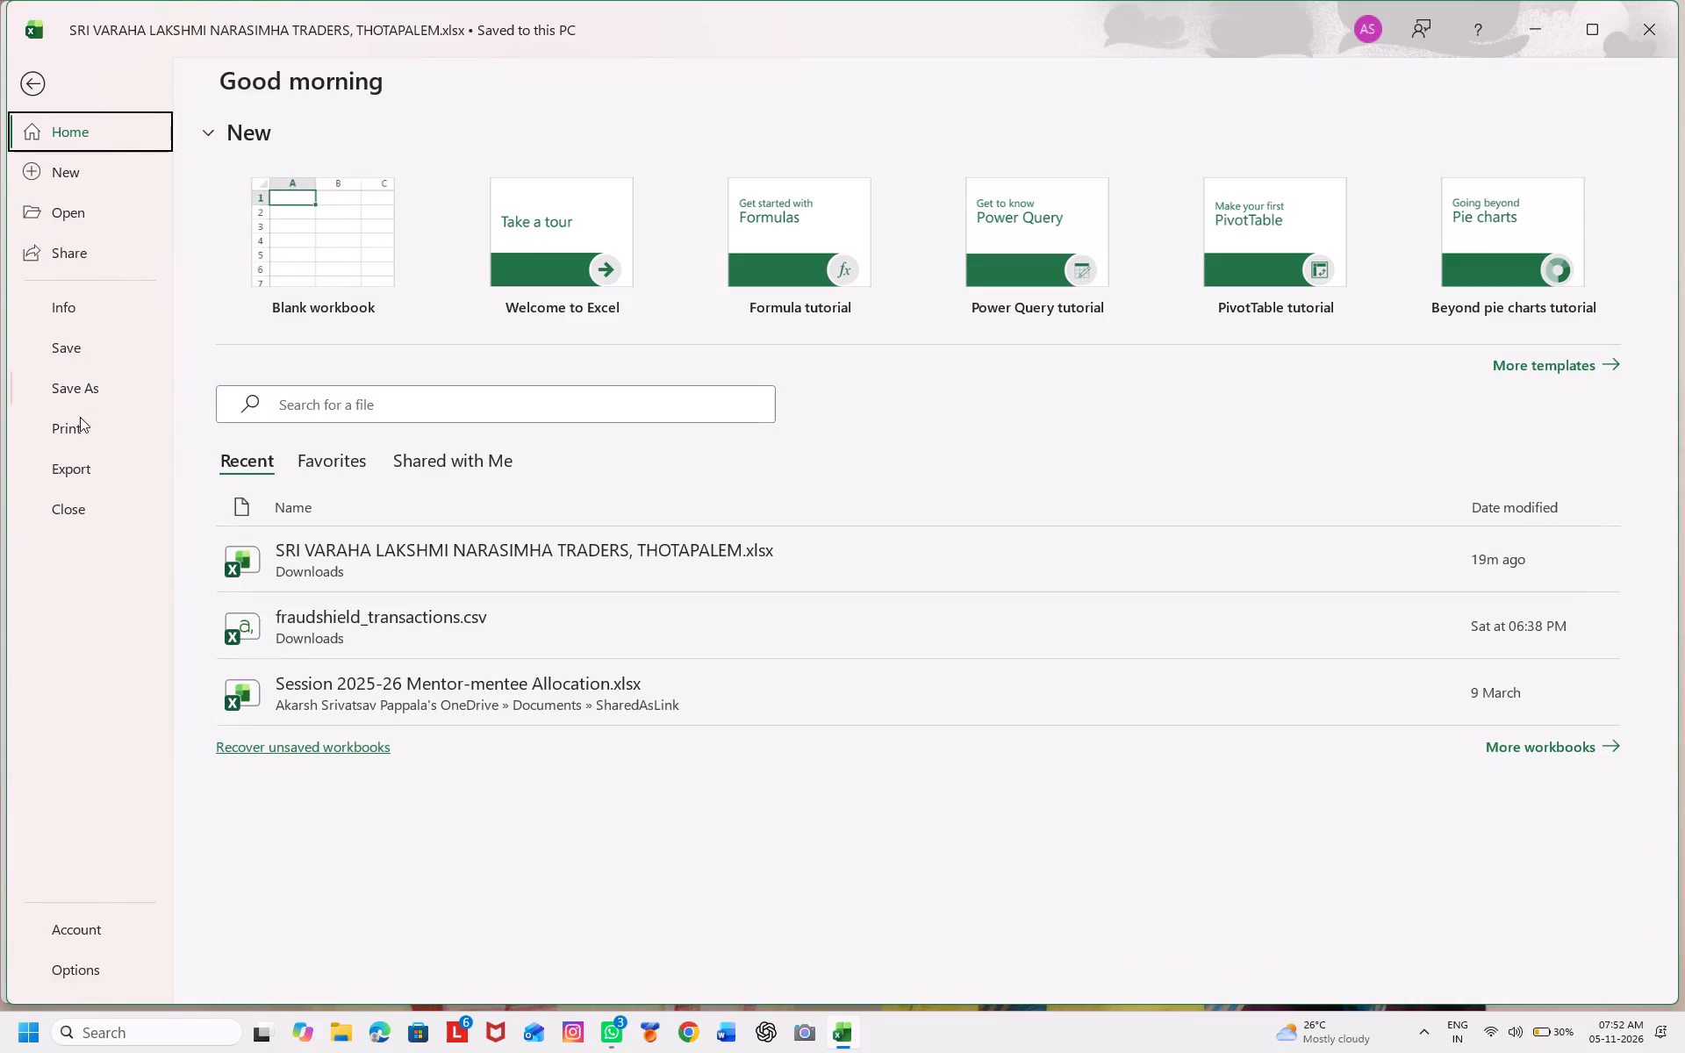
pyautogui.click(81, 389)
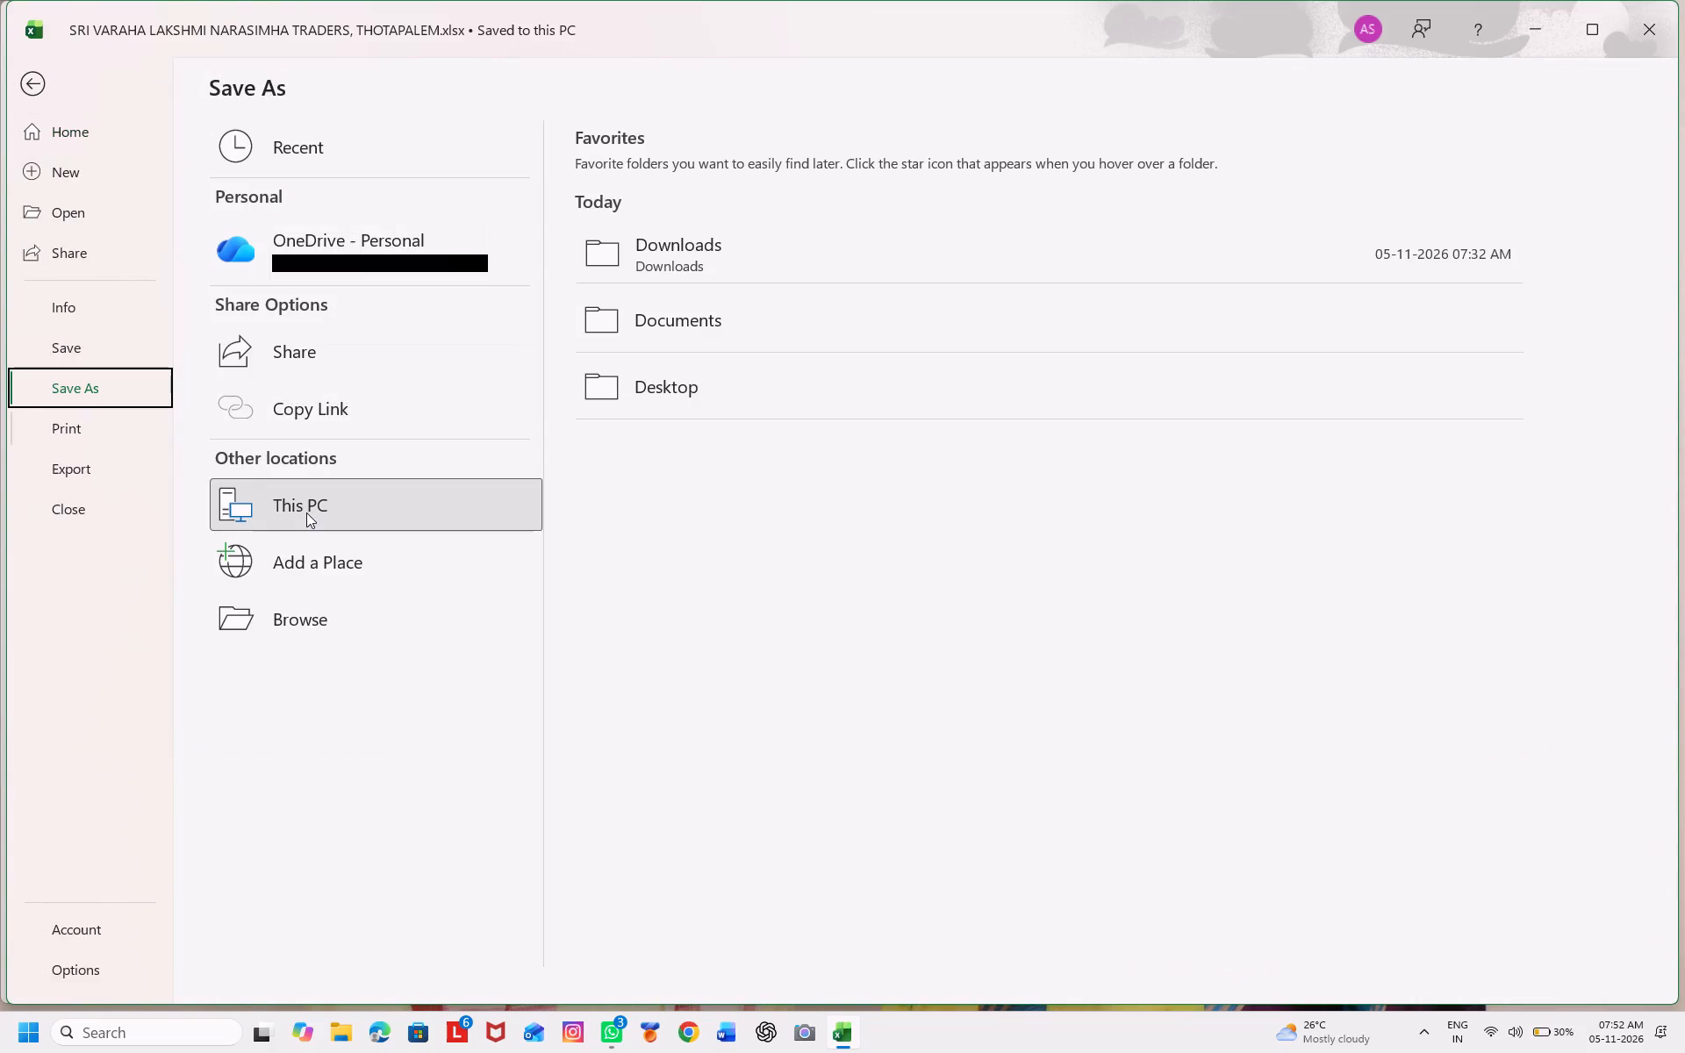
pyautogui.click(307, 512)
pyautogui.click(614, 278)
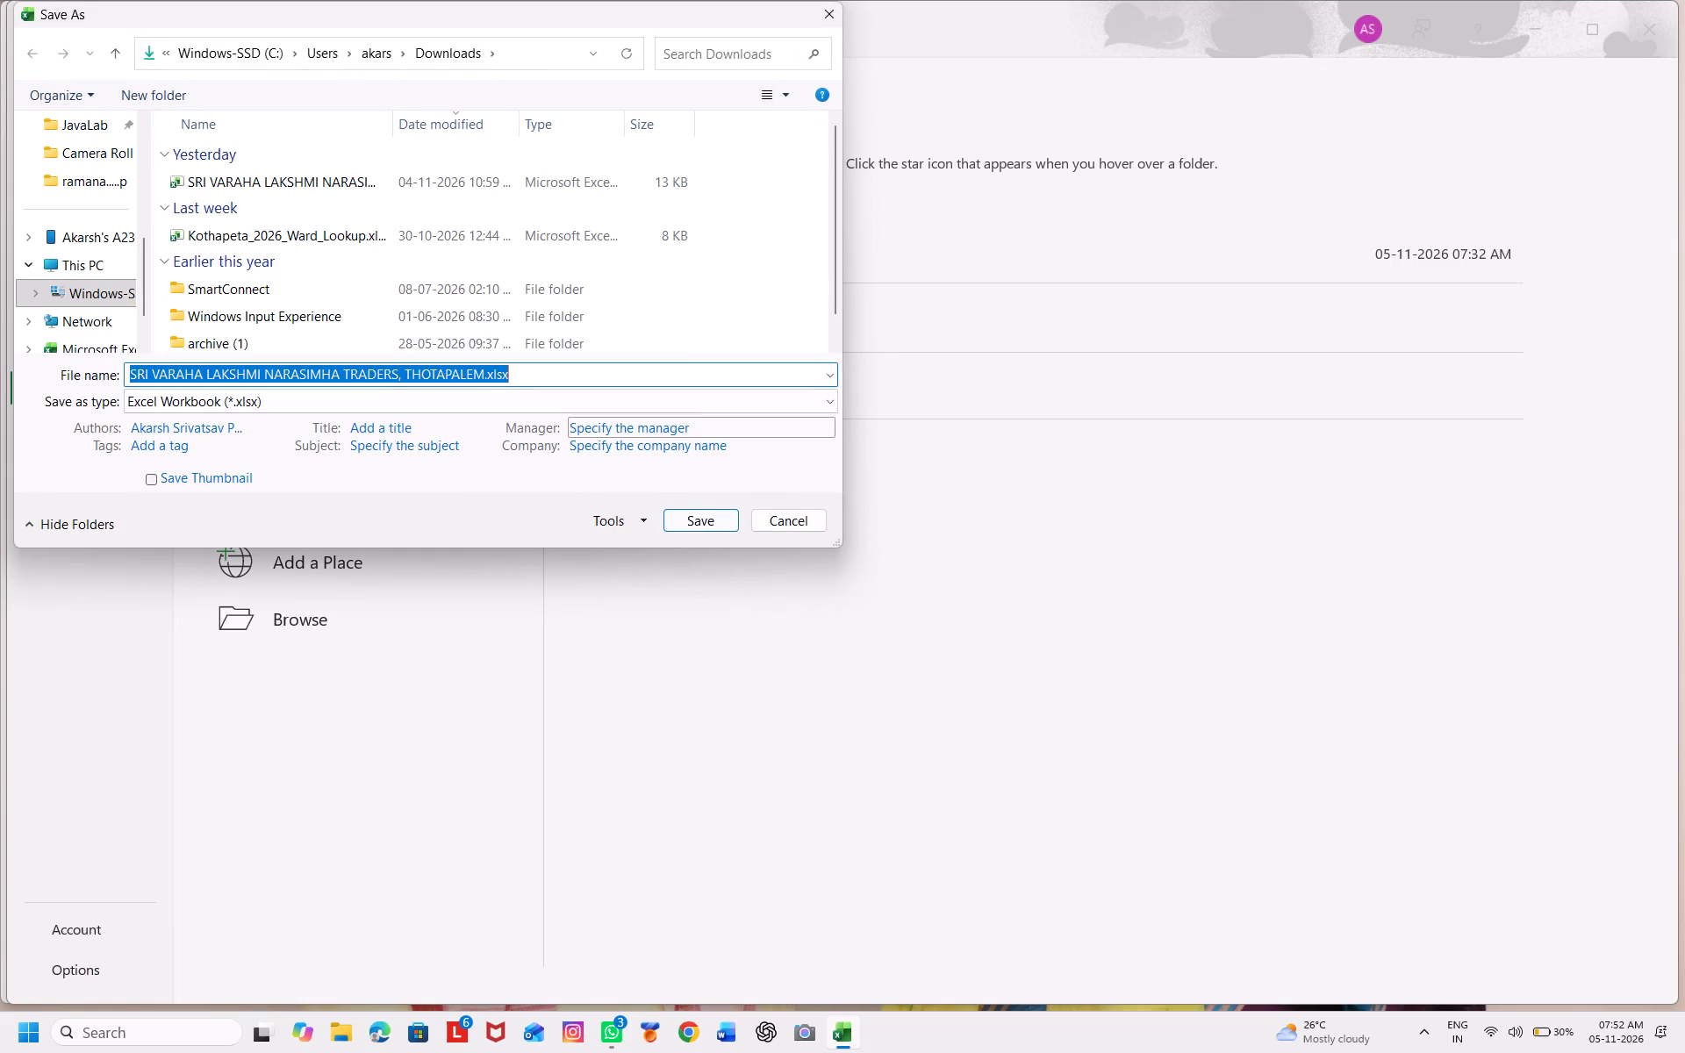
pyautogui.click(707, 400)
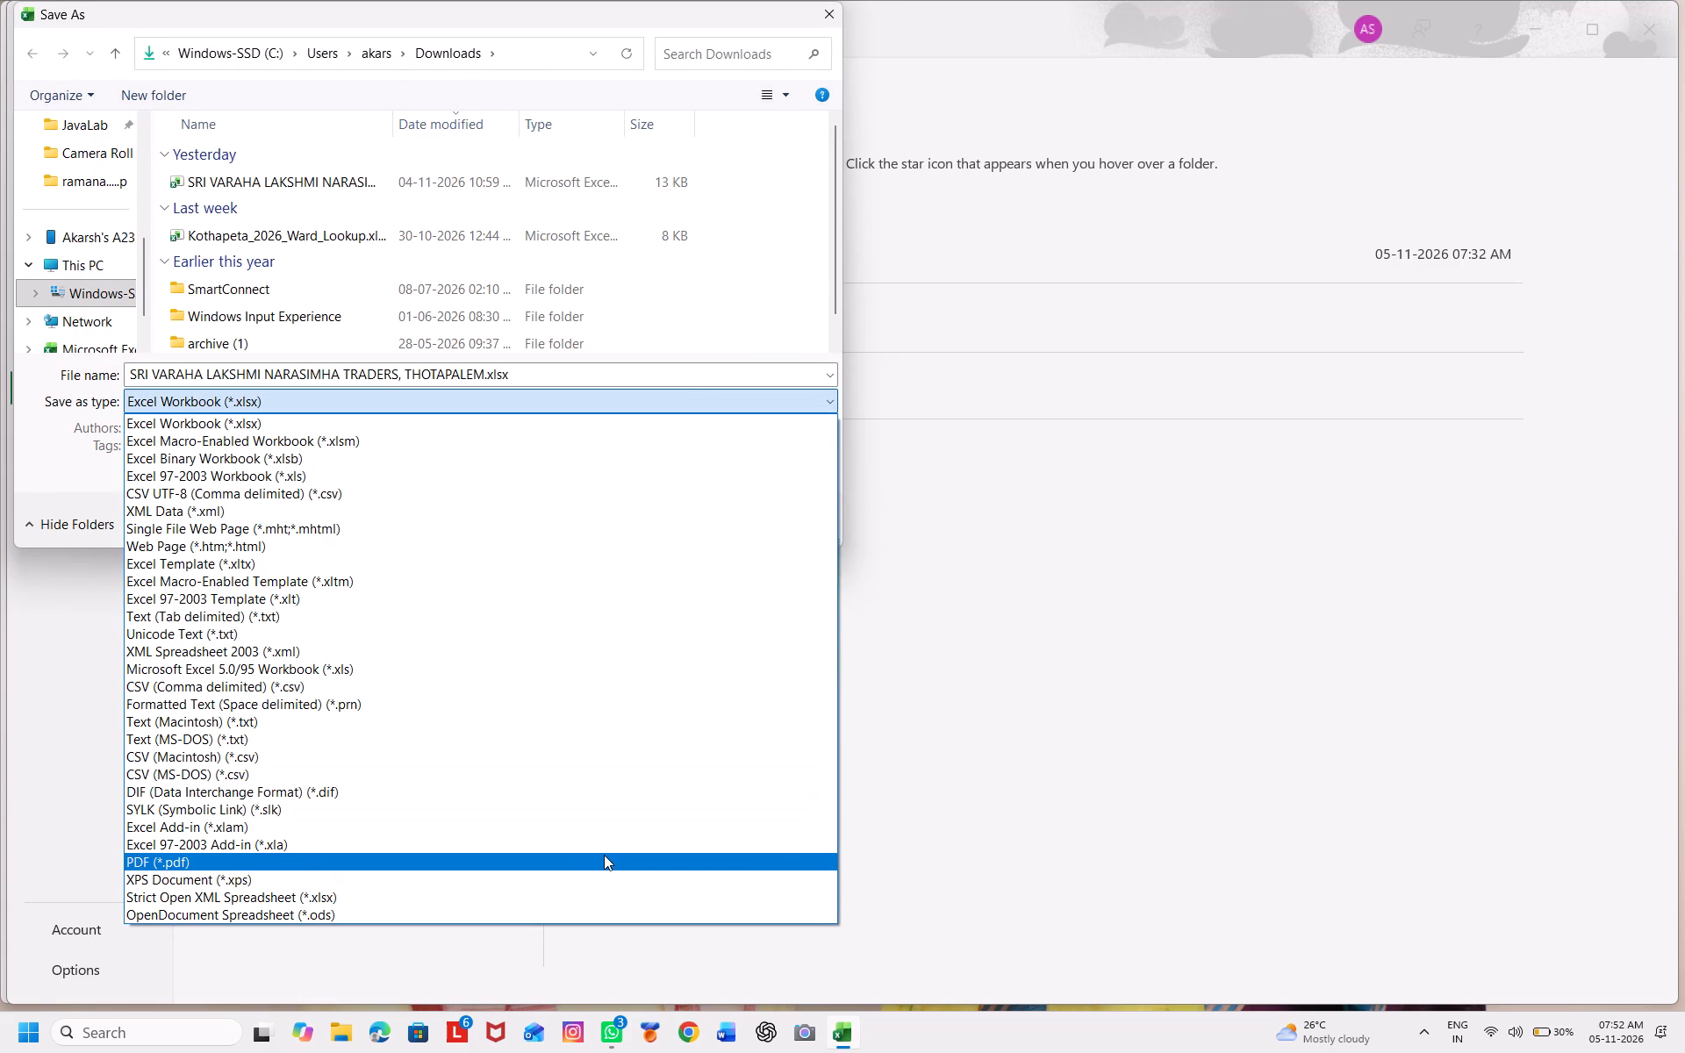
pyautogui.click(604, 855)
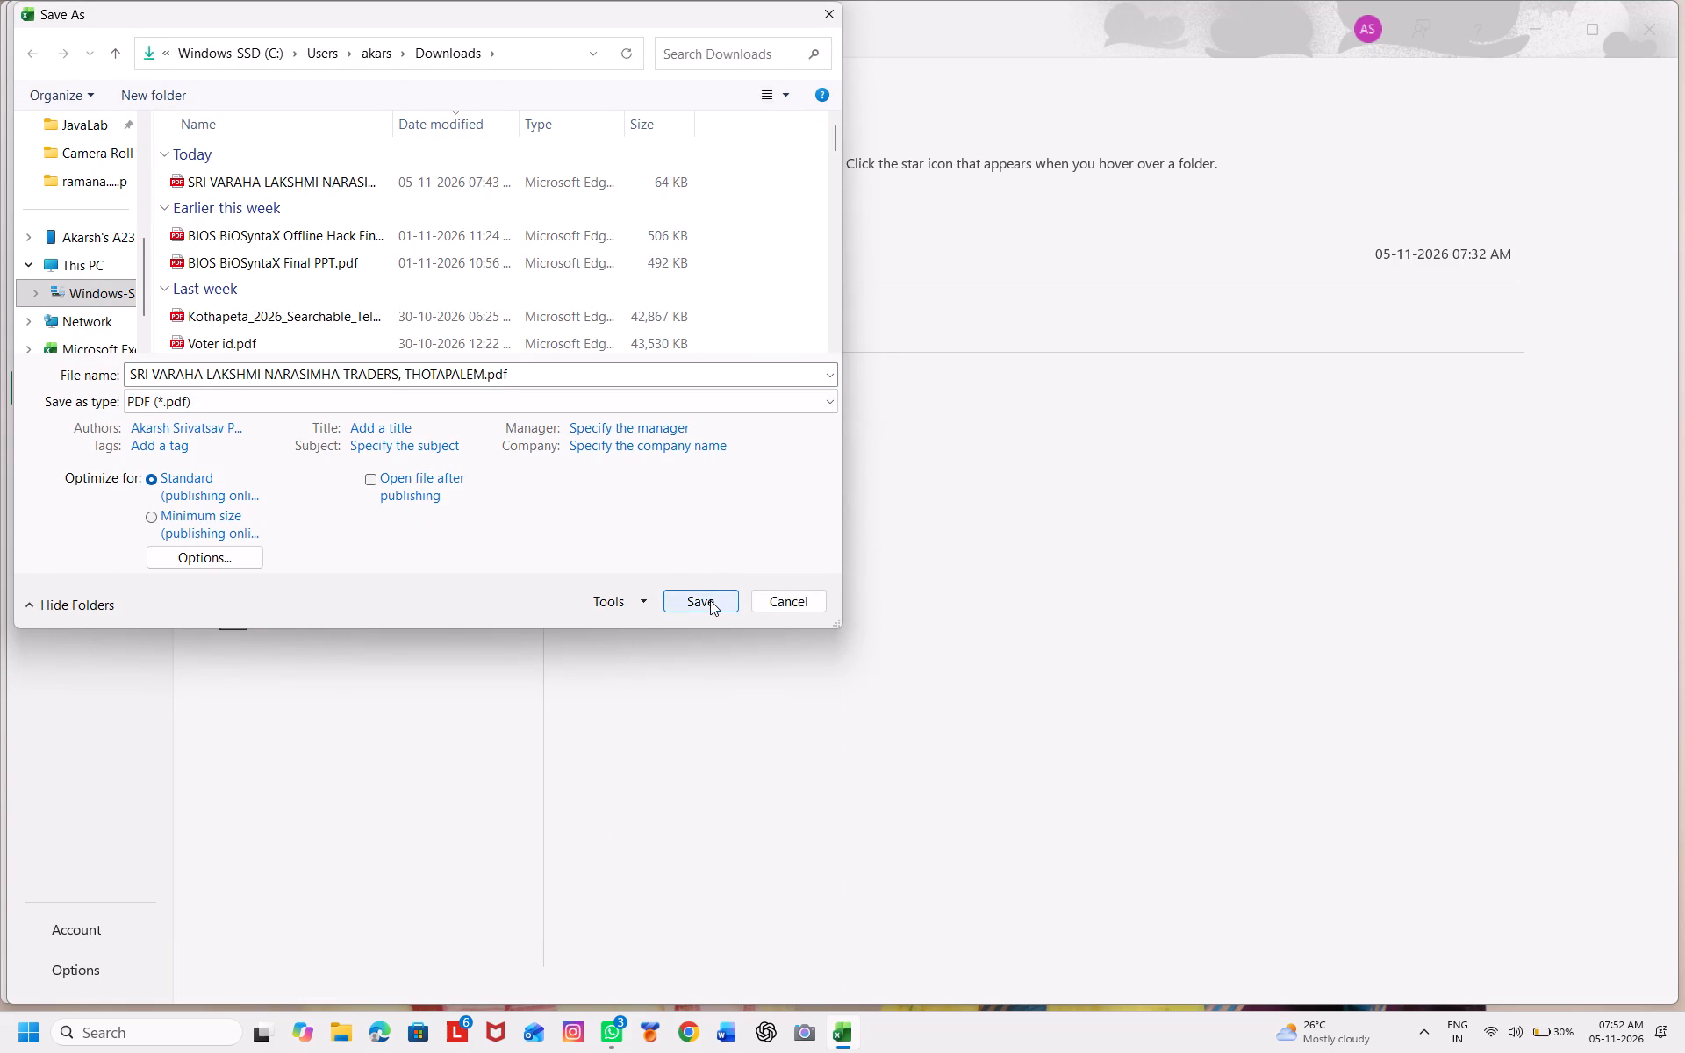
# Save the price list PDF in Downloads, replacing the existing SRI VARAHA LAKSHMI NARASIMHA TRADERS, THOTAPALEM.pdf.
pyautogui.click(710, 600)
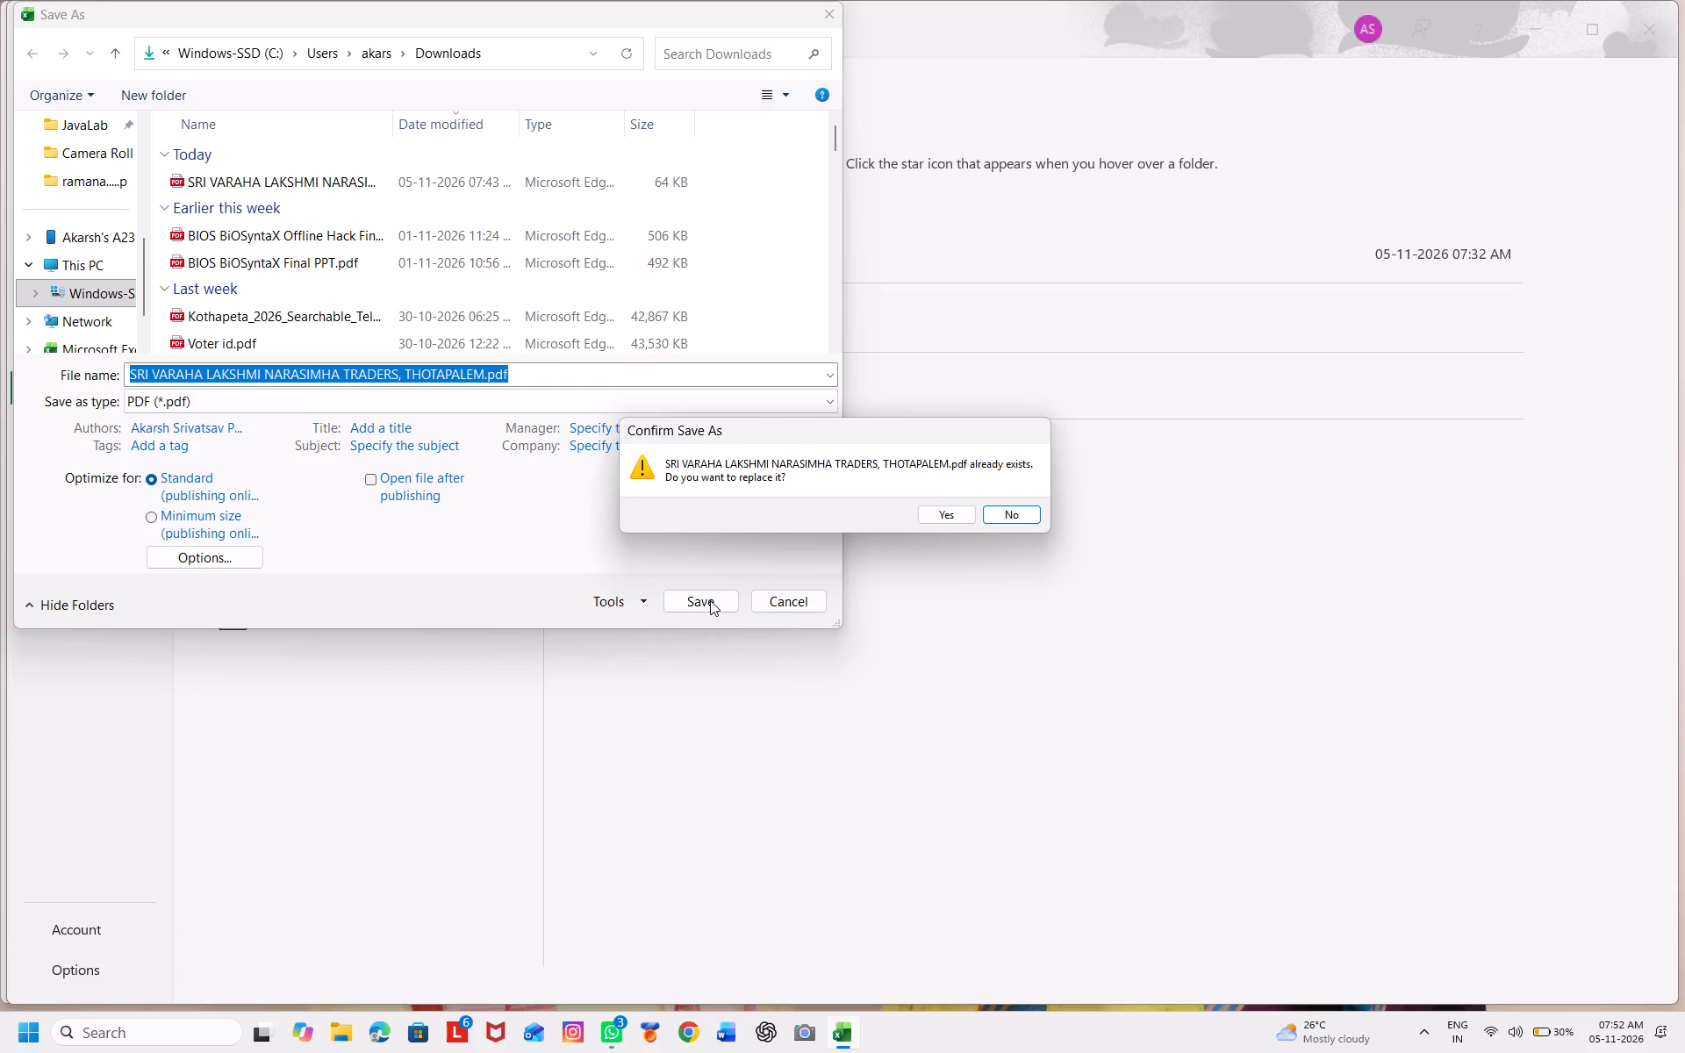
pyautogui.press('Left')
pyautogui.press('Return')
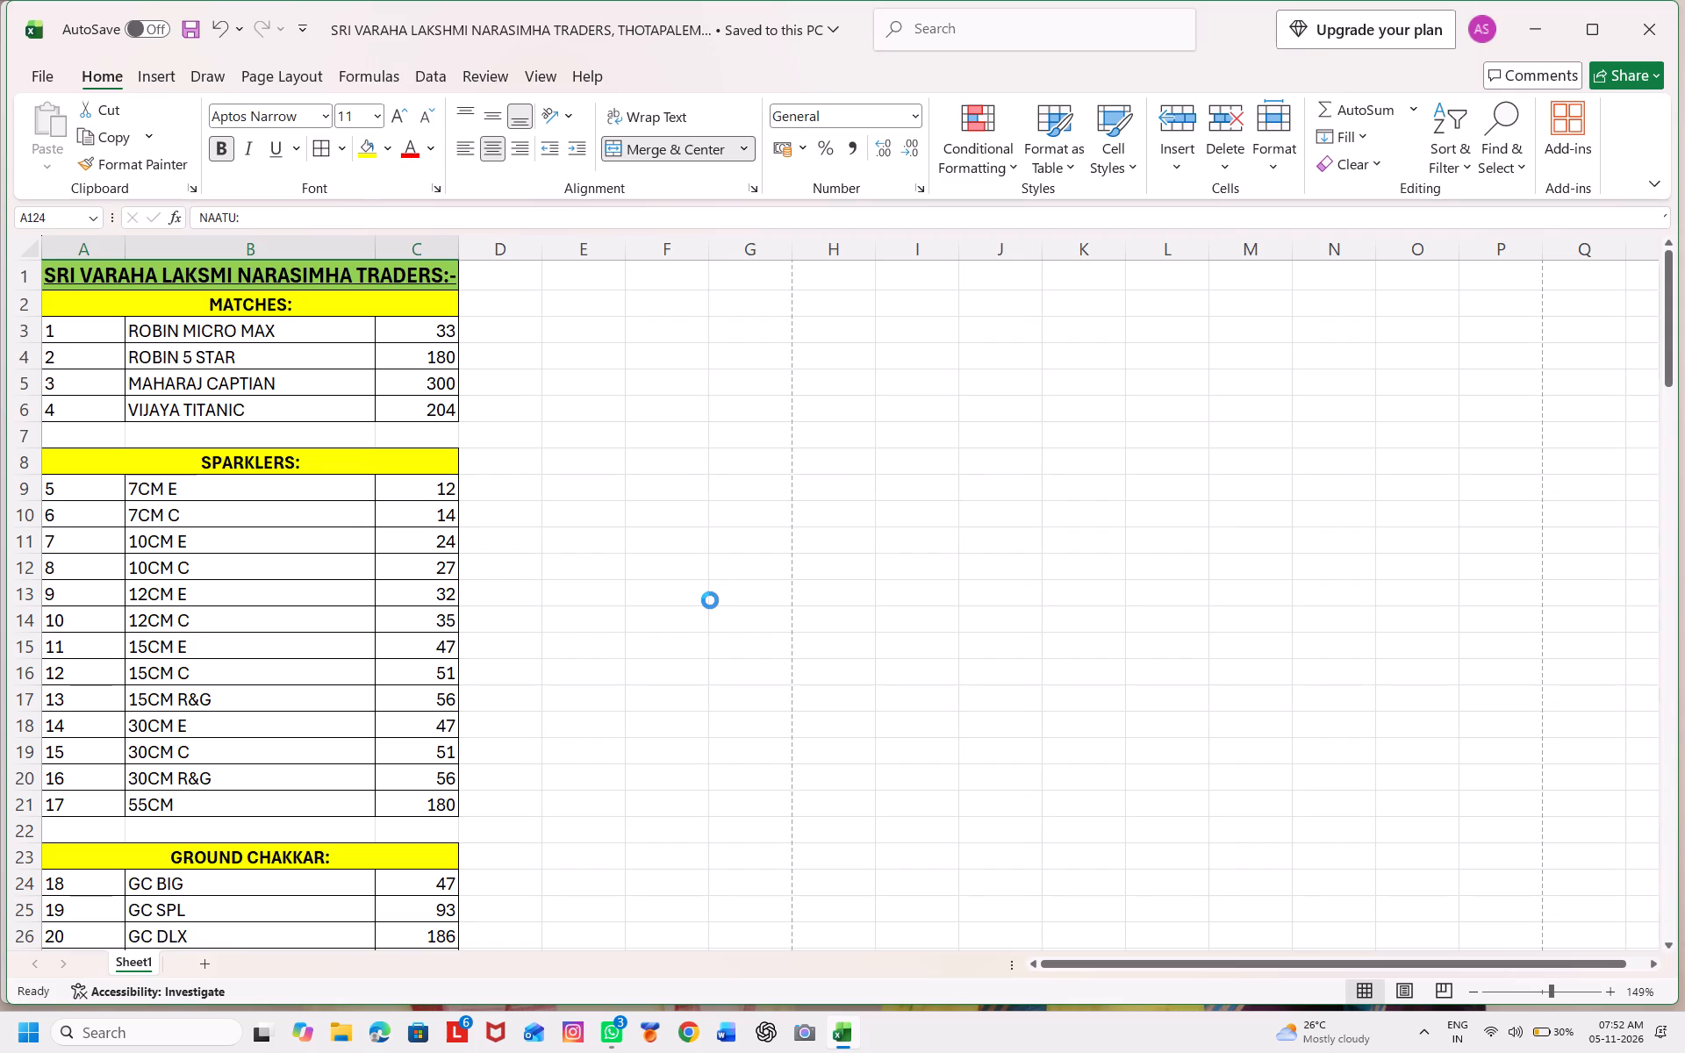
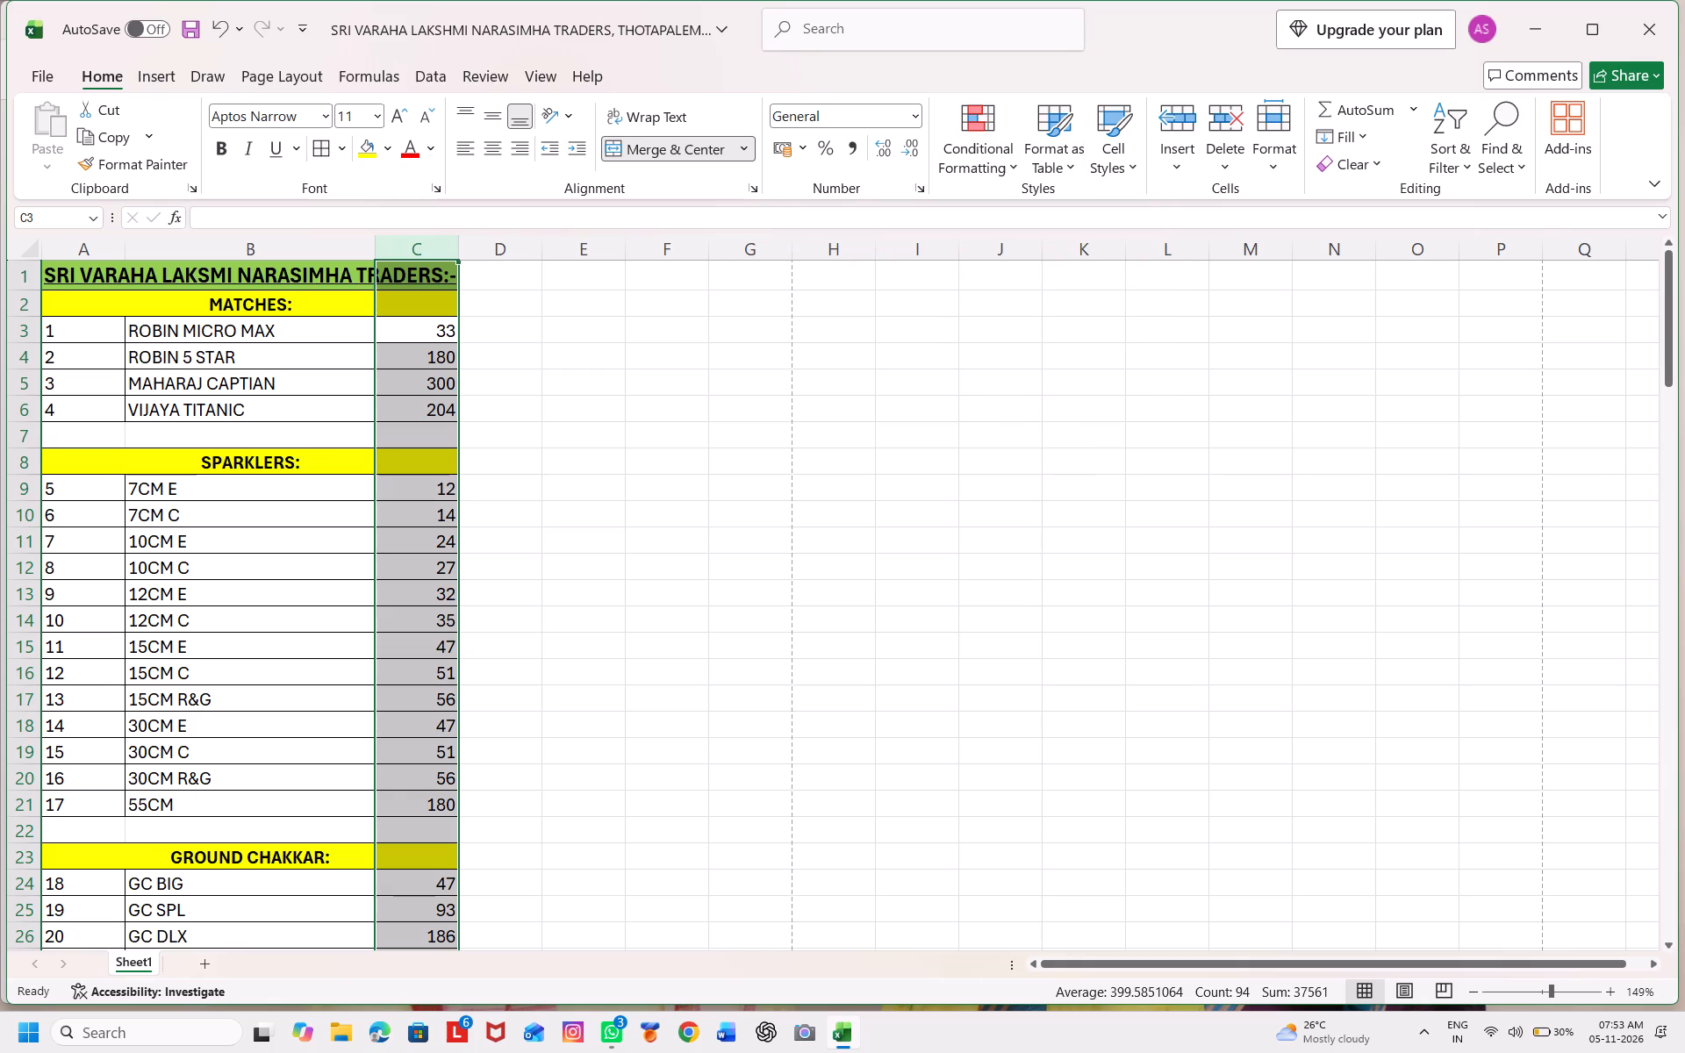
# Open the cell styles gallery for the selected price column C.
pyautogui.click(1135, 173)
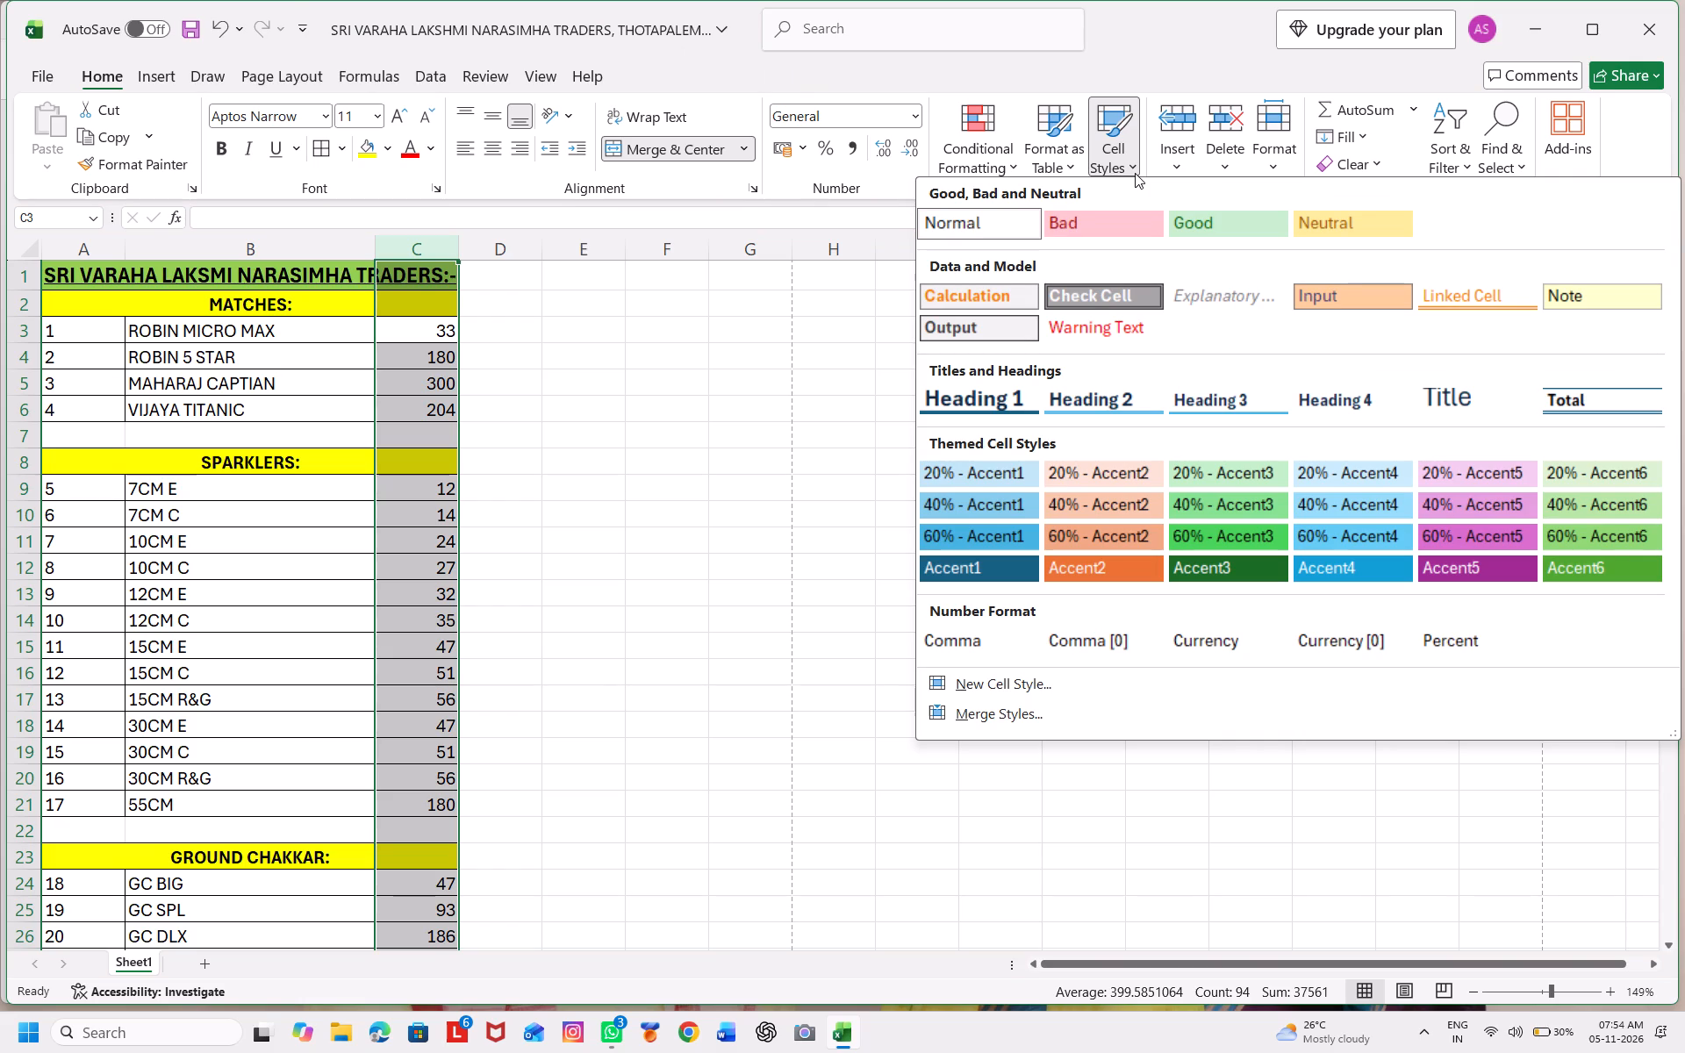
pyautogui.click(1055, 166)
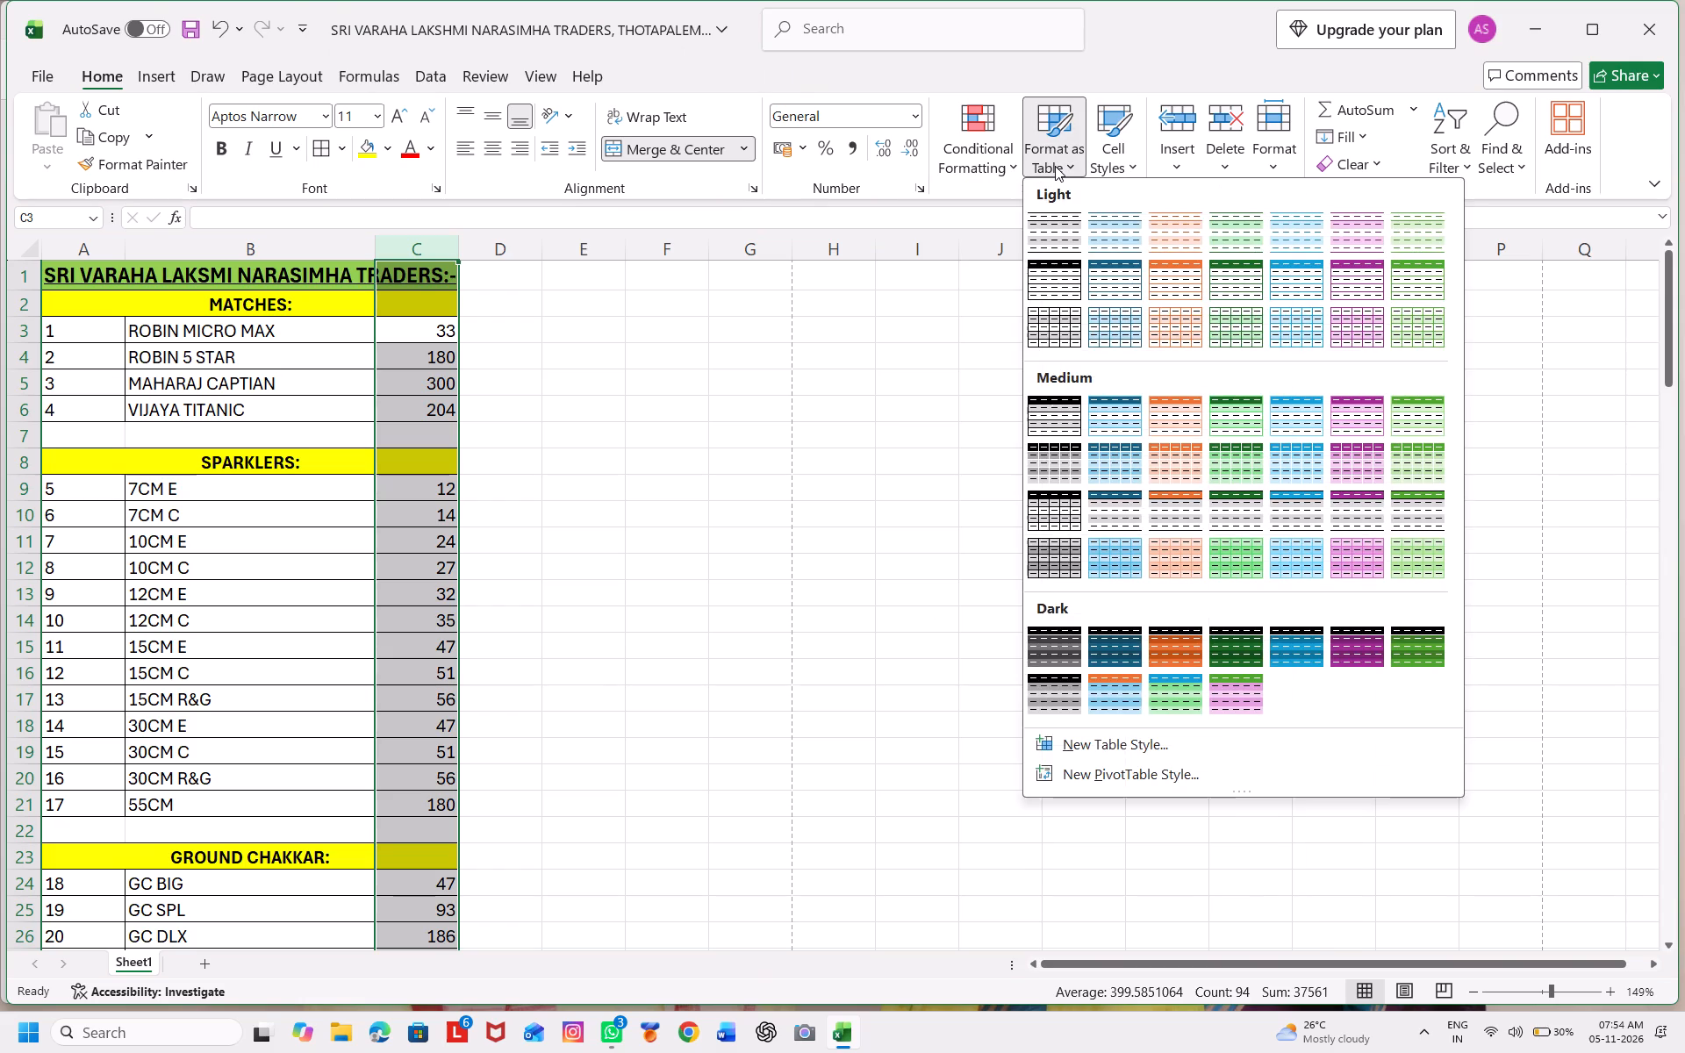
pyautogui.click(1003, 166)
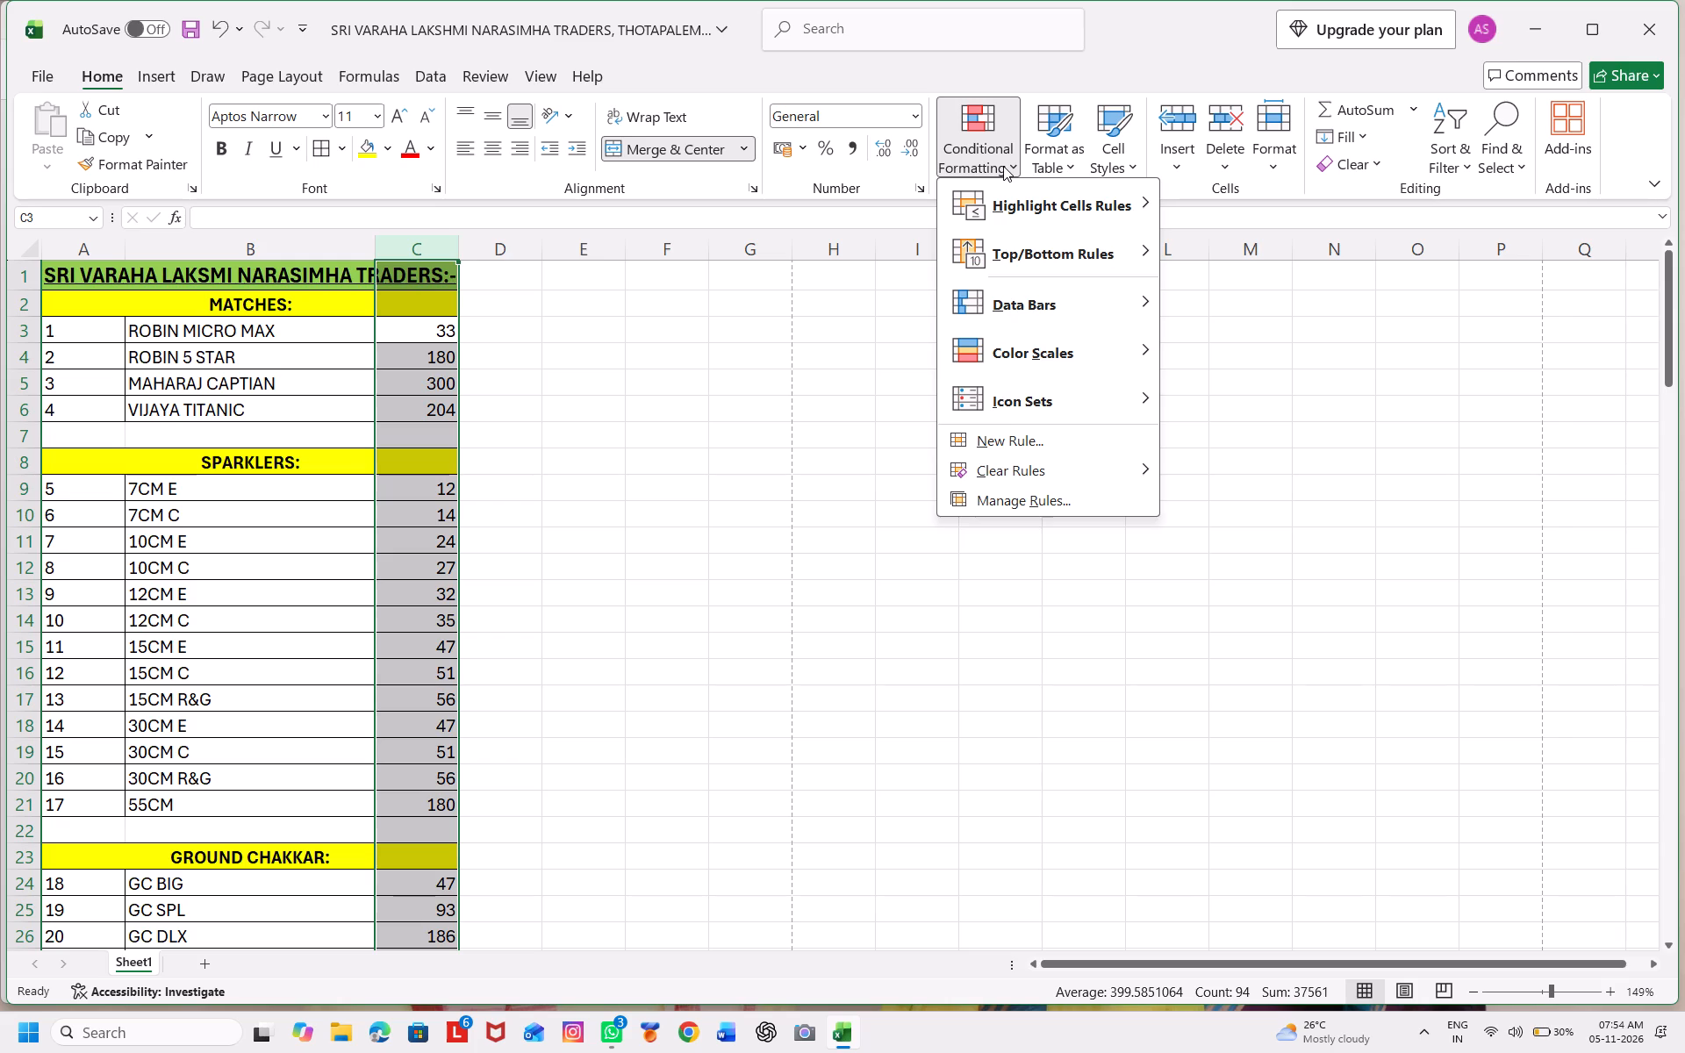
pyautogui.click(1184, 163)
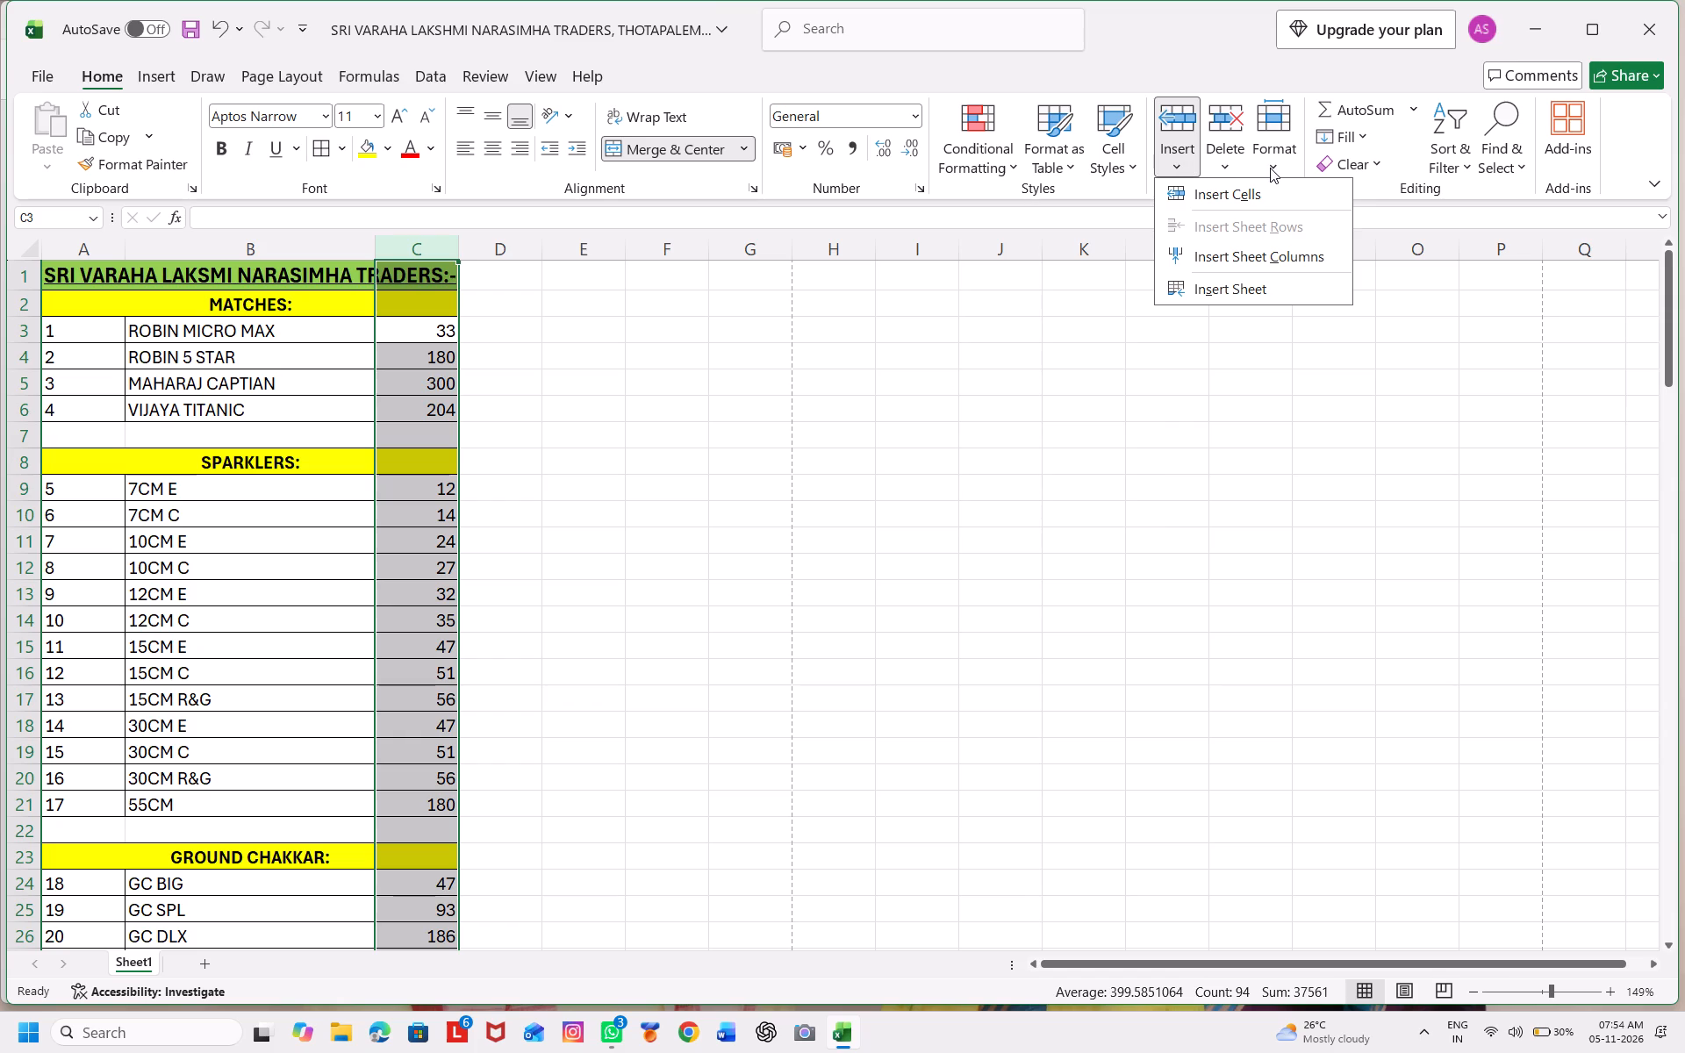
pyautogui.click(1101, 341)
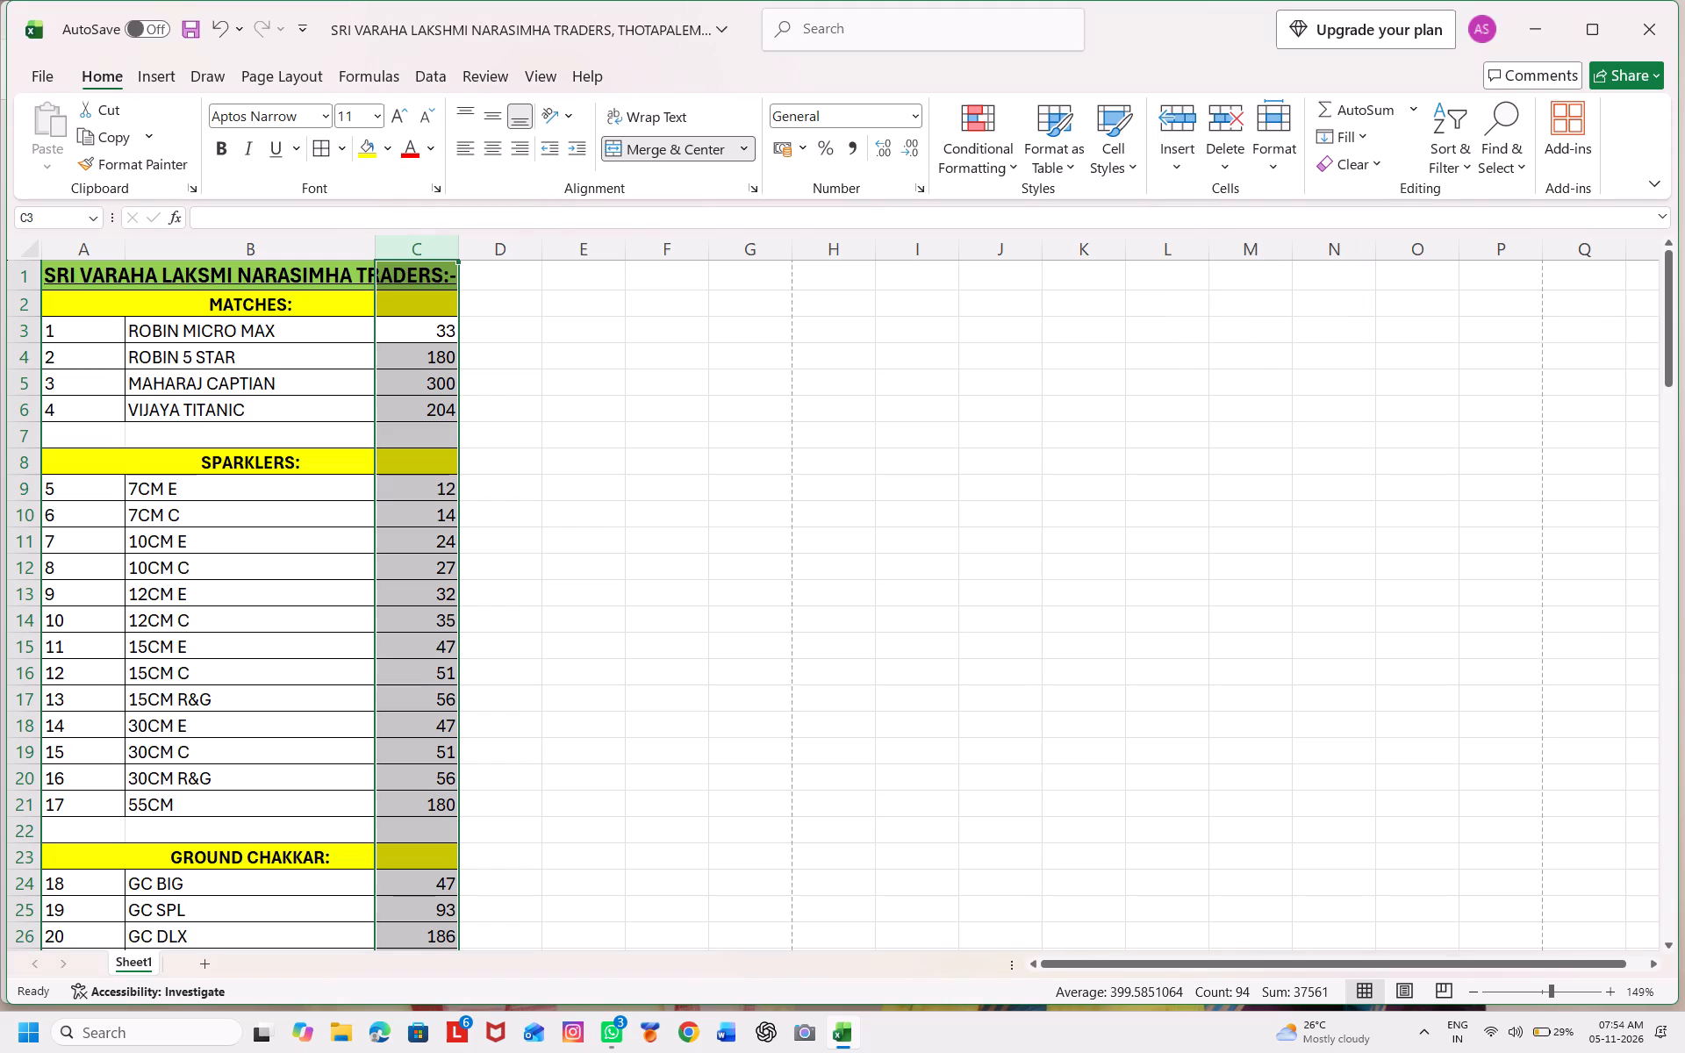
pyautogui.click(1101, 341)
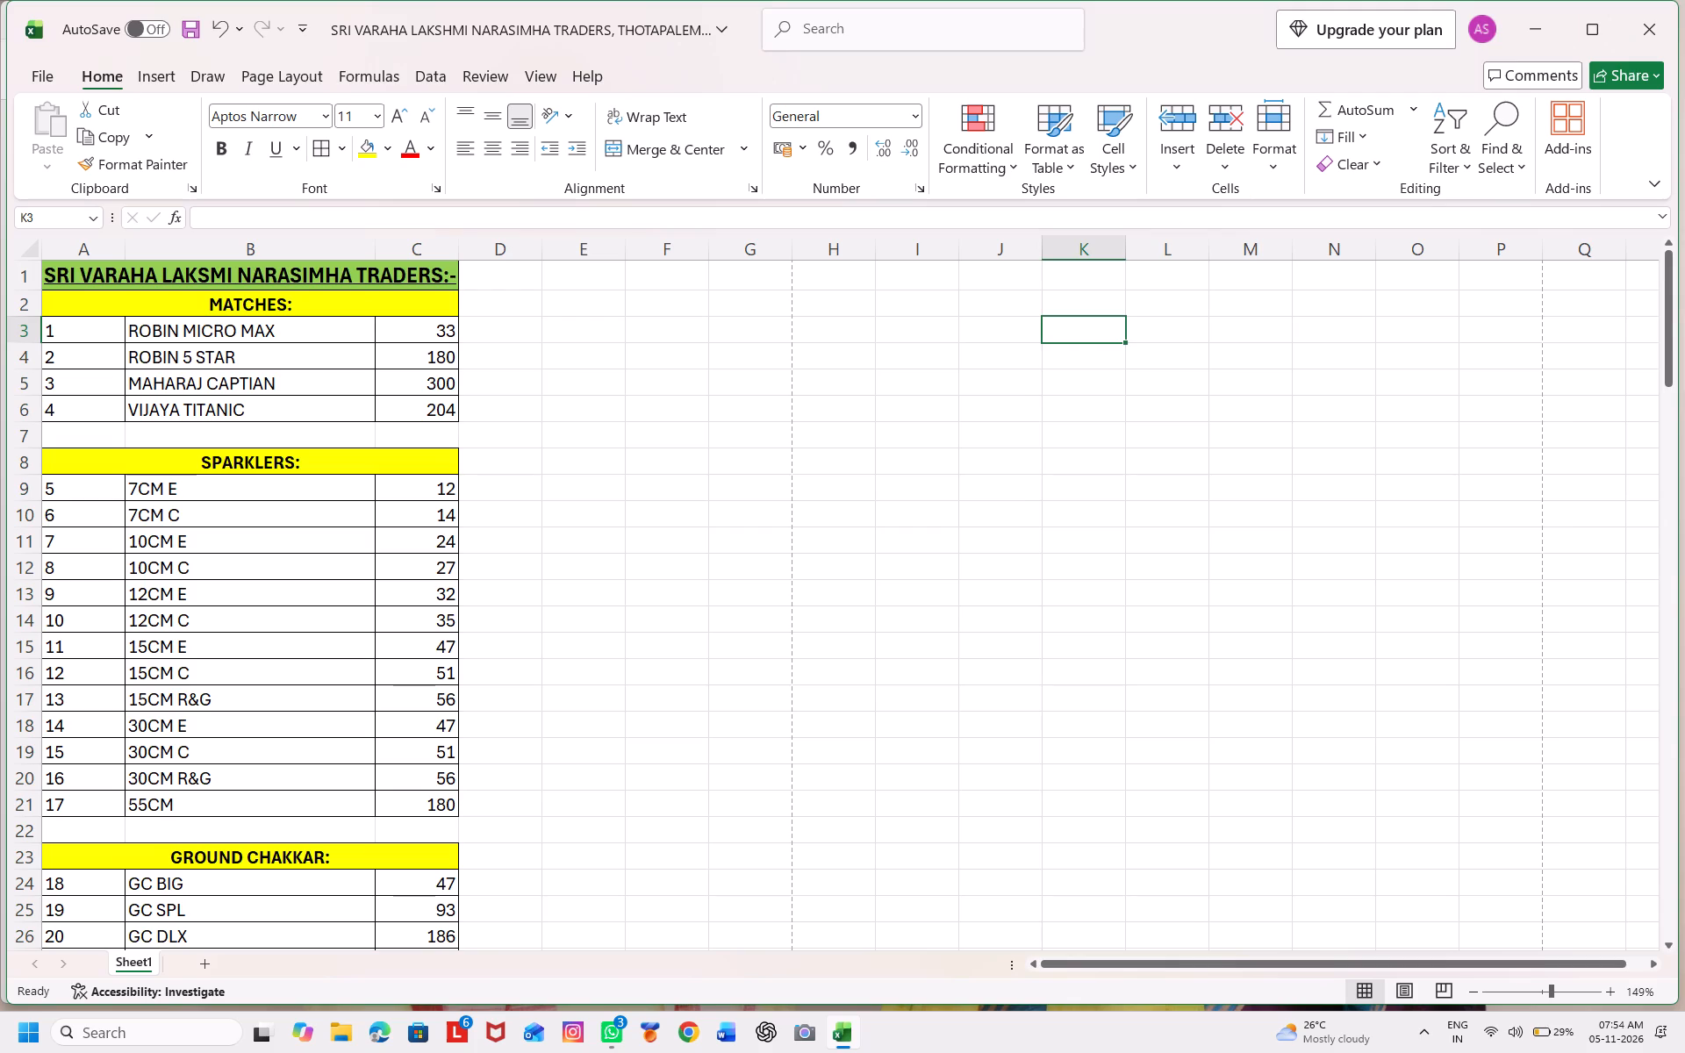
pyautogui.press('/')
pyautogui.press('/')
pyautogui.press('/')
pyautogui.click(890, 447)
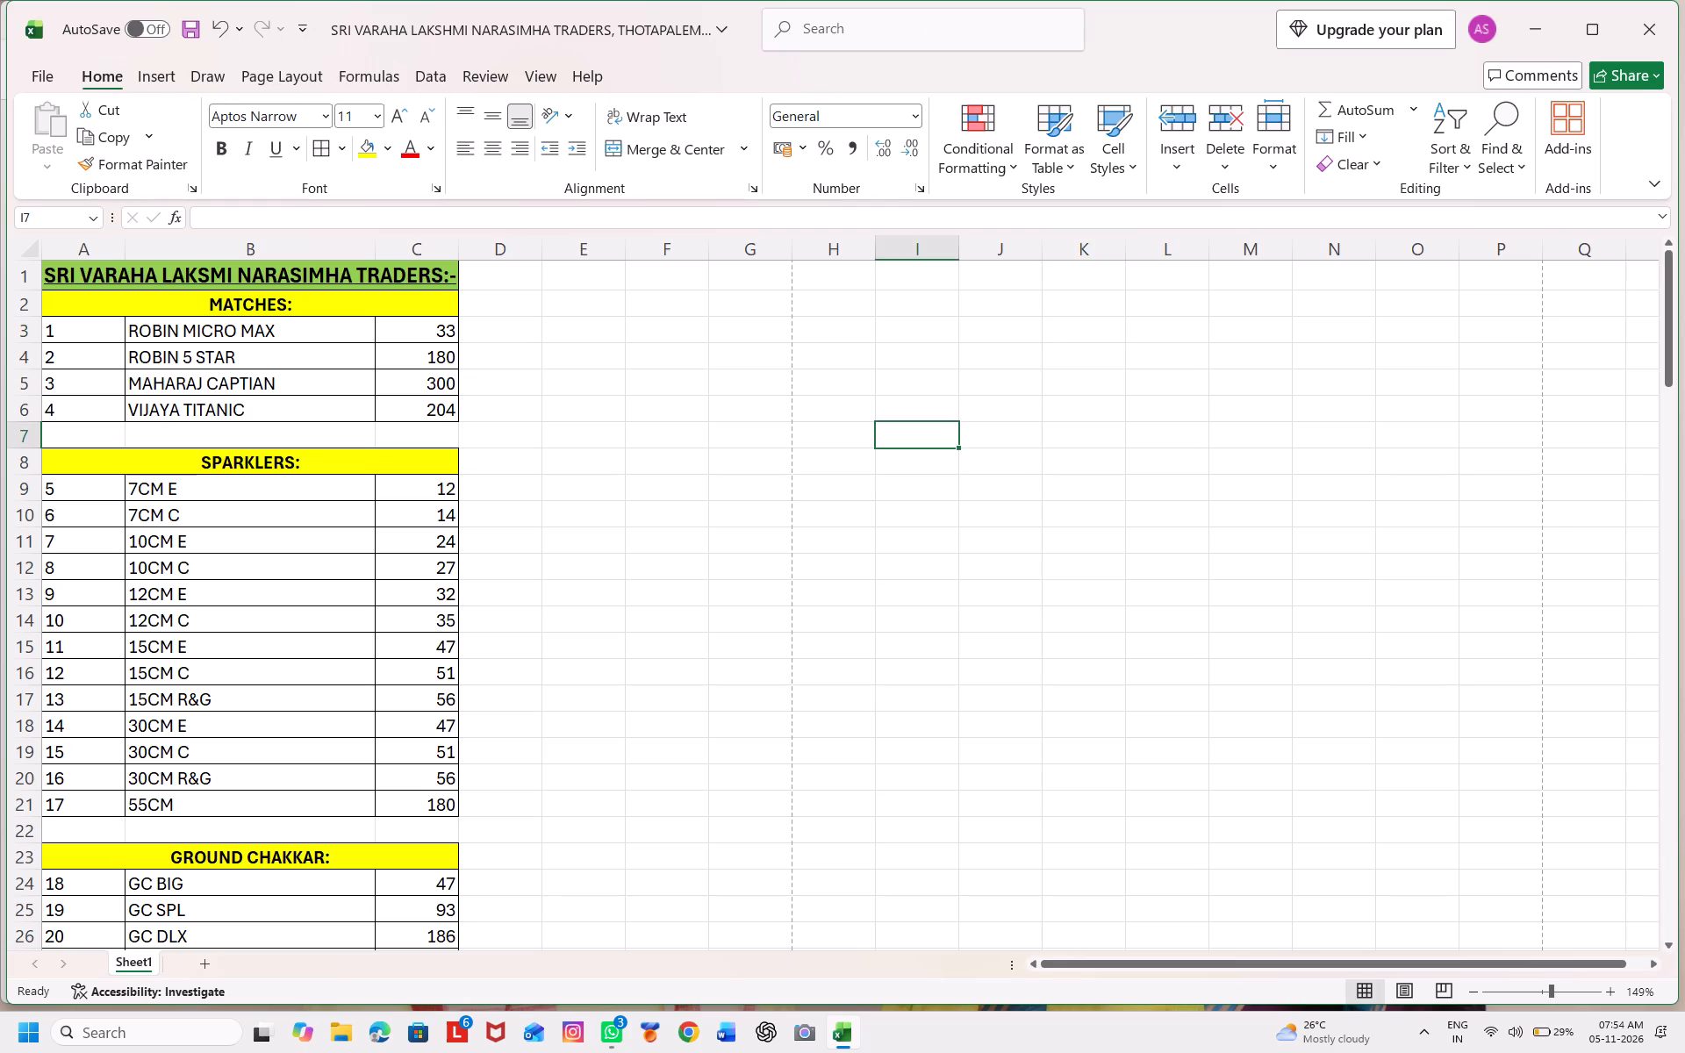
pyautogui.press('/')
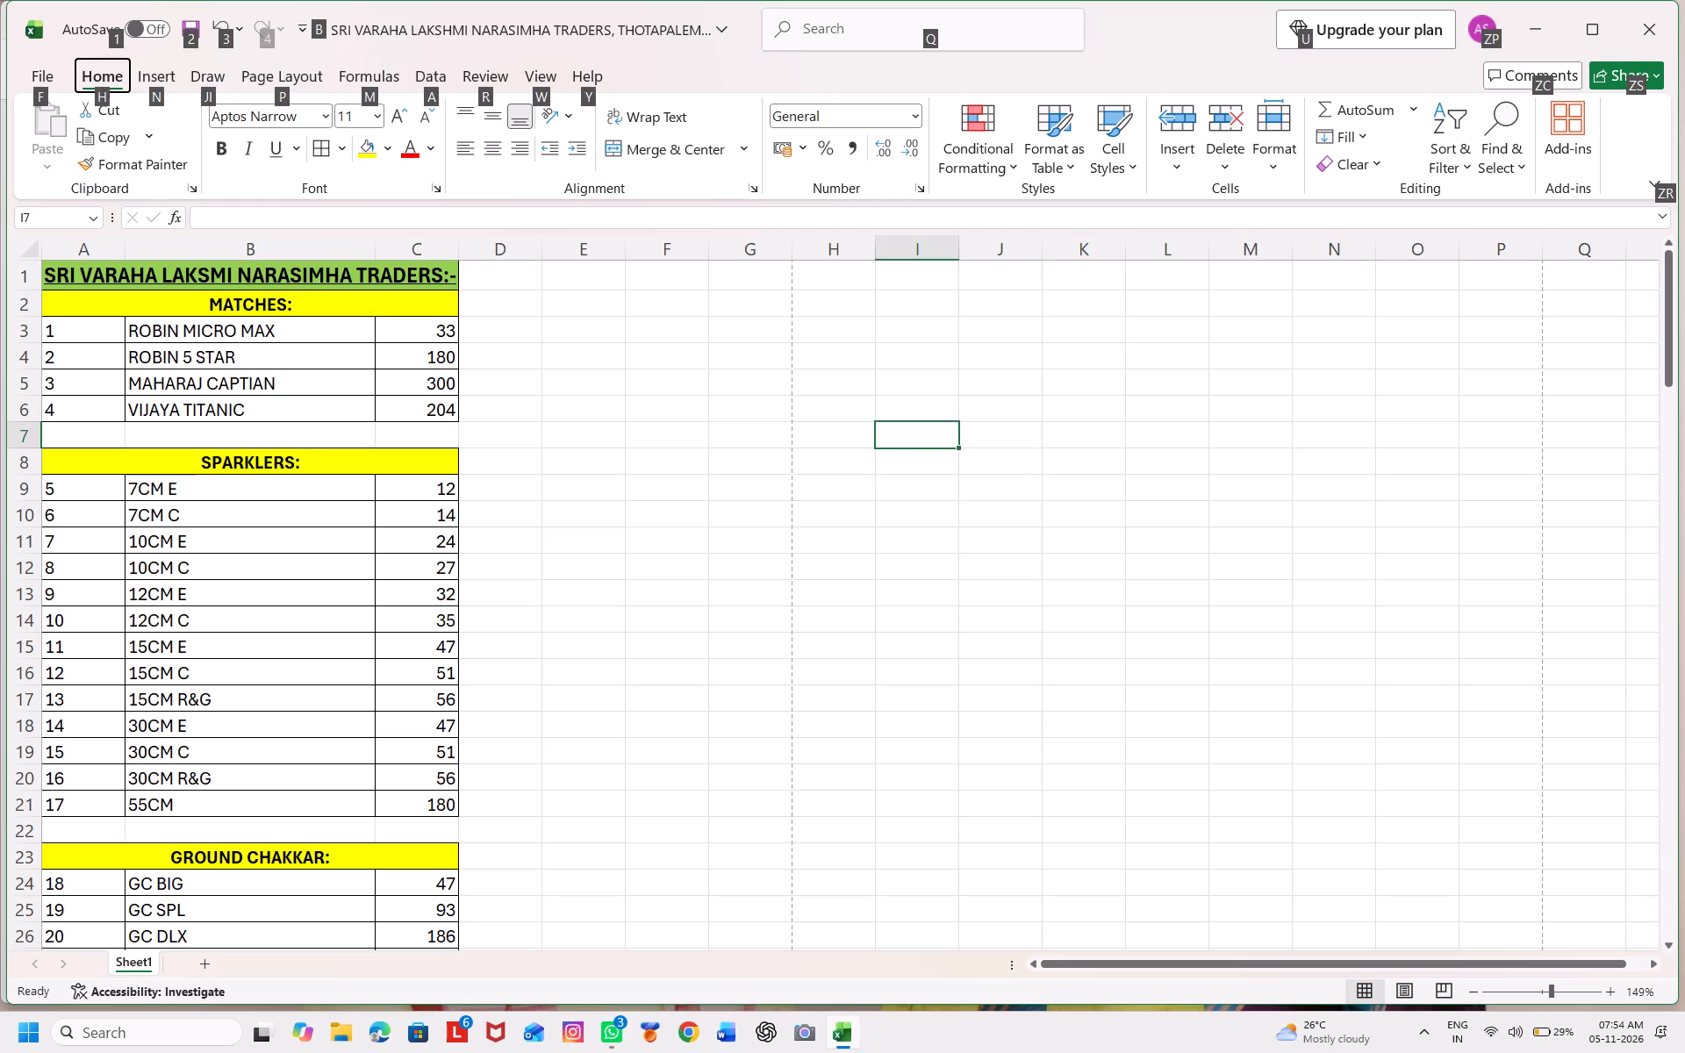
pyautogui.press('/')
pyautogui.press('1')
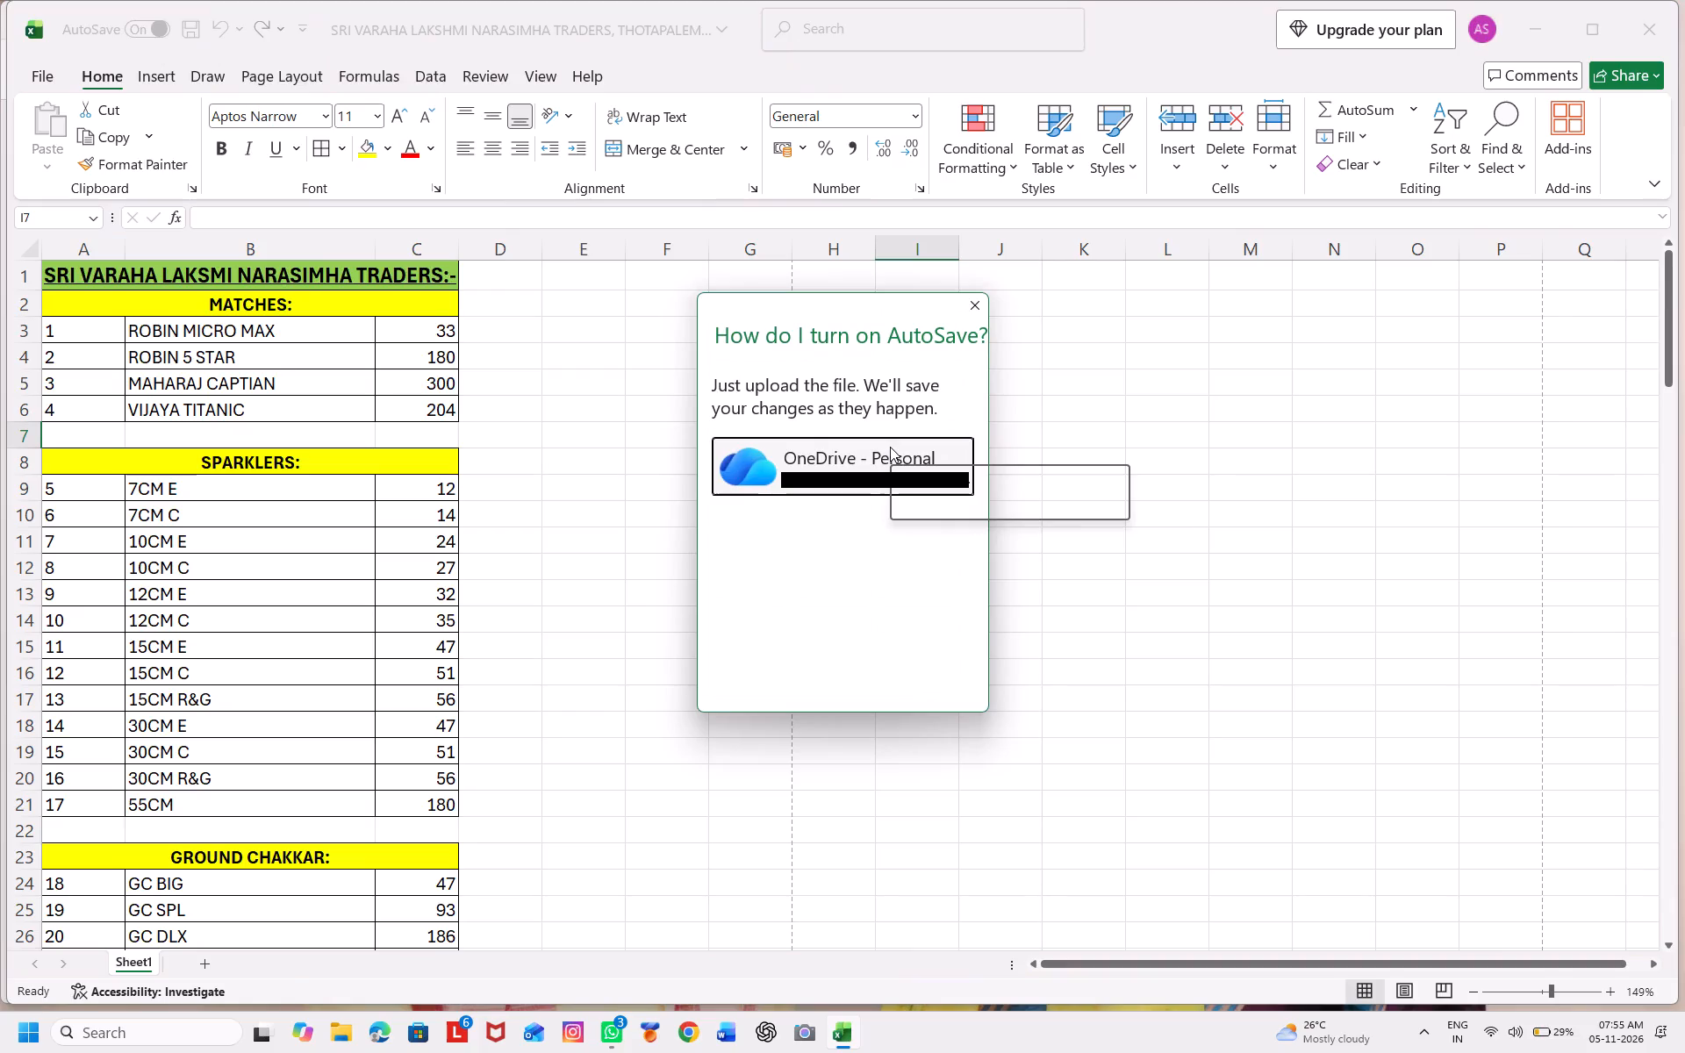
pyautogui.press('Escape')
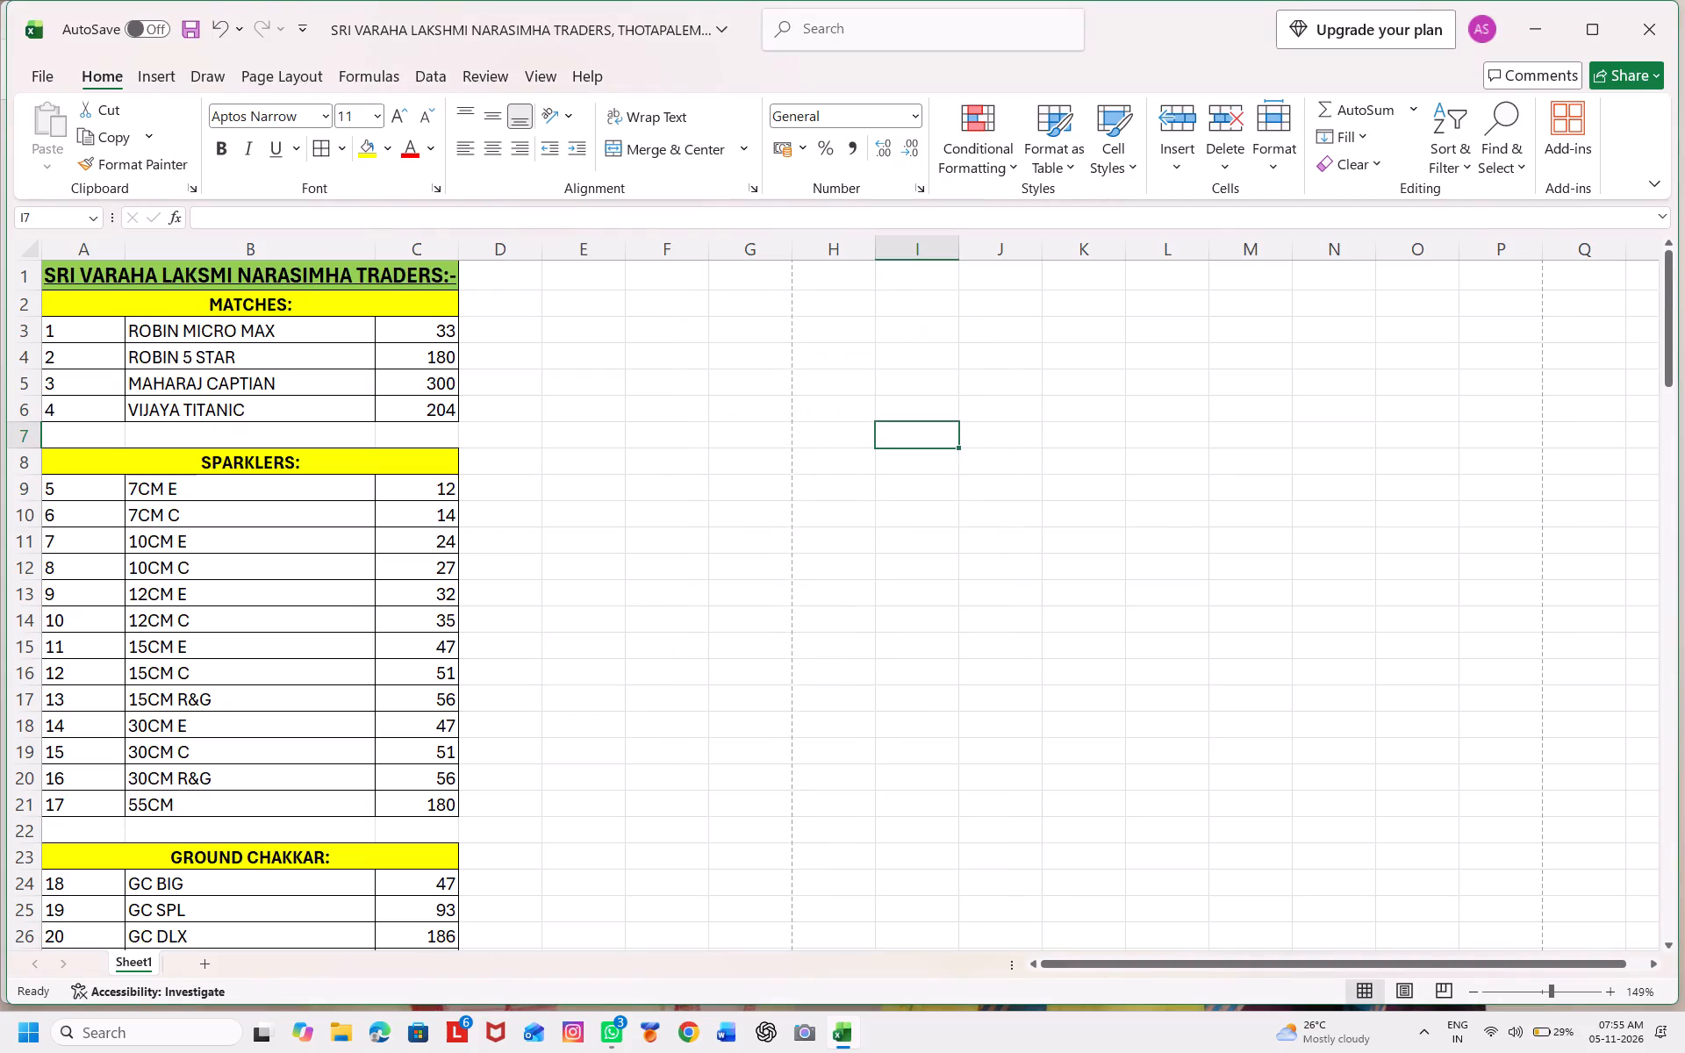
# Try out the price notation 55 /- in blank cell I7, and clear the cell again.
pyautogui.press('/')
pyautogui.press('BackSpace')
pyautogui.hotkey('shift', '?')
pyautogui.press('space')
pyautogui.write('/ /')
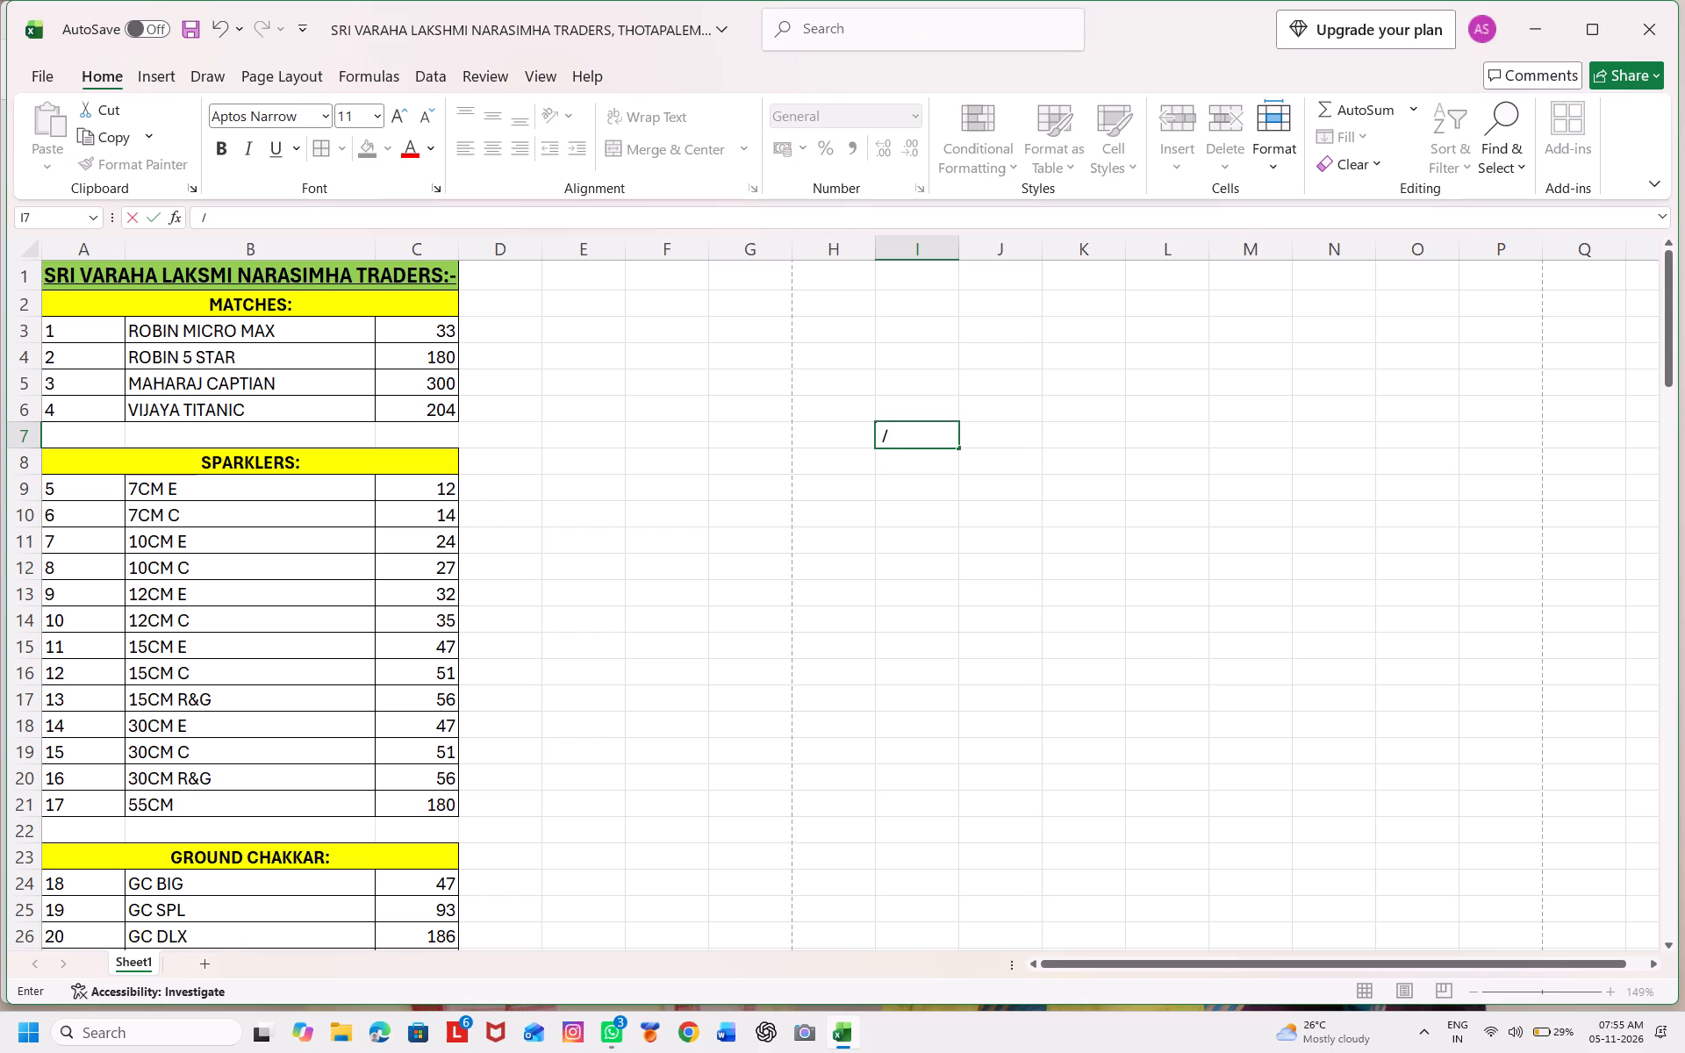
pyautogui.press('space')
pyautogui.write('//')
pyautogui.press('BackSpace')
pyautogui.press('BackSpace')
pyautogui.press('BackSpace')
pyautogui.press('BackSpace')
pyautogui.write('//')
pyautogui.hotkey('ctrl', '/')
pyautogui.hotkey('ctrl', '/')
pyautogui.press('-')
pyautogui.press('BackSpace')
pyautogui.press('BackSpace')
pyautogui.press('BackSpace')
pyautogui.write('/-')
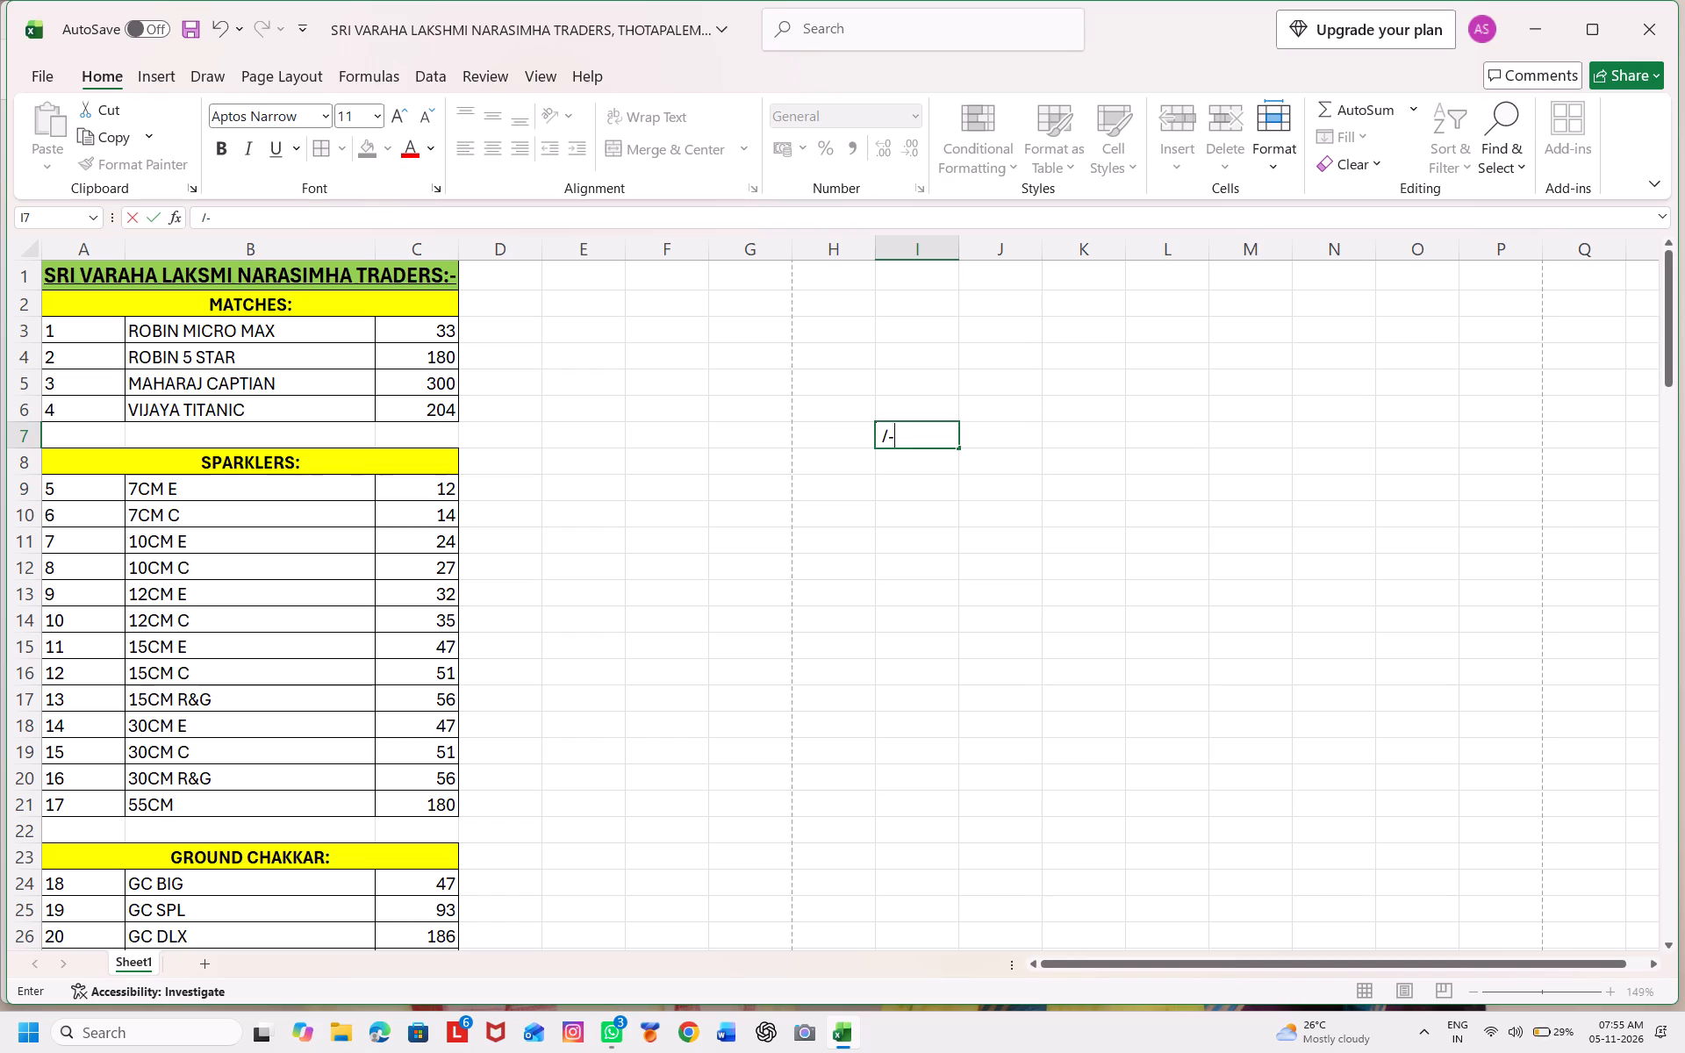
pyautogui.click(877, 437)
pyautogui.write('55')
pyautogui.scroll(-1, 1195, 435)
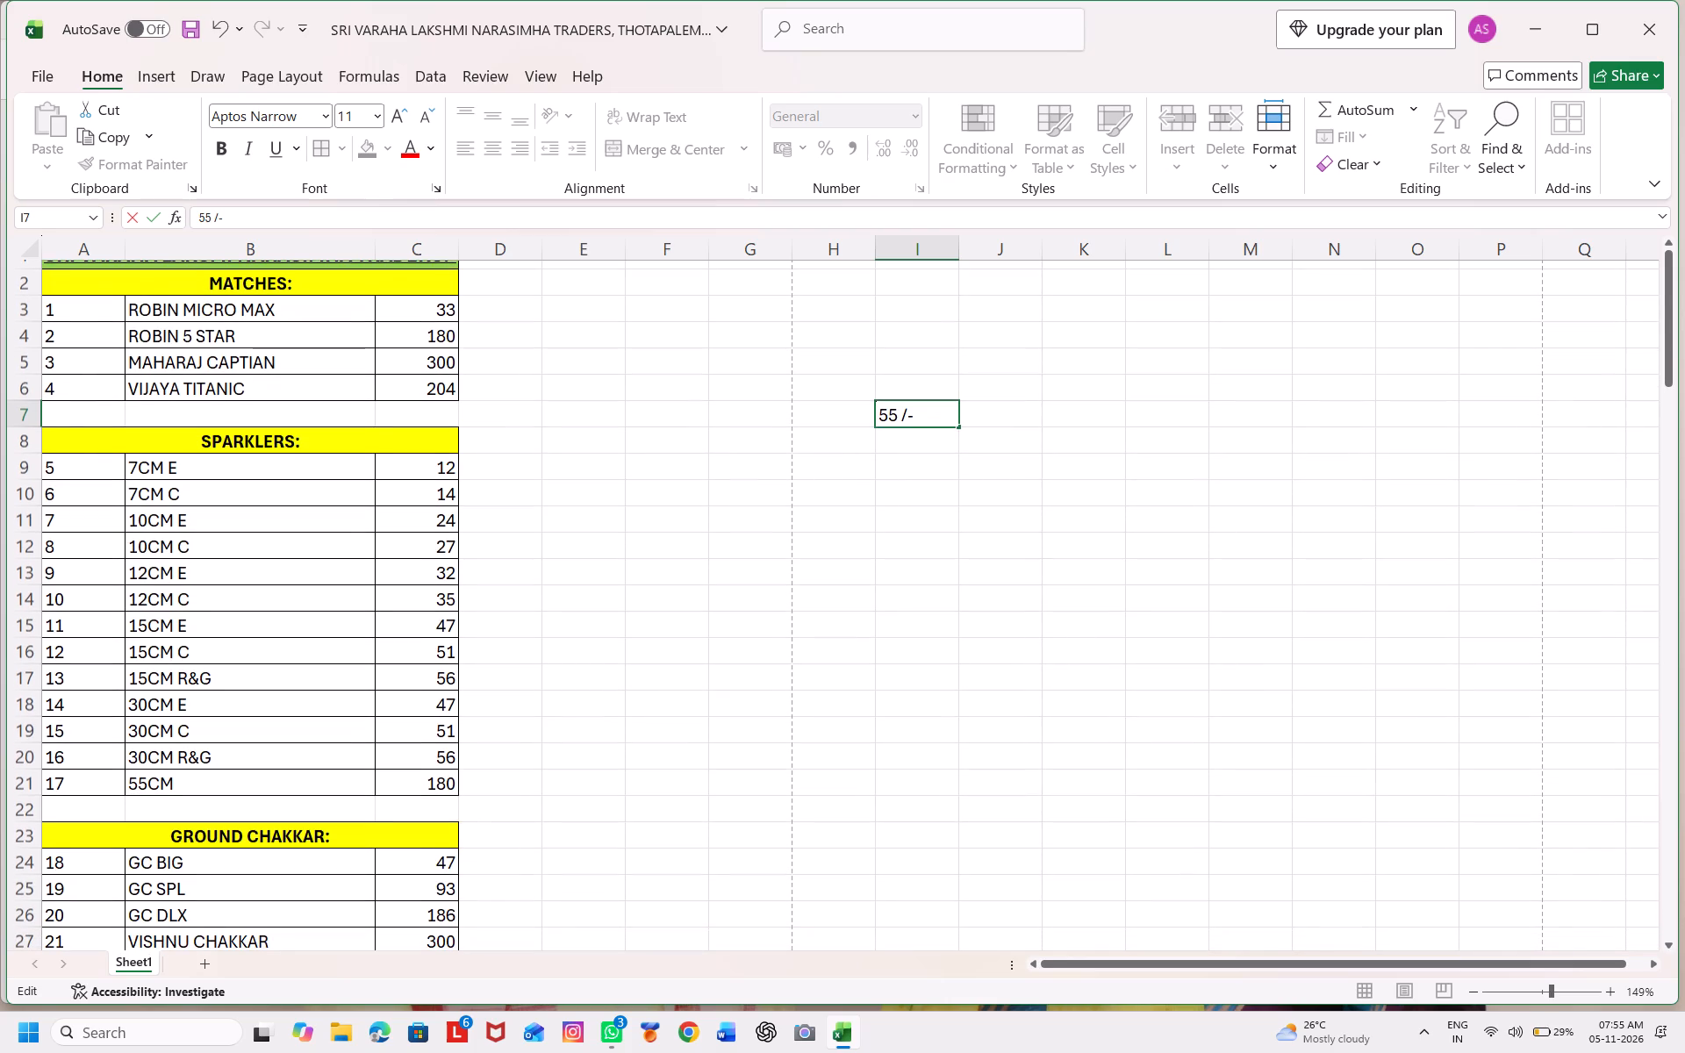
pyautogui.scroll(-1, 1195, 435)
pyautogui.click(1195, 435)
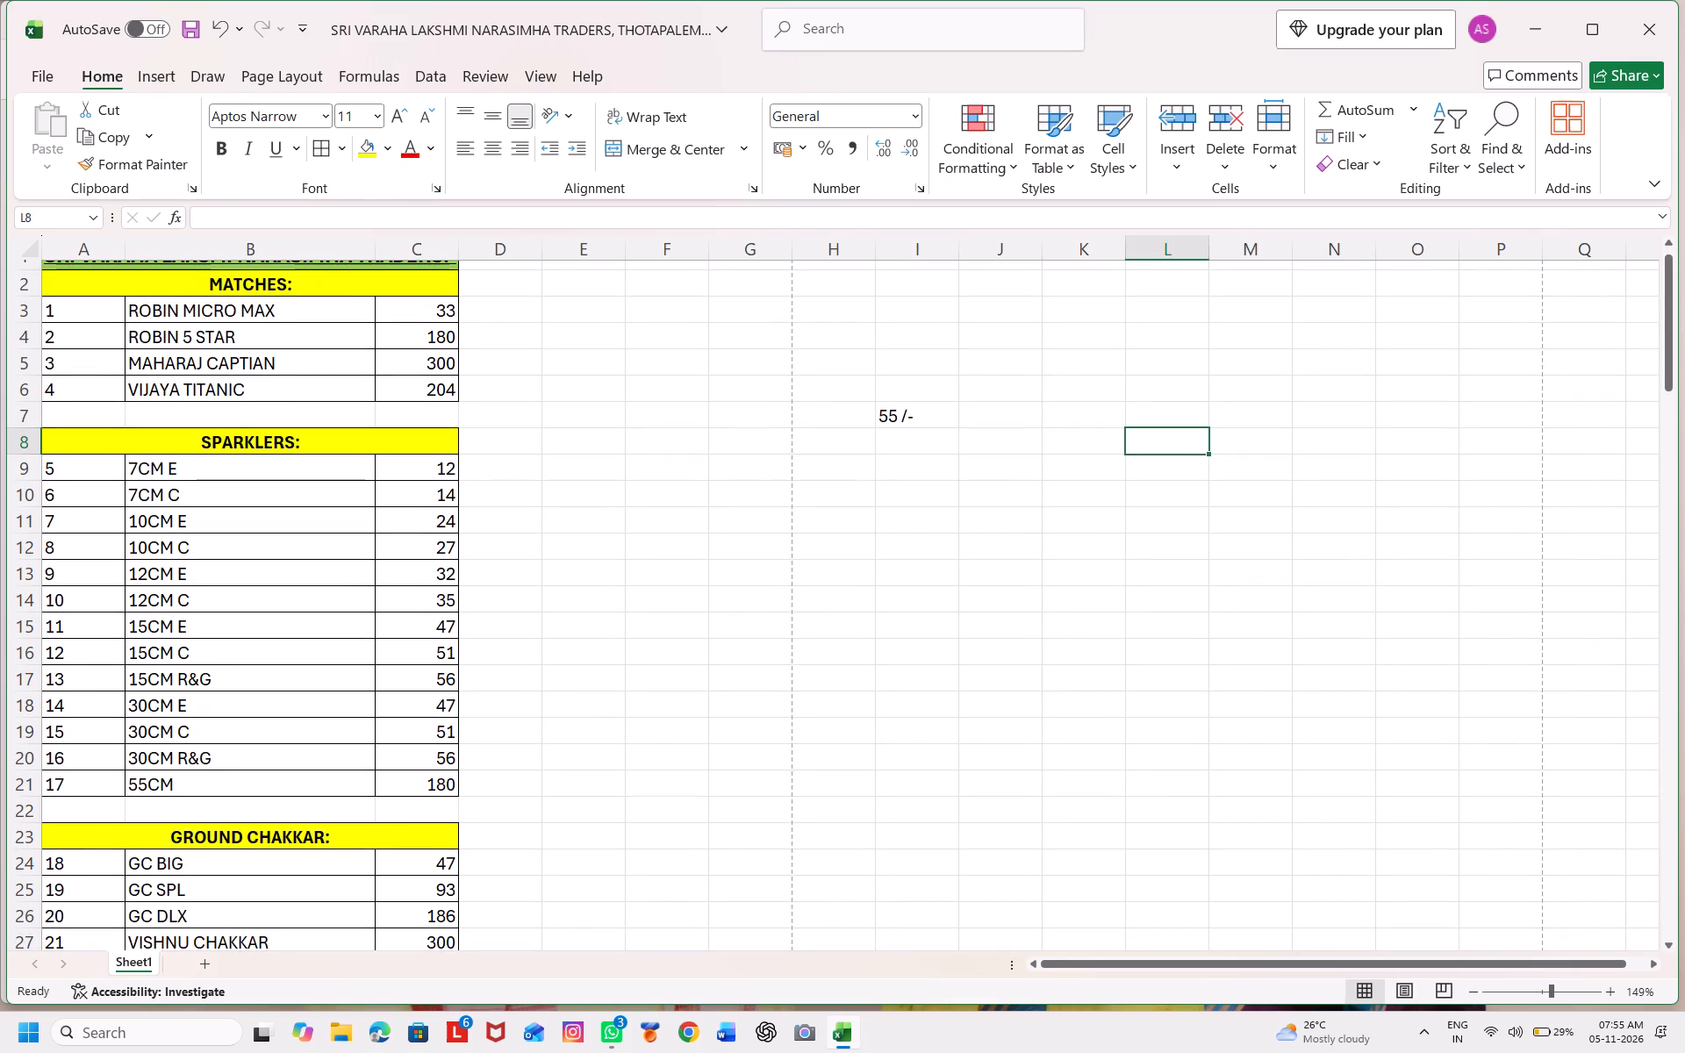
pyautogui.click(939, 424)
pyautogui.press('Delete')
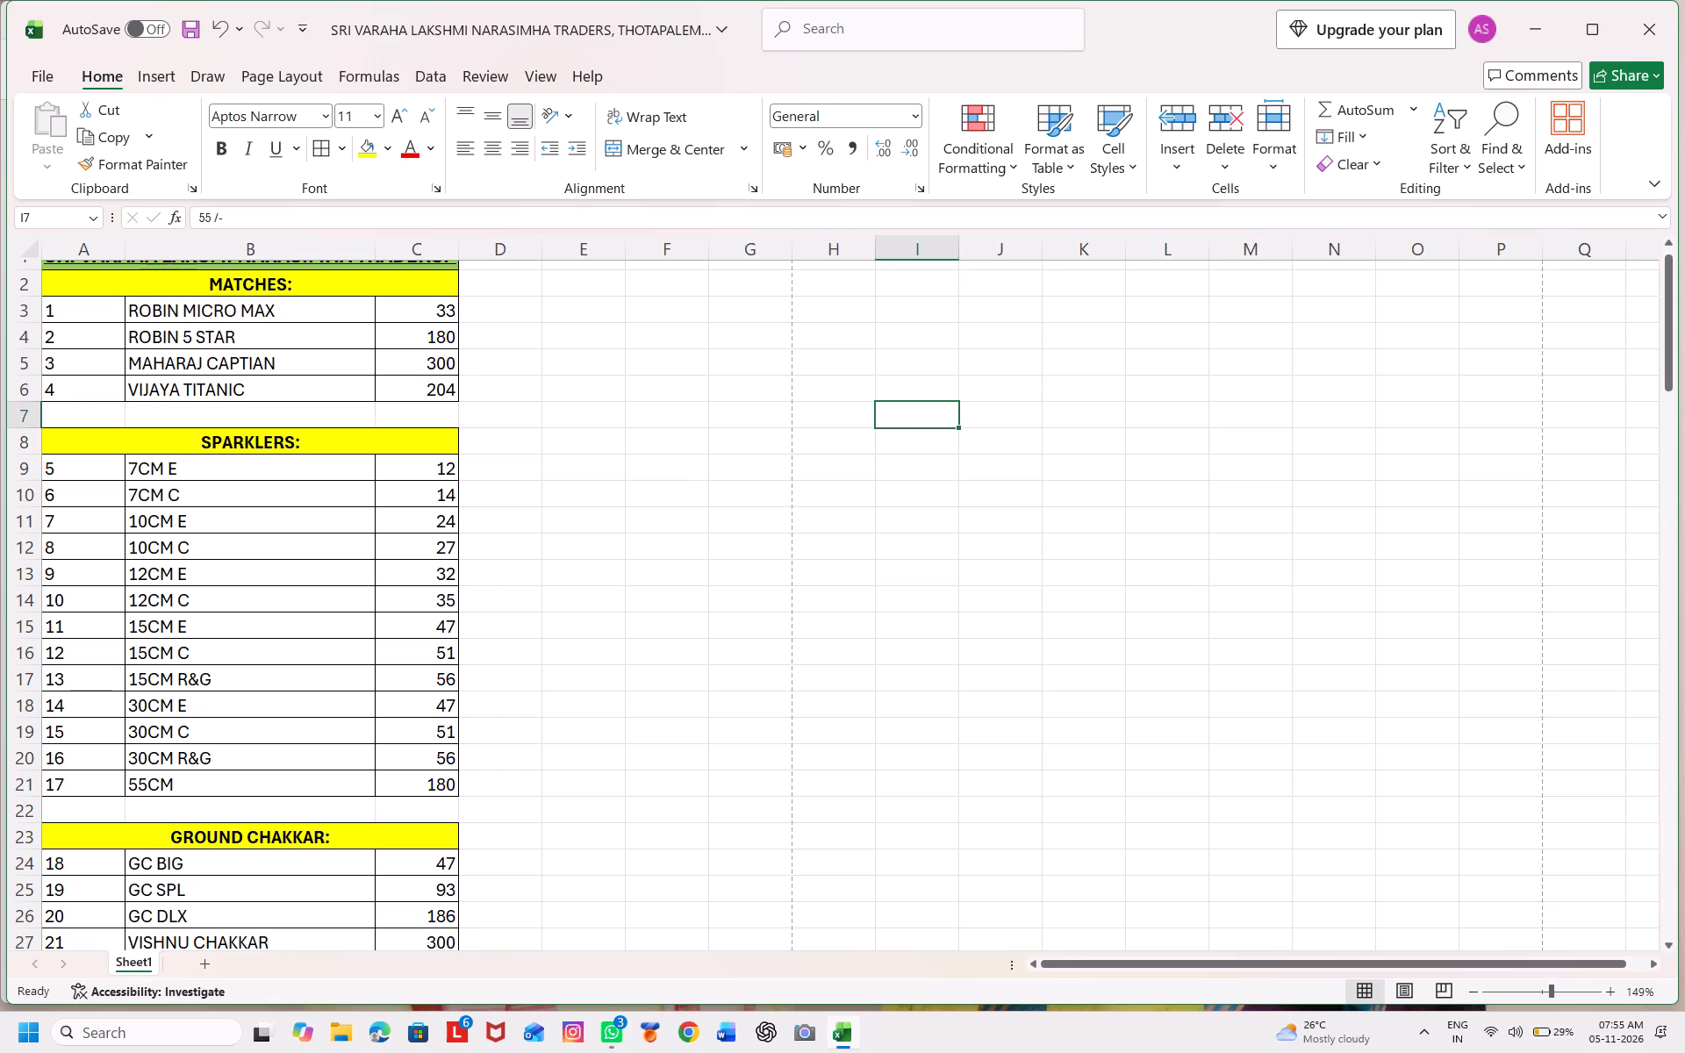
# Review the whole price list from the MATCHES section down past its last rows.
pyautogui.scroll(-7, 492, 559)
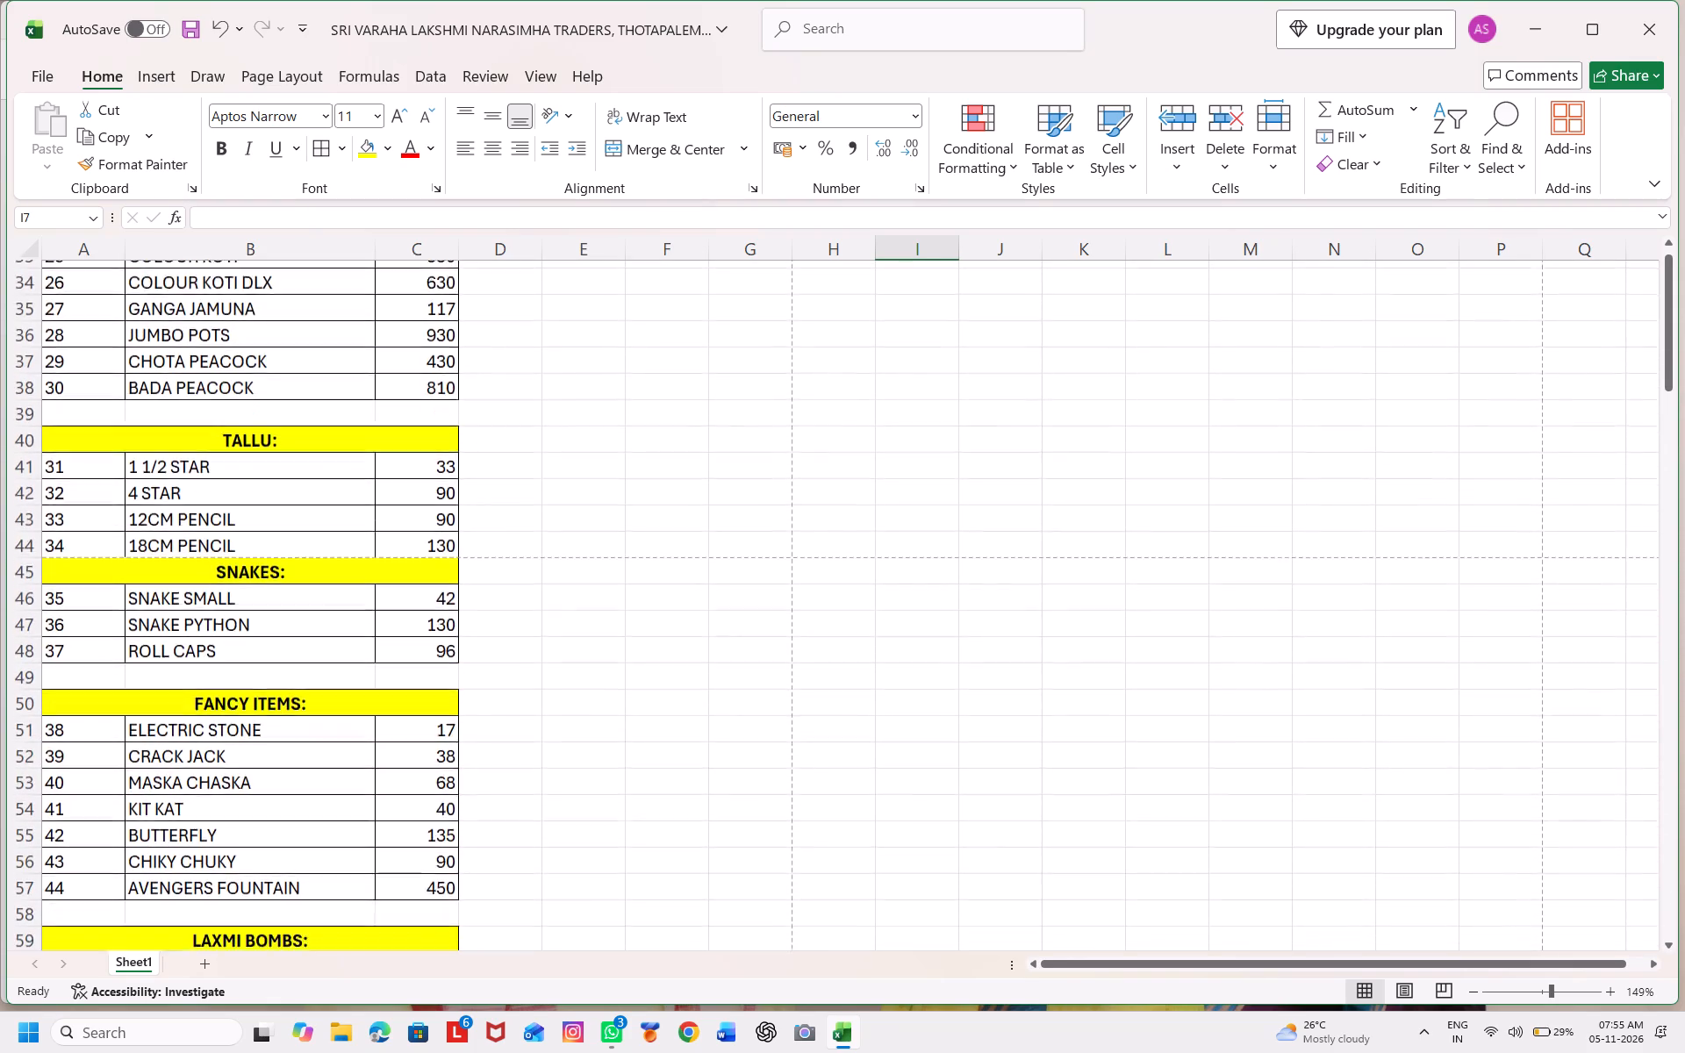
pyautogui.scroll(-7, 492, 559)
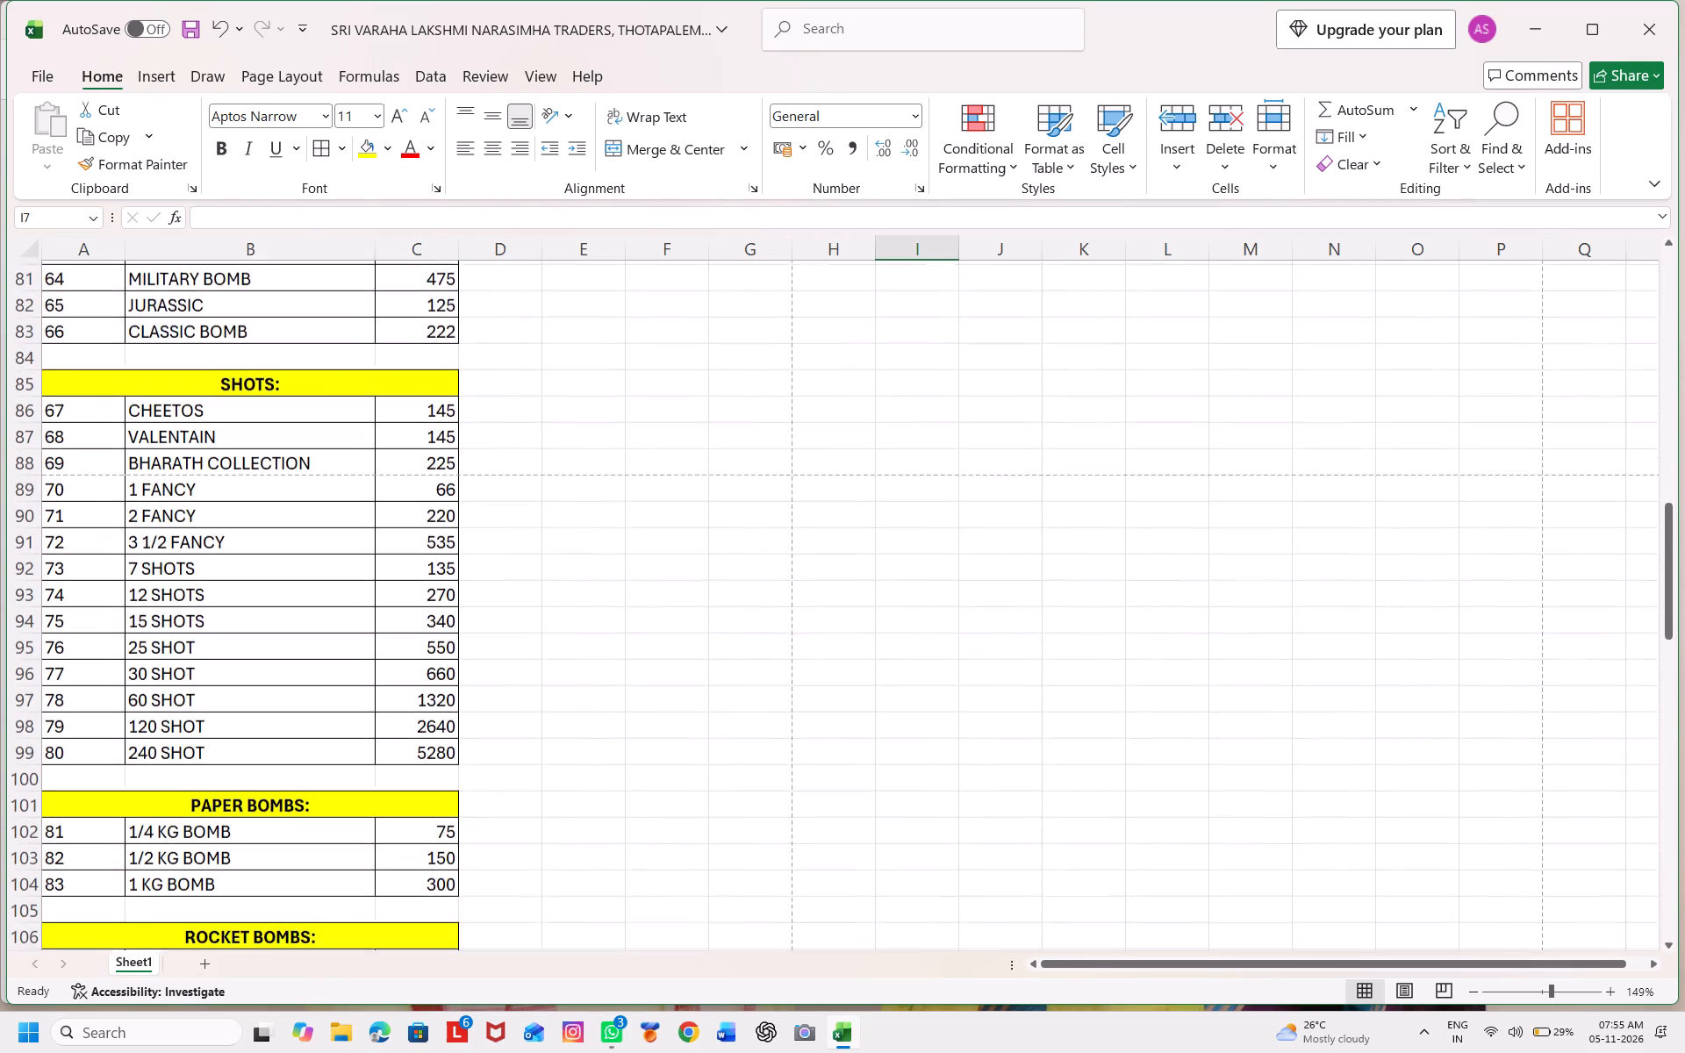
pyautogui.scroll(-9, 492, 559)
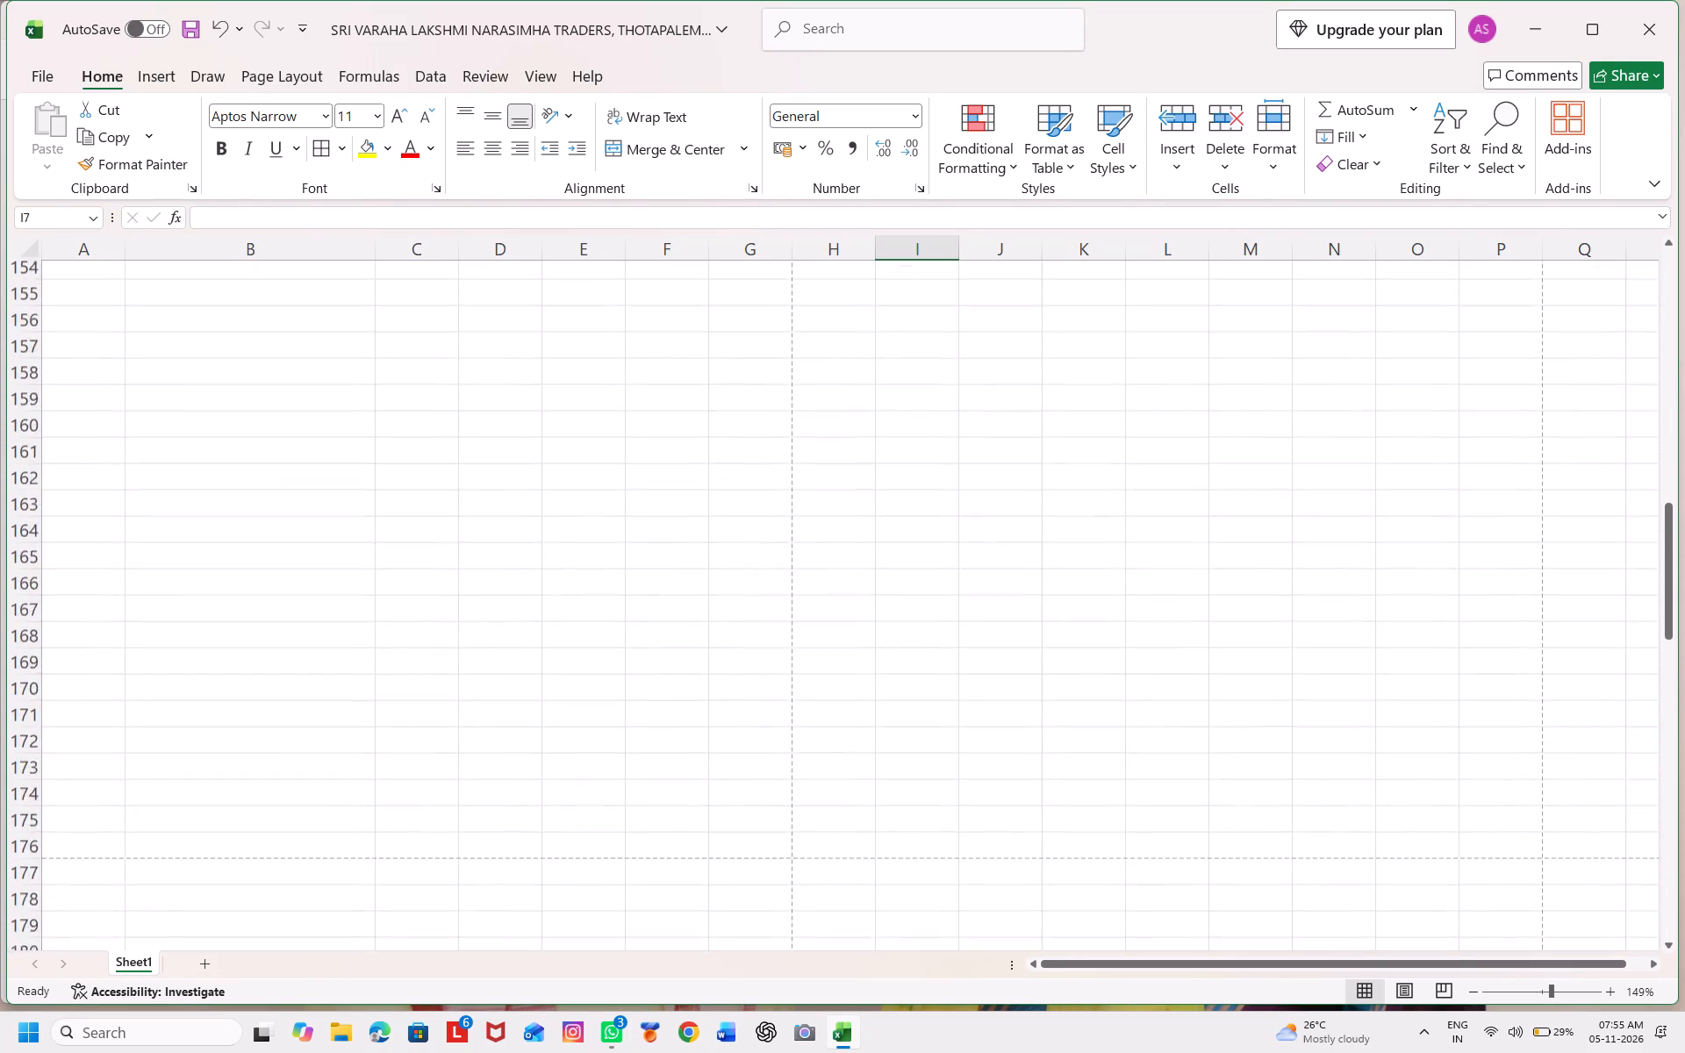
pyautogui.scroll(16, 492, 559)
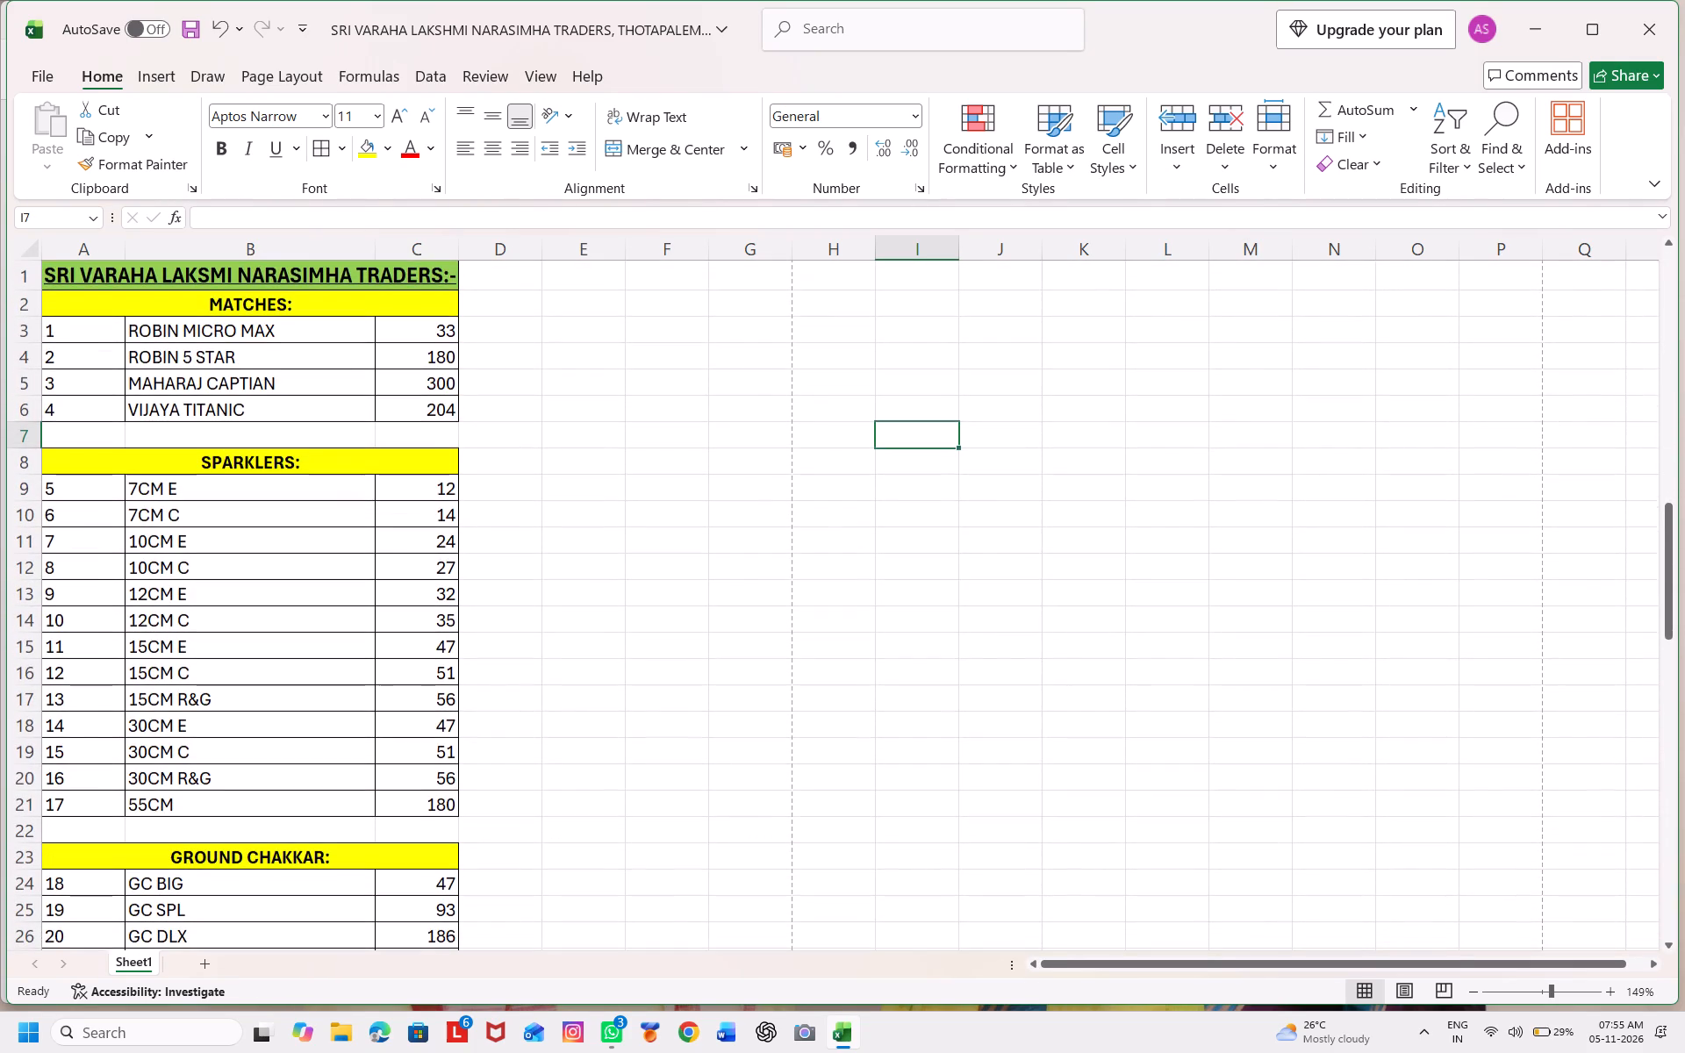
# Select the merged title cell A1 containing the traders' name.
pyautogui.click(431, 276)
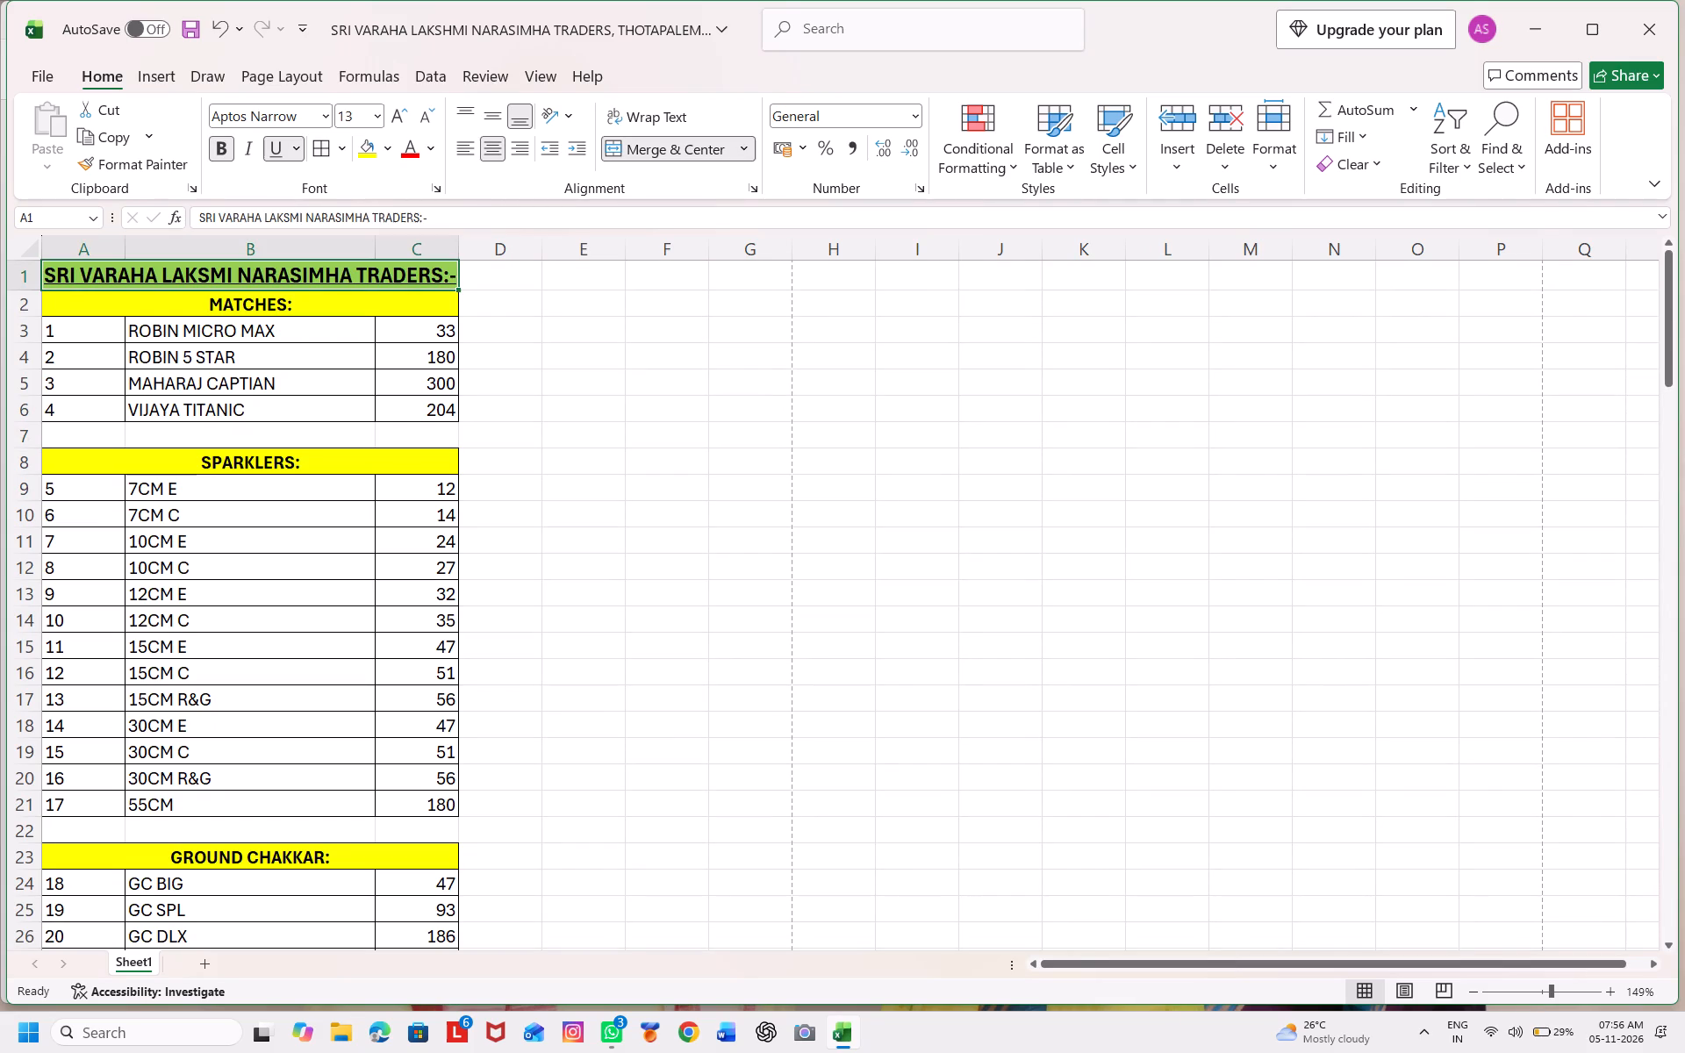
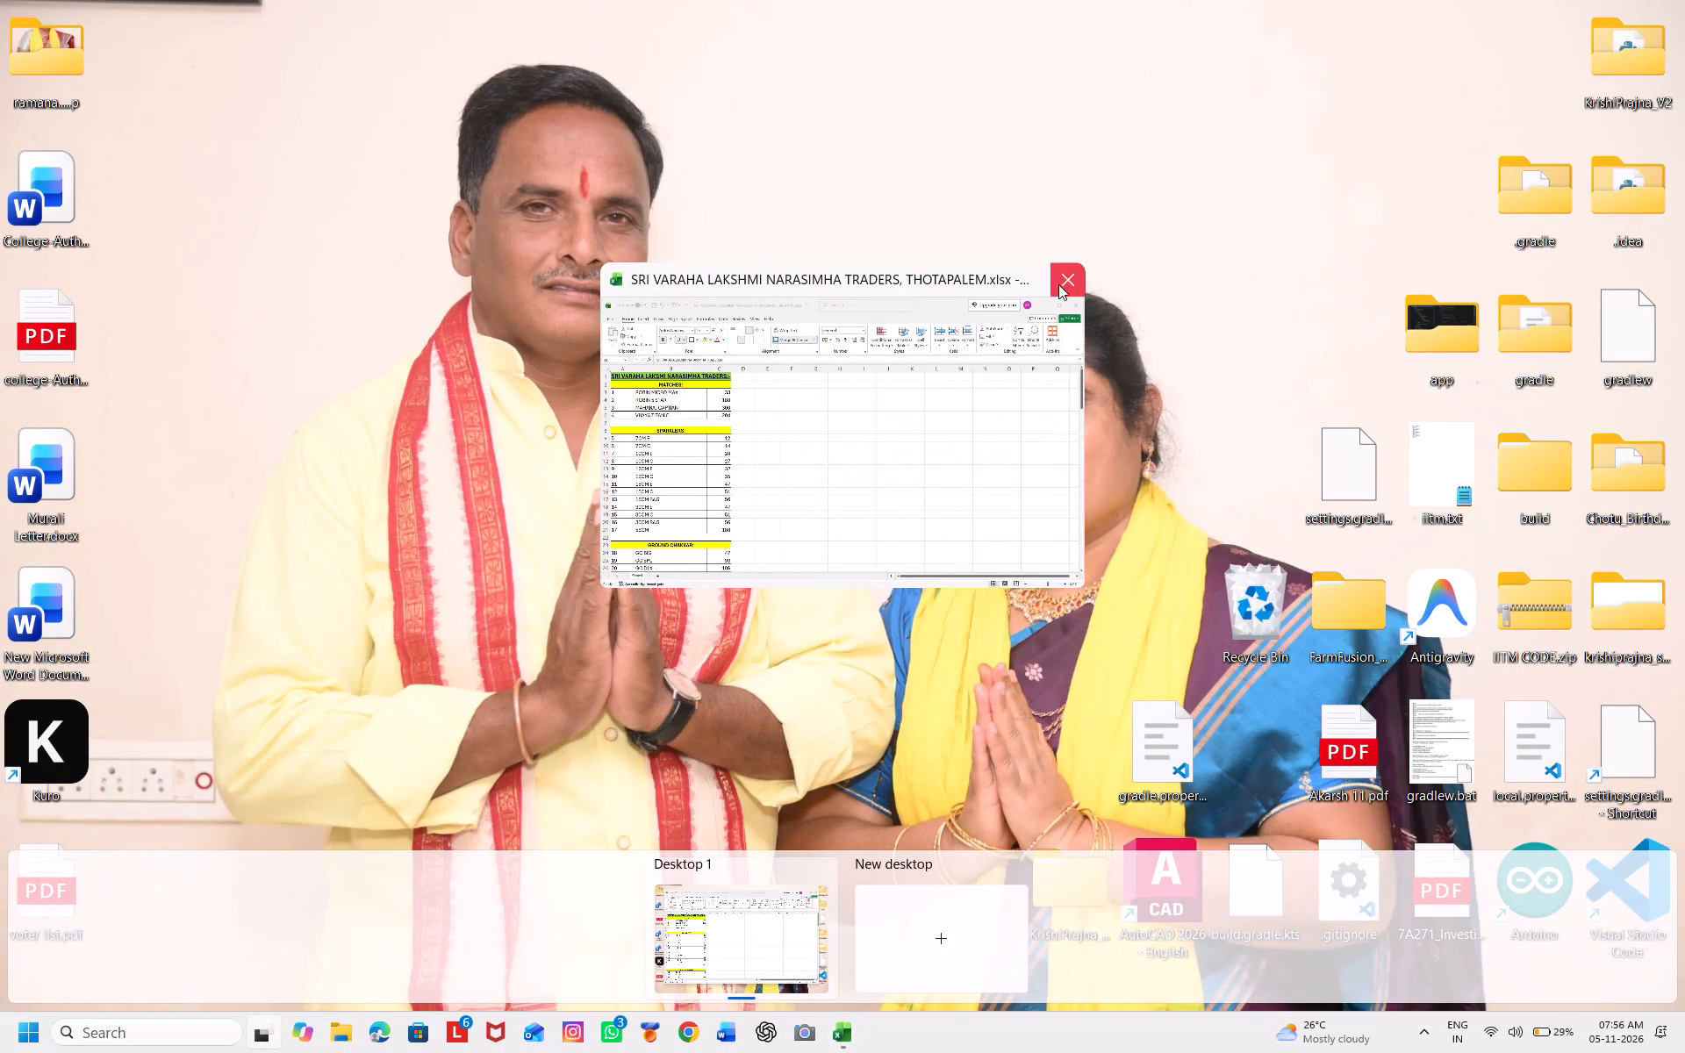
# Close the traders' price list workbook, saving its changes to the existing xlsx file in Downloads.
pyautogui.click(1060, 279)
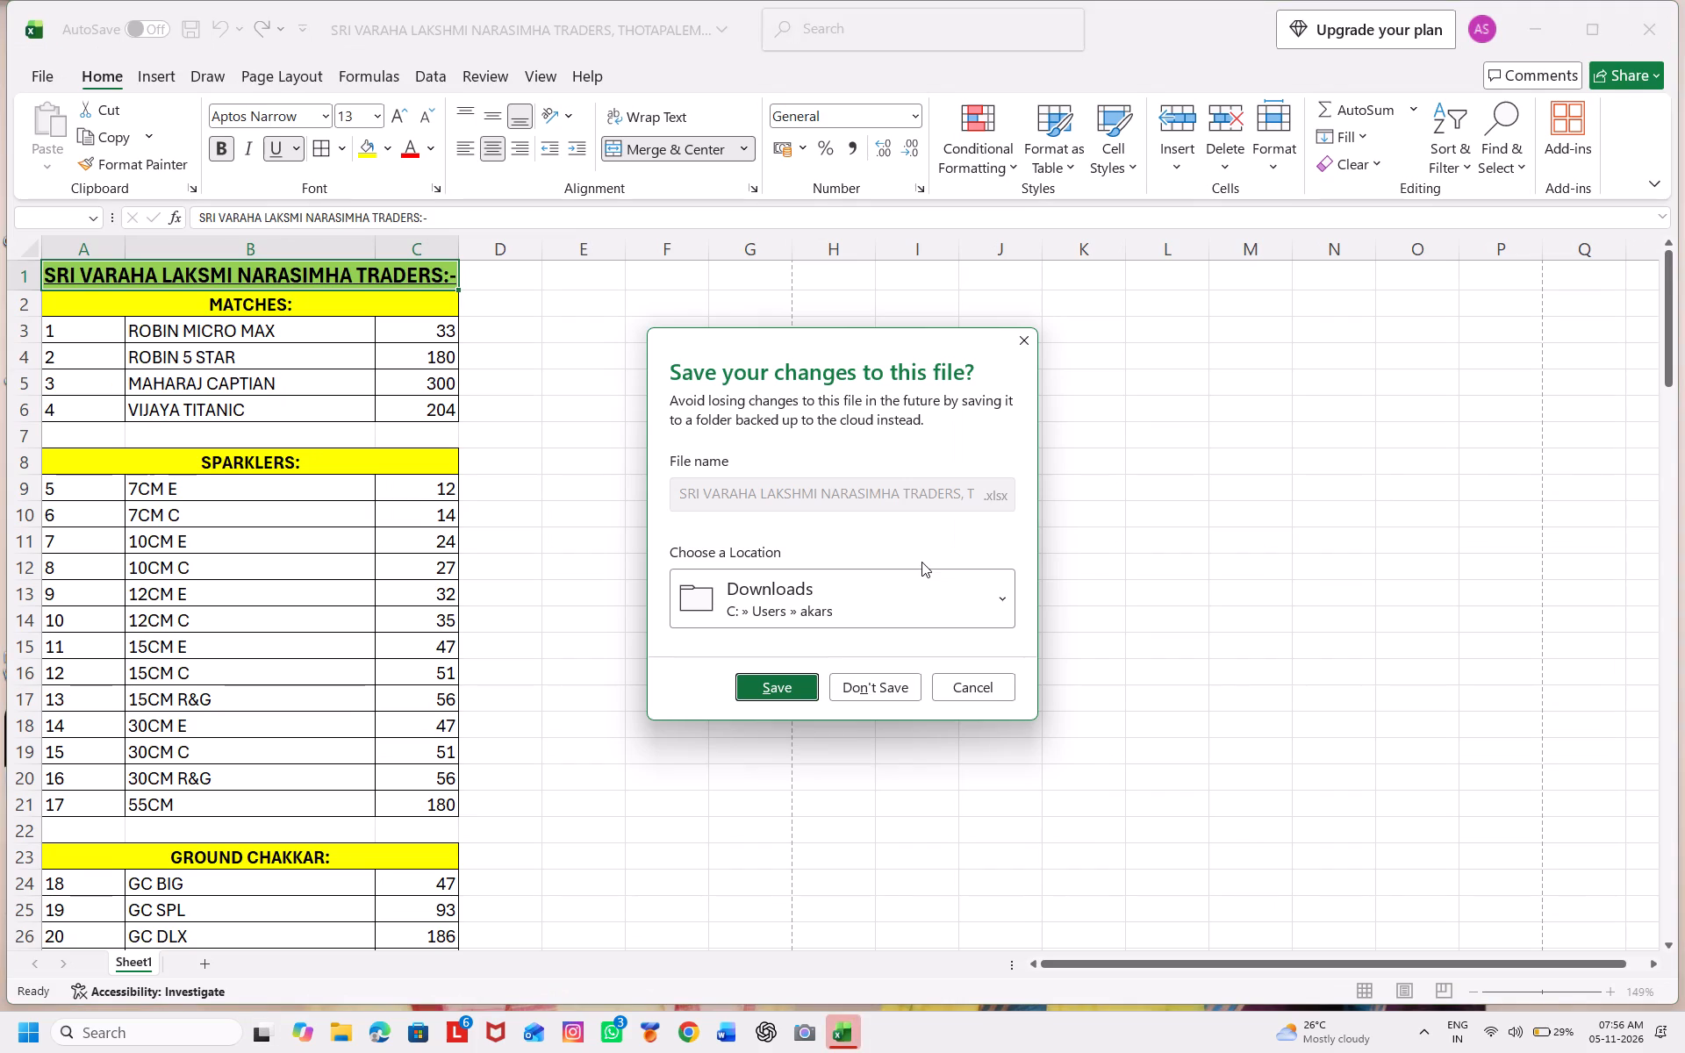
pyautogui.click(788, 682)
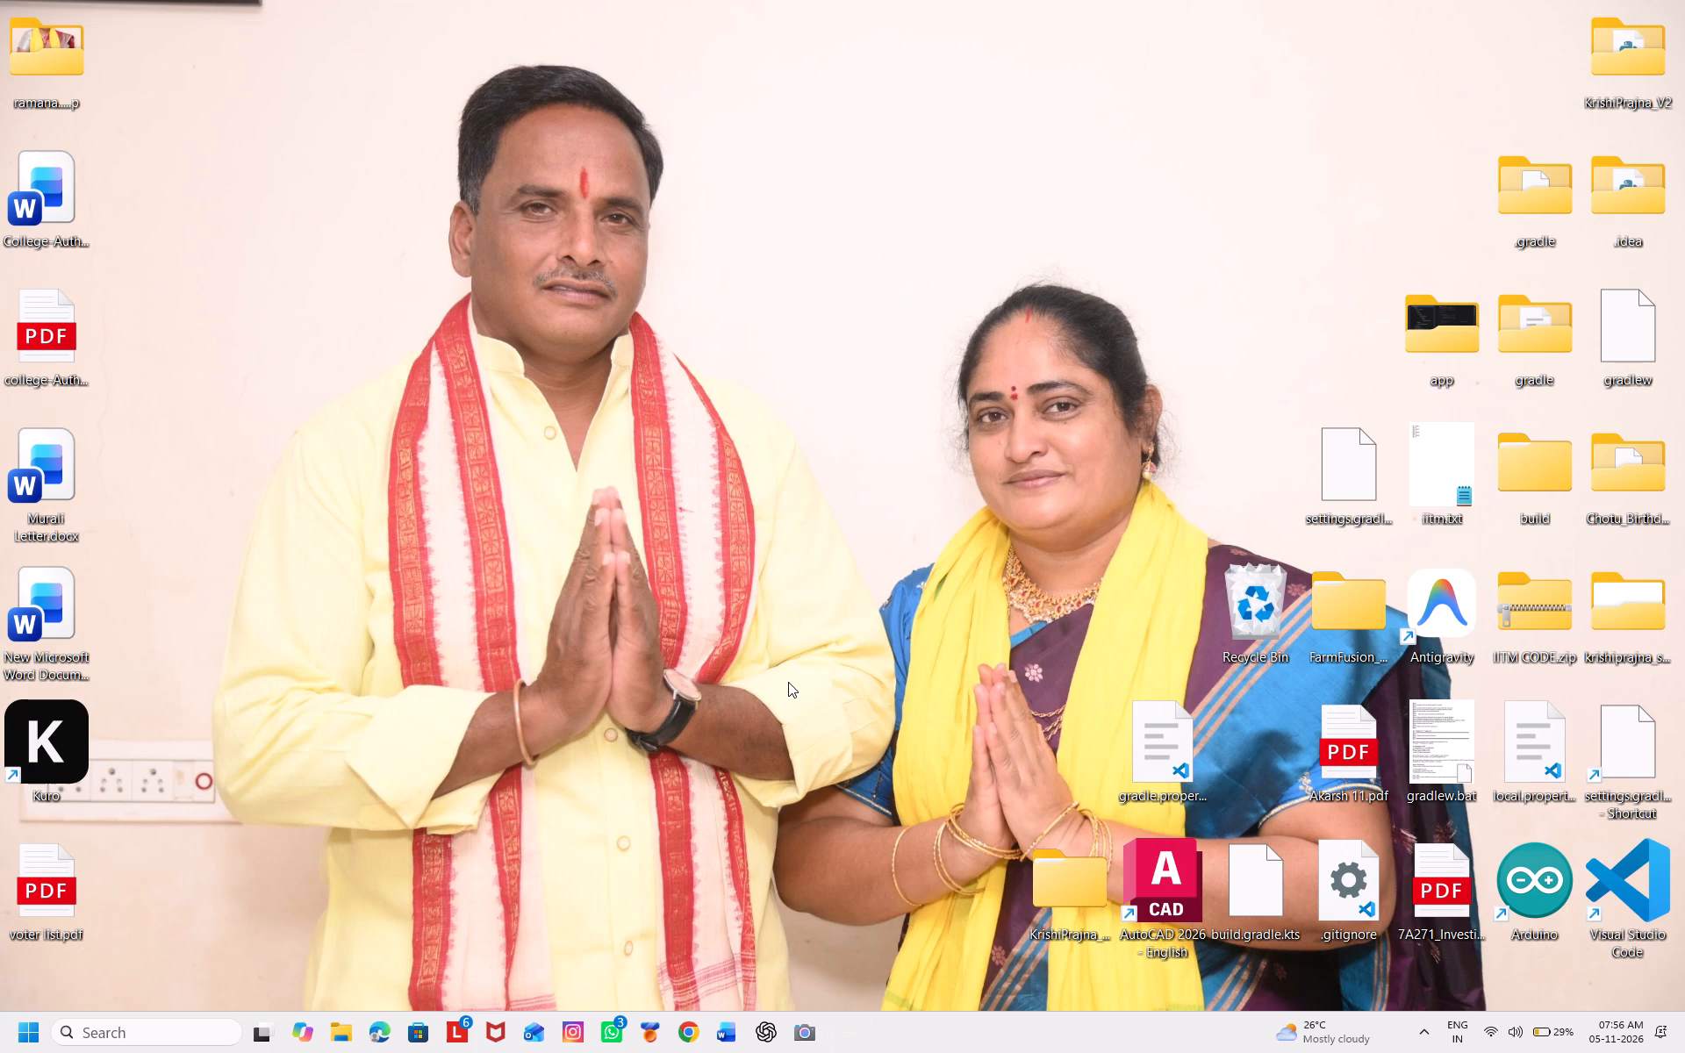
# Shut down the computer from the Windows desktop.
pyautogui.press('super+d')
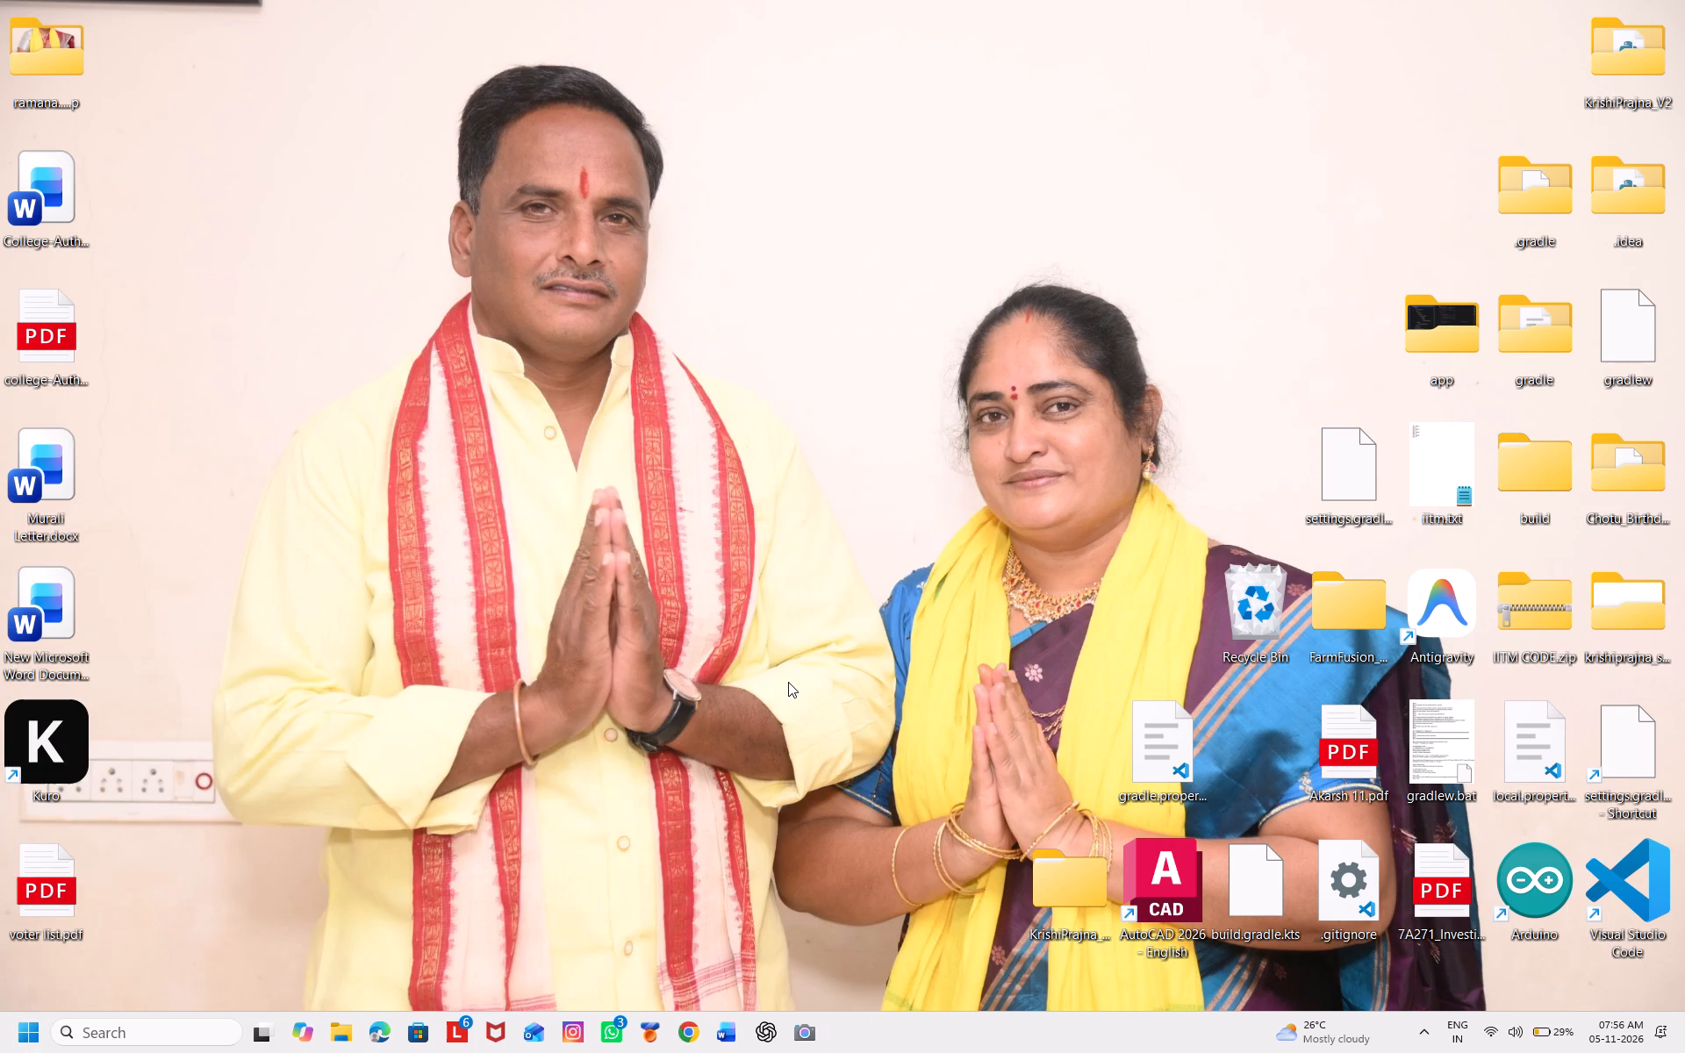
pyautogui.keyDown('alt'); pyautogui.click(788, 682); pyautogui.keyUp('alt')
pyautogui.hotkey('alt', 'F4')
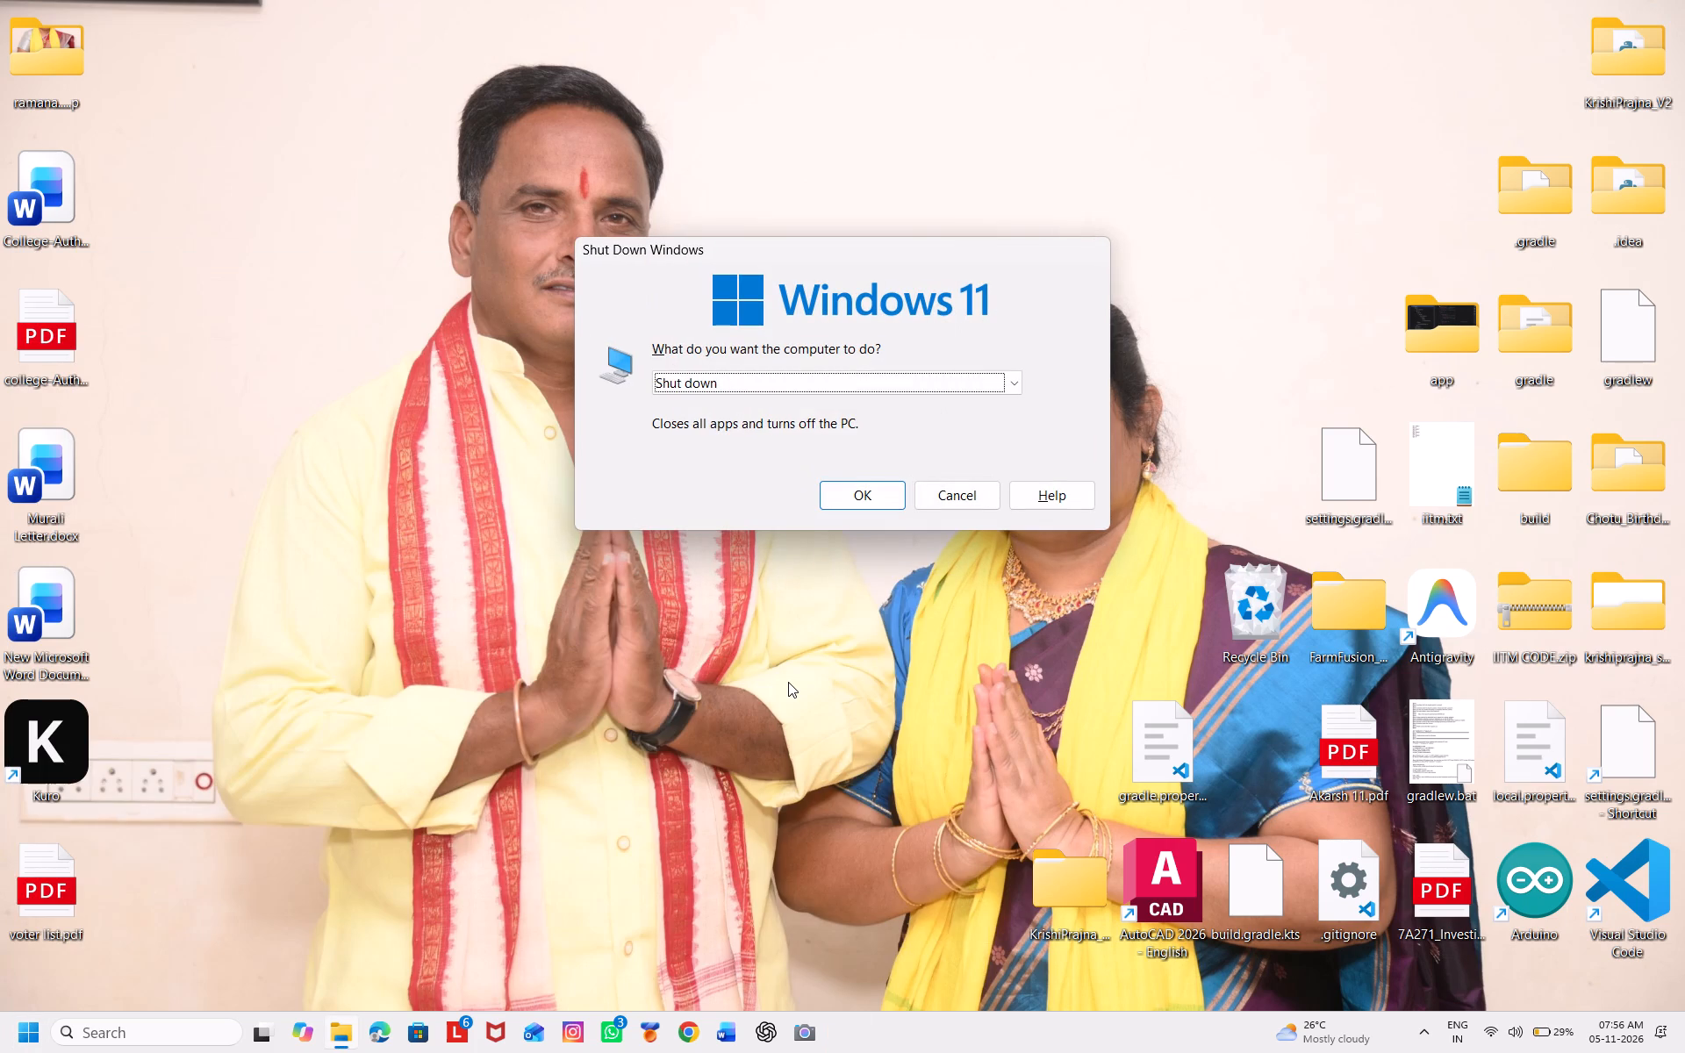
pyautogui.press('Return')
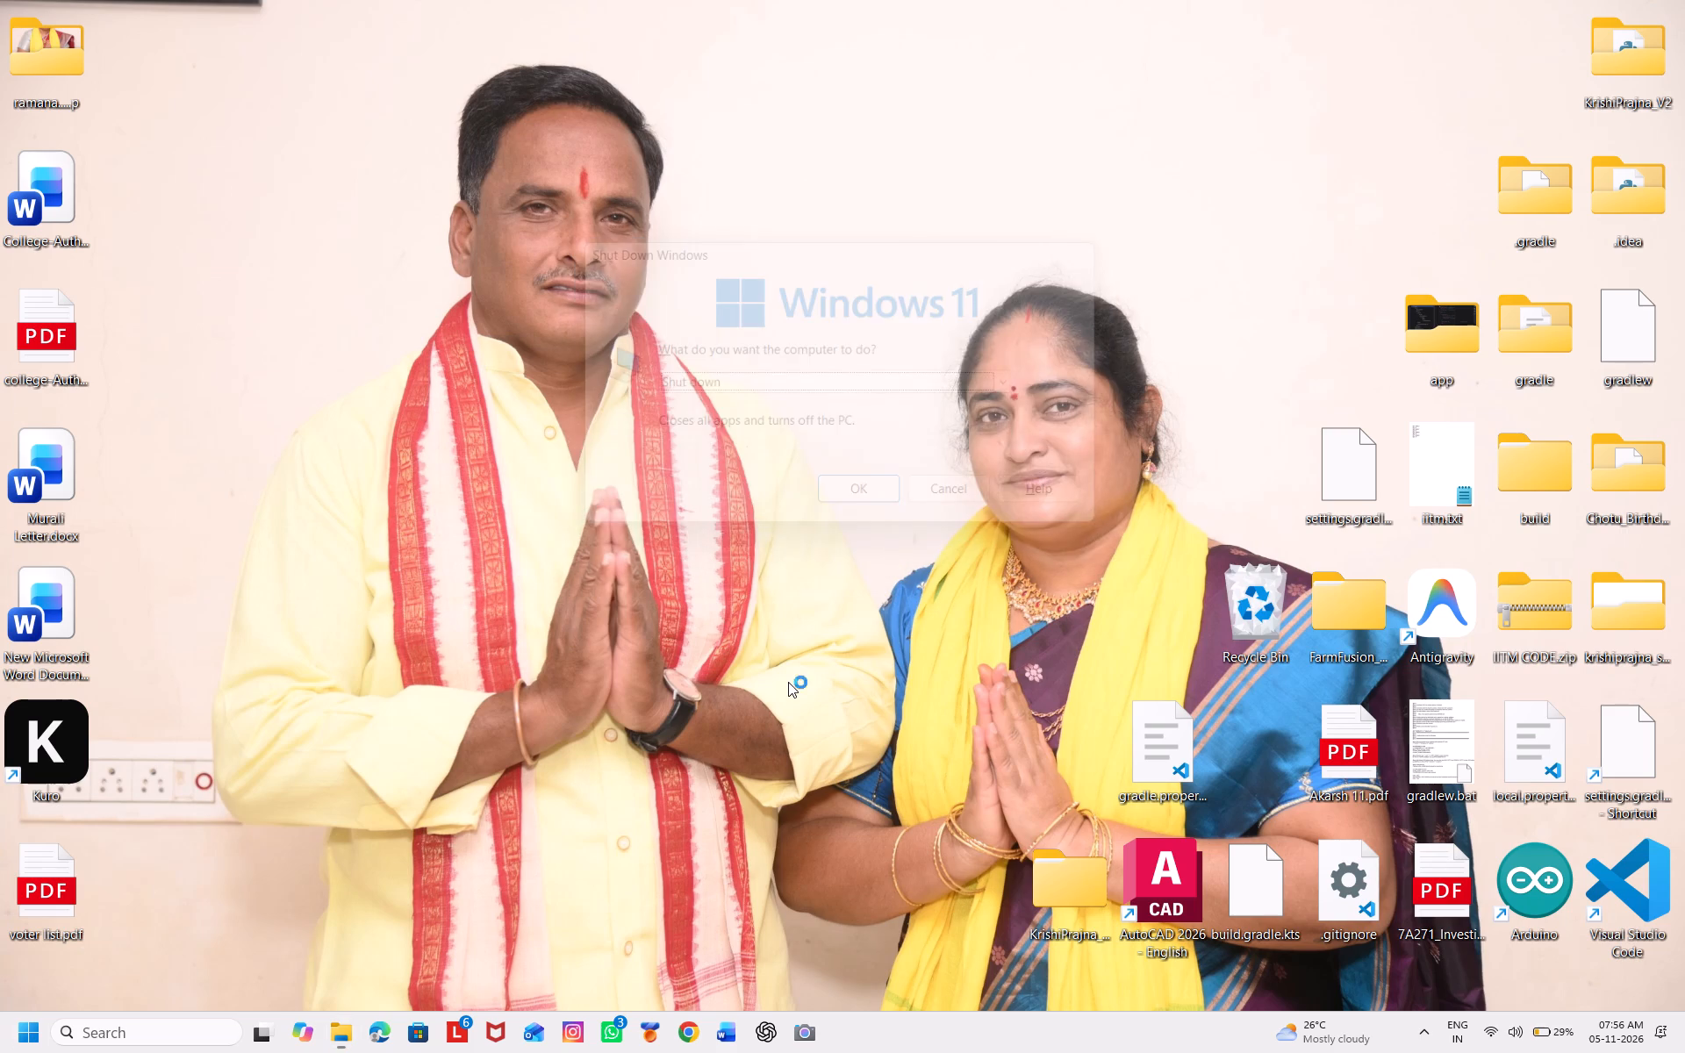